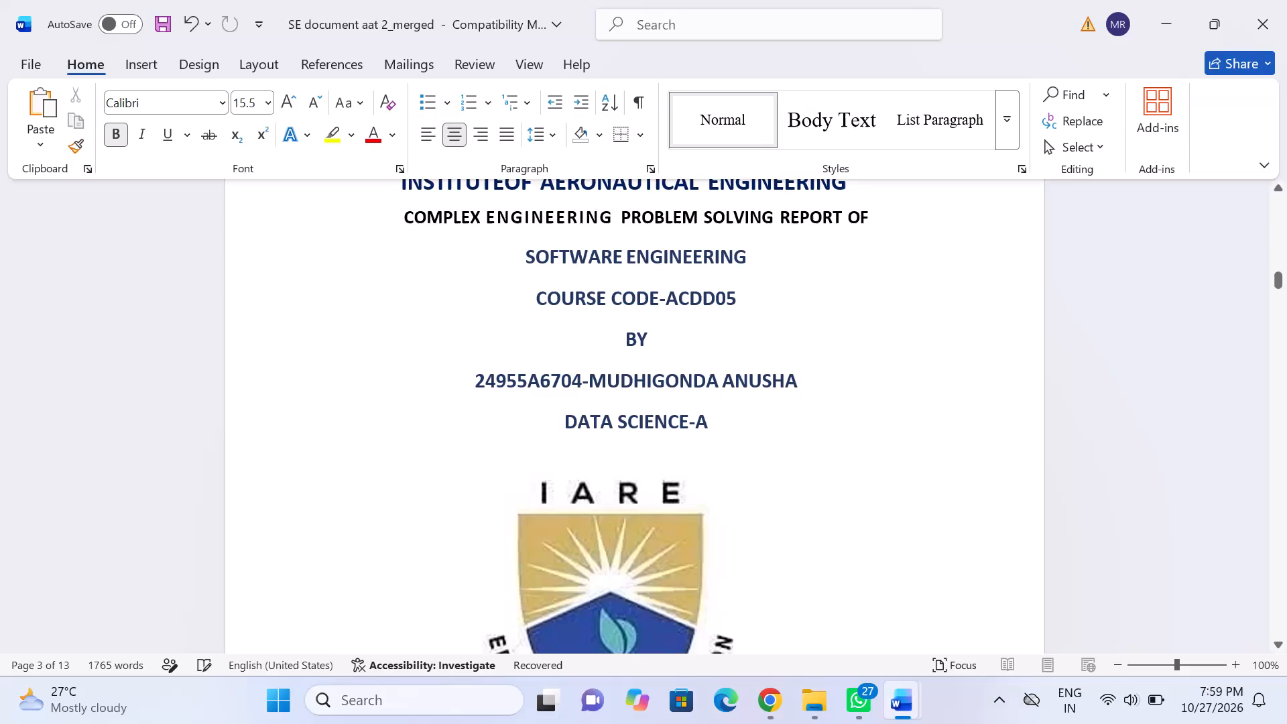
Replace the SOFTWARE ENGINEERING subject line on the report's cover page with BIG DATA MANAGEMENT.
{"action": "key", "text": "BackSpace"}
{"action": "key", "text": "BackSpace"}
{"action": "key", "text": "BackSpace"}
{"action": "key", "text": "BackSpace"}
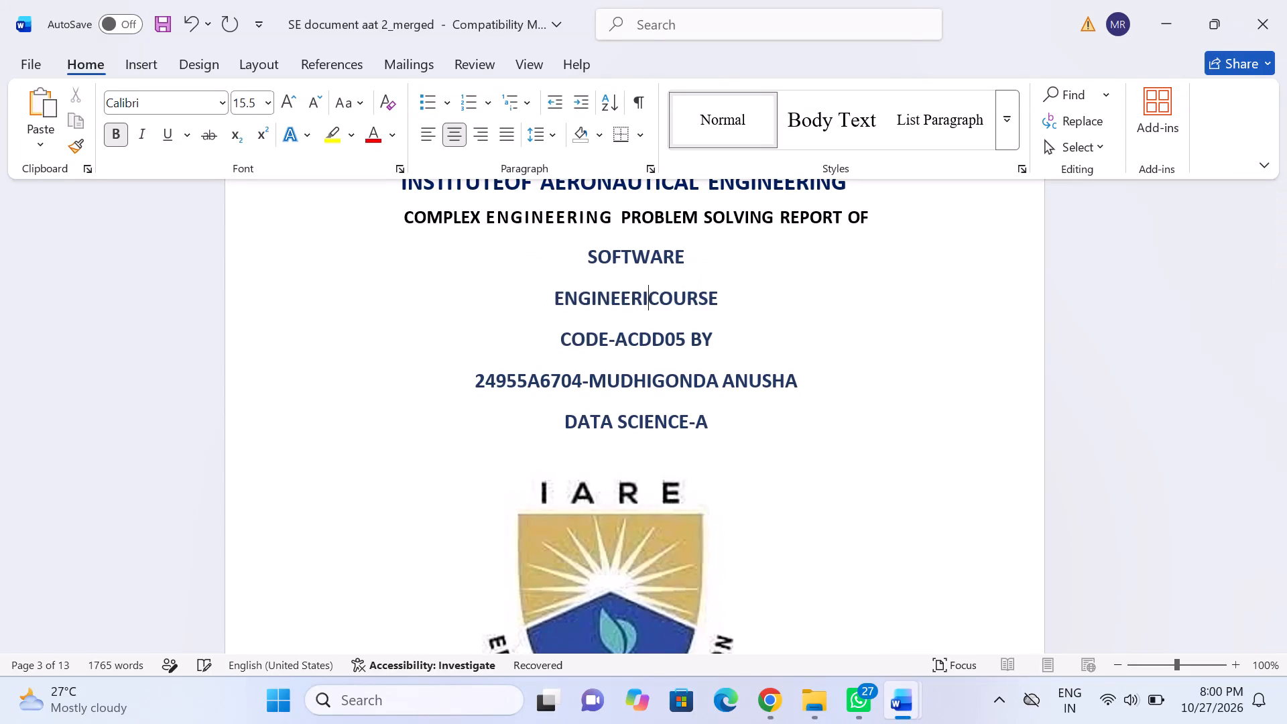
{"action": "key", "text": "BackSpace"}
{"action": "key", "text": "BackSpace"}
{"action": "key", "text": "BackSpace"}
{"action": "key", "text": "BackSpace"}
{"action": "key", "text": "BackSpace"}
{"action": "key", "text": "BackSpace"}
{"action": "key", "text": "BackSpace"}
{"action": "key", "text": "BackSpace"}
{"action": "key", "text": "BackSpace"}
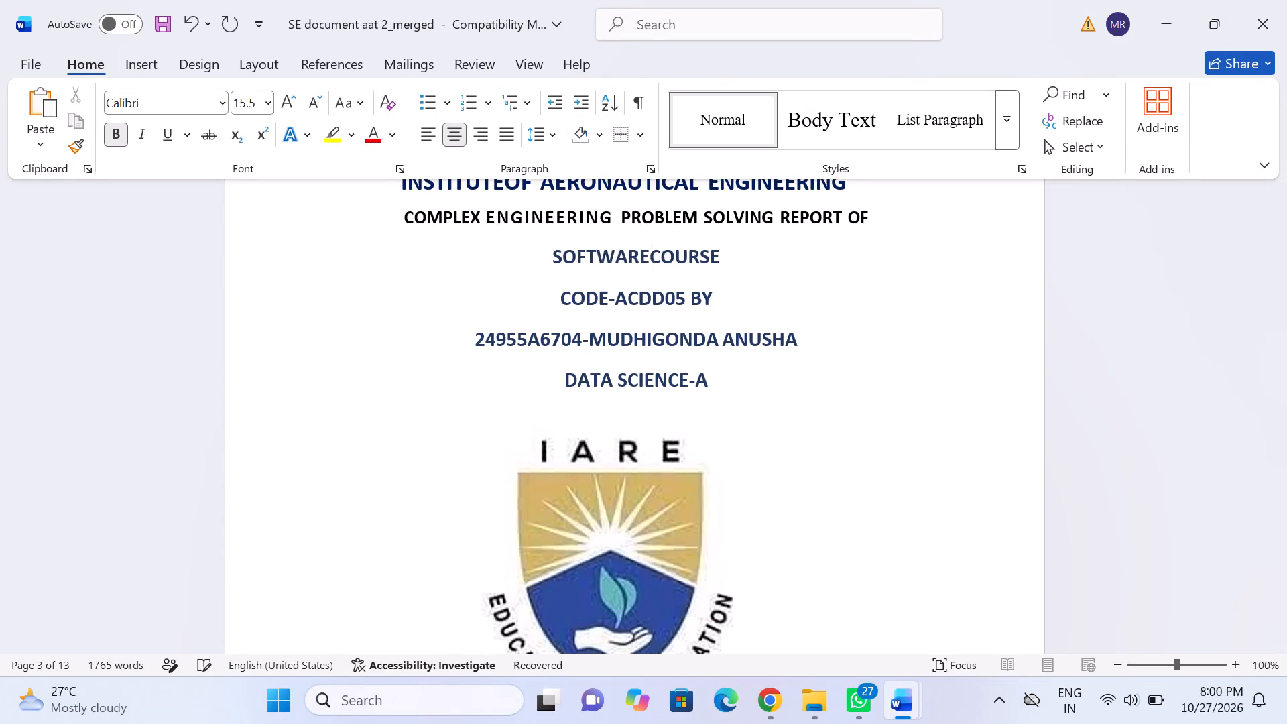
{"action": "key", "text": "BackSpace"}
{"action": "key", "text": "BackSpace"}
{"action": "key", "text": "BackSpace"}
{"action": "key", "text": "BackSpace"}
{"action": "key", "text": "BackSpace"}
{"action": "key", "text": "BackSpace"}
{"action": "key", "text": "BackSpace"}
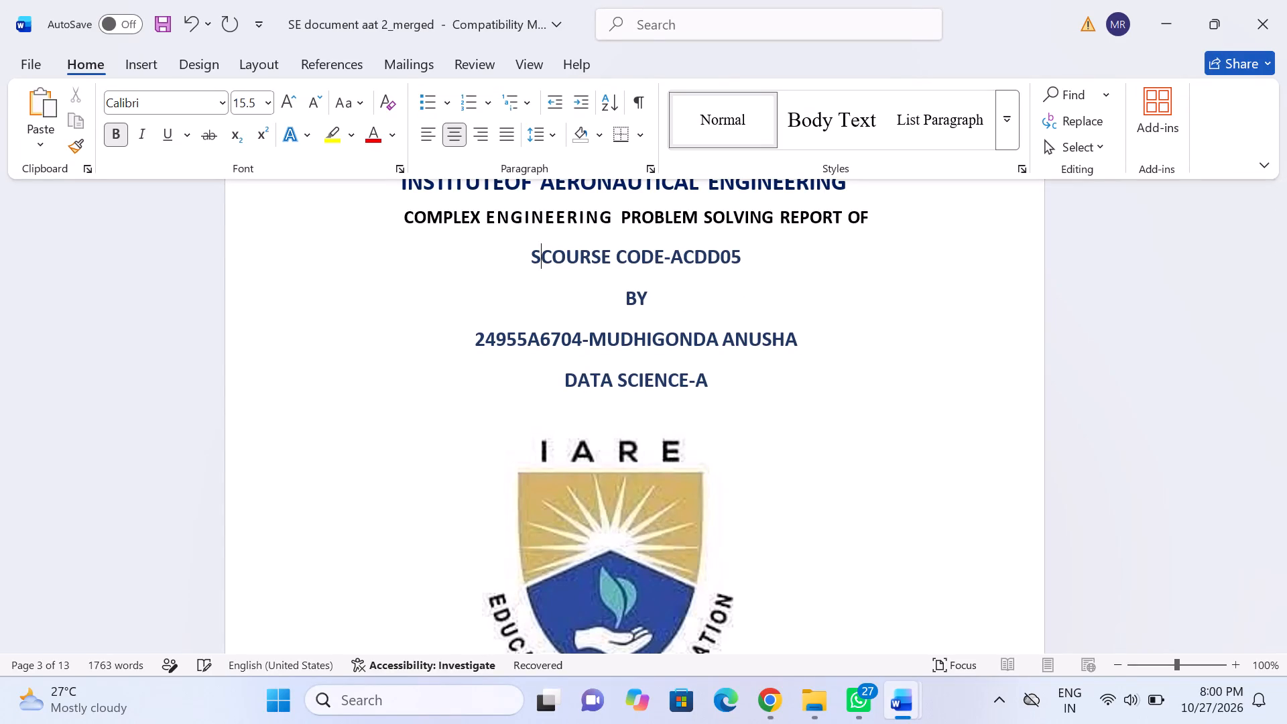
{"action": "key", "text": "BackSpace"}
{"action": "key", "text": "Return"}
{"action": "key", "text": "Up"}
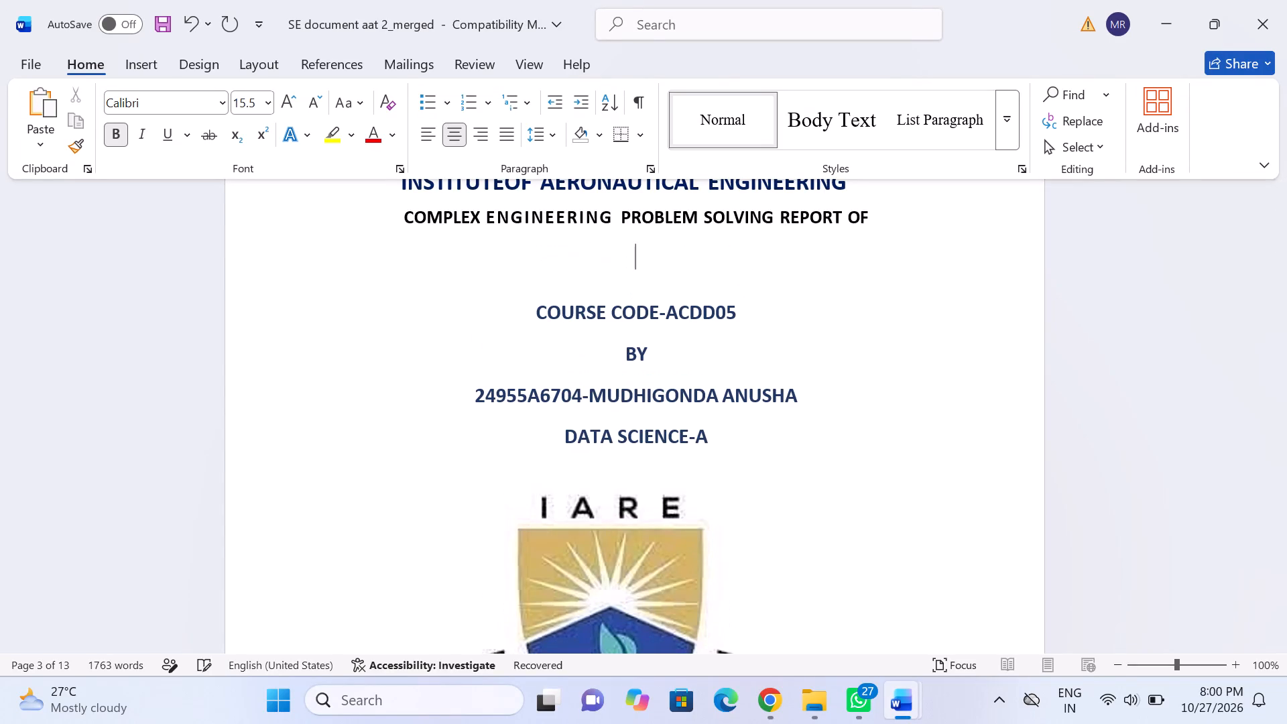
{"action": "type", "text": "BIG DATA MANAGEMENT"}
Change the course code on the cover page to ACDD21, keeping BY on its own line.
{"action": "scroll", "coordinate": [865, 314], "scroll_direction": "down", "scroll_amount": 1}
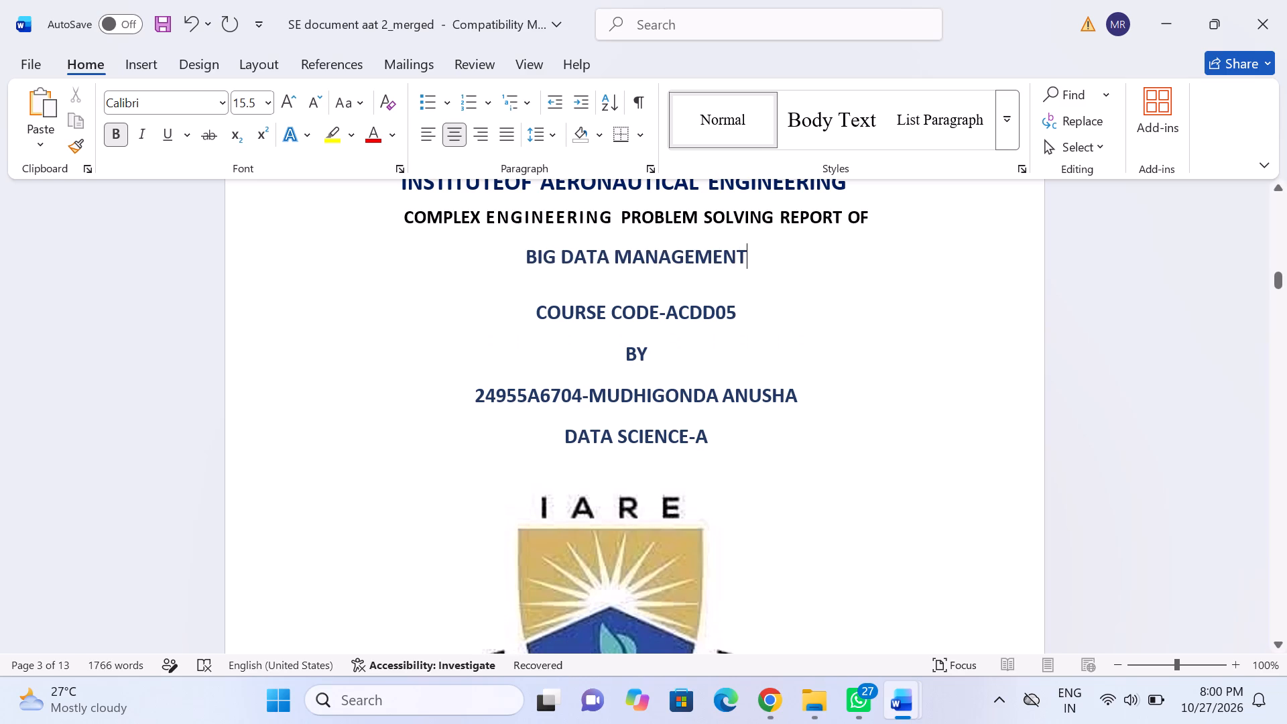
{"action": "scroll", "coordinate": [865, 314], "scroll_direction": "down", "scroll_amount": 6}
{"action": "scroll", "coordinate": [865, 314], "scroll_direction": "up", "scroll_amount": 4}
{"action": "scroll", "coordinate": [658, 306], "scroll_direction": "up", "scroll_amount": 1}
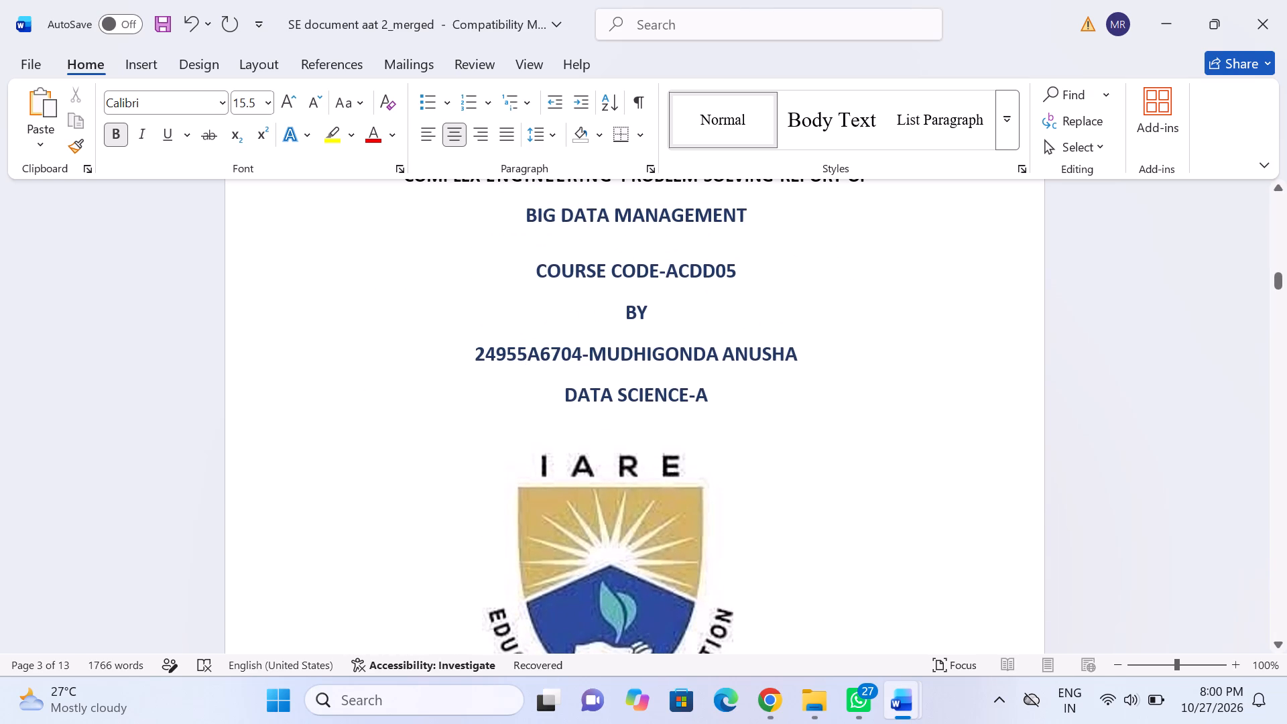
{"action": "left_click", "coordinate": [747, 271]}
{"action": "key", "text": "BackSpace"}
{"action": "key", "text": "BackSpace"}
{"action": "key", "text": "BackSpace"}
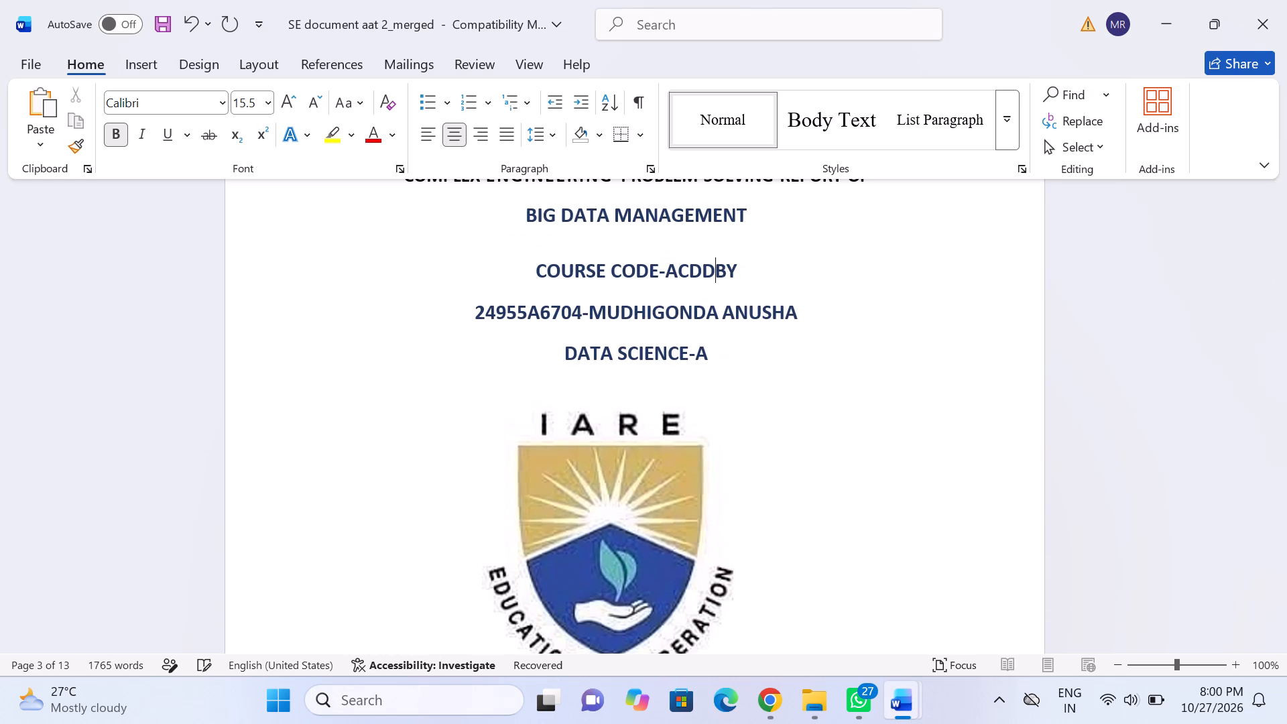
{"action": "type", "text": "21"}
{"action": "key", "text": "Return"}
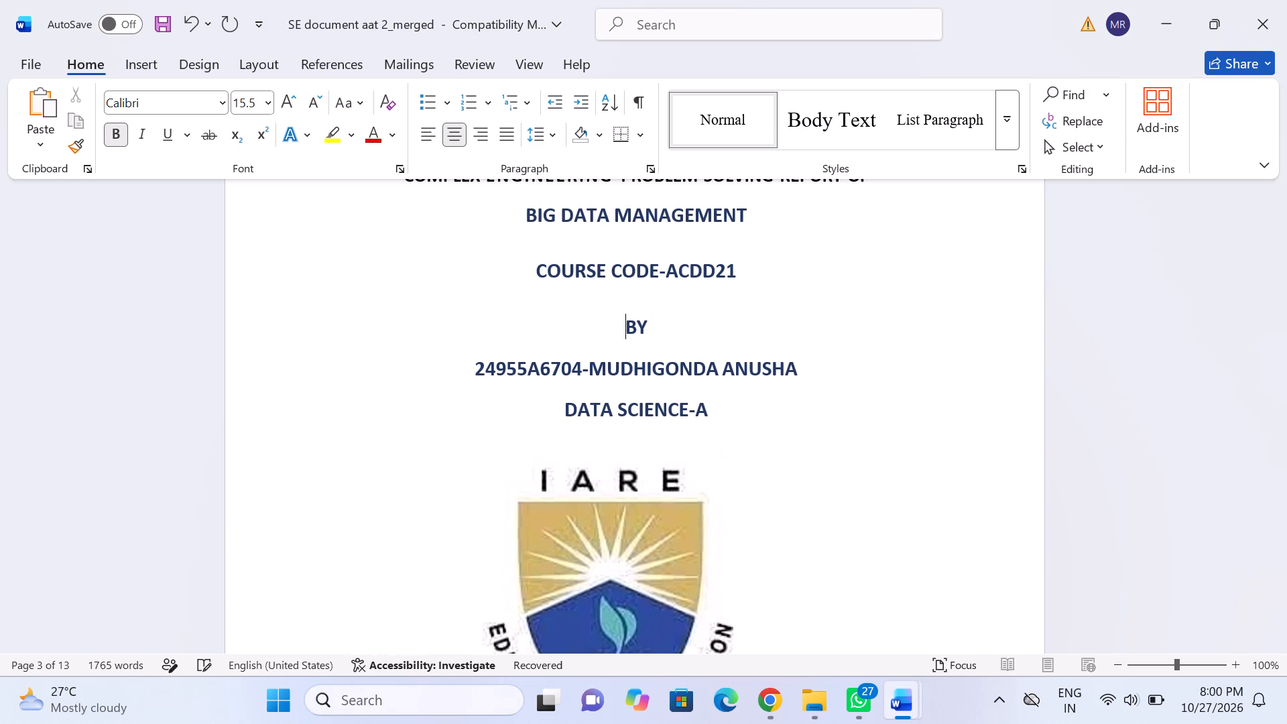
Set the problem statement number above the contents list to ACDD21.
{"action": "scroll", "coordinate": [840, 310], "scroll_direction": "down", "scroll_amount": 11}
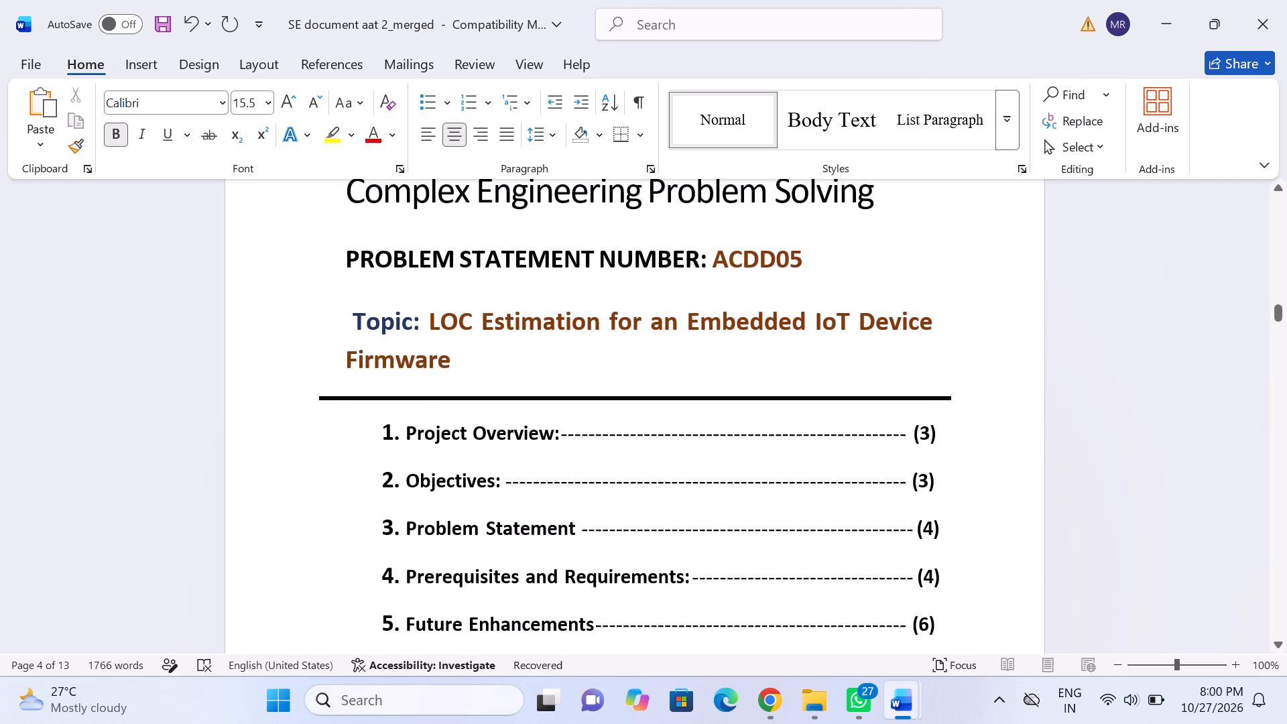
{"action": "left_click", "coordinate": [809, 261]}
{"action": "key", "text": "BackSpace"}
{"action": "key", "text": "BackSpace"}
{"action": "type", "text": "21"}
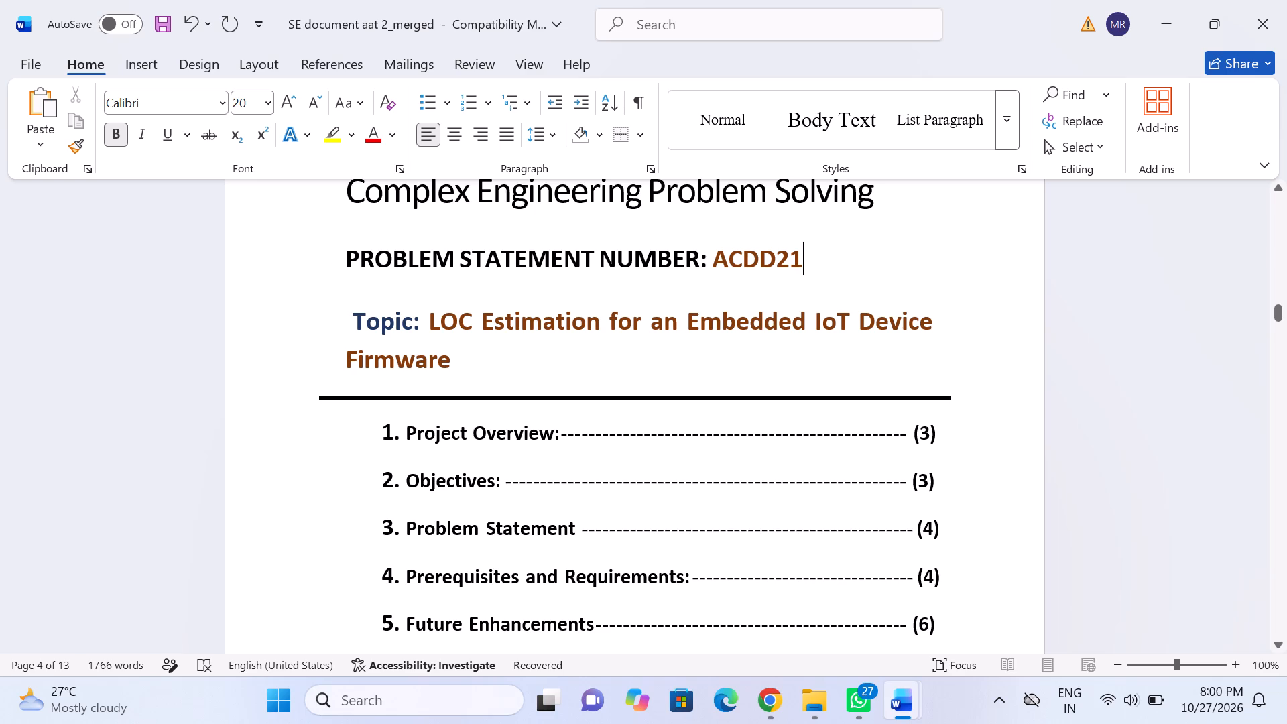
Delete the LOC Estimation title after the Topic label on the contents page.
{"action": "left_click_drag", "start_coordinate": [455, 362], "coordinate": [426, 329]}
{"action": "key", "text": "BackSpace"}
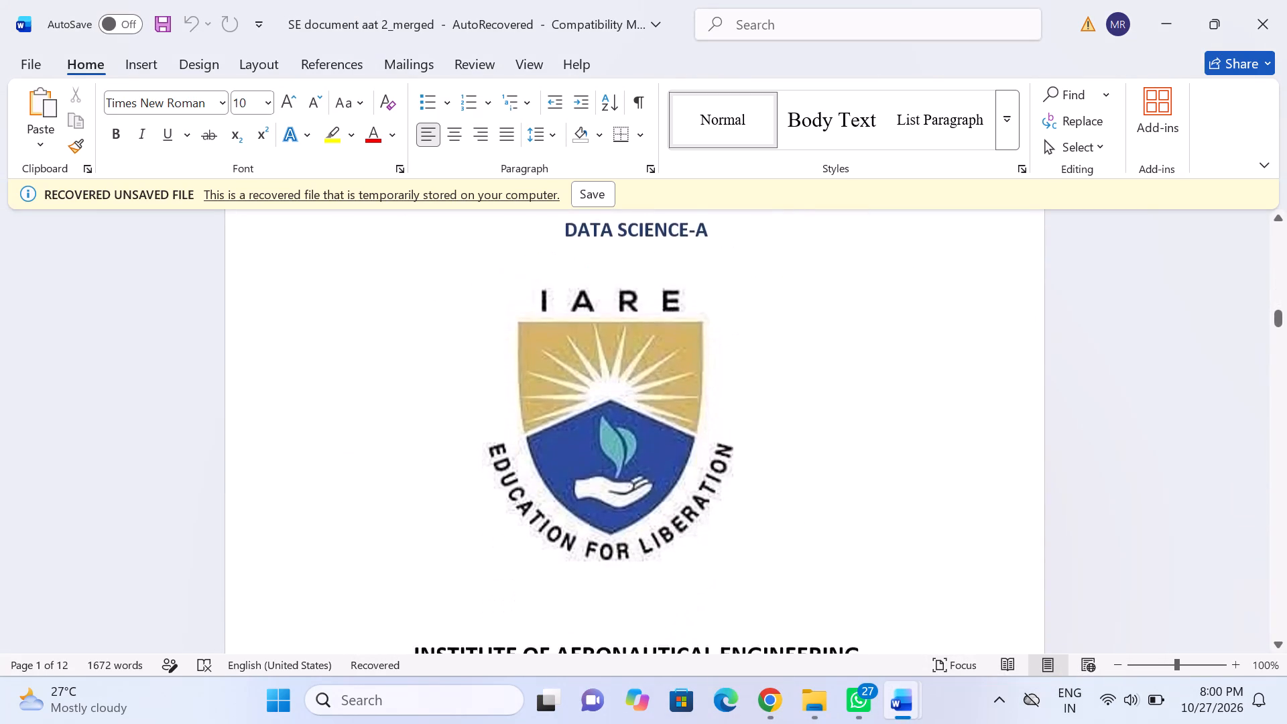
{"action": "scroll", "coordinate": [840, 509], "scroll_direction": "up", "scroll_amount": 1}
{"action": "scroll", "coordinate": [840, 509], "scroll_direction": "down", "scroll_amount": 7}
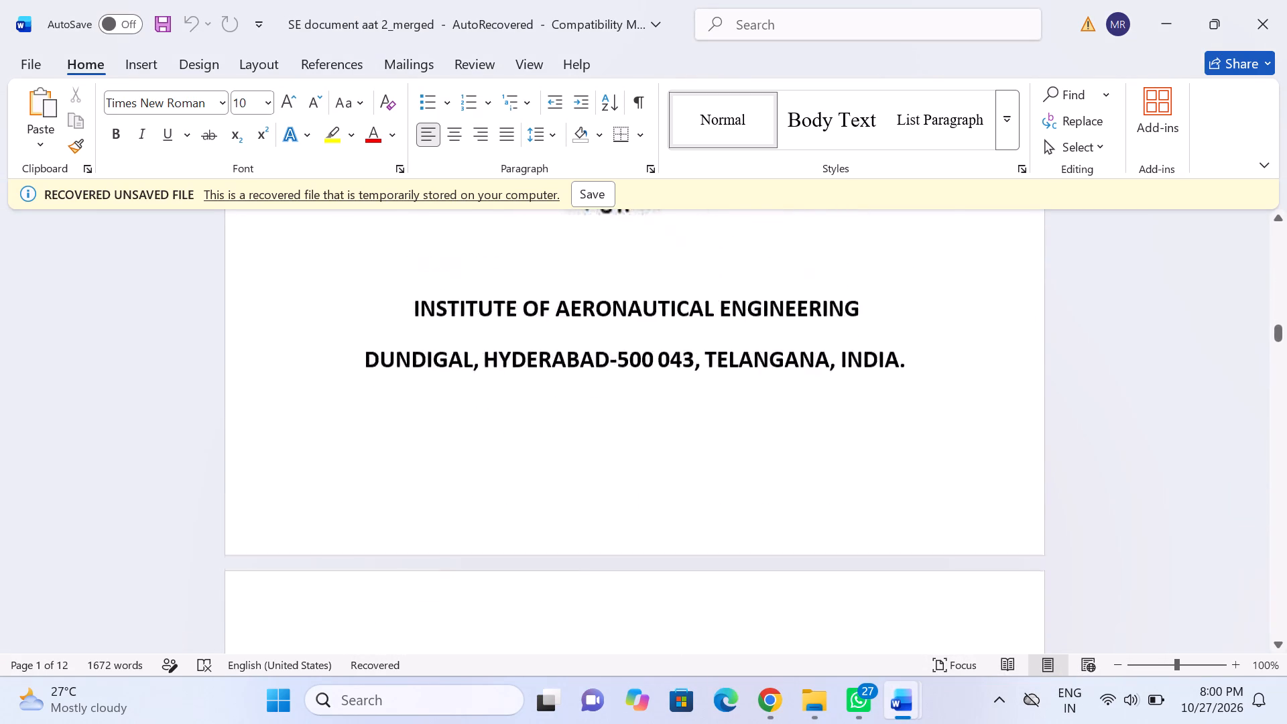
{"action": "scroll", "coordinate": [840, 509], "scroll_direction": "down", "scroll_amount": 6}
{"action": "scroll", "coordinate": [840, 509], "scroll_direction": "up", "scroll_amount": 9}
{"action": "scroll", "coordinate": [840, 509], "scroll_direction": "down", "scroll_amount": 2}
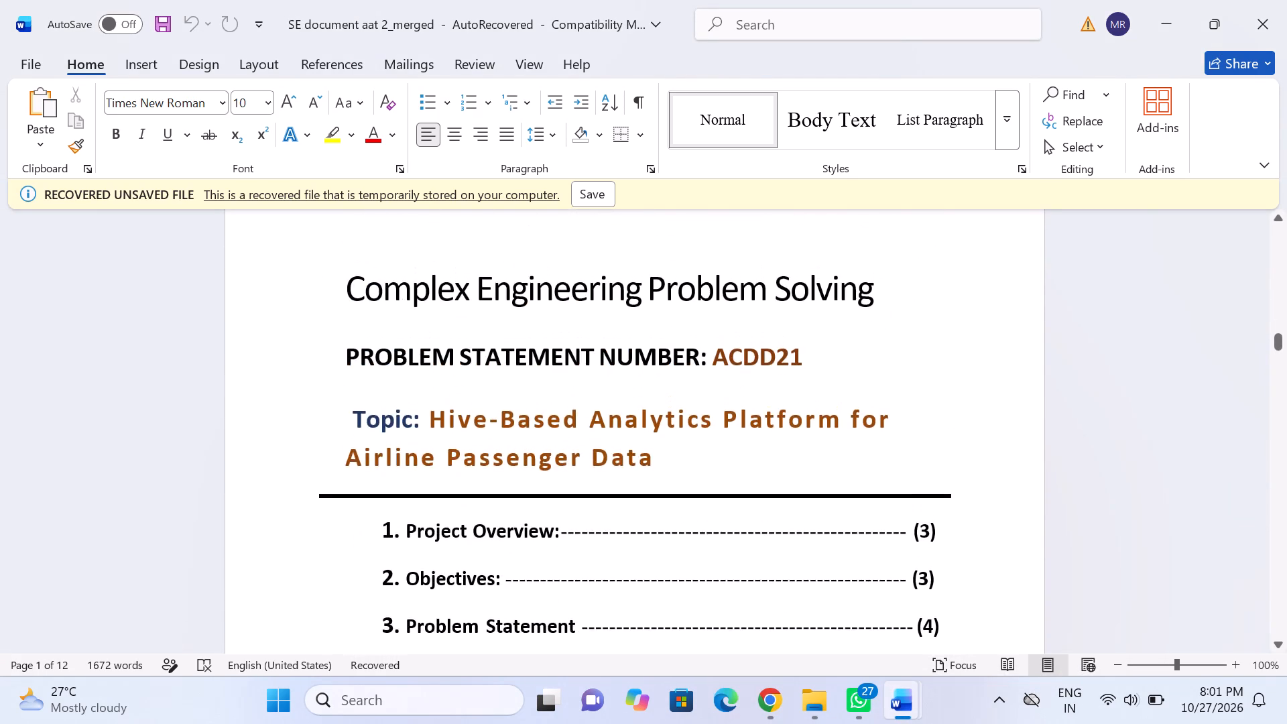
{"action": "scroll", "coordinate": [840, 509], "scroll_direction": "down", "scroll_amount": 1}
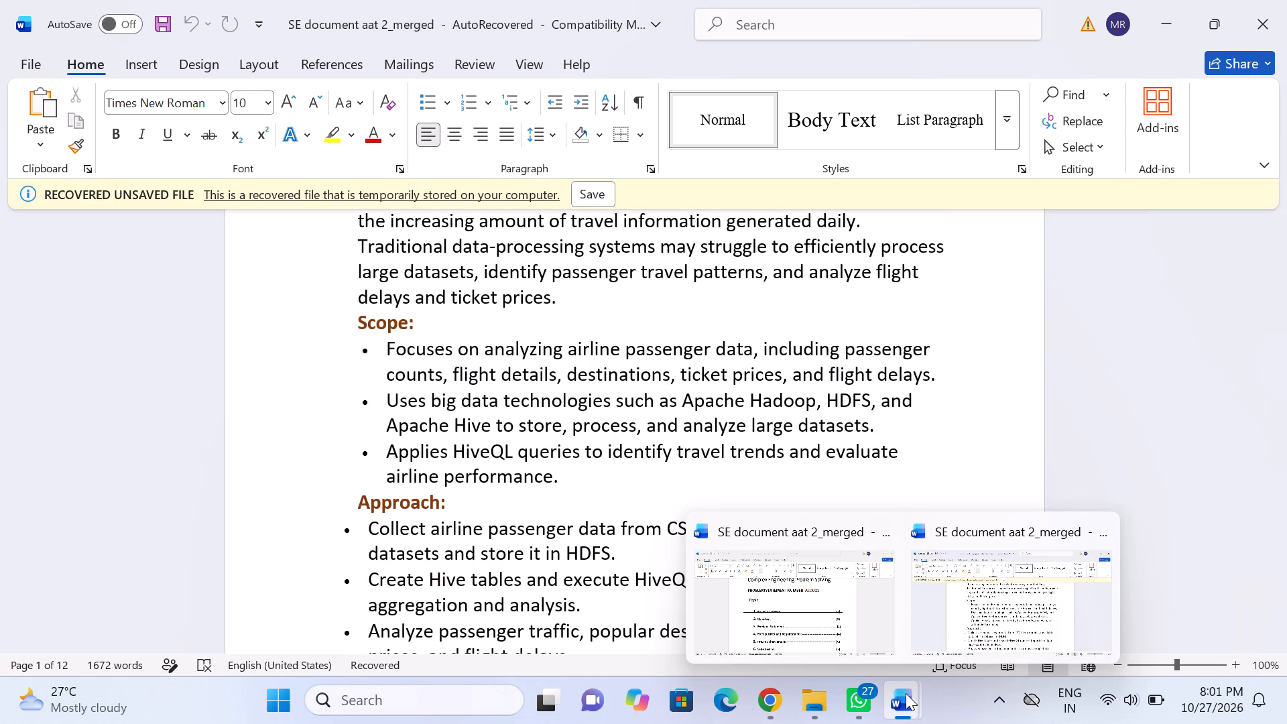
Close the other open copy of SE document aat 2_merged without saving its changes.
{"action": "left_click", "coordinate": [872, 536]}
{"action": "double_click", "coordinate": [872, 536]}
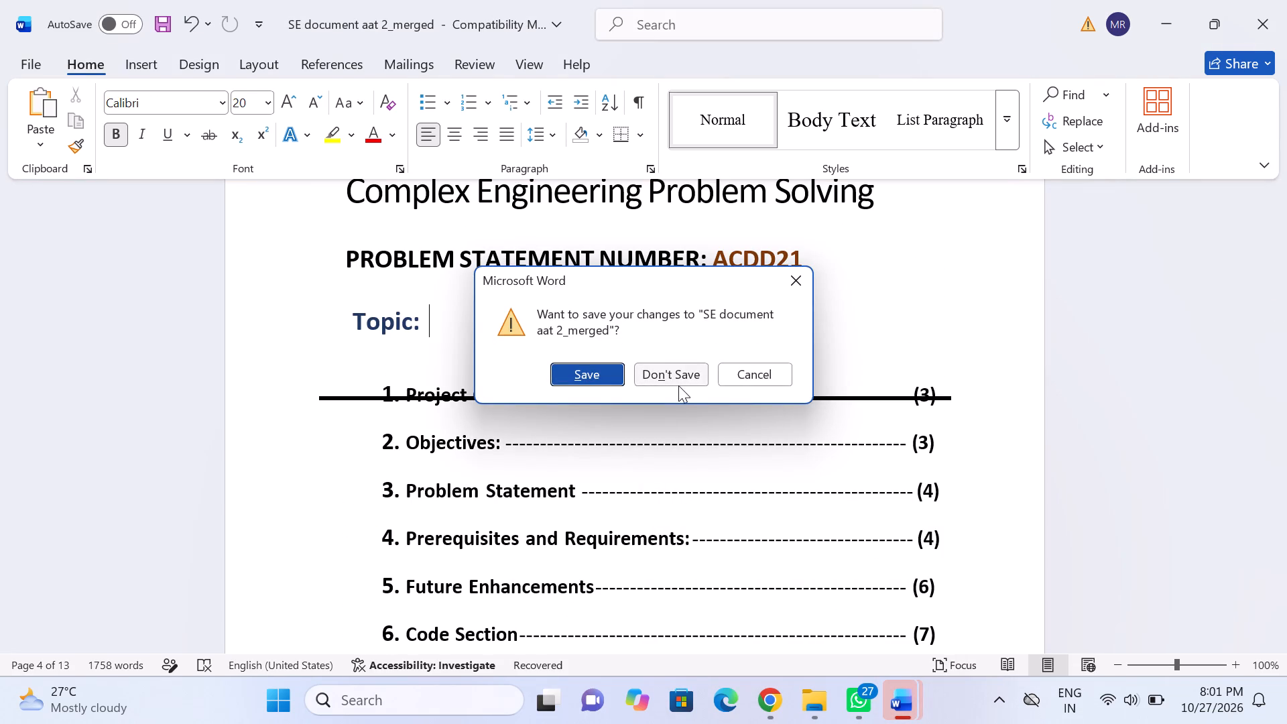
{"action": "left_click", "coordinate": [683, 379]}
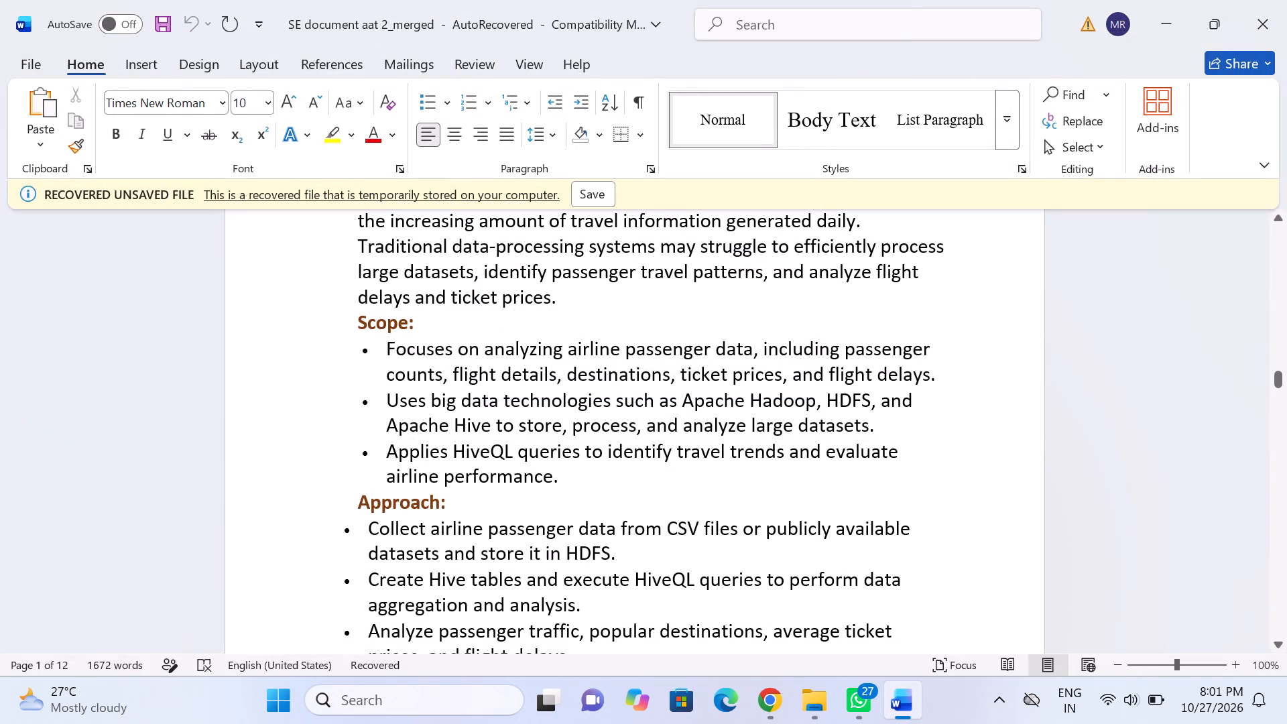
Save the recovered unsaved report file.
{"action": "left_click", "coordinate": [593, 192]}
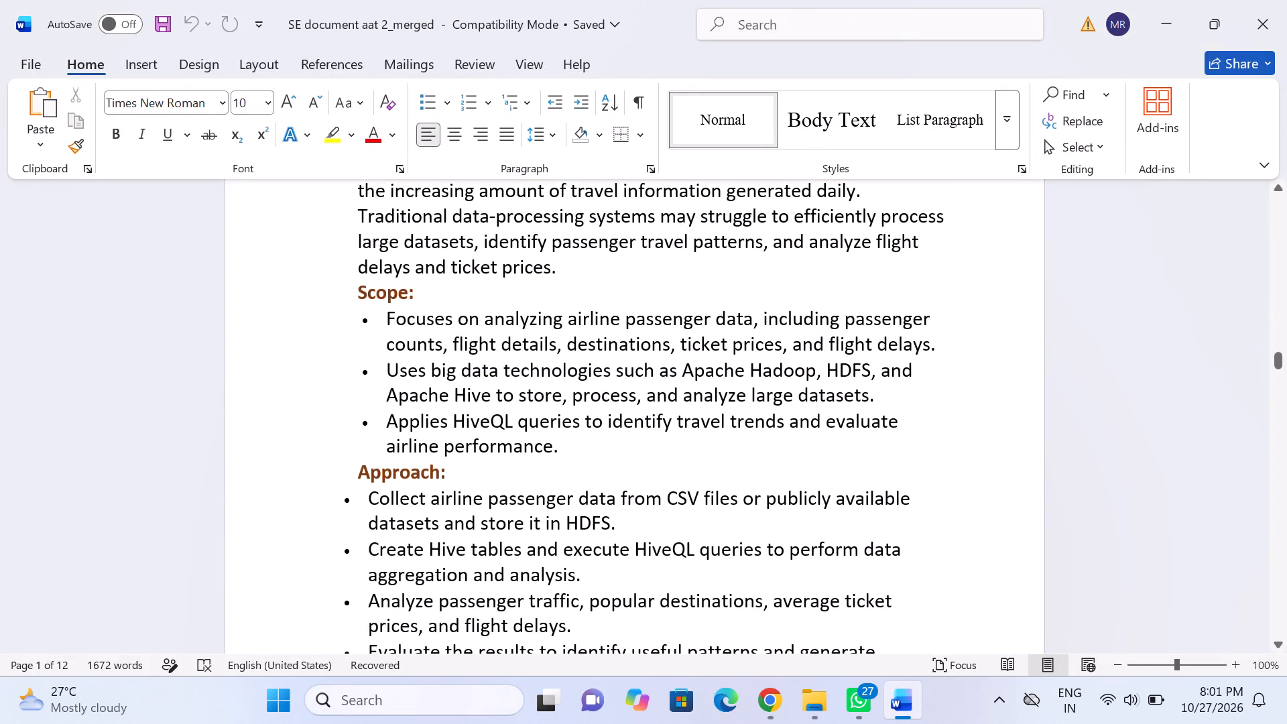
Delete the LOC Estimation Report output image beneath the OUTPUT heading.
{"action": "scroll", "coordinate": [796, 465], "scroll_direction": "down", "scroll_amount": 14}
{"action": "scroll", "coordinate": [796, 465], "scroll_direction": "down", "scroll_amount": 13}
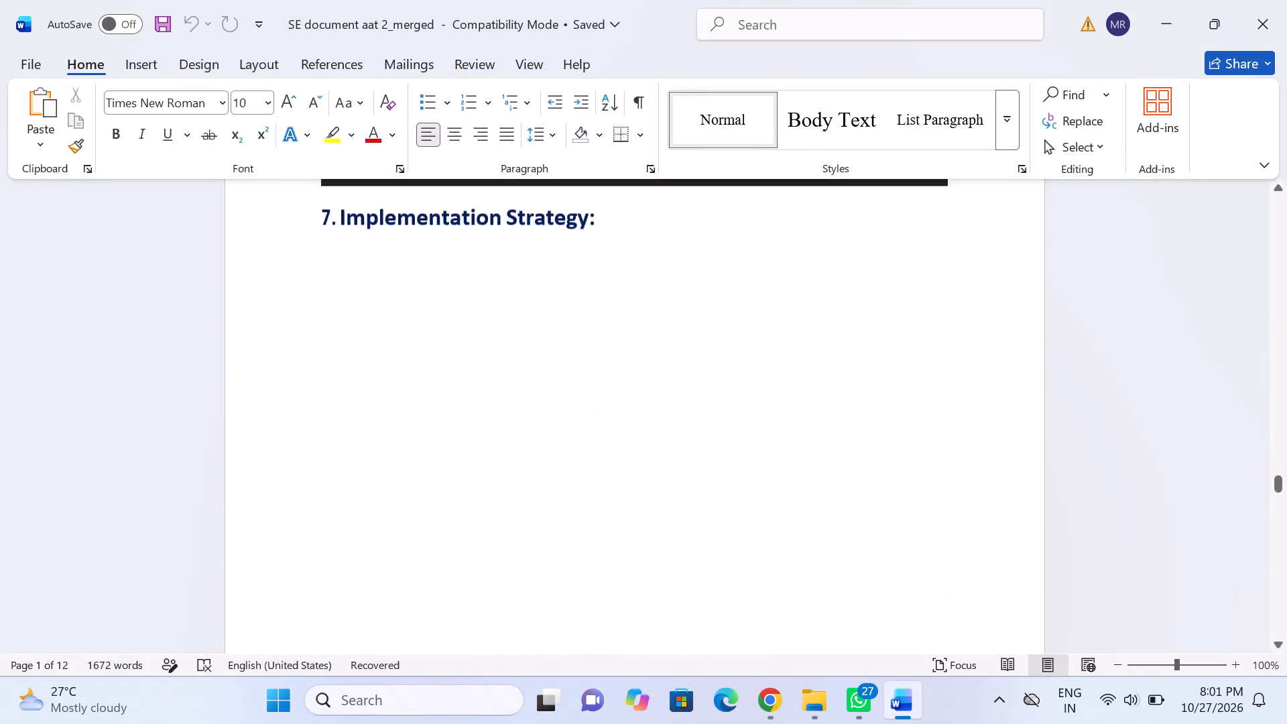
{"action": "scroll", "coordinate": [796, 465], "scroll_direction": "up", "scroll_amount": 8}
{"action": "scroll", "coordinate": [796, 465], "scroll_direction": "down", "scroll_amount": 1}
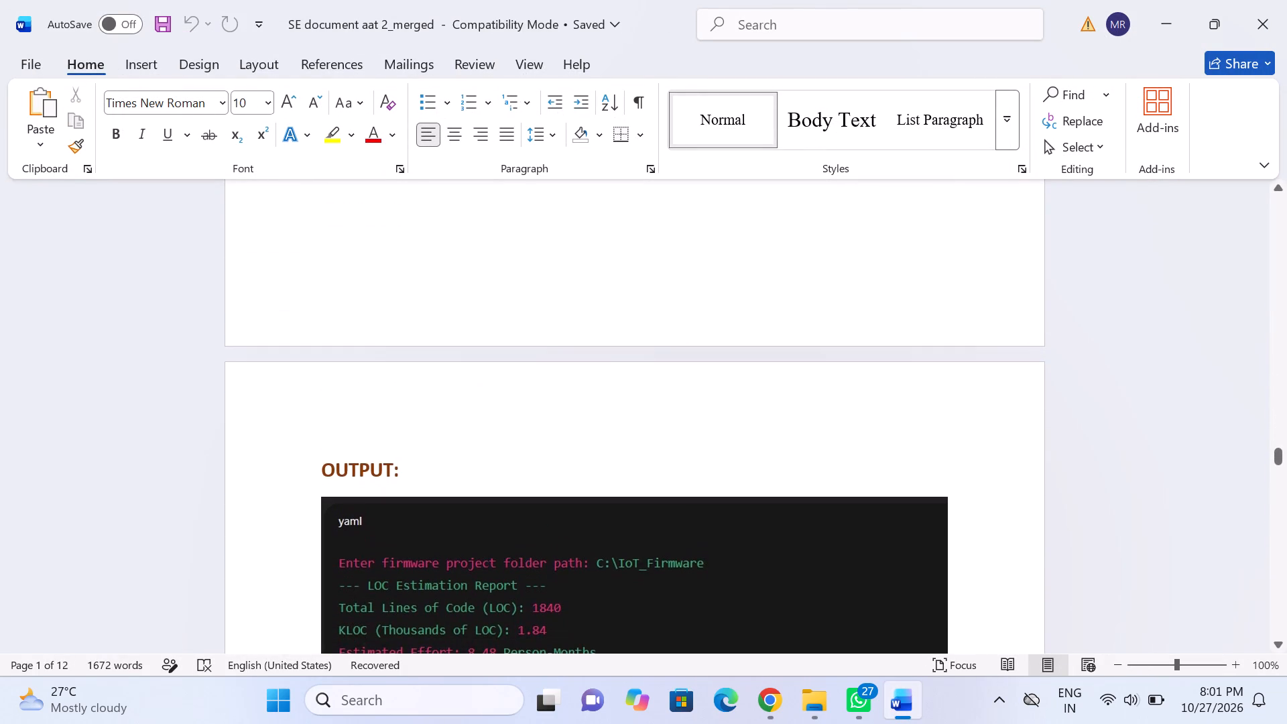
{"action": "left_click", "coordinate": [633, 563]}
{"action": "key", "text": "BackSpace"}
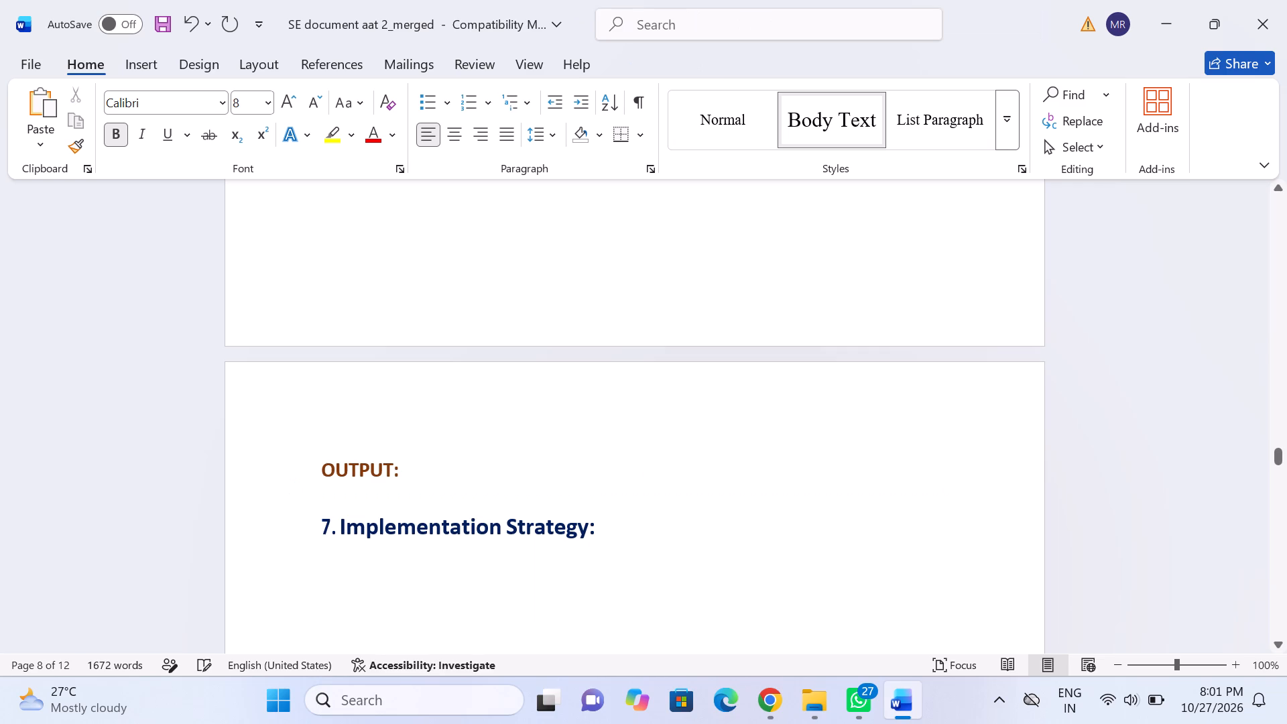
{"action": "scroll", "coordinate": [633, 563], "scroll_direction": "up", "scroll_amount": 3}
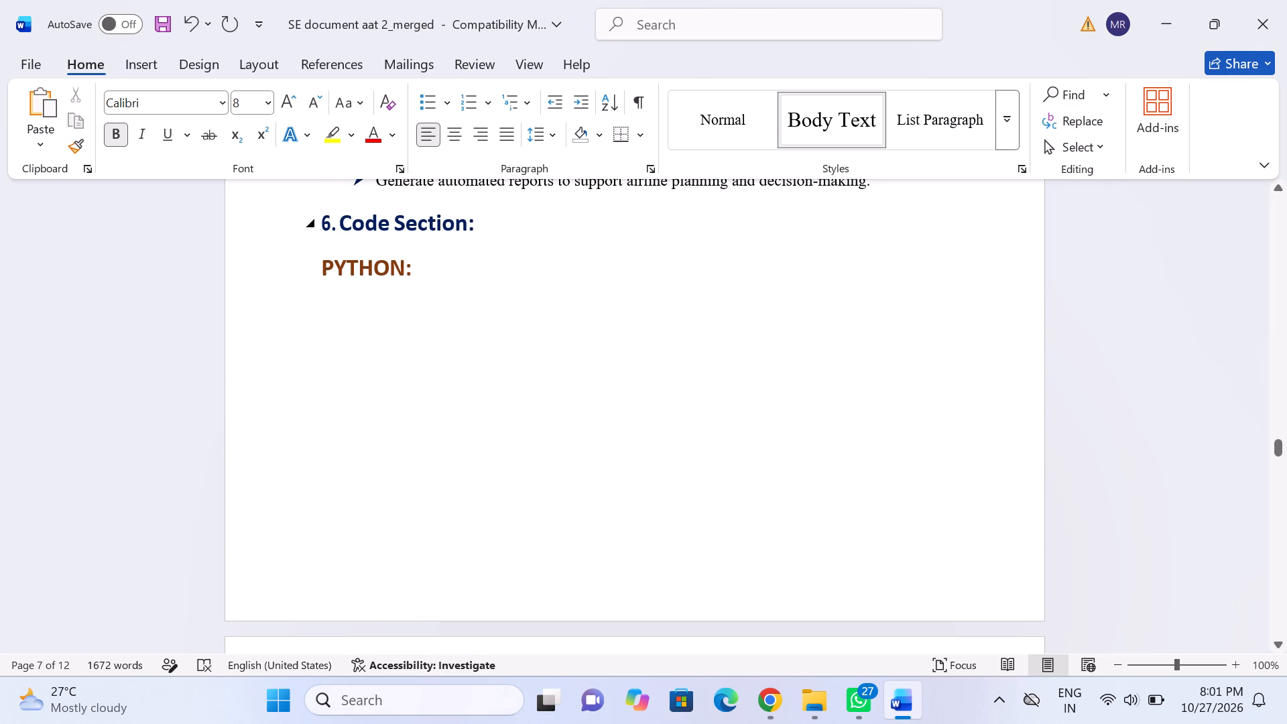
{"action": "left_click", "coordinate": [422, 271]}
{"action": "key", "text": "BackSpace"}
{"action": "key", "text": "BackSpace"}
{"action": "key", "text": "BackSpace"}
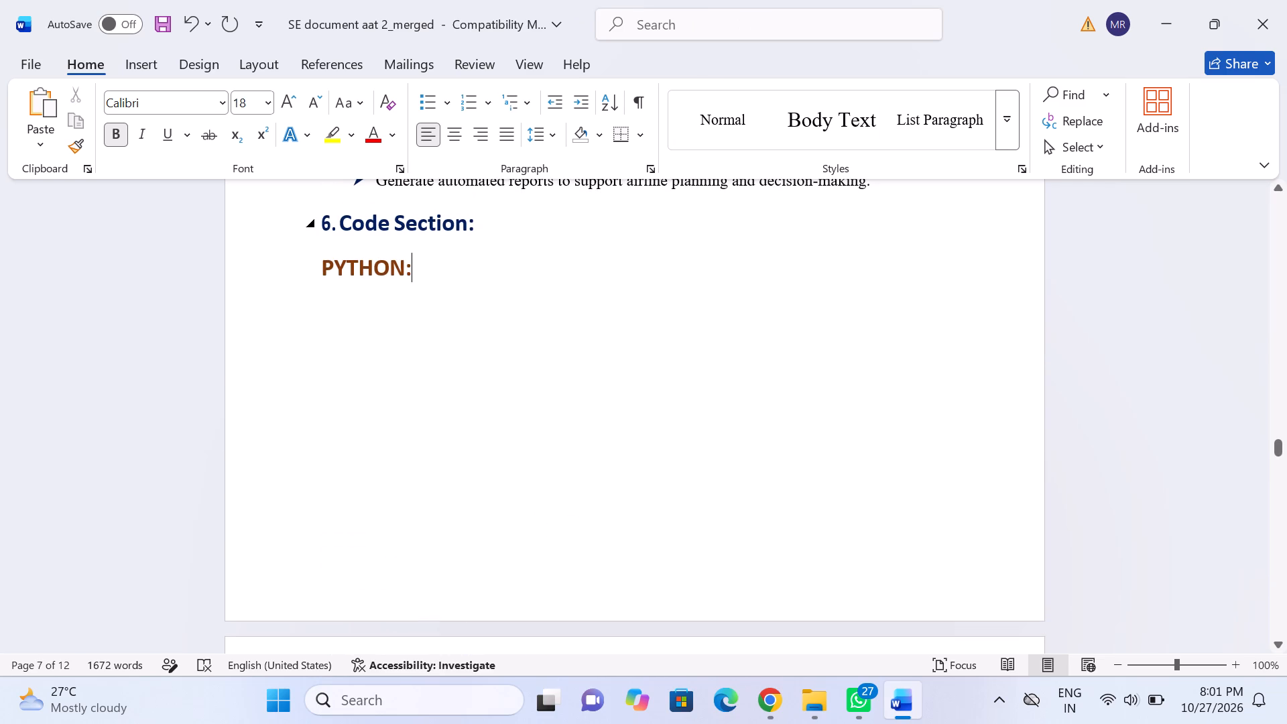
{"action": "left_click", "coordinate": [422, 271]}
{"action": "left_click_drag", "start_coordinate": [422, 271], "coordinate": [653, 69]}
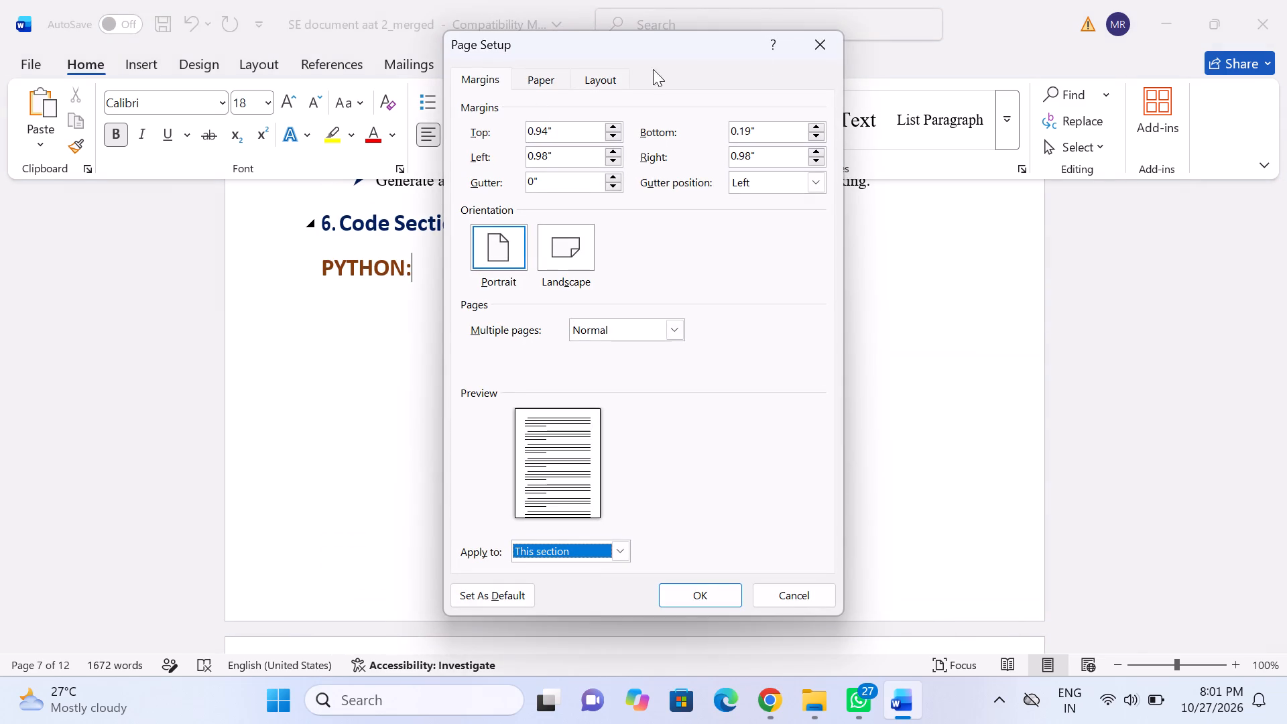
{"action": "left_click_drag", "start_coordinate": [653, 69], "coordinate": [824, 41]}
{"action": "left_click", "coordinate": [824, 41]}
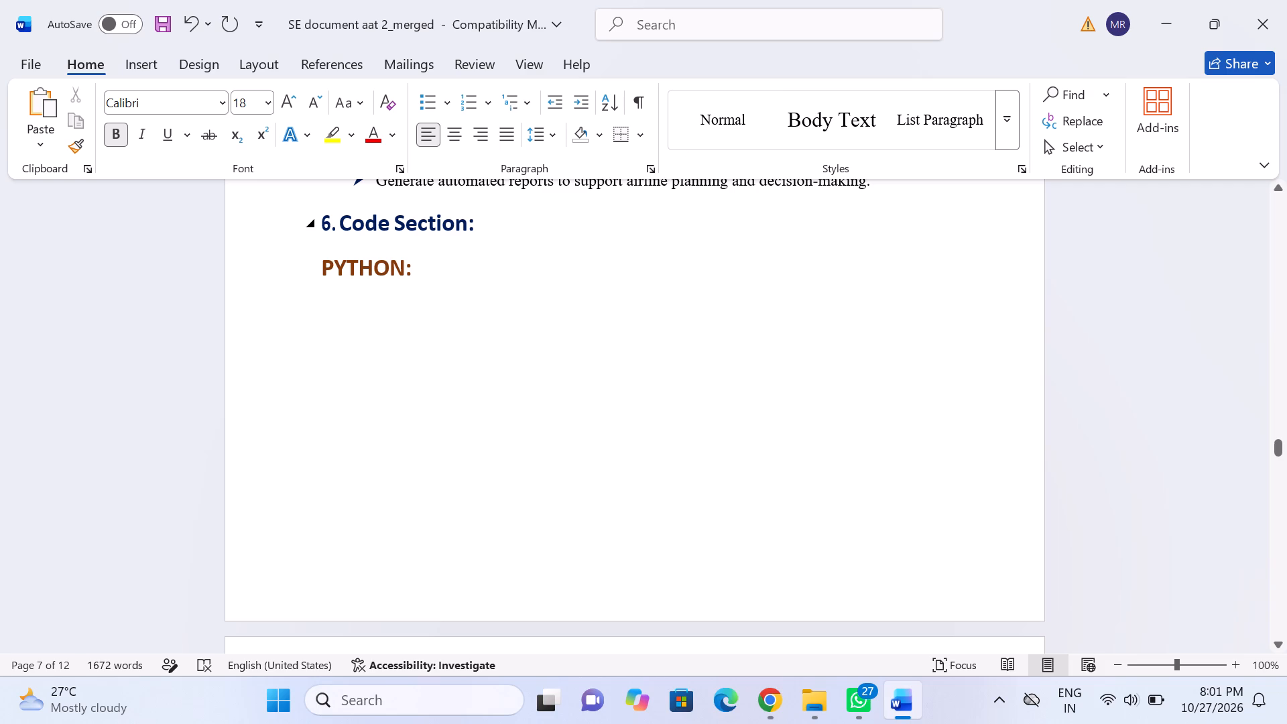
Delete the PYTHON: subheading under 6. Code Section and leave one blank line beneath the section heading.
{"action": "left_click_drag", "start_coordinate": [410, 263], "coordinate": [332, 274]}
{"action": "double_click", "coordinate": [332, 274]}
{"action": "key", "text": "BackSpace"}
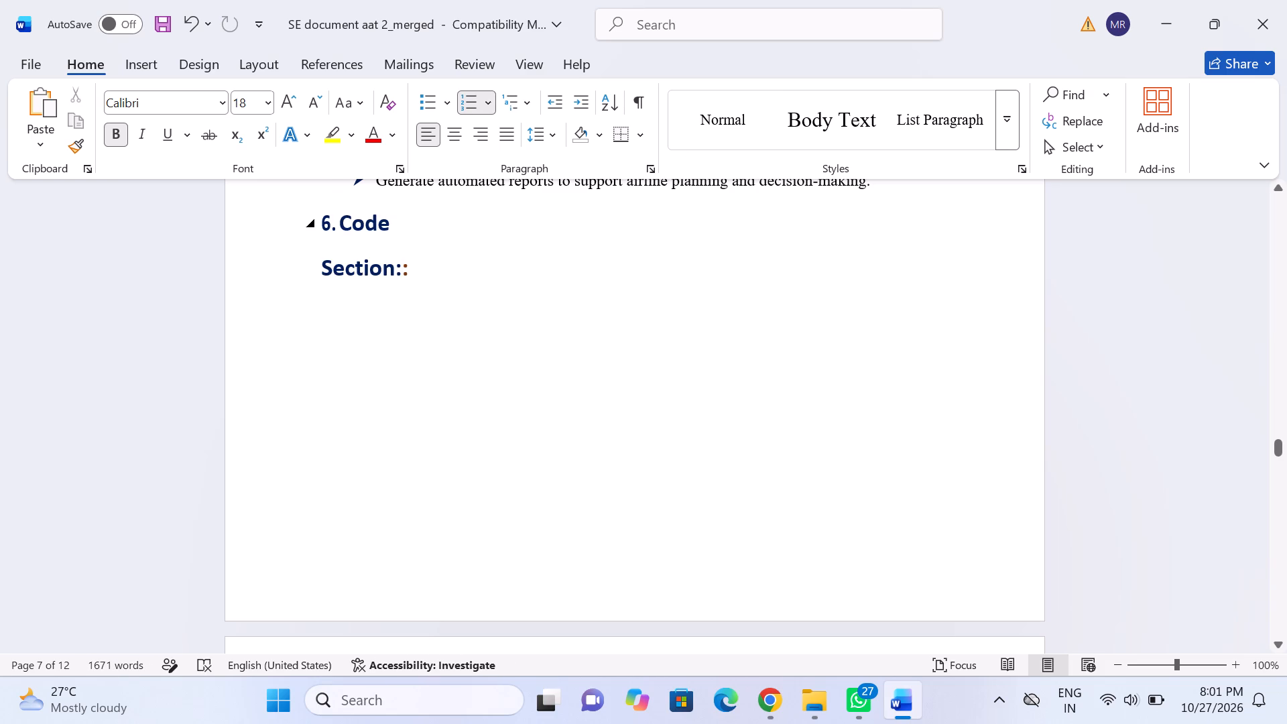
{"action": "key", "text": "Return"}
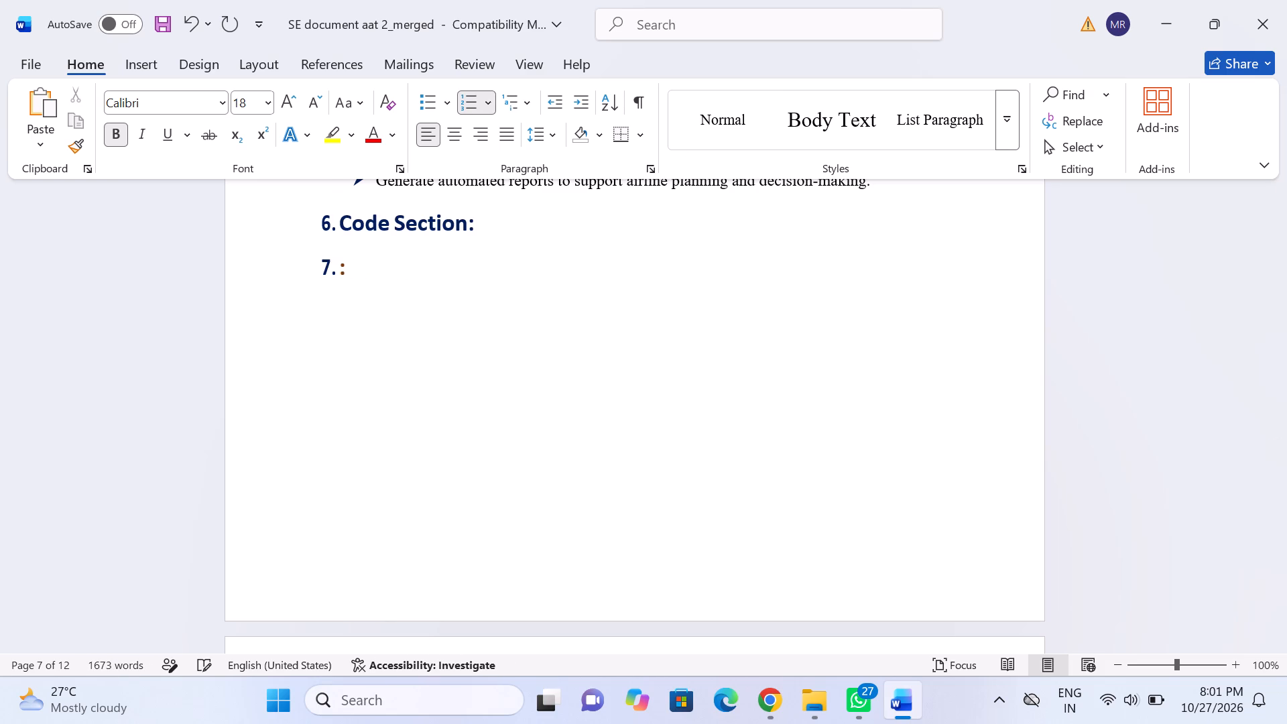
{"action": "left_click", "coordinate": [379, 259]}
{"action": "key", "text": "BackSpace"}
{"action": "key", "text": "BackSpace"}
{"action": "key", "text": "BackSpace"}
{"action": "key", "text": "BackSpace"}
{"action": "left_click", "coordinate": [495, 227]}
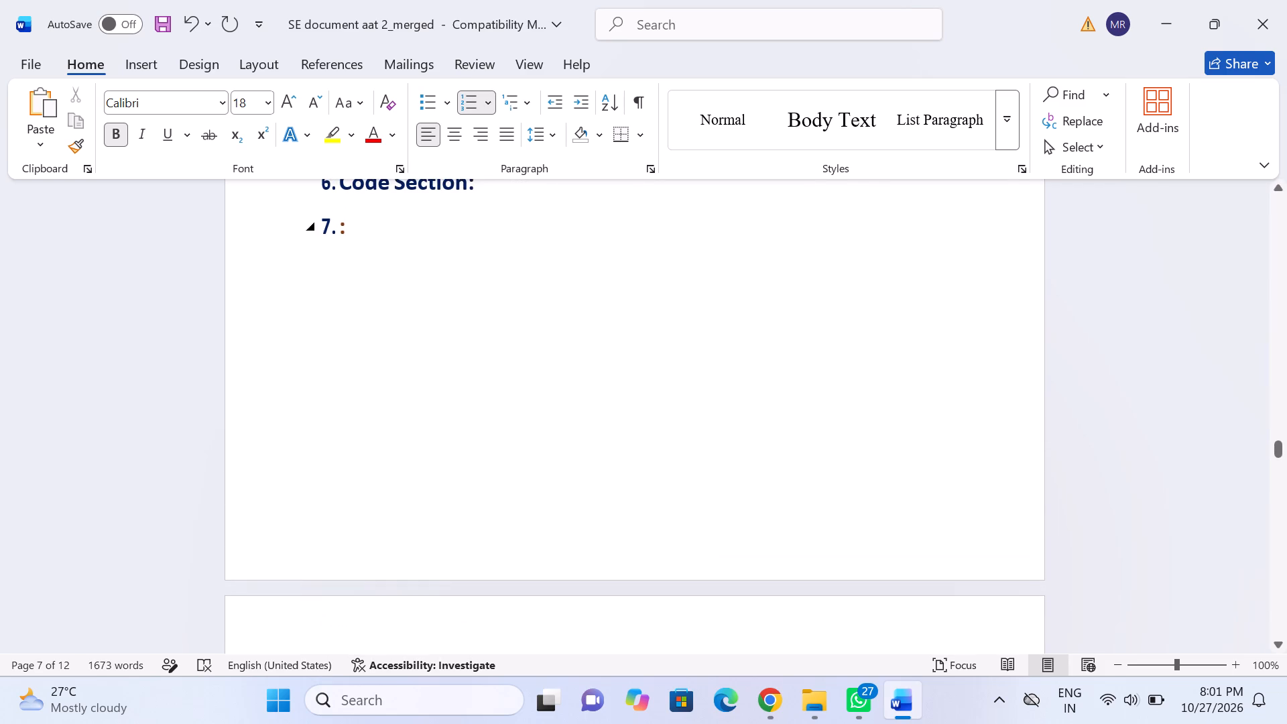
{"action": "left_click_drag", "start_coordinate": [350, 227], "coordinate": [324, 227]}
{"action": "key", "text": "BackSpace"}
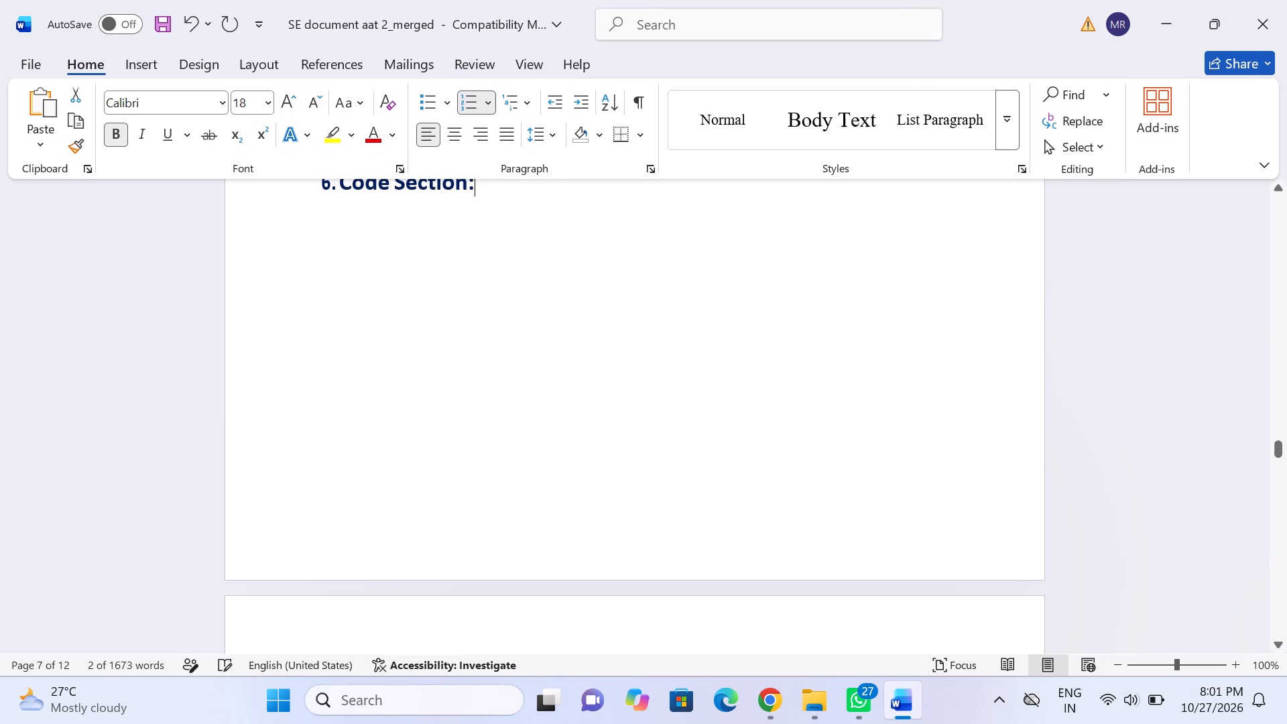
{"action": "scroll", "coordinate": [324, 227], "scroll_direction": "right", "scroll_amount": 1}
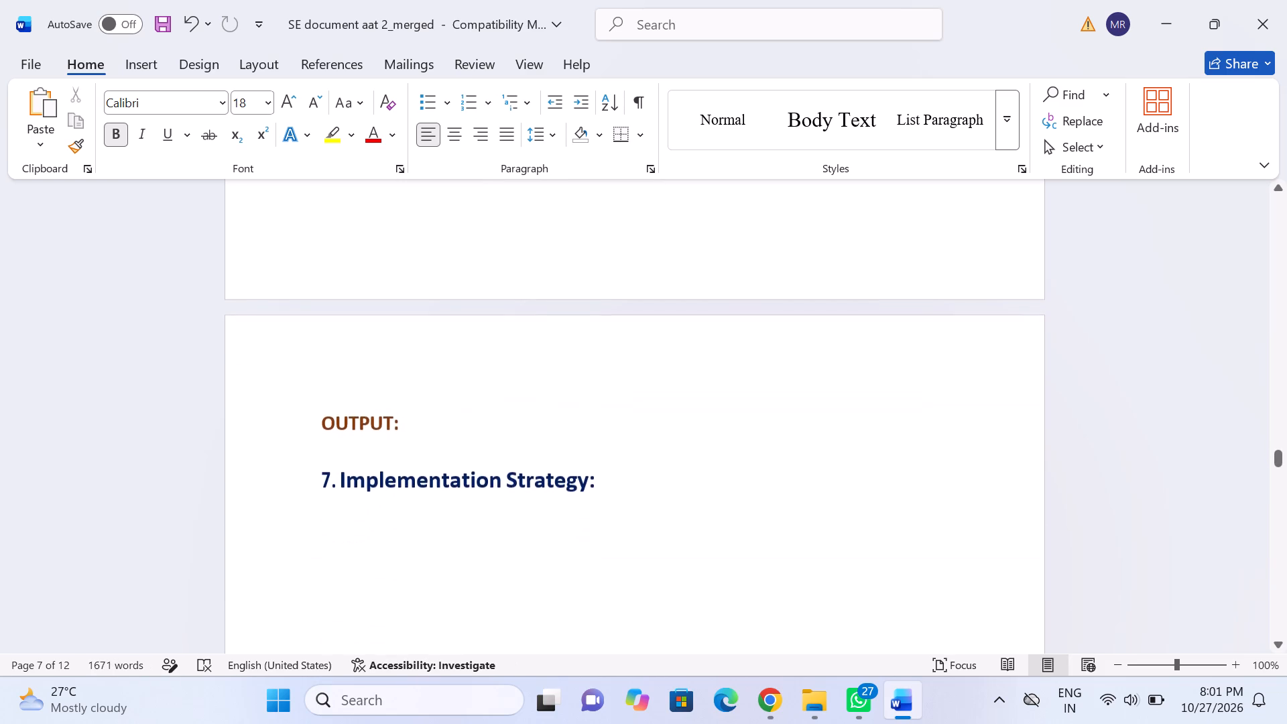
{"action": "scroll", "coordinate": [324, 227], "scroll_direction": "right", "scroll_amount": 1}
{"action": "key", "text": "Return"}
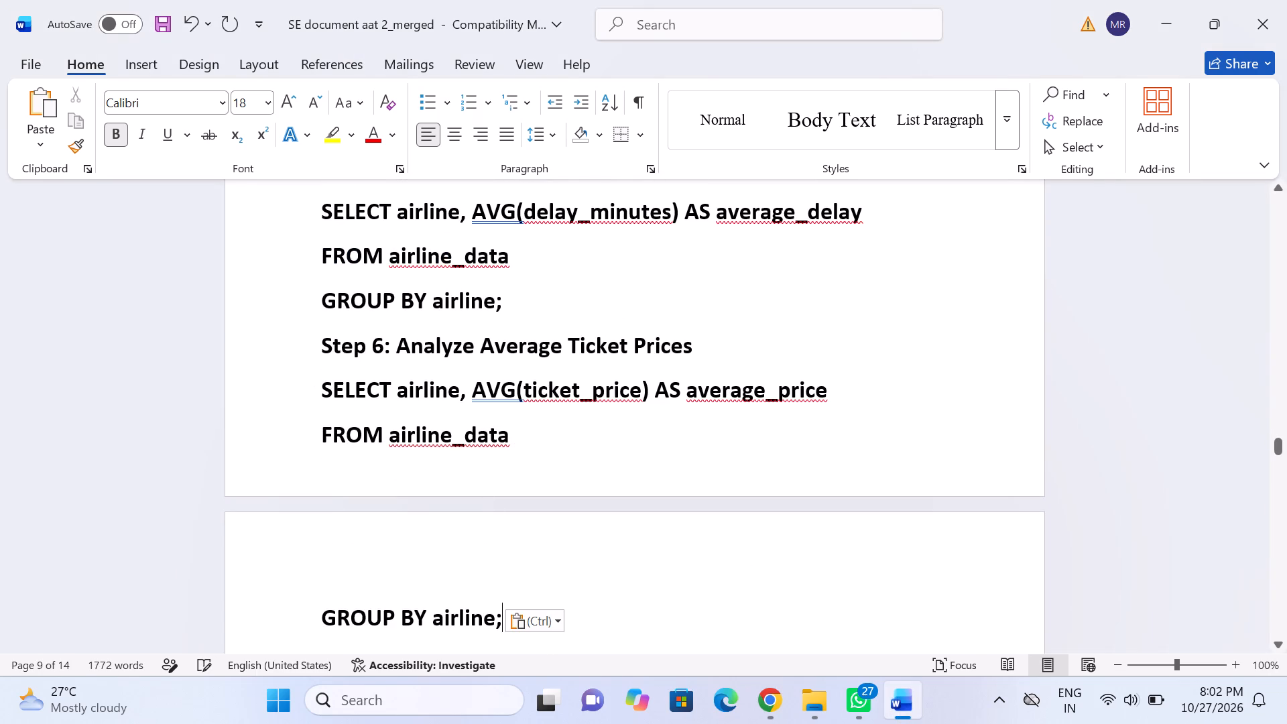
Remove bold from the Step 6 average ticket price query lines and set their font size to 16.
{"action": "scroll", "coordinate": [483, 496], "scroll_direction": "down", "scroll_amount": 1}
{"action": "left_click_drag", "start_coordinate": [513, 467], "coordinate": [324, 228]}
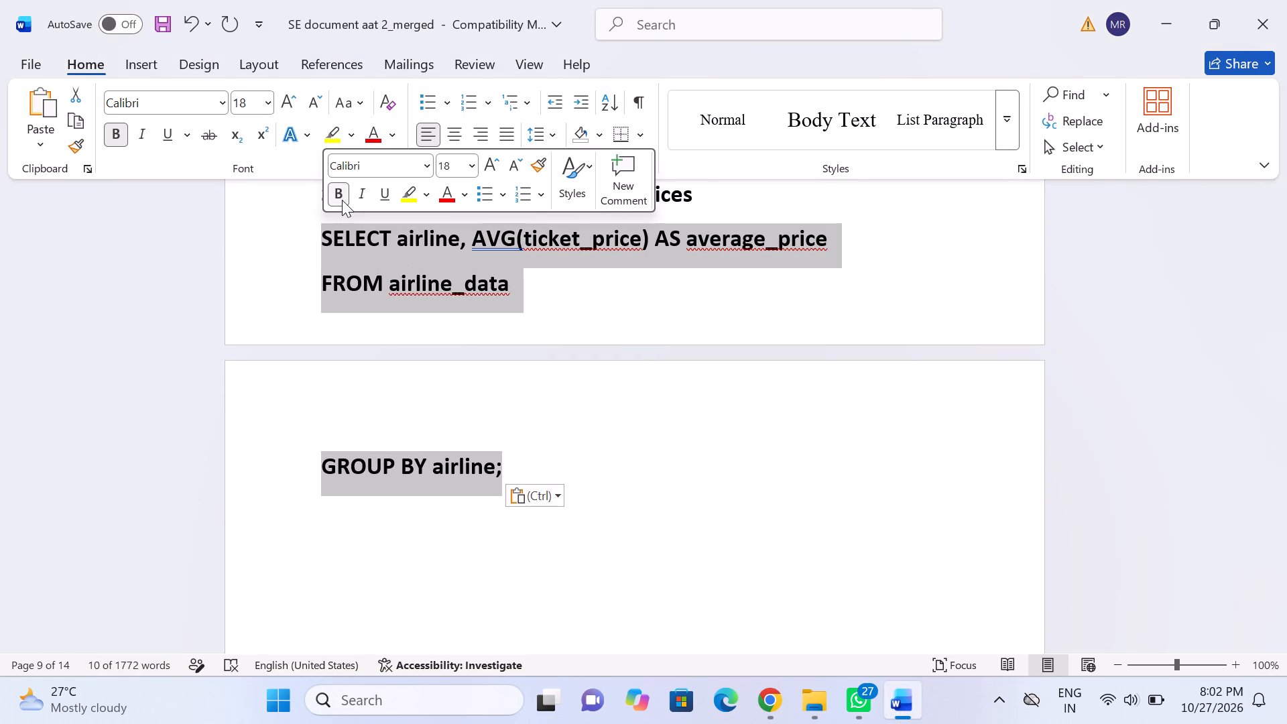
{"action": "left_click", "coordinate": [342, 200]}
{"action": "scroll", "coordinate": [469, 363], "scroll_direction": "up", "scroll_amount": 2}
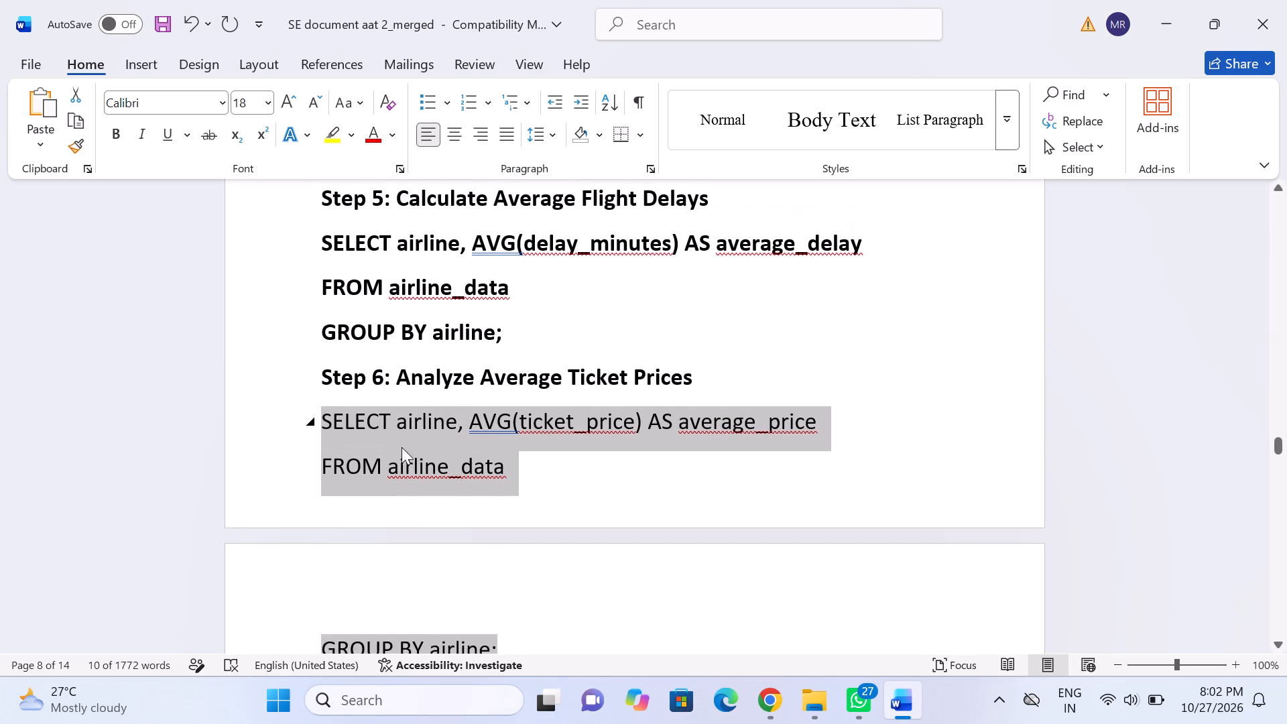
{"action": "left_click", "coordinate": [270, 104]}
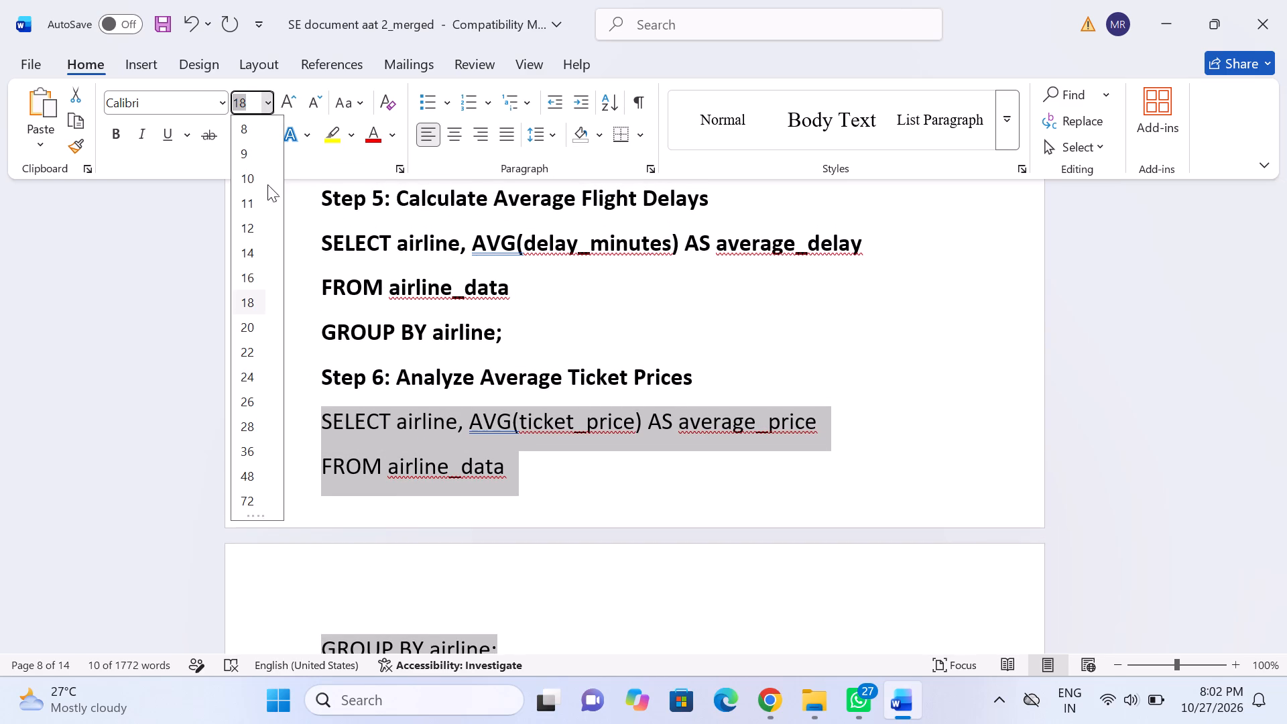
{"action": "left_click", "coordinate": [257, 276]}
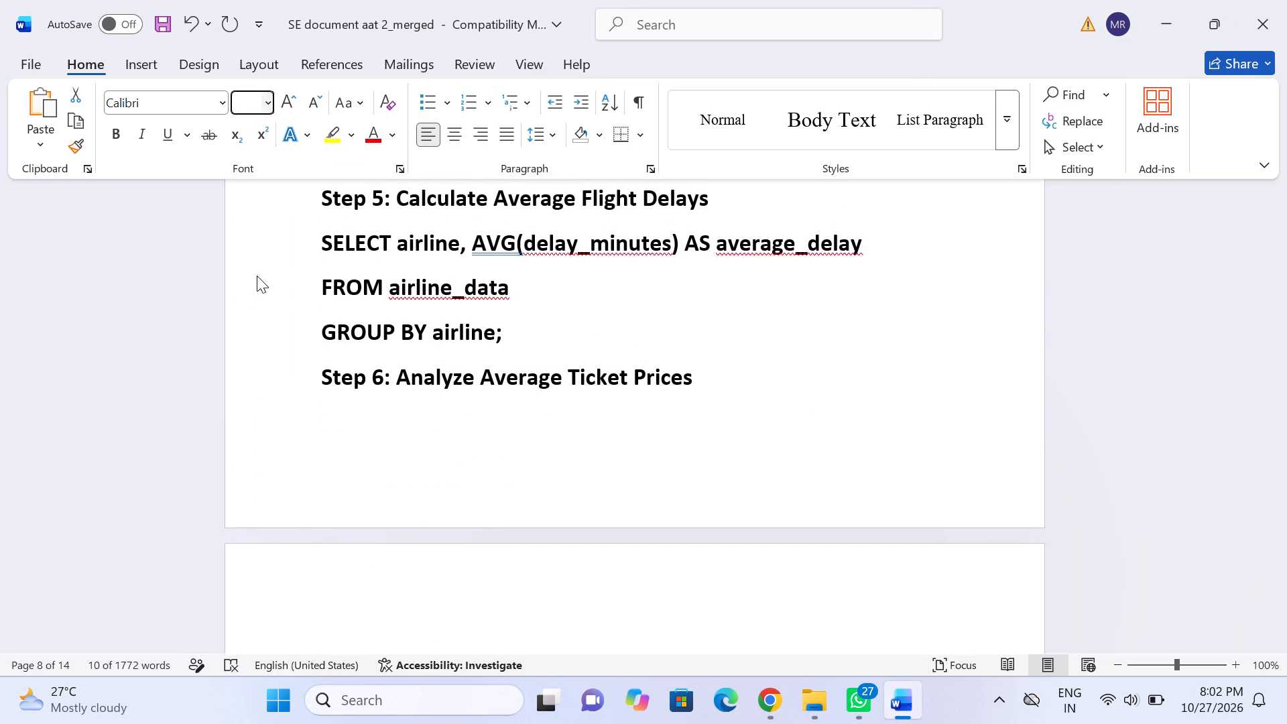
Remove bold from the Step 5 average flight delay query lines and set their font size to 16.
{"action": "left_click_drag", "start_coordinate": [509, 335], "coordinate": [347, 250]}
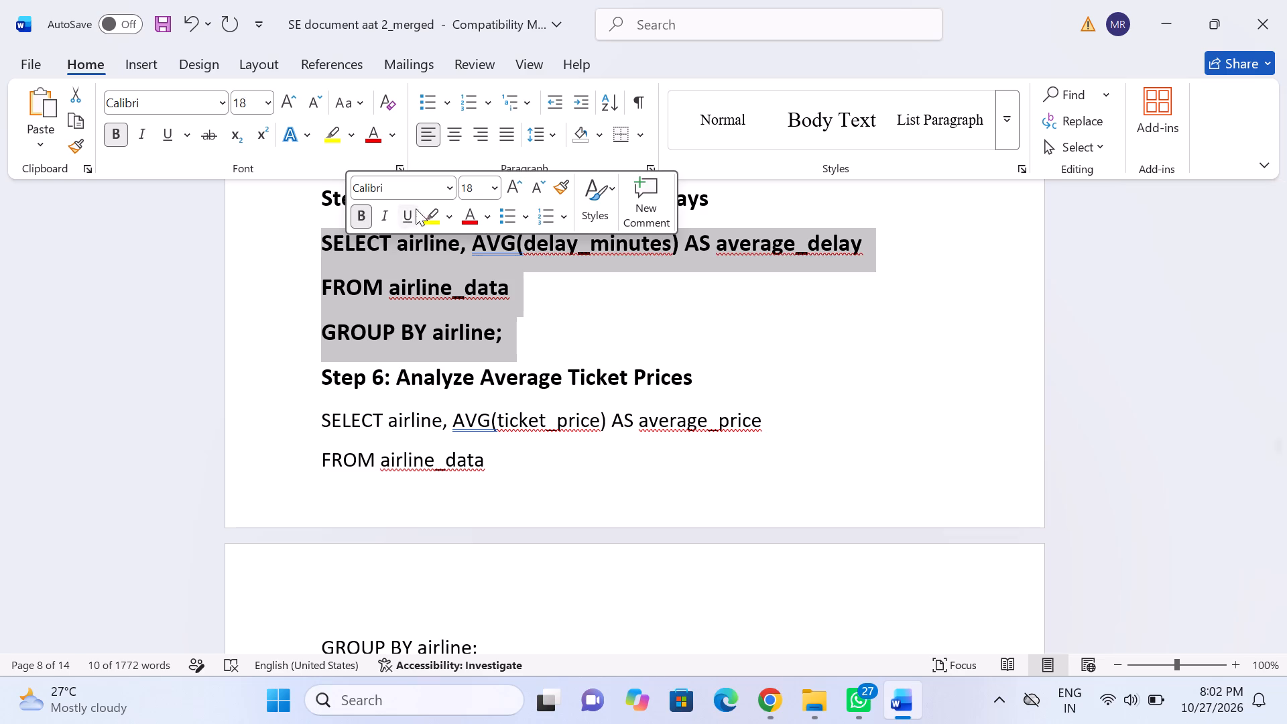
{"action": "left_click", "coordinate": [368, 223]}
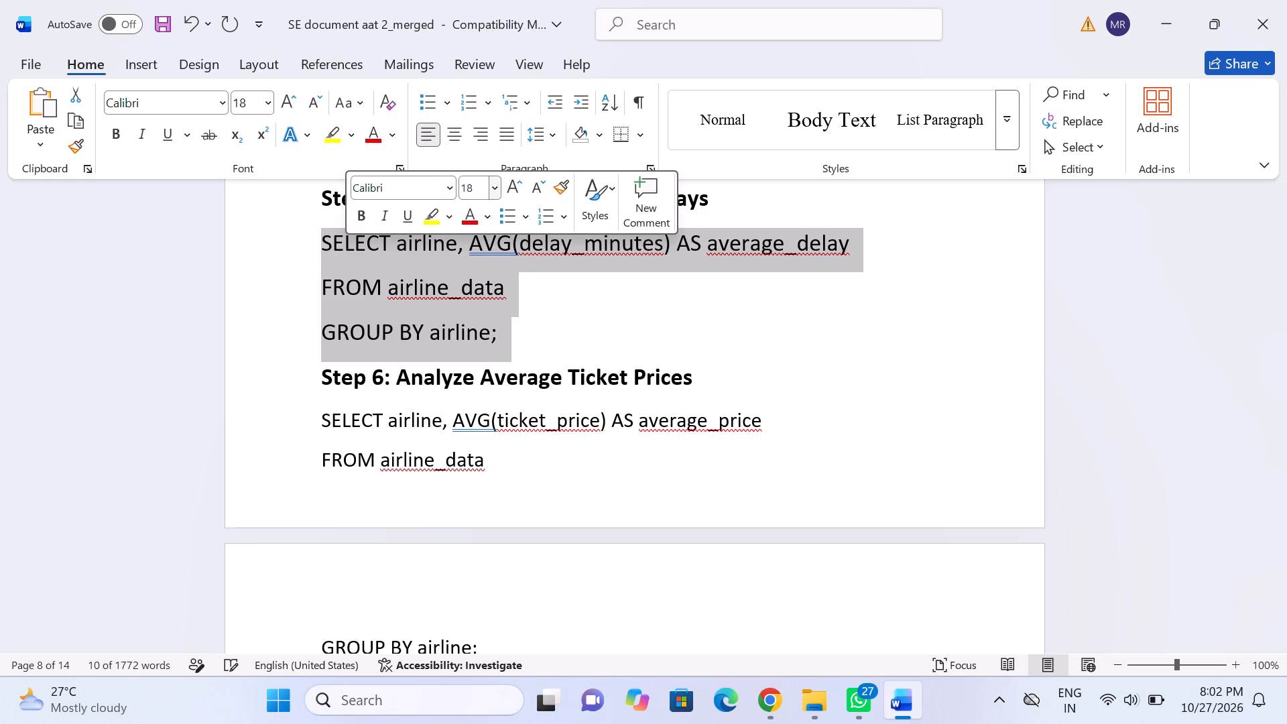
{"action": "left_click", "coordinate": [498, 192]}
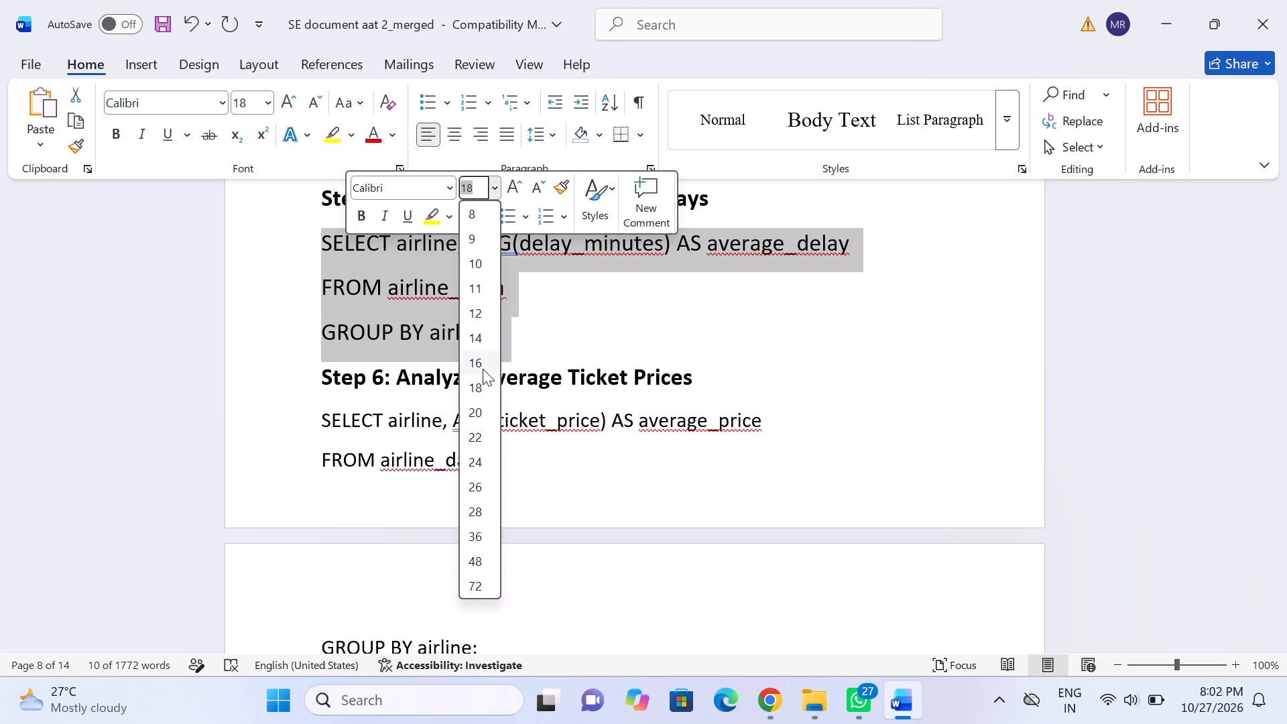
{"action": "left_click", "coordinate": [483, 369]}
Set the Step 4 passenger traffic query lines to font size 16 and remove their bold.
{"action": "scroll", "coordinate": [483, 369], "scroll_direction": "up", "scroll_amount": 3}
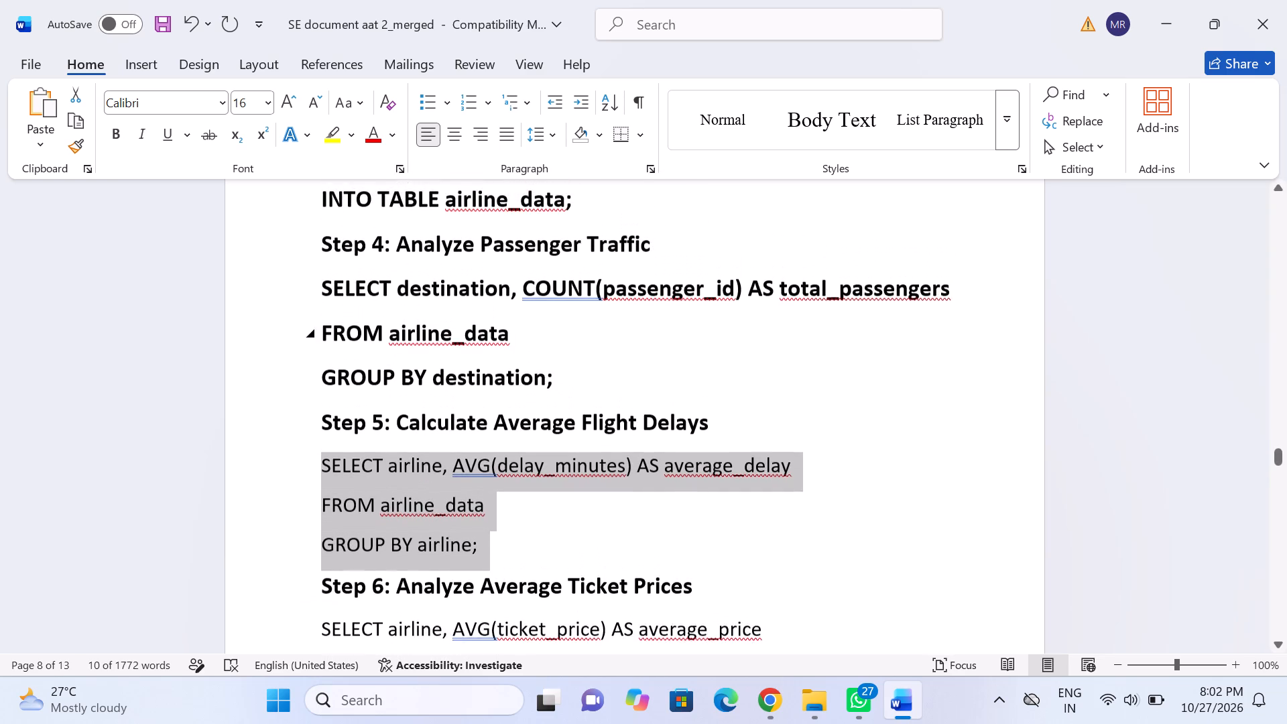
{"action": "scroll", "coordinate": [483, 369], "scroll_direction": "up", "scroll_amount": 1}
{"action": "left_click_drag", "start_coordinate": [564, 436], "coordinate": [341, 342]}
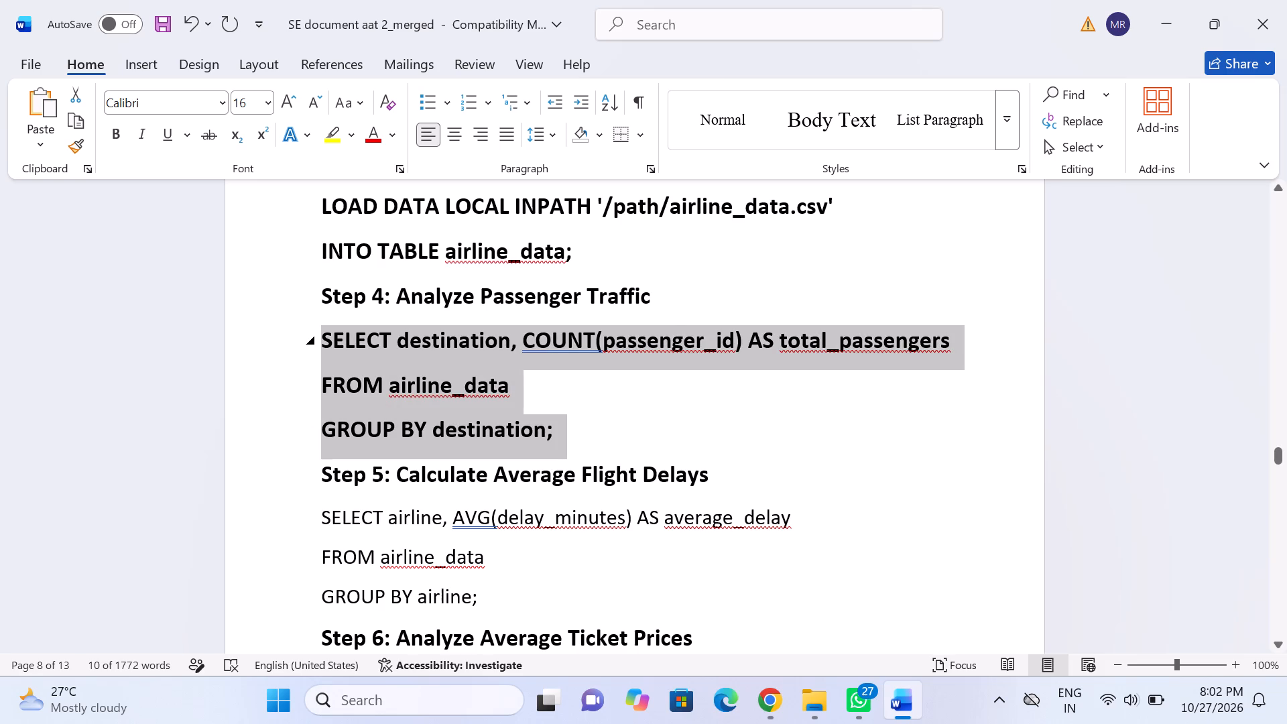
{"action": "left_click_drag", "start_coordinate": [341, 342], "coordinate": [341, 341]}
{"action": "left_click", "coordinate": [489, 284]}
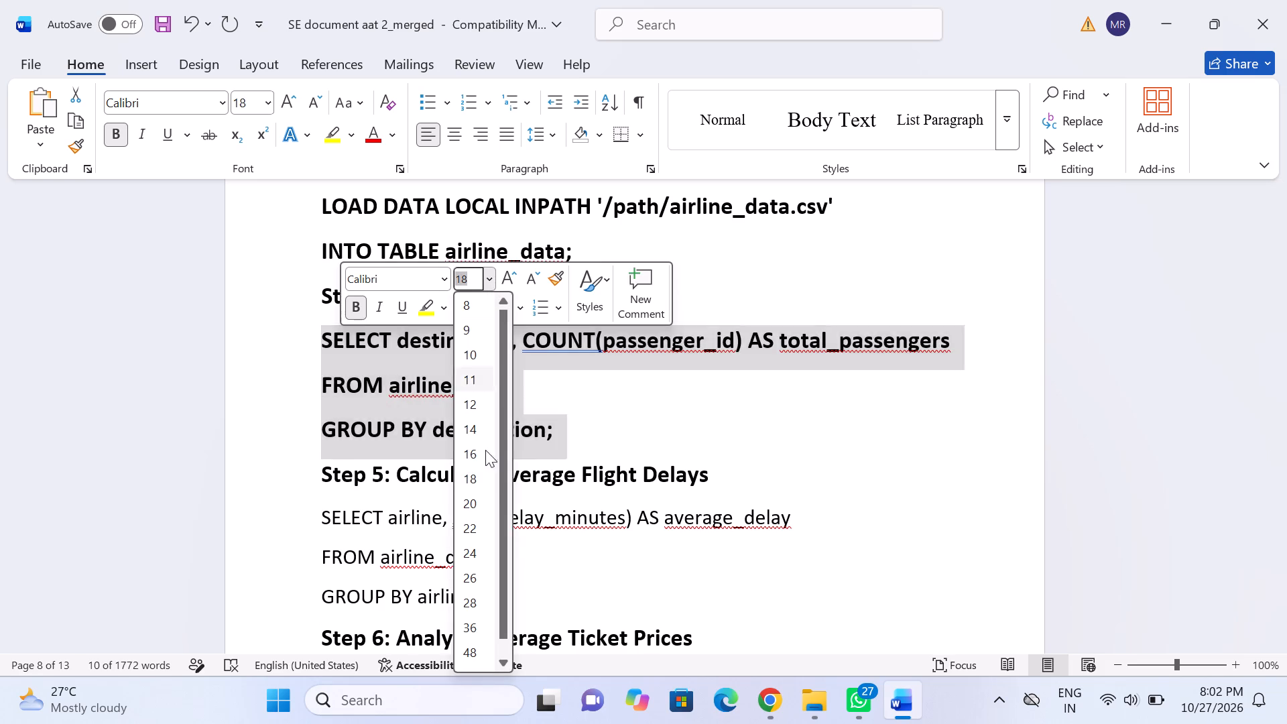
{"action": "left_click", "coordinate": [477, 455]}
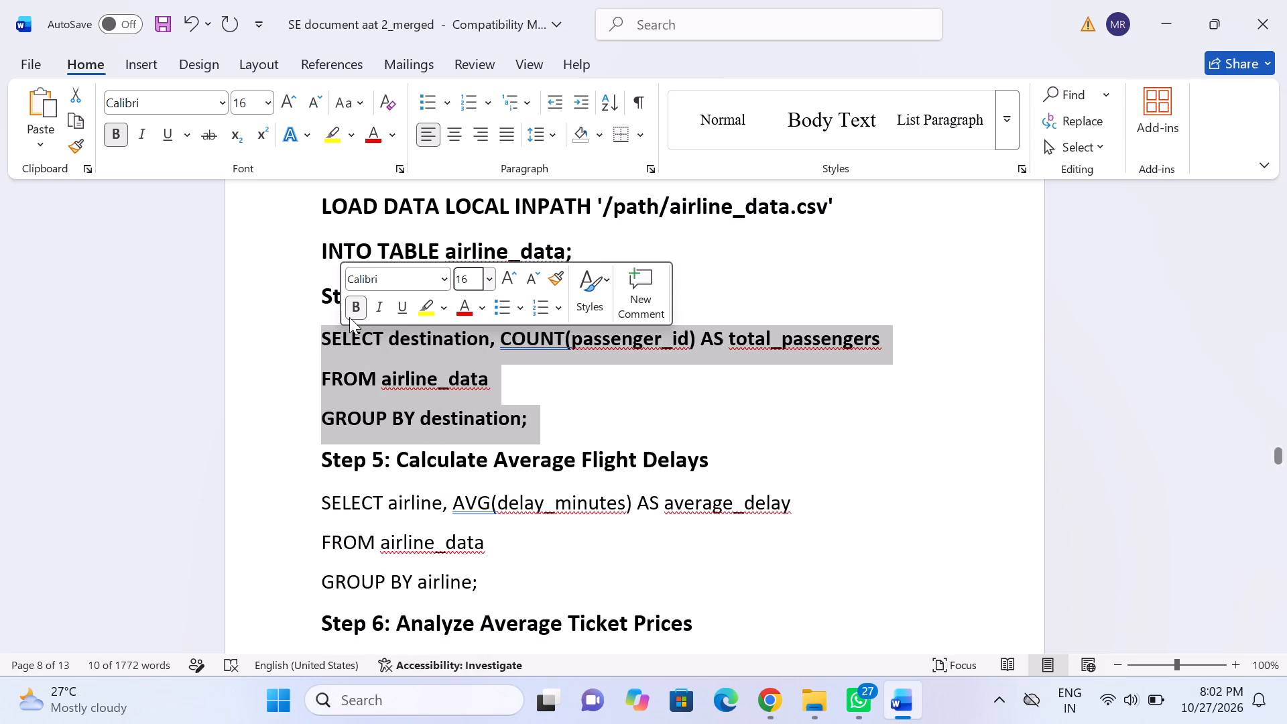
{"action": "left_click", "coordinate": [357, 310]}
Set the Step 3 LOAD DATA and INTO TABLE lines to font size 16 and remove their bold.
{"action": "scroll", "coordinate": [461, 375], "scroll_direction": "up", "scroll_amount": 1}
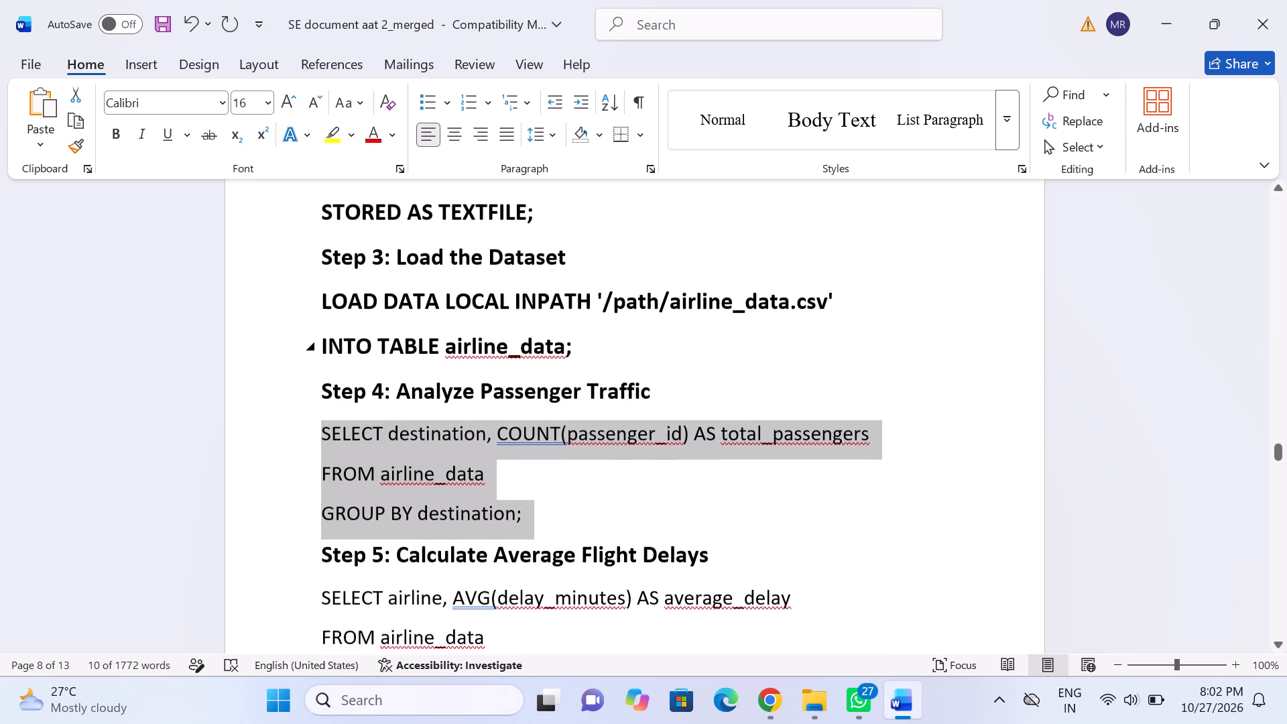
{"action": "scroll", "coordinate": [461, 375], "scroll_direction": "up", "scroll_amount": 1}
{"action": "left_click_drag", "start_coordinate": [585, 375], "coordinate": [395, 328]}
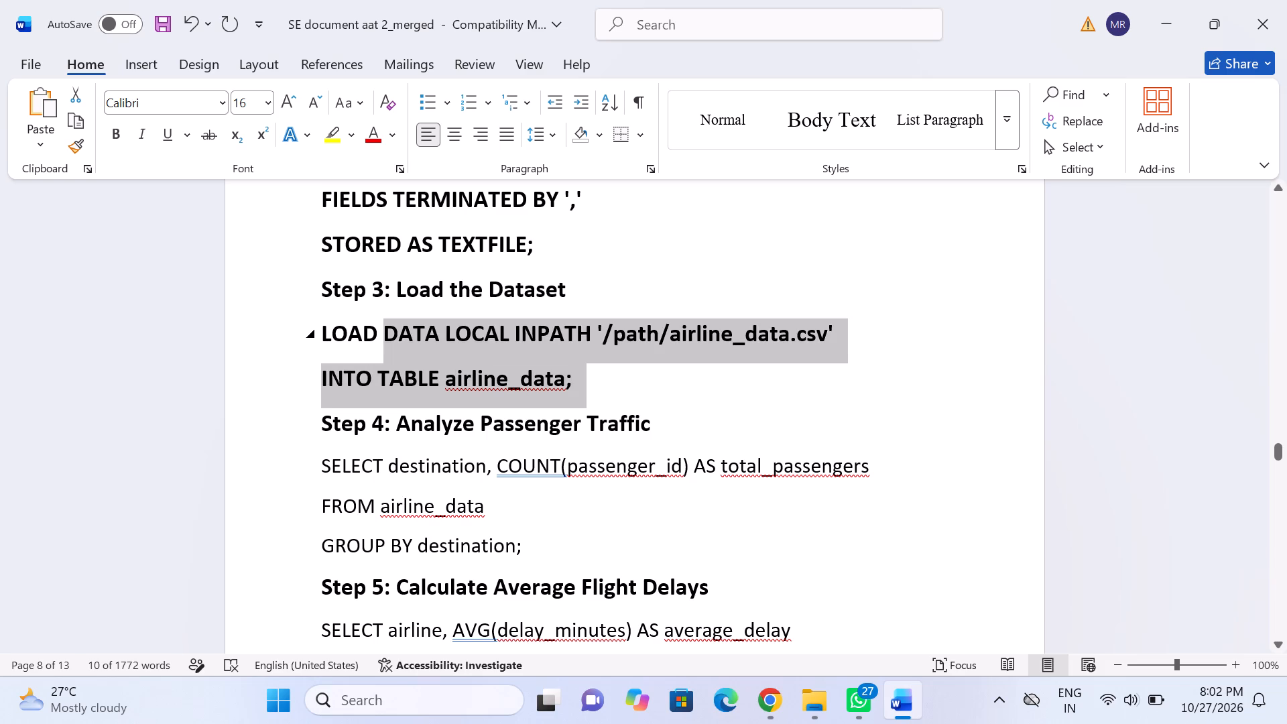
{"action": "left_click_drag", "start_coordinate": [395, 328], "coordinate": [339, 325]}
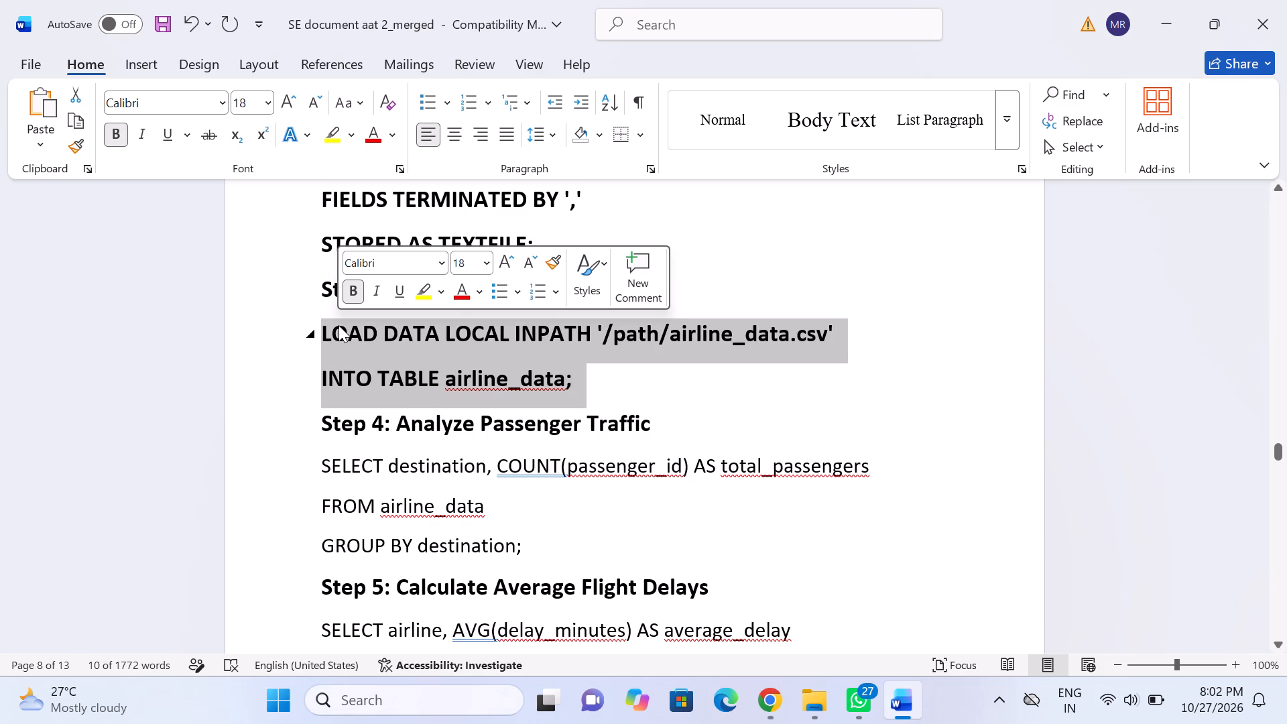
{"action": "left_click", "coordinate": [487, 267]}
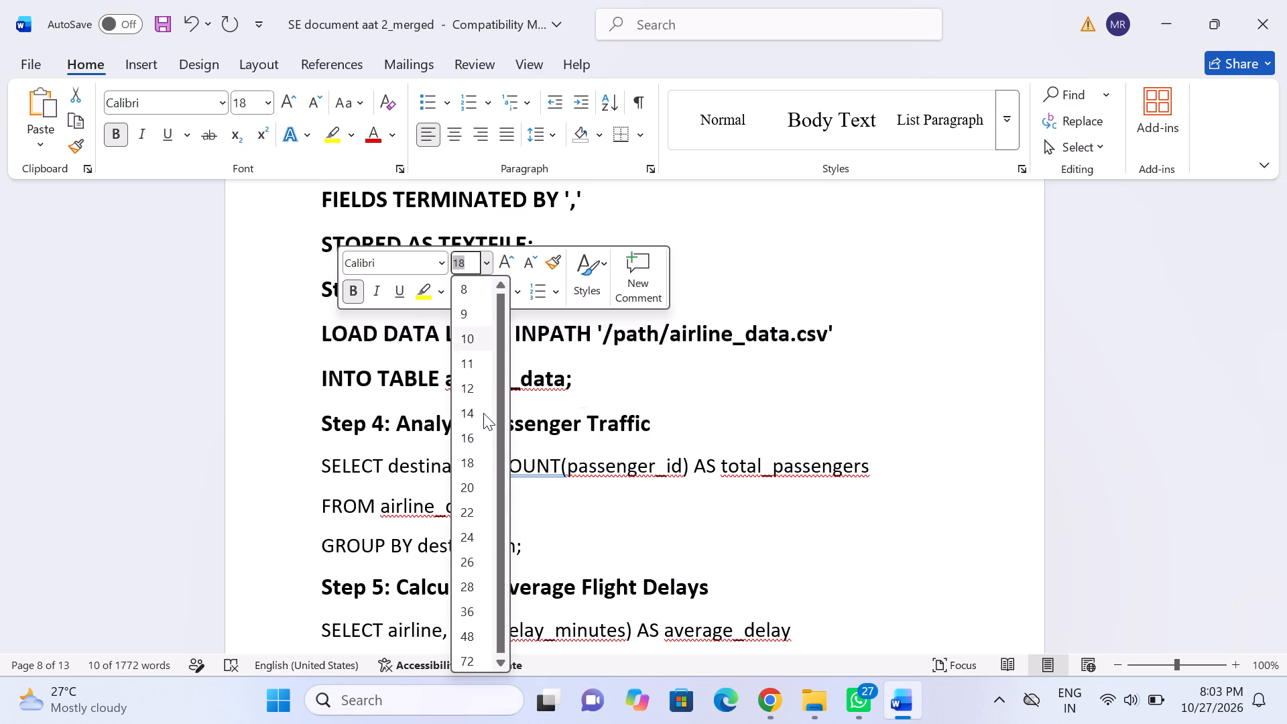
{"action": "left_click", "coordinate": [481, 430]}
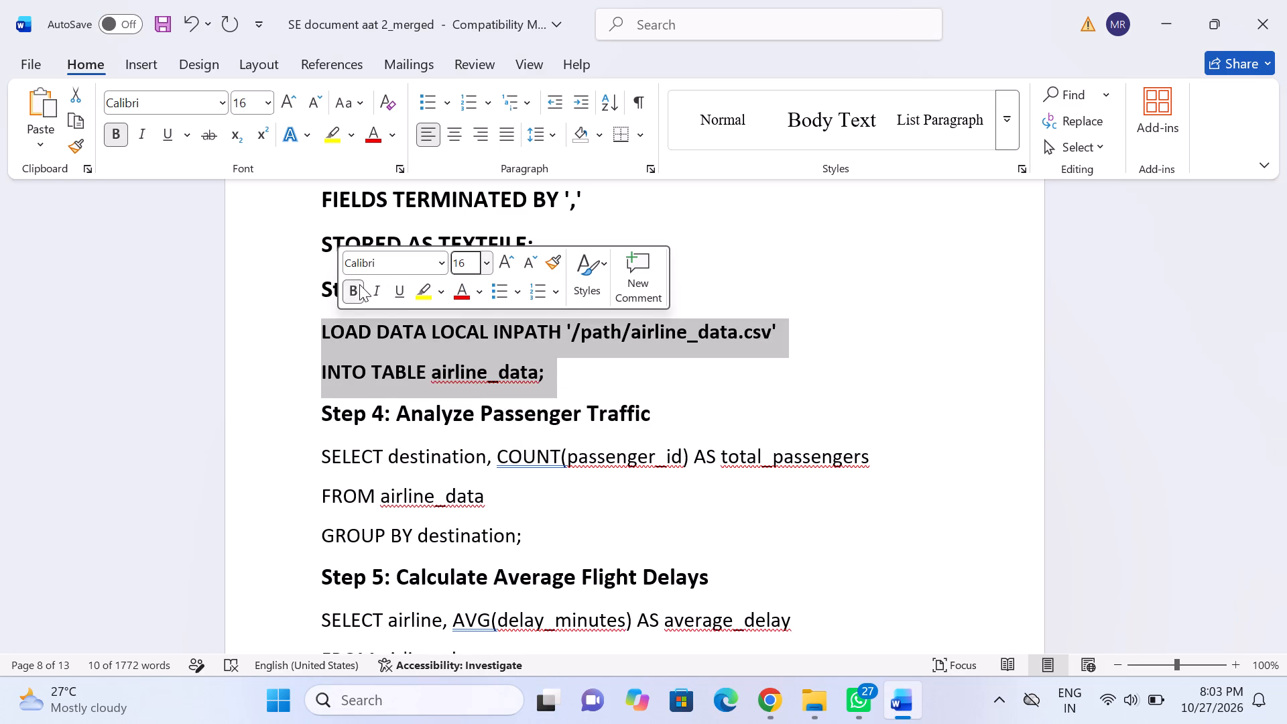
{"action": "left_click", "coordinate": [359, 284]}
Set the Step 2 table code, from CREATE TABLE through STORED AS TEXTFILE, to font size 16 and remove its bold.
{"action": "scroll", "coordinate": [495, 414], "scroll_direction": "up", "scroll_amount": 2}
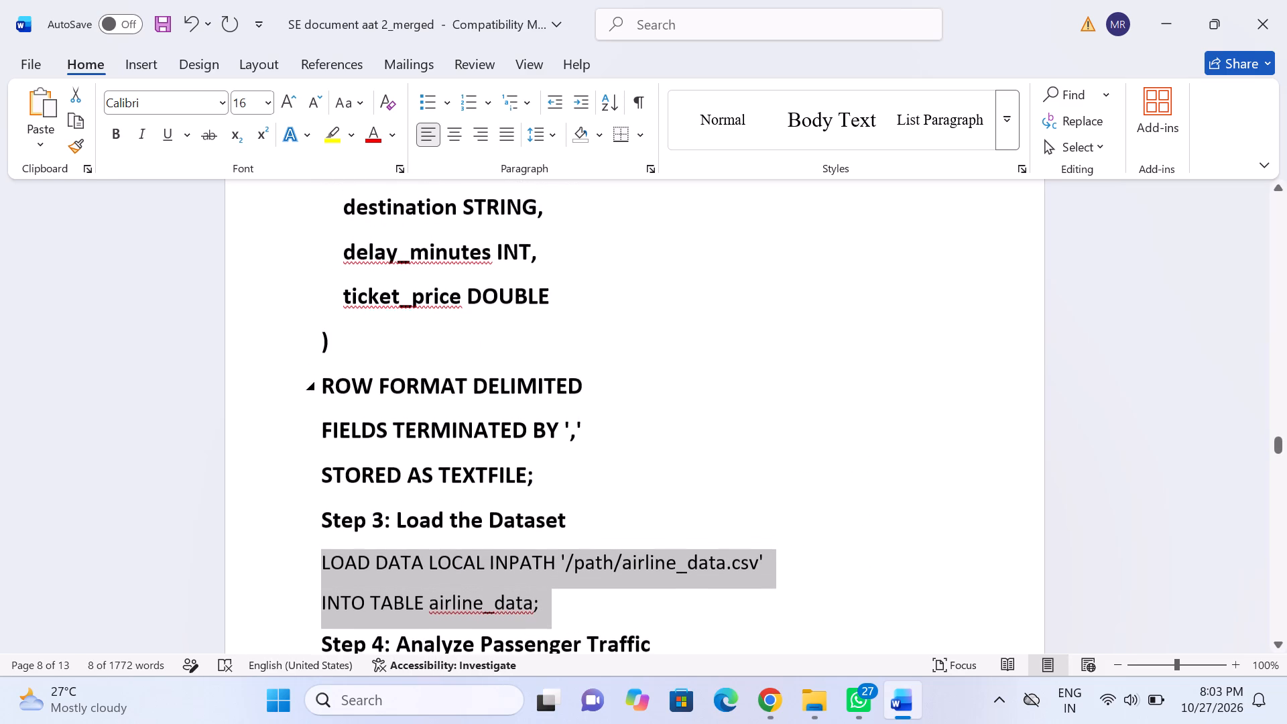
{"action": "left_click_drag", "start_coordinate": [543, 484], "coordinate": [497, 482]}
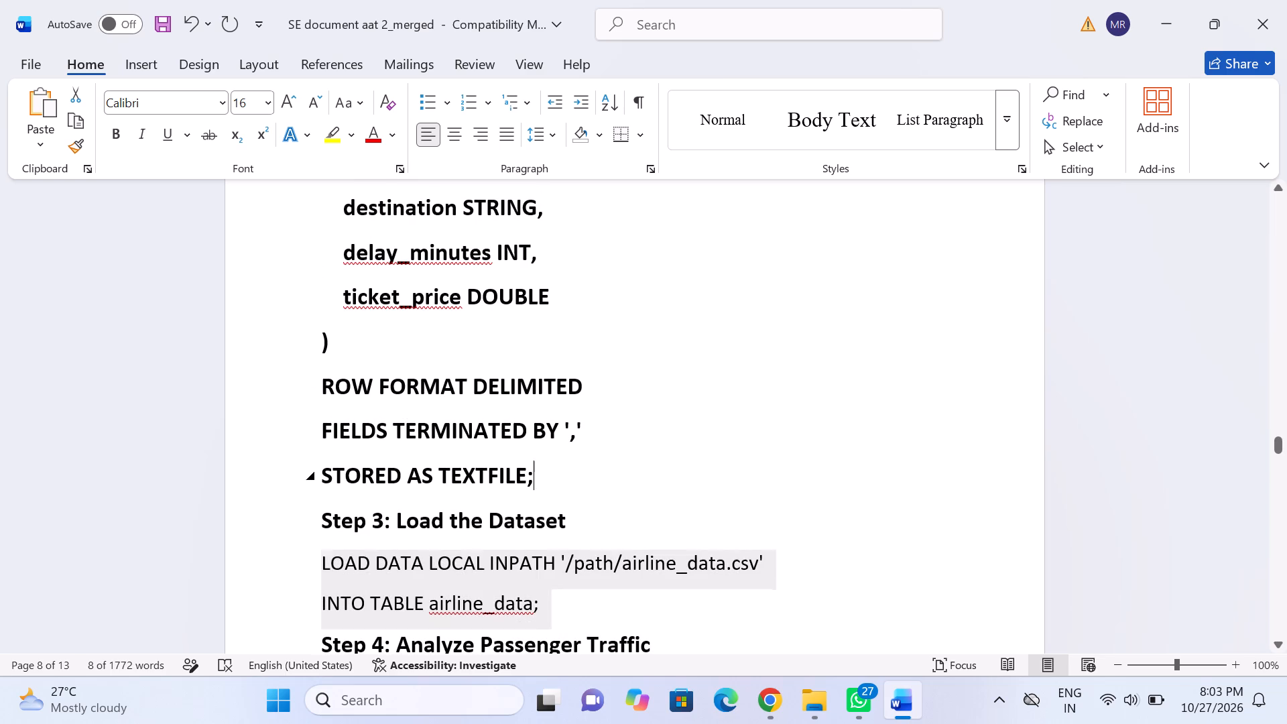
{"action": "left_click_drag", "start_coordinate": [497, 482], "coordinate": [366, 288]}
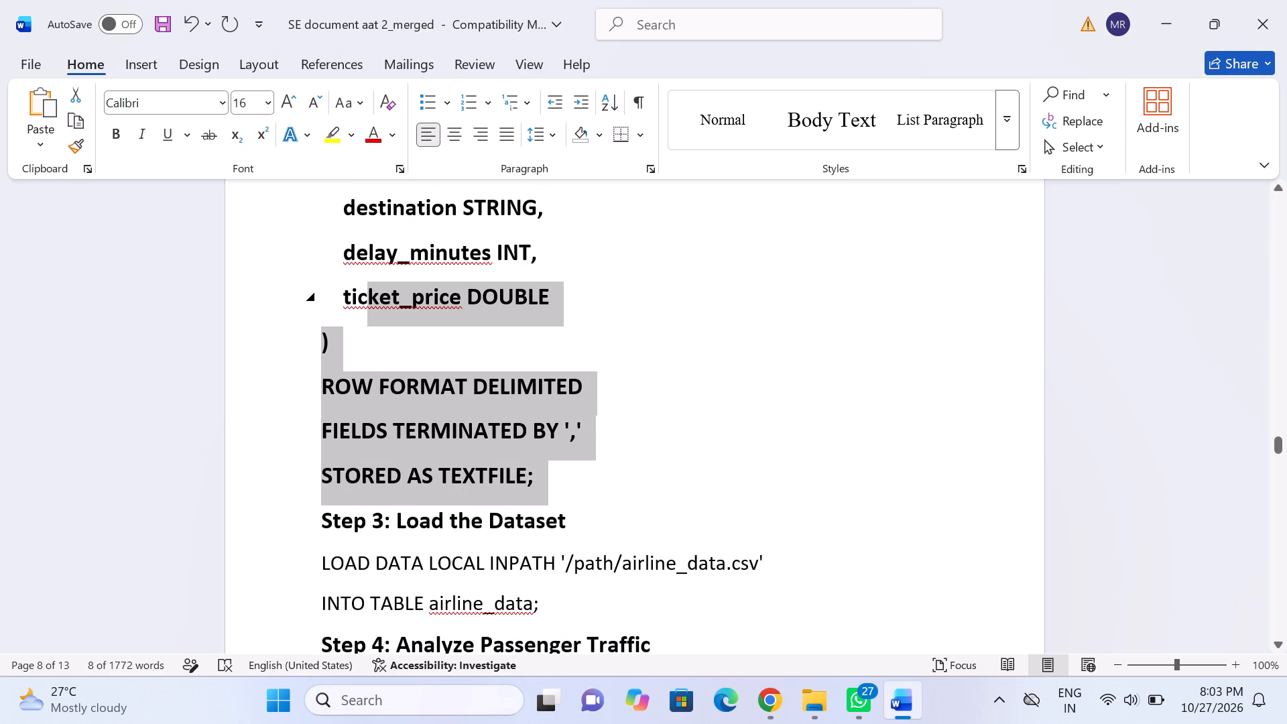
{"action": "left_click_drag", "start_coordinate": [366, 288], "coordinate": [359, 215]}
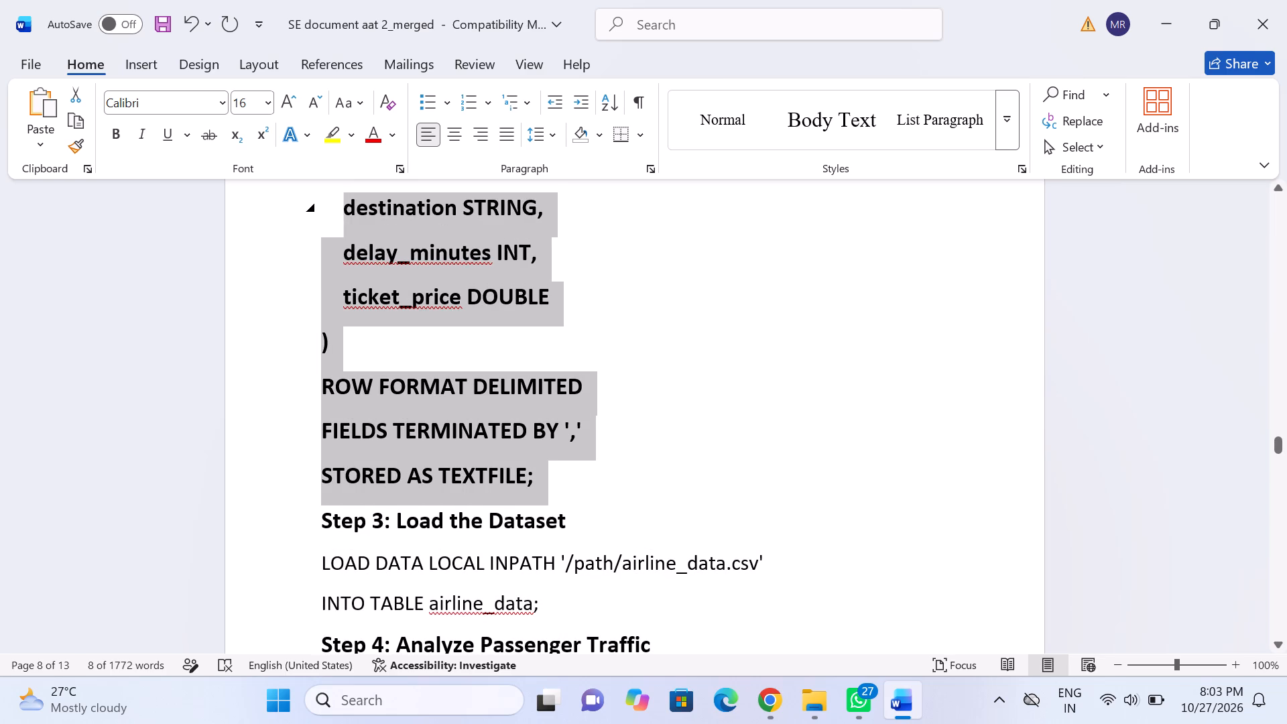
{"action": "left_click_drag", "start_coordinate": [359, 215], "coordinate": [373, 574]}
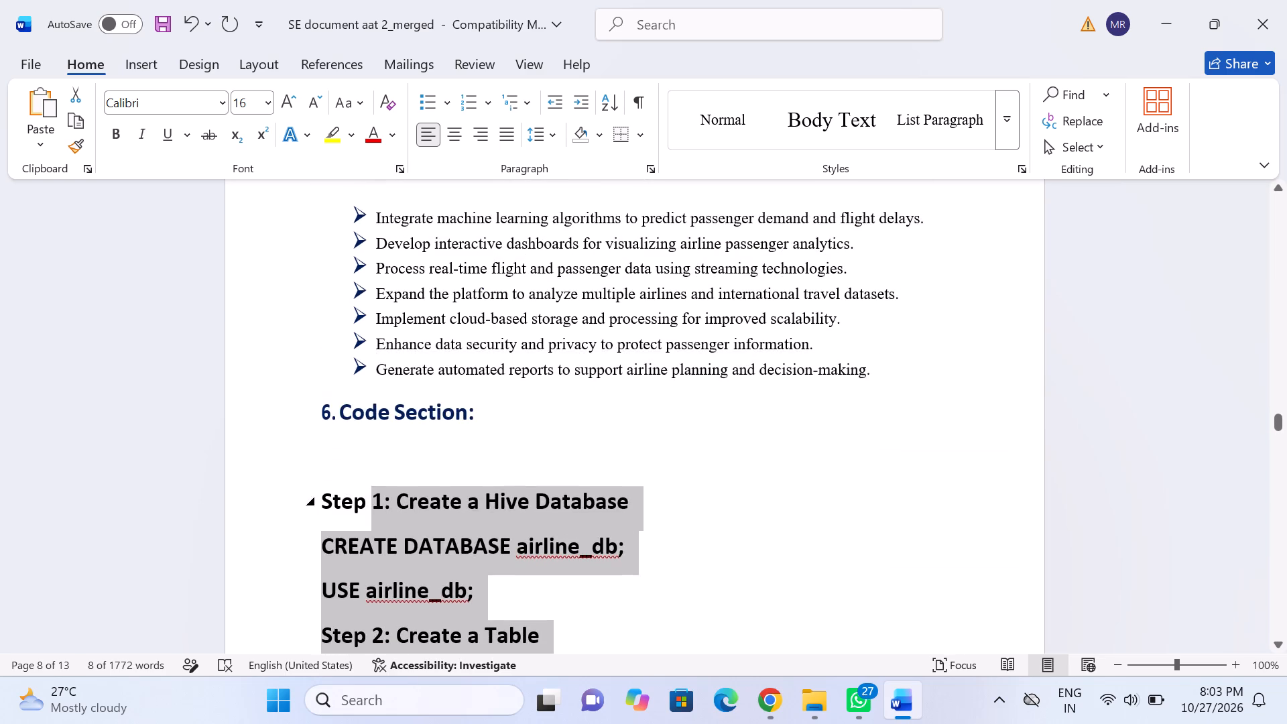
{"action": "left_click_drag", "start_coordinate": [373, 574], "coordinate": [318, 424]}
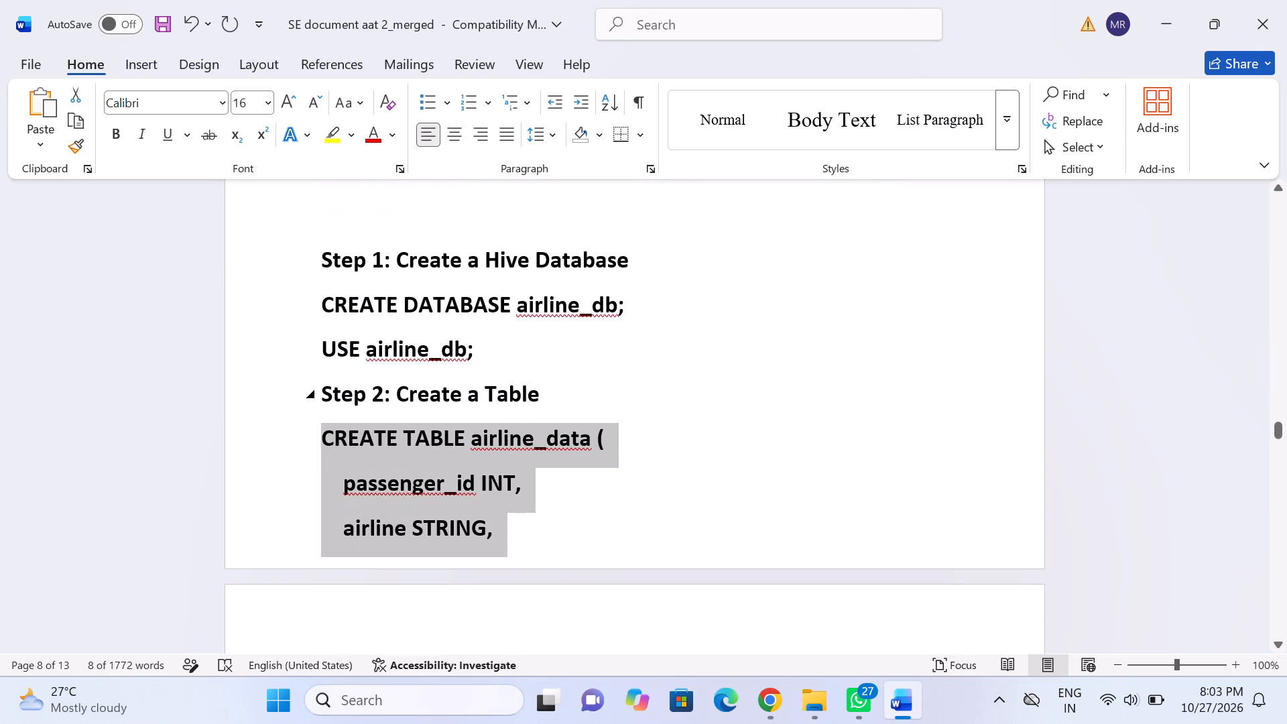
{"action": "left_click_drag", "start_coordinate": [318, 424], "coordinate": [322, 442]}
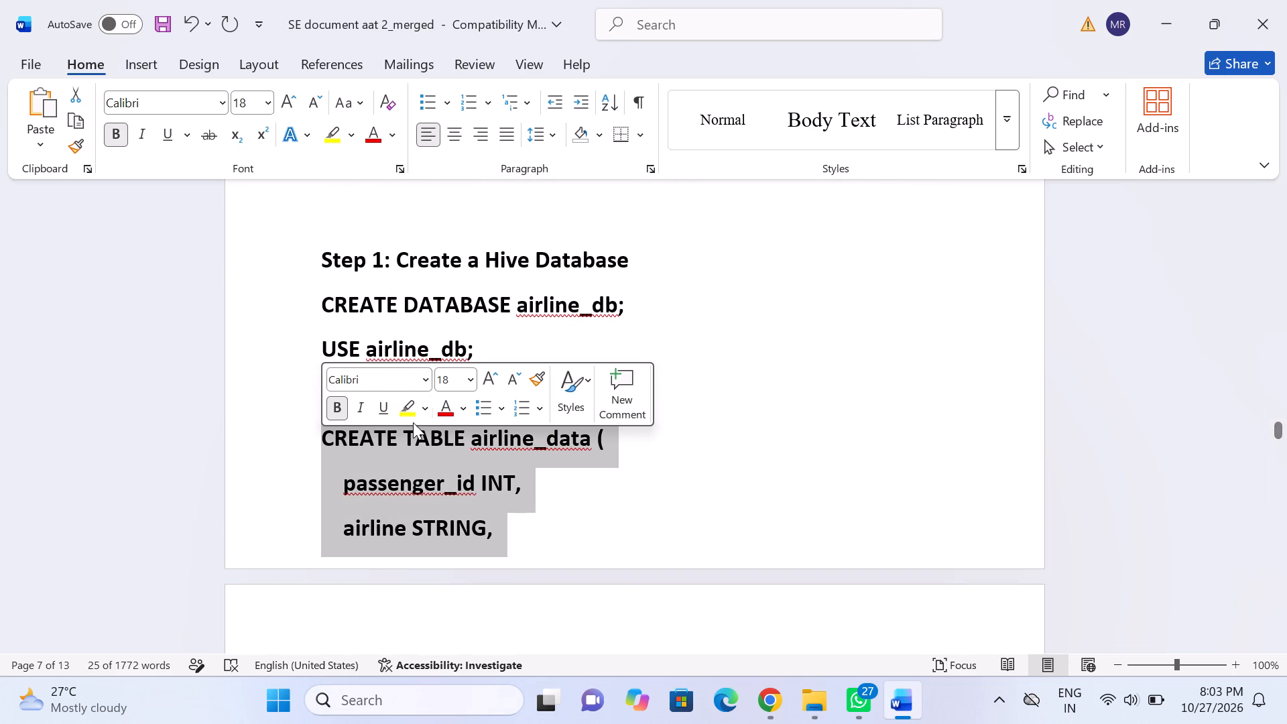
{"action": "left_click", "coordinate": [469, 372]}
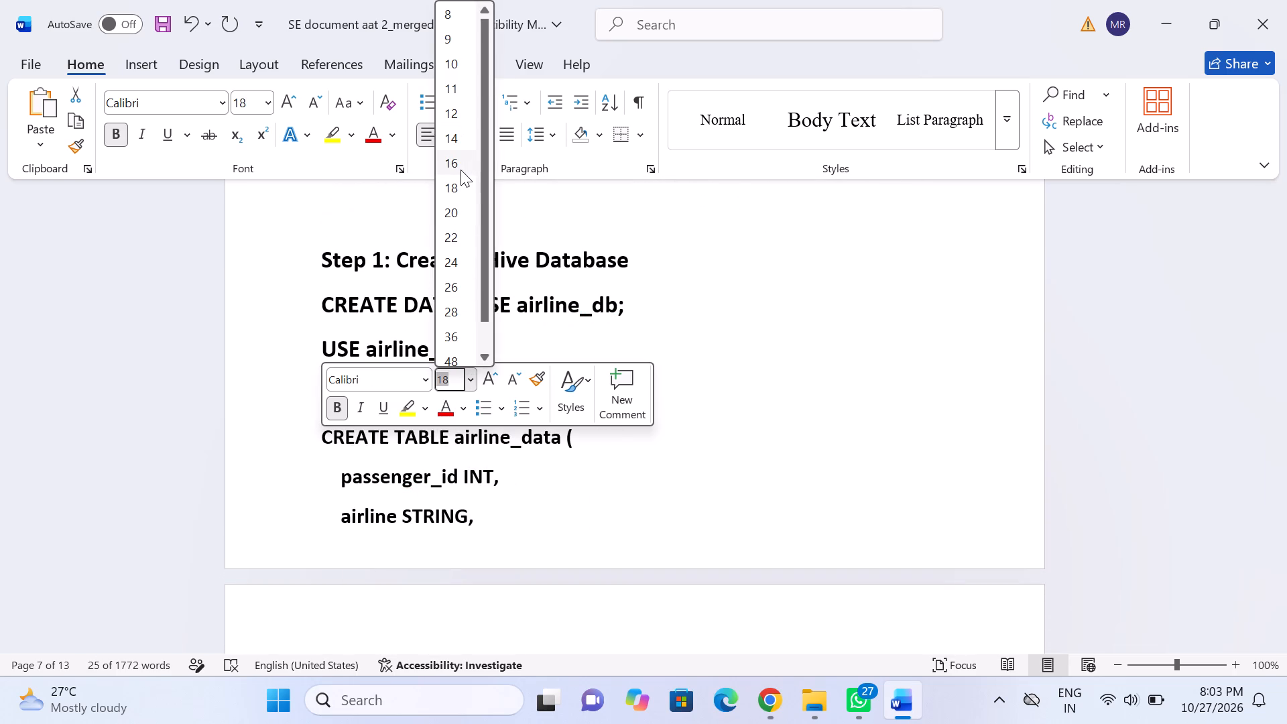
{"action": "left_click", "coordinate": [461, 170]}
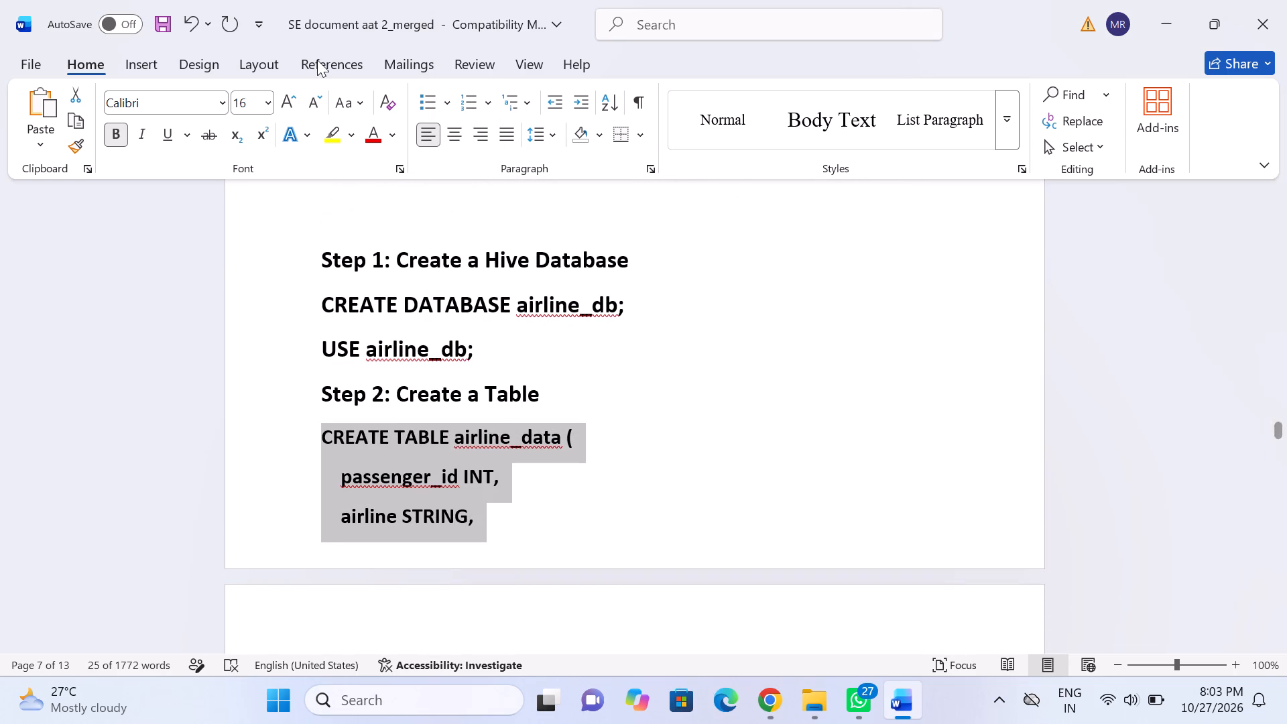
{"action": "left_click", "coordinate": [125, 132]}
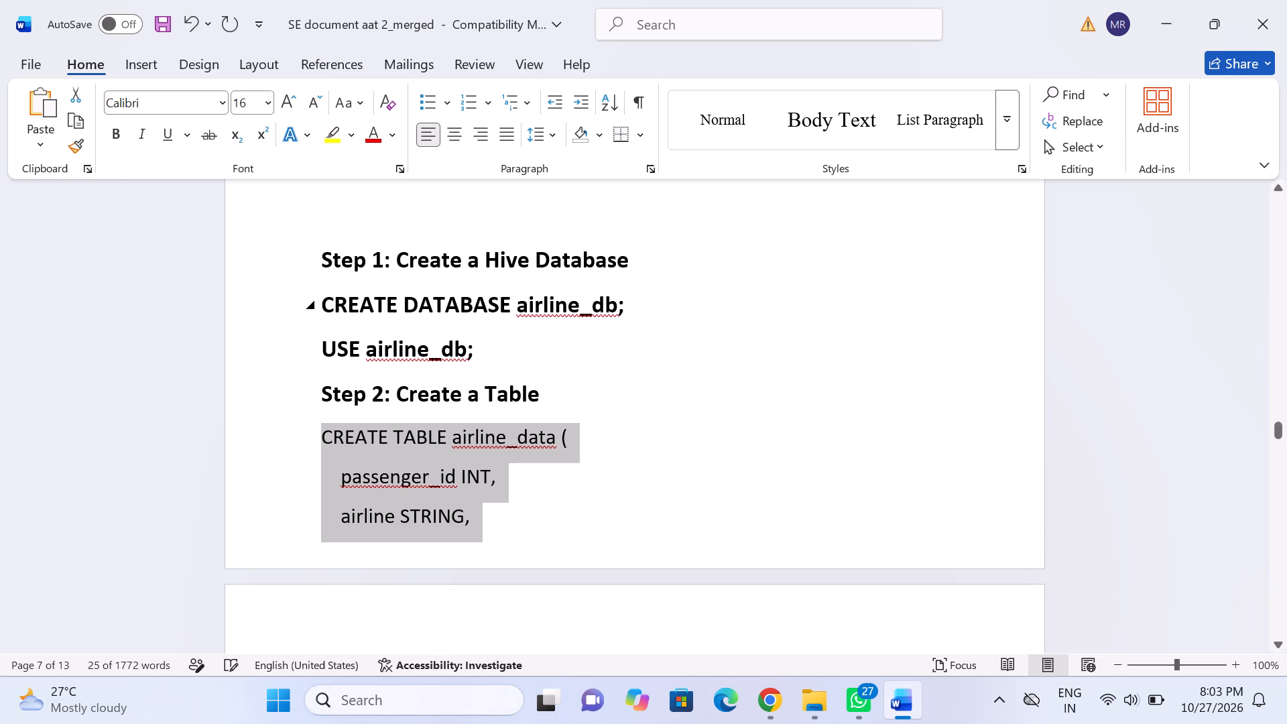
Remove bold from the Step 1 CREATE DATABASE and USE lines and set their font size to 16.
{"action": "left_click_drag", "start_coordinate": [475, 352], "coordinate": [317, 309]}
{"action": "left_click", "coordinate": [328, 273]}
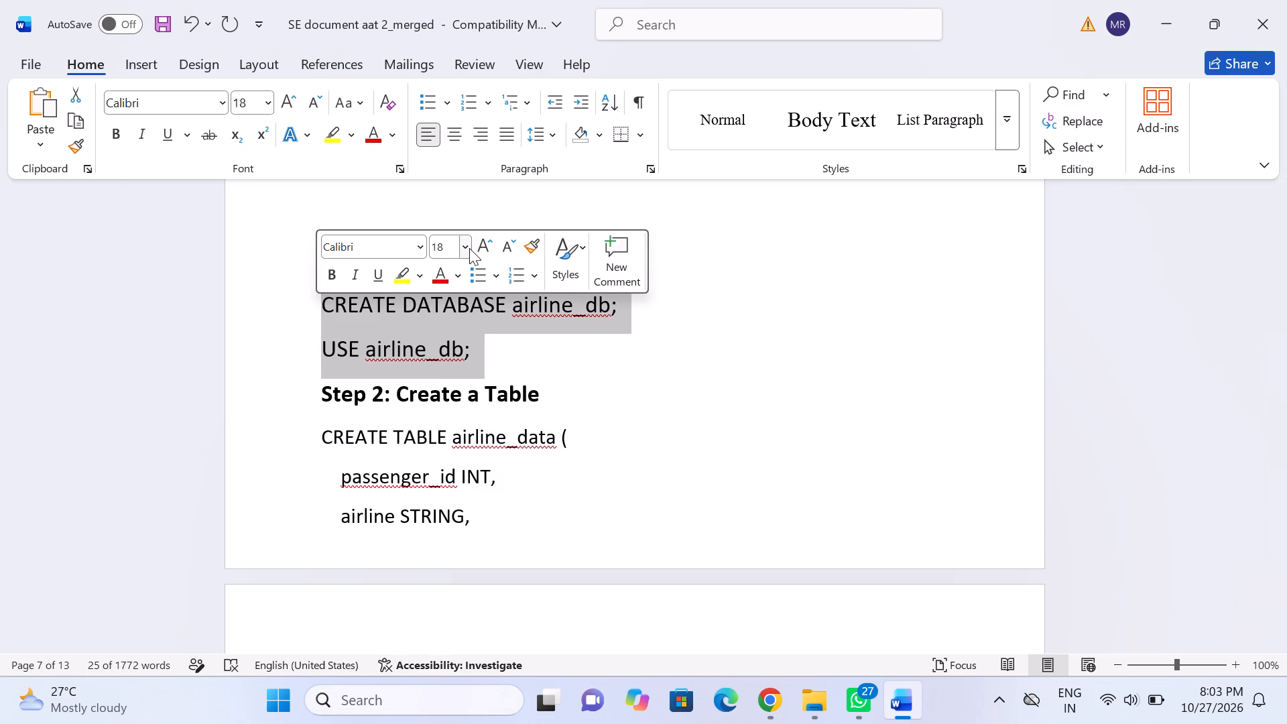
{"action": "left_click", "coordinate": [469, 247]}
{"action": "left_click", "coordinate": [447, 416]}
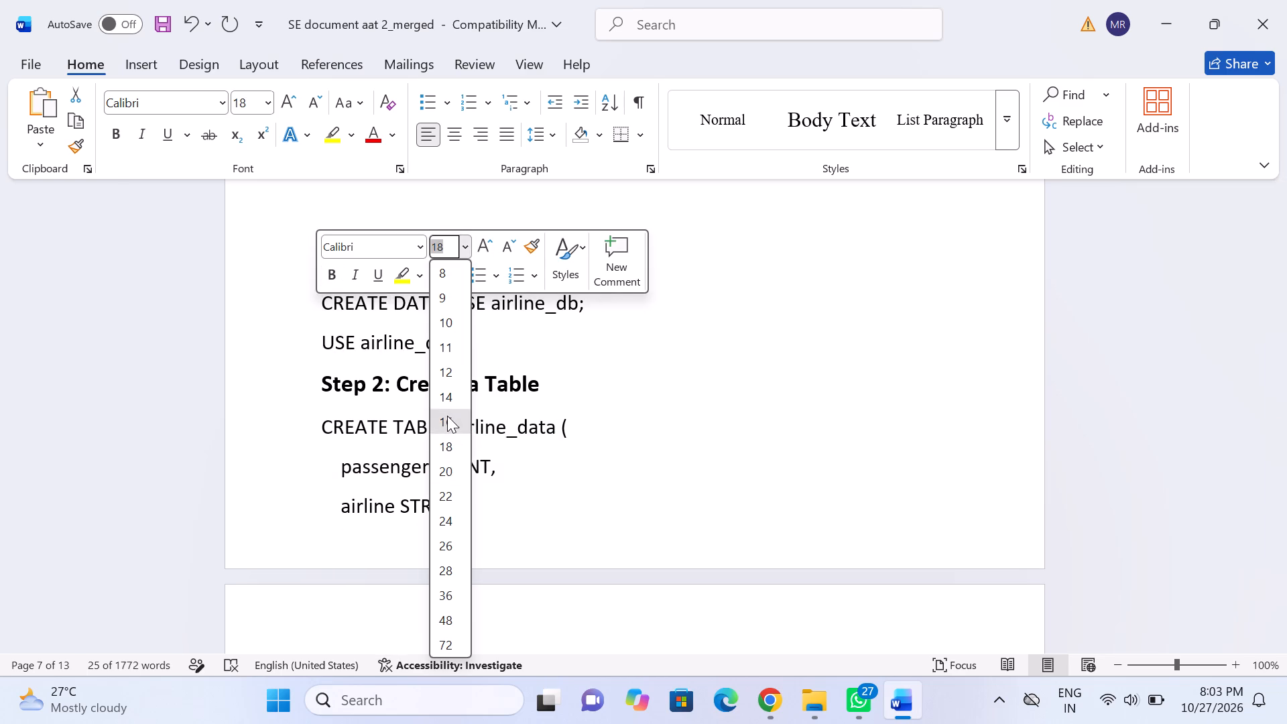
{"action": "left_click", "coordinate": [620, 491]}
Delete the blank line between the 6. Code Section heading and Step 1, keeping Step 1 on its own line.
{"action": "scroll", "coordinate": [620, 491], "scroll_direction": "up", "scroll_amount": 2}
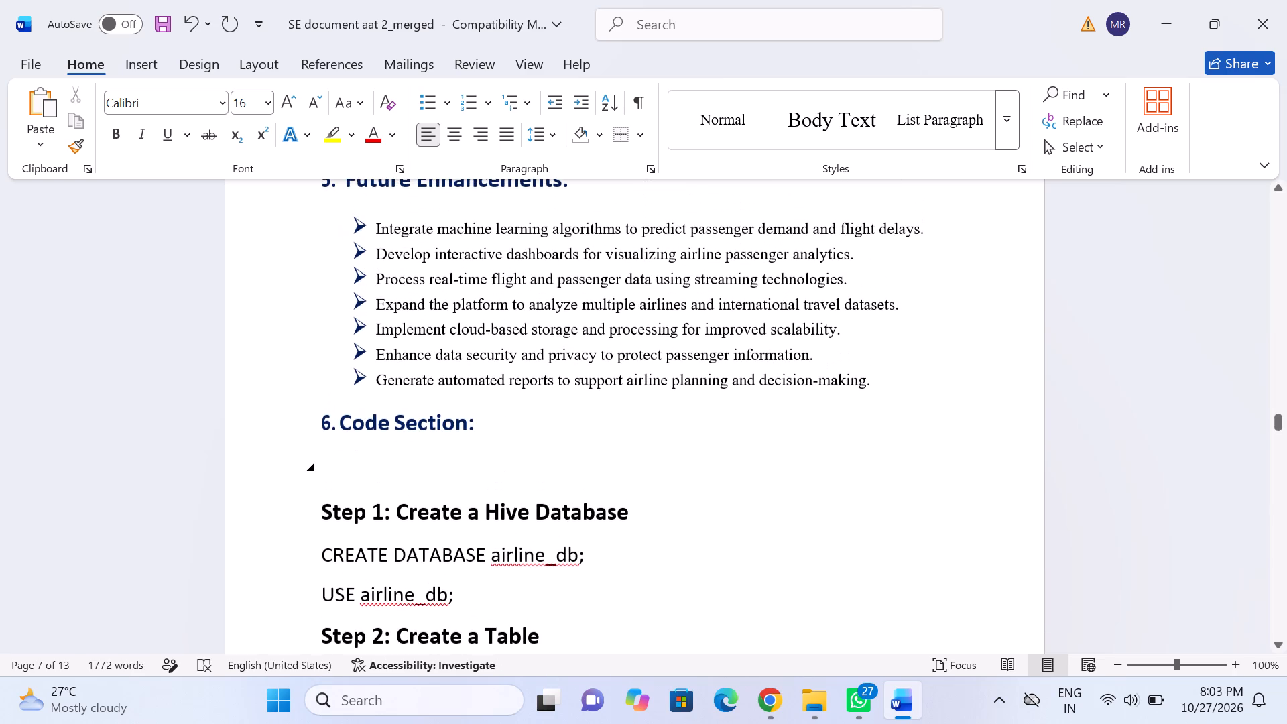
{"action": "left_click", "coordinate": [347, 490]}
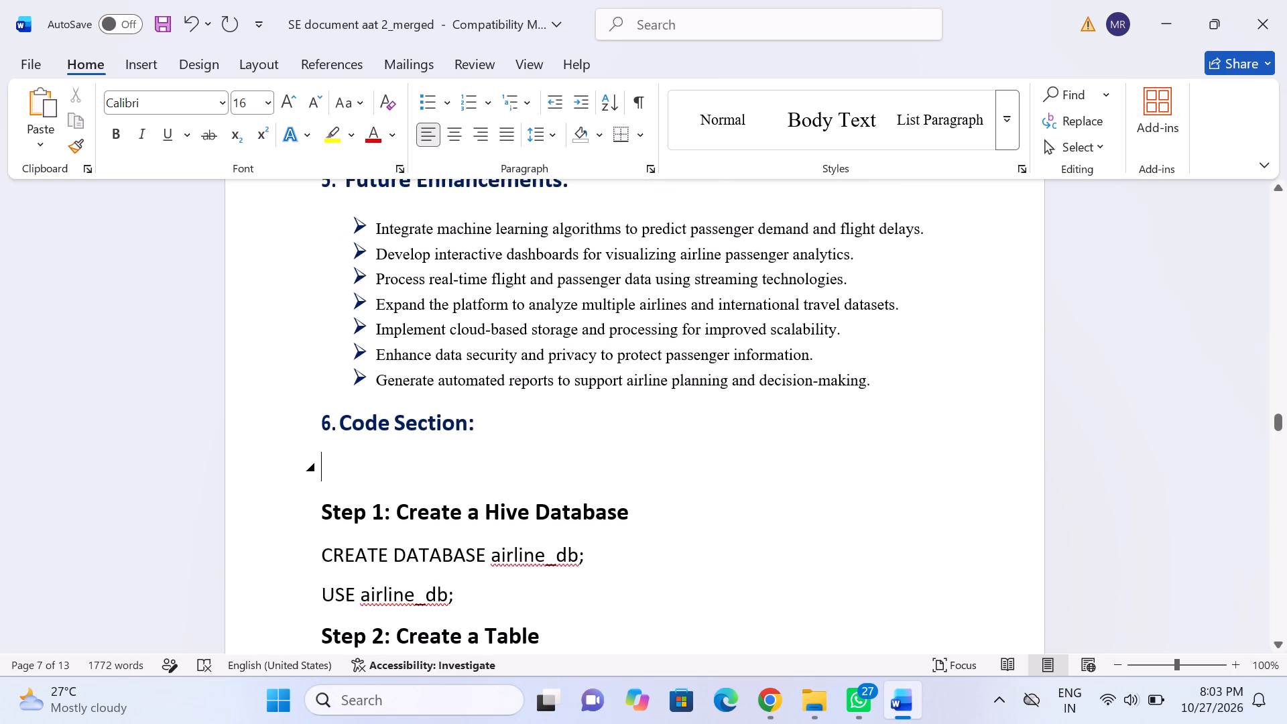
{"action": "key", "text": "BackSpace"}
{"action": "key", "text": "BackSpace"}
{"action": "key", "text": "BackSpace"}
{"action": "key", "text": "Down"}
{"action": "key", "text": "BackSpace"}
{"action": "key", "text": "BackSpace"}
{"action": "key", "text": "BackSpace"}
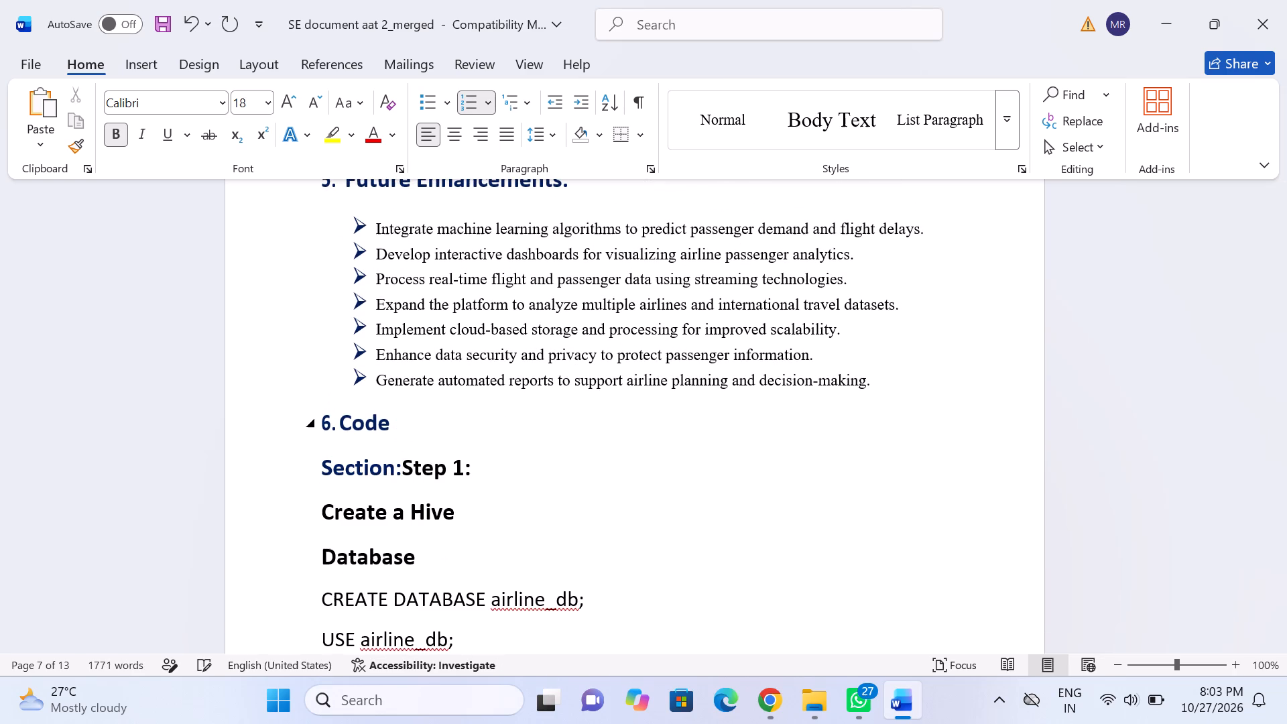
{"action": "key", "text": "ctrl+z"}
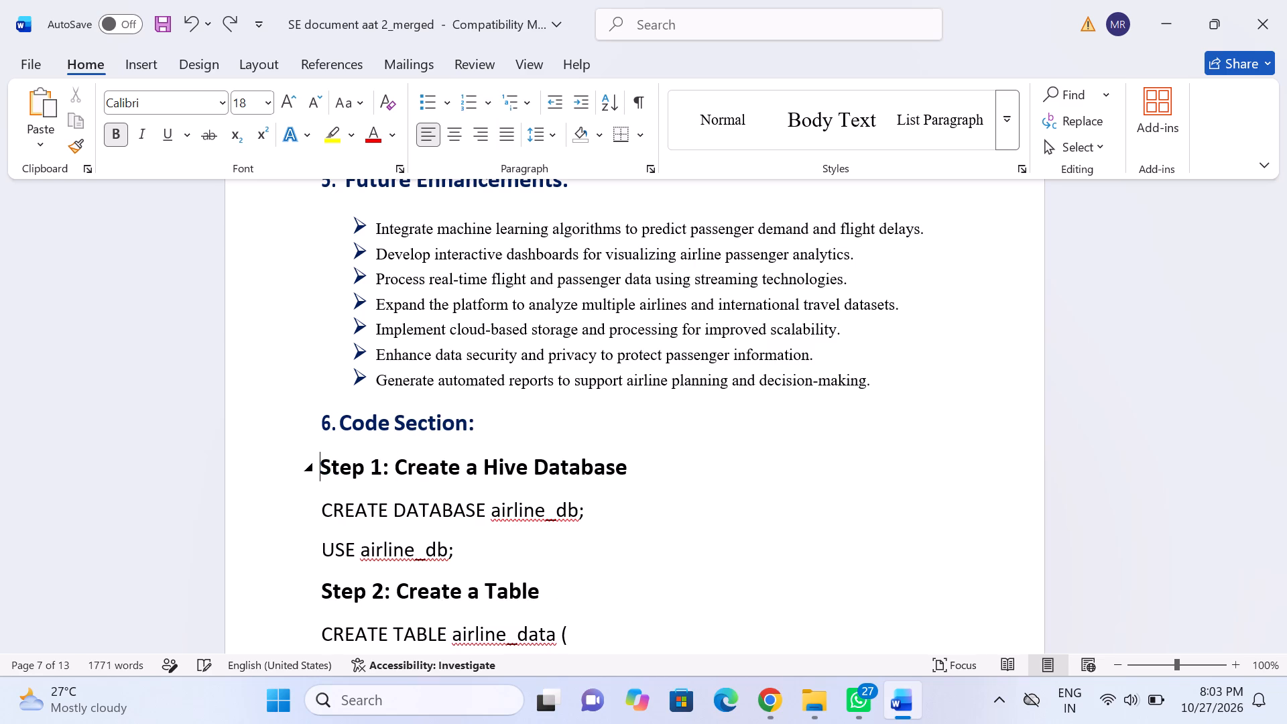
Insert a new line below the OUTPUT: label that precedes the 7. Implementation Strategy heading.
{"action": "scroll", "coordinate": [653, 494], "scroll_direction": "down", "scroll_amount": 13}
{"action": "scroll", "coordinate": [654, 501], "scroll_direction": "up", "scroll_amount": 2}
{"action": "scroll", "coordinate": [486, 364], "scroll_direction": "up", "scroll_amount": 1}
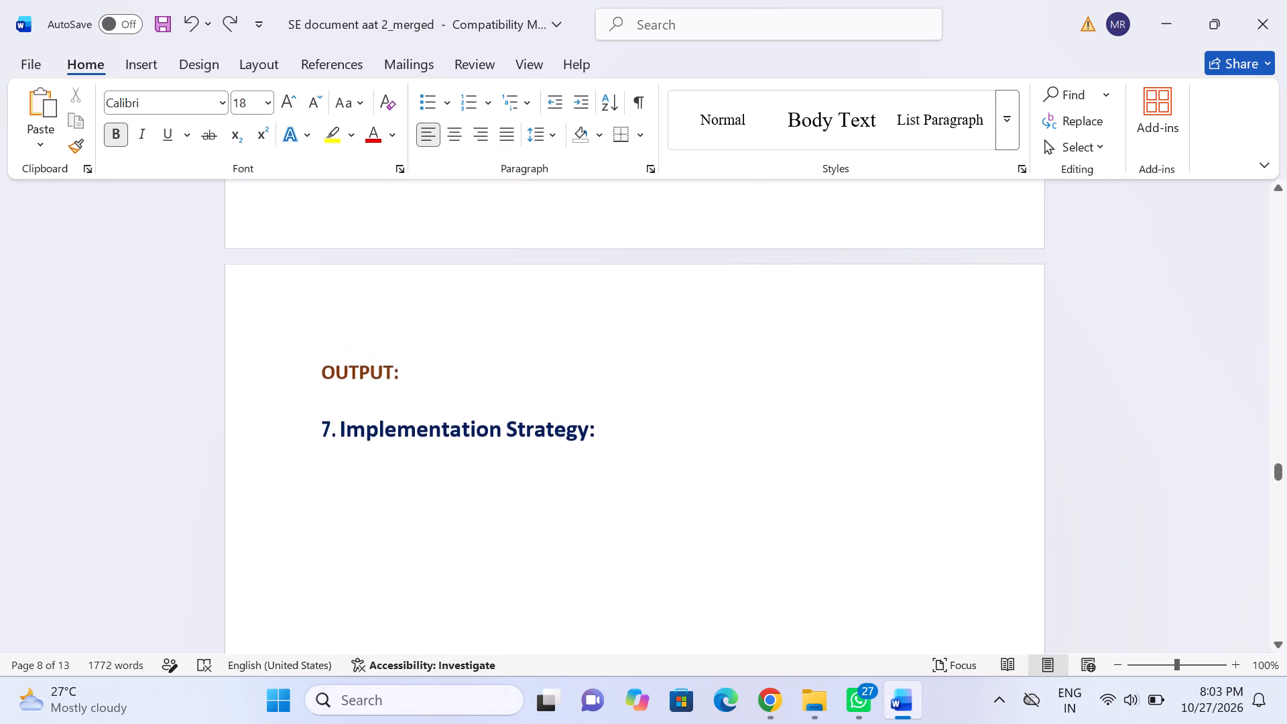
{"action": "scroll", "coordinate": [486, 364], "scroll_direction": "up", "scroll_amount": 1}
{"action": "left_click", "coordinate": [436, 577]}
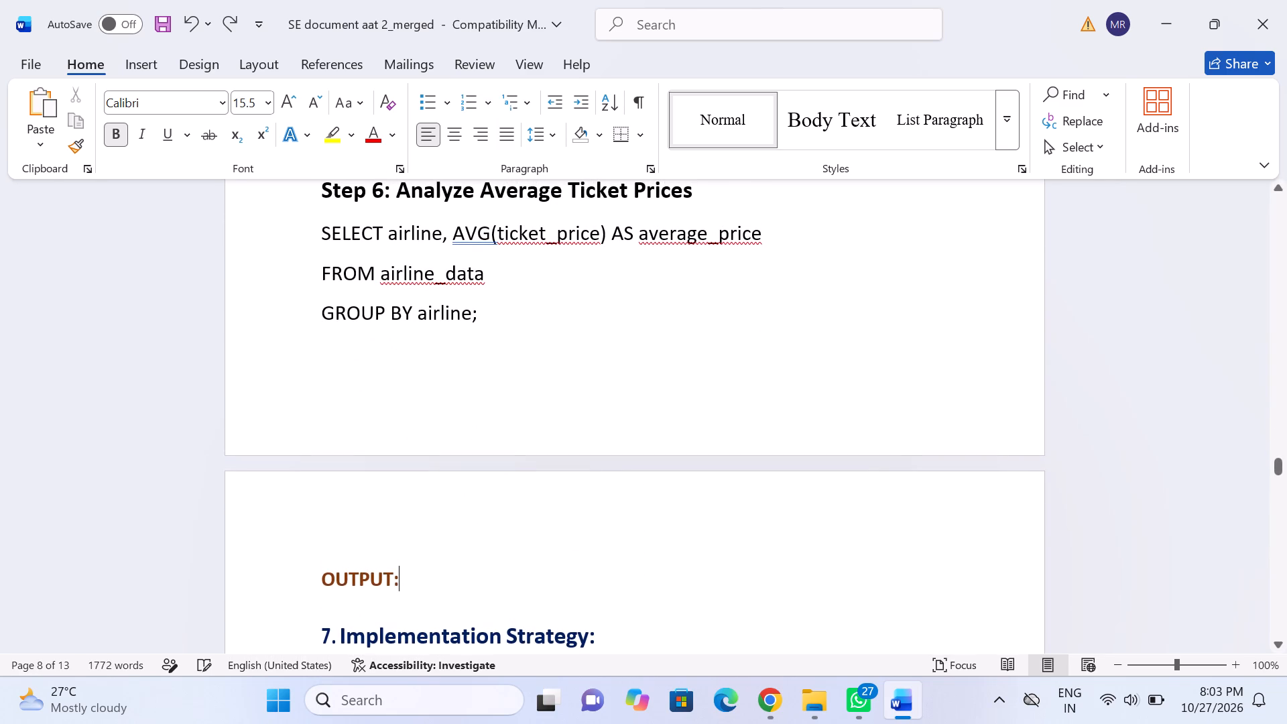
{"action": "key", "text": "Return"}
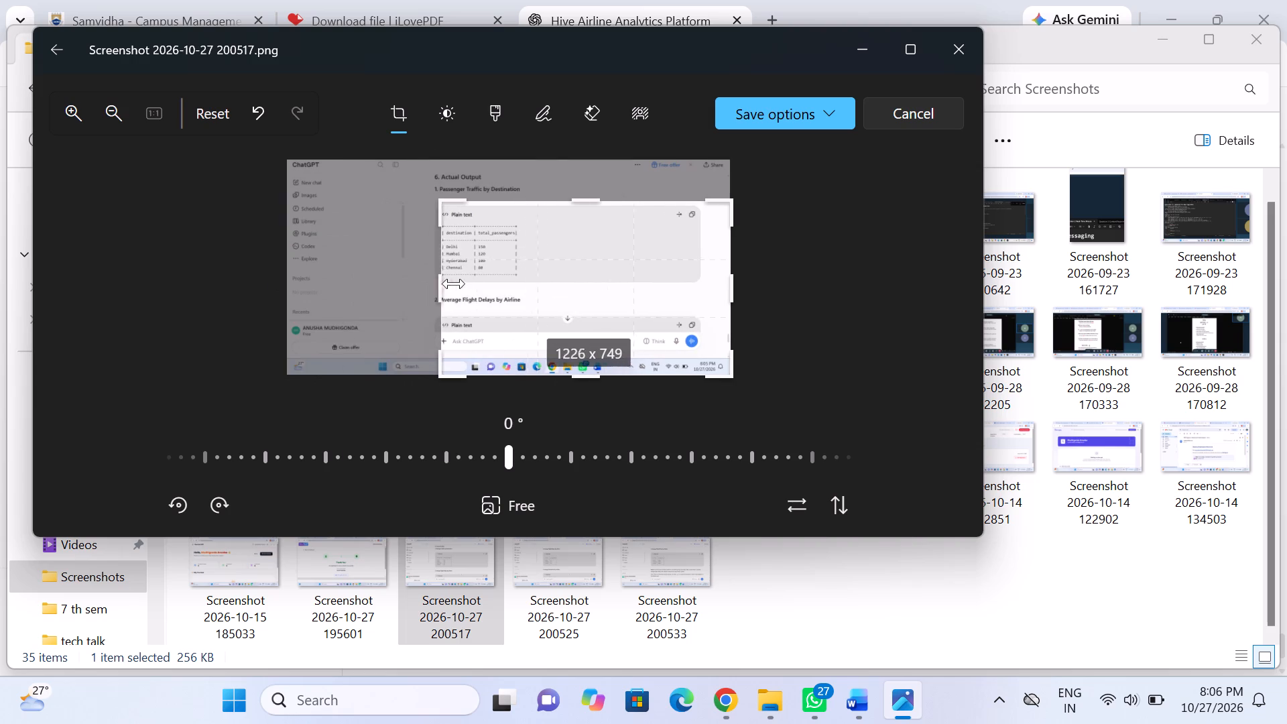
{"action": "left_click_drag", "start_coordinate": [454, 284], "coordinate": [427, 284]}
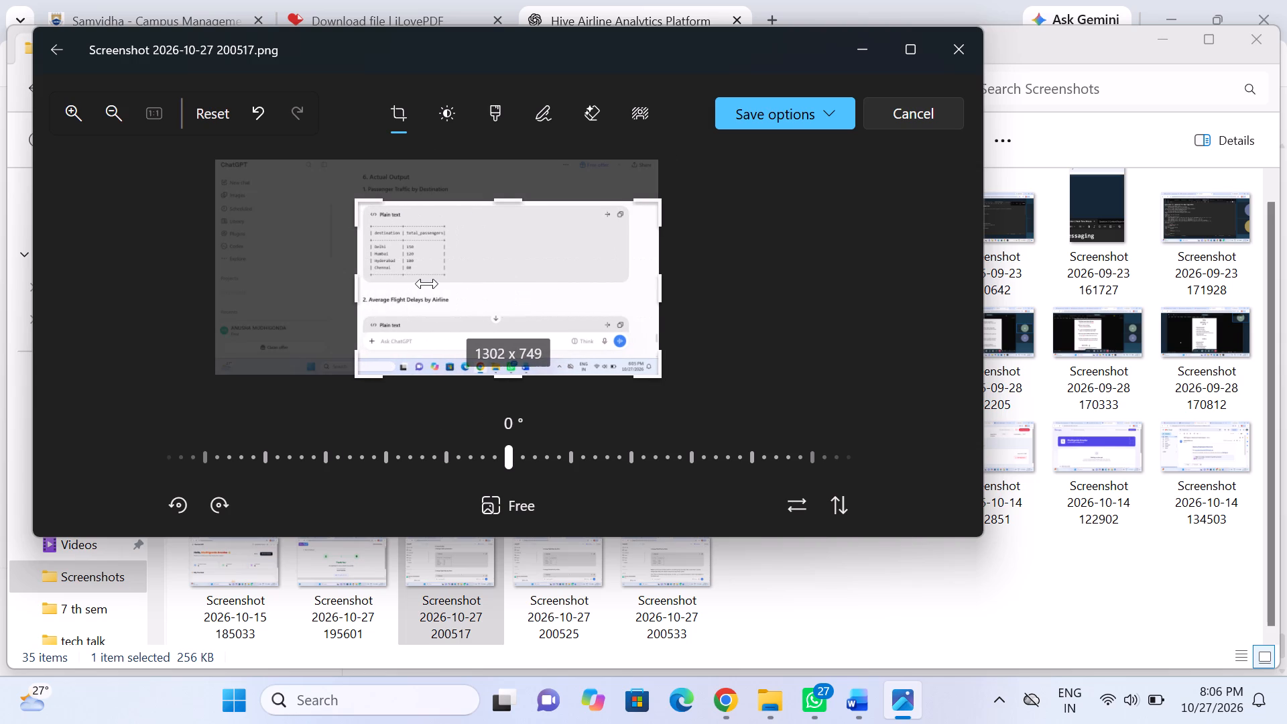
{"action": "left_click_drag", "start_coordinate": [357, 282], "coordinate": [351, 285]}
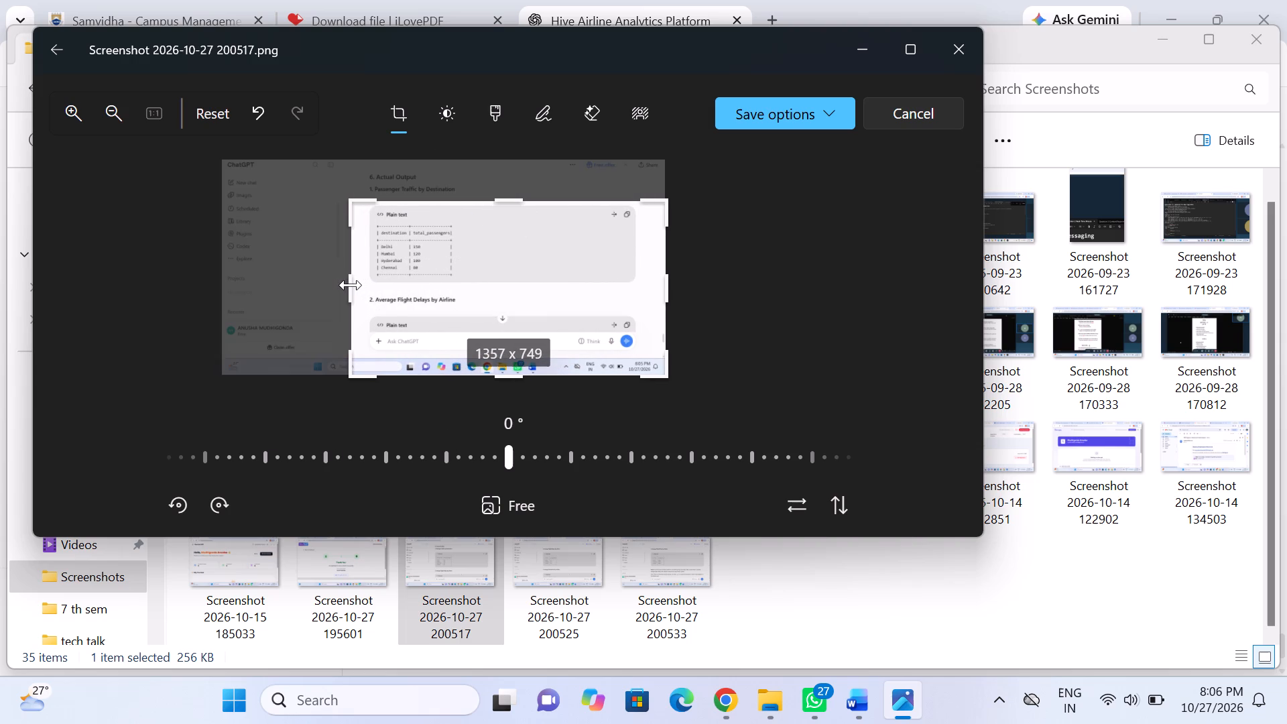
{"action": "left_click_drag", "start_coordinate": [670, 292], "coordinate": [604, 265]}
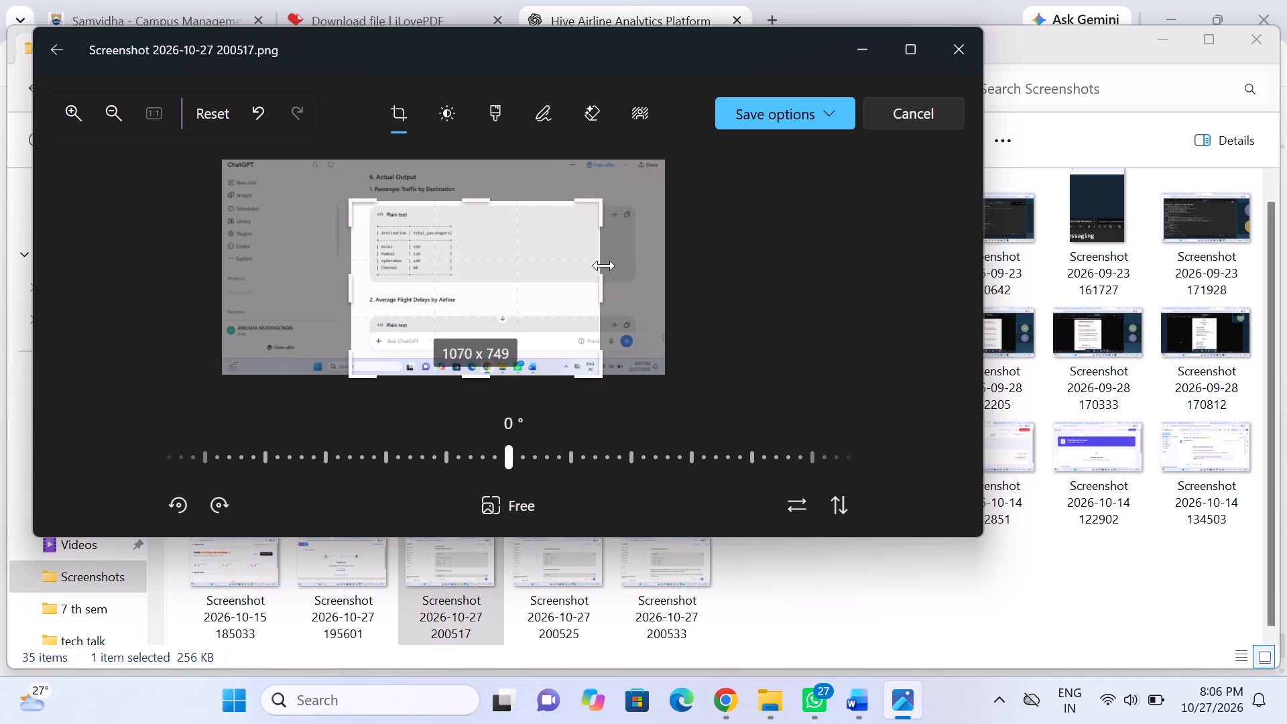
{"action": "left_click_drag", "start_coordinate": [604, 265], "coordinate": [605, 265]}
{"action": "left_click_drag", "start_coordinate": [507, 383], "coordinate": [512, 298]}
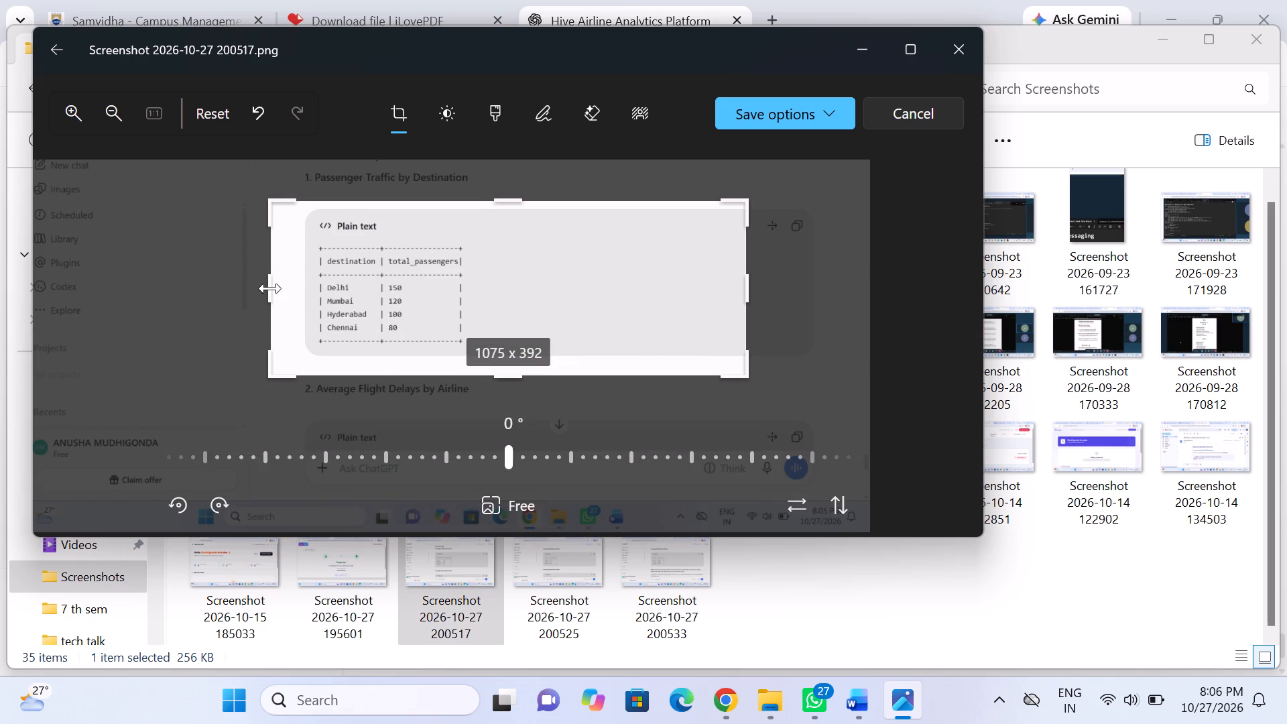
{"action": "left_click_drag", "start_coordinate": [270, 288], "coordinate": [287, 290]}
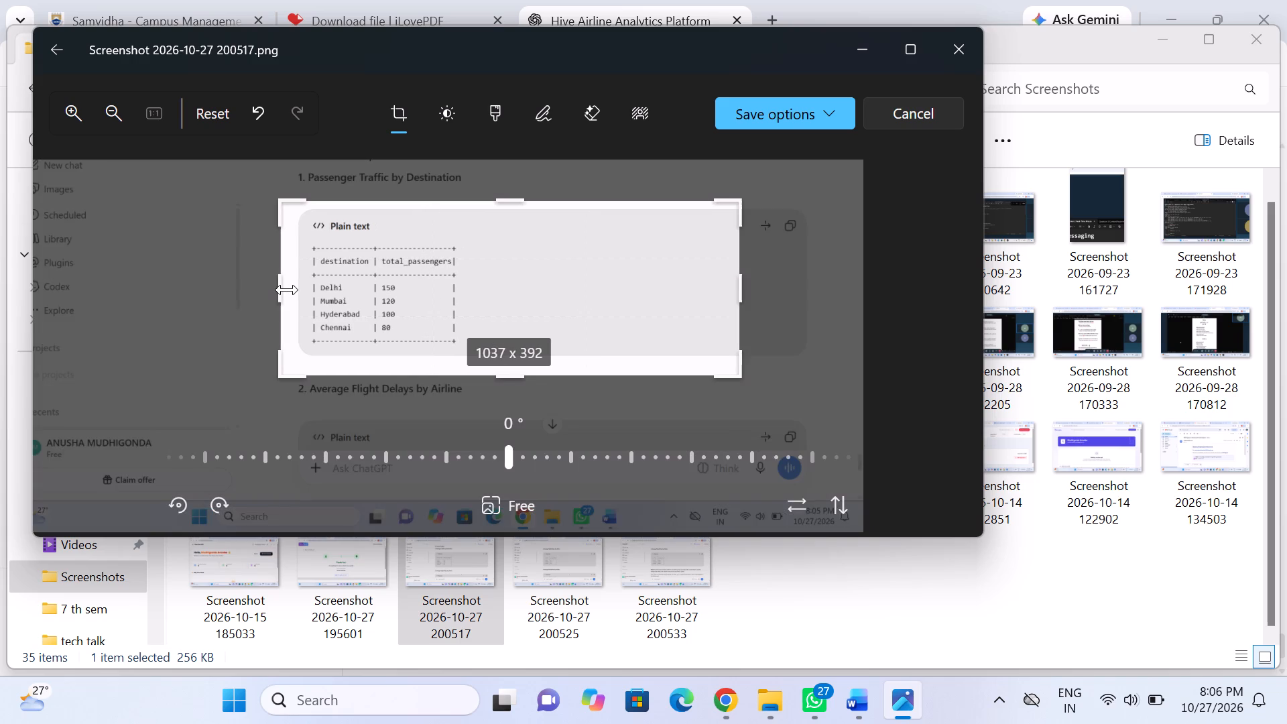
{"action": "left_click_drag", "start_coordinate": [740, 291], "coordinate": [733, 290]}
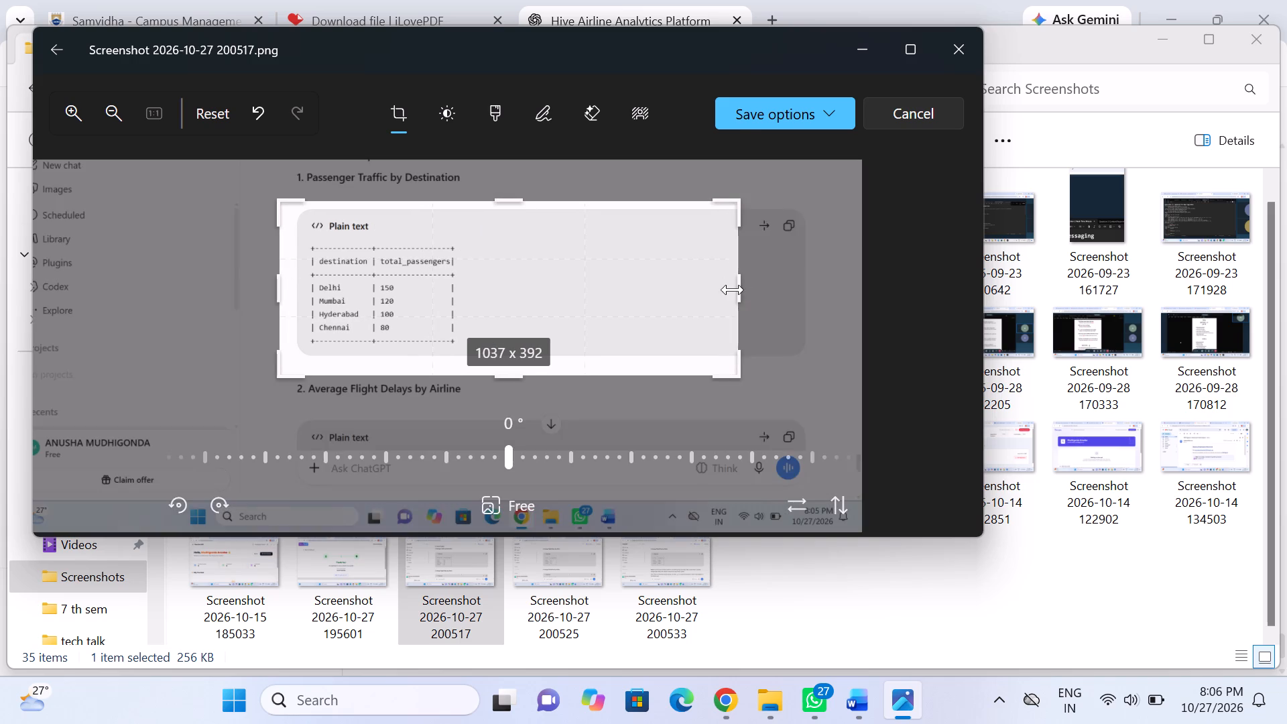
{"action": "left_click_drag", "start_coordinate": [733, 290], "coordinate": [682, 282]}
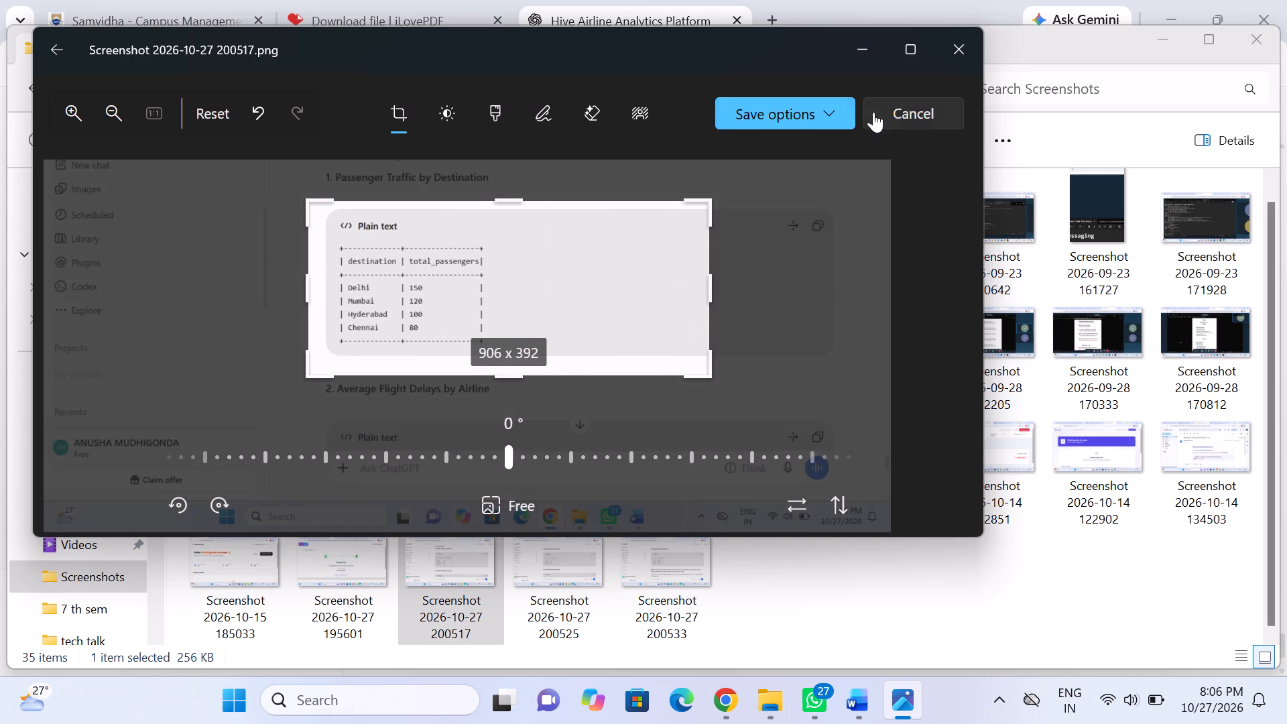
{"action": "left_click", "coordinate": [825, 119]}
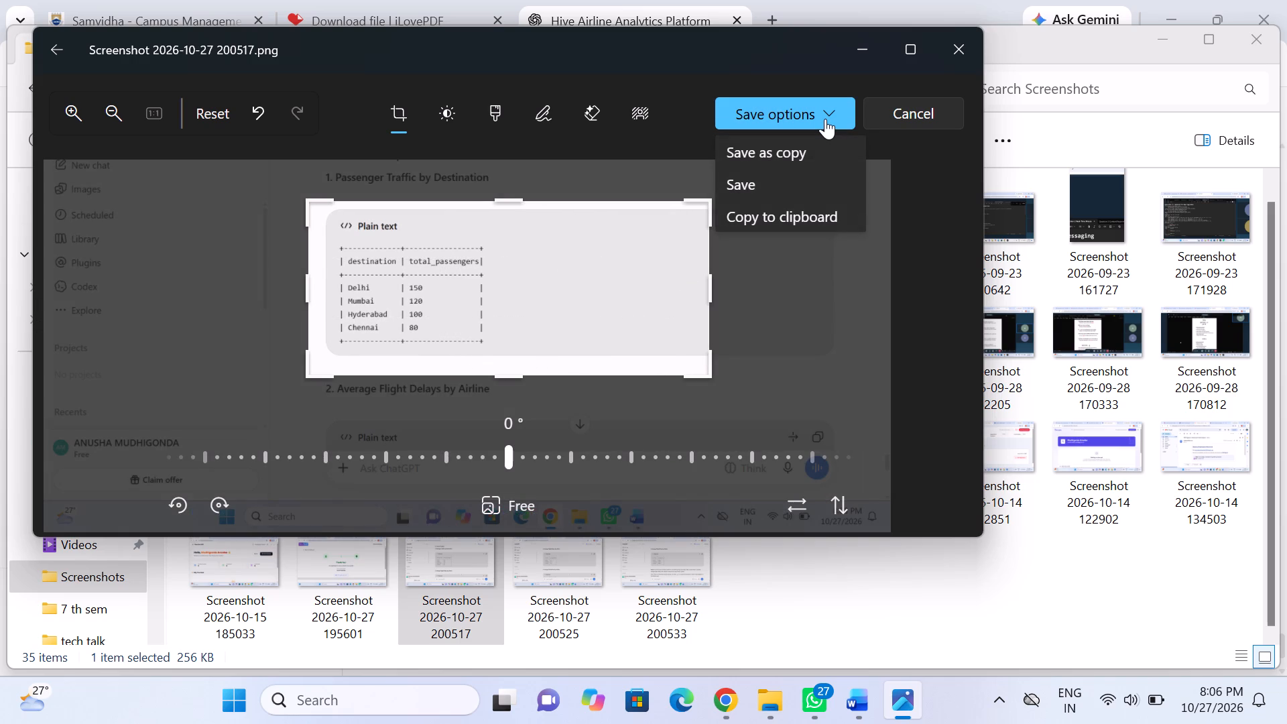
{"action": "left_click", "coordinate": [798, 181]}
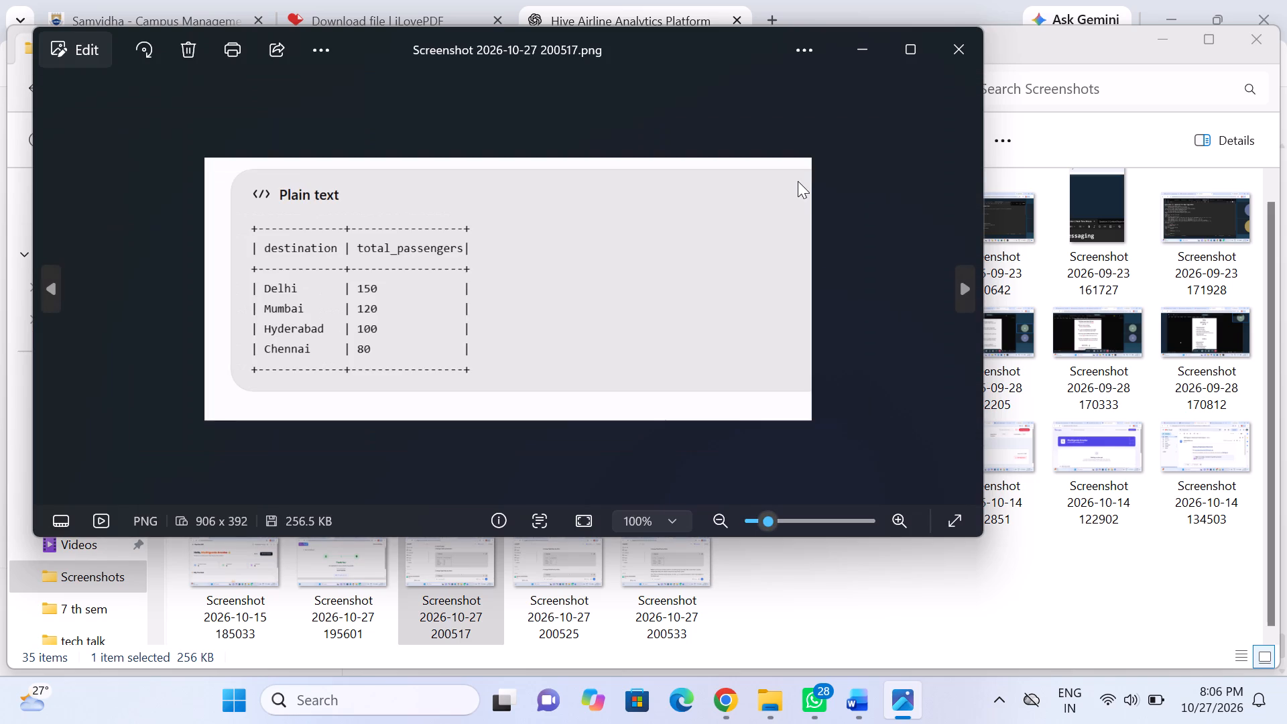
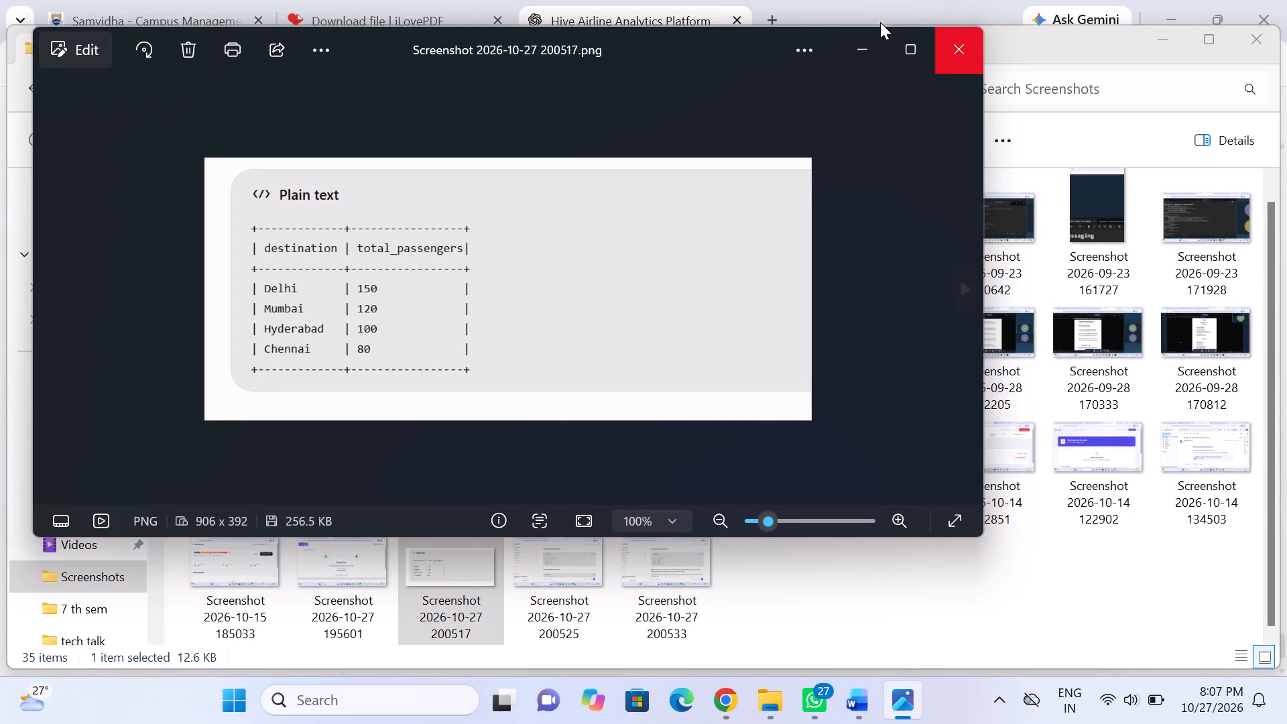
{"action": "left_click", "coordinate": [958, 48]}
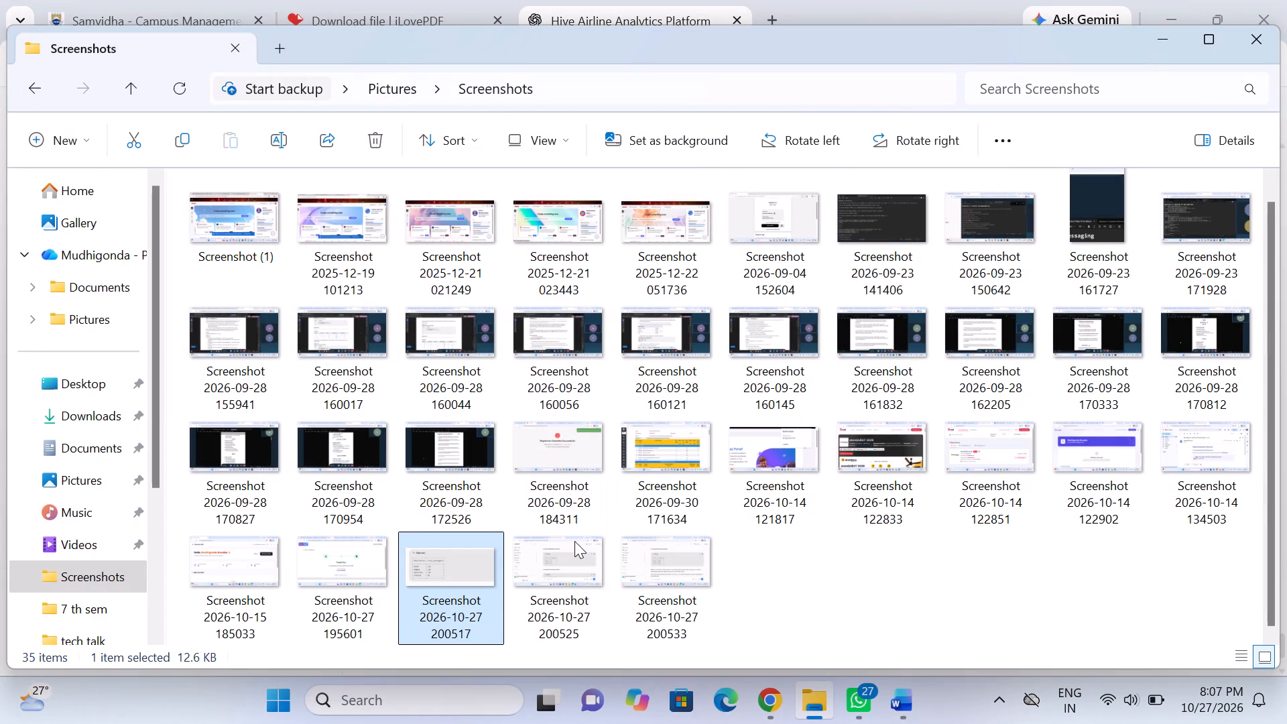
{"action": "left_click", "coordinate": [573, 541]}
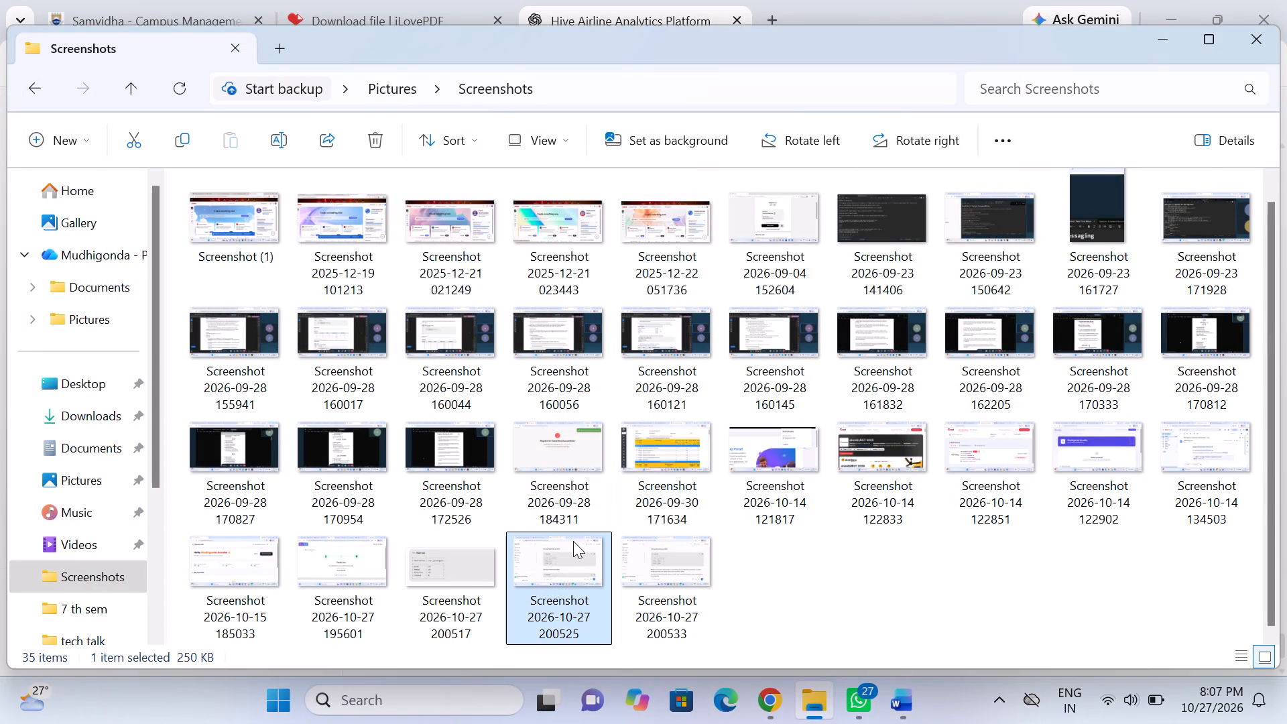
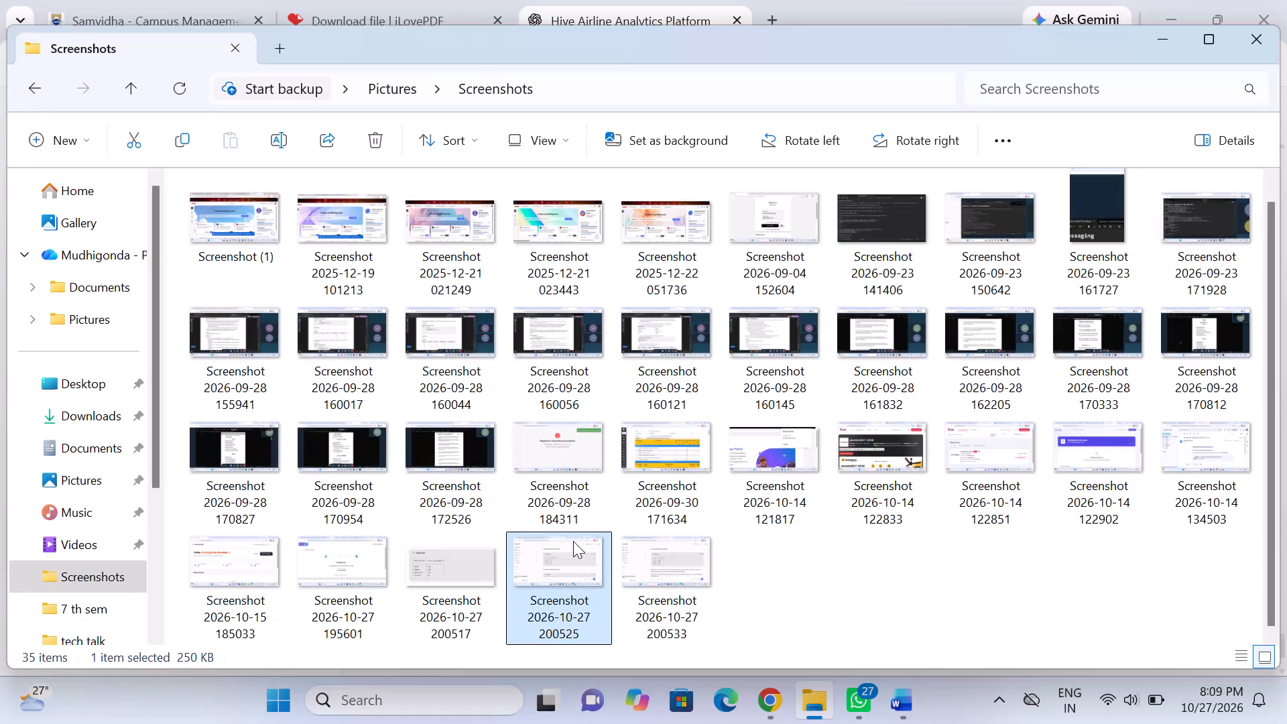
{"action": "double_click", "coordinate": [573, 541]}
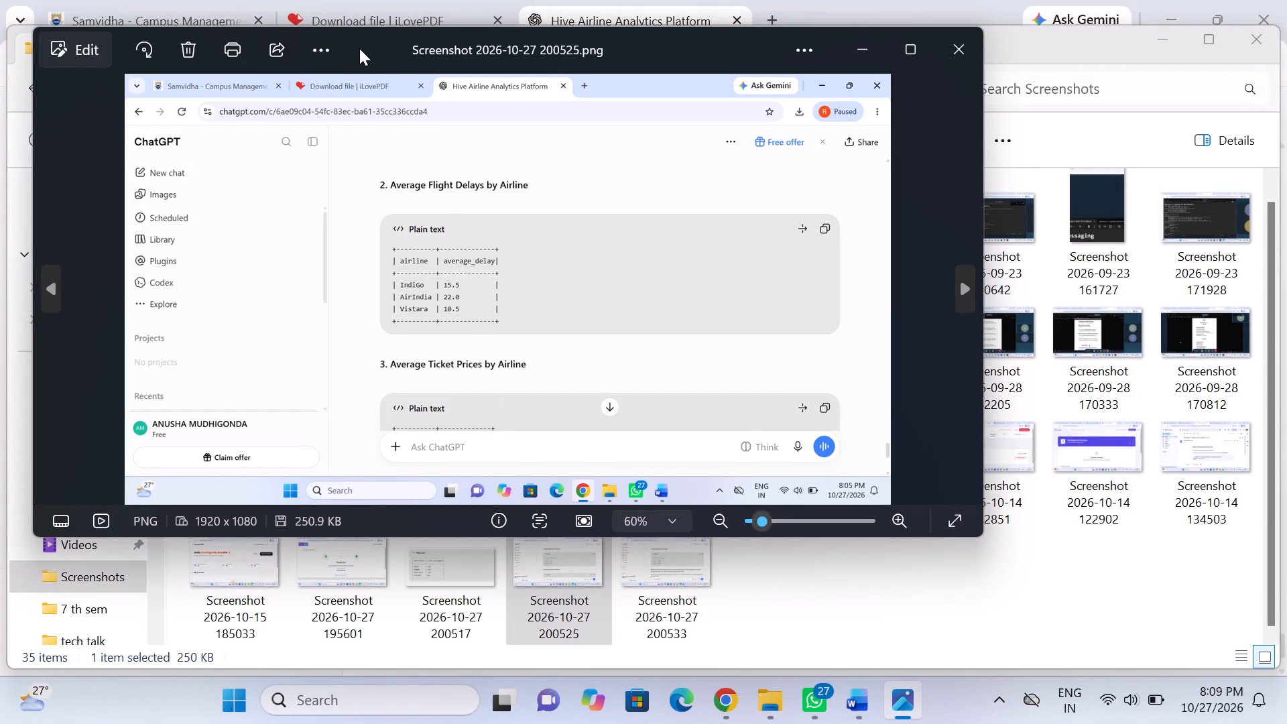
{"action": "left_click", "coordinate": [66, 59]}
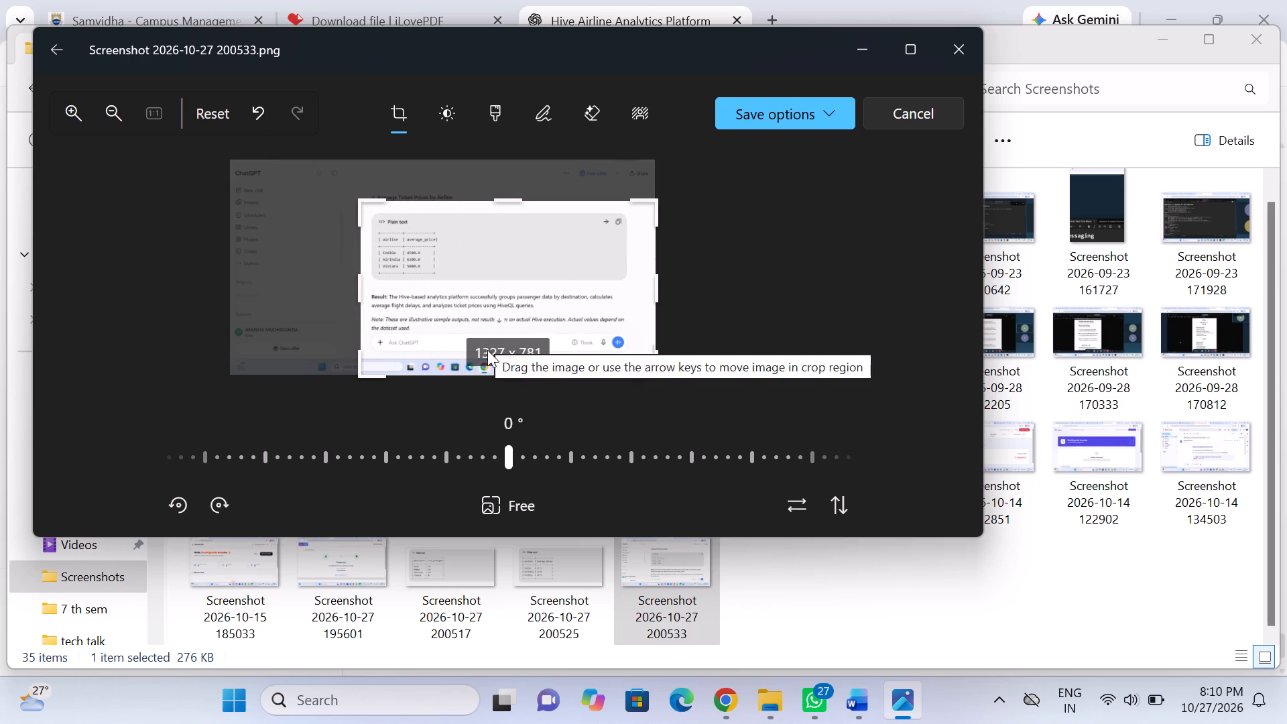
{"action": "left_click_drag", "start_coordinate": [507, 377], "coordinate": [489, 291]}
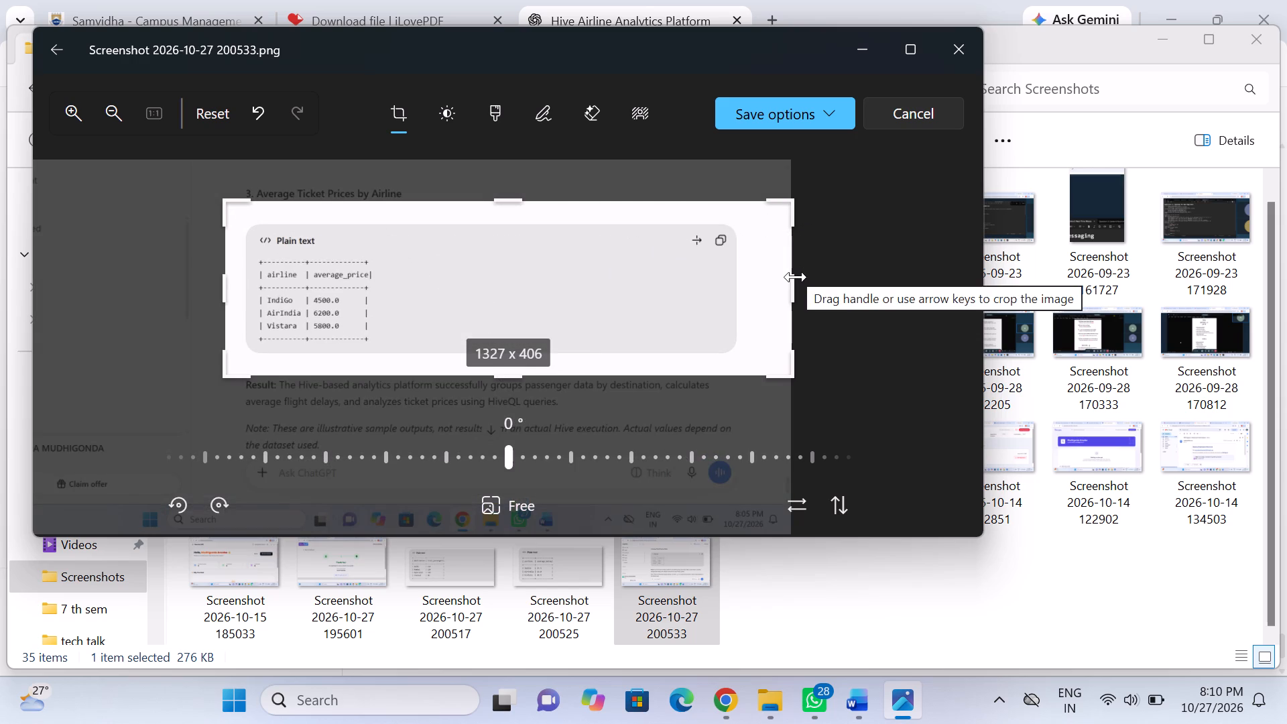
{"action": "left_click_drag", "start_coordinate": [796, 277], "coordinate": [615, 284]}
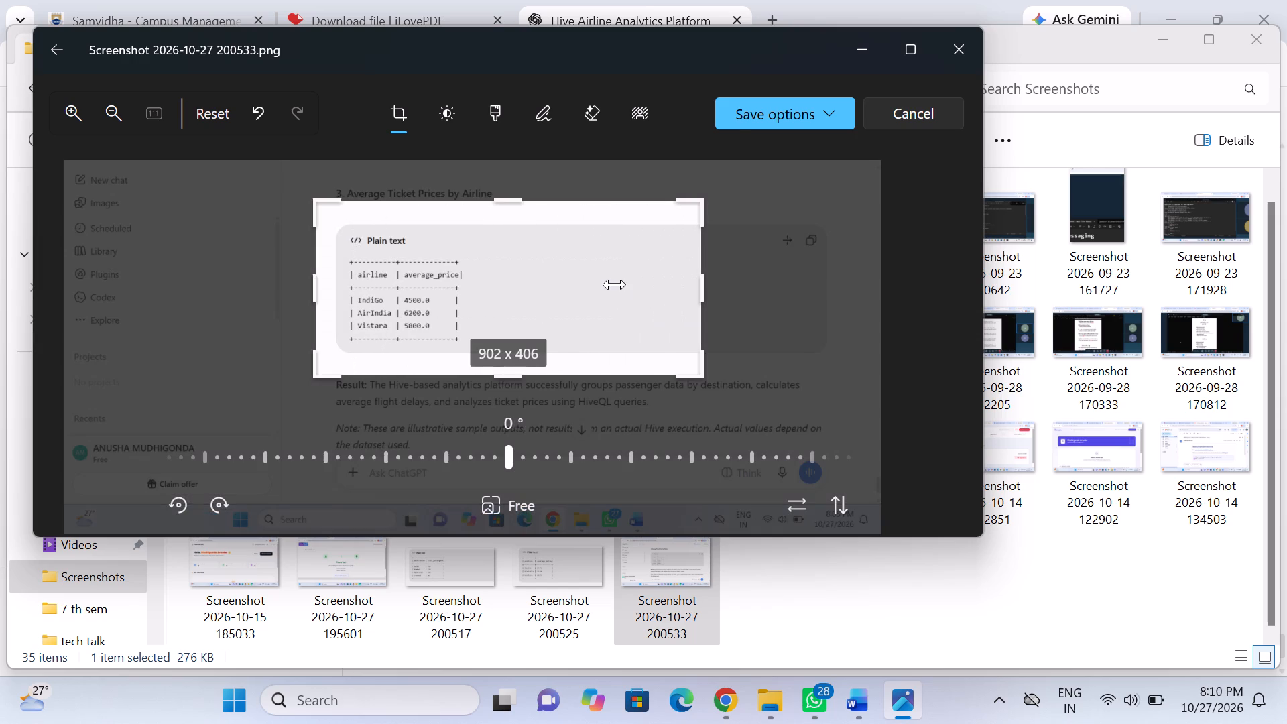
{"action": "left_click", "coordinate": [505, 196]}
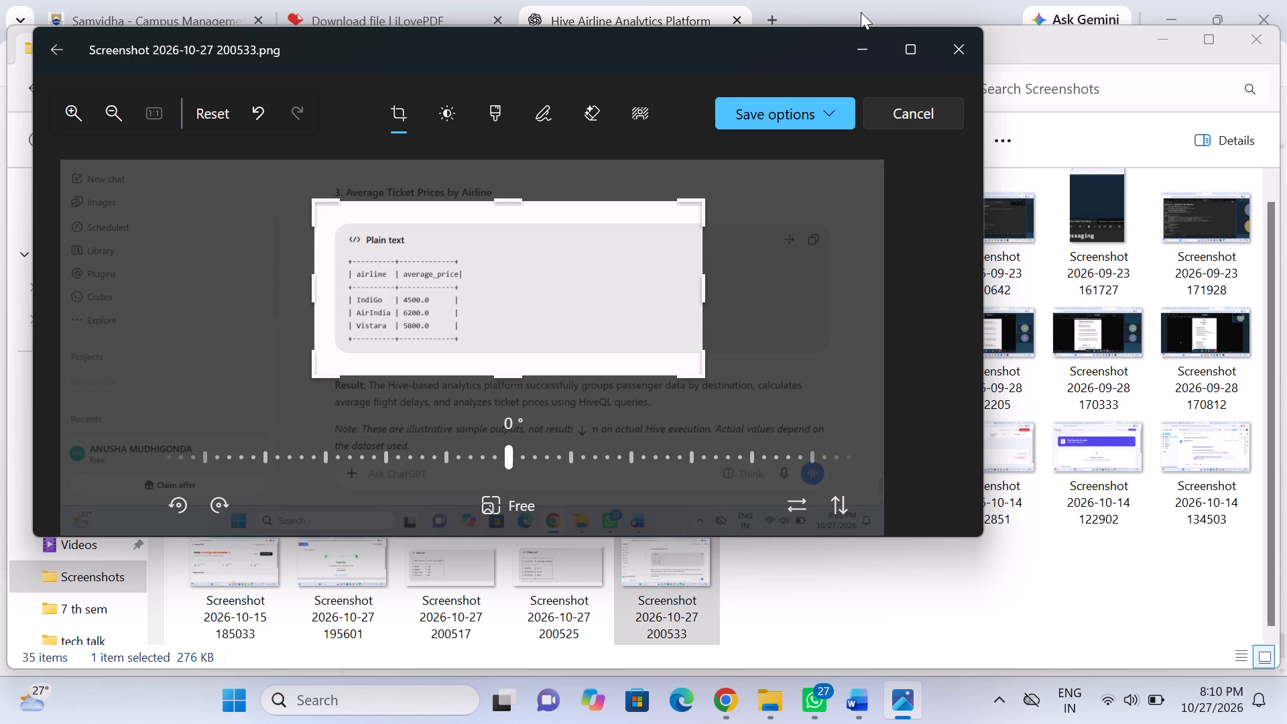
{"action": "left_click", "coordinate": [818, 118]}
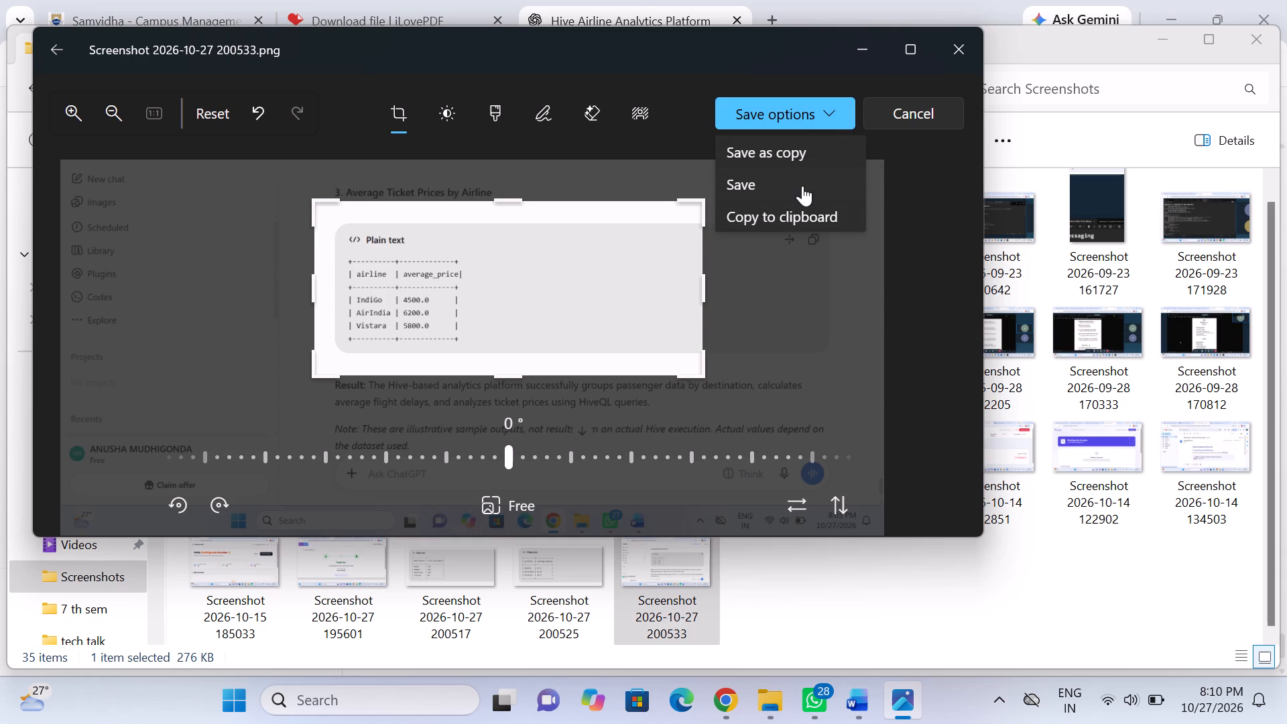
{"action": "left_click", "coordinate": [802, 182]}
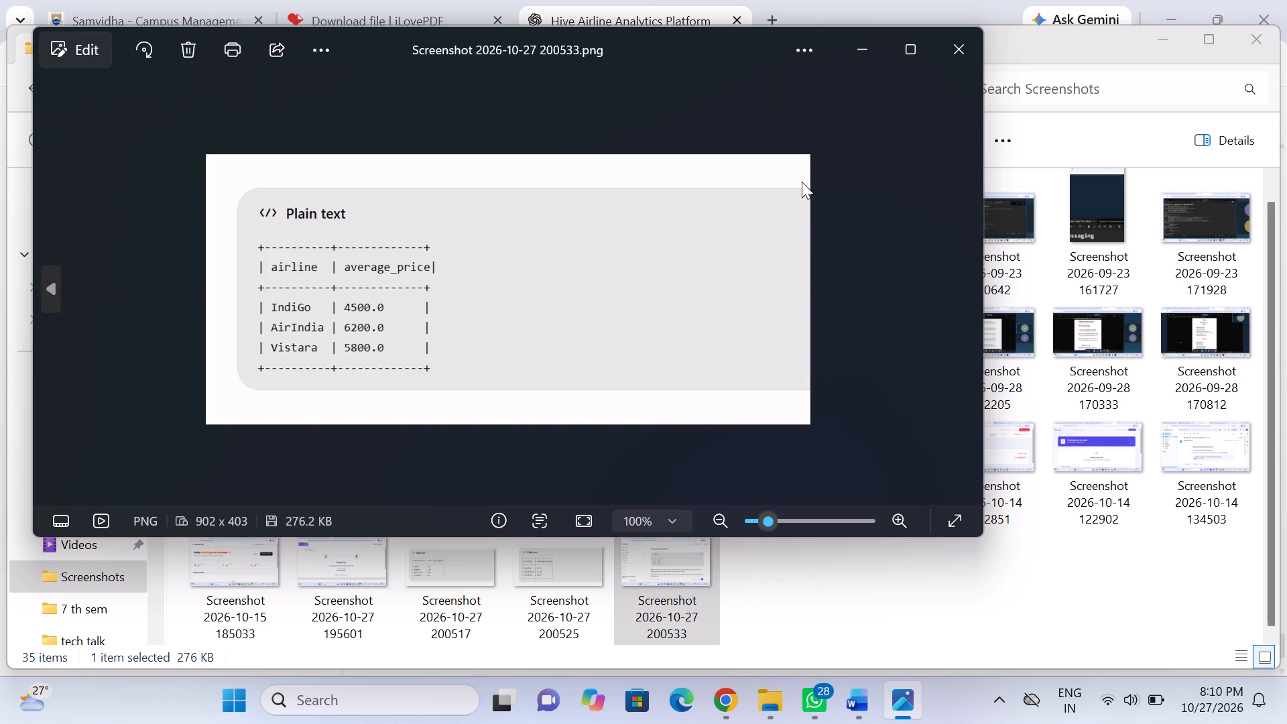
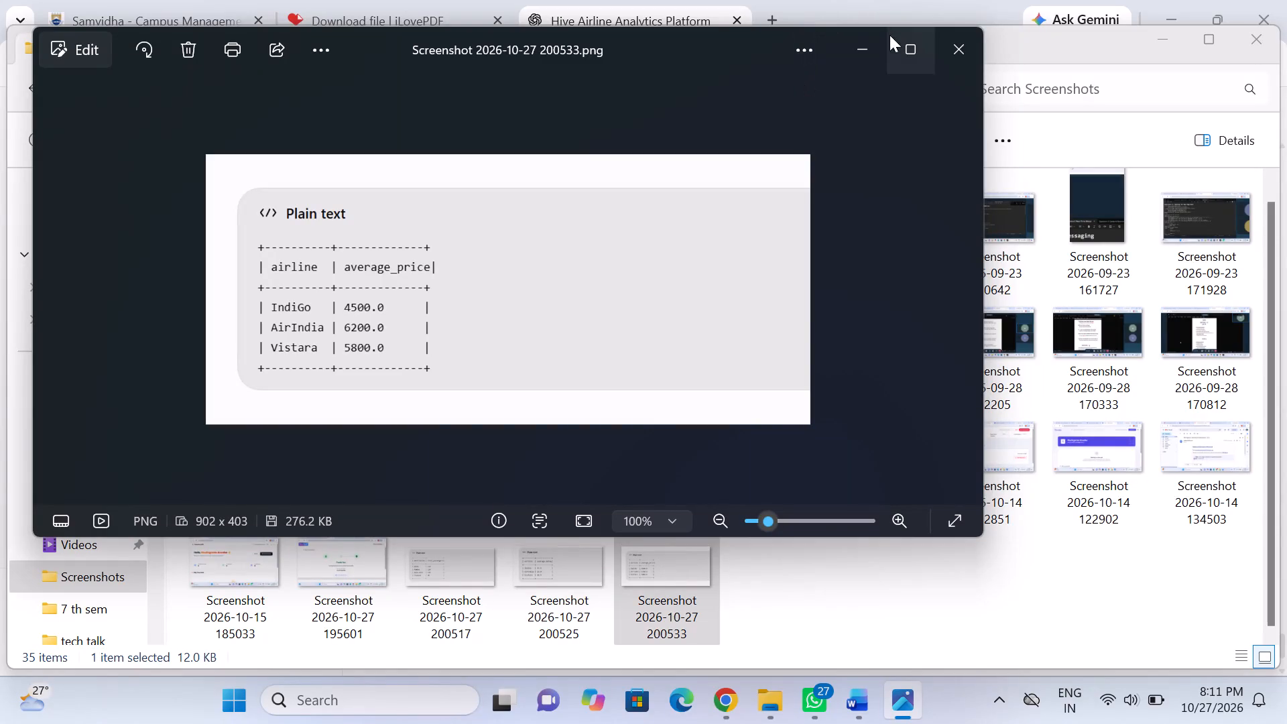
{"action": "left_click", "coordinate": [793, 58]}
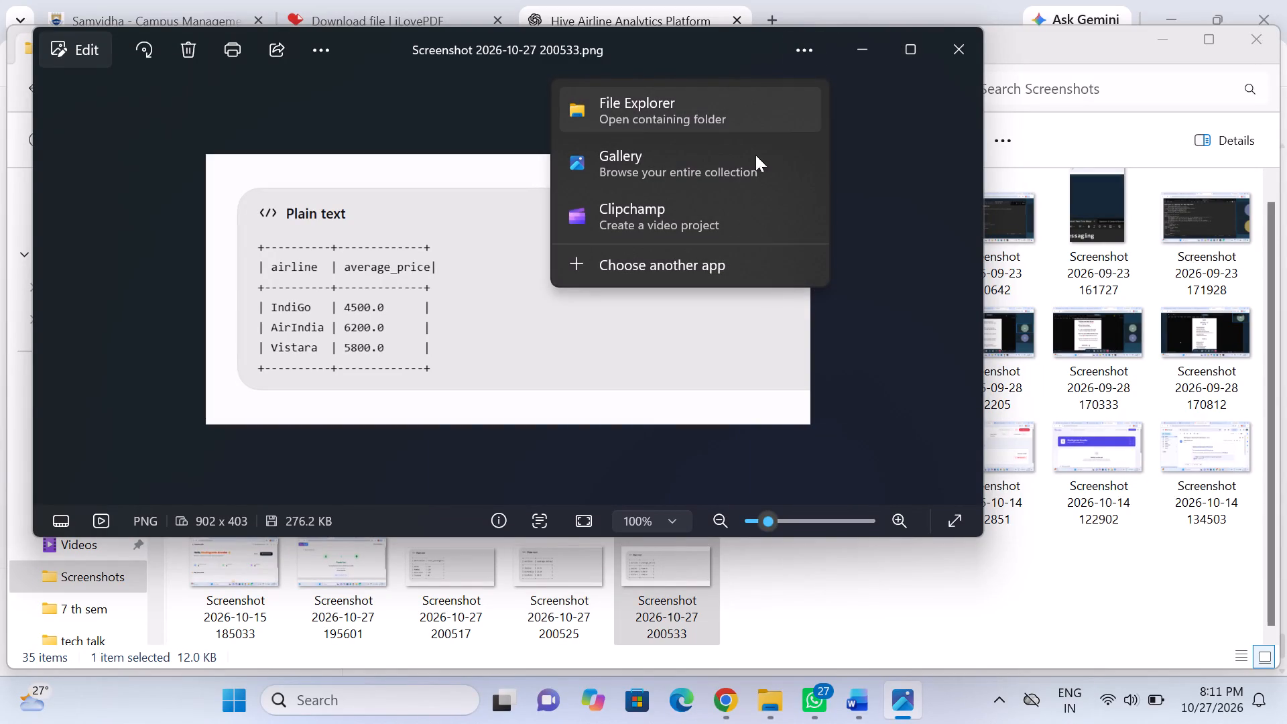
{"action": "left_click", "coordinate": [883, 159]}
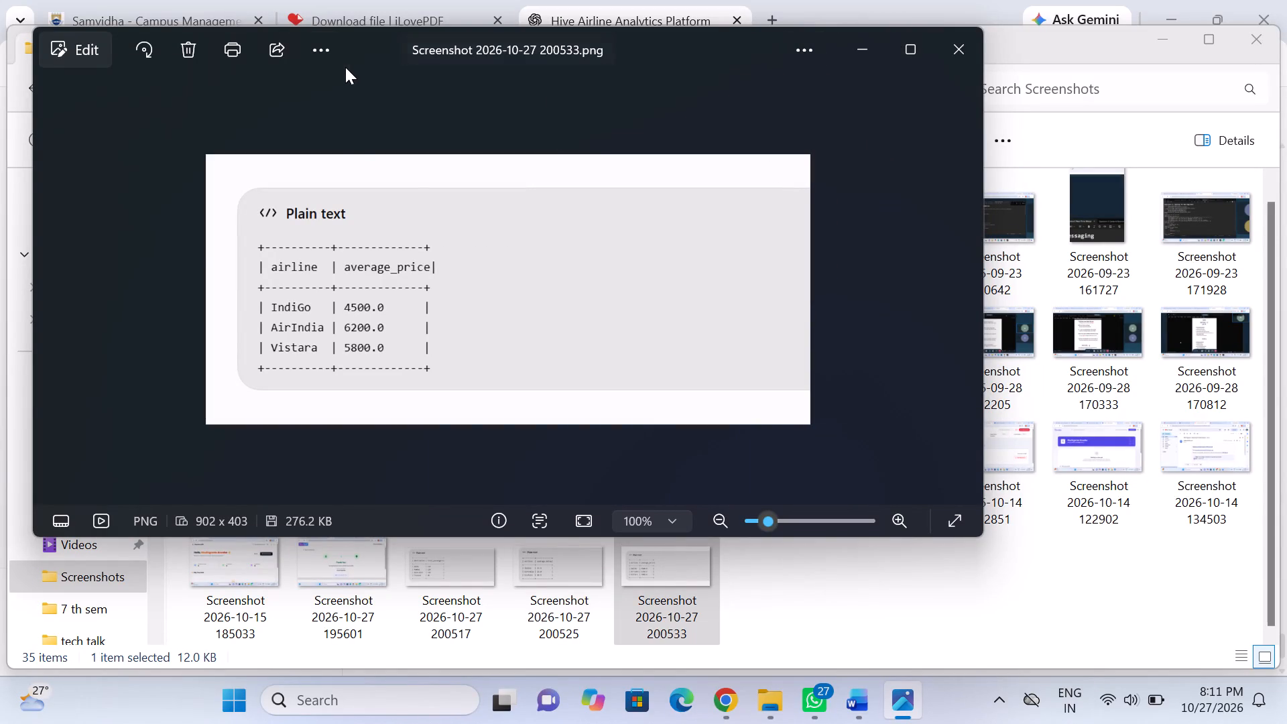
{"action": "left_click", "coordinate": [334, 51]}
{"action": "left_click", "coordinate": [972, 50]}
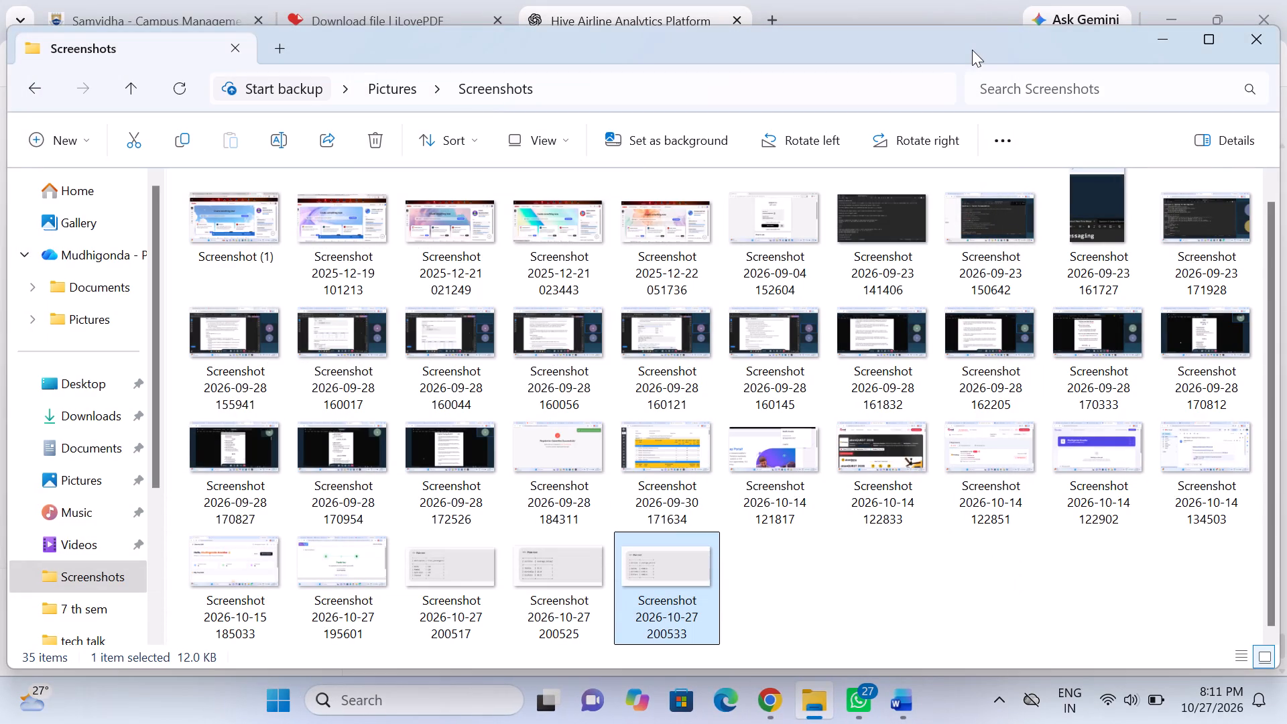
{"action": "left_click", "coordinate": [1256, 34]}
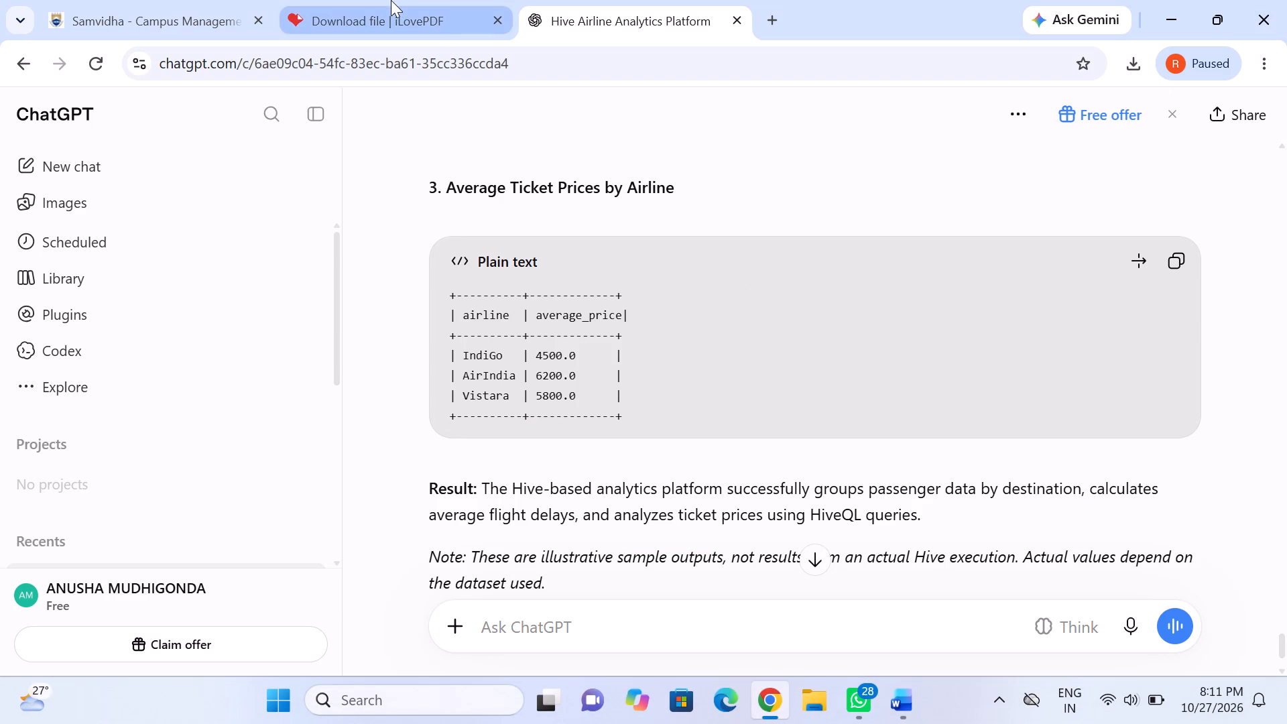
{"action": "left_click", "coordinate": [910, 709]}
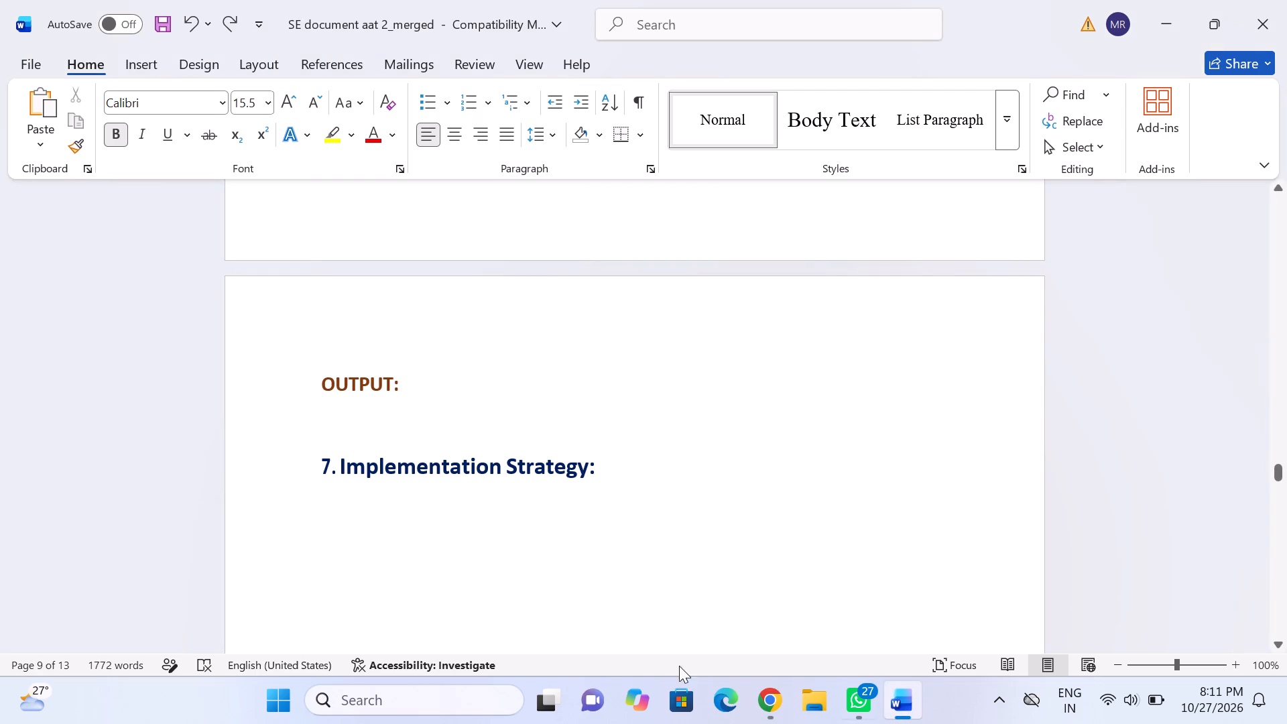
{"action": "left_click", "coordinate": [812, 697]}
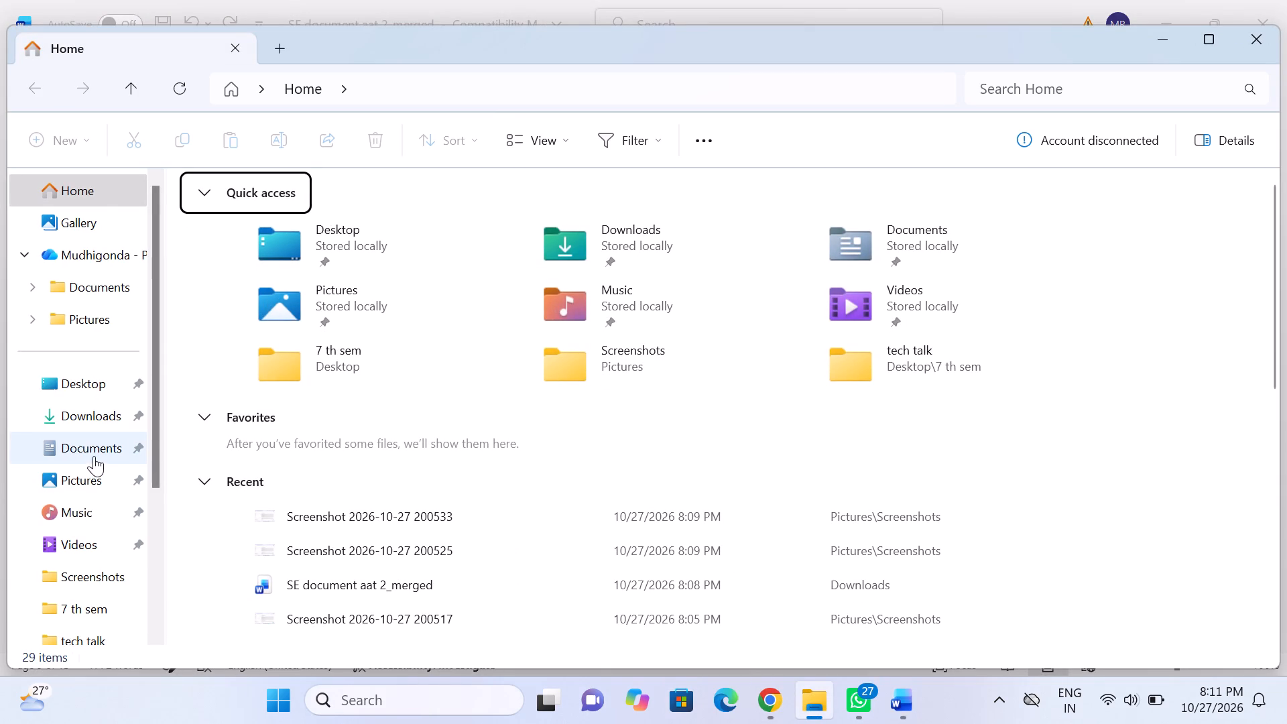
{"action": "left_click", "coordinate": [99, 475]}
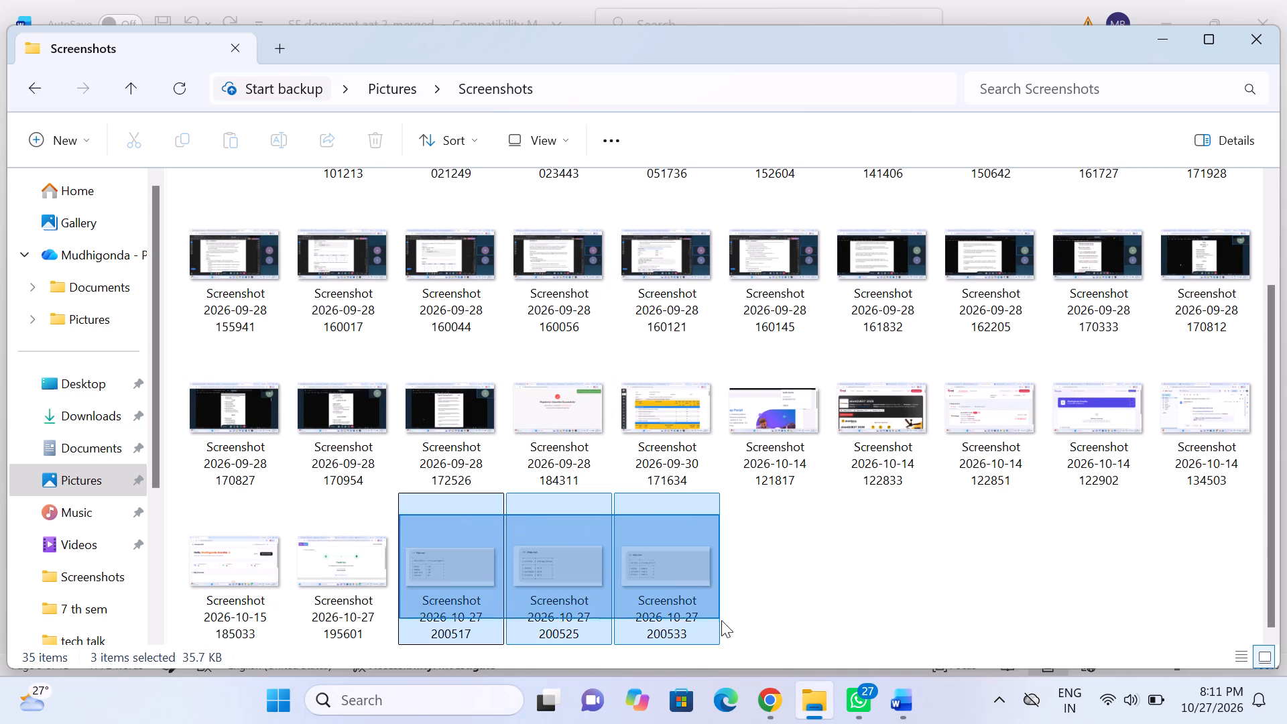
{"action": "left_click_drag", "start_coordinate": [721, 620], "coordinate": [743, 638]}
{"action": "key", "text": "ctrl+c"}
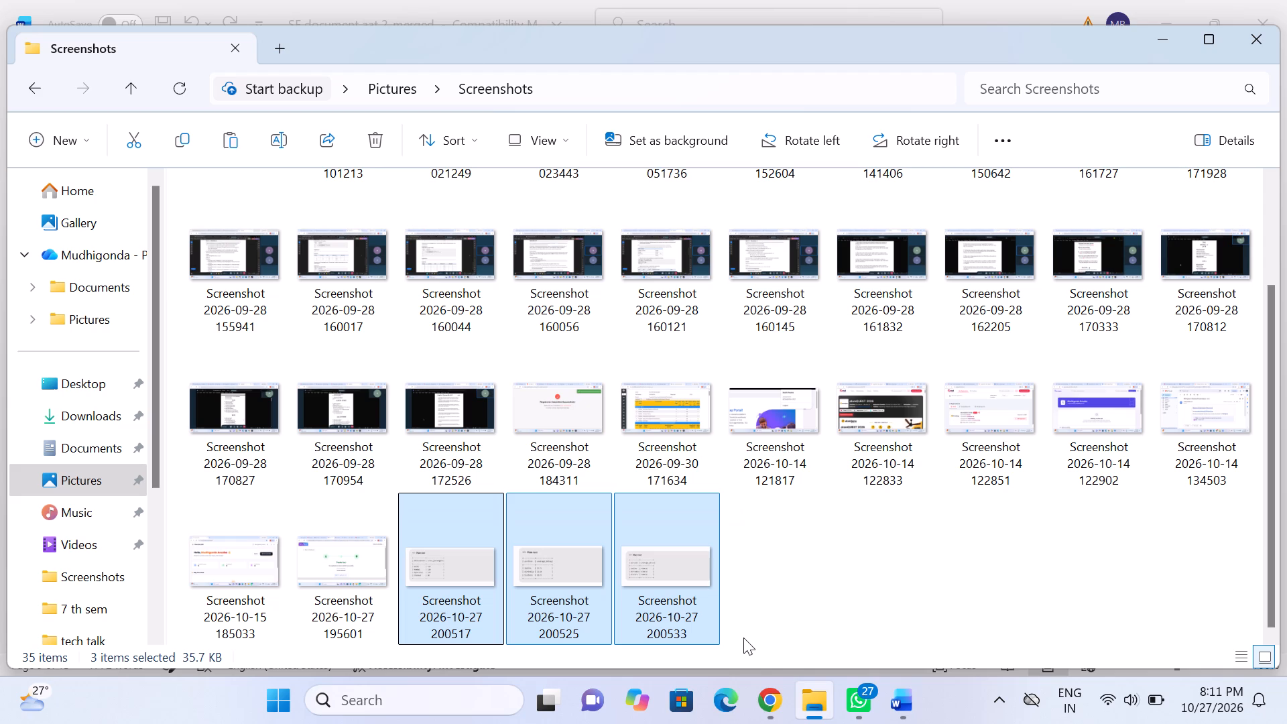
{"action": "left_click", "coordinate": [902, 690]}
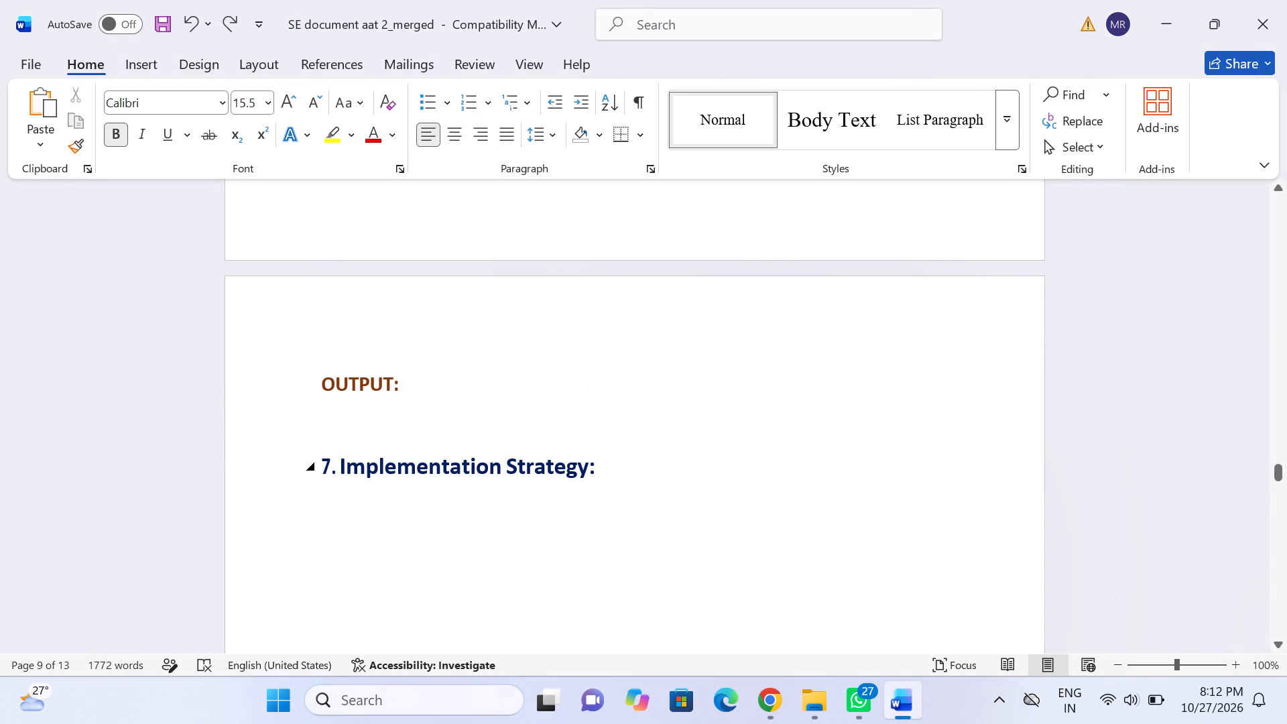
{"action": "key", "text": "ctrl+v"}
Add an empty paragraph after the total_passengers screenshot, above the Implementation Strategy heading.
{"action": "scroll", "coordinate": [475, 450], "scroll_direction": "down", "scroll_amount": 1}
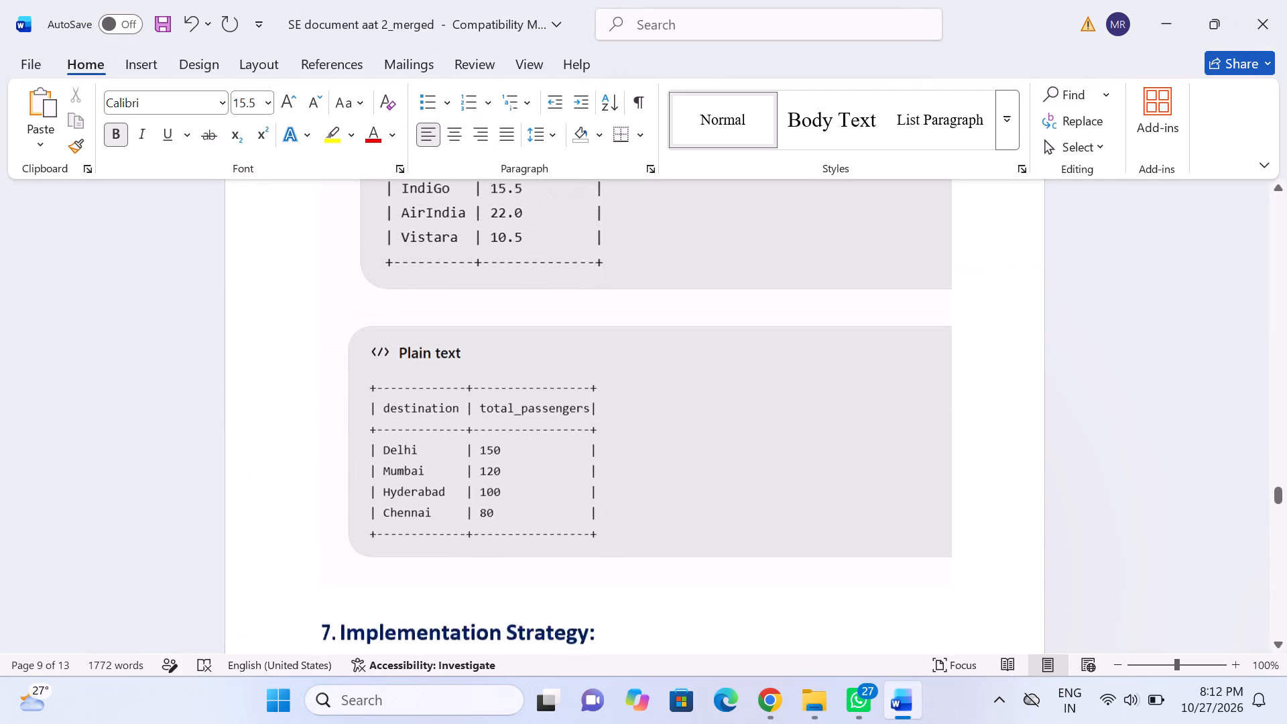
{"action": "scroll", "coordinate": [475, 450], "scroll_direction": "down", "scroll_amount": 2}
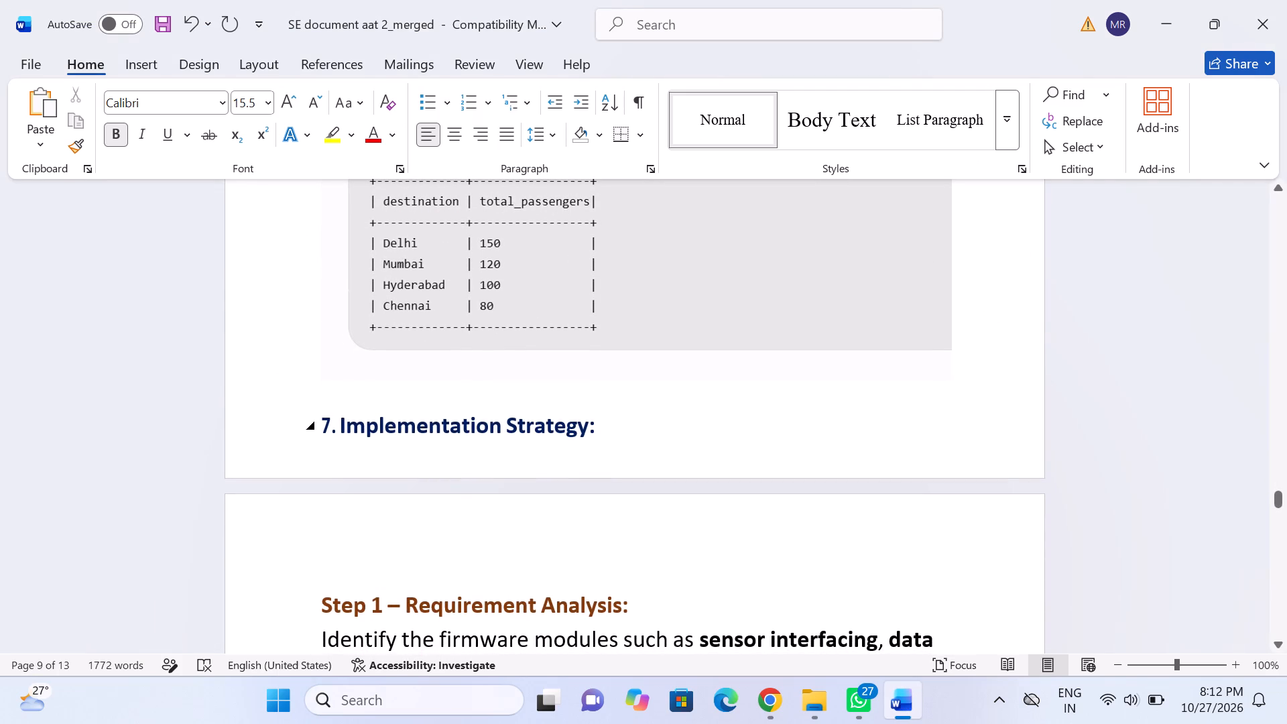
{"action": "left_click", "coordinate": [313, 399]}
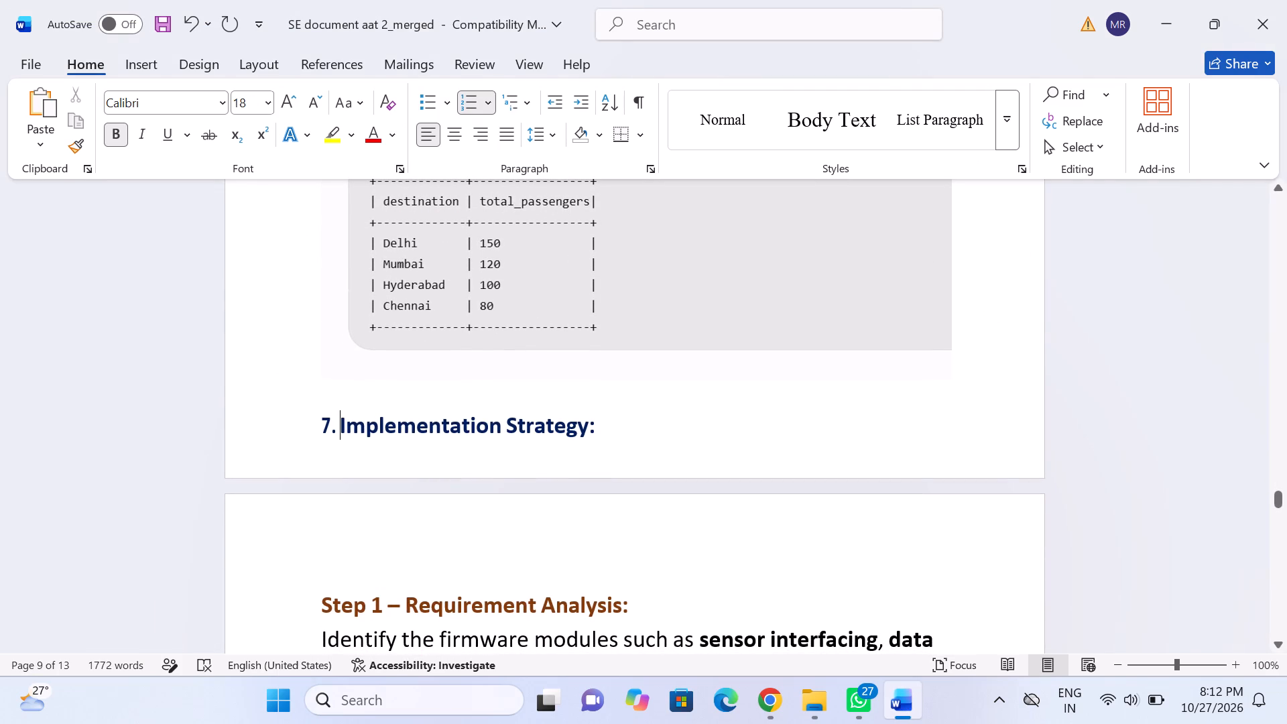
{"action": "left_click", "coordinate": [989, 362]}
{"action": "key", "text": "Return"}
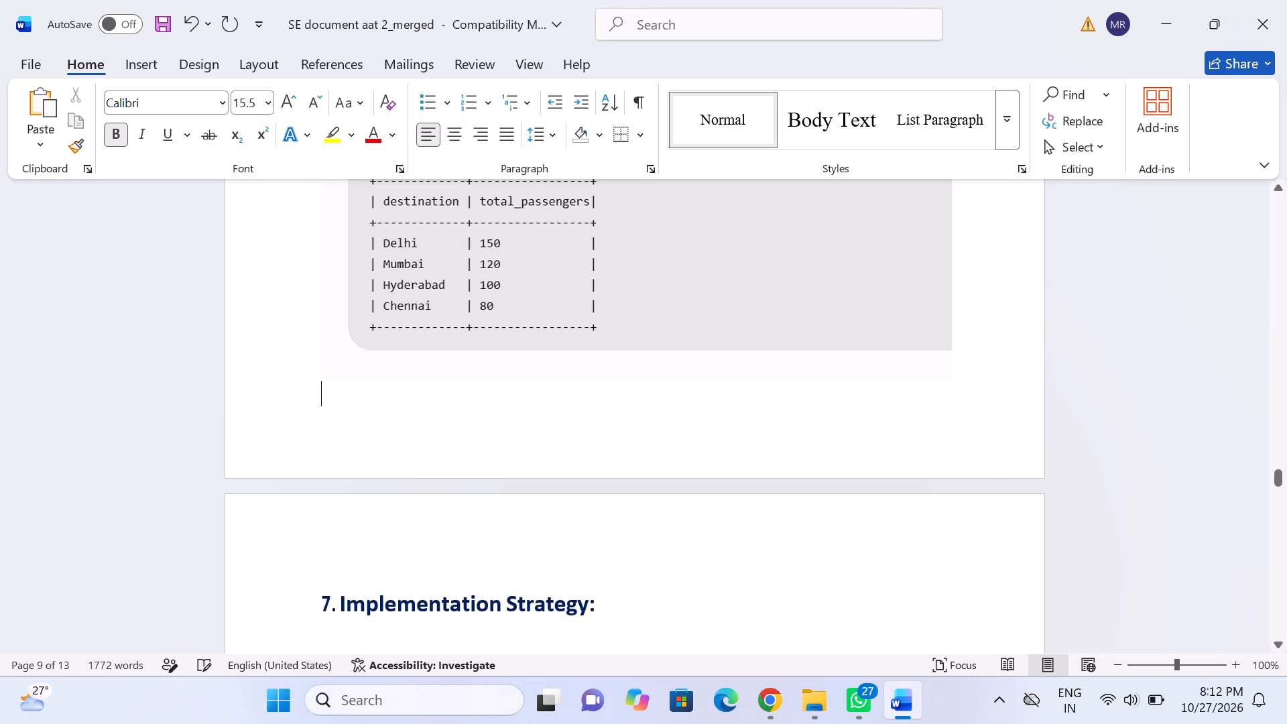
Copy the "Implementation Strategy" heading from the report and send it as a prompt in the ChatGPT conversation.
{"action": "scroll", "coordinate": [989, 362], "scroll_direction": "down", "scroll_amount": 1}
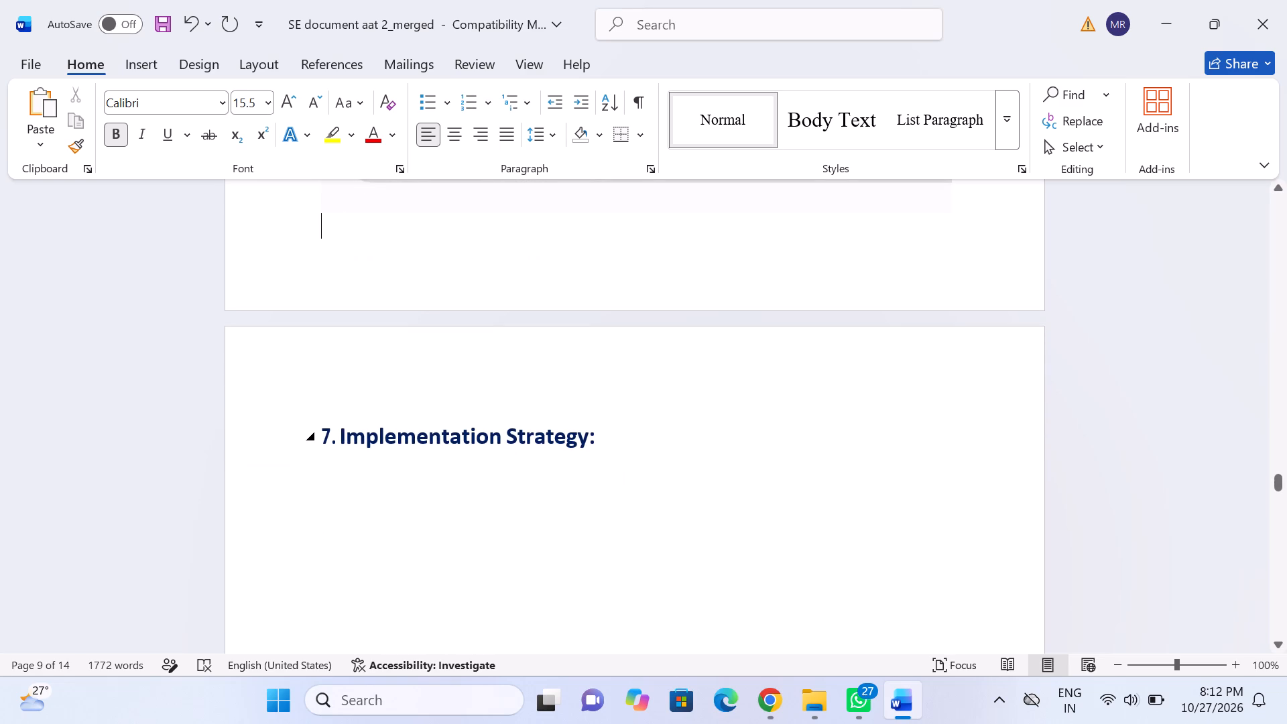
{"action": "left_click_drag", "start_coordinate": [339, 433], "coordinate": [590, 455]}
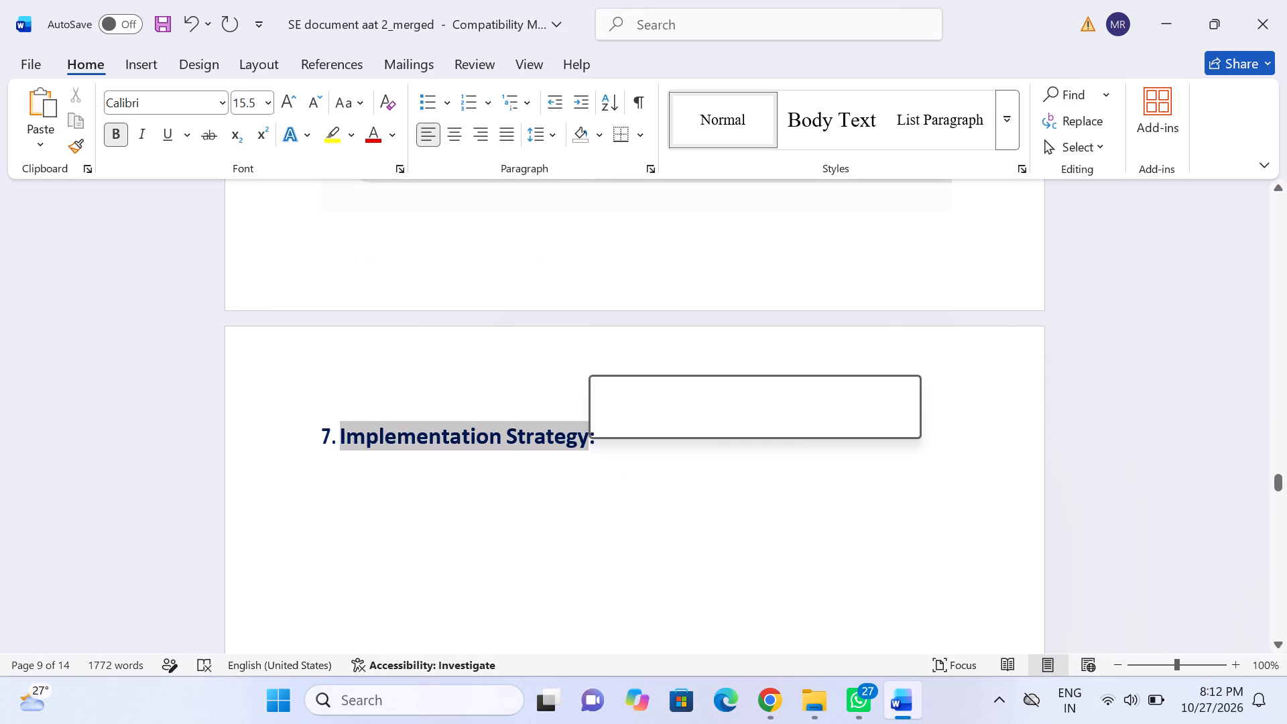
{"action": "key", "text": "ctrl+c"}
{"action": "scroll", "coordinate": [590, 455], "scroll_direction": "down", "scroll_amount": 10}
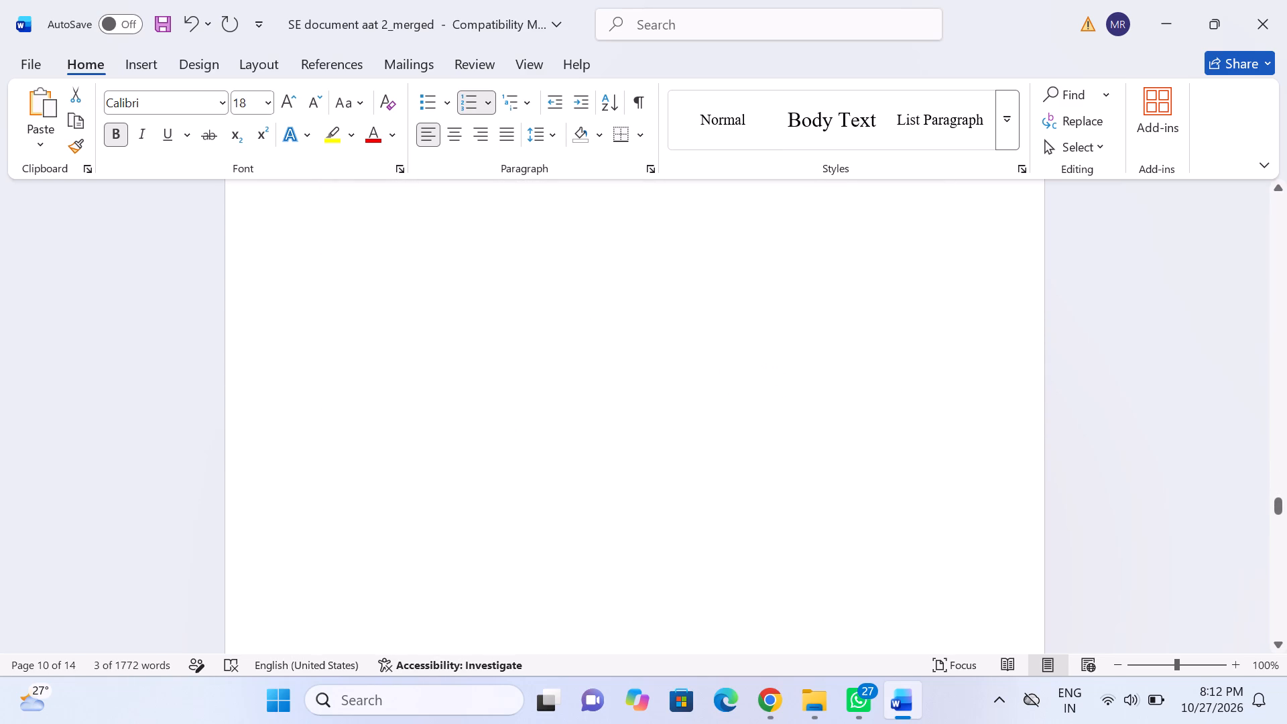
{"action": "scroll", "coordinate": [590, 455], "scroll_direction": "down", "scroll_amount": 1}
{"action": "left_click", "coordinate": [305, 430]}
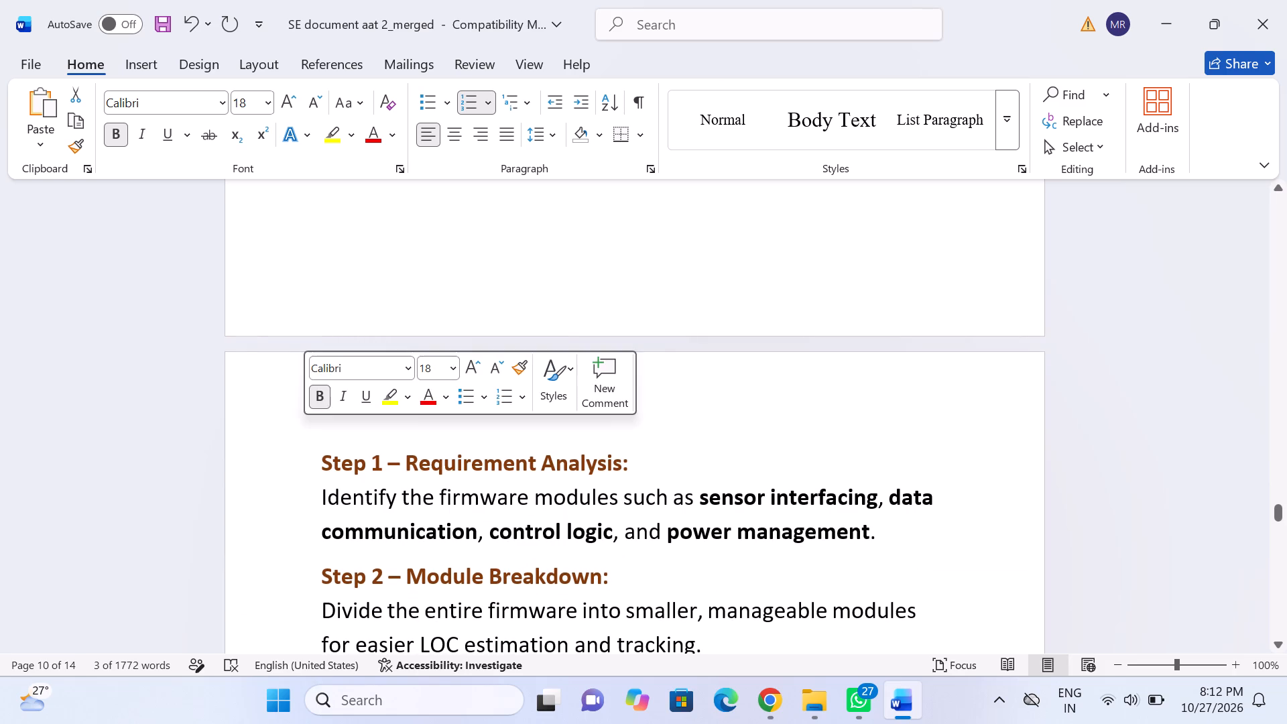
{"action": "left_click", "coordinate": [776, 688]}
{"action": "left_click", "coordinate": [600, 632]}
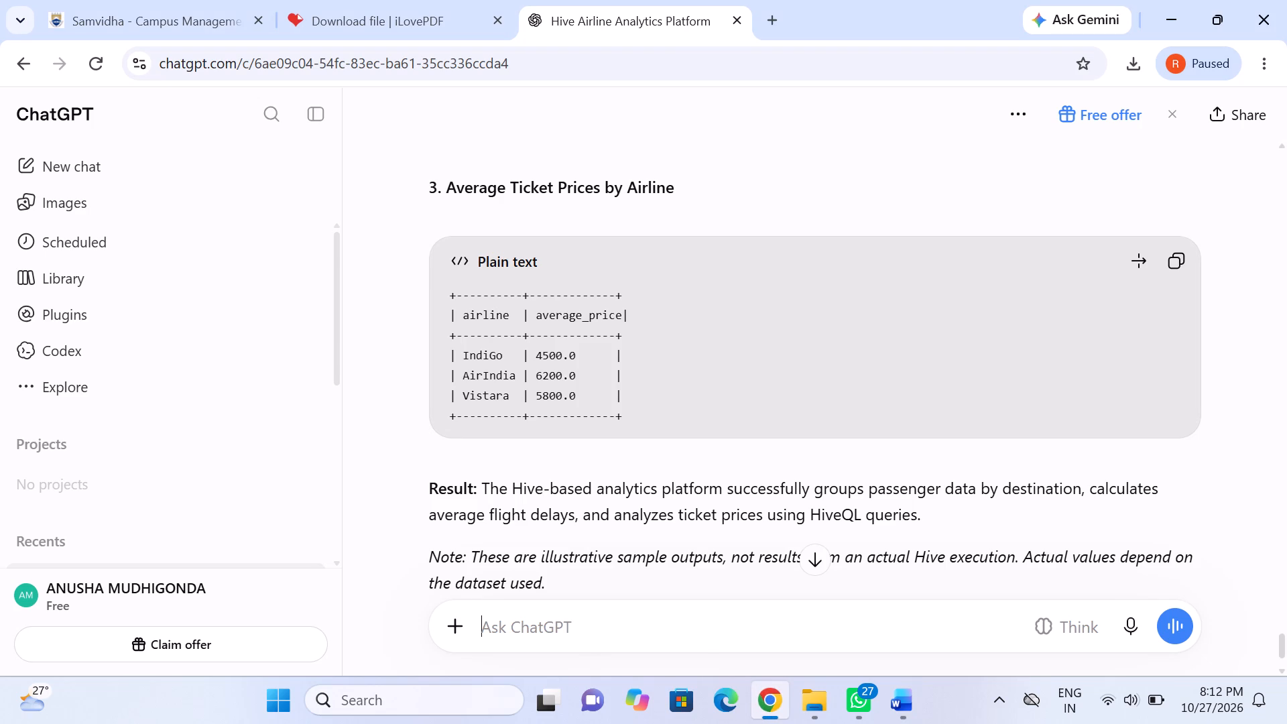
{"action": "key", "text": "ctrl+v"}
{"action": "key", "text": "Return"}
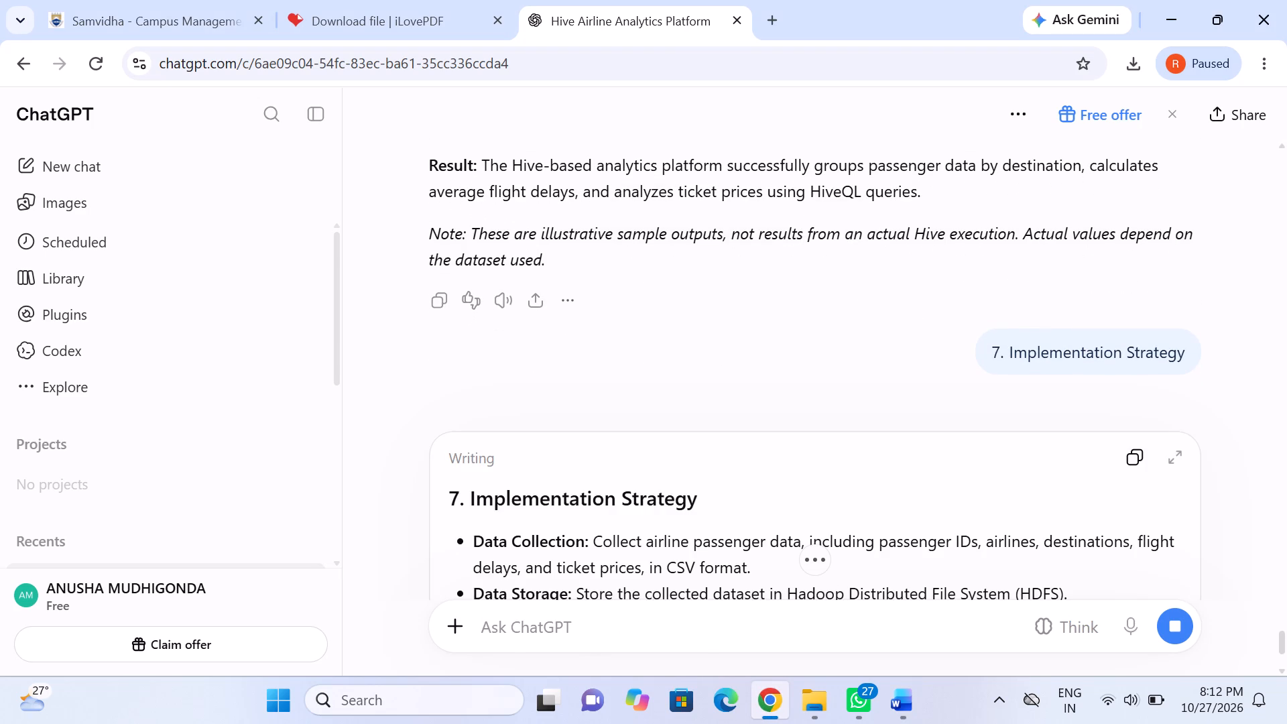
{"action": "scroll", "coordinate": [578, 516], "scroll_direction": "down", "scroll_amount": 4}
{"action": "scroll", "coordinate": [578, 516], "scroll_direction": "up", "scroll_amount": 2}
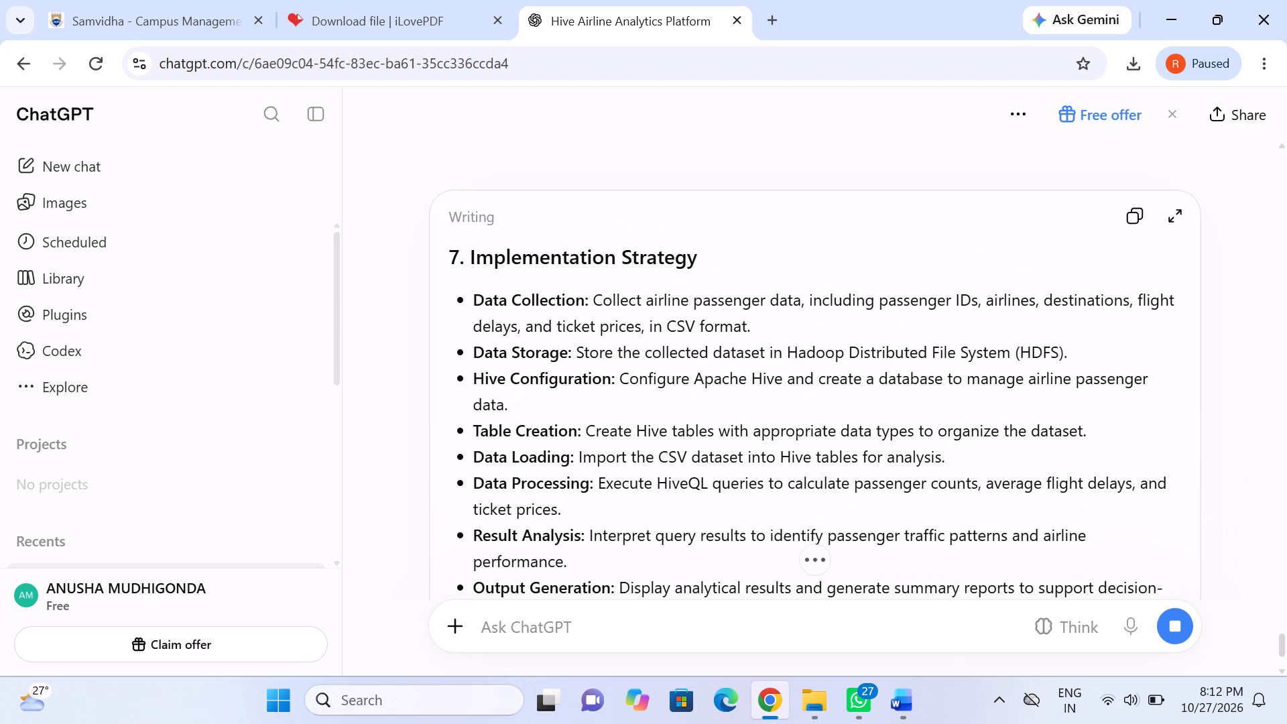
{"action": "left_click", "coordinate": [887, 703]}
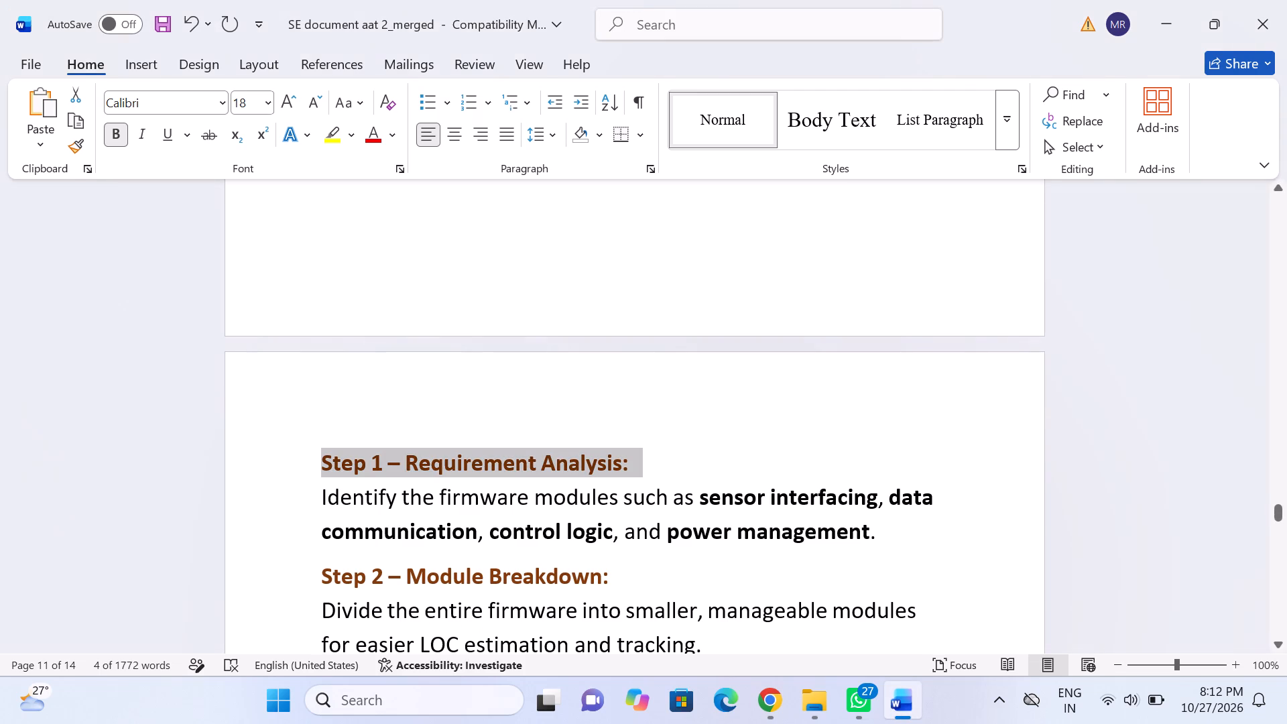
{"action": "scroll", "coordinate": [671, 371], "scroll_direction": "down", "scroll_amount": 8}
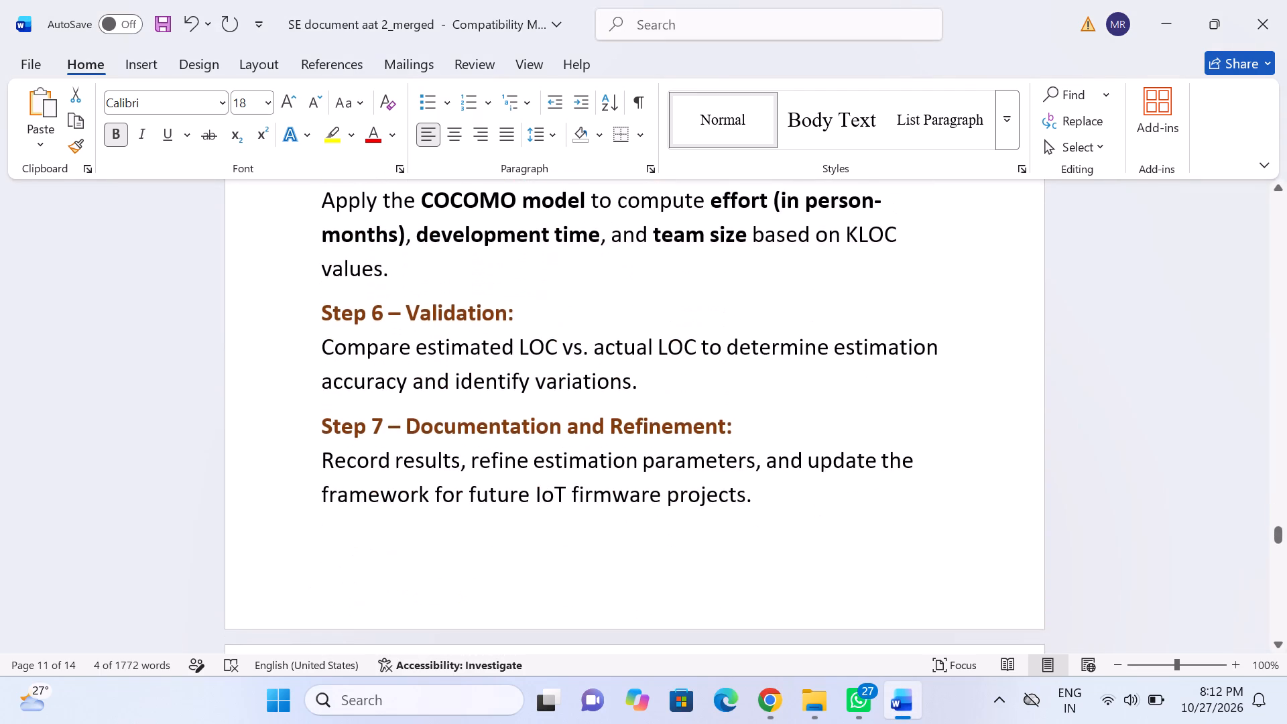
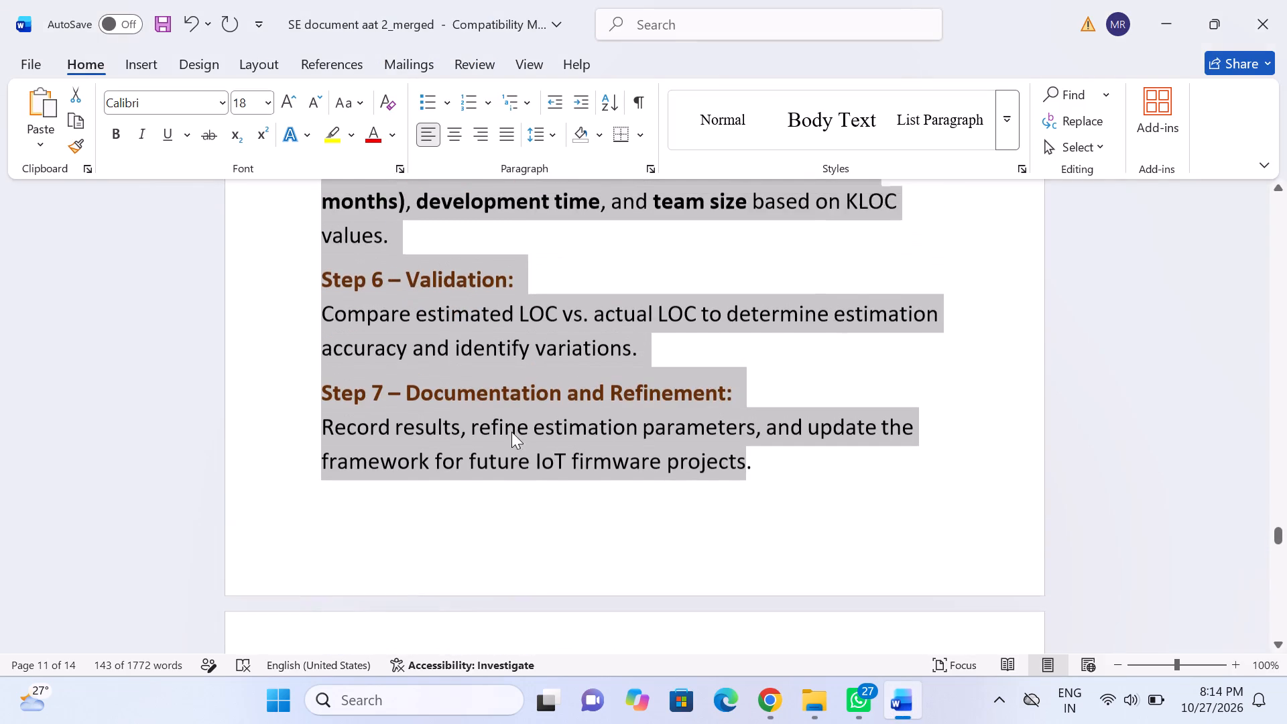
{"action": "scroll", "coordinate": [511, 432], "scroll_direction": "up", "scroll_amount": 1}
{"action": "key", "text": "BackSpace"}
{"action": "scroll", "coordinate": [511, 432], "scroll_direction": "up", "scroll_amount": 3}
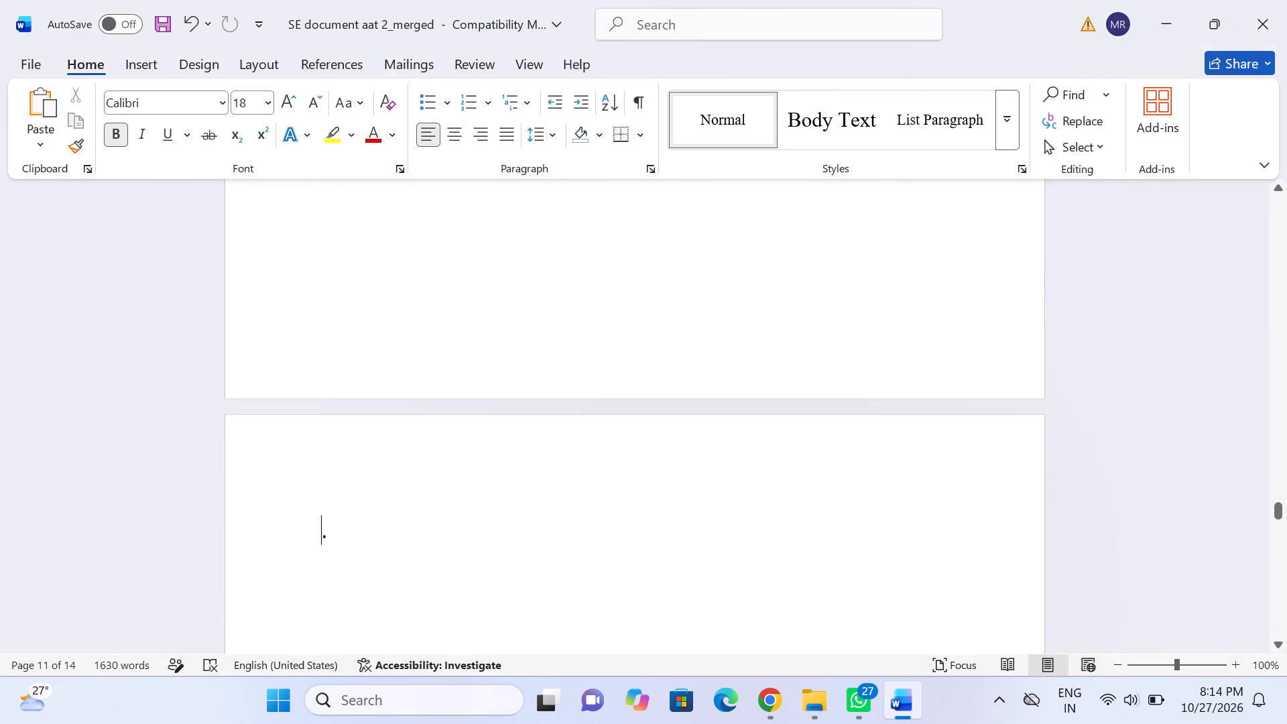
{"action": "key", "text": "BackSpace"}
{"action": "key", "text": "BackSpace"}
Paste the copied airline implementation steps on a new line under the "7. Implementation Strategy:" heading.
{"action": "scroll", "coordinate": [511, 432], "scroll_direction": "up", "scroll_amount": 1}
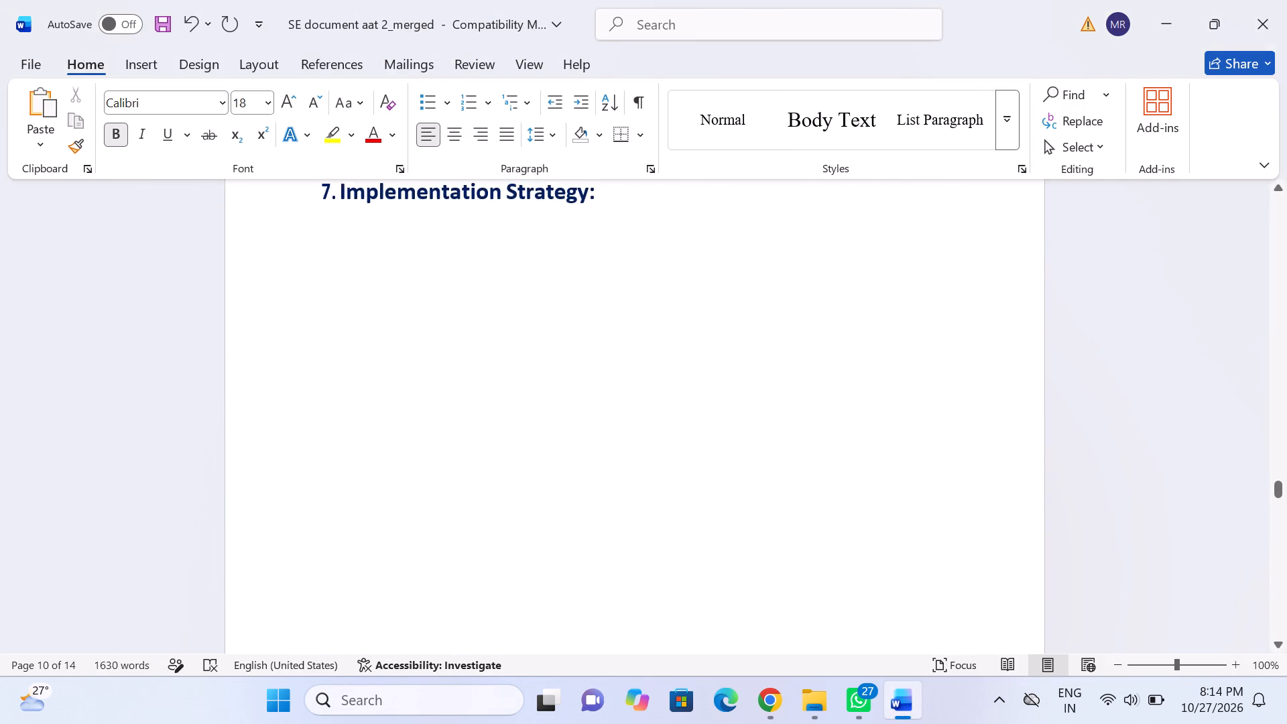
{"action": "scroll", "coordinate": [511, 432], "scroll_direction": "up", "scroll_amount": 1}
{"action": "key", "text": "Return"}
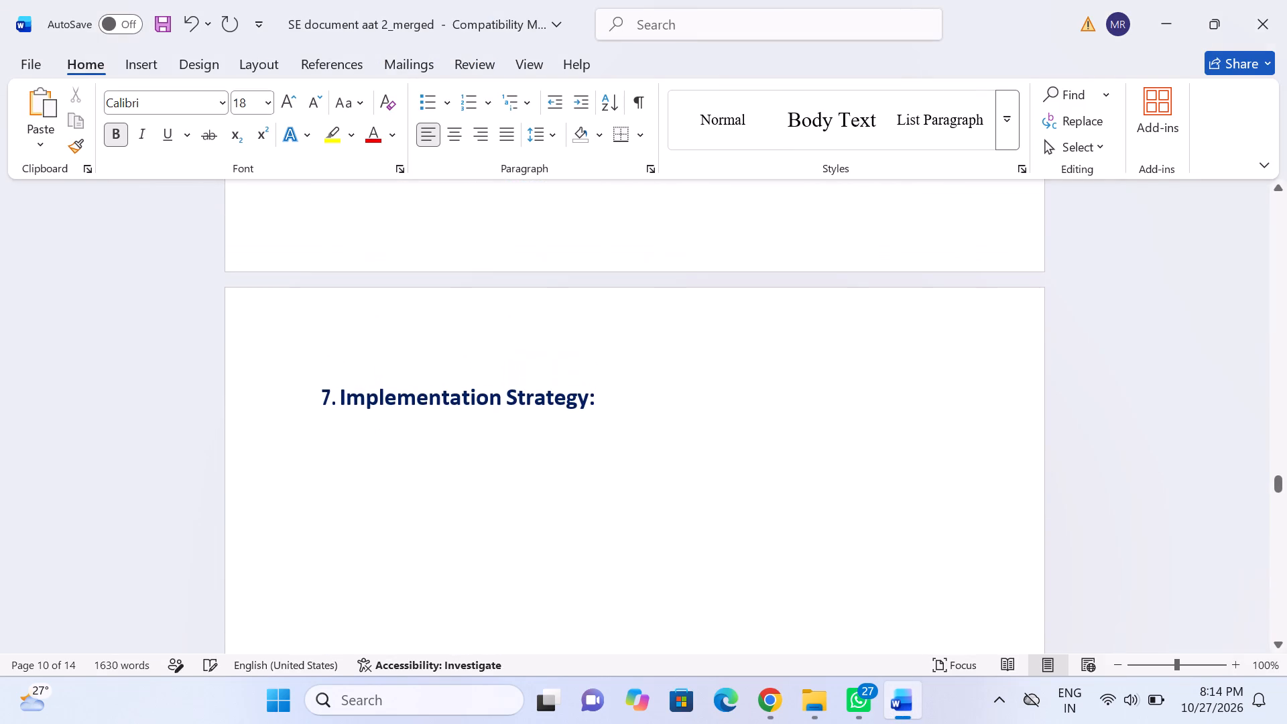
{"action": "key", "text": "ctrl+v"}
Delete the stray full stop and the leftover empty line between the pasted Step 7 text and section 8.
{"action": "scroll", "coordinate": [697, 427], "scroll_direction": "down", "scroll_amount": 2}
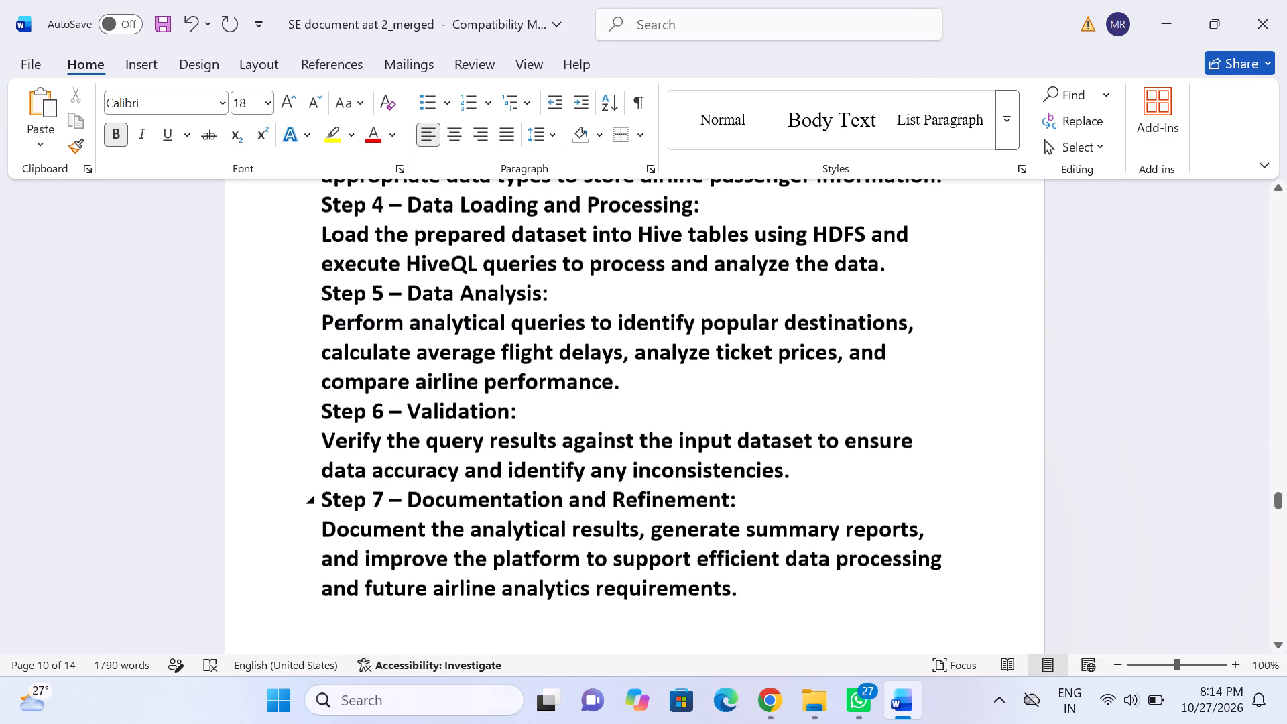
{"action": "scroll", "coordinate": [697, 427], "scroll_direction": "down", "scroll_amount": 7}
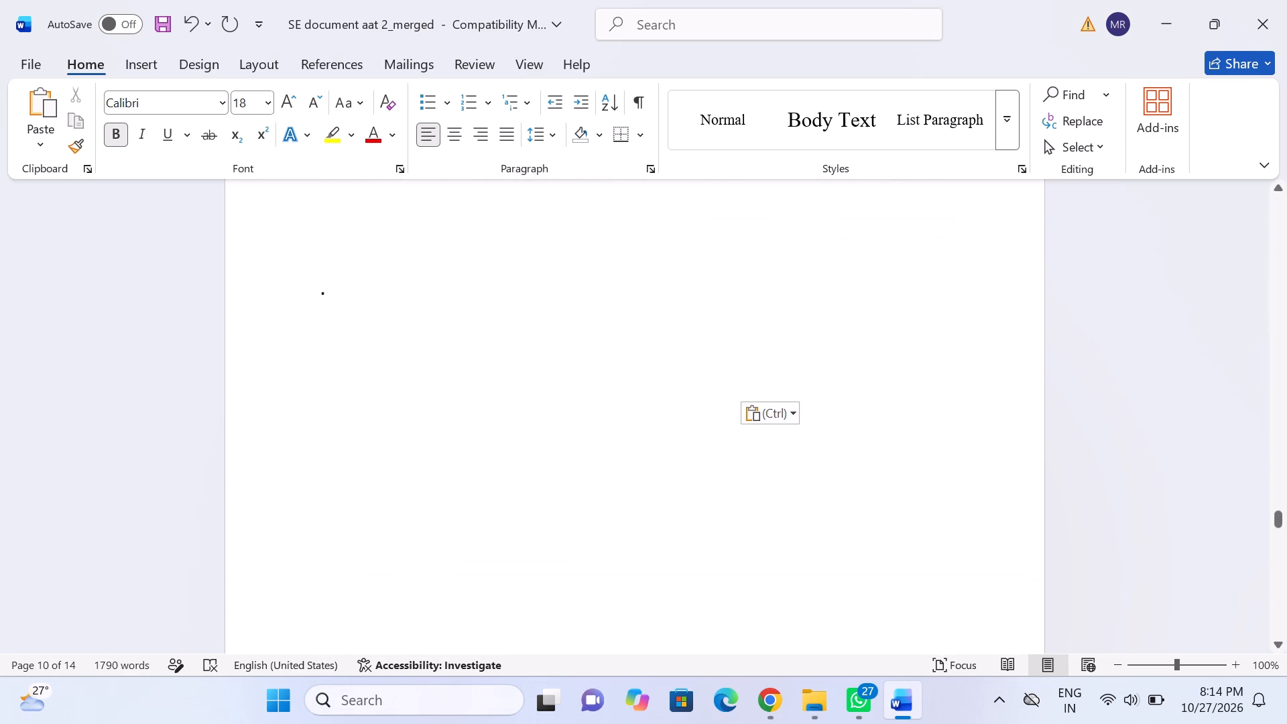
{"action": "scroll", "coordinate": [697, 427], "scroll_direction": "down", "scroll_amount": 1}
{"action": "left_click", "coordinate": [568, 357]}
{"action": "key", "text": "BackSpace"}
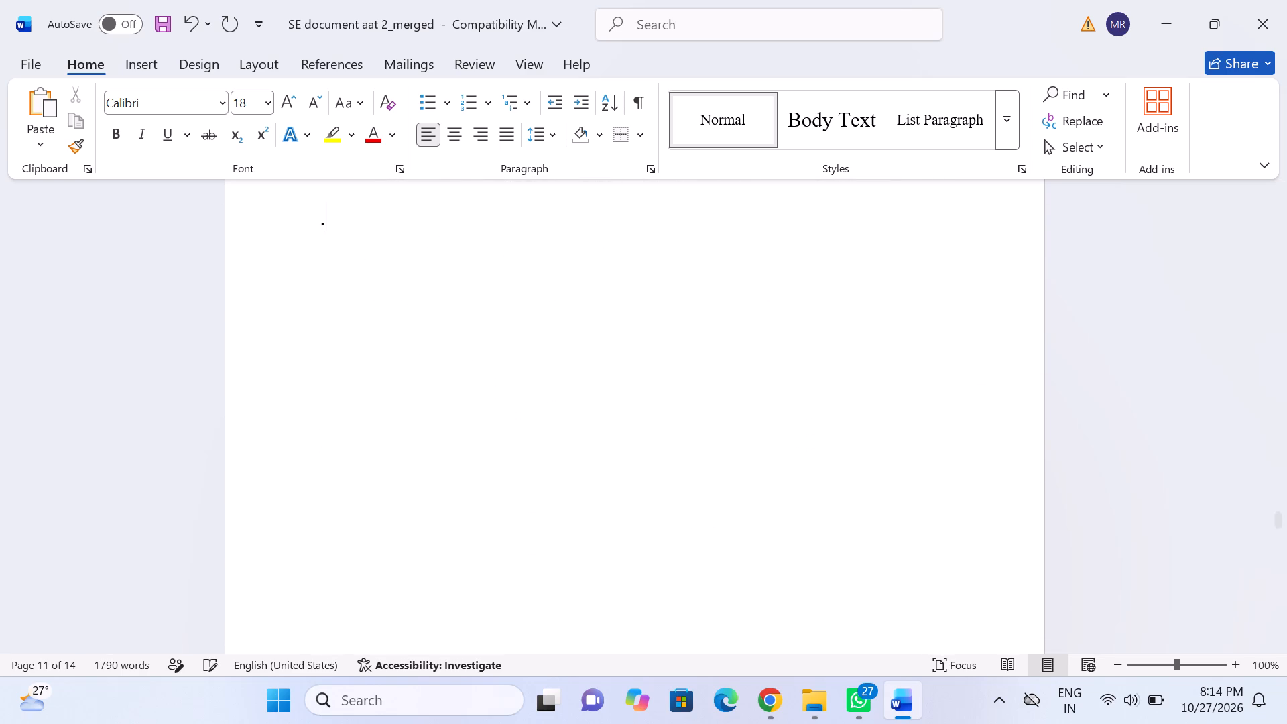
{"action": "key", "text": "BackSpace"}
{"action": "scroll", "coordinate": [568, 357], "scroll_direction": "down", "scroll_amount": 8}
{"action": "scroll", "coordinate": [568, 357], "scroll_direction": "up", "scroll_amount": 1}
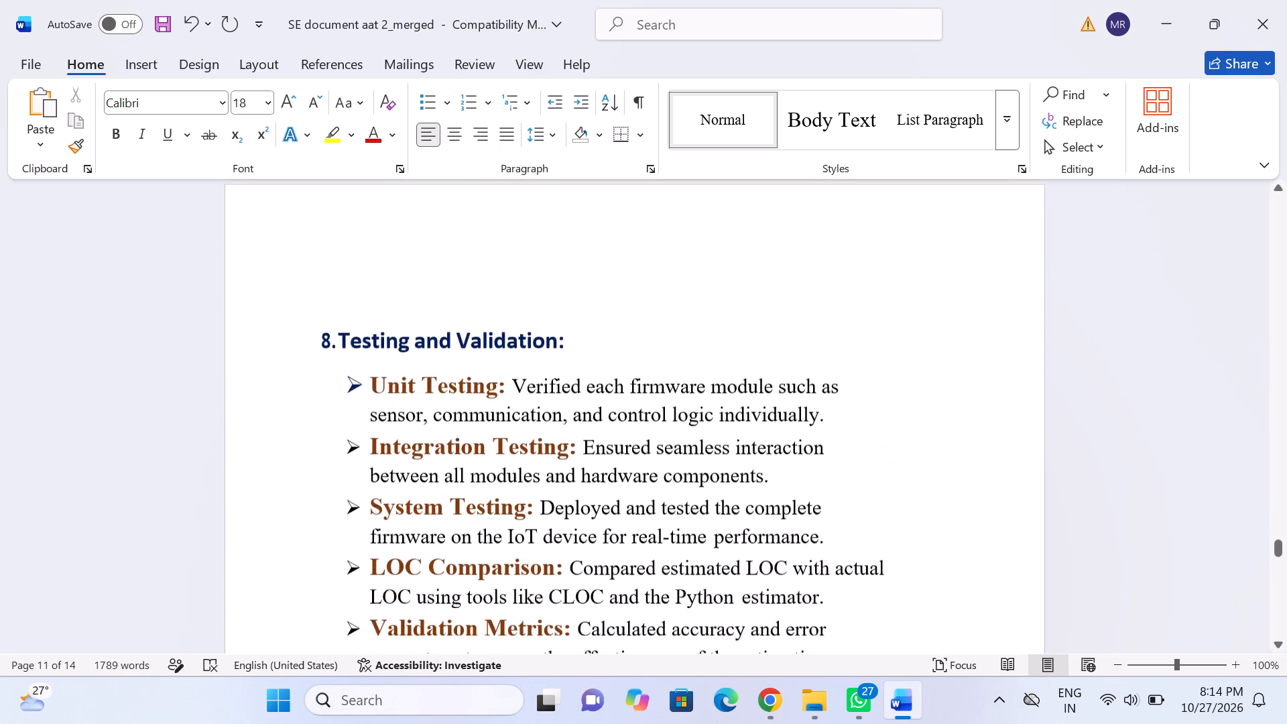
{"action": "scroll", "coordinate": [568, 357], "scroll_direction": "up", "scroll_amount": 1}
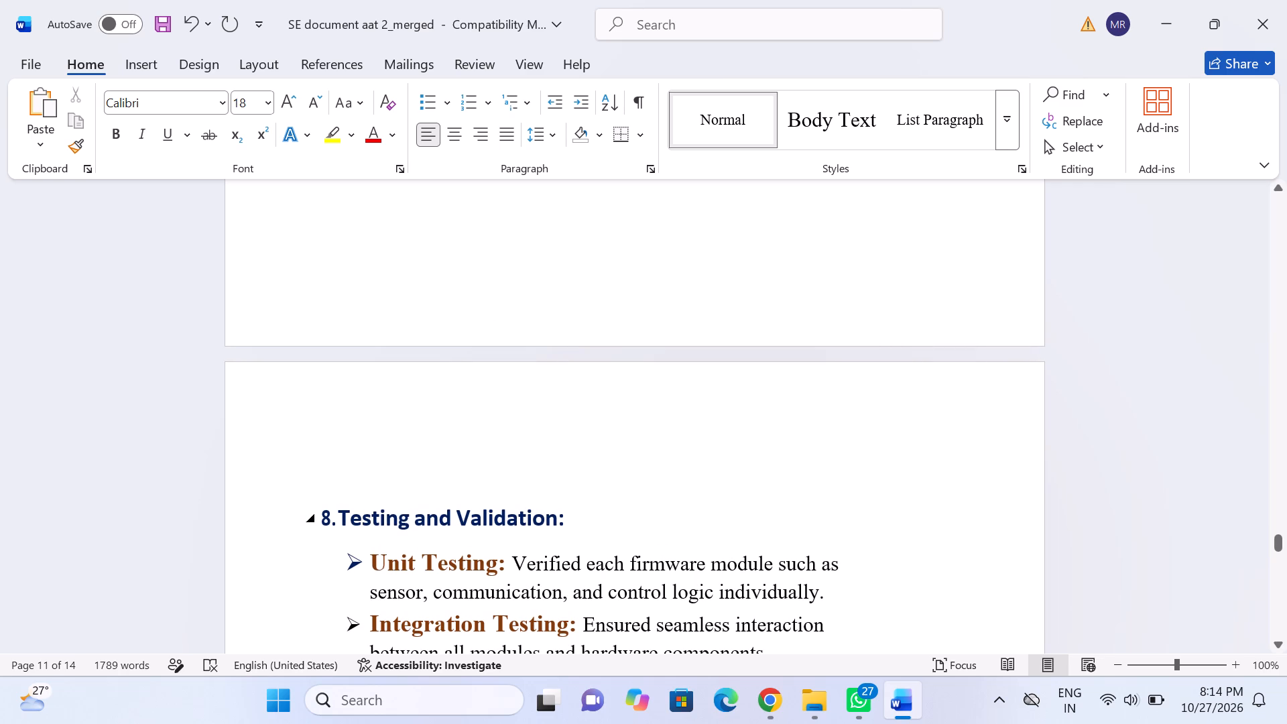
{"action": "left_click", "coordinate": [361, 333]}
{"action": "key", "text": "BackSpace"}
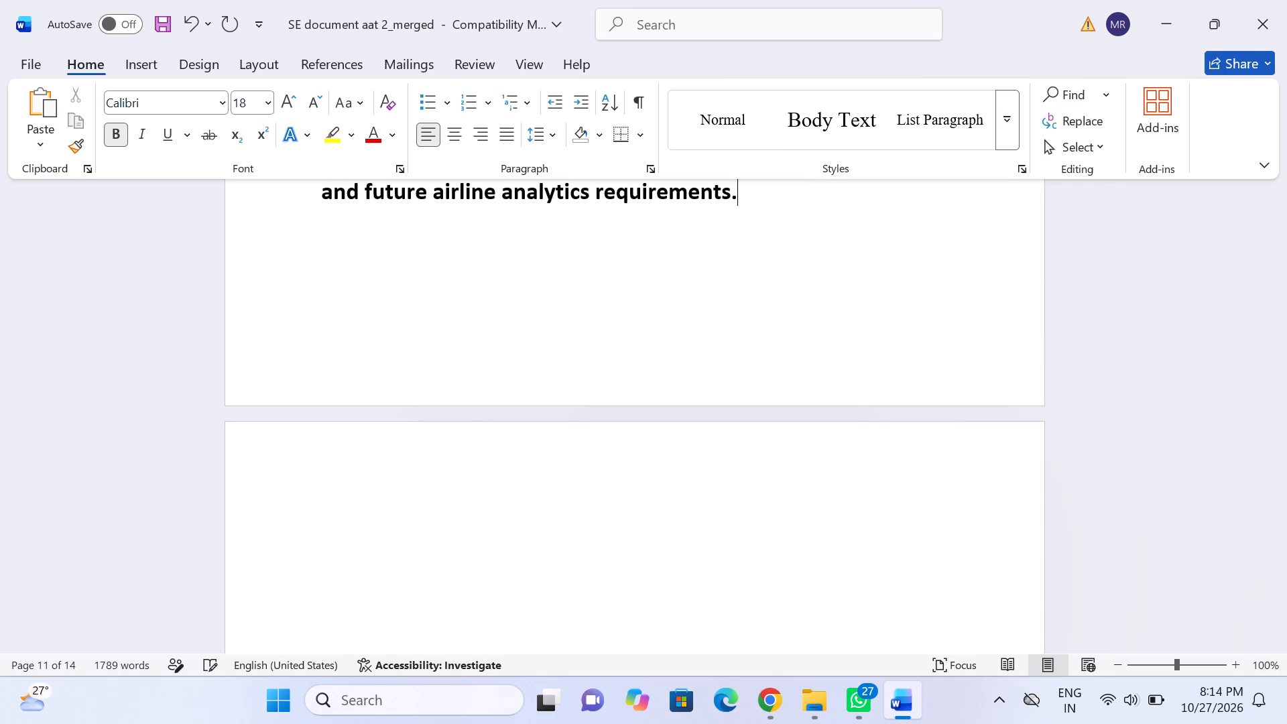
Color the "Step 1 – Requirement Analysis:" heading dark orange from the theme colors.
{"action": "scroll", "coordinate": [361, 333], "scroll_direction": "right", "scroll_amount": 2}
{"action": "scroll", "coordinate": [361, 333], "scroll_direction": "up", "scroll_amount": 1}
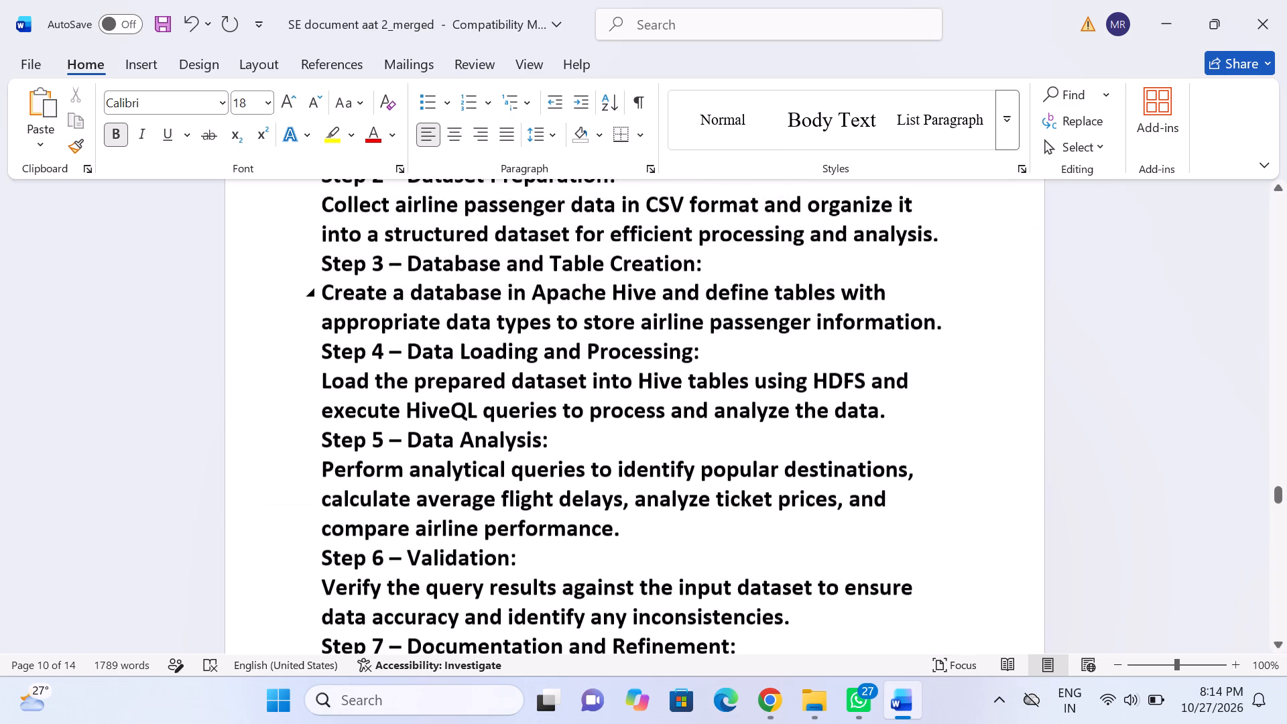
{"action": "scroll", "coordinate": [361, 333], "scroll_direction": "up", "scroll_amount": 3}
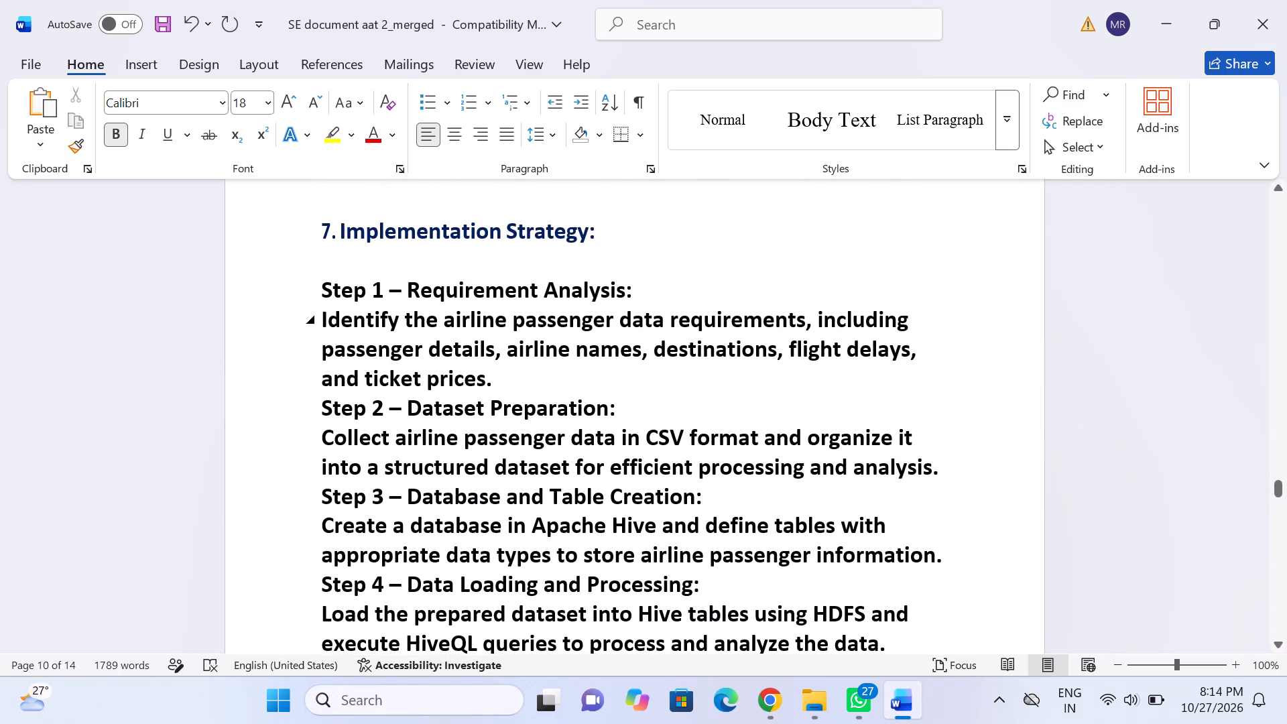
{"action": "left_click_drag", "start_coordinate": [320, 290], "coordinate": [611, 266]}
{"action": "left_click_drag", "start_coordinate": [611, 266], "coordinate": [641, 284]}
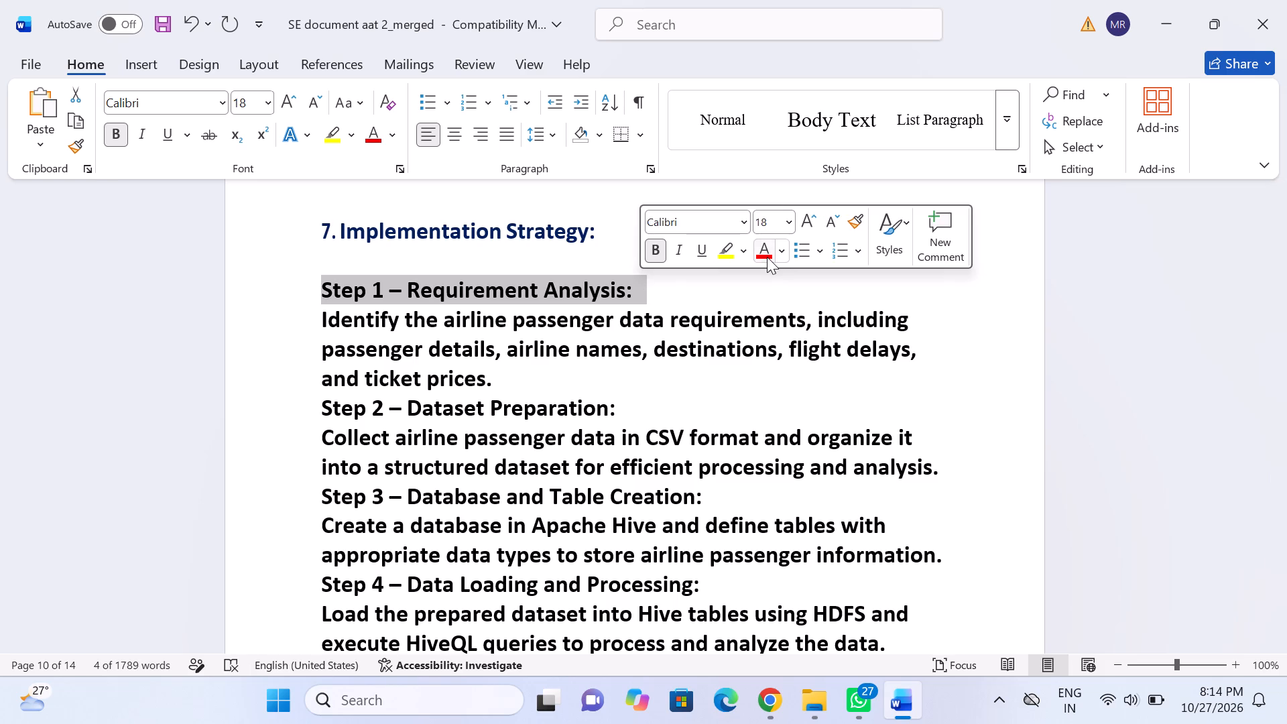
{"action": "left_click", "coordinate": [763, 257]}
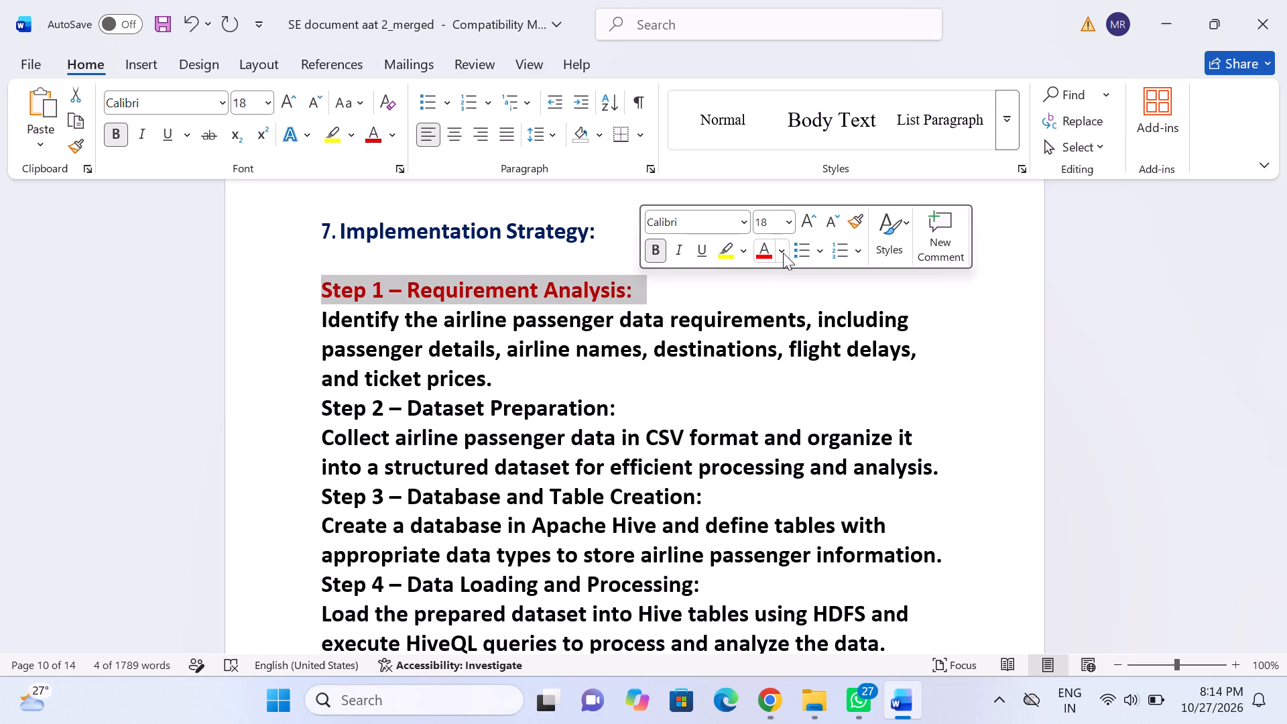
{"action": "left_click", "coordinate": [783, 253]}
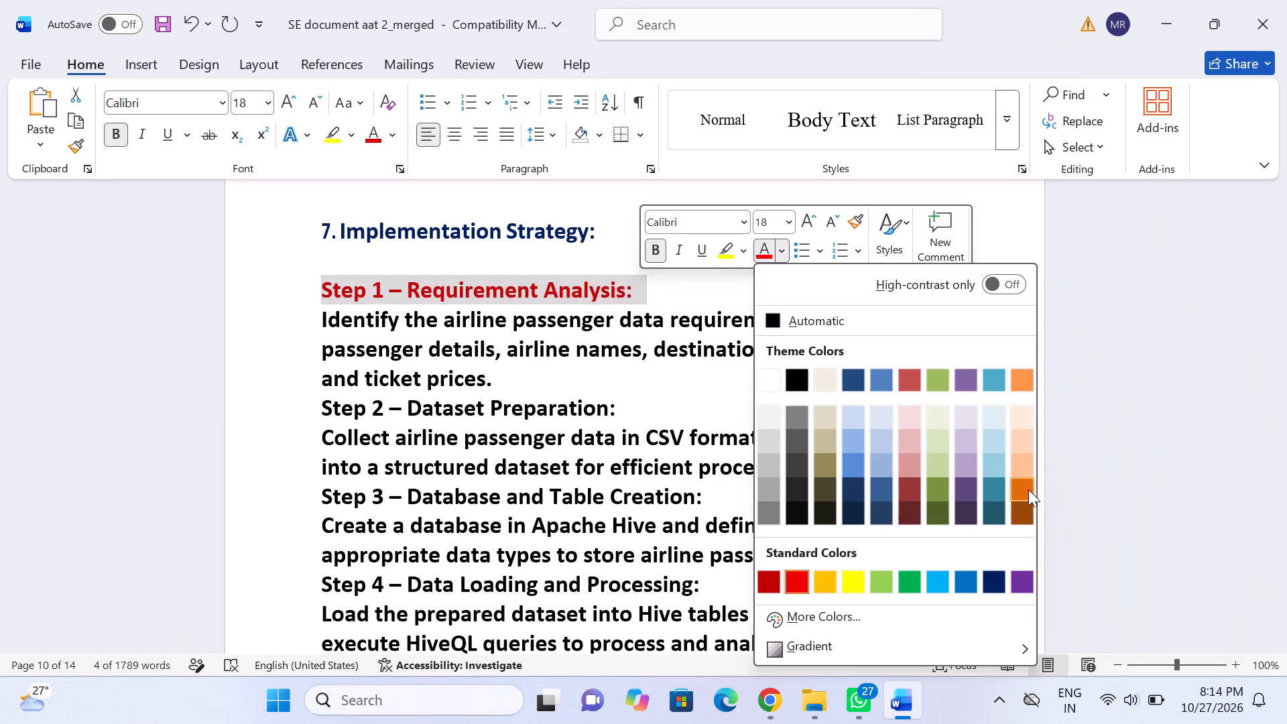
{"action": "left_click", "coordinate": [1028, 489]}
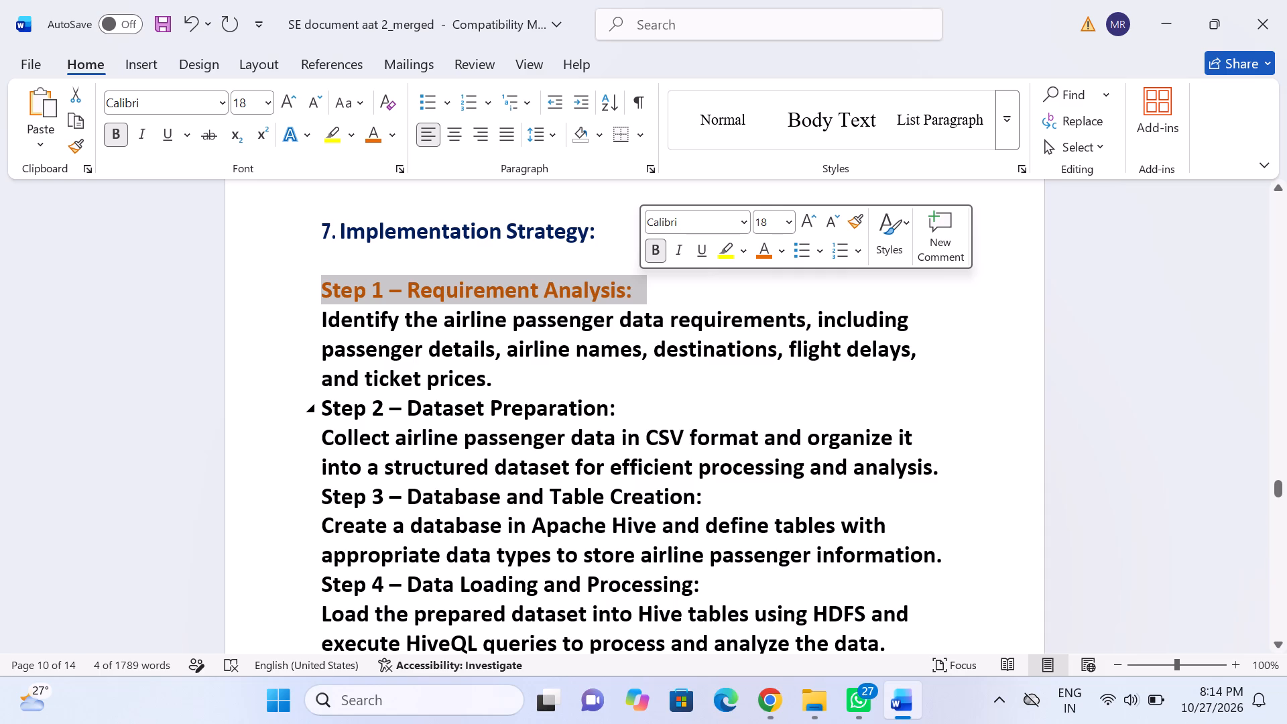
Make the Step 1 description non-bold at font size 16 and add a blank line after it.
{"action": "left_click_drag", "start_coordinate": [499, 386], "coordinate": [316, 328]}
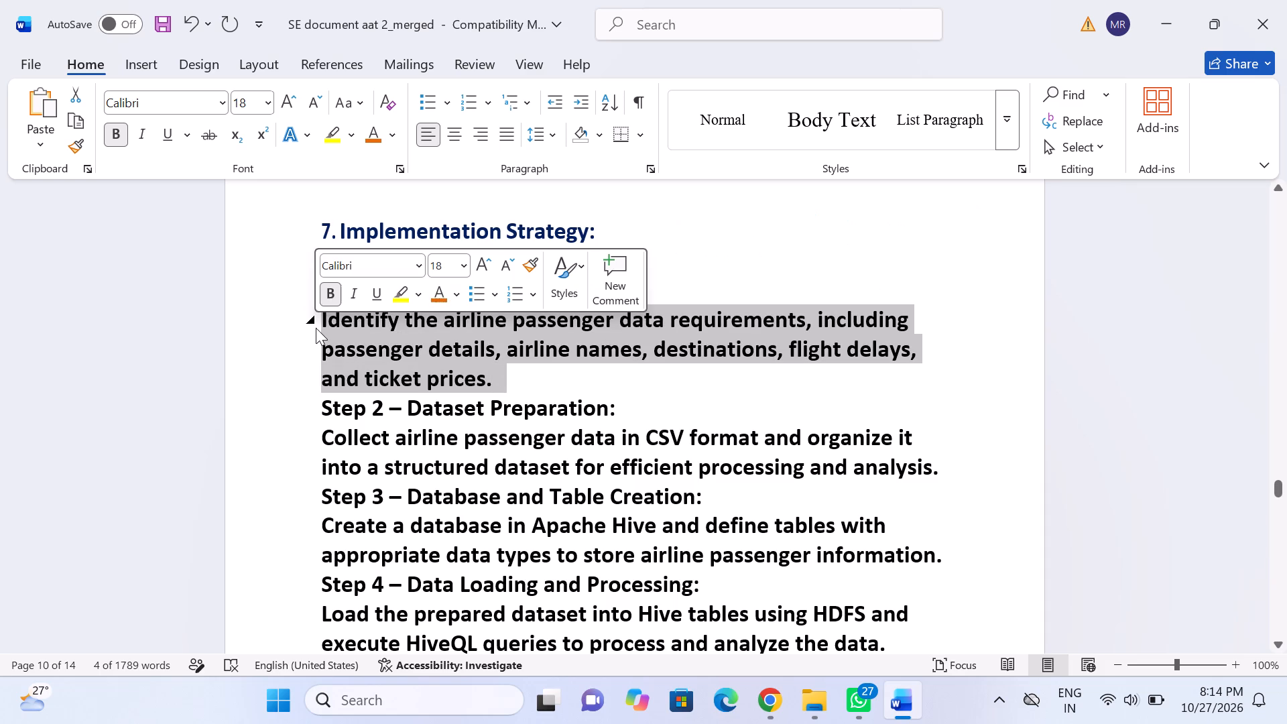
{"action": "left_click", "coordinate": [336, 294]}
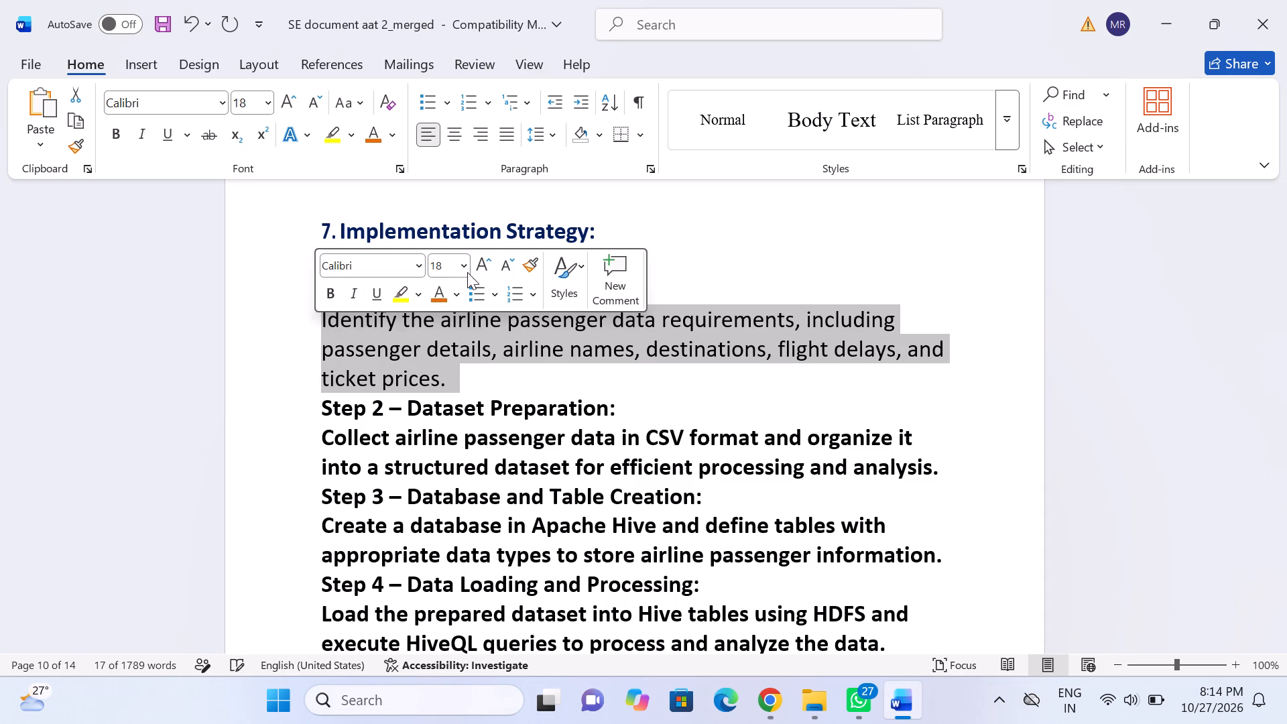
{"action": "left_click", "coordinate": [467, 270]}
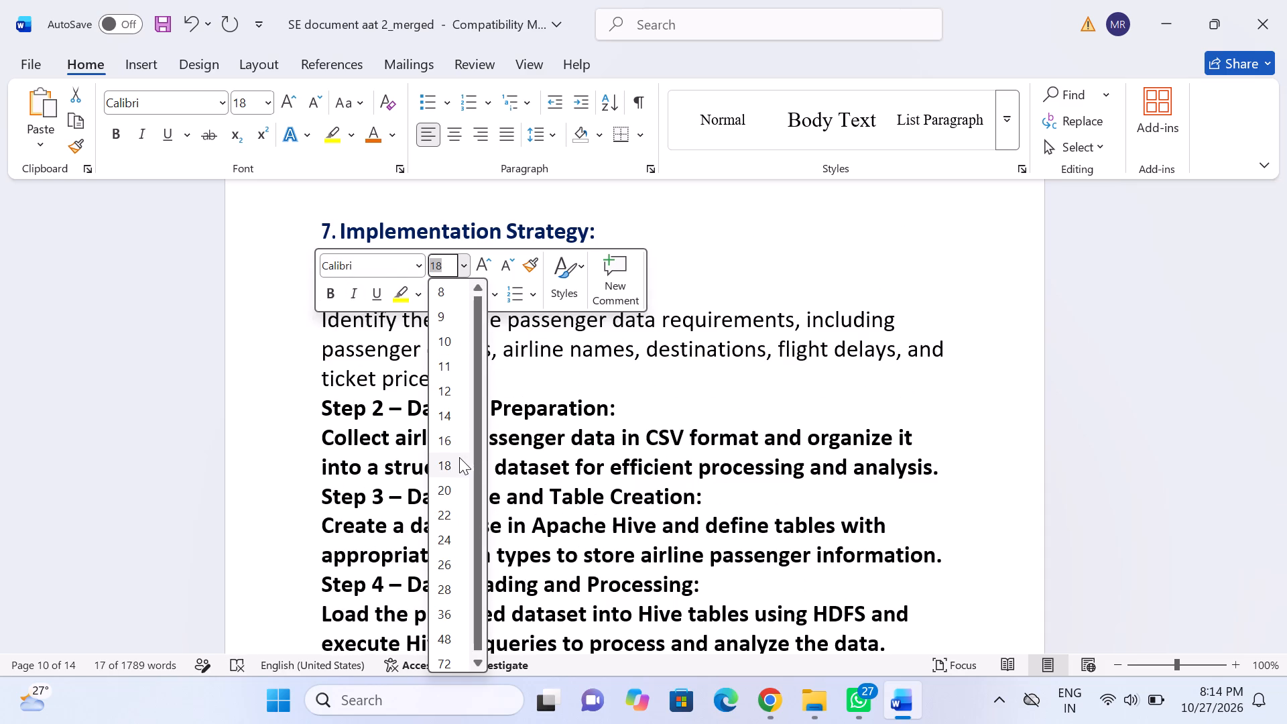
{"action": "left_click", "coordinate": [458, 442]}
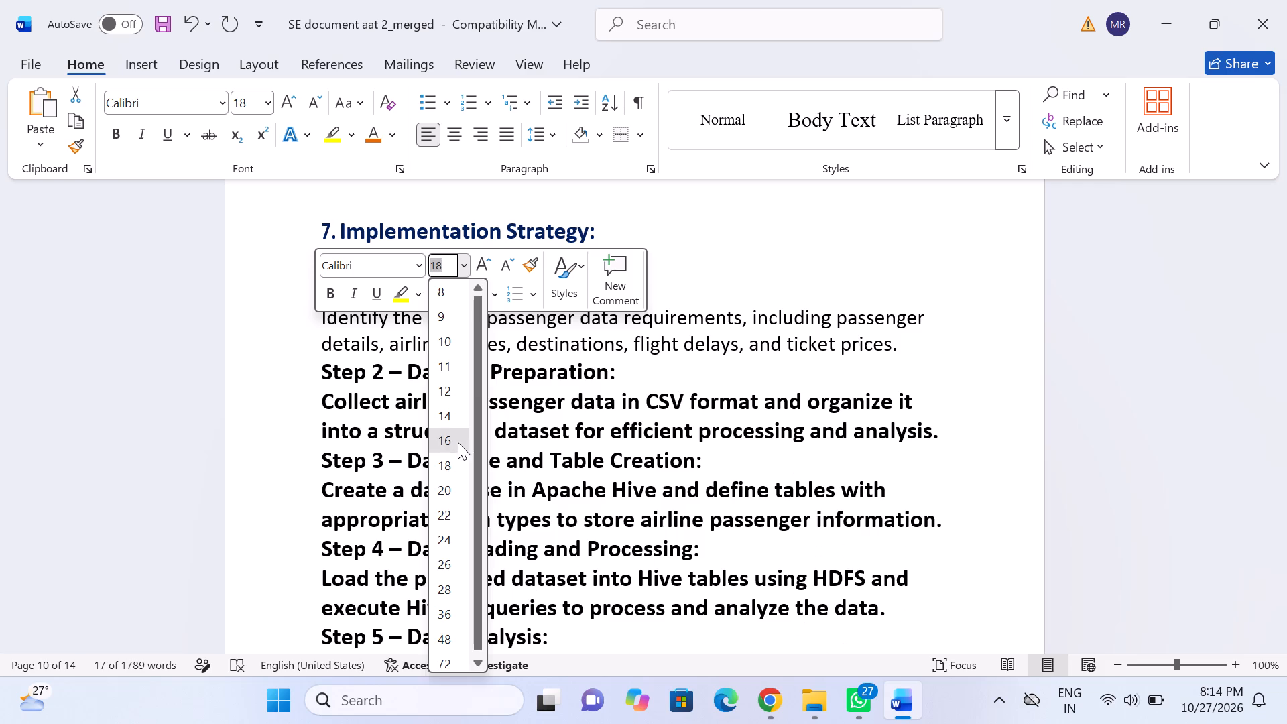
{"action": "left_click", "coordinate": [928, 344]}
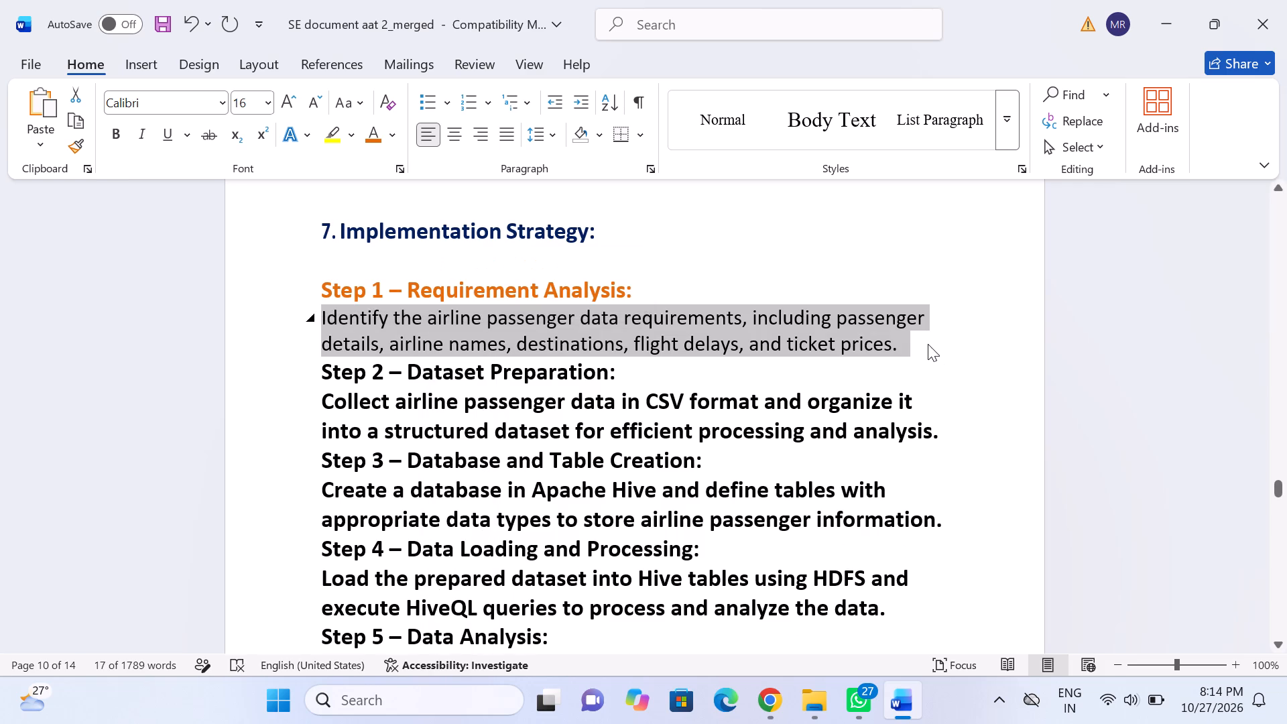
{"action": "key", "text": "Return"}
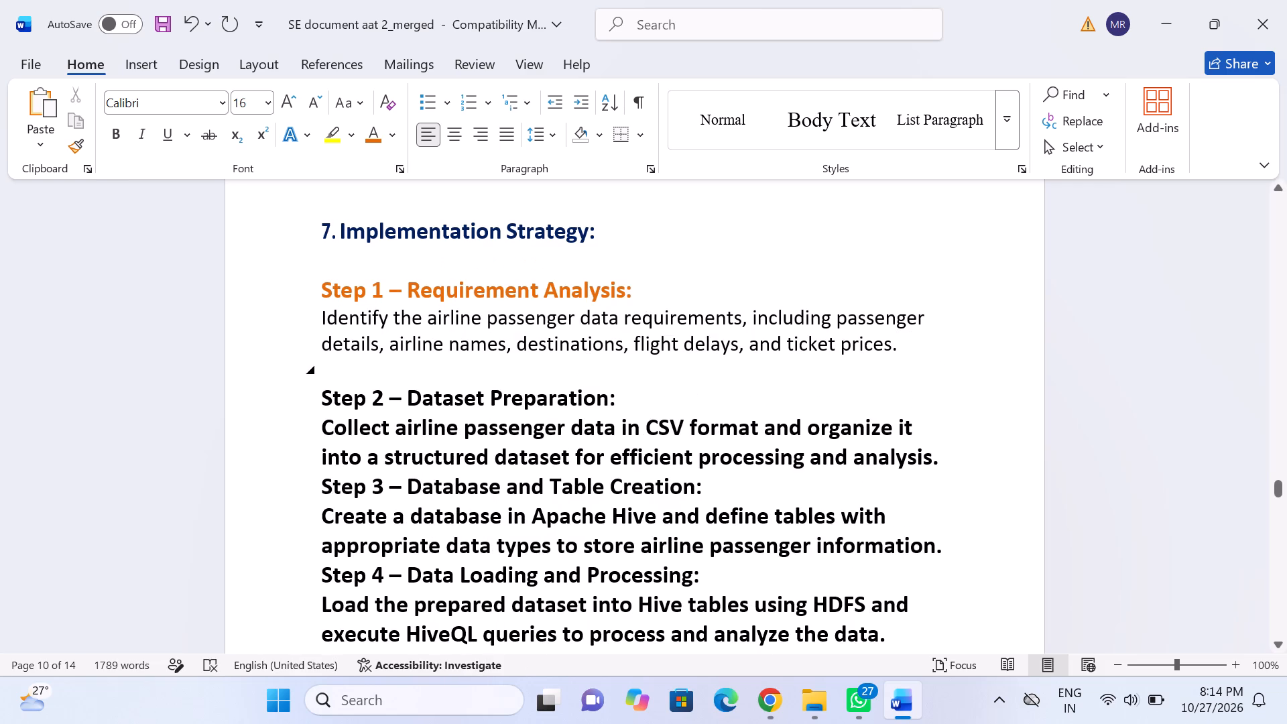
Apply the same dark orange font color to the "Step 2 – Dataset Preparation:" and "Step 3 – Database and Table Creation:" headings.
{"action": "left_click_drag", "start_coordinate": [642, 396], "coordinate": [282, 406]}
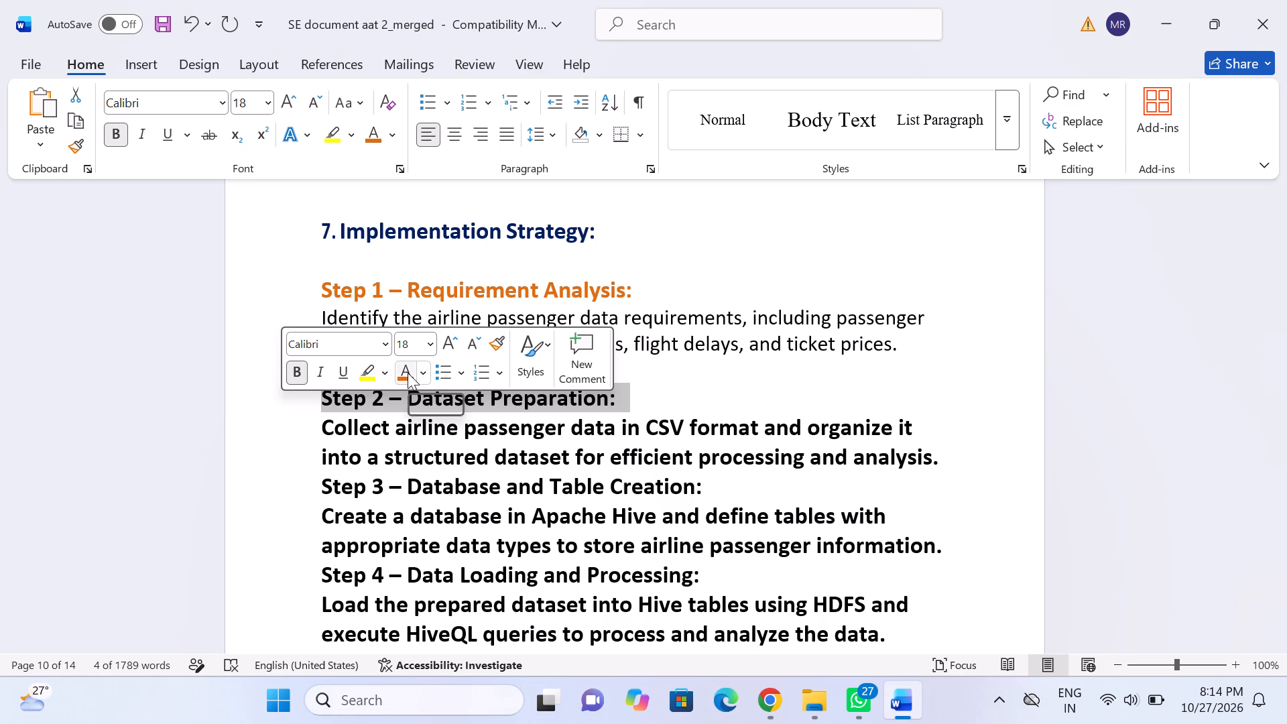
{"action": "left_click", "coordinate": [408, 373]}
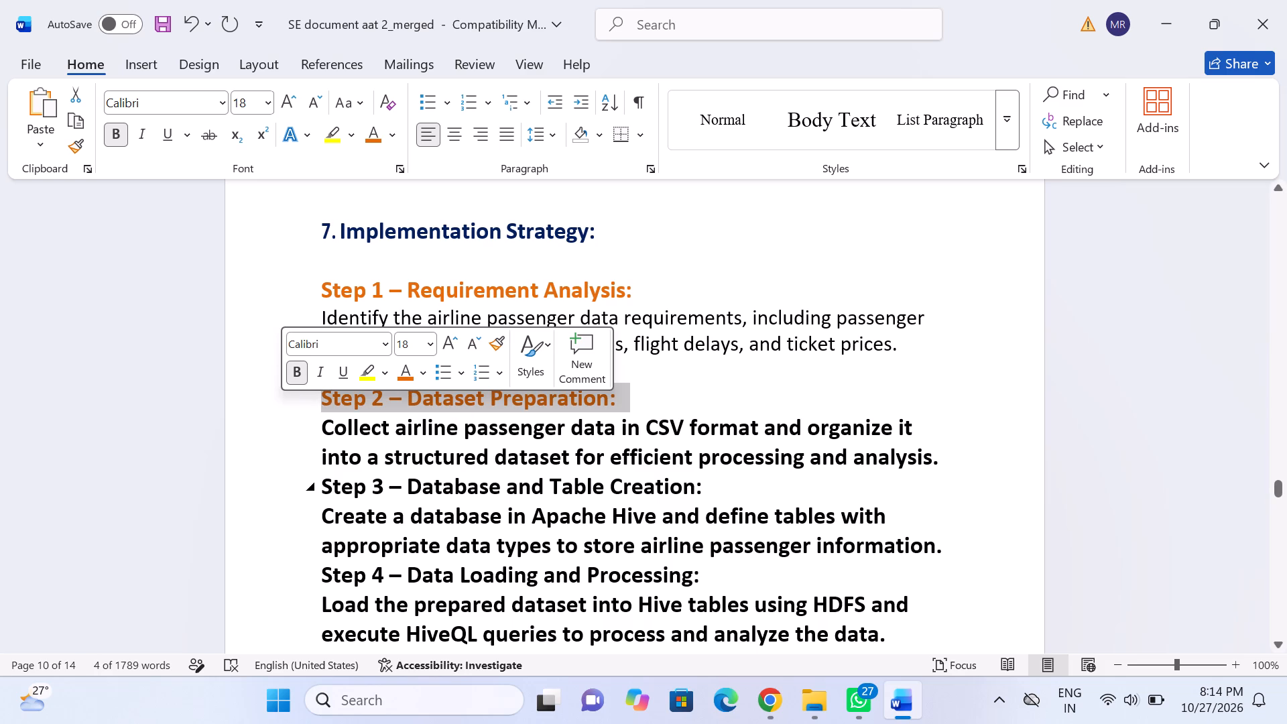
{"action": "left_click_drag", "start_coordinate": [702, 490], "coordinate": [345, 494]}
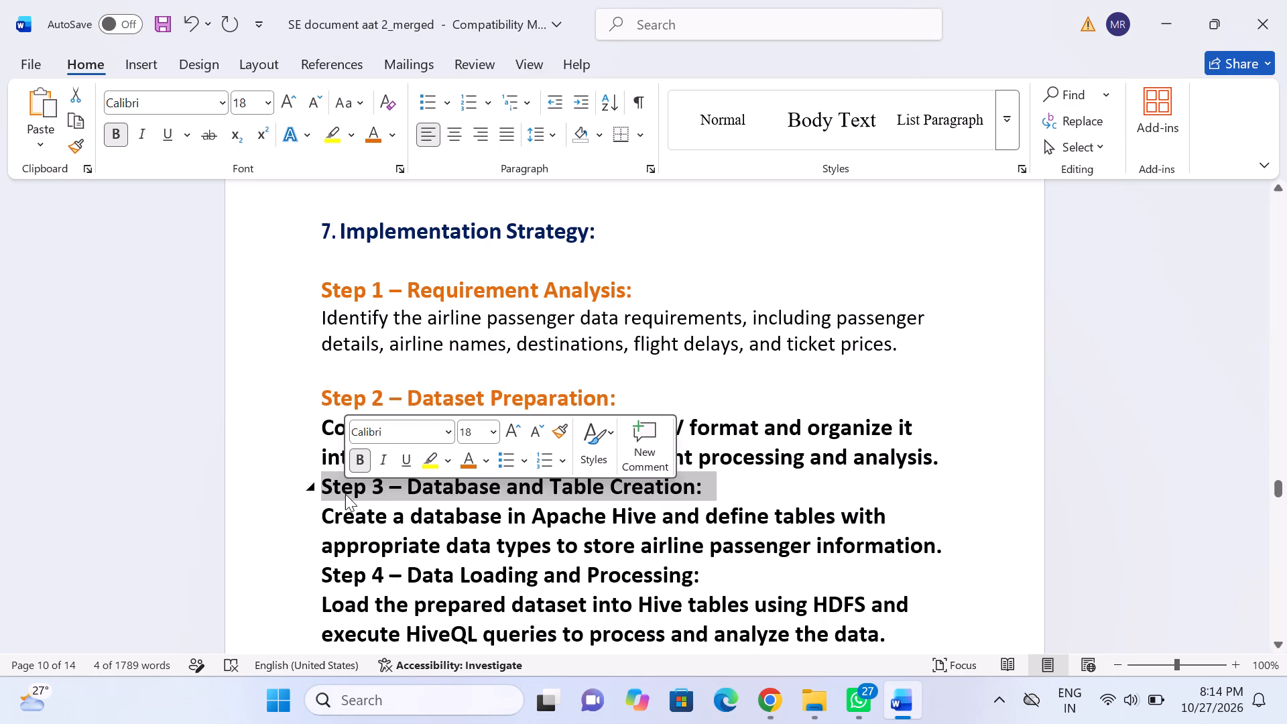
{"action": "left_click", "coordinate": [471, 463]}
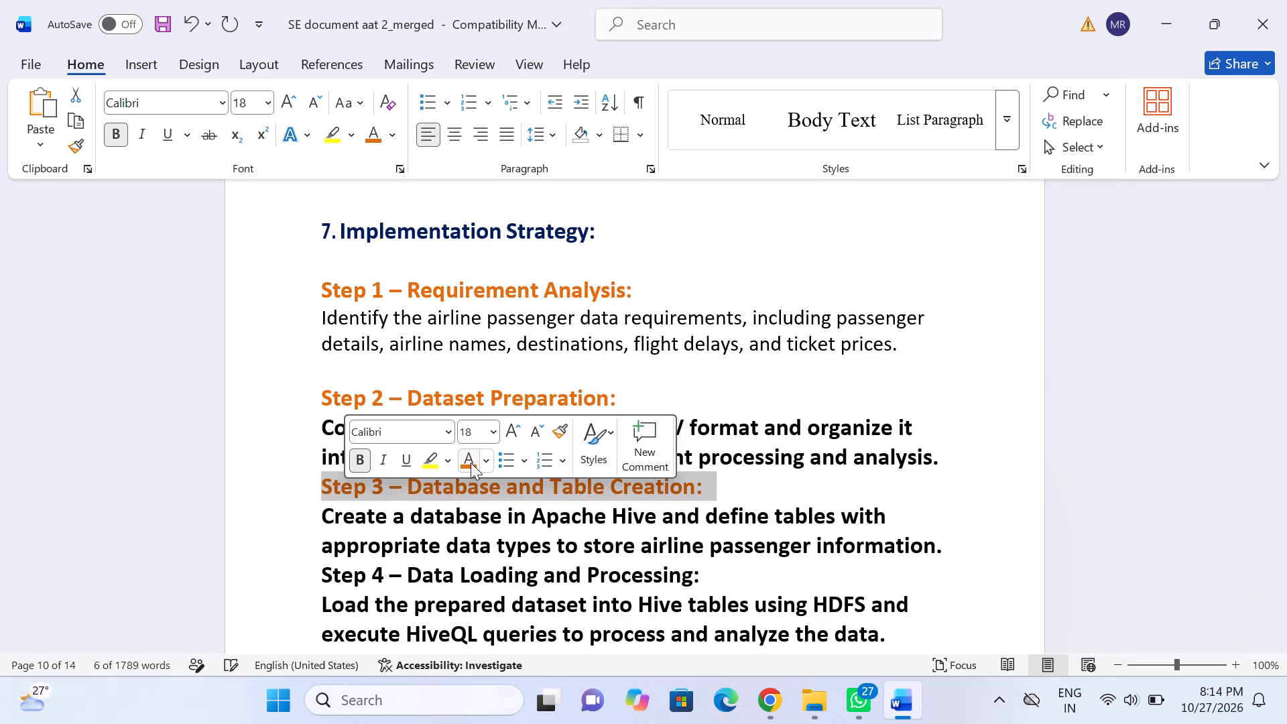
Apply the dark orange font color to the "Step 4 – Data Loading and Processing:" and "Step 5 – Data Analysis:" headings, keeping them bold.
{"action": "scroll", "coordinate": [620, 591], "scroll_direction": "down", "scroll_amount": 1}
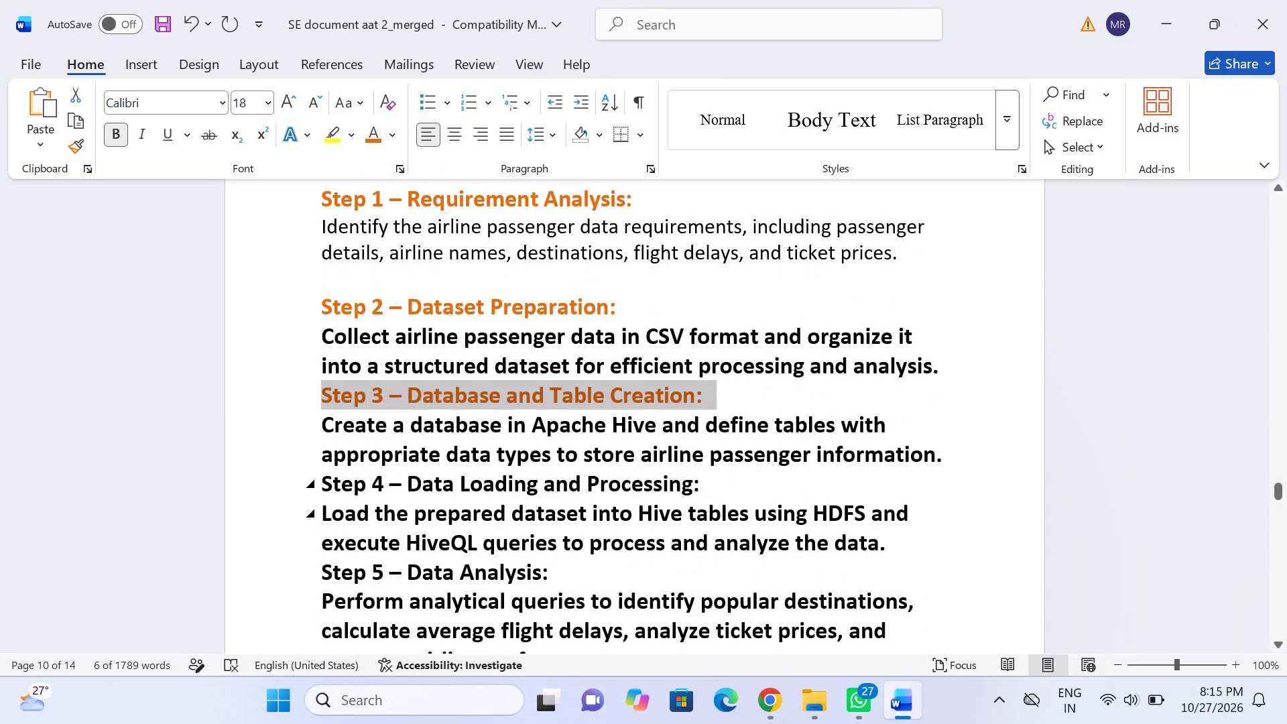
{"action": "left_click_drag", "start_coordinate": [711, 485], "coordinate": [324, 485]}
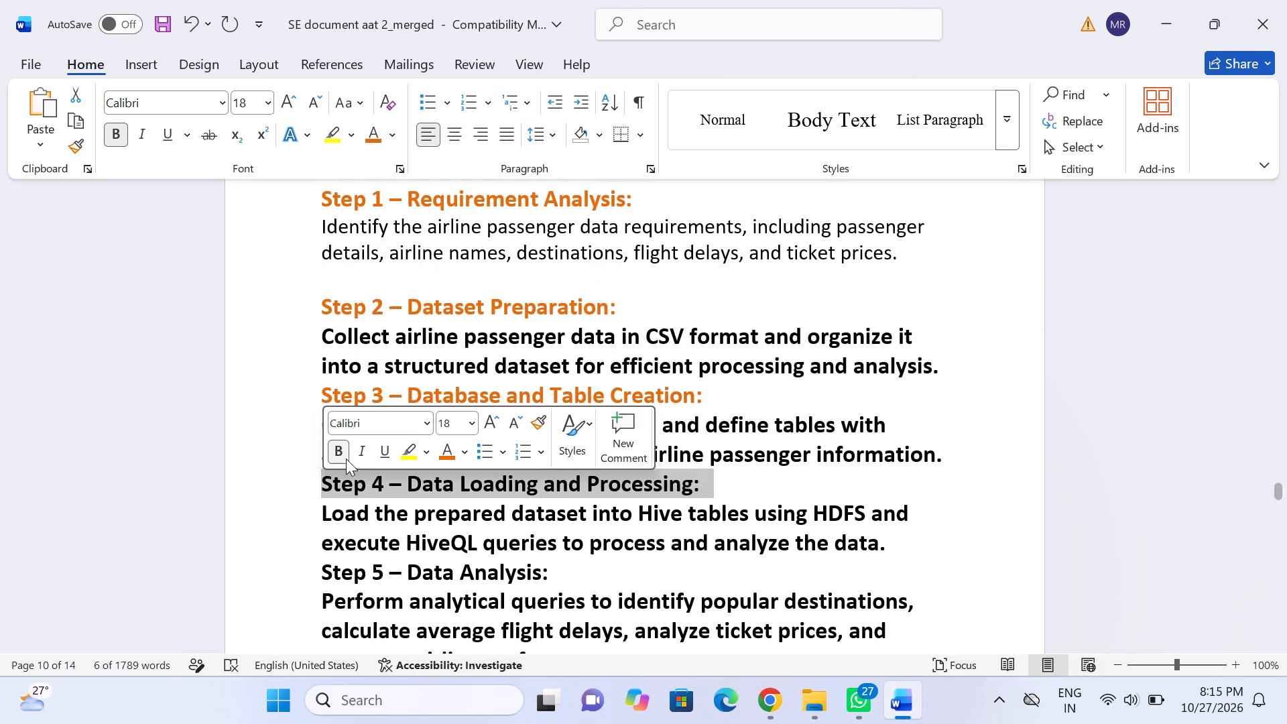
{"action": "left_click", "coordinate": [334, 456]}
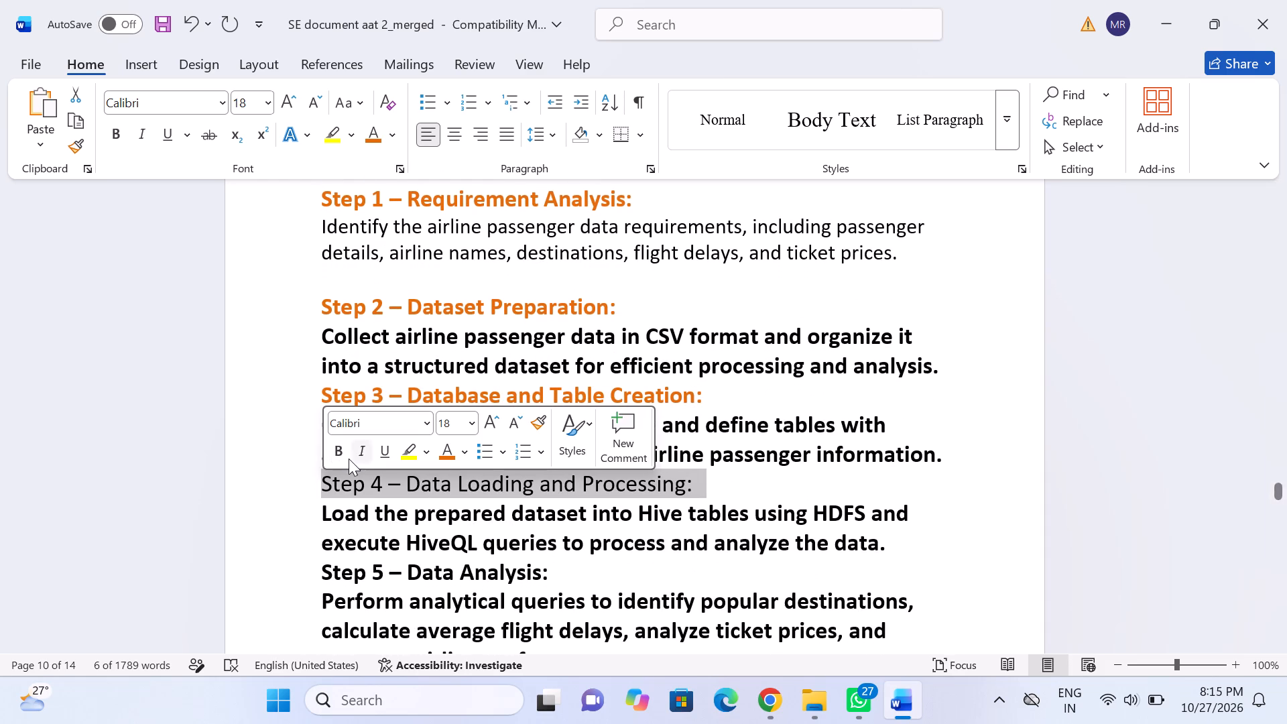
{"action": "left_click", "coordinate": [347, 457]}
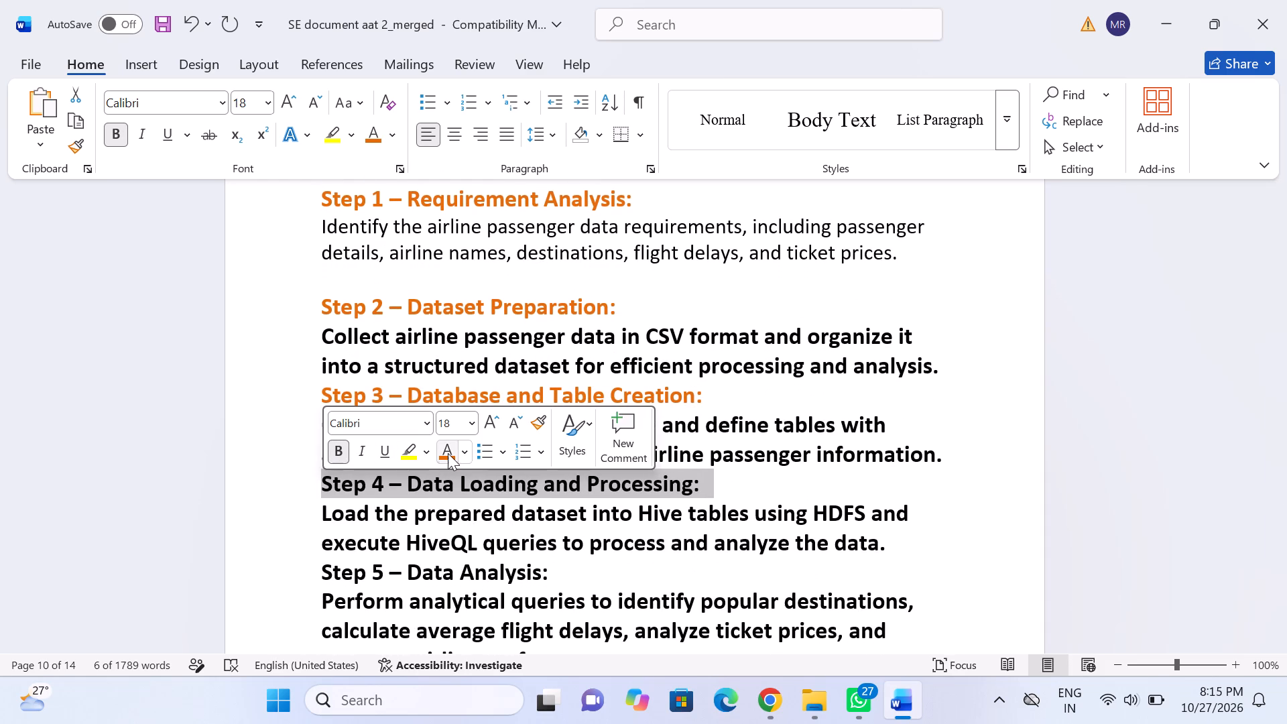
{"action": "left_click", "coordinate": [448, 453]}
{"action": "key", "text": "Down"}
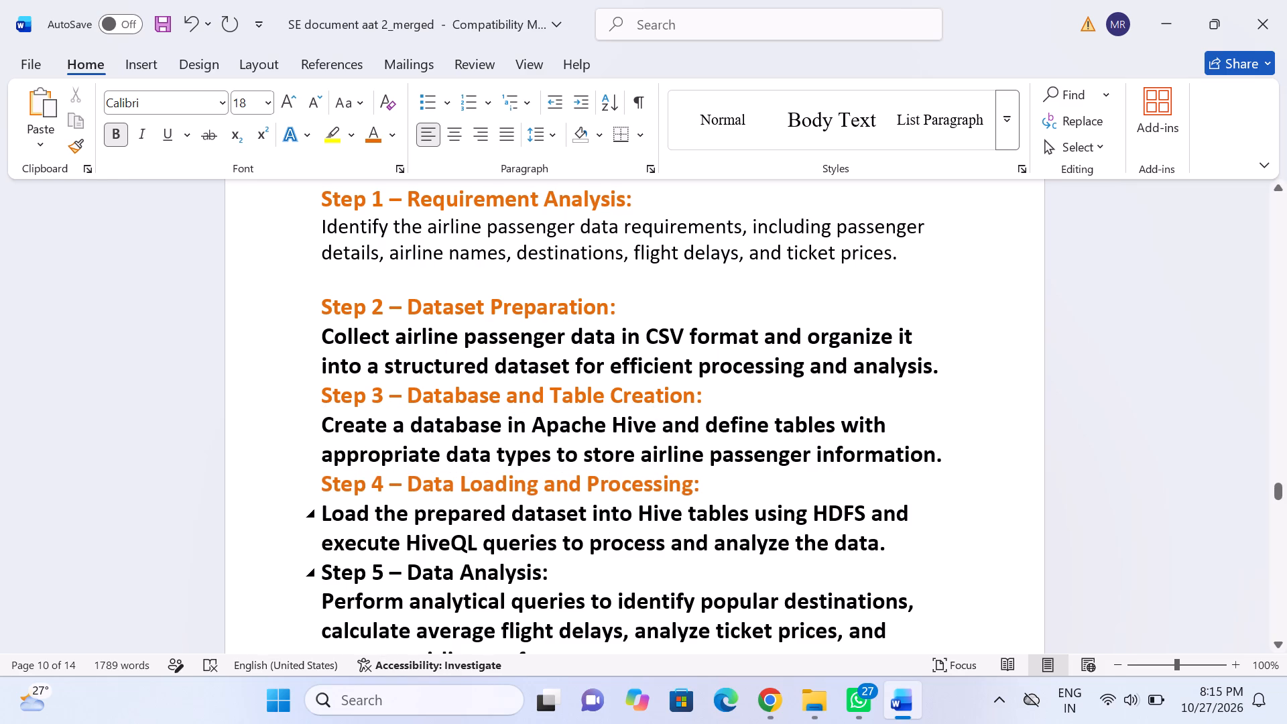
{"action": "left_click_drag", "start_coordinate": [548, 567], "coordinate": [307, 570]}
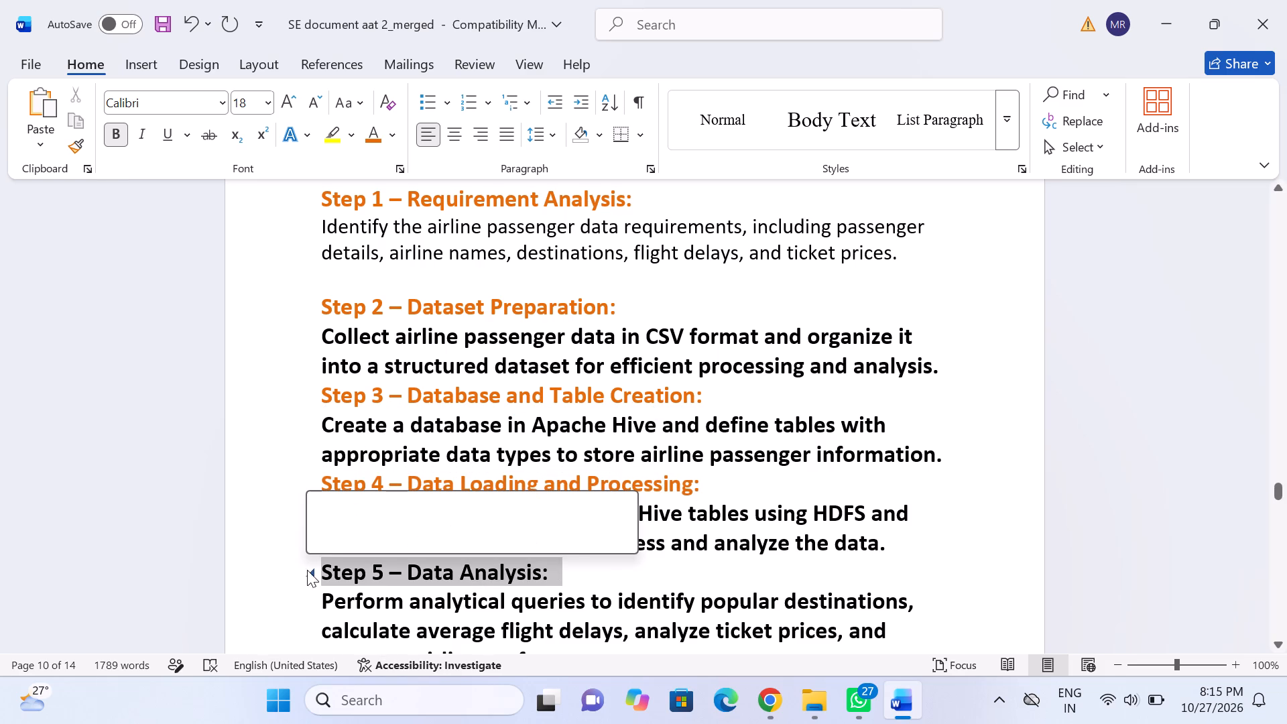
{"action": "left_click", "coordinate": [434, 530]}
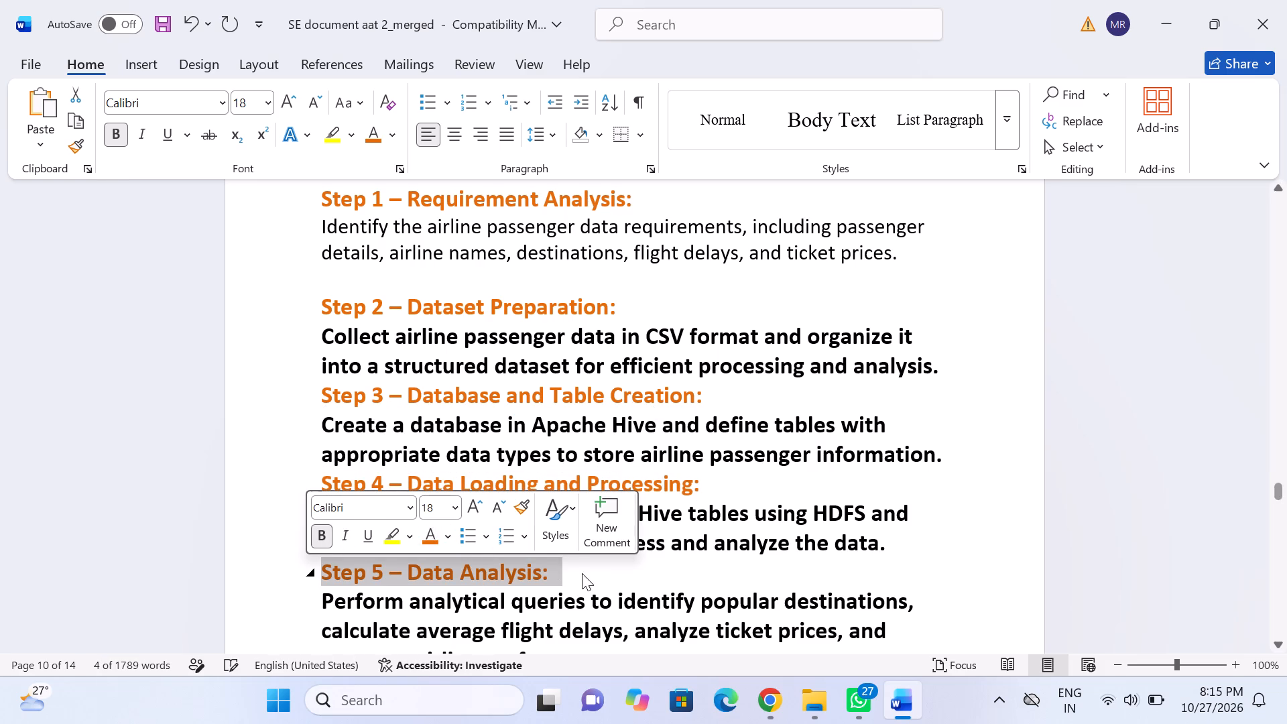
Apply the same dark orange font color to the "Step 6 – Validation:" and "Step 7 – Documentation and Refinement:" headings.
{"action": "scroll", "coordinate": [582, 573], "scroll_direction": "down", "scroll_amount": 3}
{"action": "left_click_drag", "start_coordinate": [532, 520], "coordinate": [314, 523]}
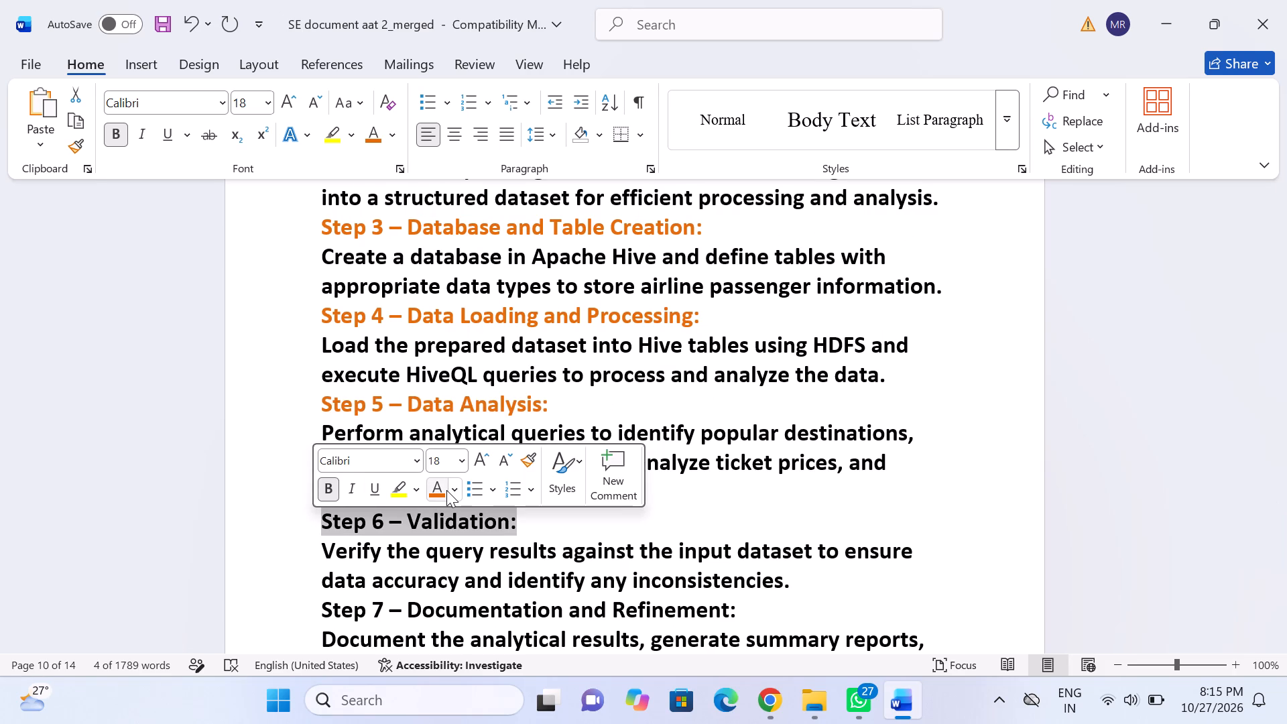
{"action": "left_click", "coordinate": [446, 490]}
{"action": "scroll", "coordinate": [503, 565], "scroll_direction": "down", "scroll_amount": 1}
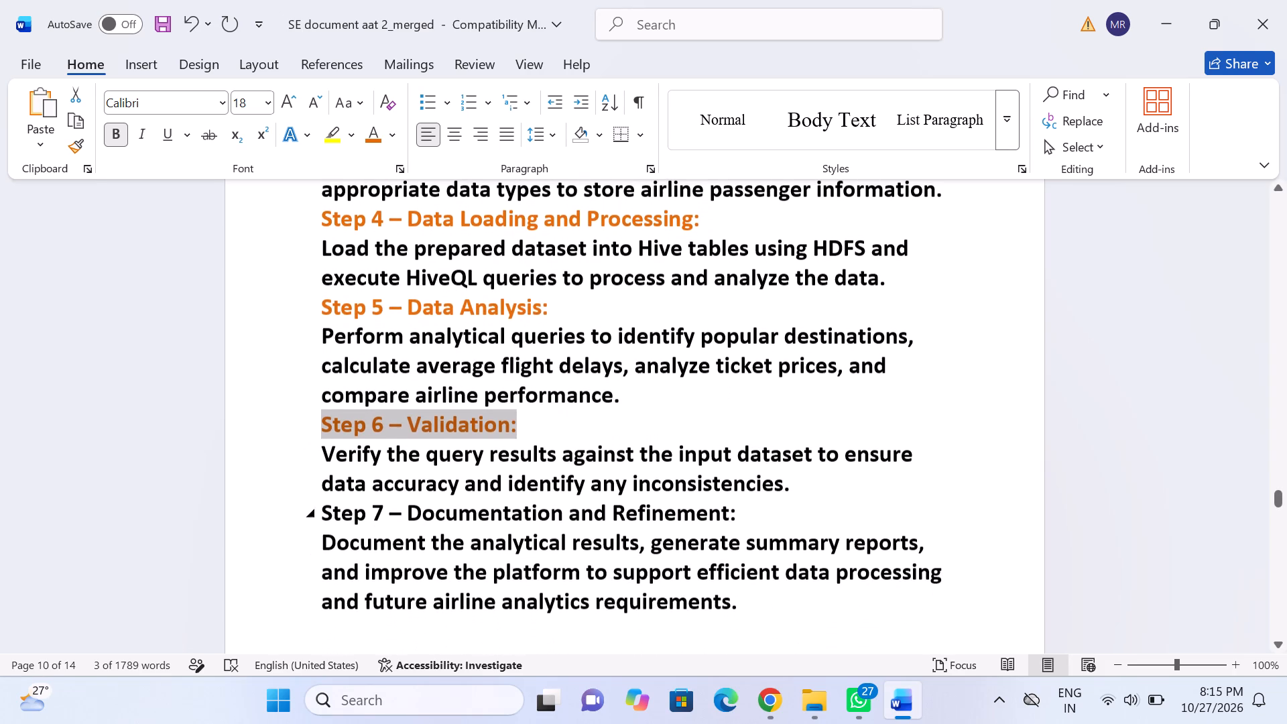
{"action": "left_click_drag", "start_coordinate": [747, 515], "coordinate": [336, 536]}
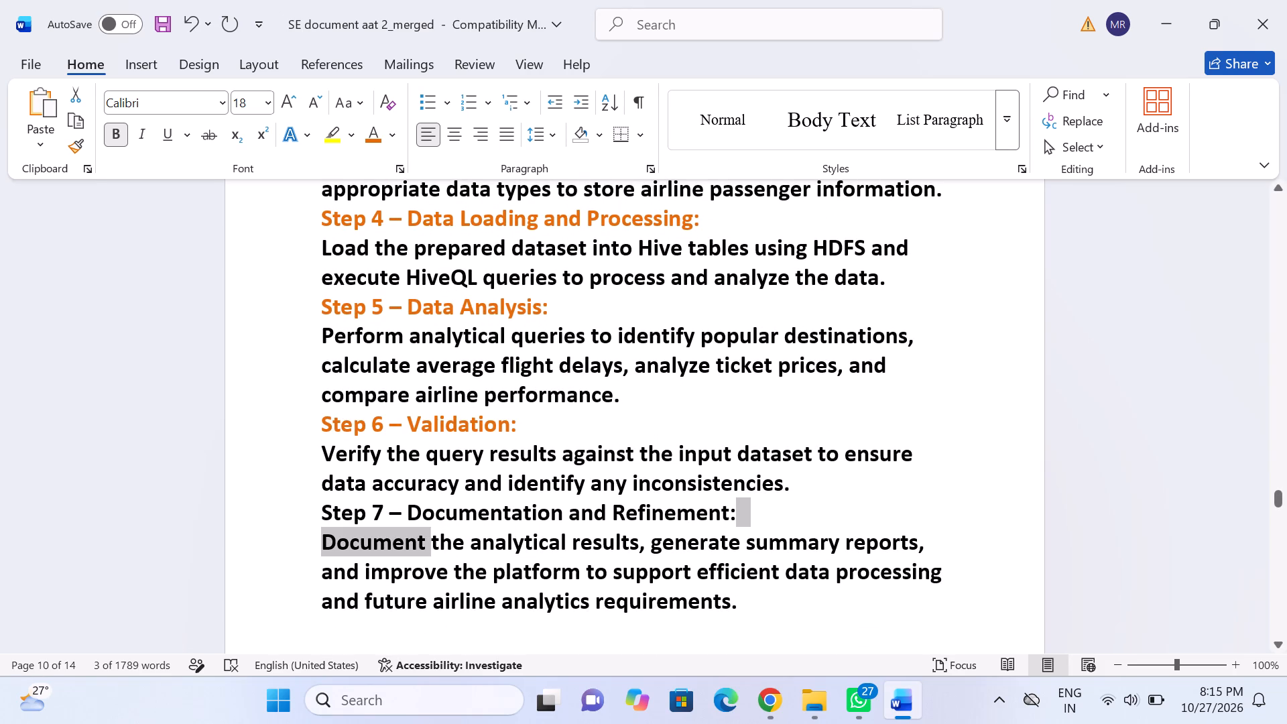
{"action": "left_click_drag", "start_coordinate": [336, 536], "coordinate": [308, 522]}
{"action": "left_click", "coordinate": [435, 492]}
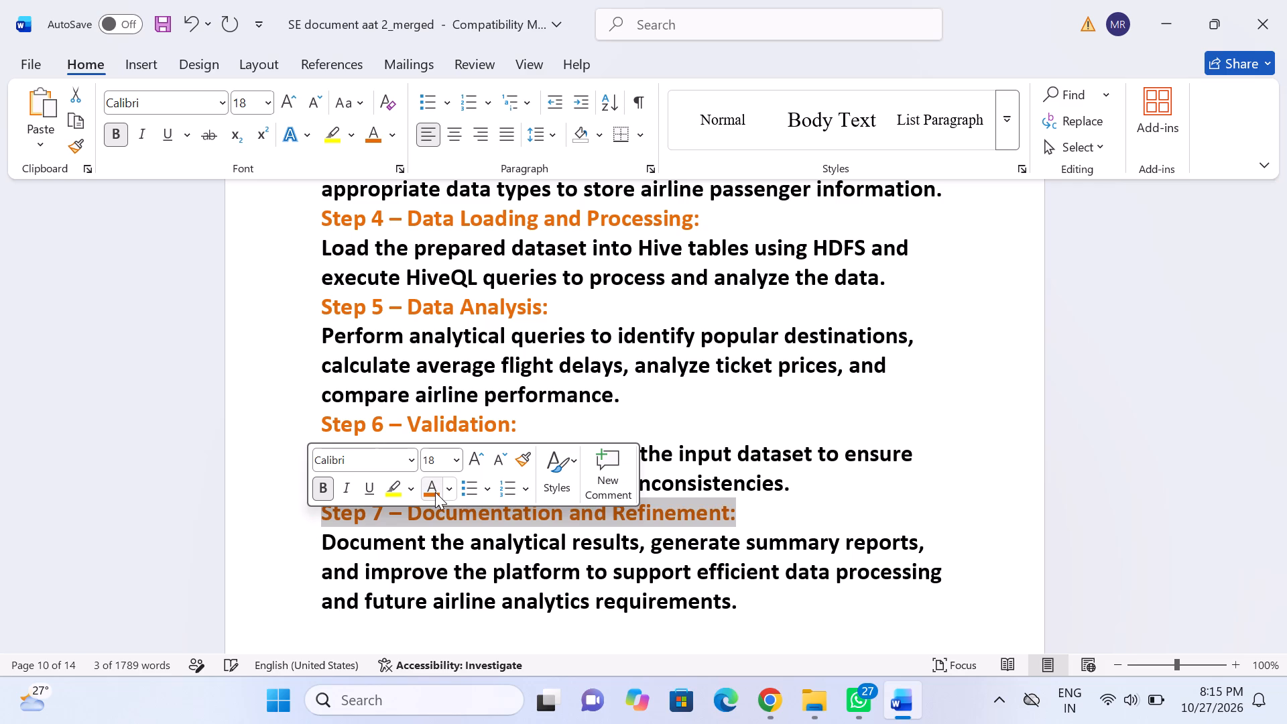
Make the Step 7 description paragraph non-bold at font size 16.
{"action": "scroll", "coordinate": [703, 532], "scroll_direction": "down", "scroll_amount": 2}
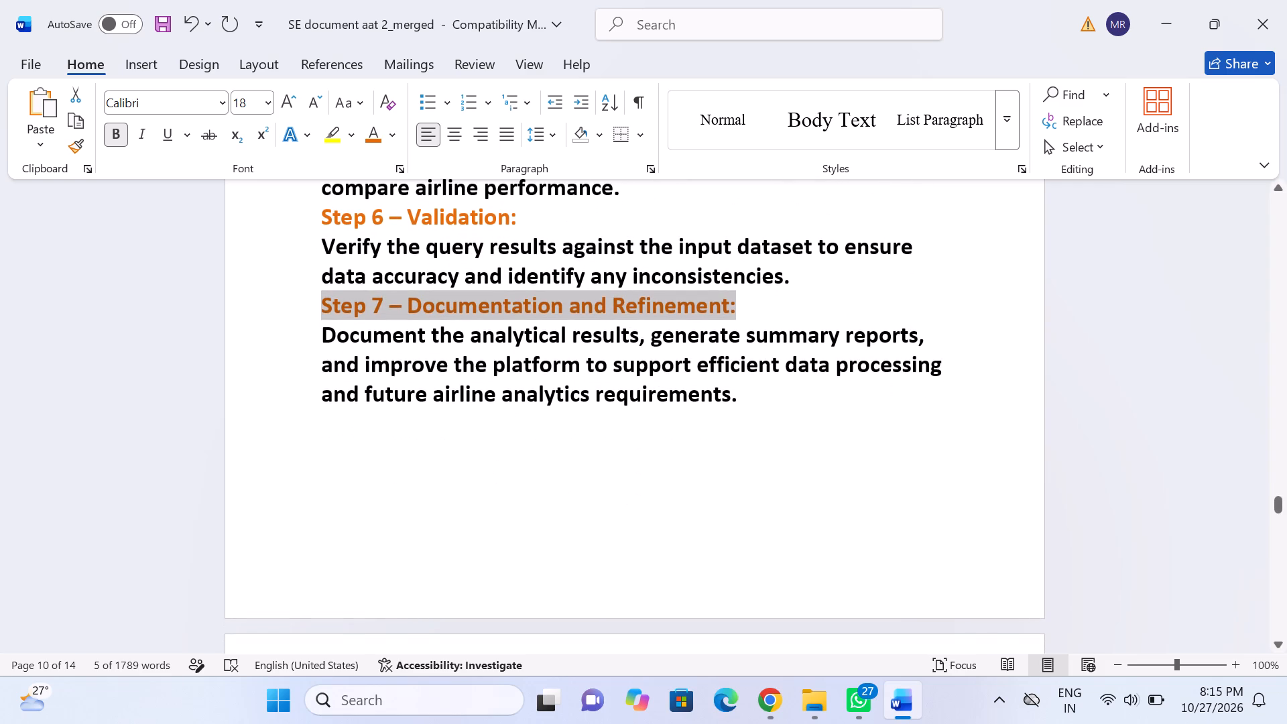
{"action": "left_click_drag", "start_coordinate": [741, 397], "coordinate": [326, 339]}
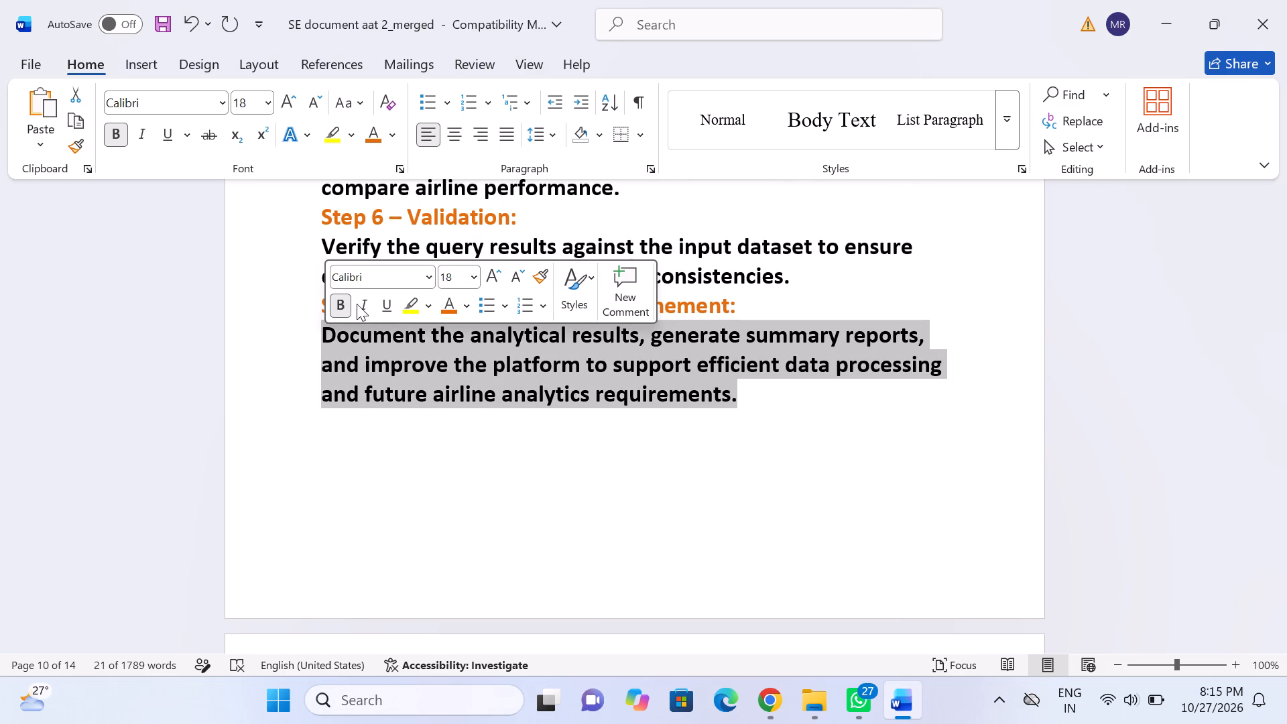
{"action": "left_click", "coordinate": [343, 304]}
{"action": "left_click", "coordinate": [474, 275]}
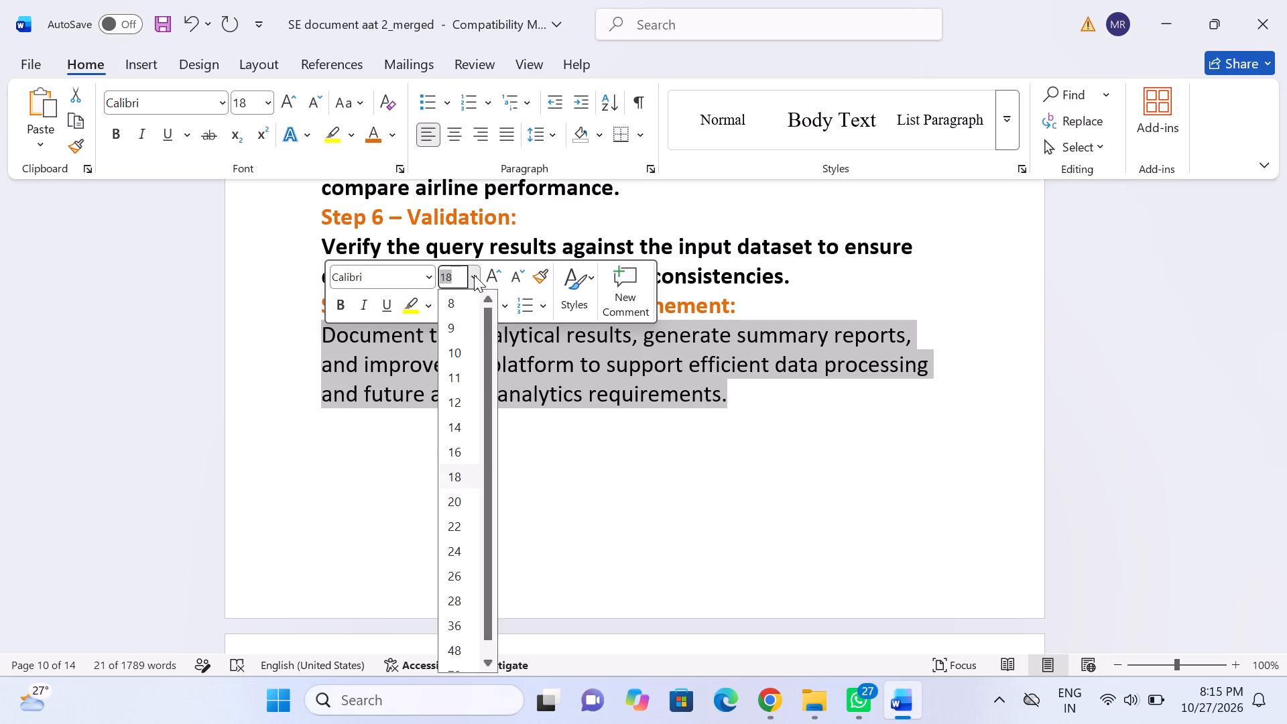
{"action": "left_click", "coordinate": [454, 443]}
Add a blank line after the Step 6 description and make that description non-bold at font size 16.
{"action": "scroll", "coordinate": [454, 443], "scroll_direction": "up", "scroll_amount": 1}
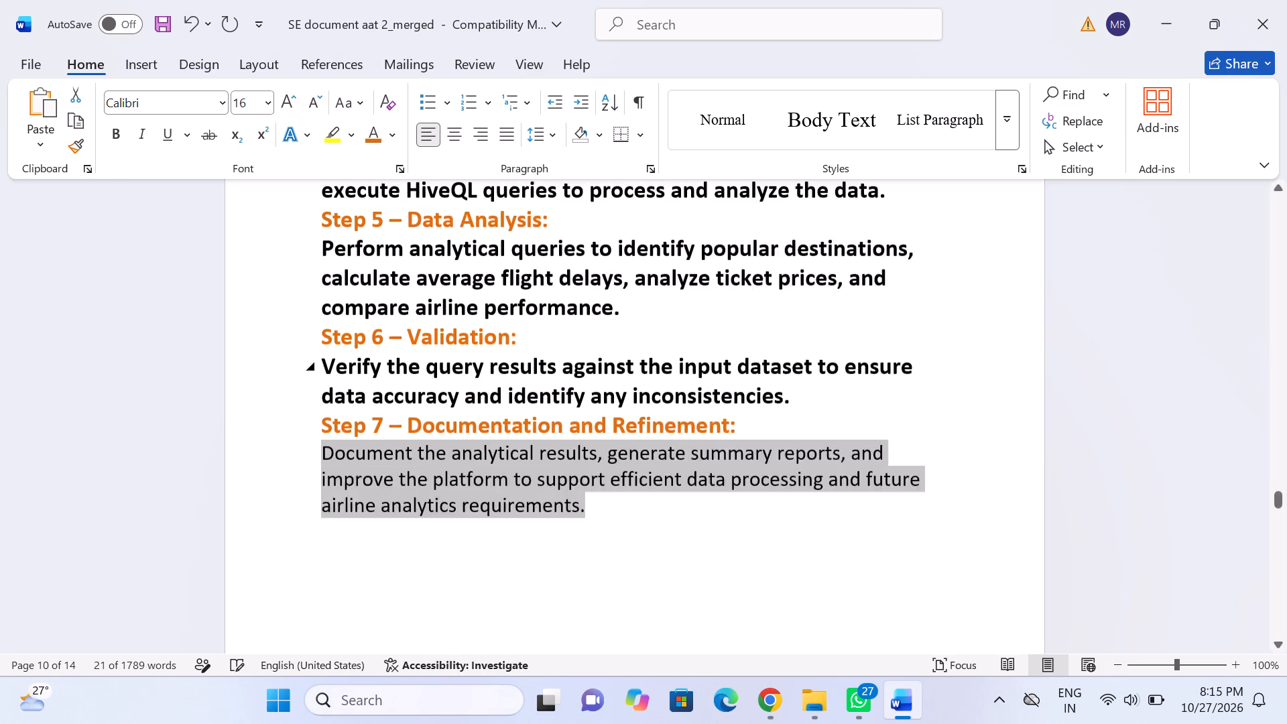
{"action": "scroll", "coordinate": [454, 443], "scroll_direction": "up", "scroll_amount": 1}
{"action": "left_click", "coordinate": [790, 465]}
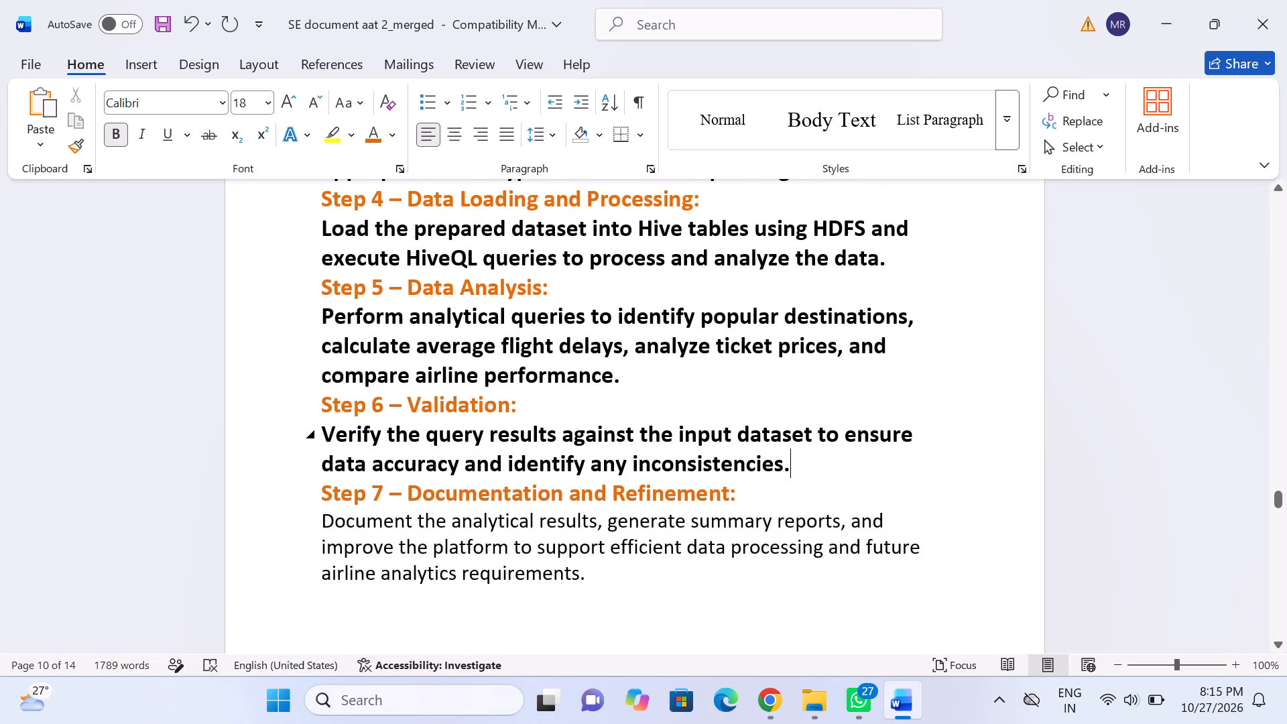
{"action": "key", "text": "Return"}
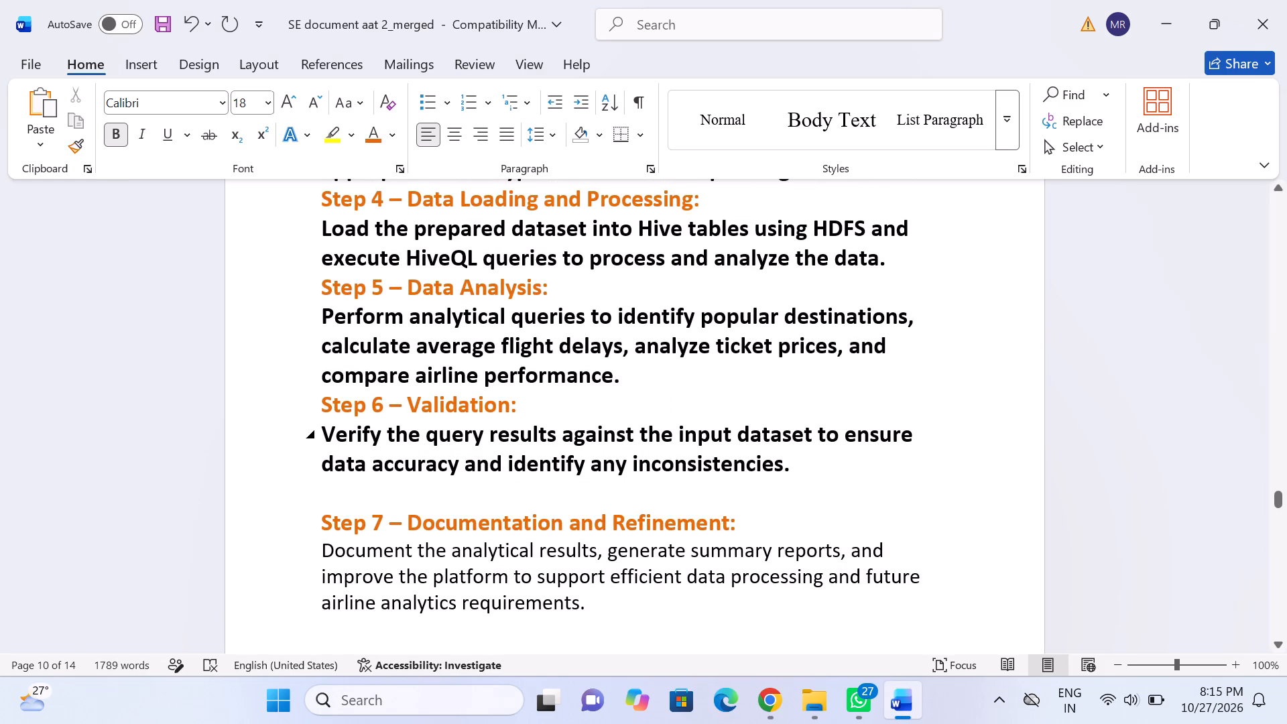
{"action": "left_click_drag", "start_coordinate": [802, 458], "coordinate": [315, 427]}
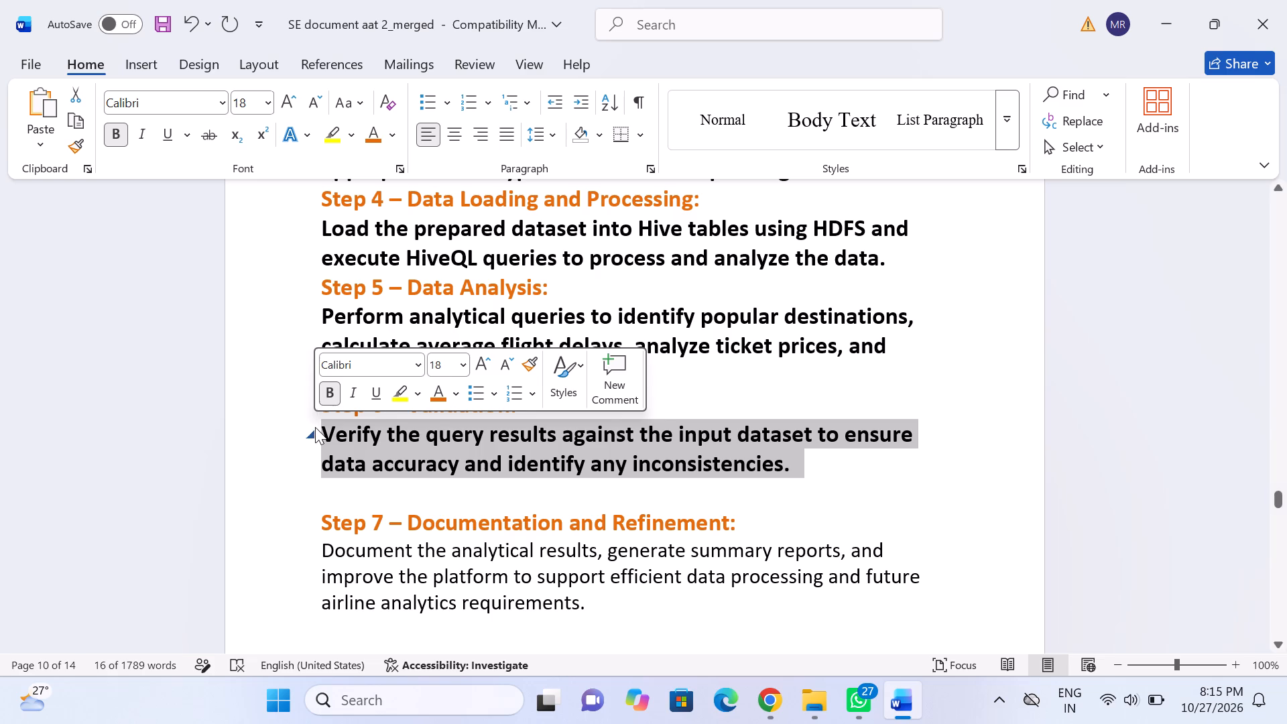
{"action": "left_click", "coordinate": [336, 395]}
{"action": "left_click", "coordinate": [461, 373]}
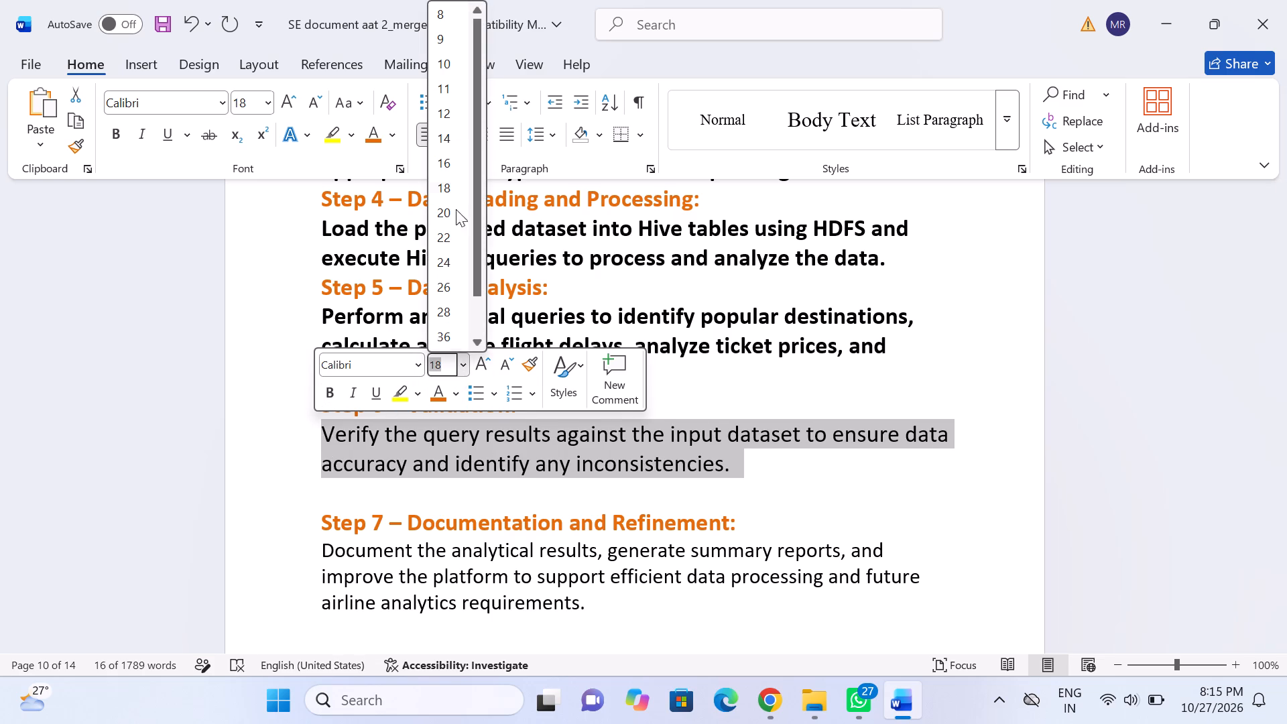
{"action": "left_click", "coordinate": [461, 162]}
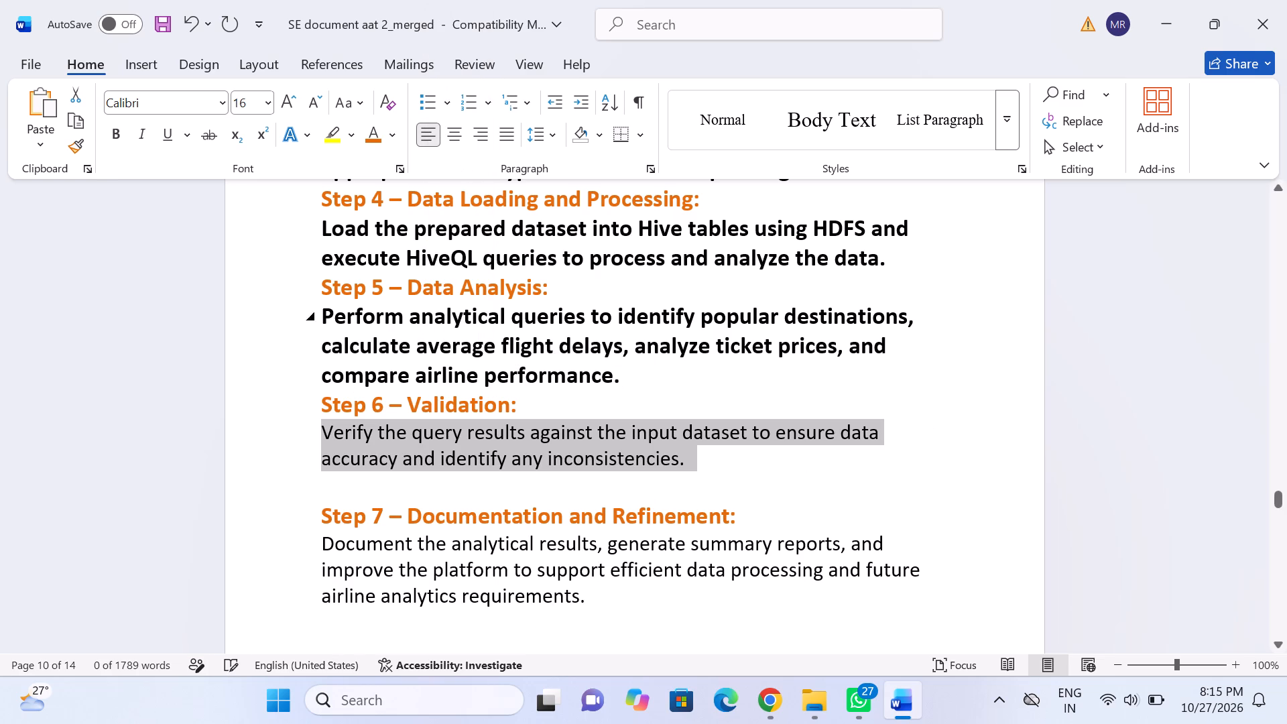
Add a blank line after the Step 5 description and make that description non-bold at font size 16.
{"action": "left_click", "coordinate": [623, 375]}
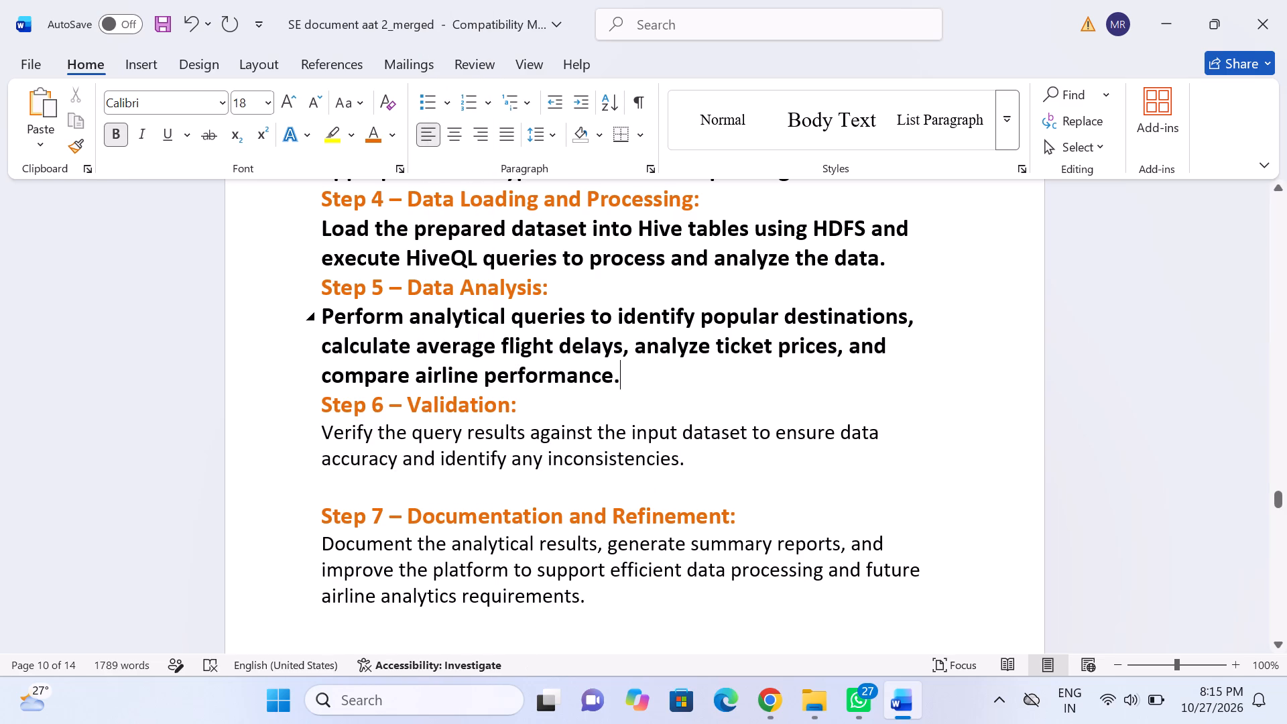
{"action": "key", "text": "Return"}
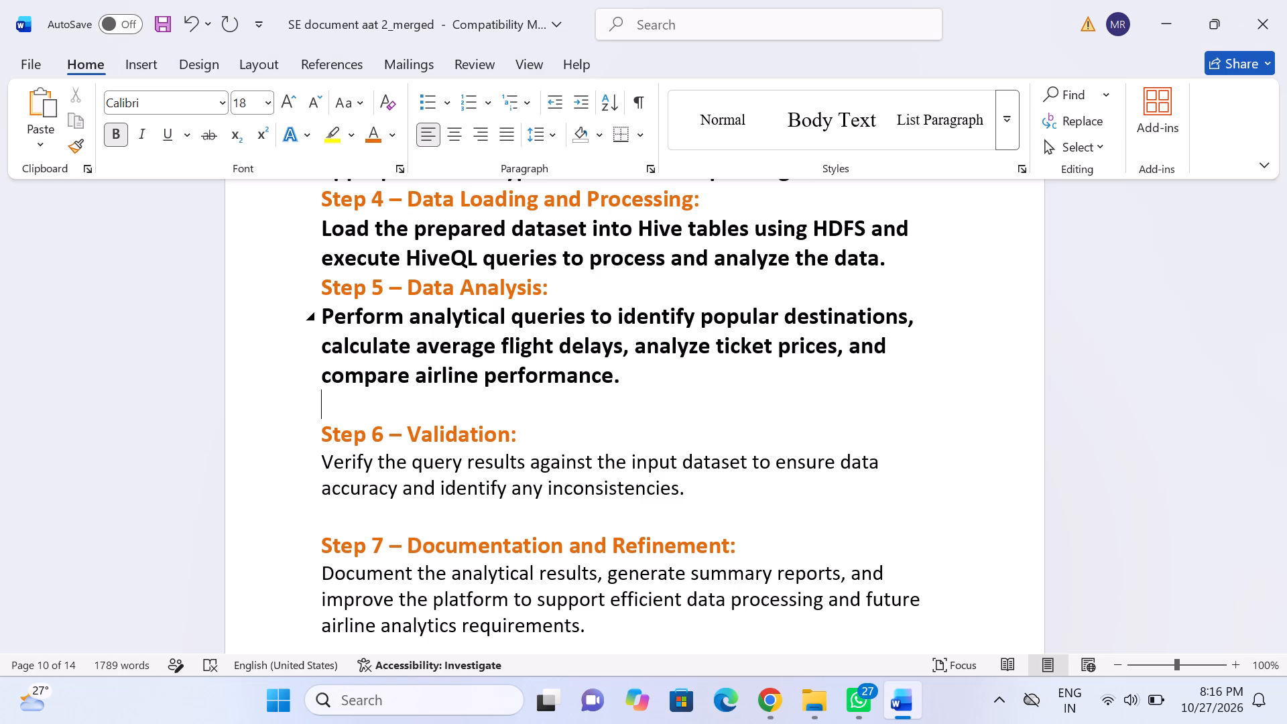
{"action": "scroll", "coordinate": [623, 375], "scroll_direction": "up", "scroll_amount": 1}
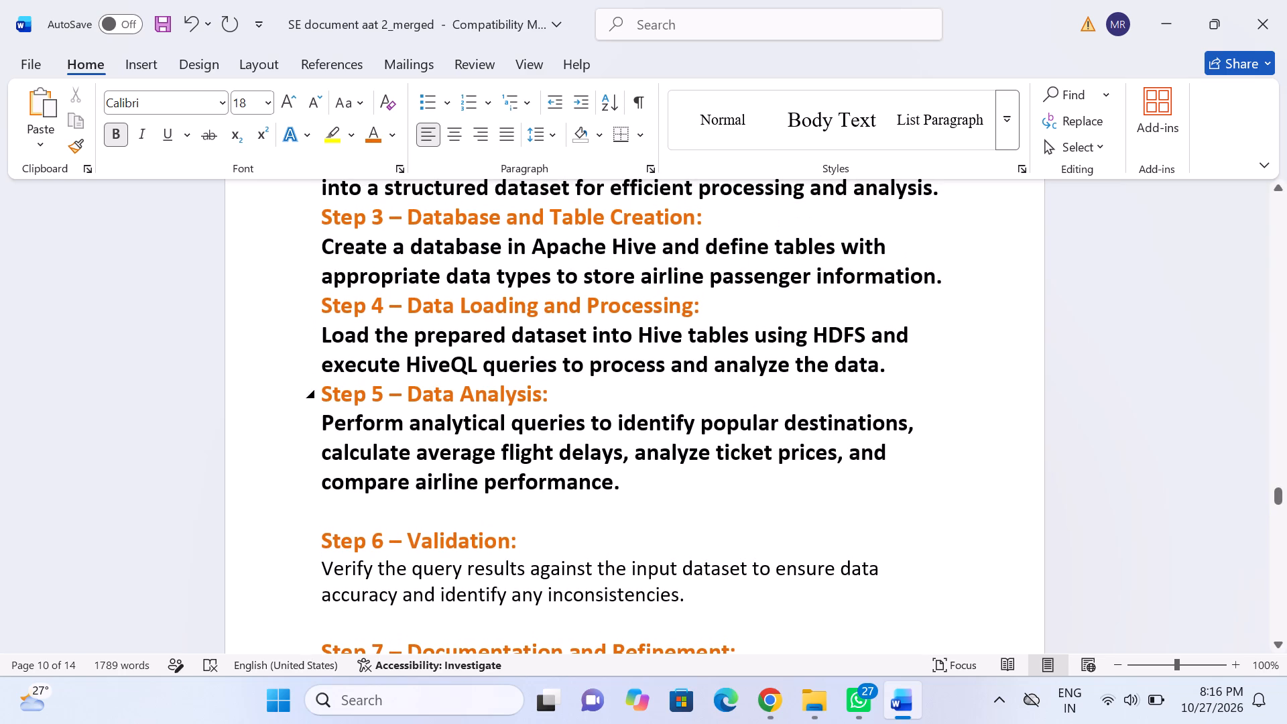
{"action": "left_click_drag", "start_coordinate": [623, 487], "coordinate": [307, 426]}
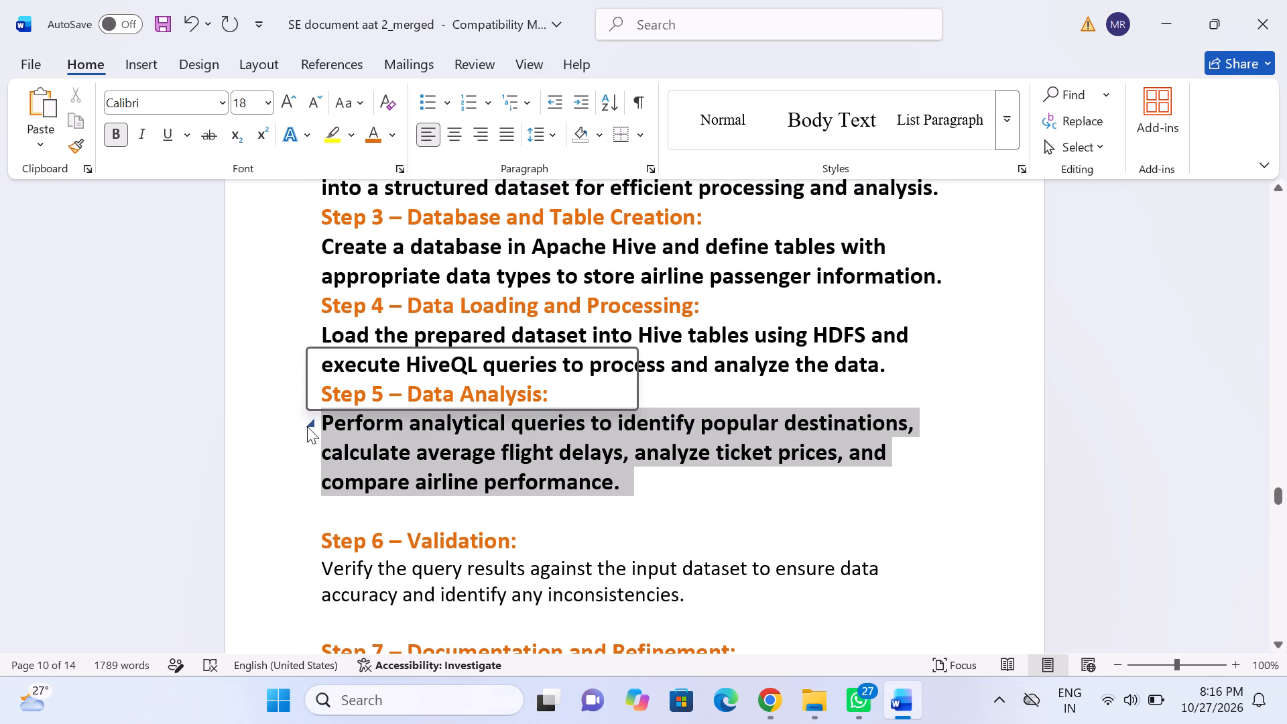
{"action": "left_click", "coordinate": [320, 393]}
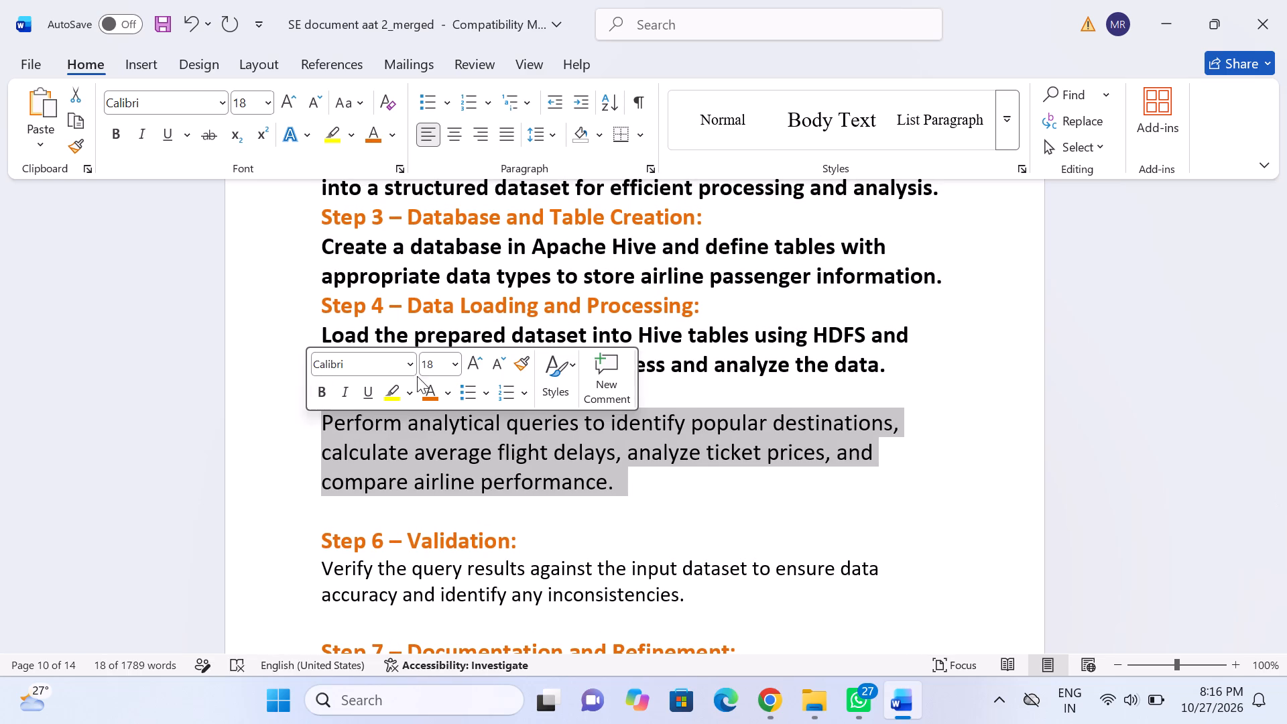
{"action": "left_click", "coordinate": [454, 370]}
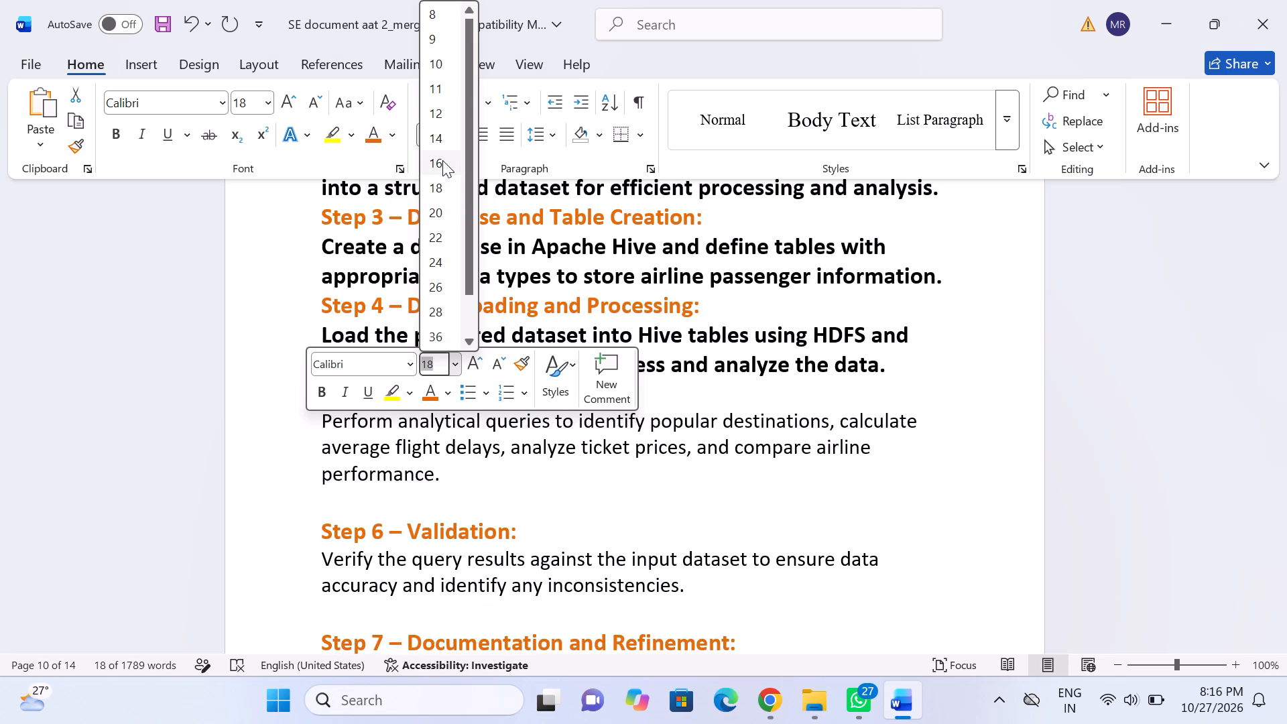
{"action": "left_click", "coordinate": [442, 160]}
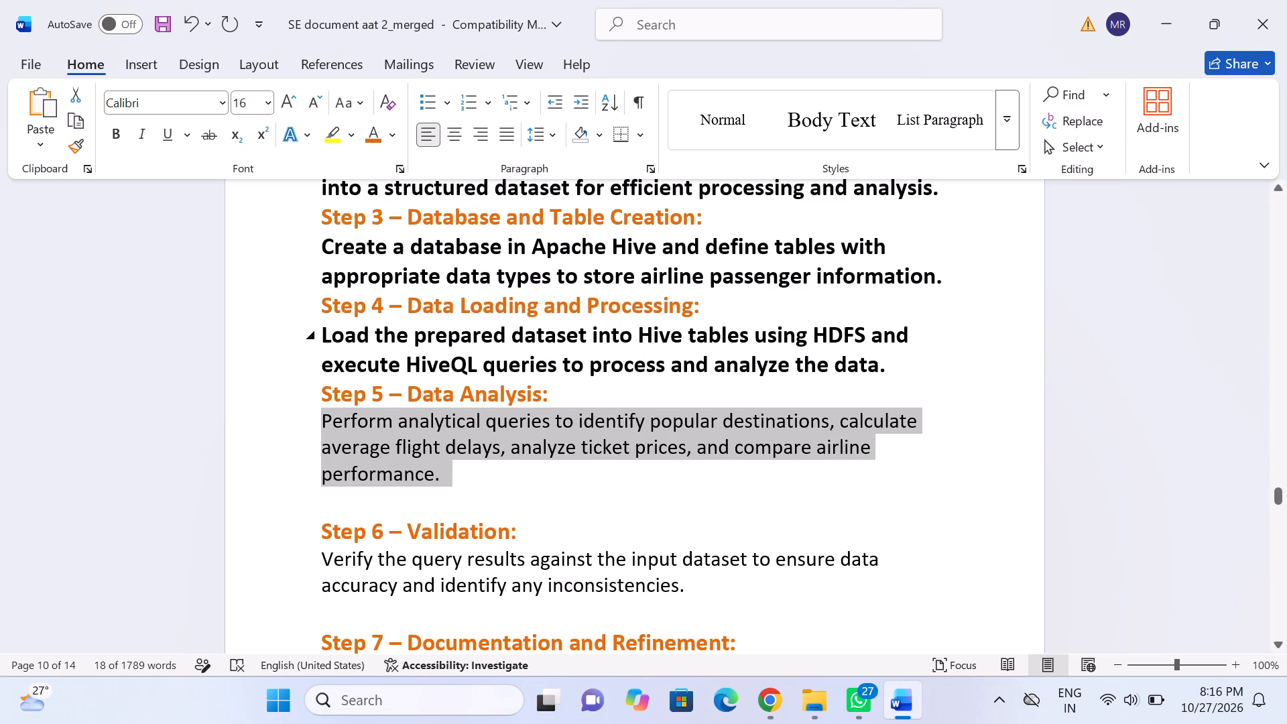
Add a blank line after the Step 4 description and make that description non-bold at font size 16.
{"action": "left_click", "coordinate": [903, 372]}
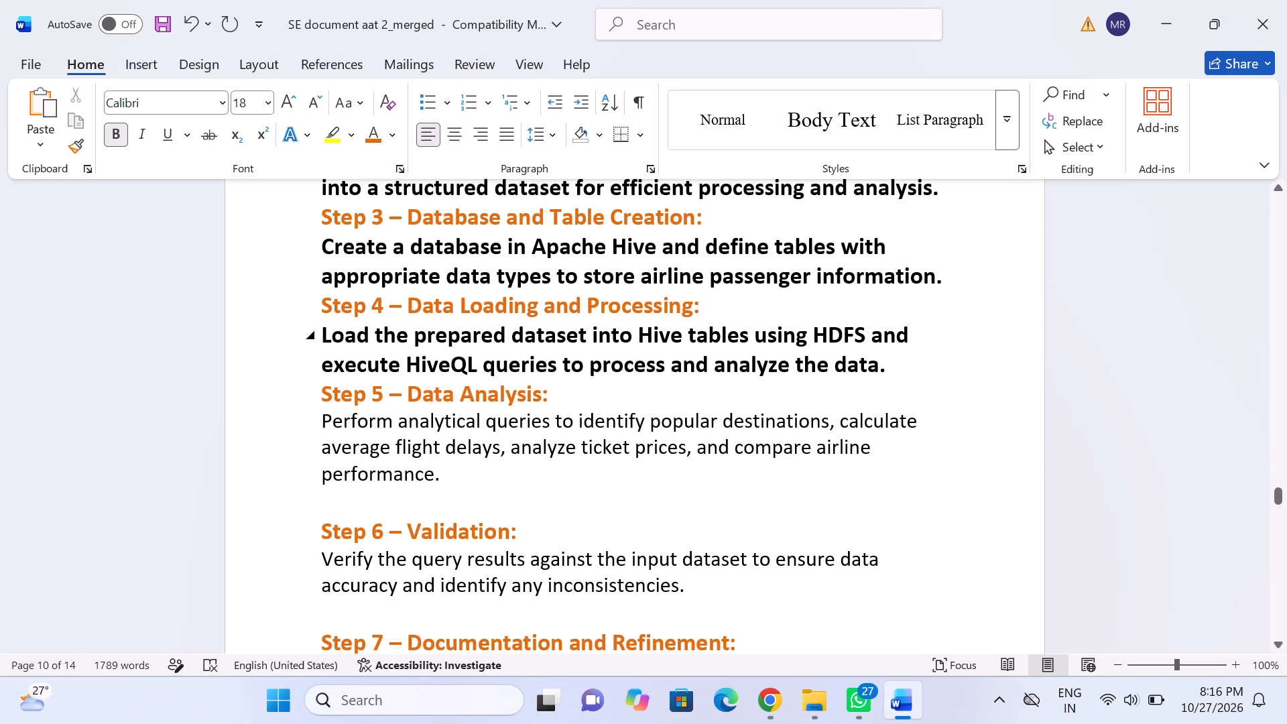
{"action": "key", "text": "Return"}
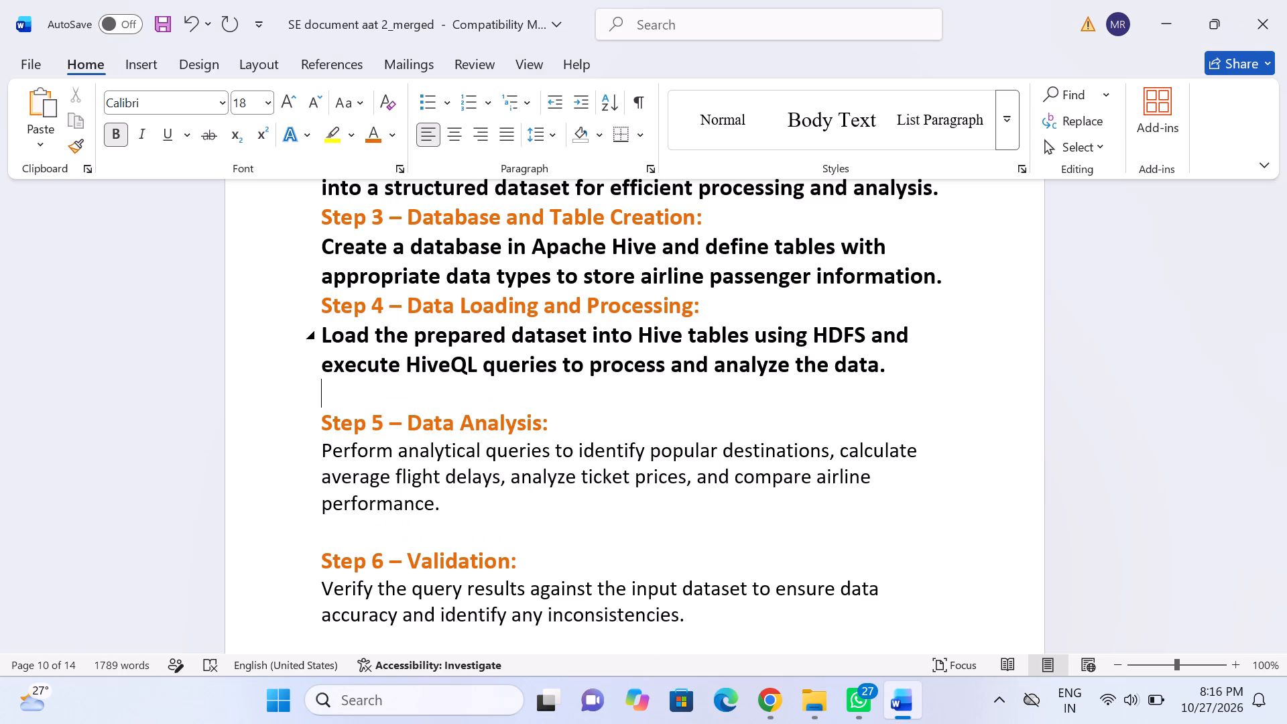
{"action": "scroll", "coordinate": [903, 372], "scroll_direction": "up", "scroll_amount": 1}
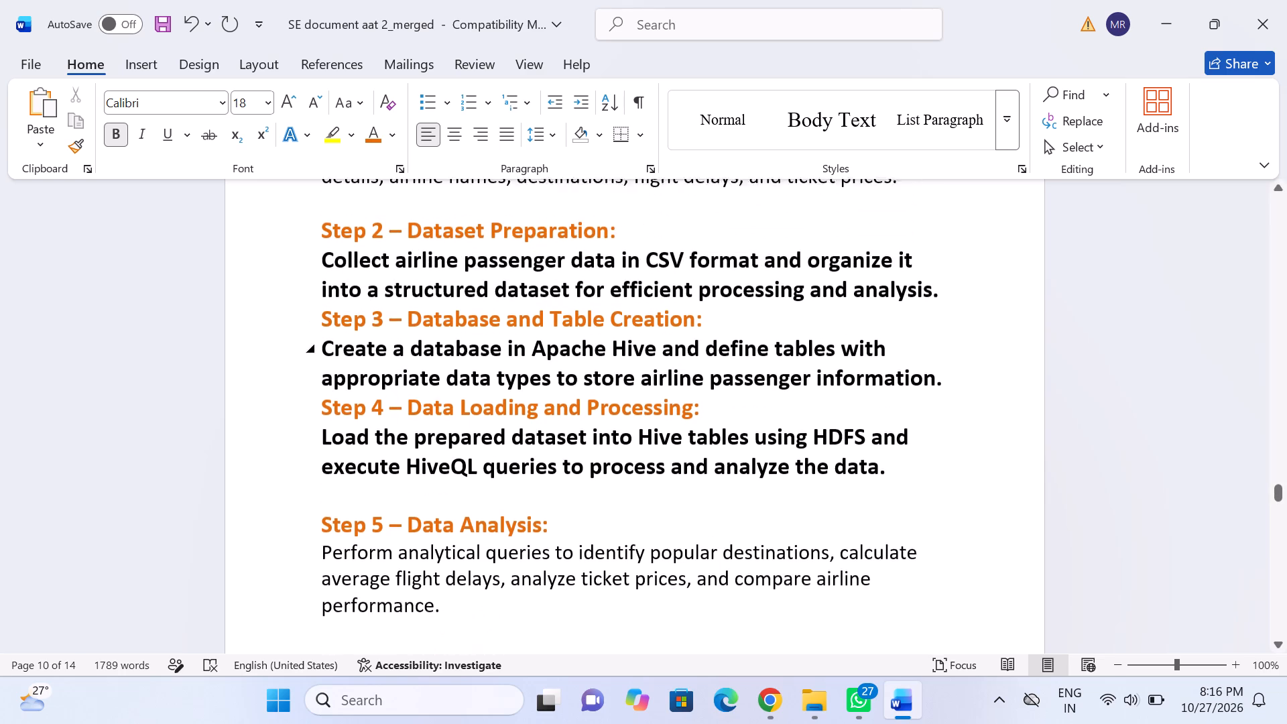
{"action": "scroll", "coordinate": [903, 372], "scroll_direction": "up", "scroll_amount": 1}
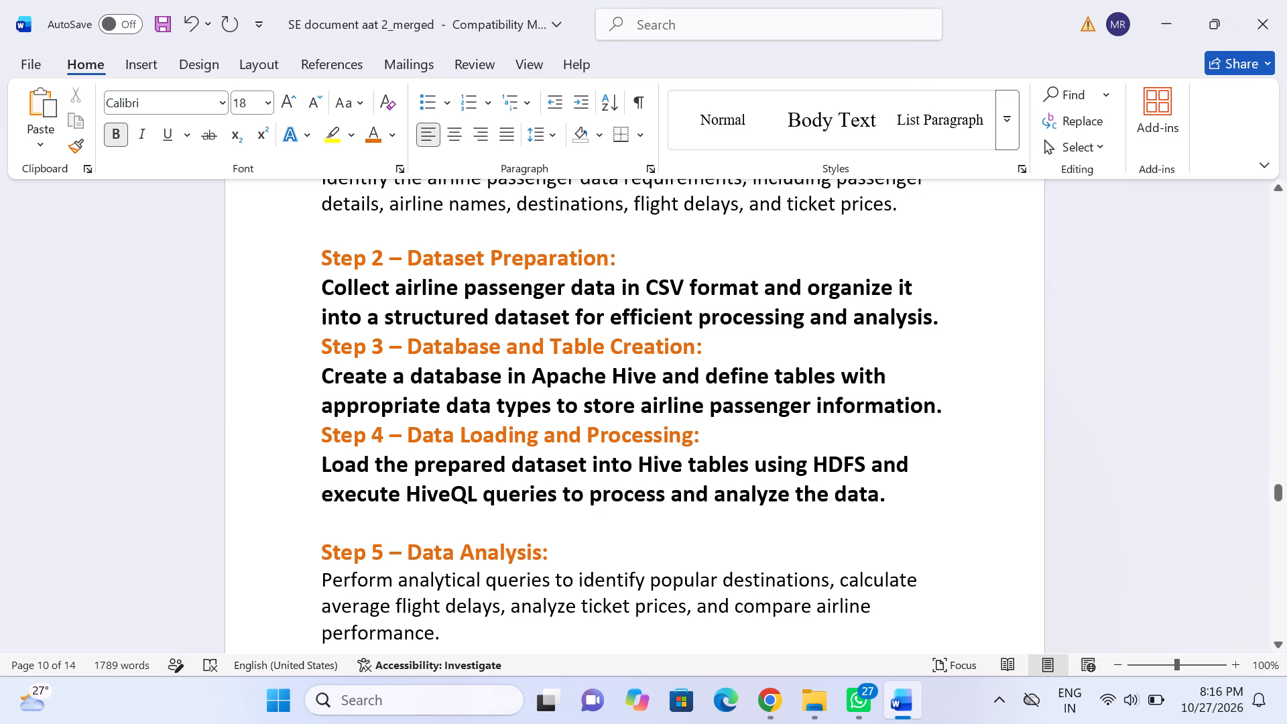
{"action": "left_click", "coordinate": [892, 505]}
{"action": "left_click_drag", "start_coordinate": [883, 498], "coordinate": [315, 473]}
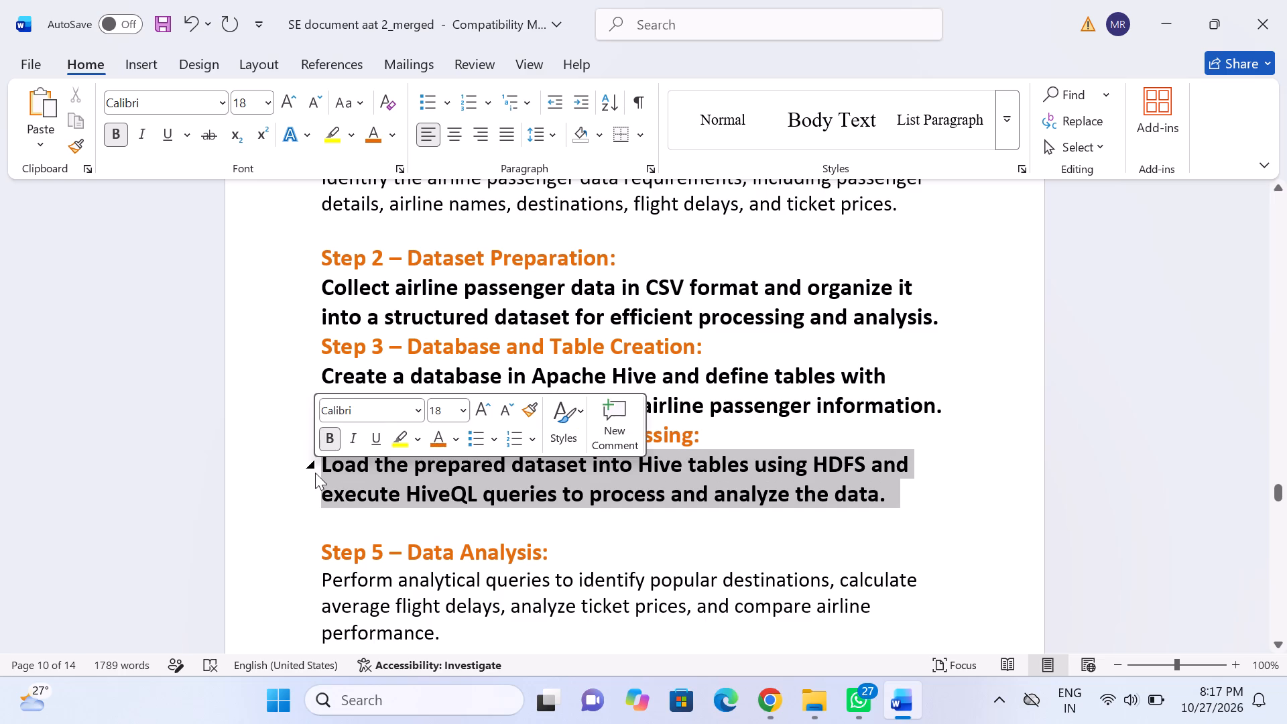
{"action": "left_click", "coordinate": [324, 436]}
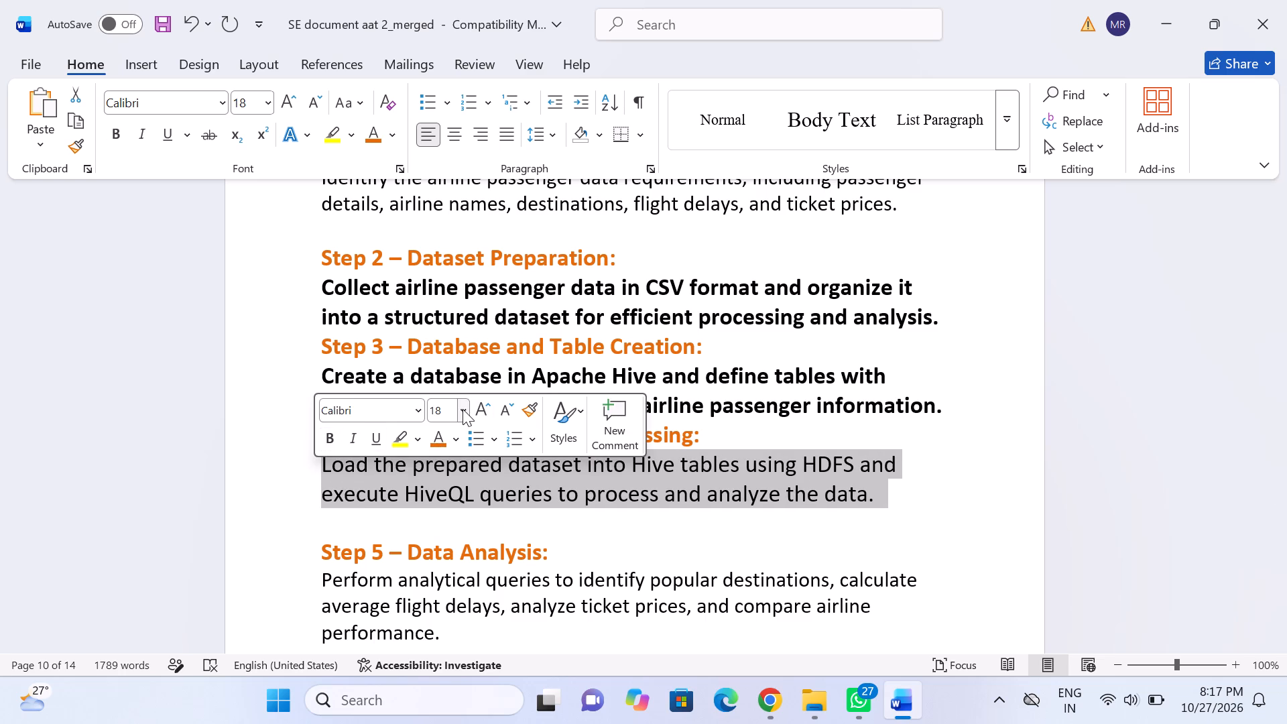
{"action": "left_click", "coordinate": [463, 409]}
{"action": "left_click", "coordinate": [449, 162]}
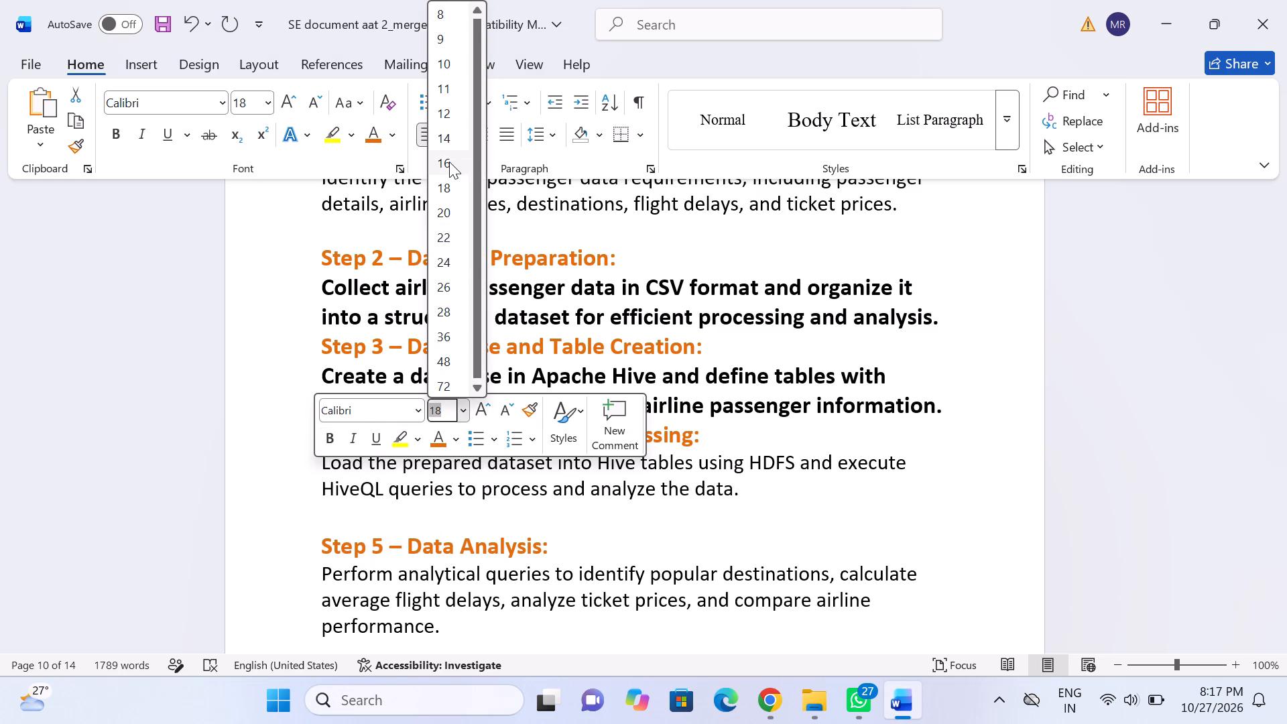
Add a blank line after the Step 3 description and make that description non-bold at font size 16.
{"action": "left_click", "coordinate": [944, 405]}
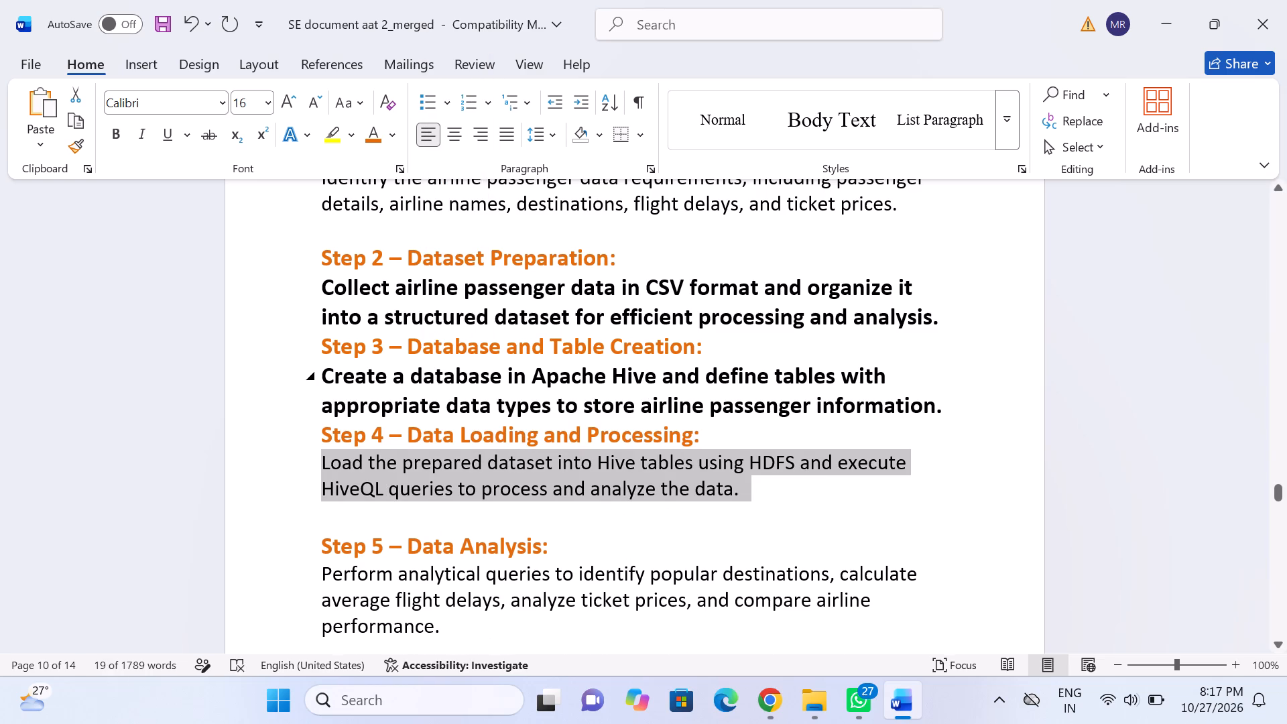
{"action": "key", "text": "Return"}
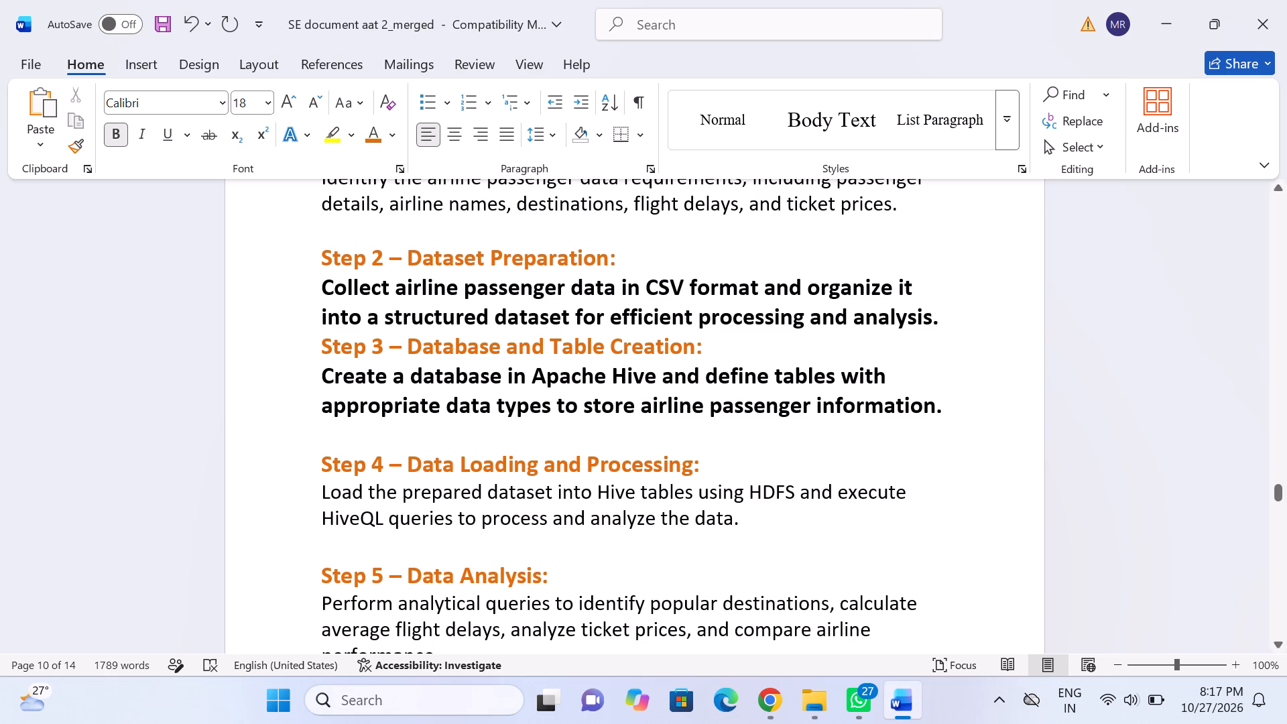
{"action": "left_click_drag", "start_coordinate": [952, 415], "coordinate": [334, 389]}
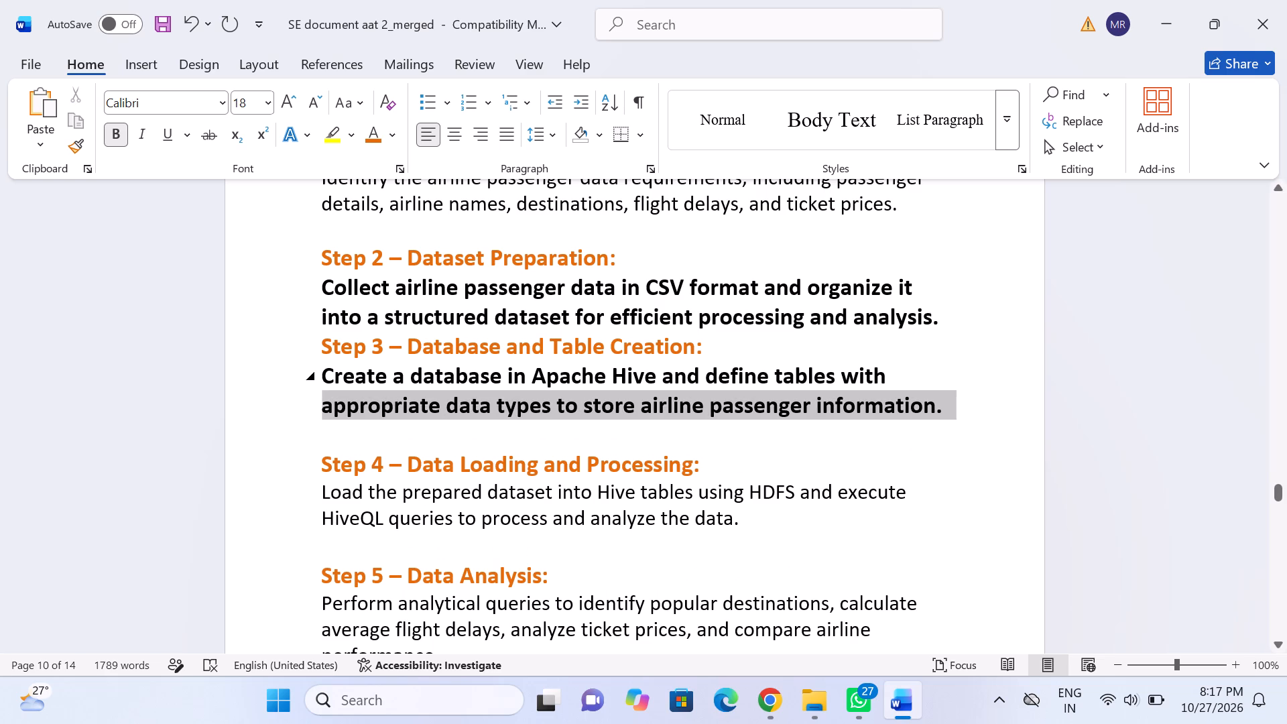
{"action": "left_click_drag", "start_coordinate": [334, 389], "coordinate": [326, 381]}
{"action": "left_click", "coordinate": [333, 347]}
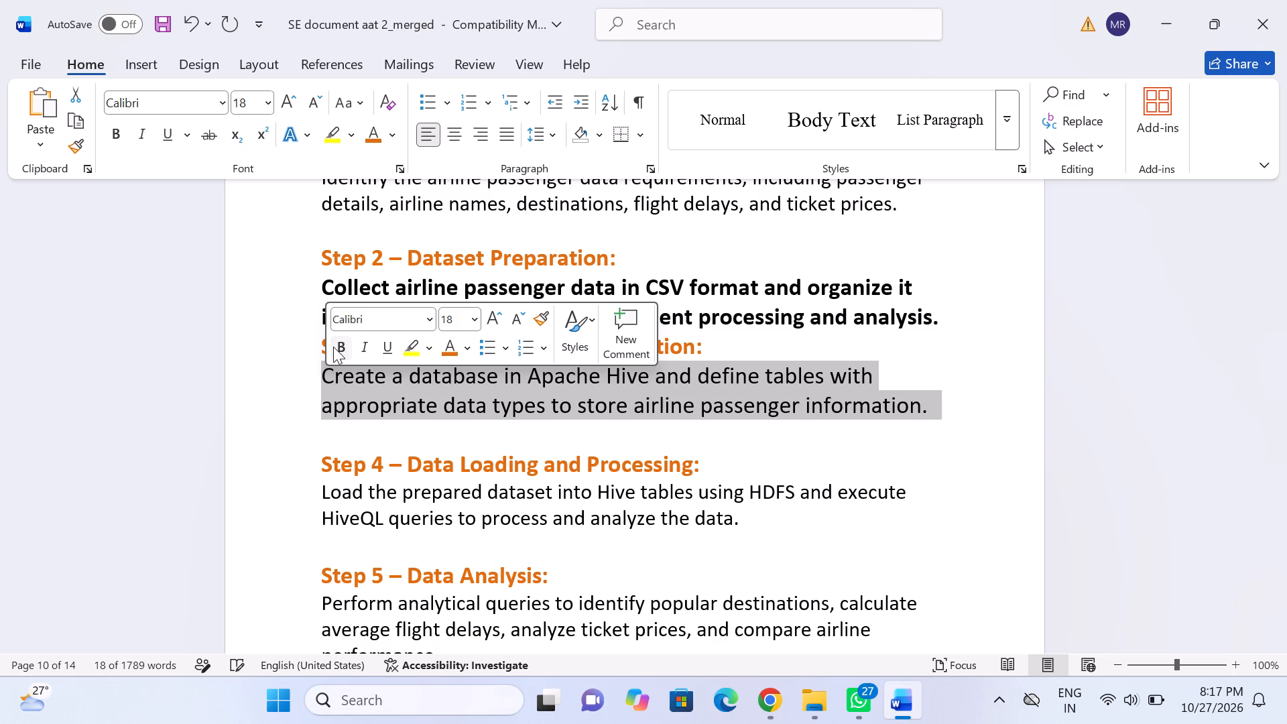
{"action": "left_click", "coordinate": [475, 321]}
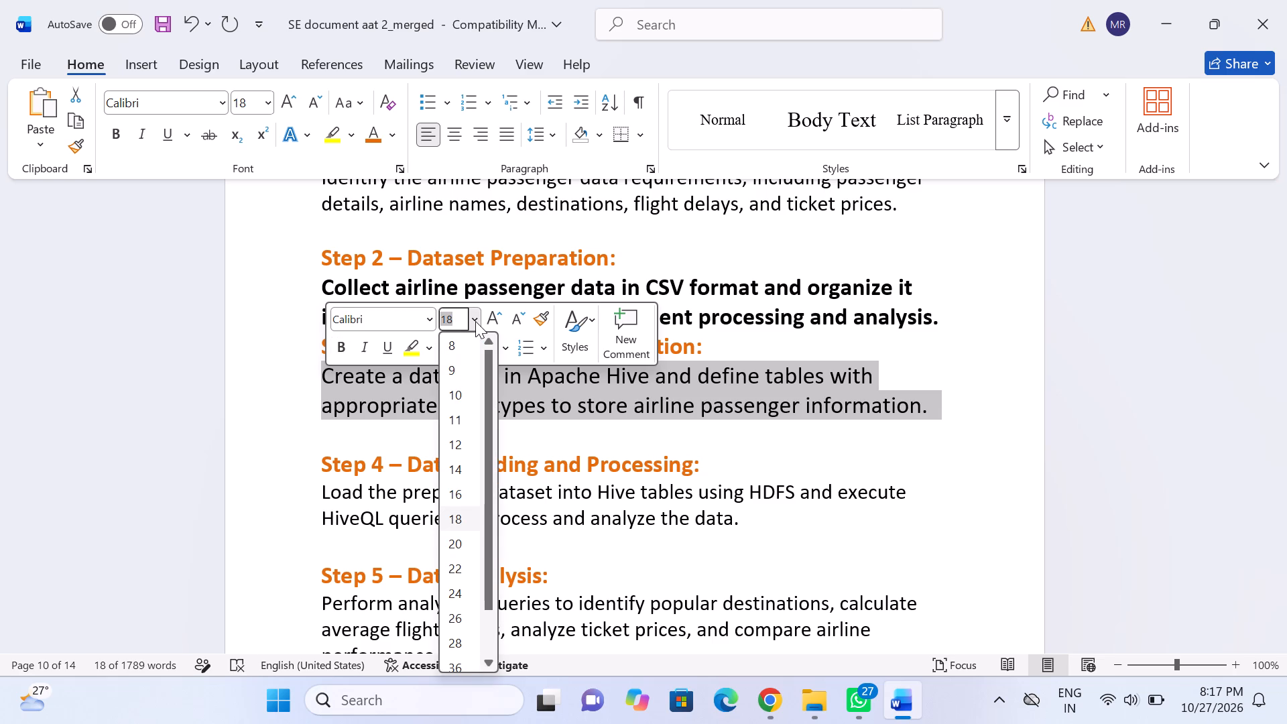
{"action": "left_click", "coordinate": [461, 493]}
Add a blank line after the Step 2 description and make that description non-bold at font size 16.
{"action": "left_click", "coordinate": [951, 311]}
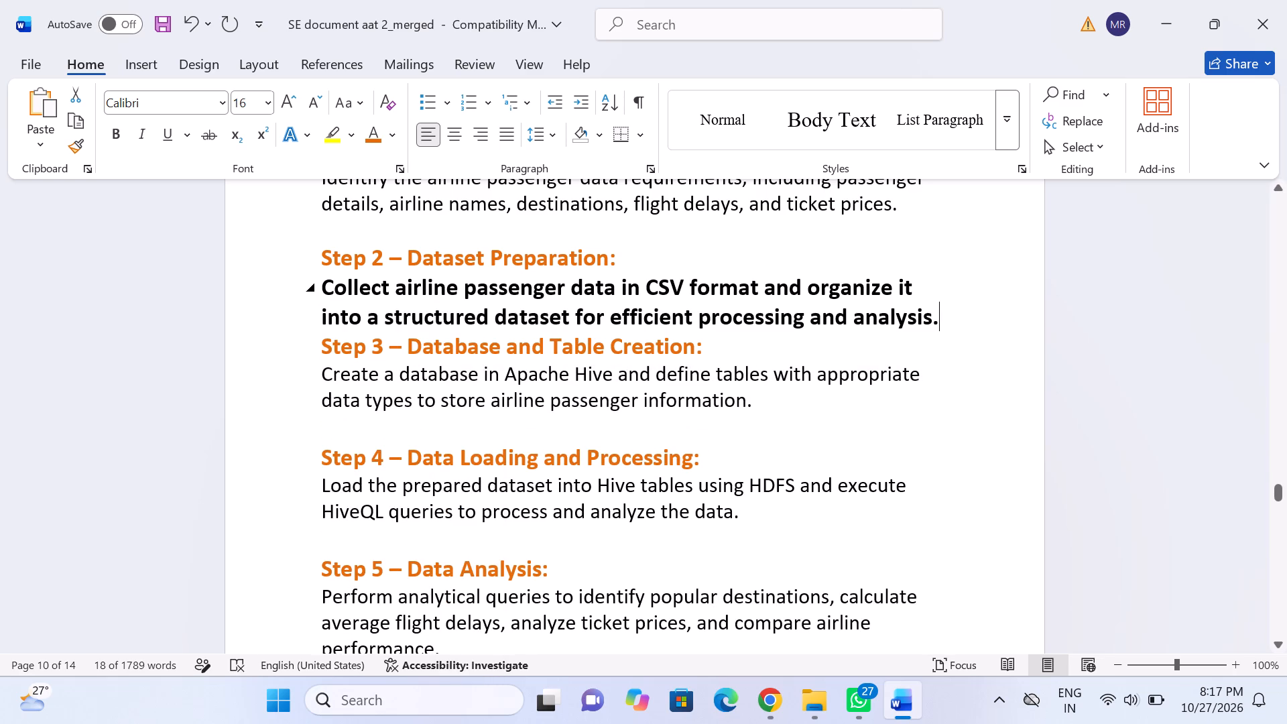
{"action": "key", "text": "Return"}
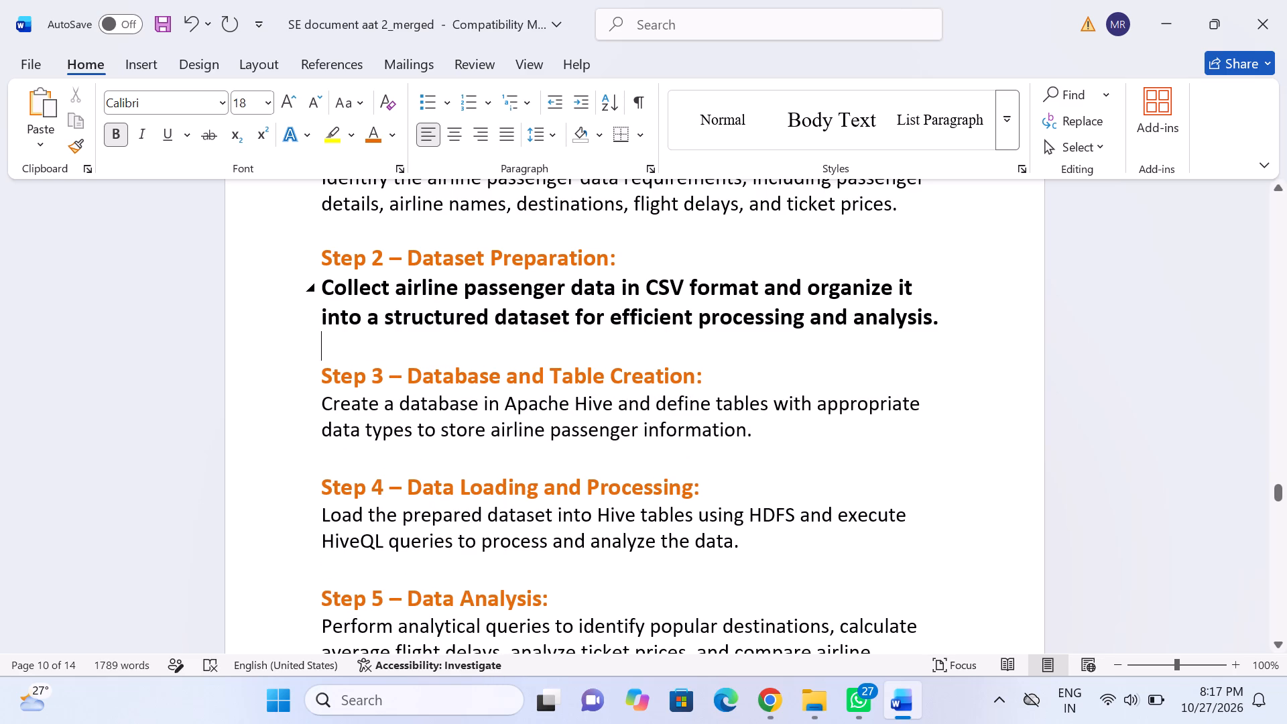
{"action": "left_click_drag", "start_coordinate": [953, 328], "coordinate": [314, 290]}
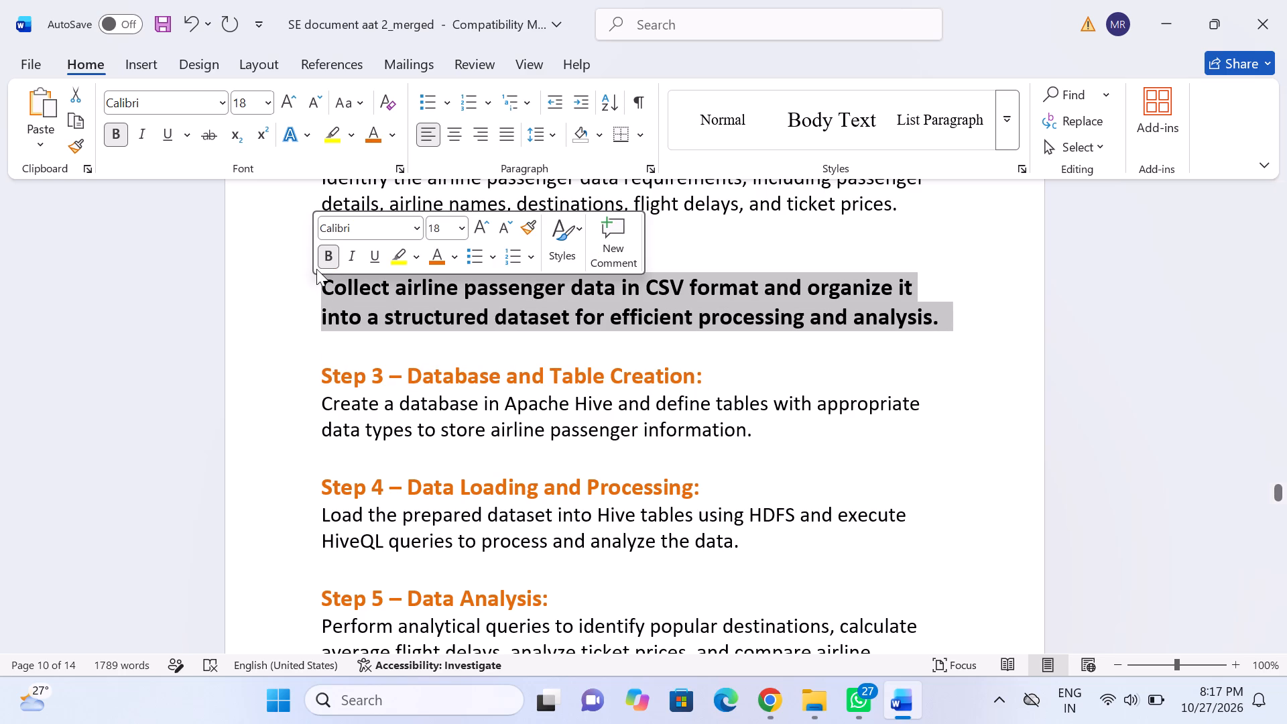
{"action": "left_click", "coordinate": [330, 257]}
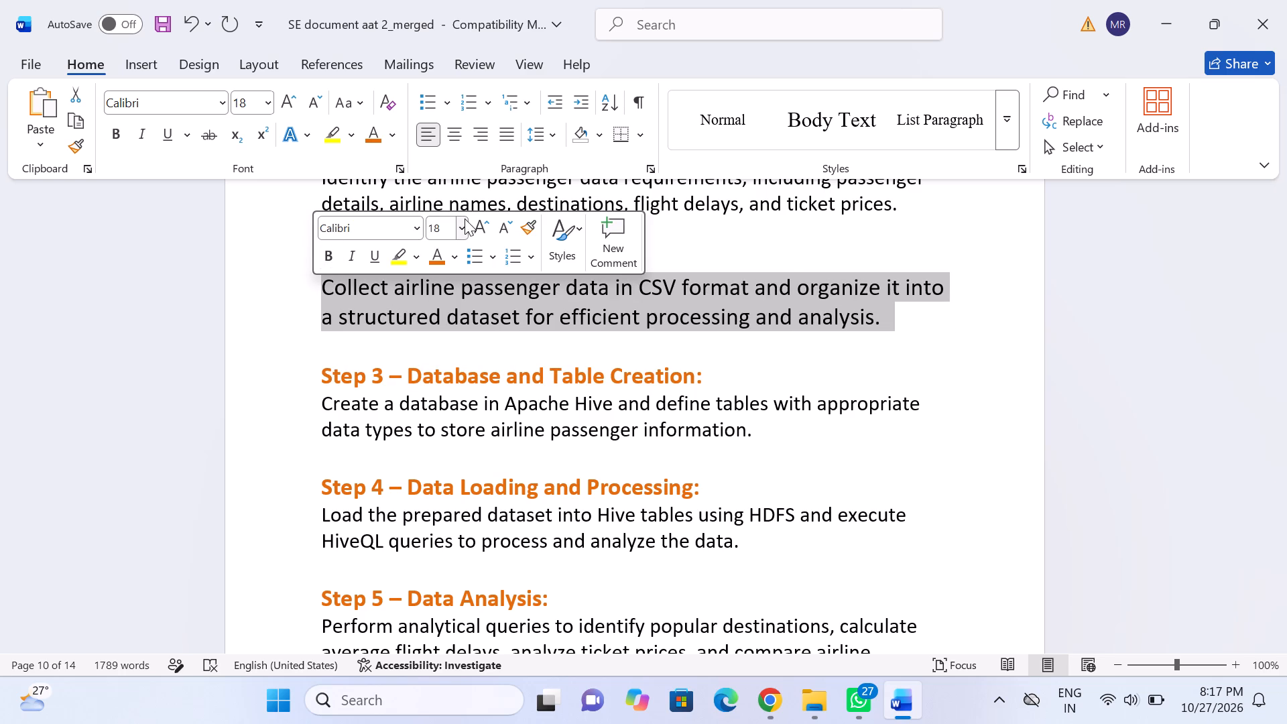
{"action": "left_click", "coordinate": [465, 219]}
{"action": "left_click", "coordinate": [448, 404]}
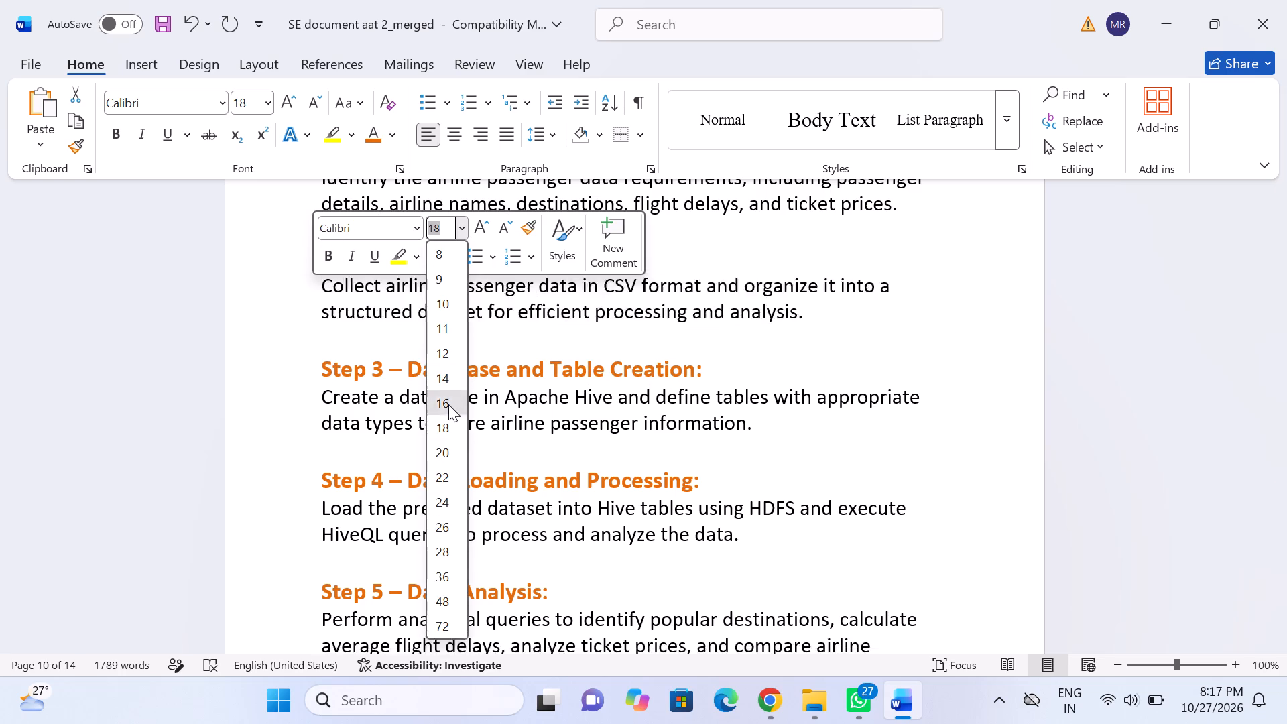
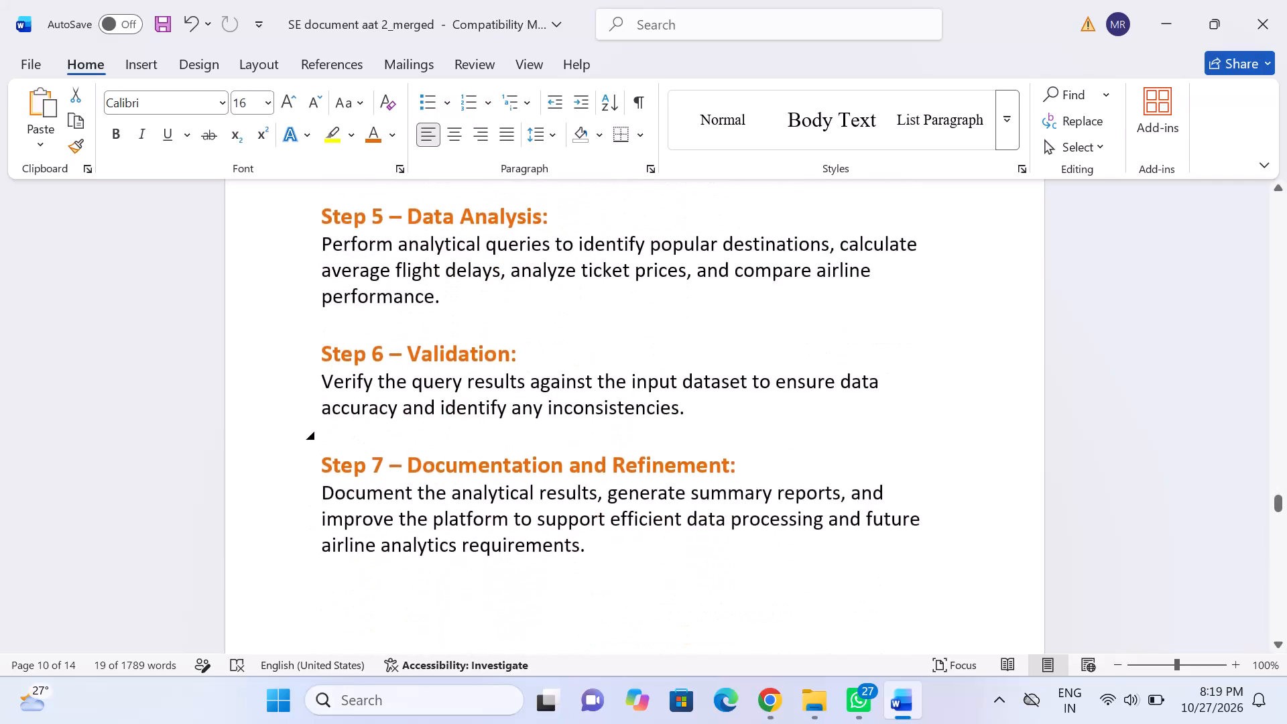
Copy the "Testing and Validation" heading of section 8 in the report.
{"action": "scroll", "coordinate": [678, 432], "scroll_direction": "down", "scroll_amount": 14}
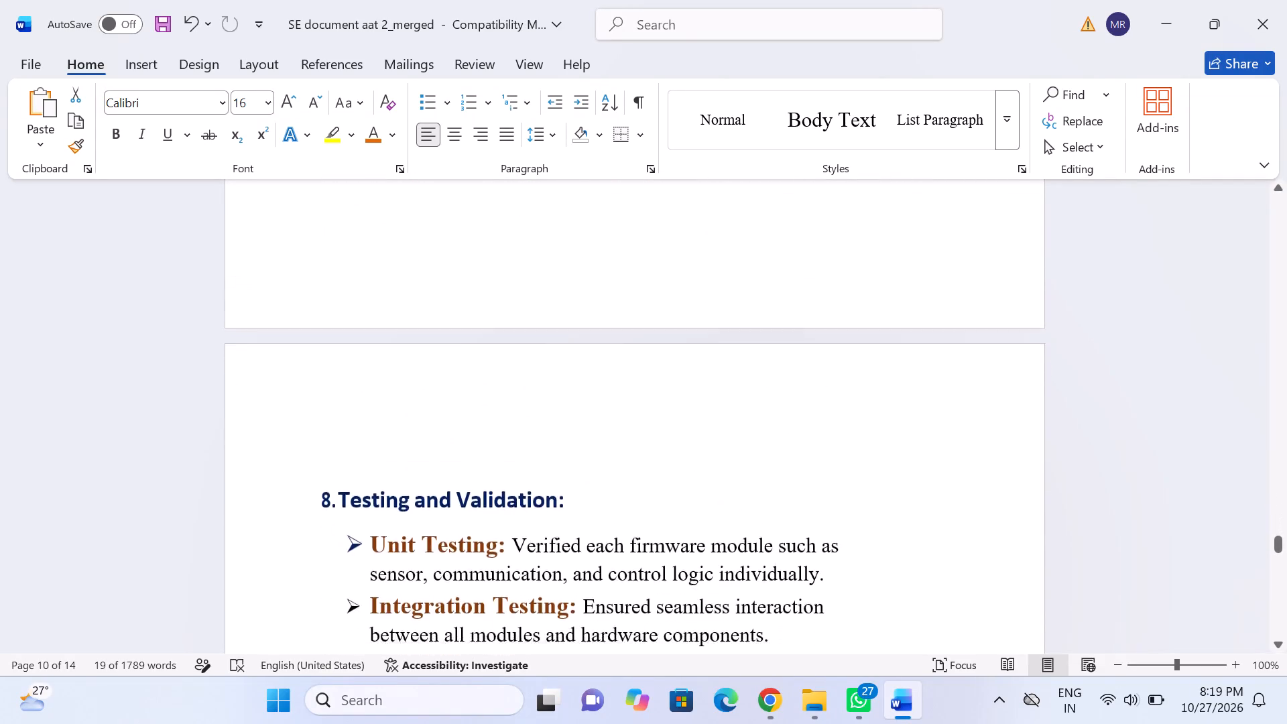
{"action": "scroll", "coordinate": [678, 432], "scroll_direction": "down", "scroll_amount": 1}
{"action": "left_click", "coordinate": [322, 401]}
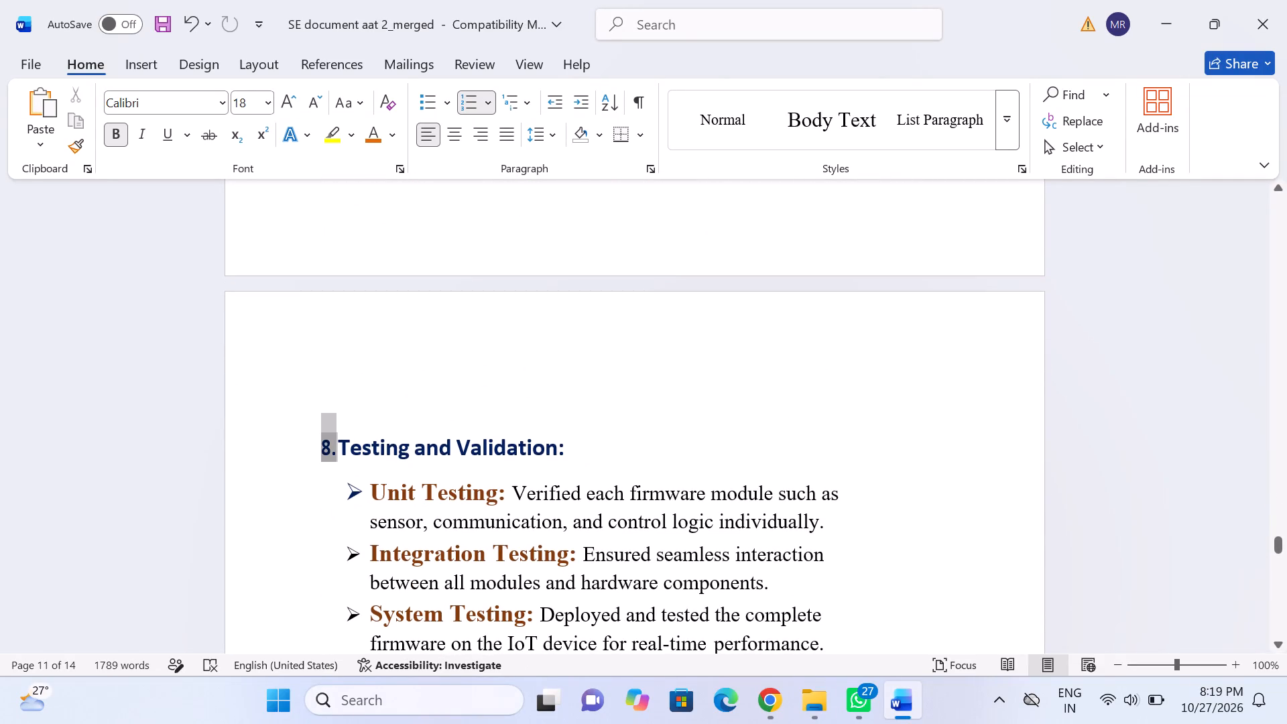
{"action": "left_click_drag", "start_coordinate": [332, 446], "coordinate": [306, 206]}
{"action": "left_click_drag", "start_coordinate": [306, 206], "coordinate": [314, 243]}
{"action": "left_click", "coordinate": [326, 241]}
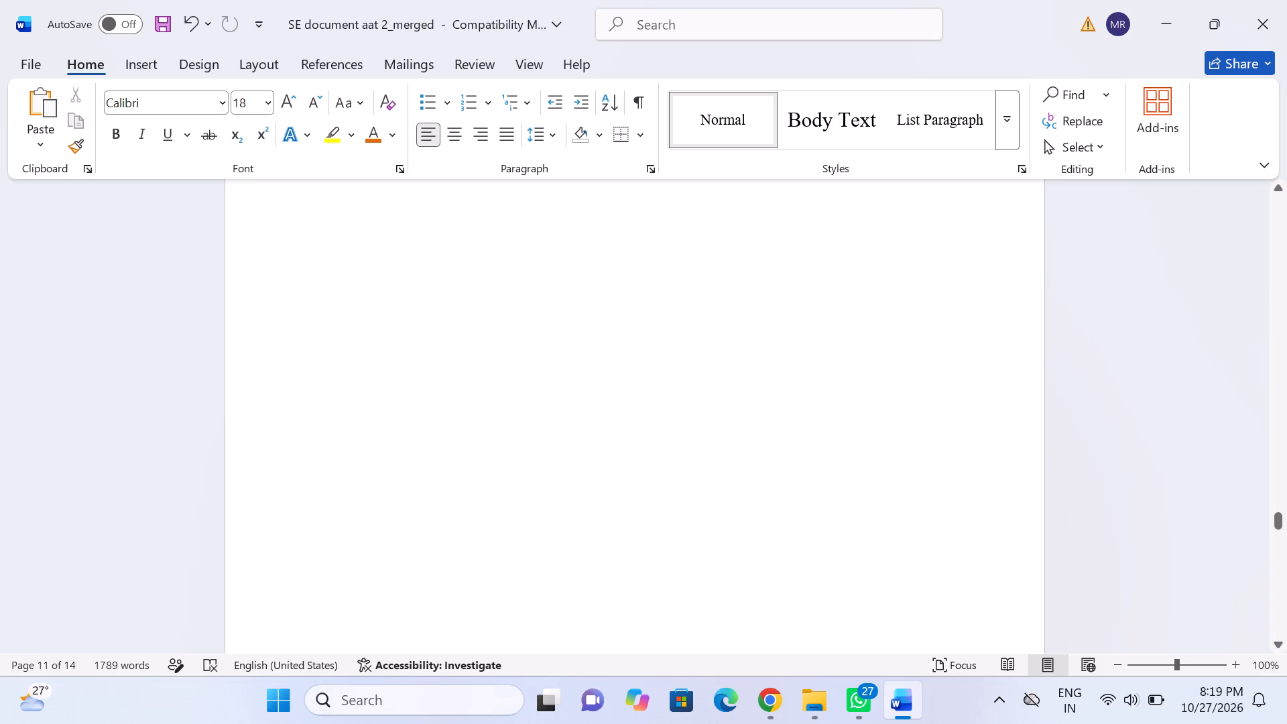
{"action": "scroll", "coordinate": [326, 241], "scroll_direction": "up", "scroll_amount": 3}
{"action": "scroll", "coordinate": [326, 241], "scroll_direction": "down", "scroll_amount": 14}
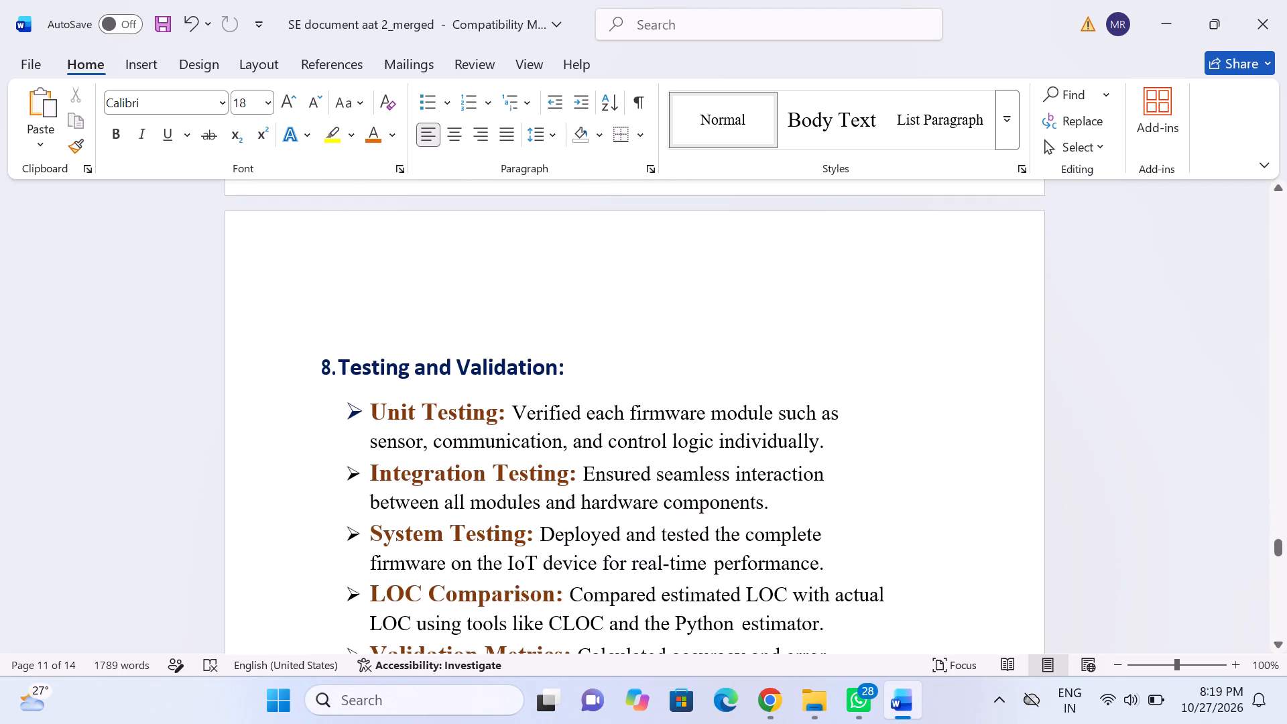
{"action": "left_click_drag", "start_coordinate": [339, 362], "coordinate": [515, 365]}
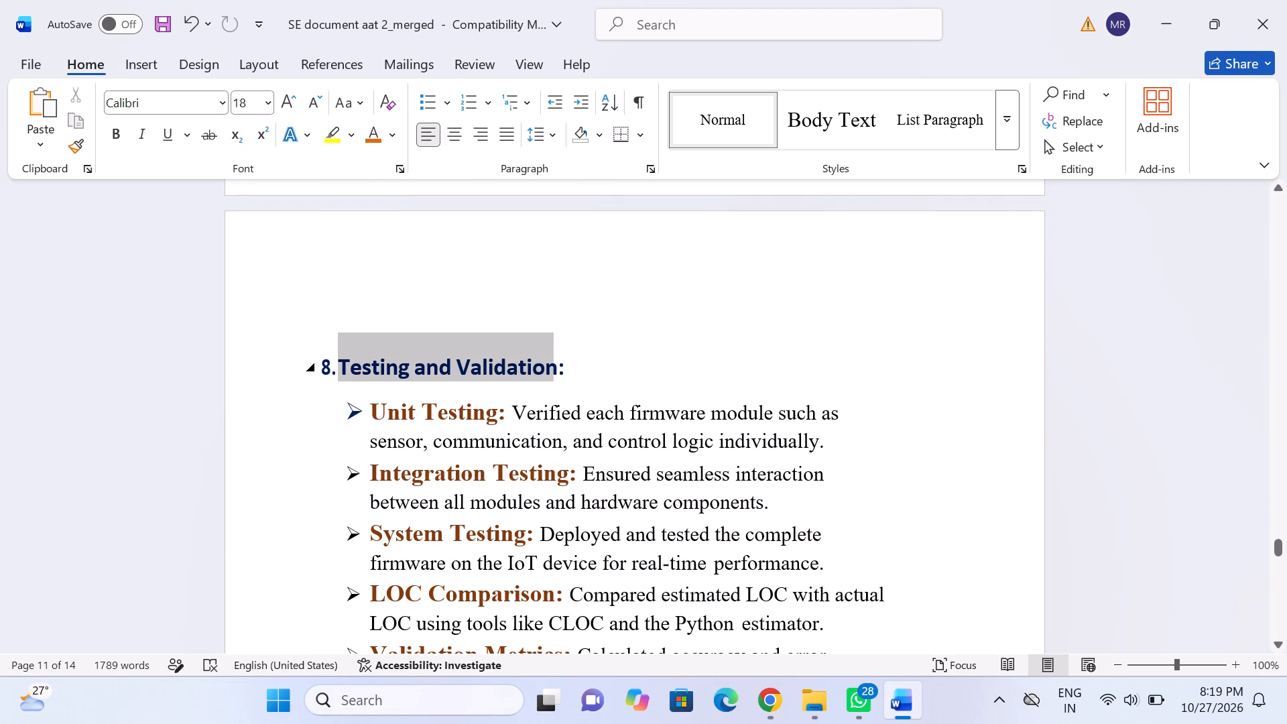
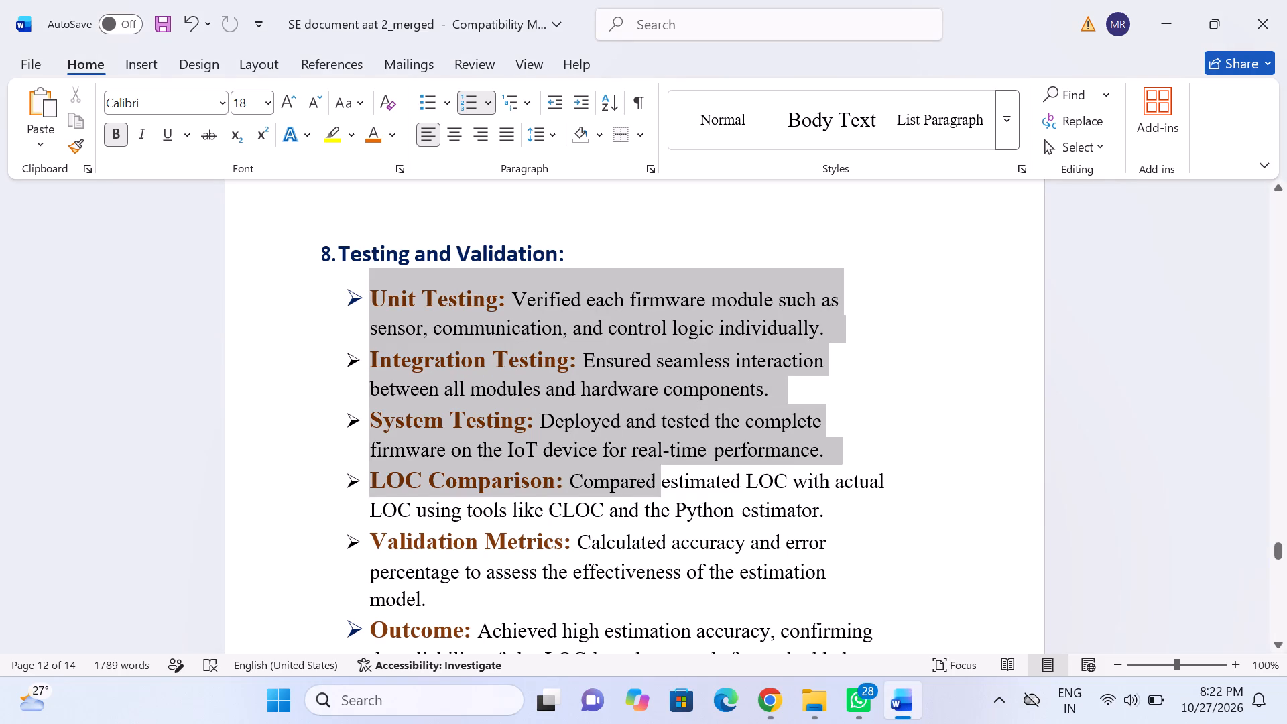
{"action": "left_click_drag", "start_coordinate": [656, 525], "coordinate": [559, 428]}
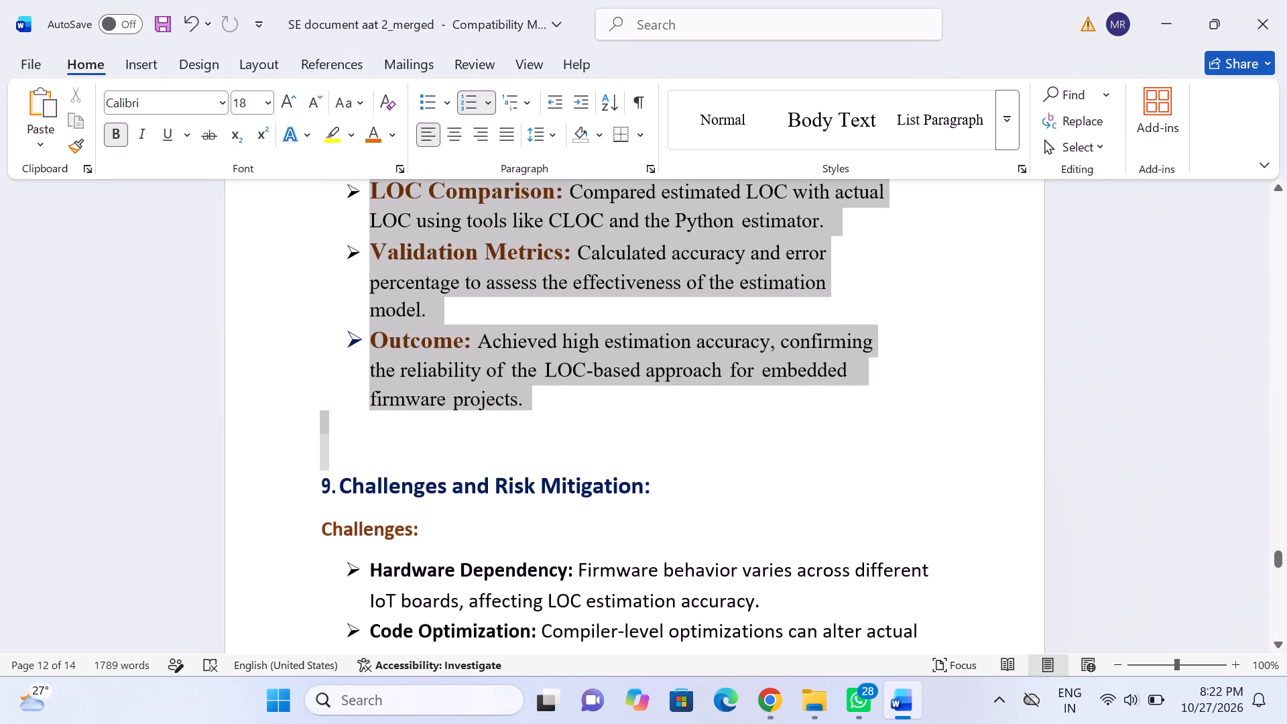
{"action": "left_click_drag", "start_coordinate": [559, 428], "coordinate": [558, 425]}
{"action": "key", "text": "BackSpace"}
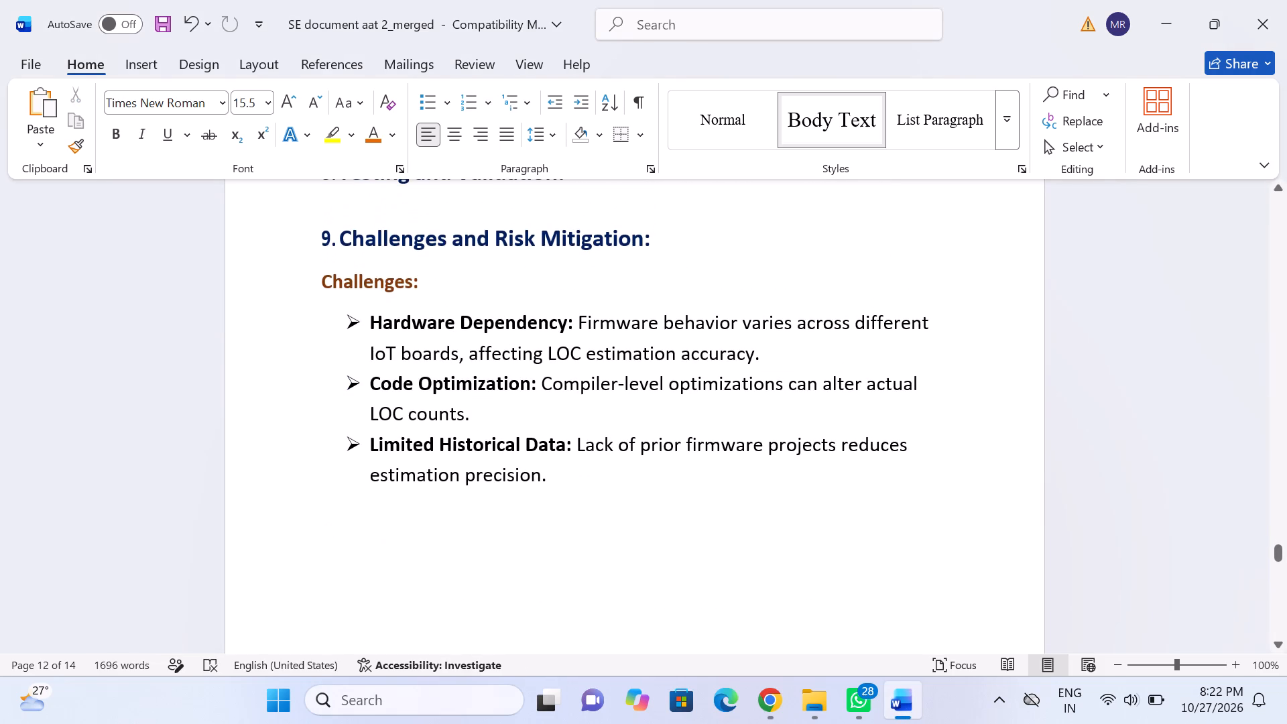
{"action": "scroll", "coordinate": [578, 301], "scroll_direction": "up", "scroll_amount": 1}
{"action": "key", "text": "ctrl+v"}
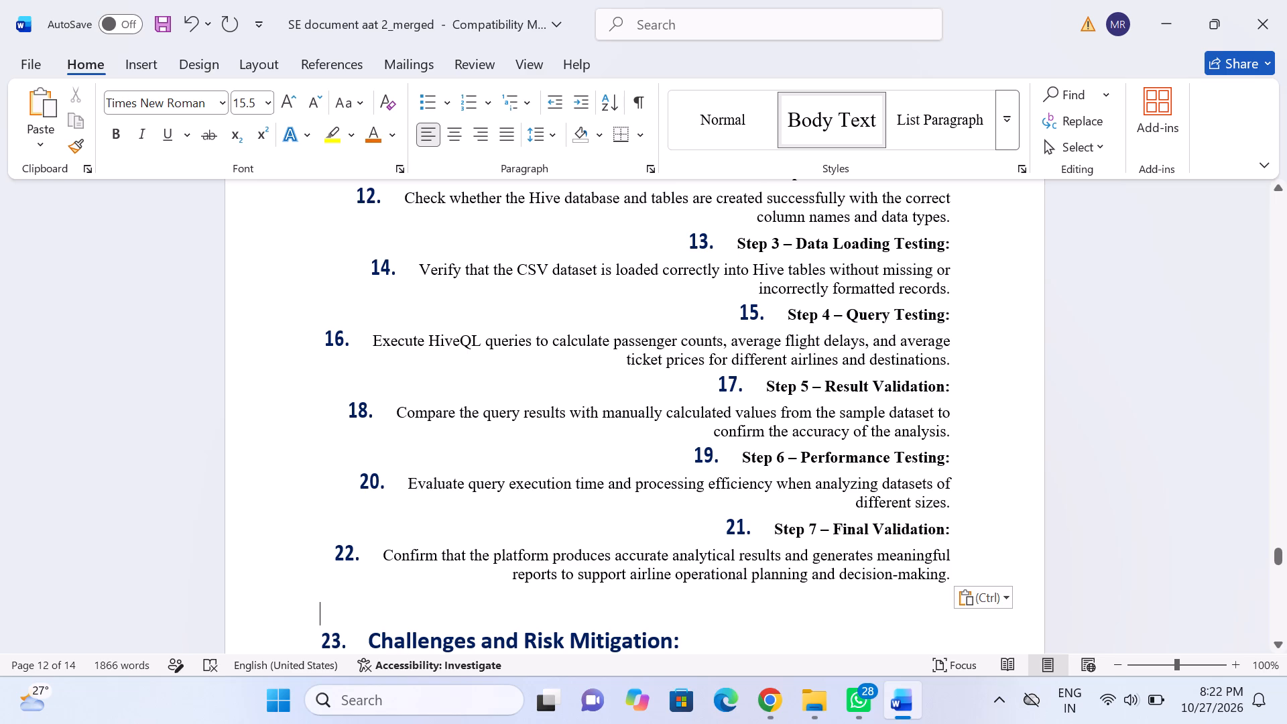
Change the pasted Step 1–7 paragraphs in section 8 from numbering to arrow bullets.
{"action": "scroll", "coordinate": [578, 301], "scroll_direction": "up", "scroll_amount": 2}
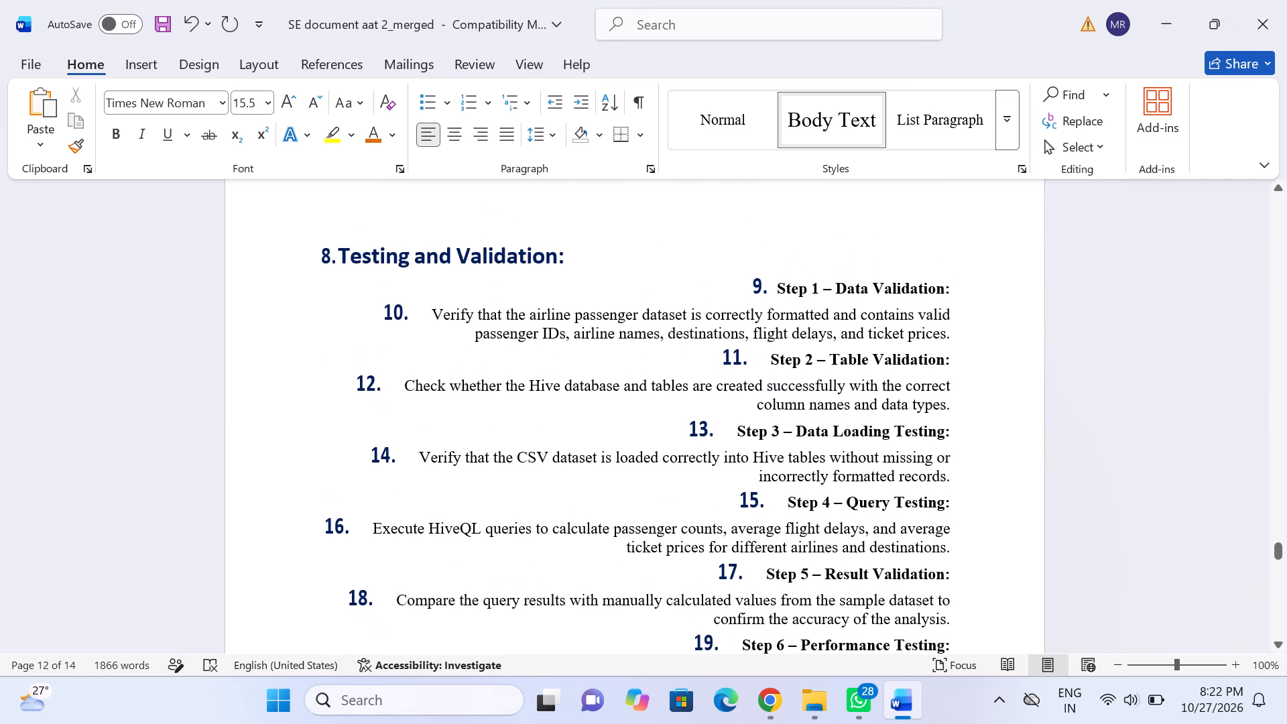
{"action": "left_click_drag", "start_coordinate": [778, 286], "coordinate": [808, 652]}
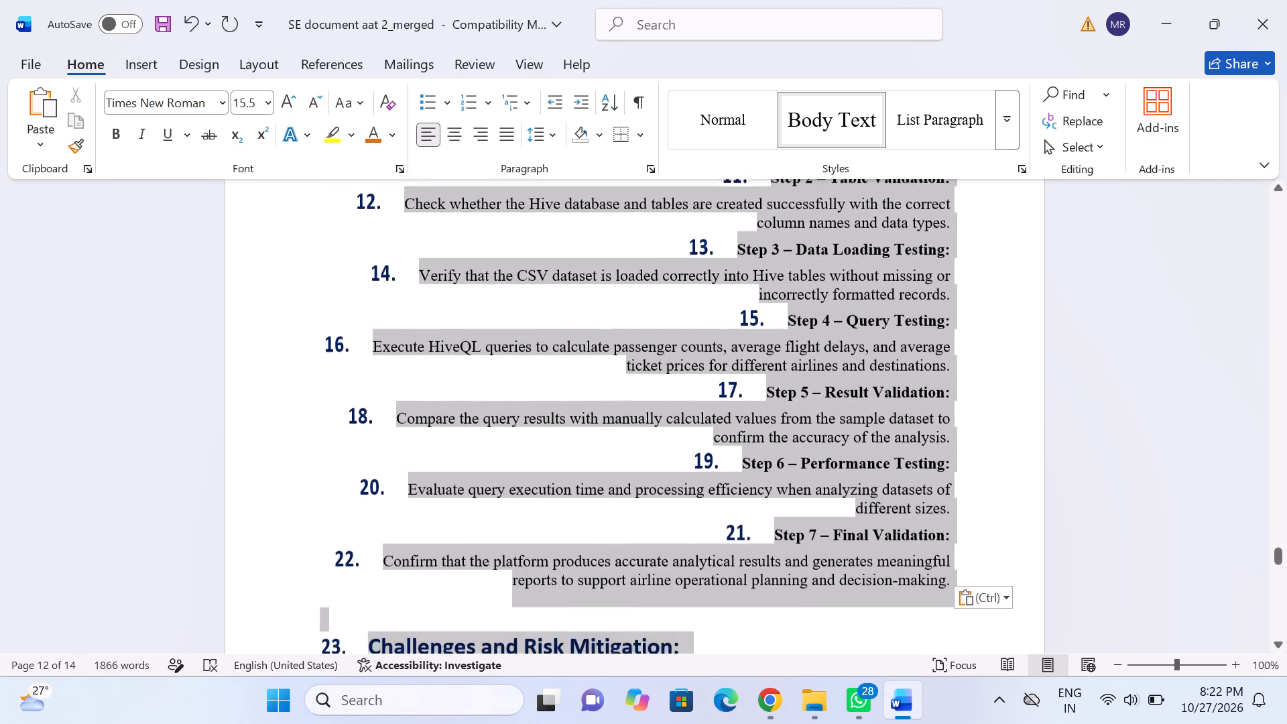
{"action": "left_click_drag", "start_coordinate": [808, 652], "coordinate": [946, 478]}
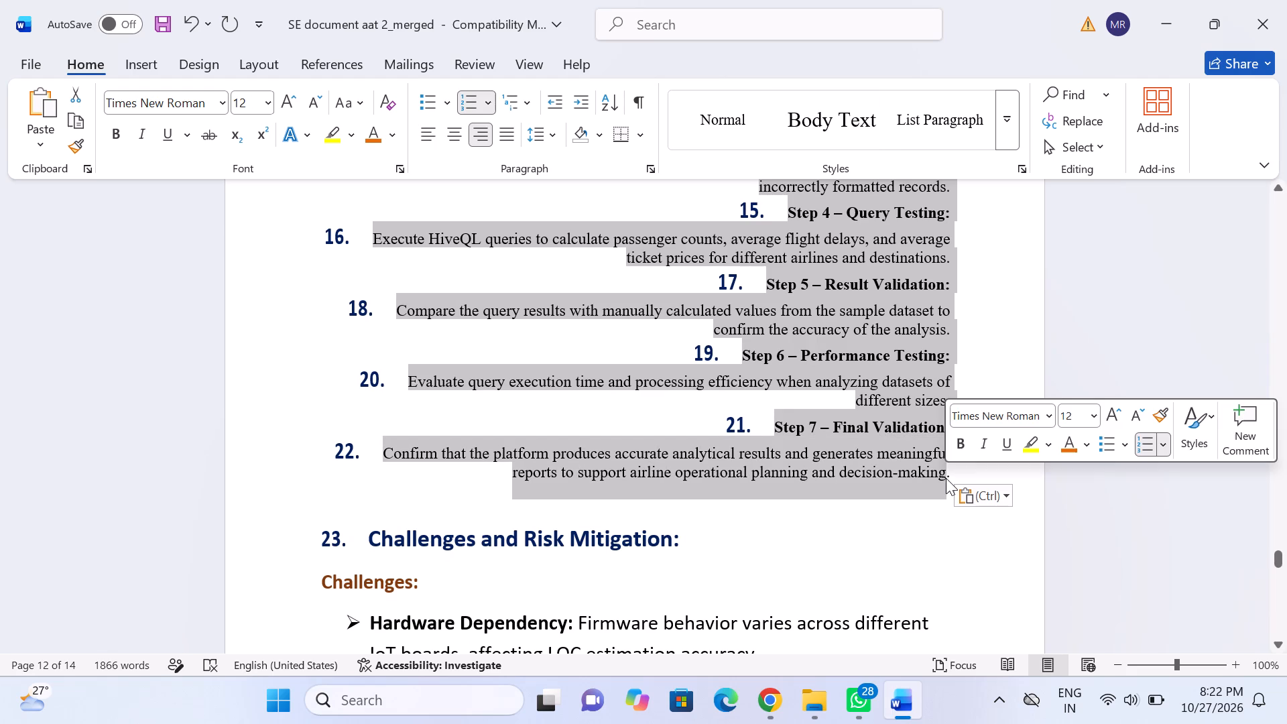
{"action": "left_click", "coordinate": [1122, 448]}
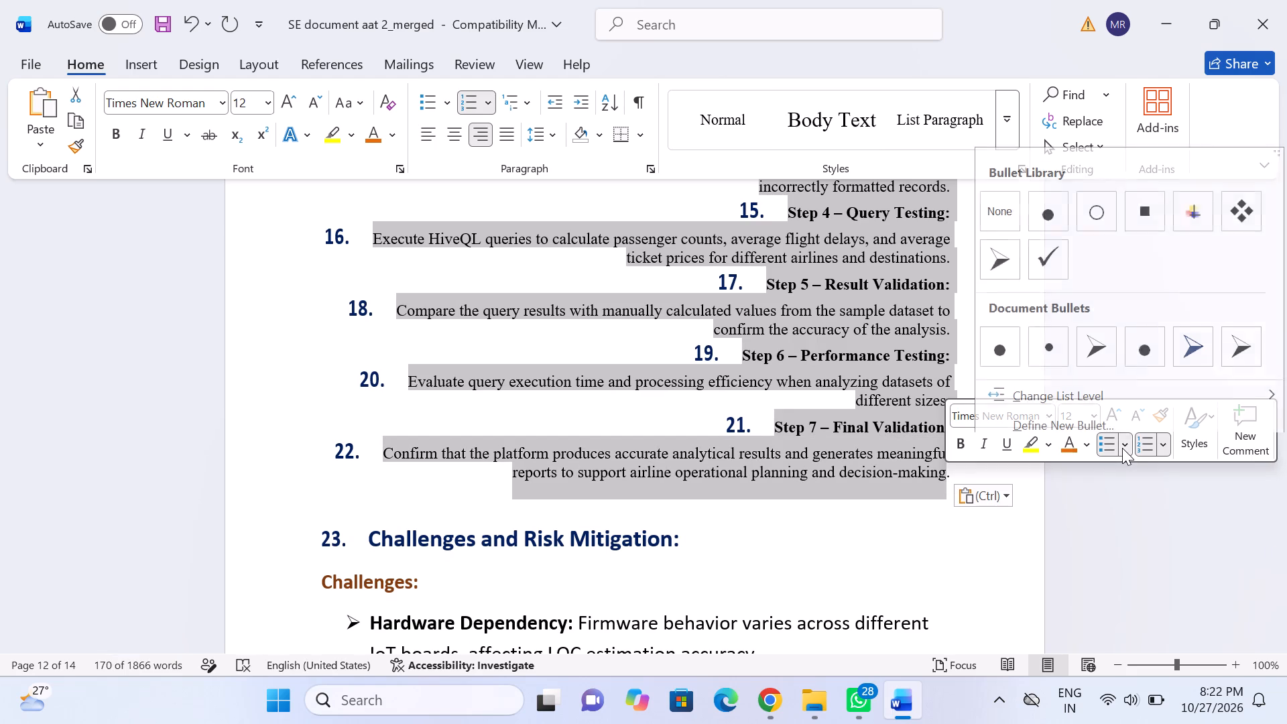
{"action": "left_click", "coordinate": [1002, 242]}
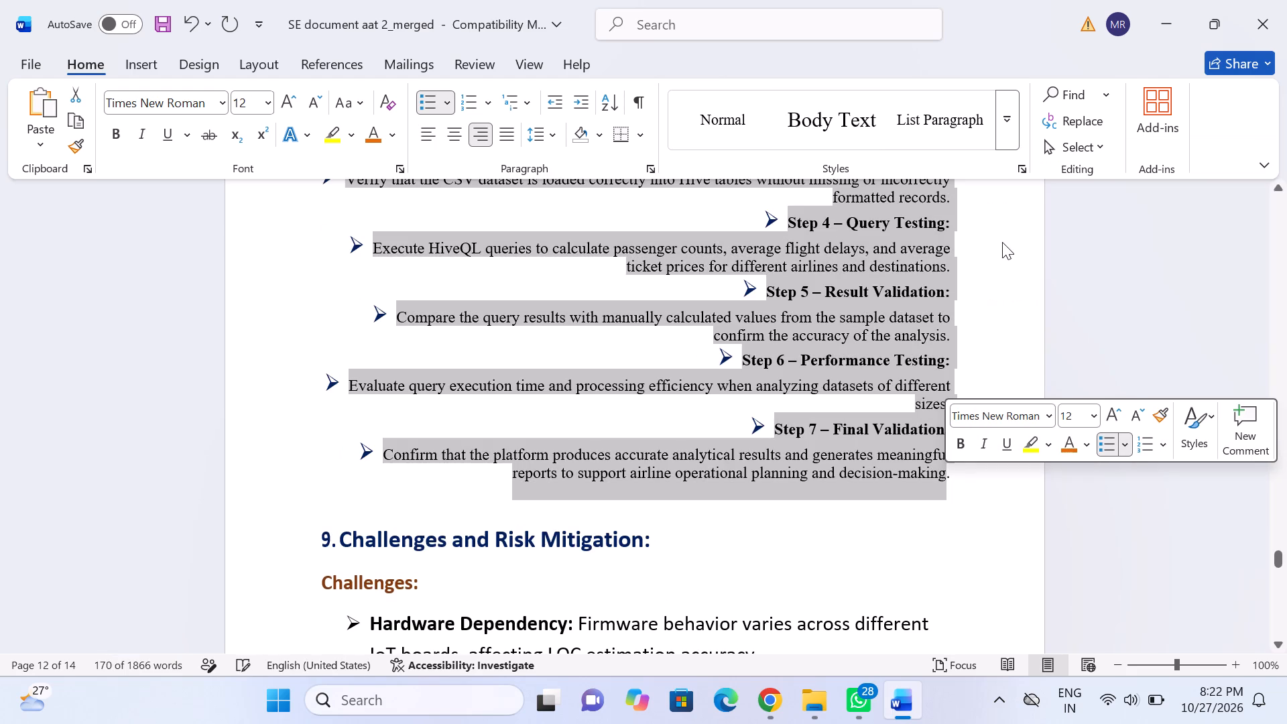
Left-align the Step 1 – Data Validation and Step 2 – Table Validation headings.
{"action": "scroll", "coordinate": [818, 260], "scroll_direction": "up", "scroll_amount": 3}
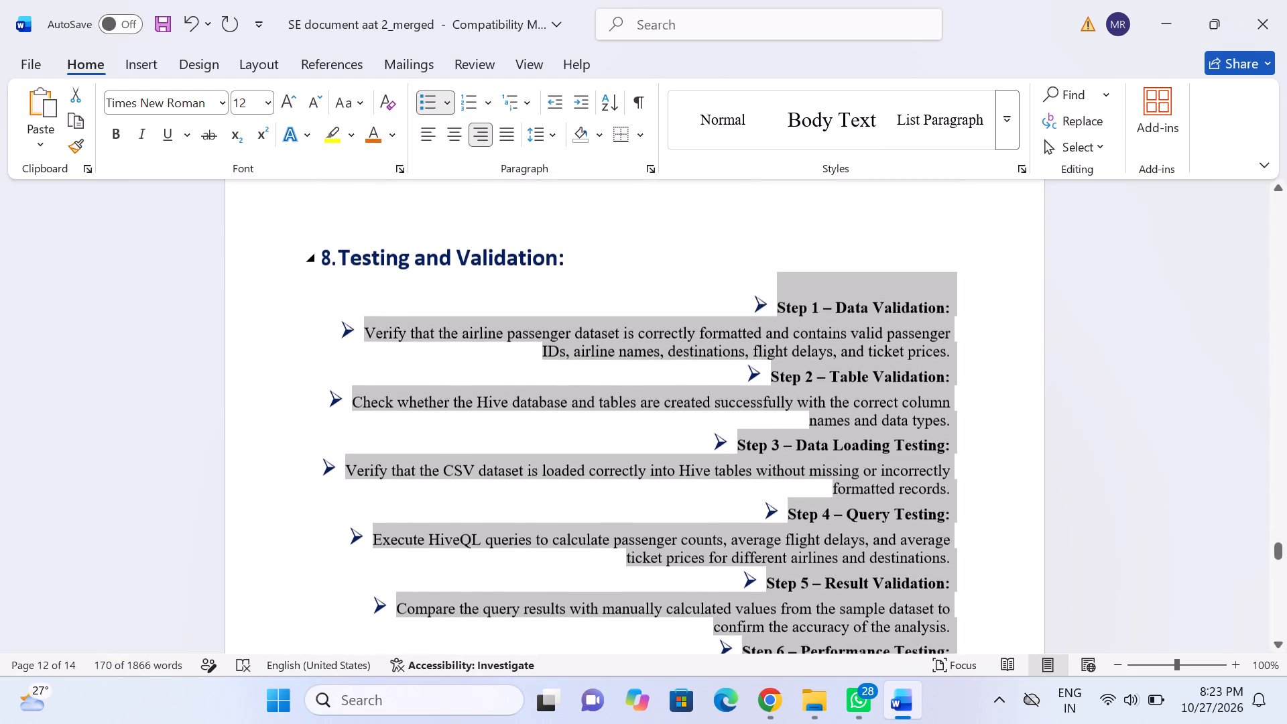
{"action": "left_click", "coordinate": [754, 297]}
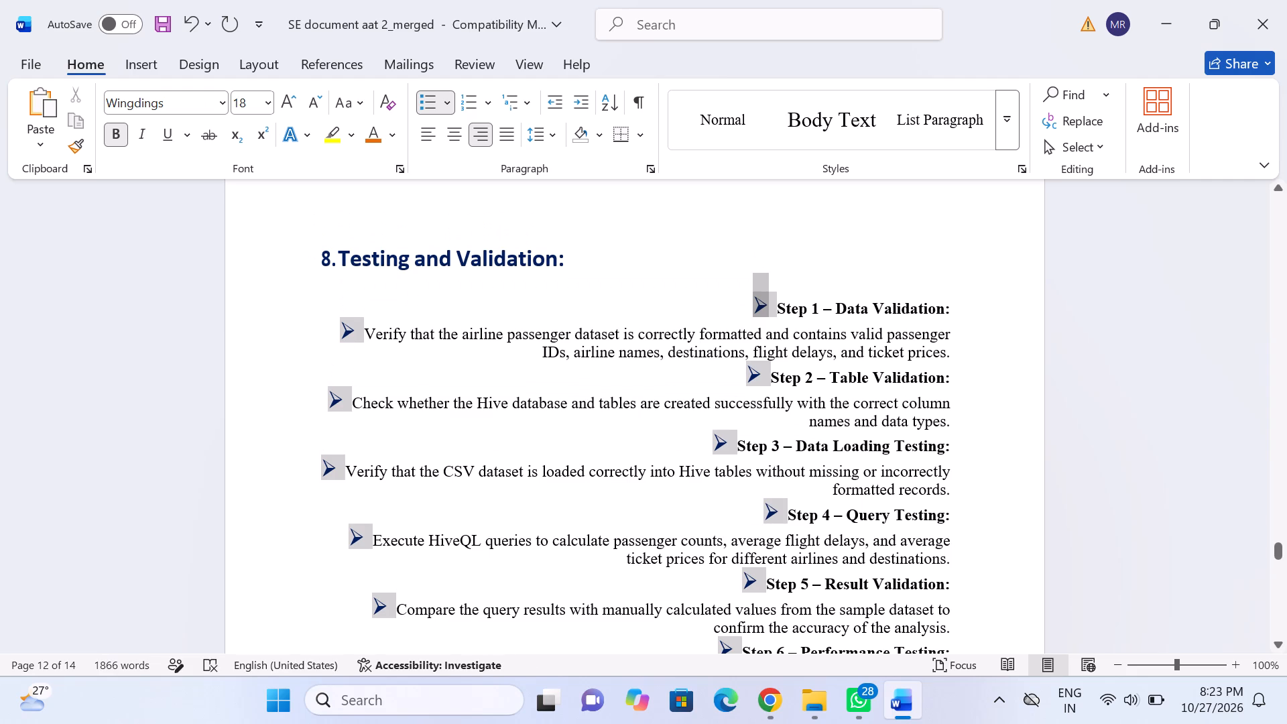
{"action": "left_click", "coordinate": [426, 139]}
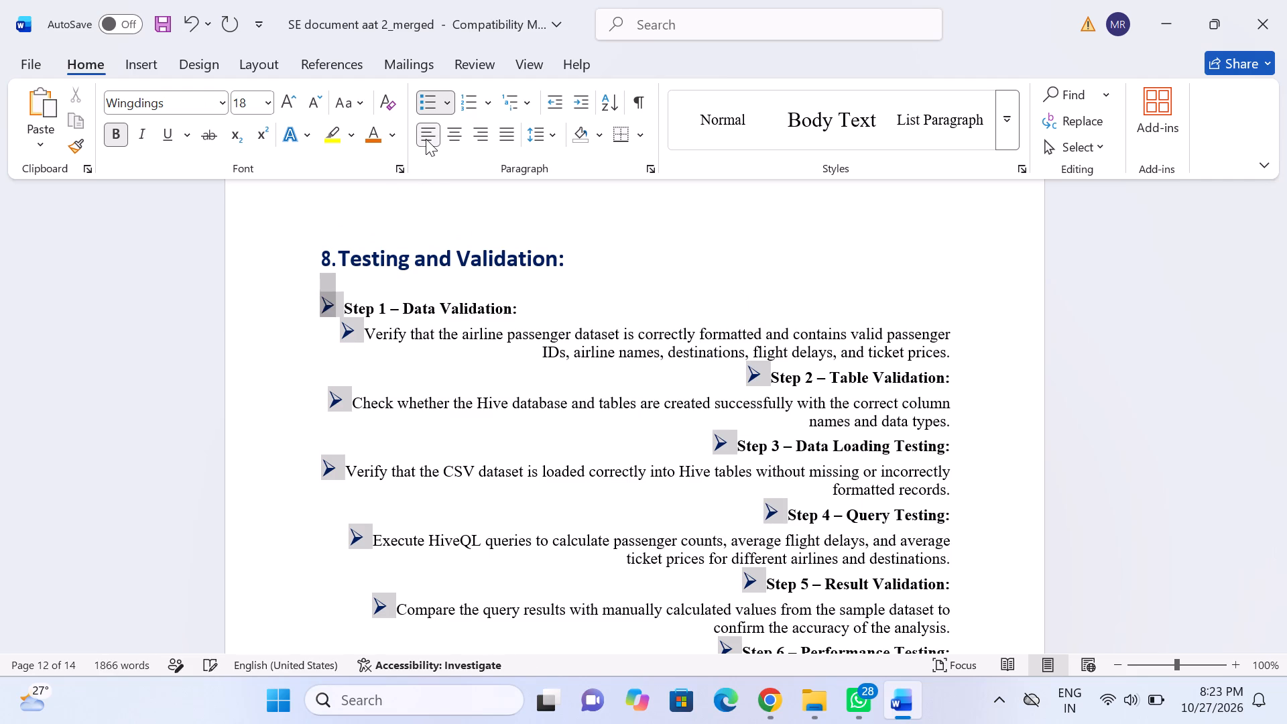
{"action": "left_click", "coordinate": [759, 373]}
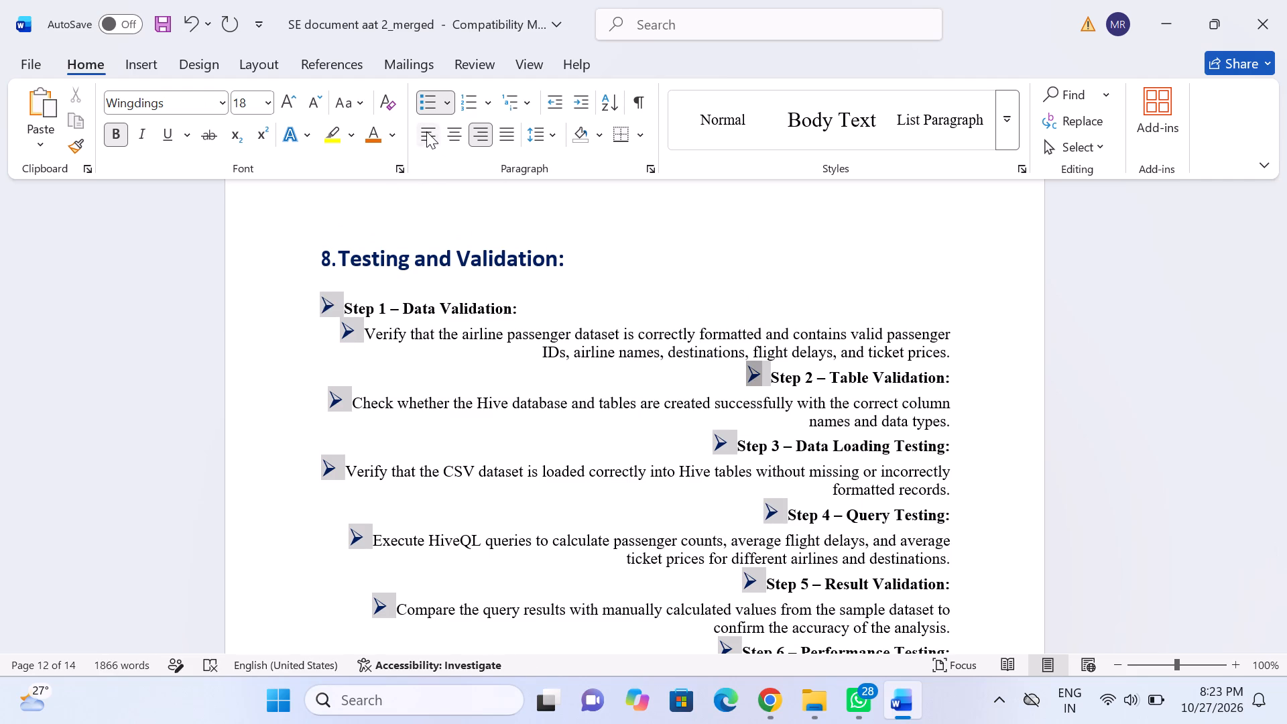
{"action": "left_click", "coordinate": [426, 131]}
Remove the bullet from the Step 1 description and left-align it as an indented paragraph beneath its heading.
{"action": "left_click", "coordinate": [367, 330]}
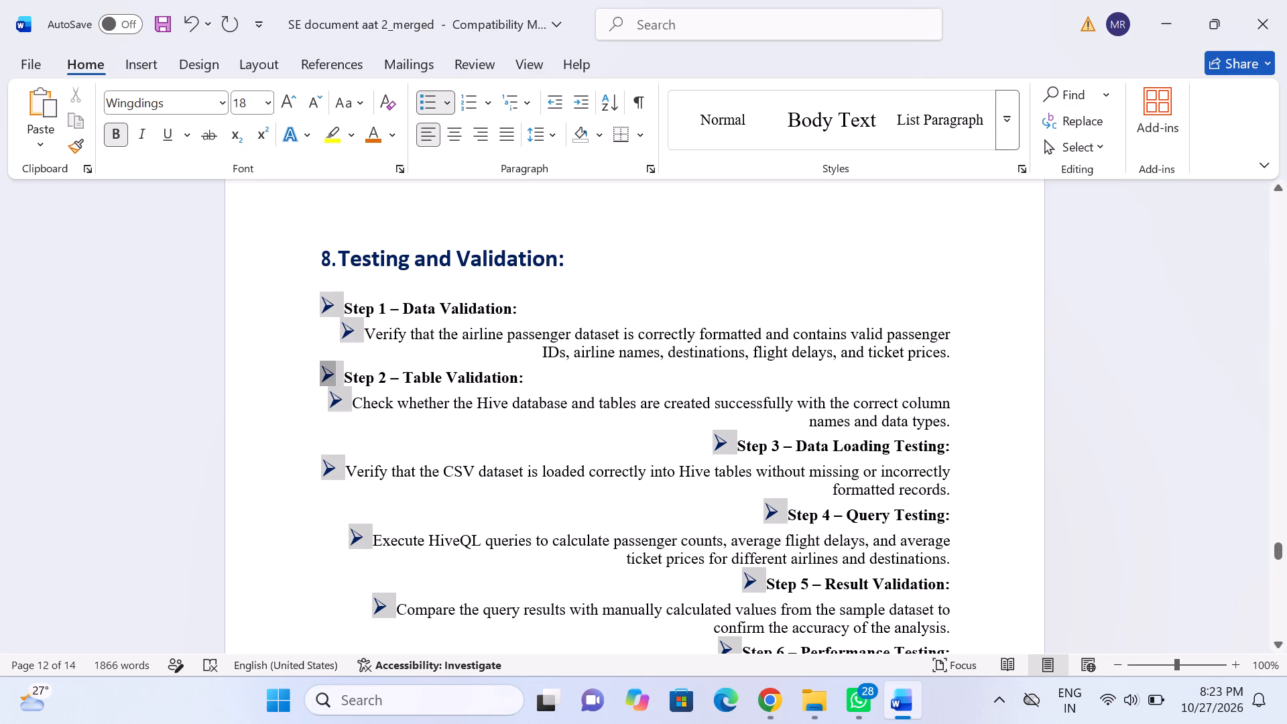
{"action": "key", "text": "BackSpace"}
{"action": "key", "text": "BackSpace"}
{"action": "key", "text": "BackSpace"}
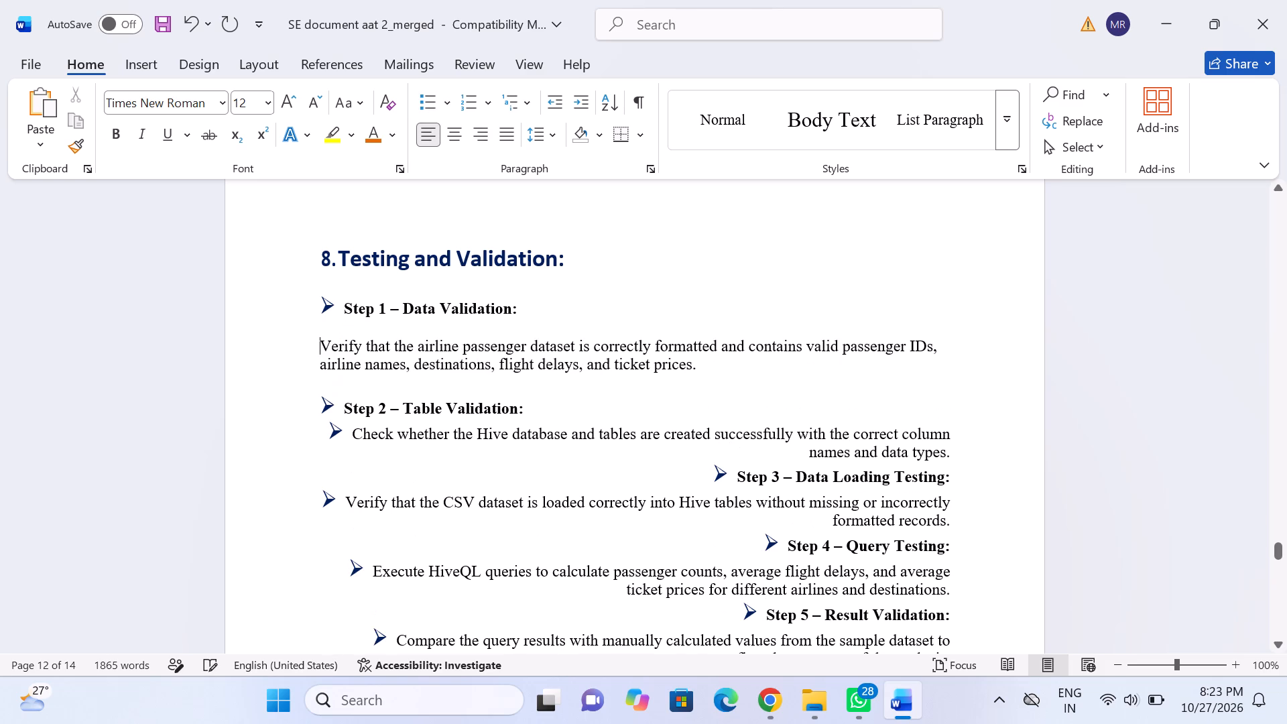
{"action": "key", "text": "BackSpace"}
{"action": "key", "text": "space"}
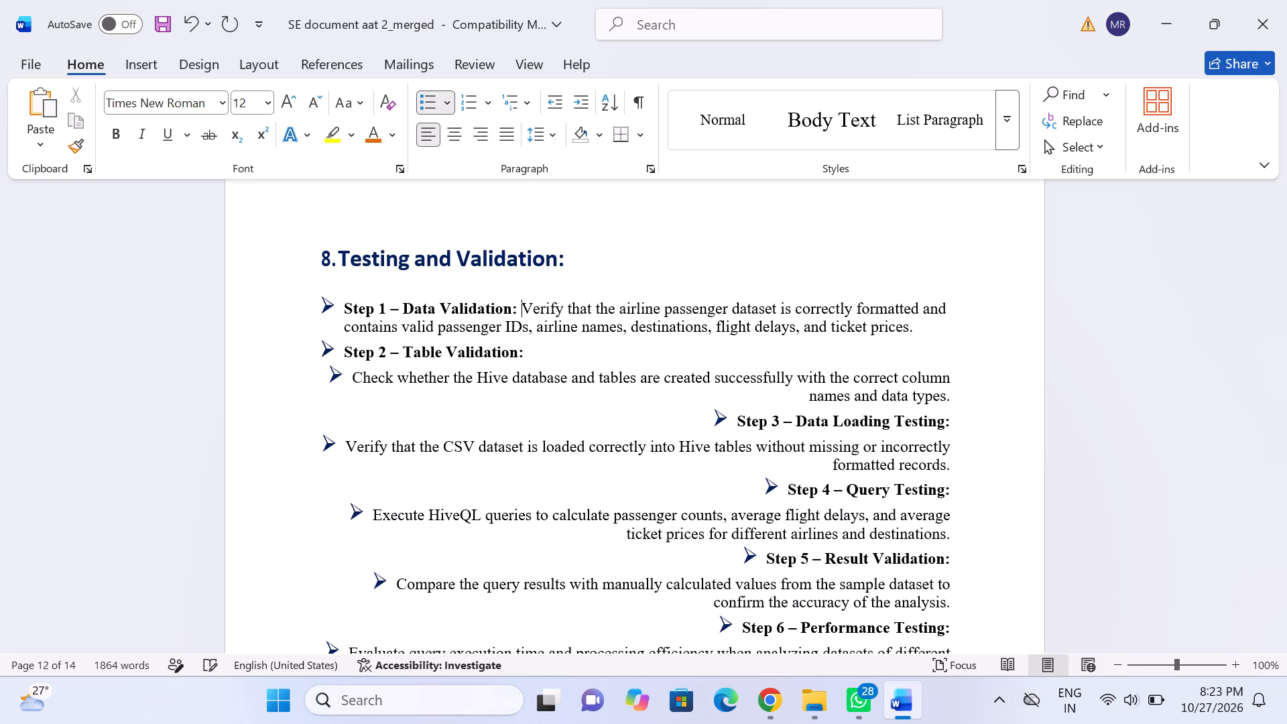
{"action": "key", "text": "Return"}
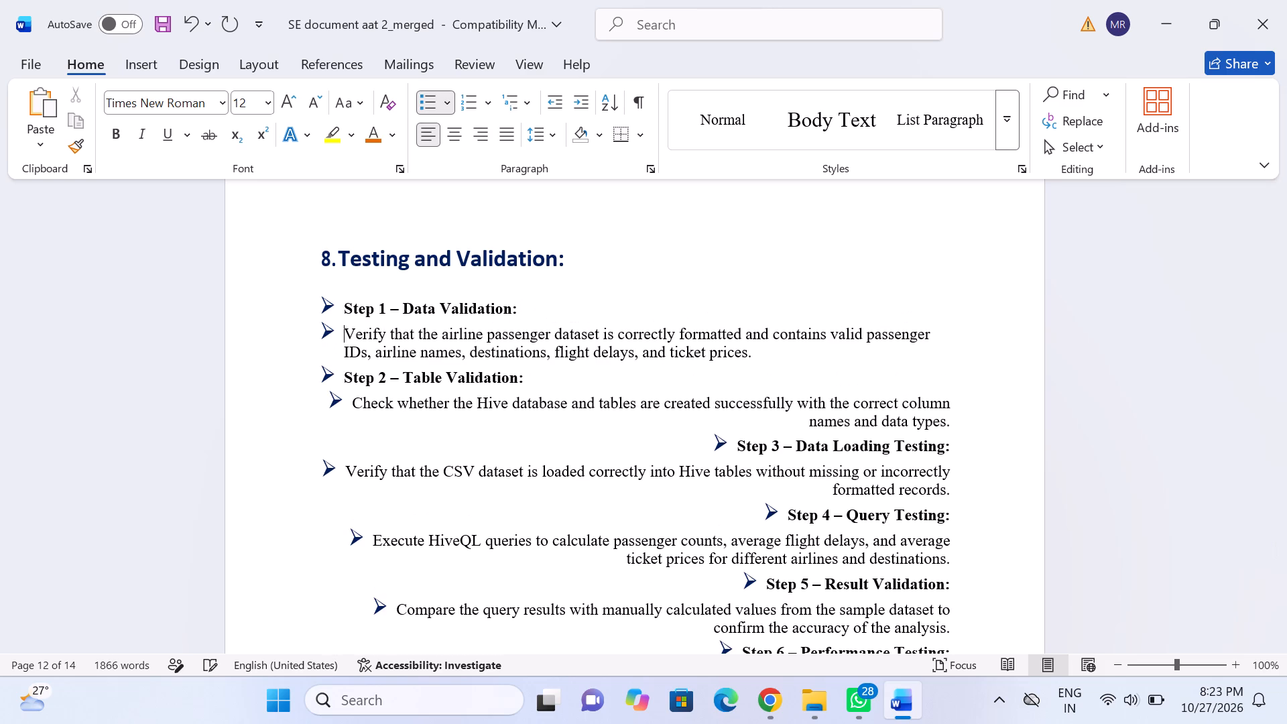
{"action": "key", "text": "BackSpace"}
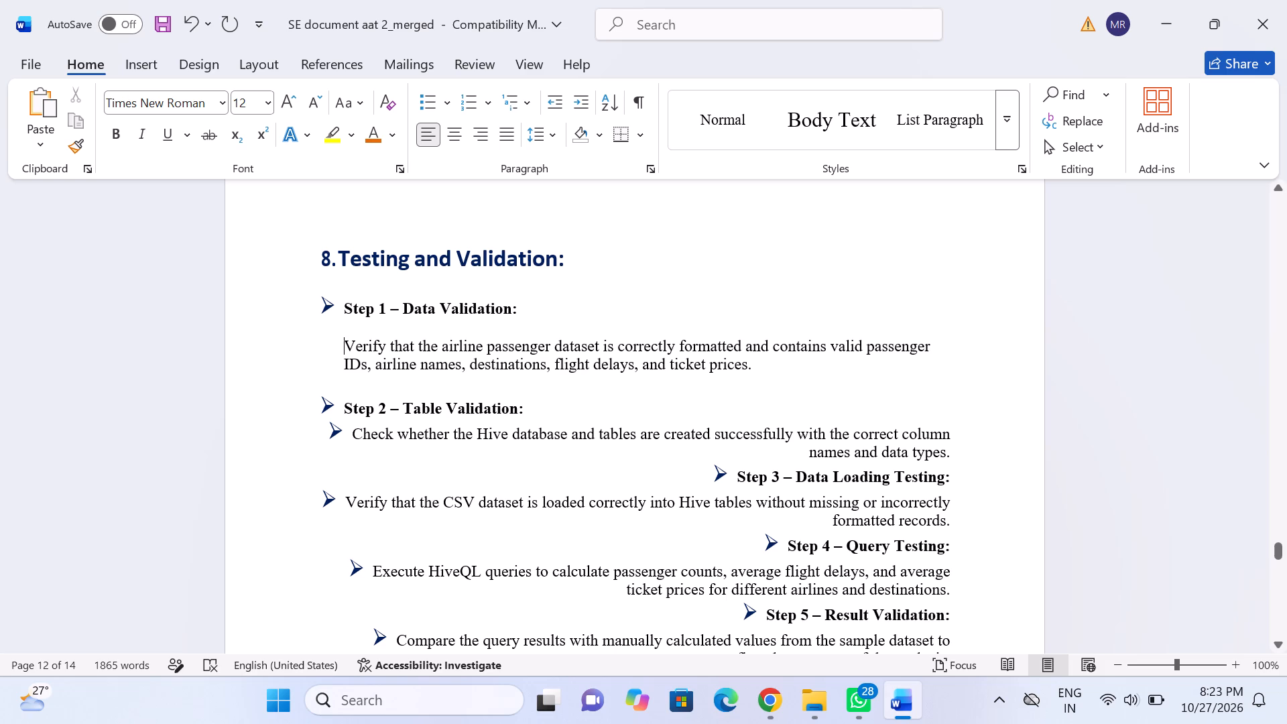
Remove the bullet from the Step 2 description and align it as an indented paragraph beneath its heading.
{"action": "left_click", "coordinate": [345, 433]}
{"action": "key", "text": "BackSpace"}
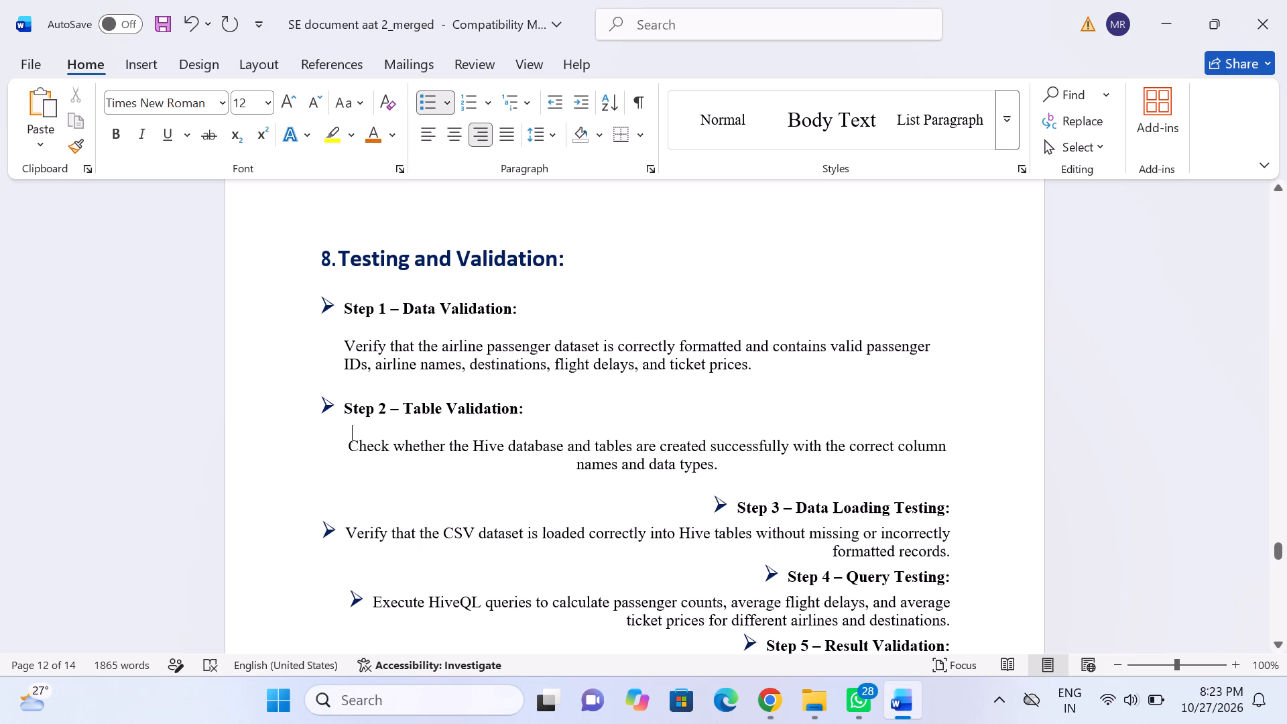
{"action": "key", "text": "BackSpace"}
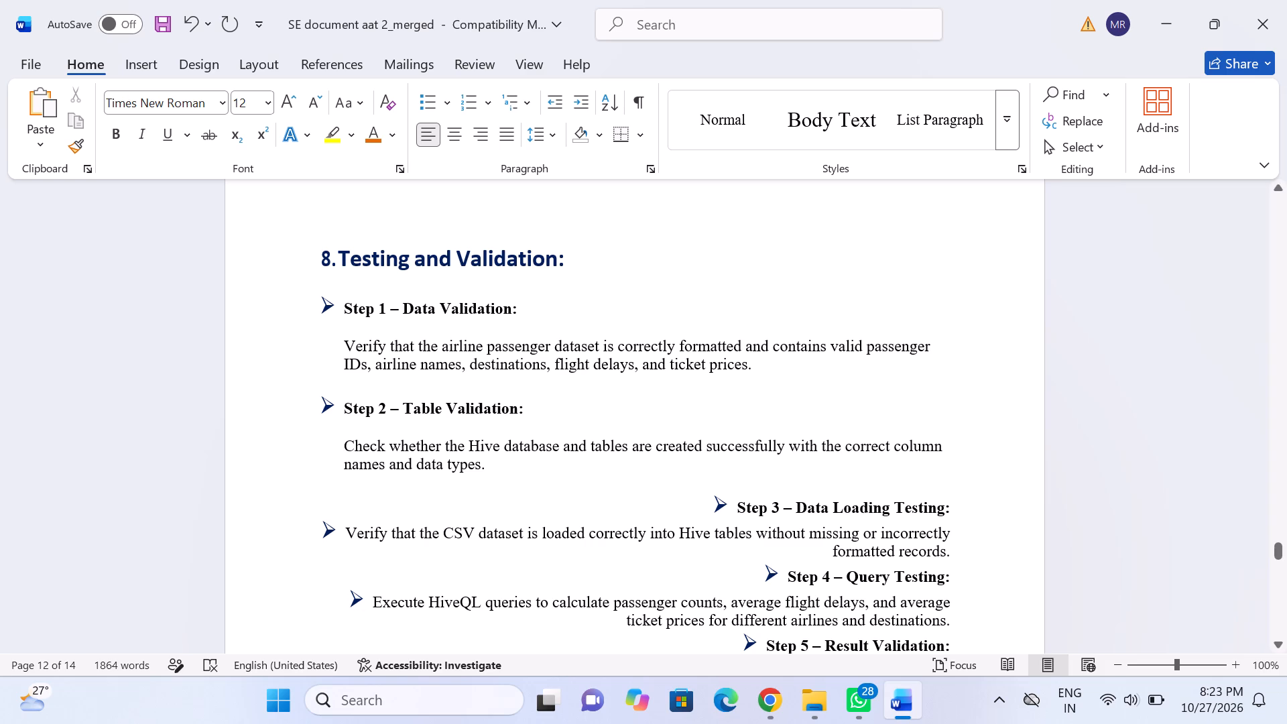
Left-align the Step 3 – Data Loading Testing heading.
{"action": "left_click", "coordinate": [727, 503]}
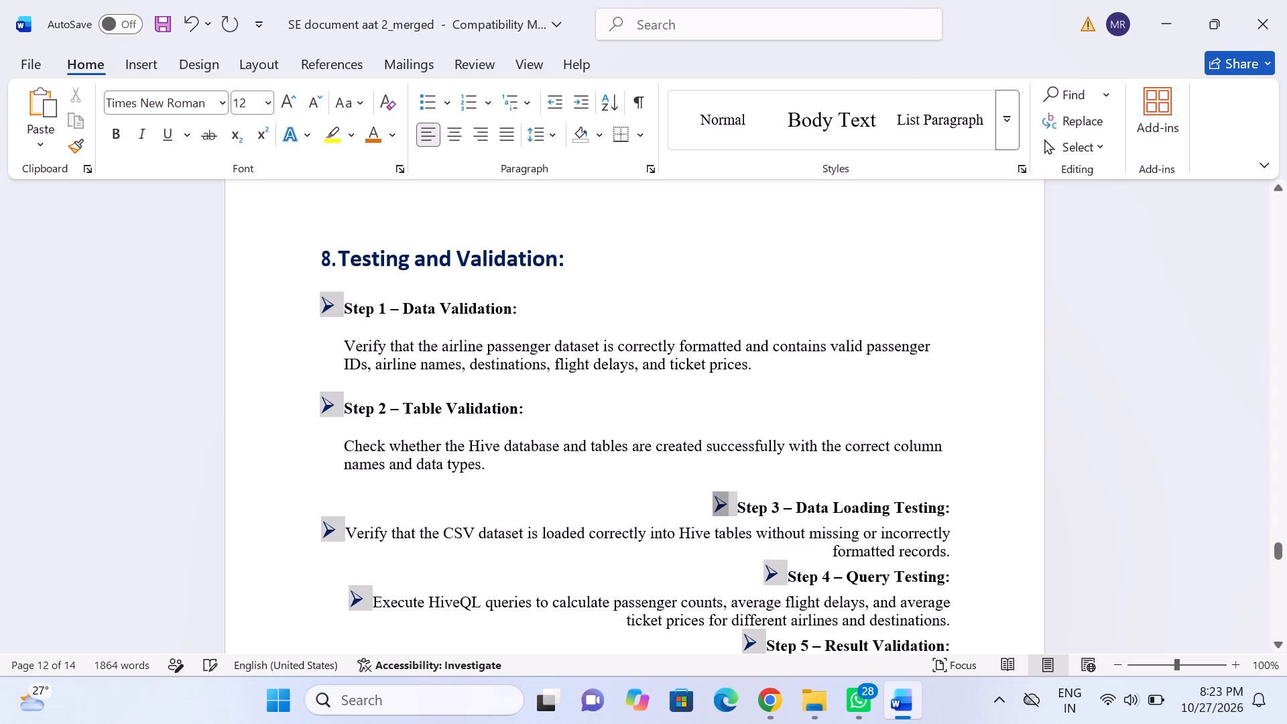
{"action": "left_click", "coordinate": [424, 123]}
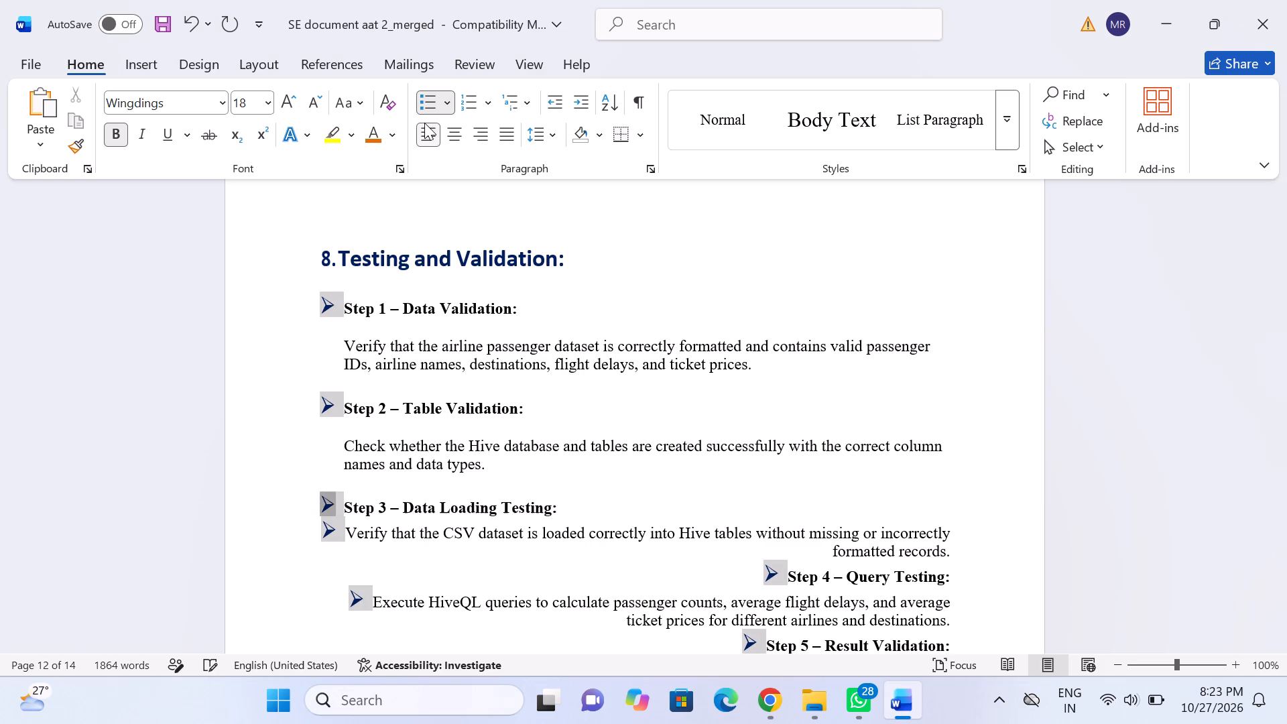
Remove the bullet from the Step 3 description and run it inline after the Step 3 – Data Loading Testing heading, separated by a space.
{"action": "left_click", "coordinate": [347, 543]}
{"action": "key", "text": "BackSpace"}
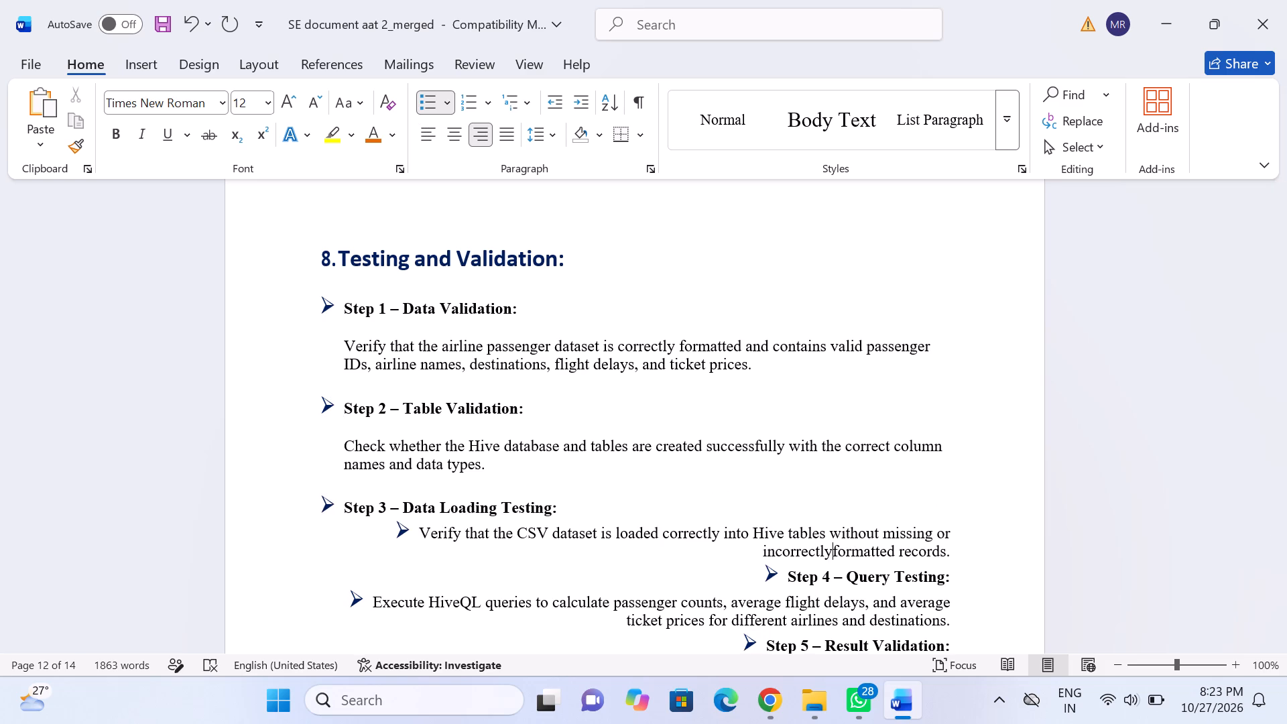
{"action": "key", "text": "space"}
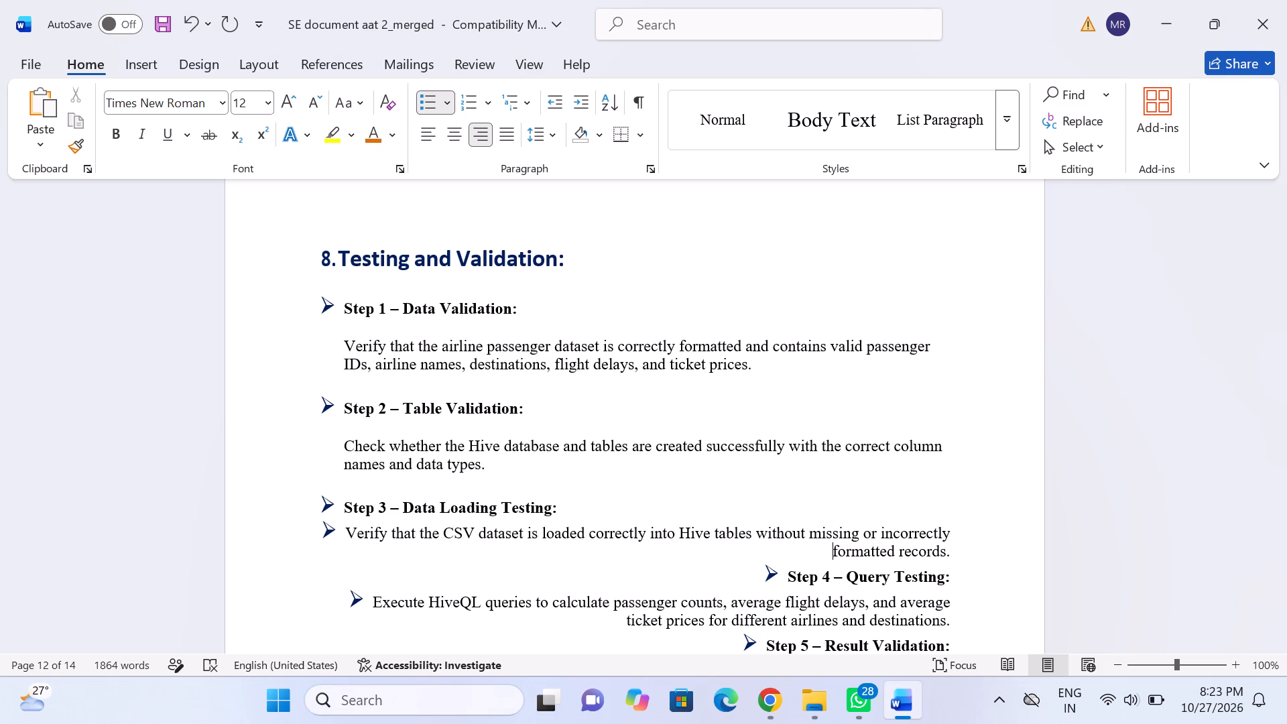
{"action": "left_click", "coordinate": [345, 532]}
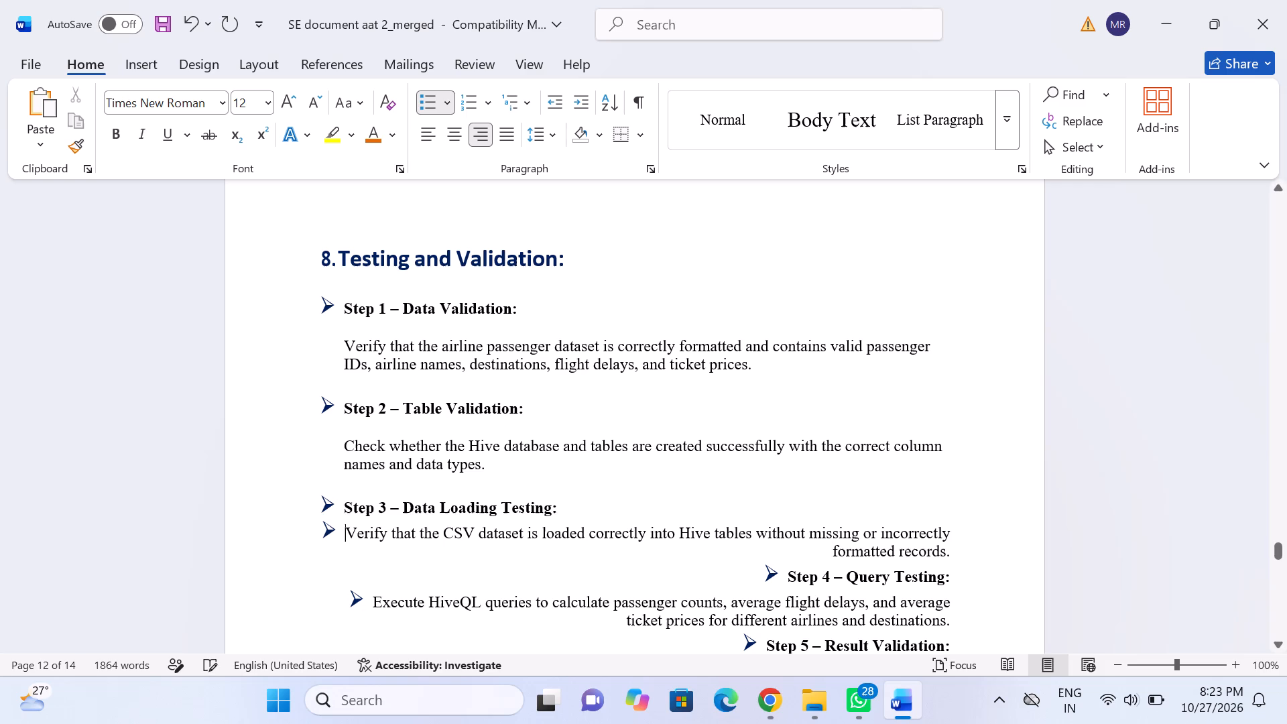
{"action": "key", "text": "BackSpace"}
{"action": "key", "text": "BackSpace"}
{"action": "key", "text": "BackSpace"}
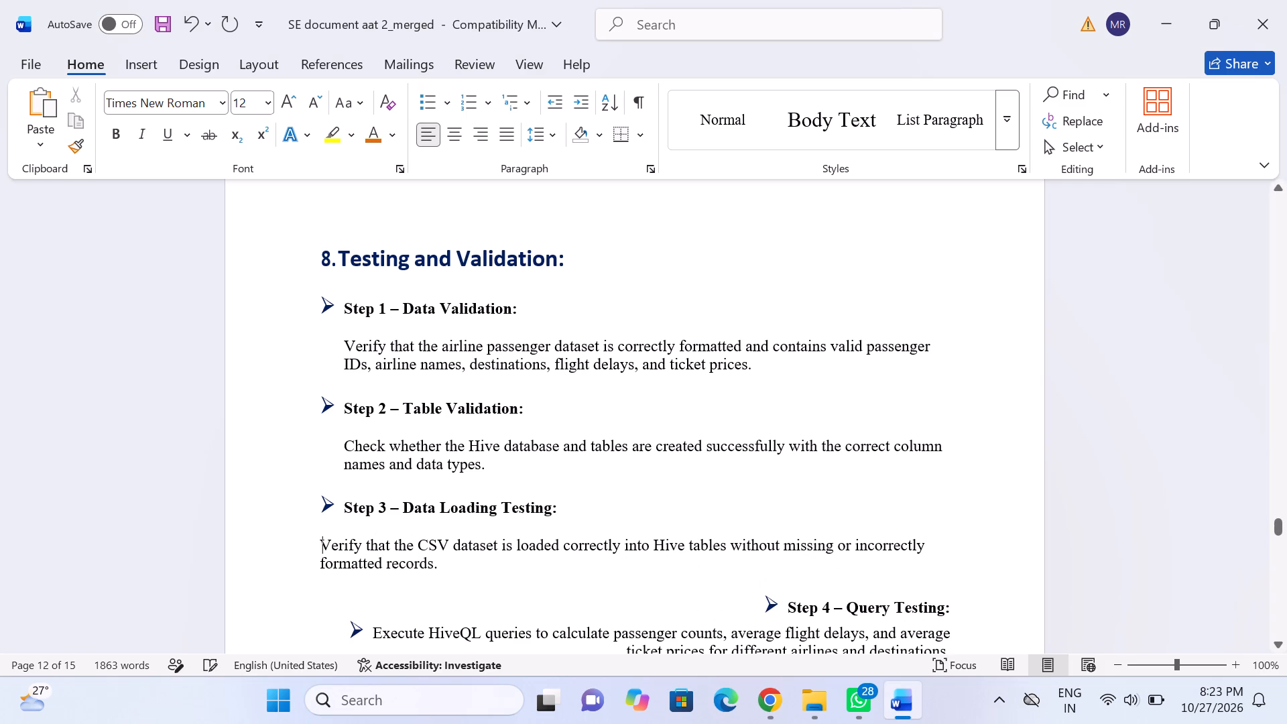
{"action": "key", "text": "BackSpace"}
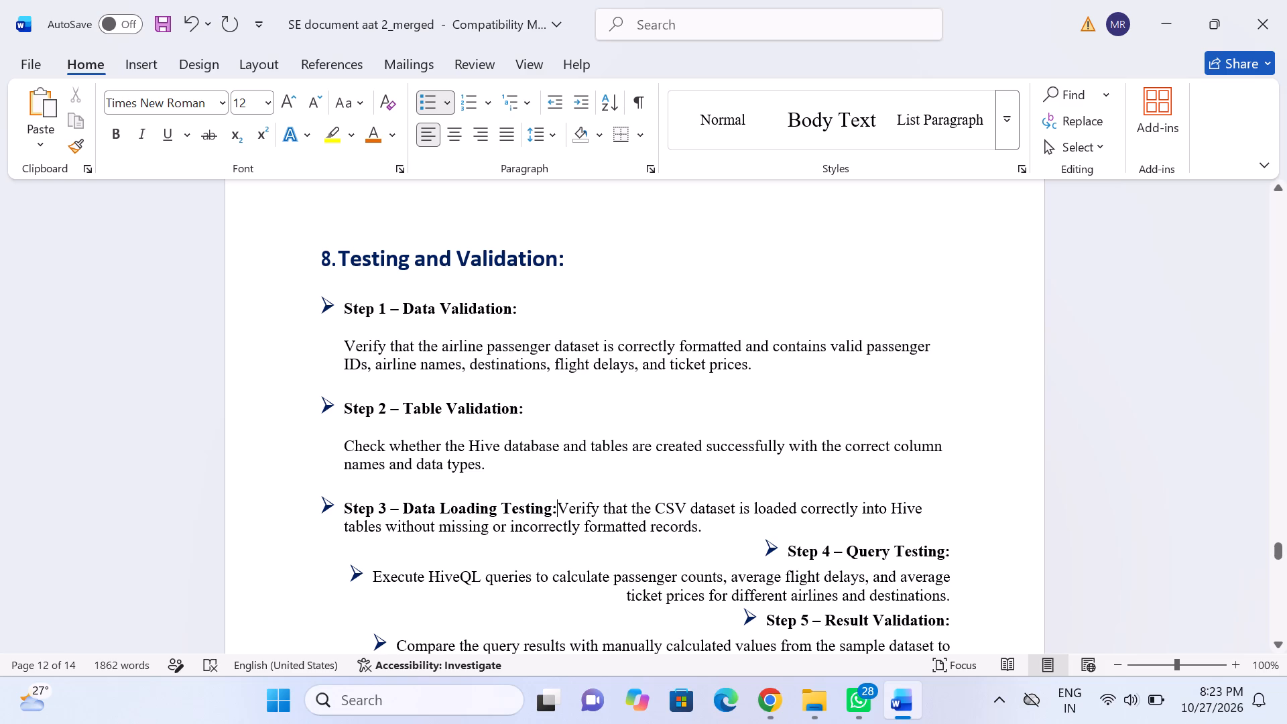
{"action": "key", "text": "Return"}
{"action": "key", "text": "BackSpace"}
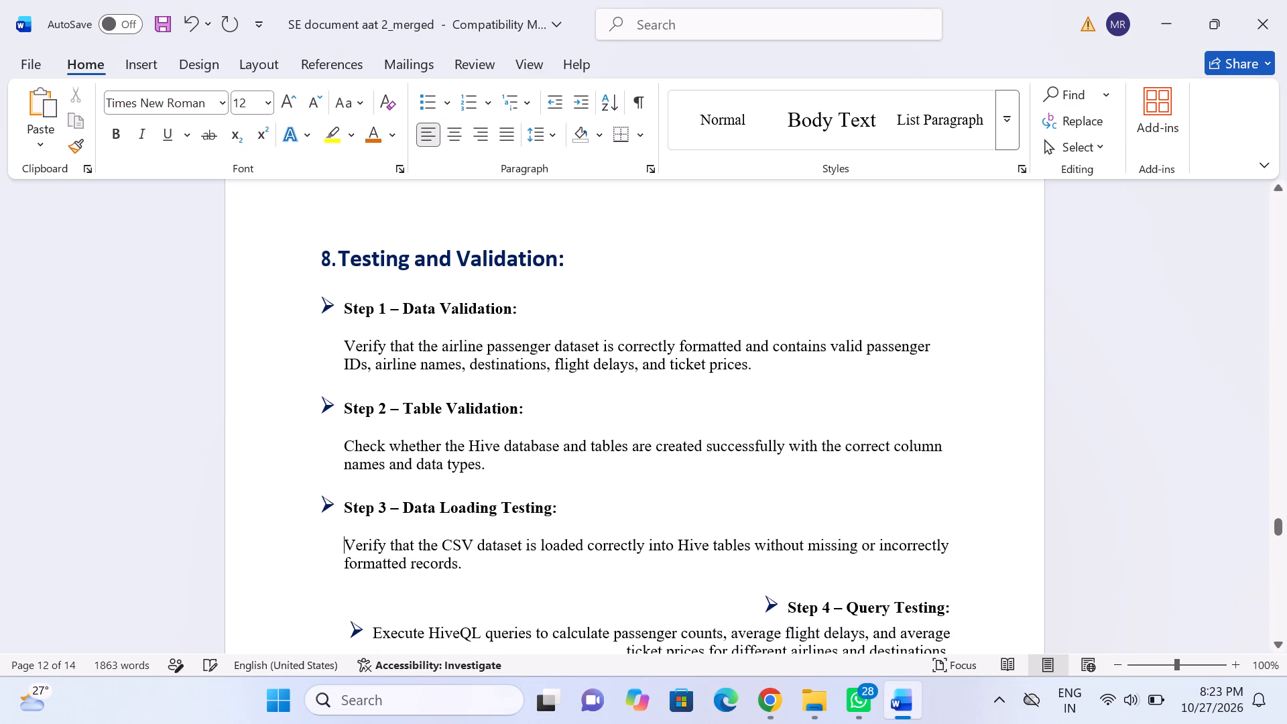
{"action": "key", "text": "BackSpace"}
{"action": "key", "text": "BackSpace"}
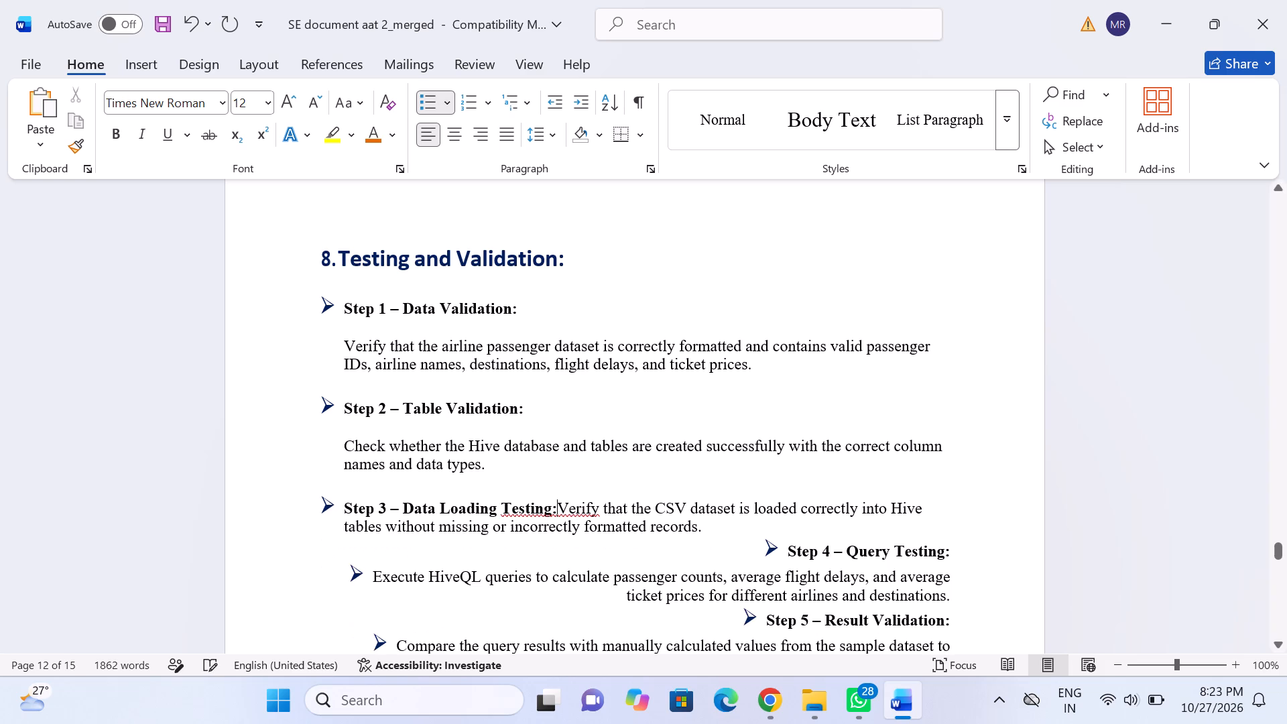
{"action": "key", "text": "space"}
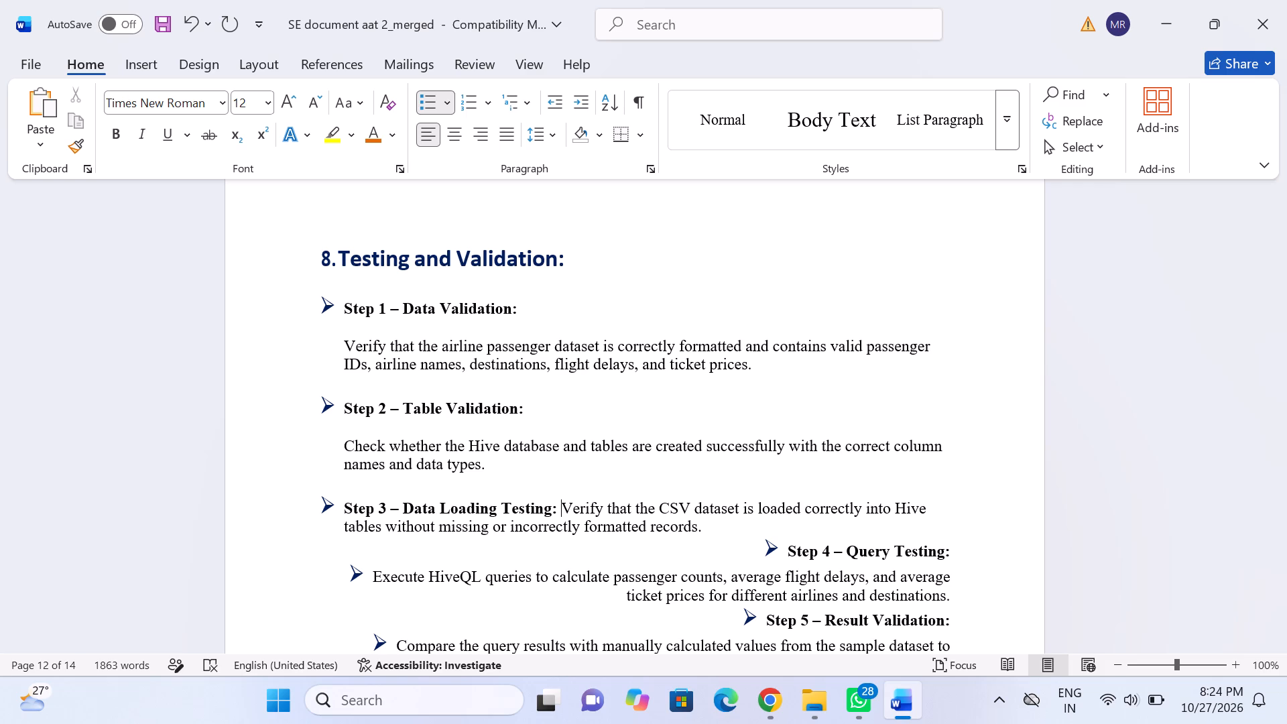
Join the Step 2 and Step 1 descriptions onto the same line as their headings.
{"action": "left_click", "coordinate": [342, 444]}
{"action": "key", "text": "BackSpace"}
{"action": "key", "text": "BackSpace"}
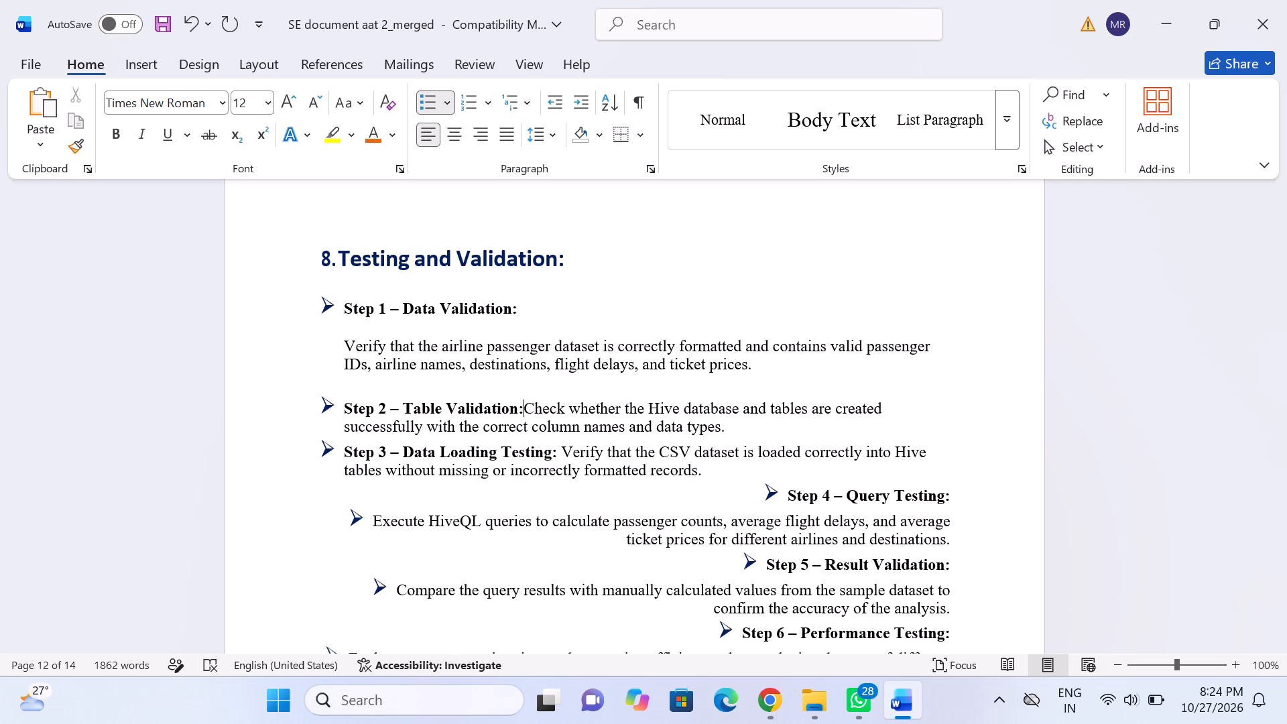
{"action": "left_click", "coordinate": [346, 343]}
{"action": "key", "text": "BackSpace"}
{"action": "key", "text": "BackSpace"}
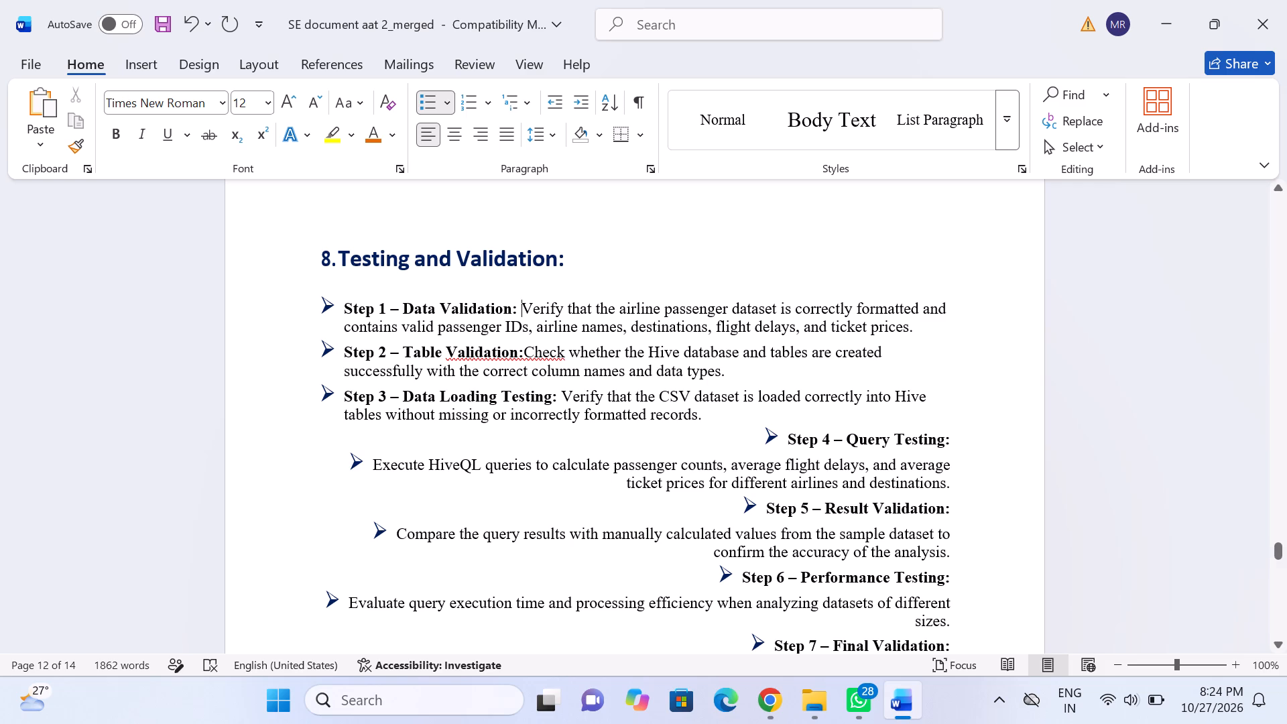
Colour the Step 1, Step 2 and Step 3 headings orange, and add a space between the Step 2 heading and its description.
{"action": "left_click_drag", "start_coordinate": [518, 310], "coordinate": [355, 314]}
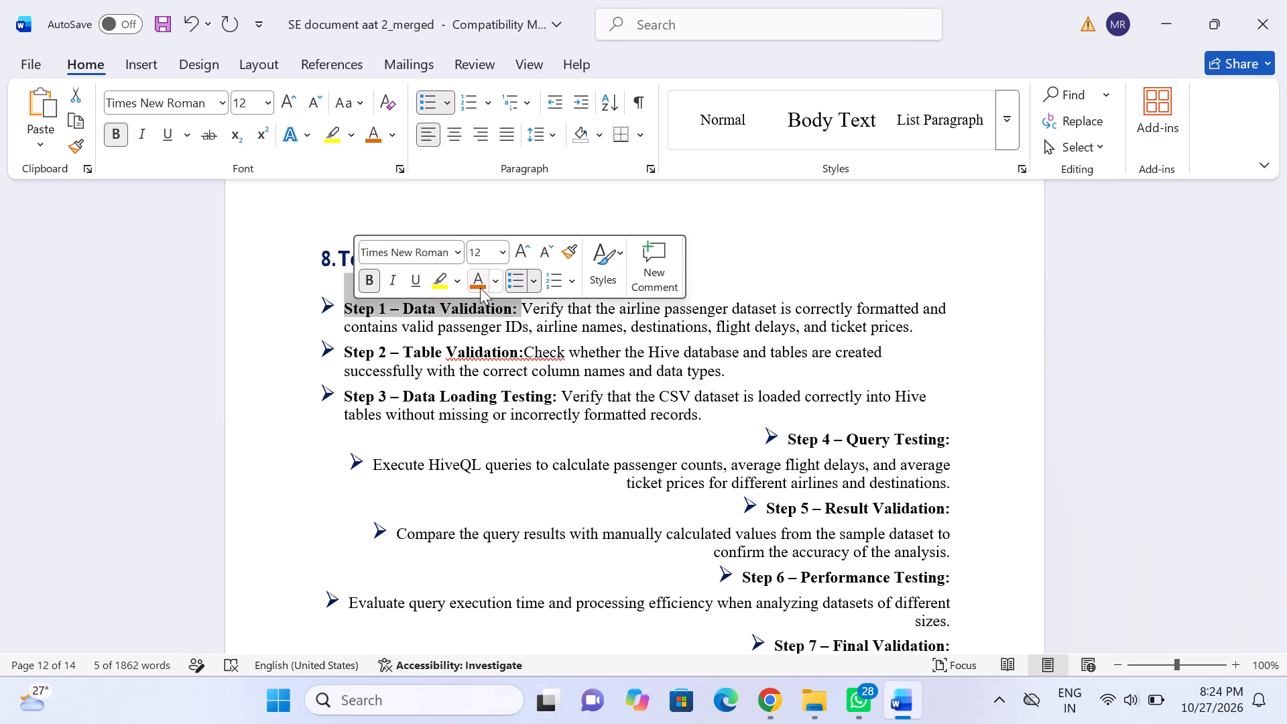
{"action": "left_click", "coordinate": [480, 288]}
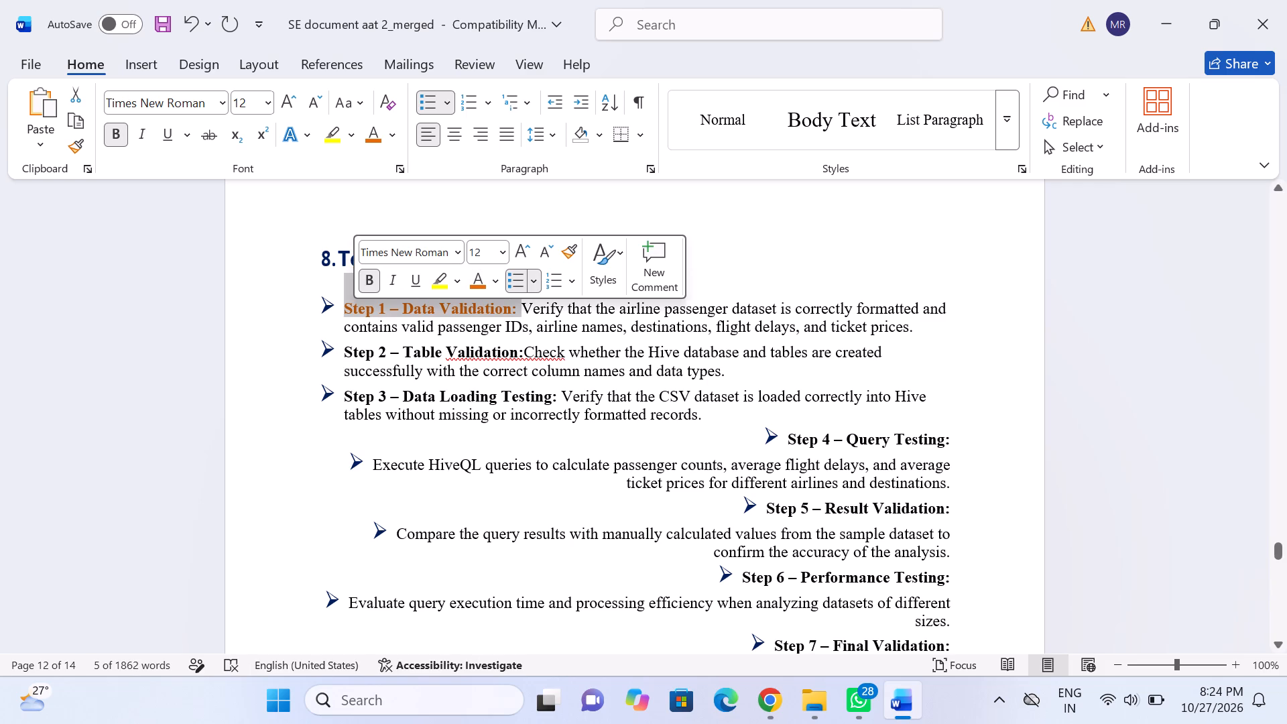
{"action": "left_click", "coordinate": [521, 352]}
{"action": "key", "text": "space"}
{"action": "left_click_drag", "start_coordinate": [520, 352], "coordinate": [370, 356]}
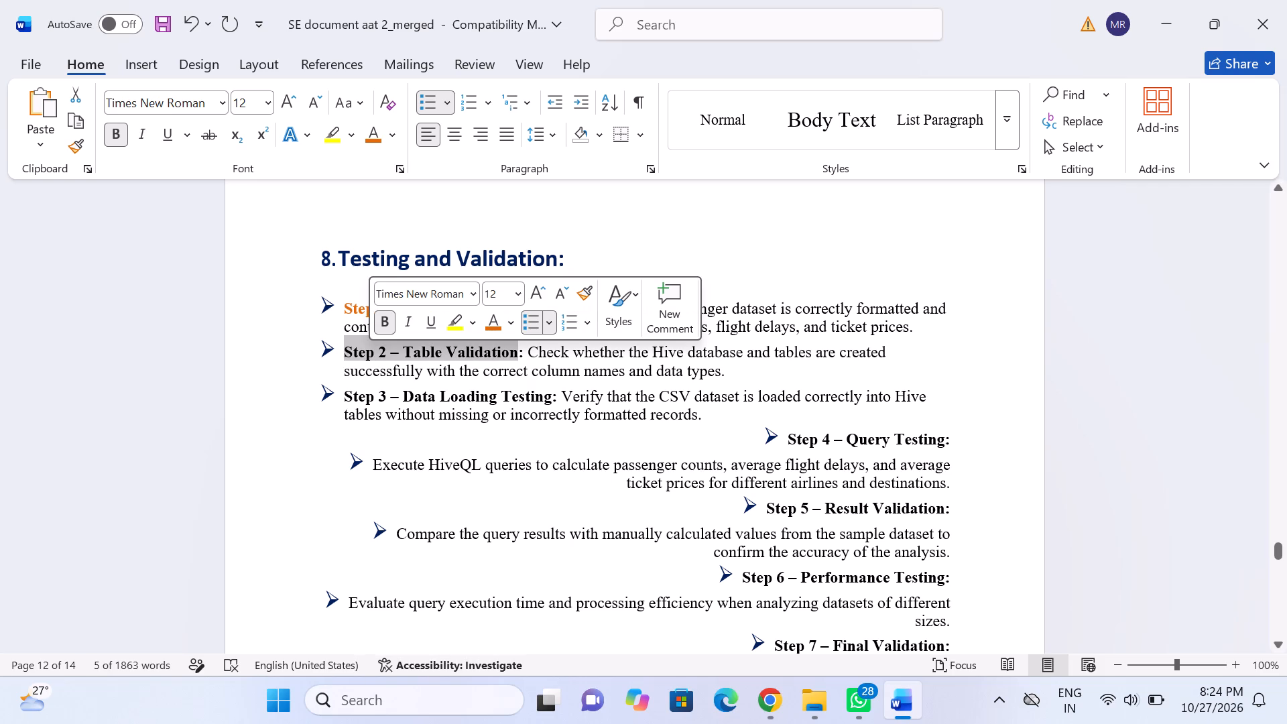
{"action": "left_click", "coordinate": [520, 352]}
{"action": "left_click_drag", "start_coordinate": [526, 349], "coordinate": [358, 354]}
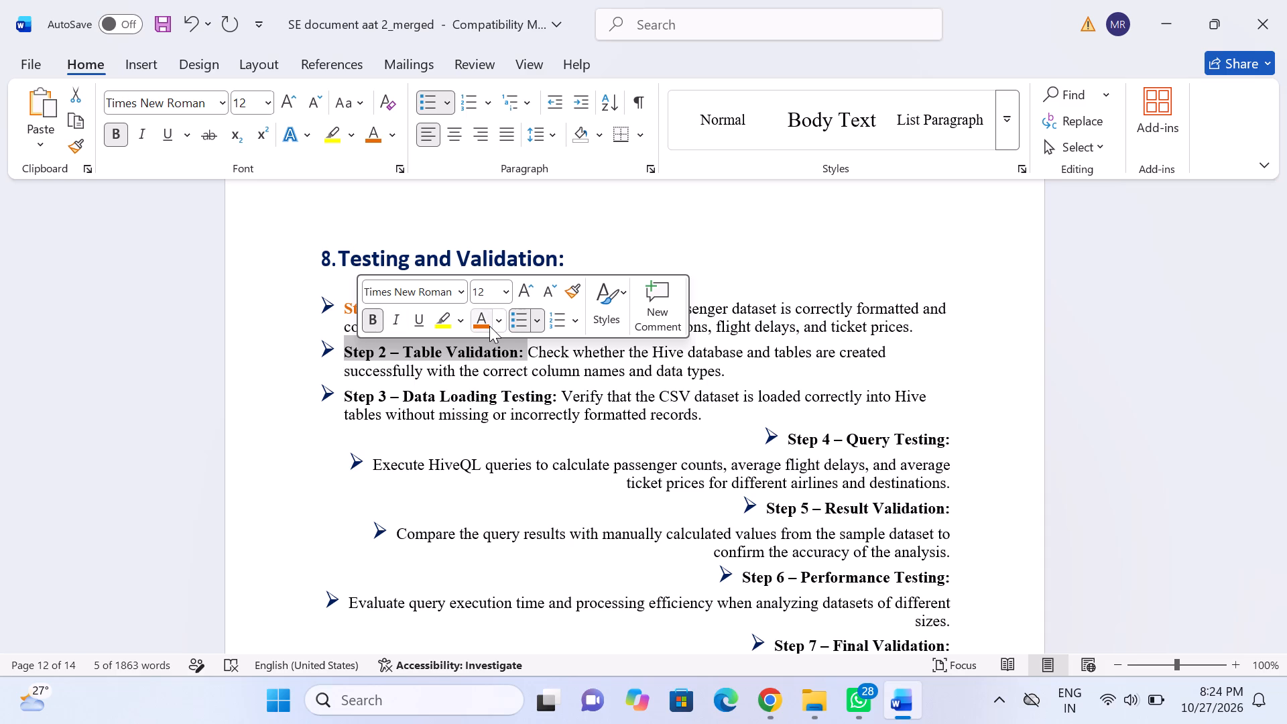
{"action": "left_click", "coordinate": [489, 326]}
{"action": "left_click_drag", "start_coordinate": [556, 395], "coordinate": [346, 402]}
{"action": "left_click", "coordinate": [361, 355]}
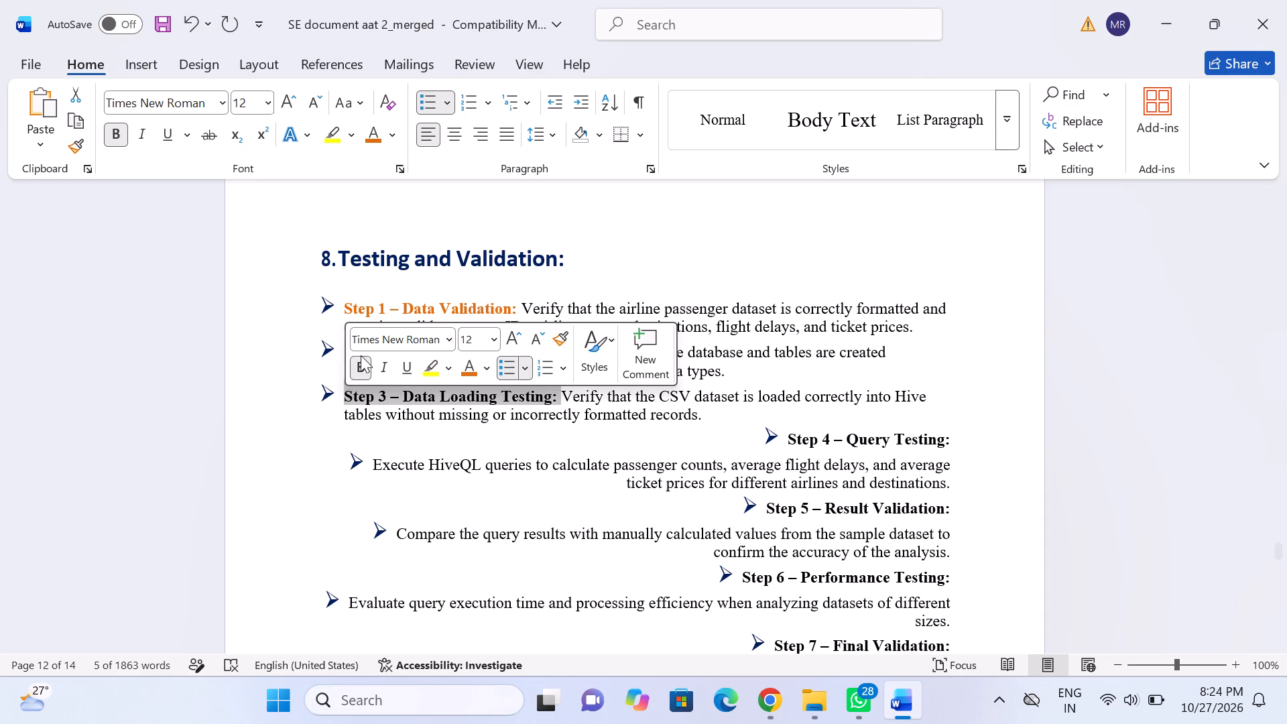
{"action": "left_click", "coordinate": [354, 363]}
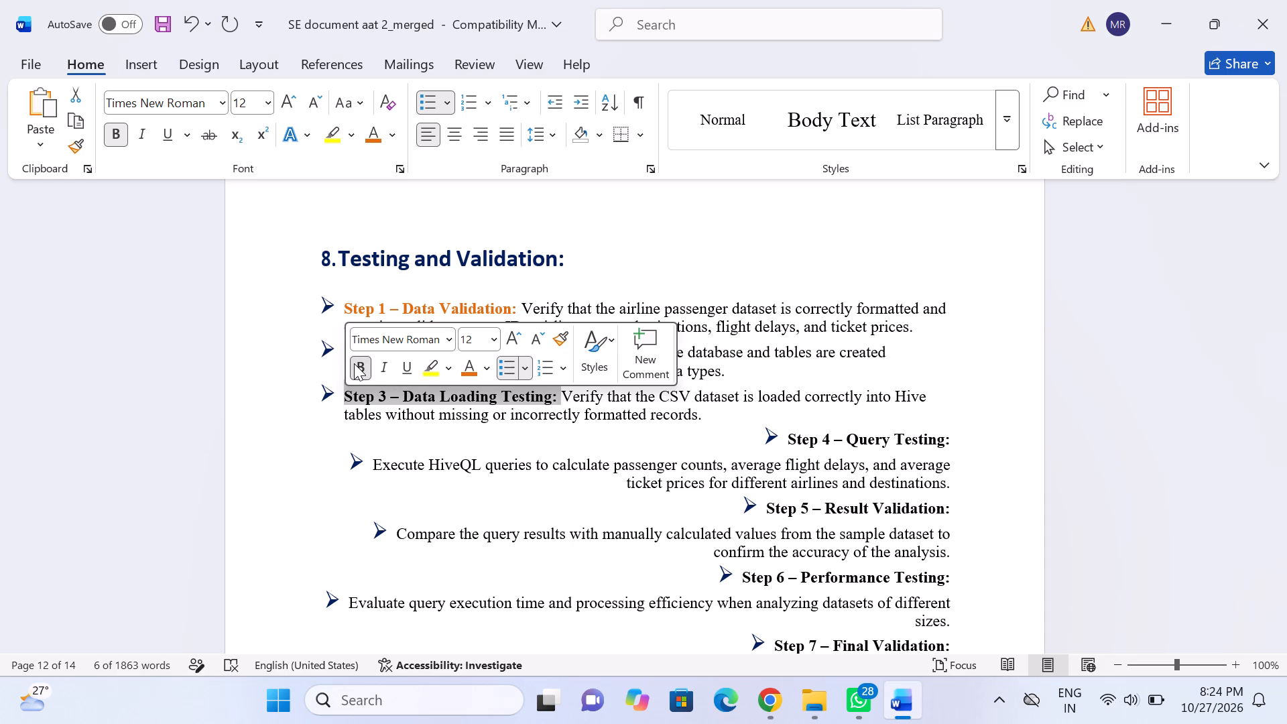
{"action": "left_click", "coordinate": [354, 363]}
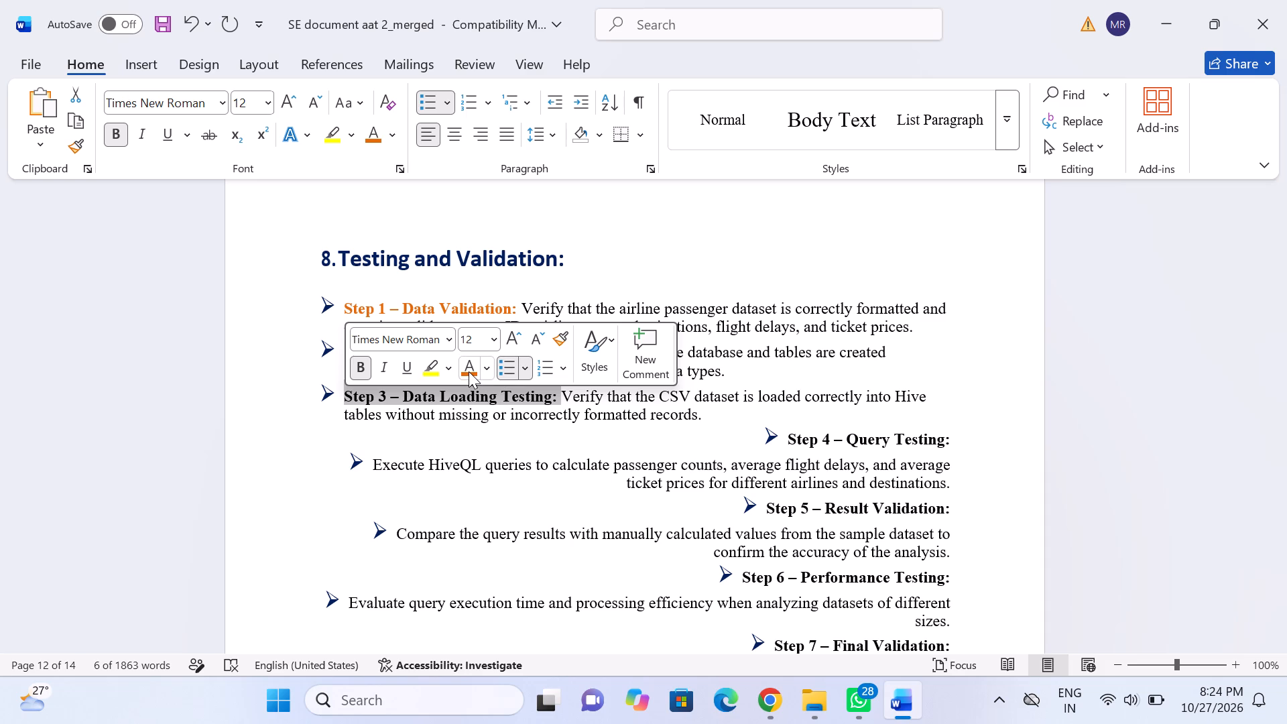
{"action": "left_click", "coordinate": [469, 371]}
Left-align the Step 4 – Query Testing heading and run its unbulleted description inline after it, separated by a space.
{"action": "left_click", "coordinate": [774, 442]}
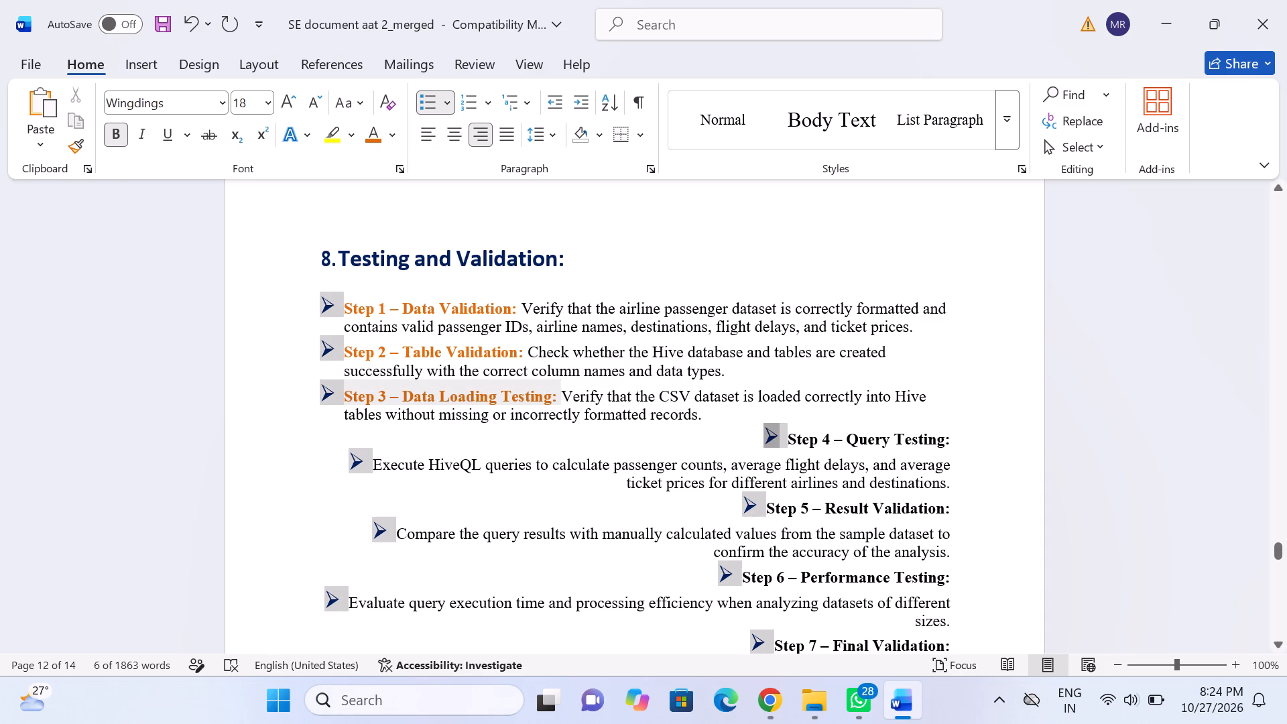
{"action": "left_click_drag", "start_coordinate": [774, 432], "coordinate": [361, 428]}
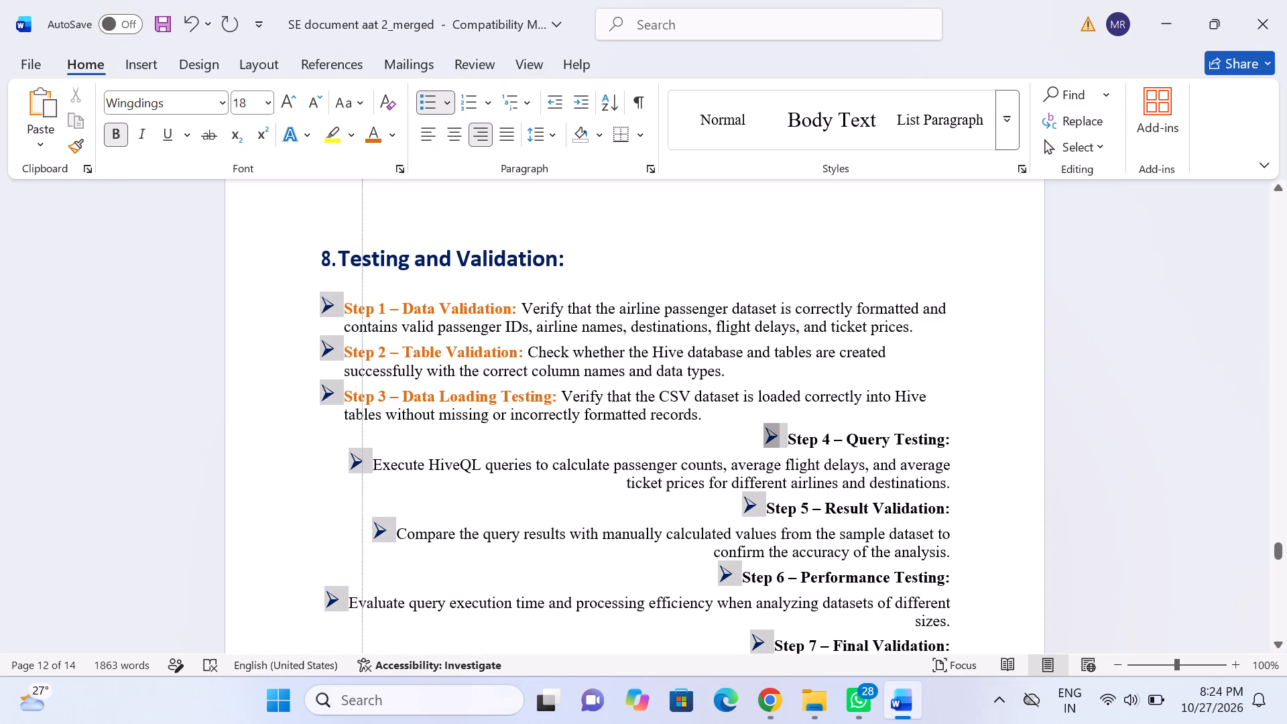
{"action": "left_click_drag", "start_coordinate": [361, 428], "coordinate": [320, 430]}
{"action": "left_click_drag", "start_coordinate": [776, 436], "coordinate": [316, 449]}
{"action": "left_click", "coordinate": [430, 131]}
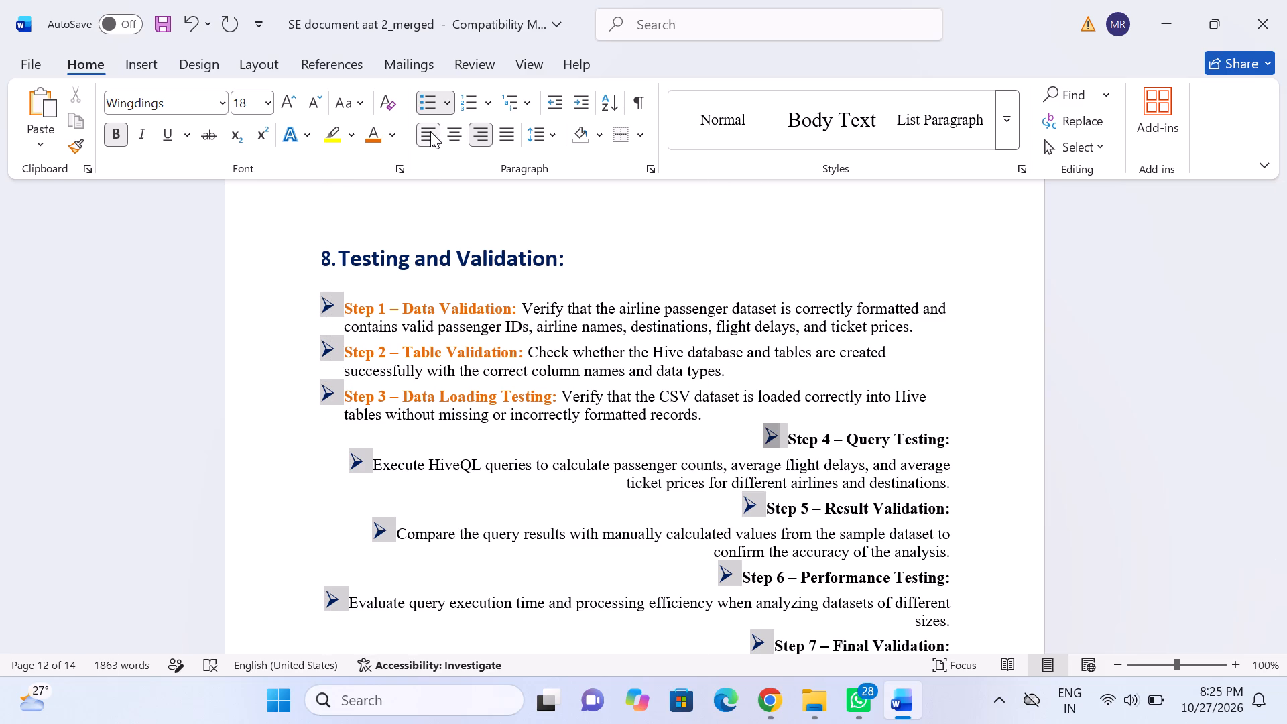
{"action": "left_click", "coordinate": [367, 469]}
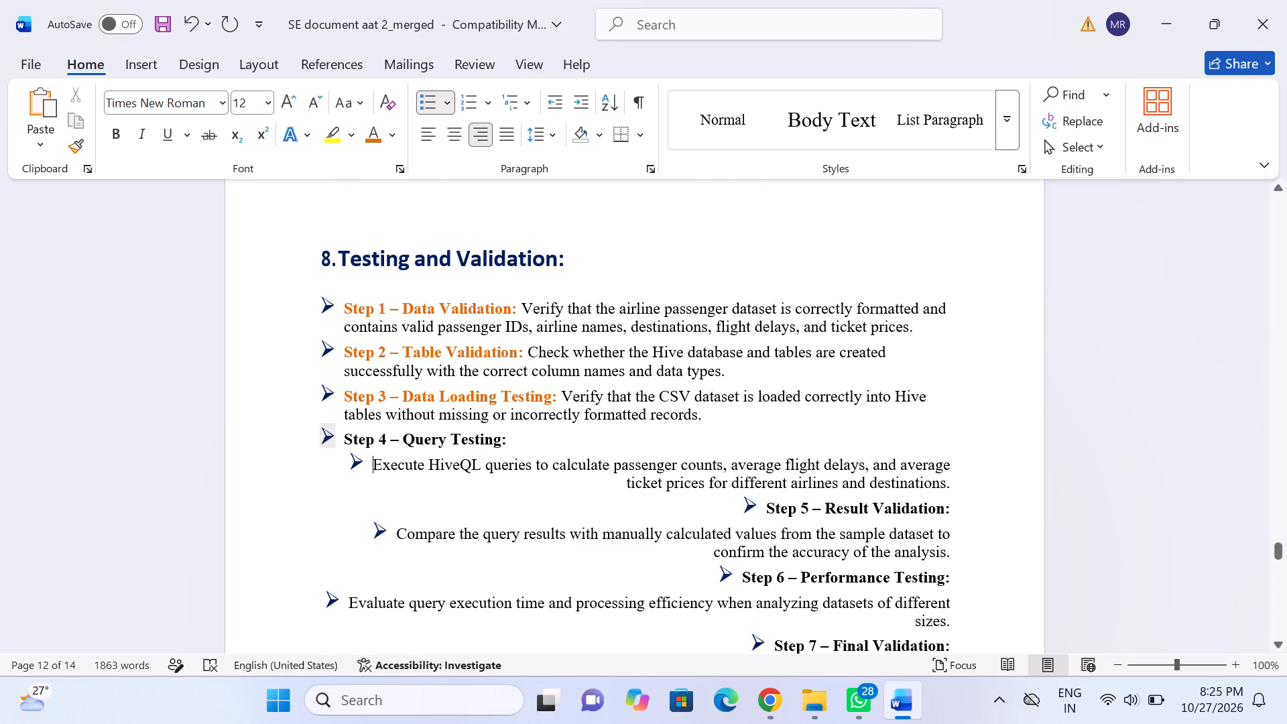
{"action": "key", "text": "BackSpace"}
{"action": "key", "text": "BackSpace"}
{"action": "key", "text": "BackSpace"}
{"action": "key", "text": "BackSpace"}
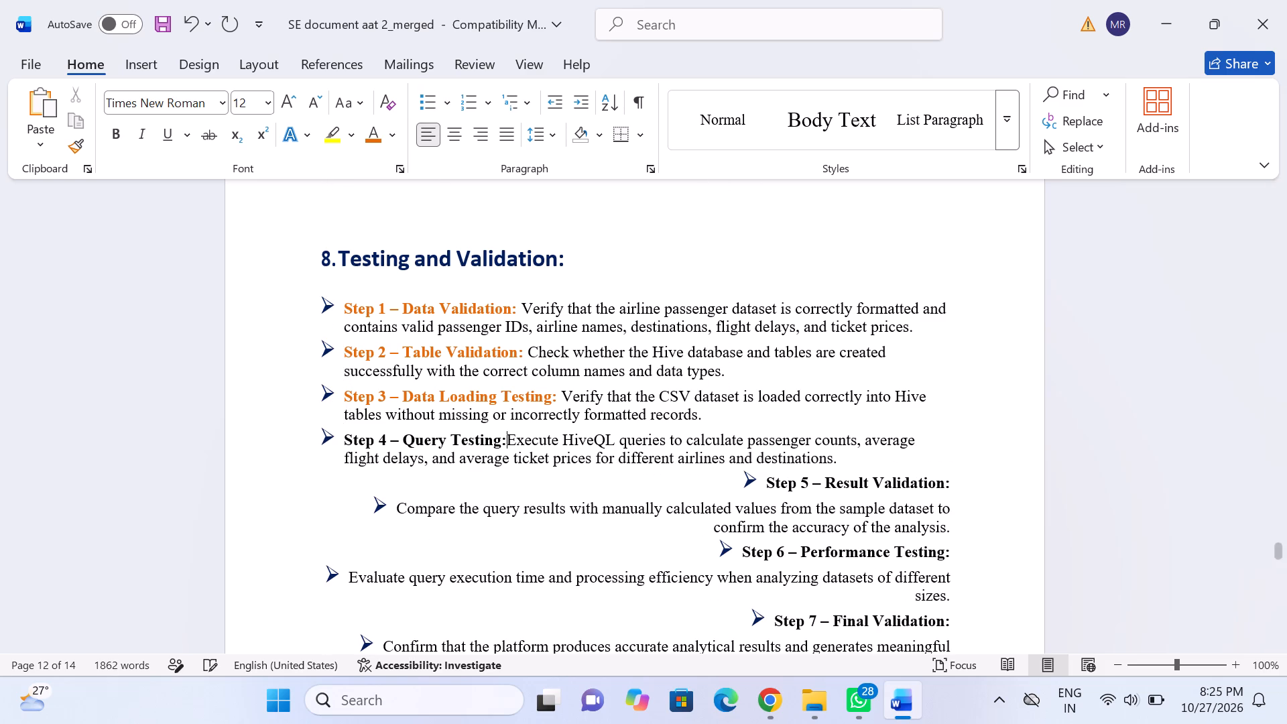
{"action": "key", "text": "space"}
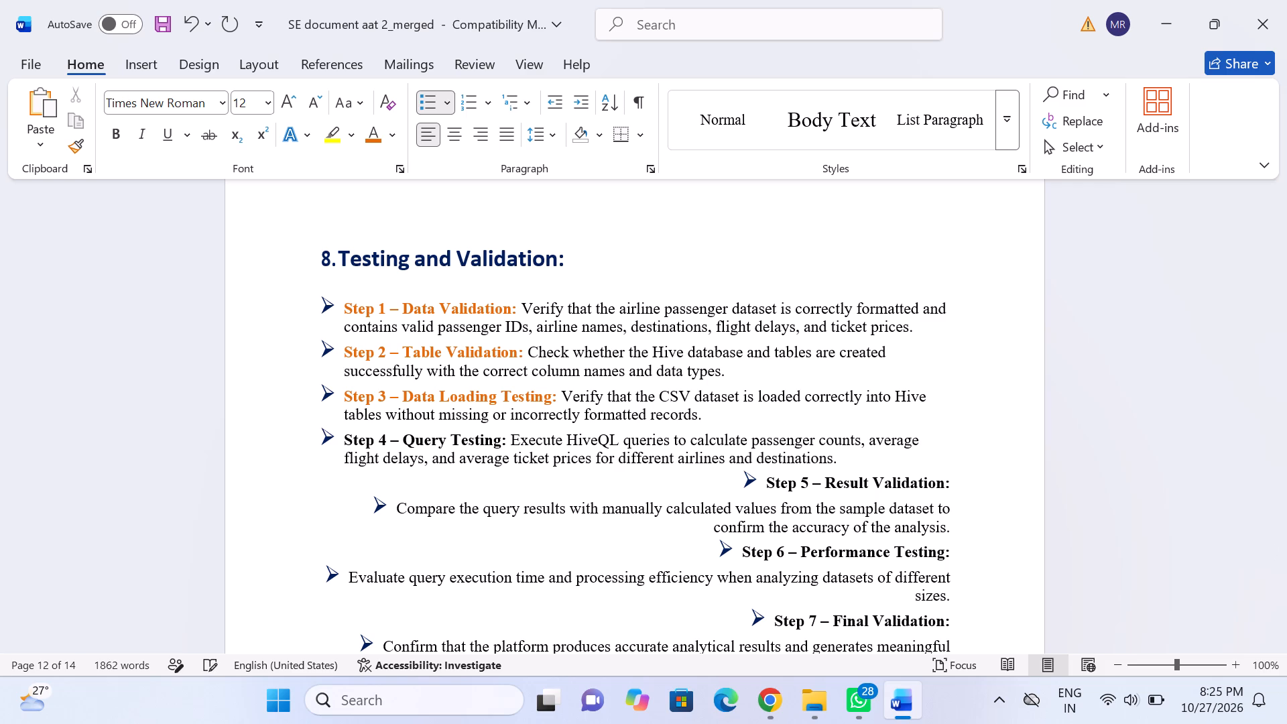
Left-align the Step 5 – Result Validation heading and run its unbulleted description inline directly after it.
{"action": "left_click", "coordinate": [756, 477]}
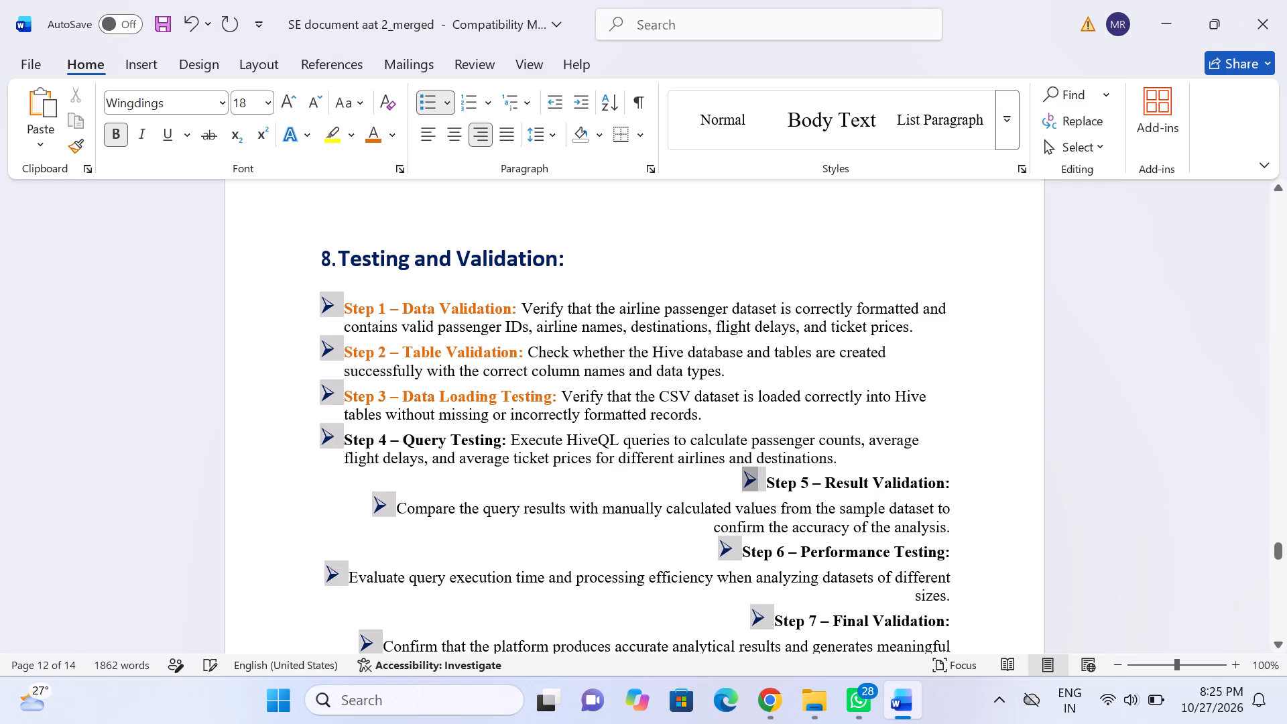
{"action": "left_click", "coordinate": [423, 141]}
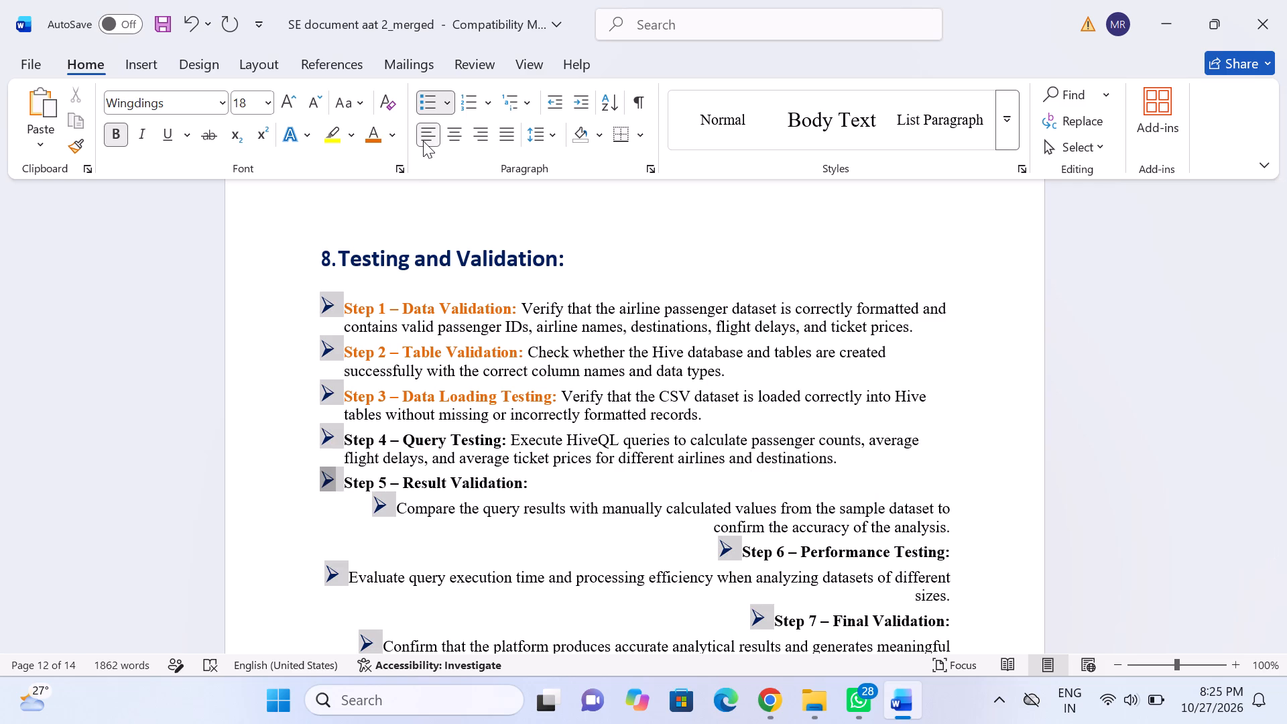
{"action": "left_click", "coordinate": [391, 516]}
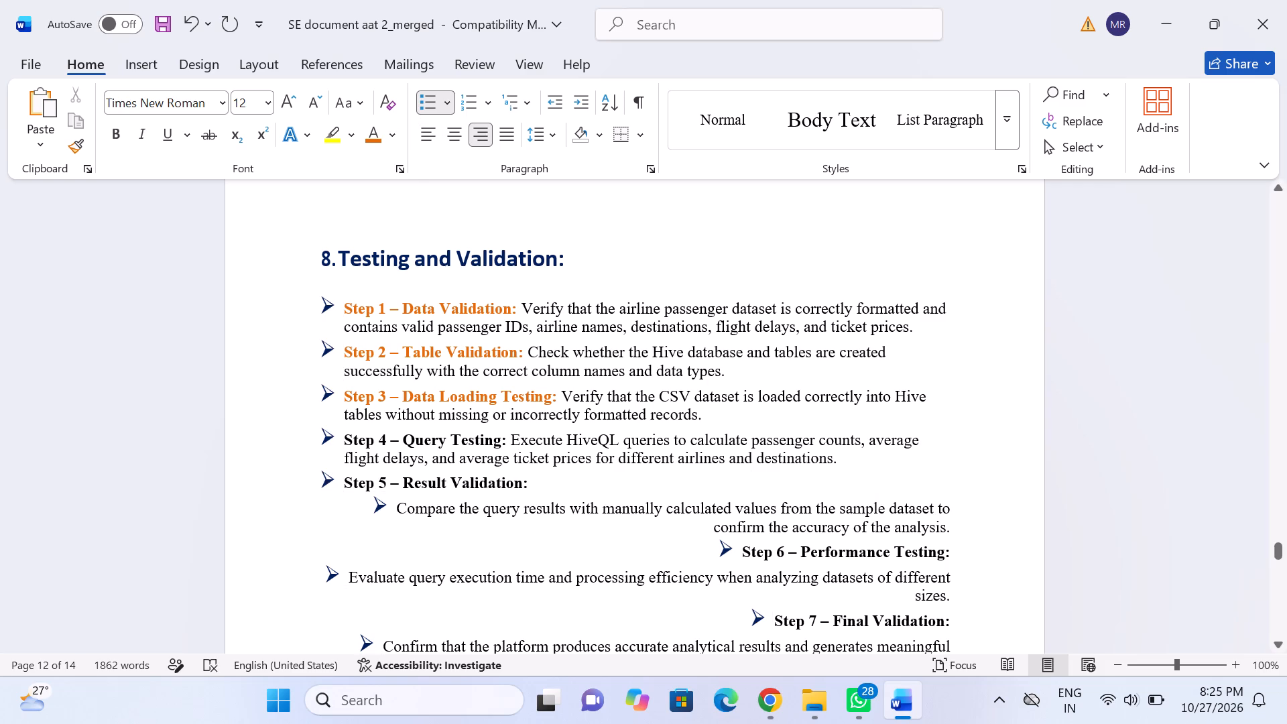
{"action": "key", "text": "BackSpace"}
{"action": "key", "text": "BackSpace"}
{"action": "key", "text": "BackSpace"}
{"action": "key", "text": "BackSpace"}
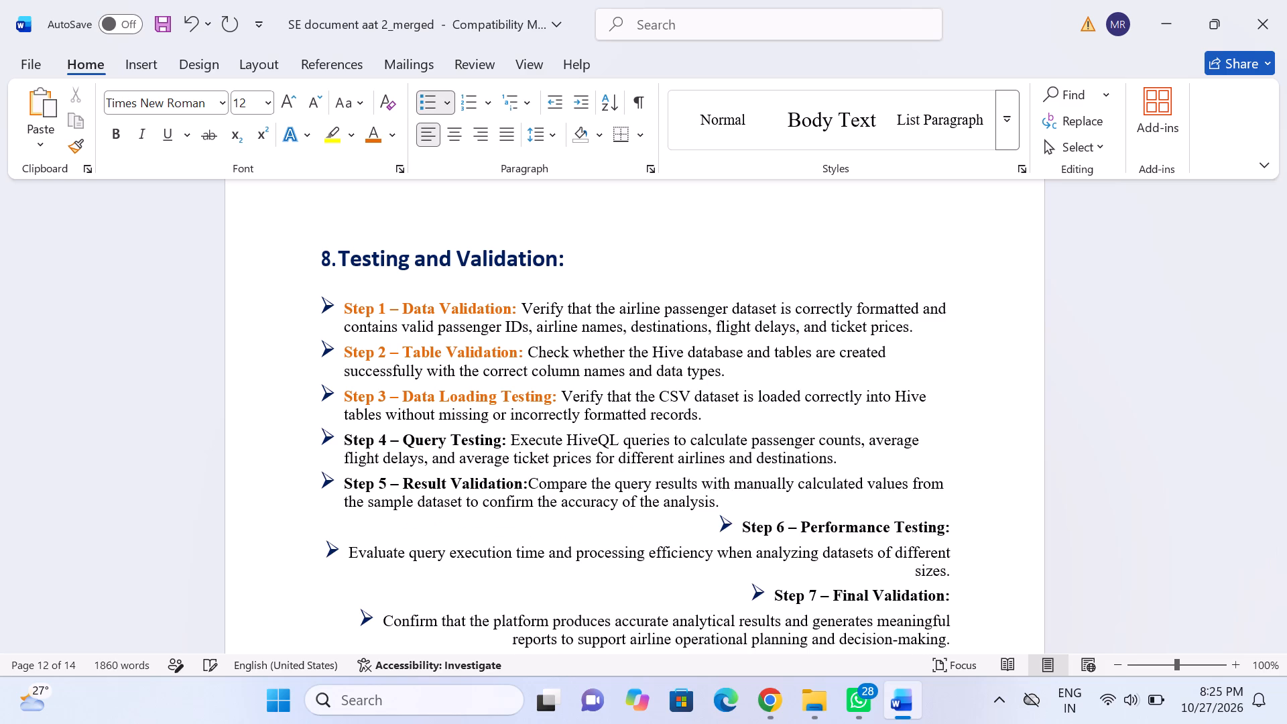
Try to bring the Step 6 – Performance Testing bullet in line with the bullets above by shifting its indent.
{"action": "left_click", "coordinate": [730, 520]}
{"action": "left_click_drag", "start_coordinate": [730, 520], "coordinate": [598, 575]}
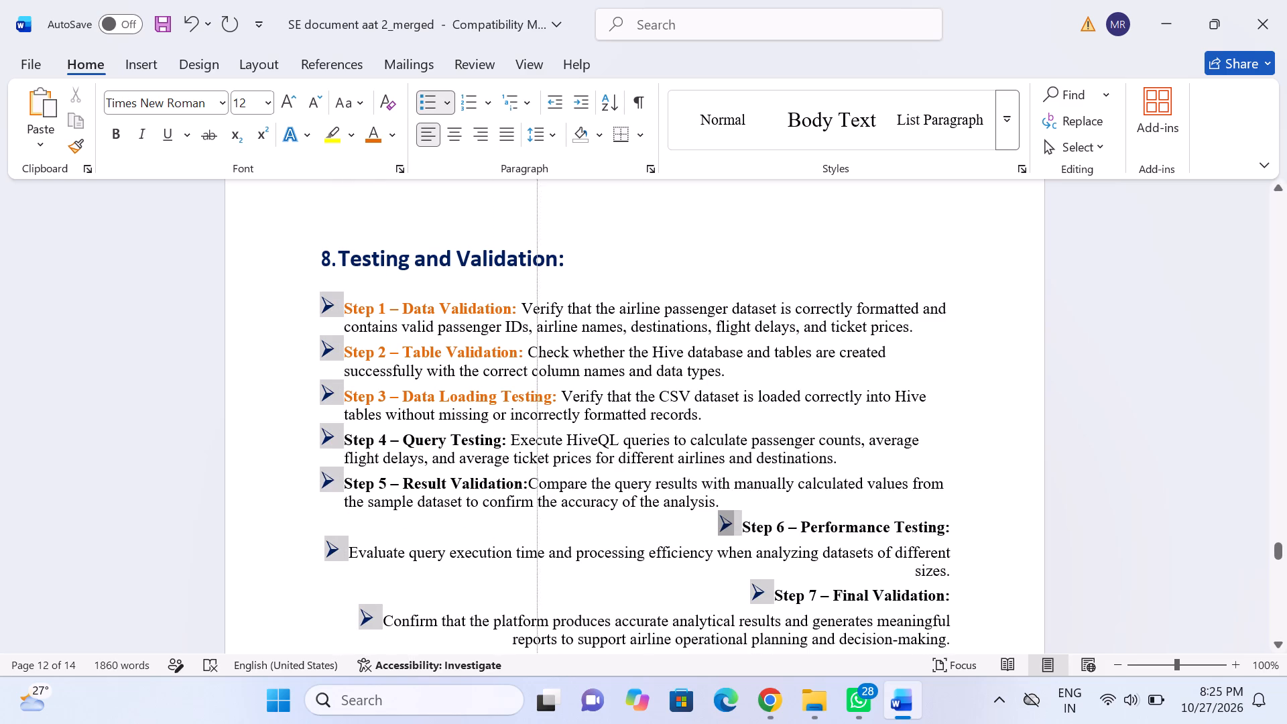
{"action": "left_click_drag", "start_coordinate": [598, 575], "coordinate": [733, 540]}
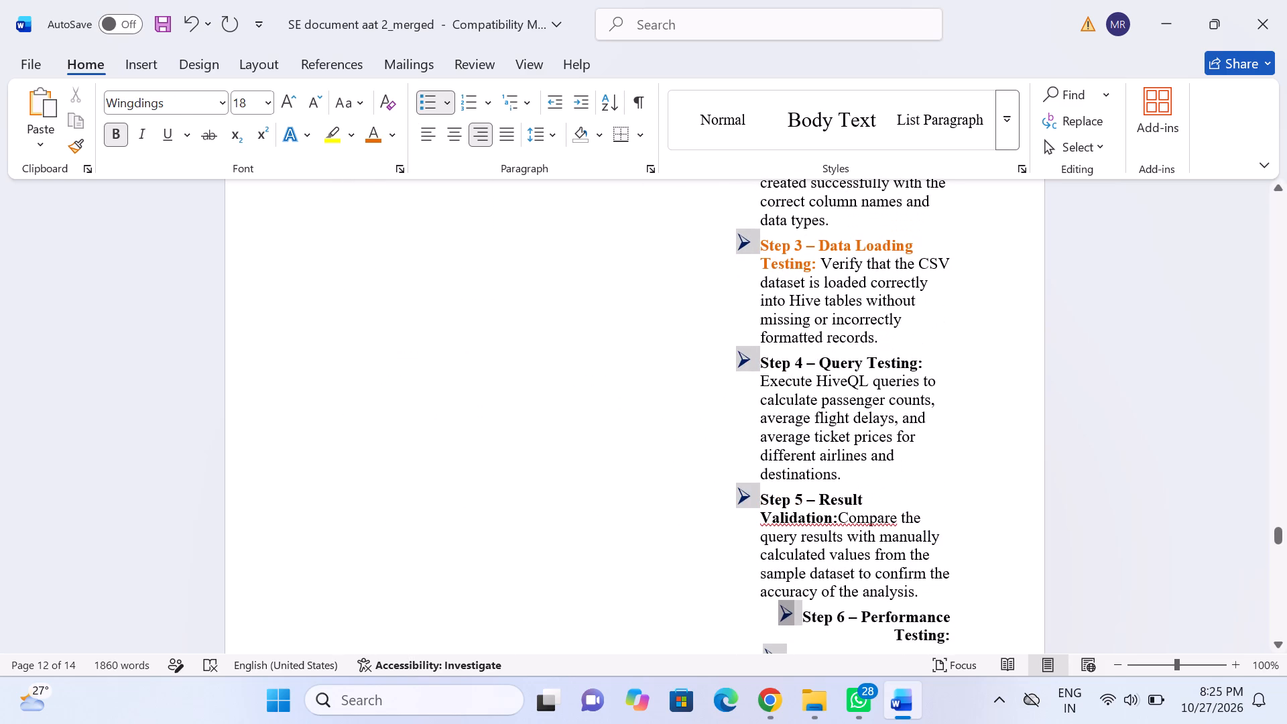
Move the indent of the section 8 bullet list back near the page's left margin, beneath the Testing and Validation heading.
{"action": "scroll", "coordinate": [702, 371], "scroll_direction": "up", "scroll_amount": 4}
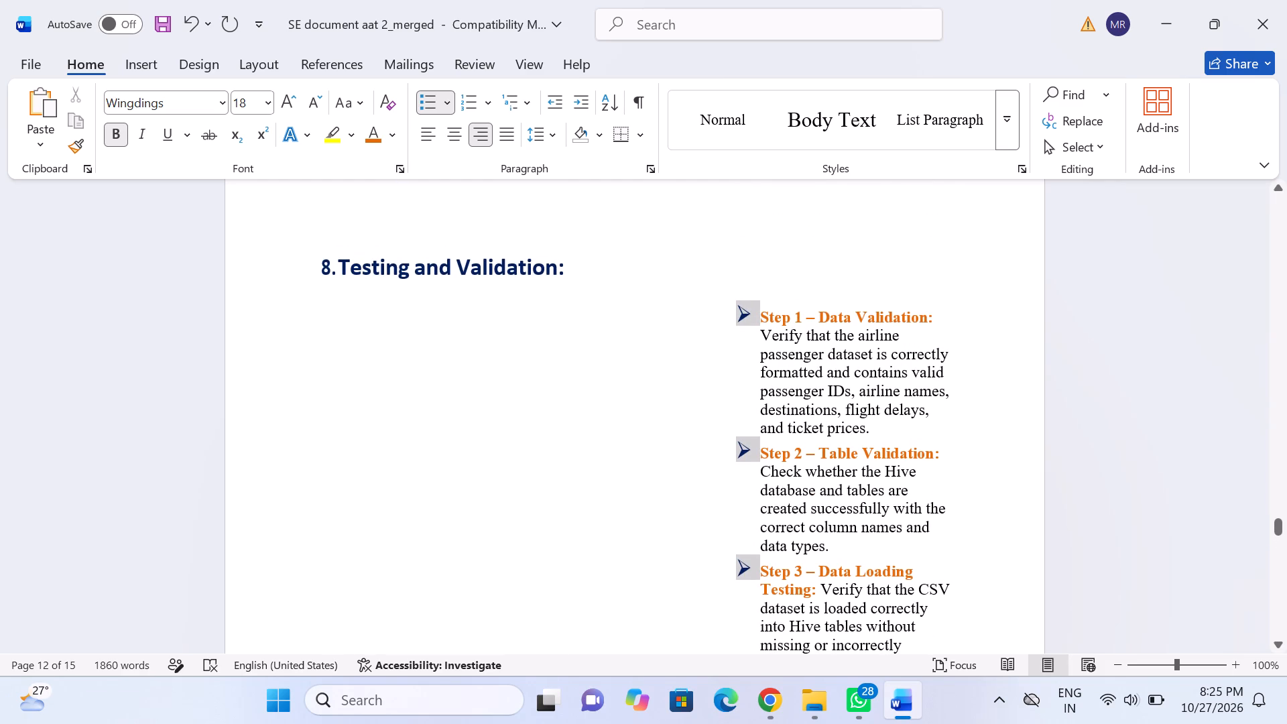
{"action": "left_click_drag", "start_coordinate": [747, 312], "coordinate": [330, 316]}
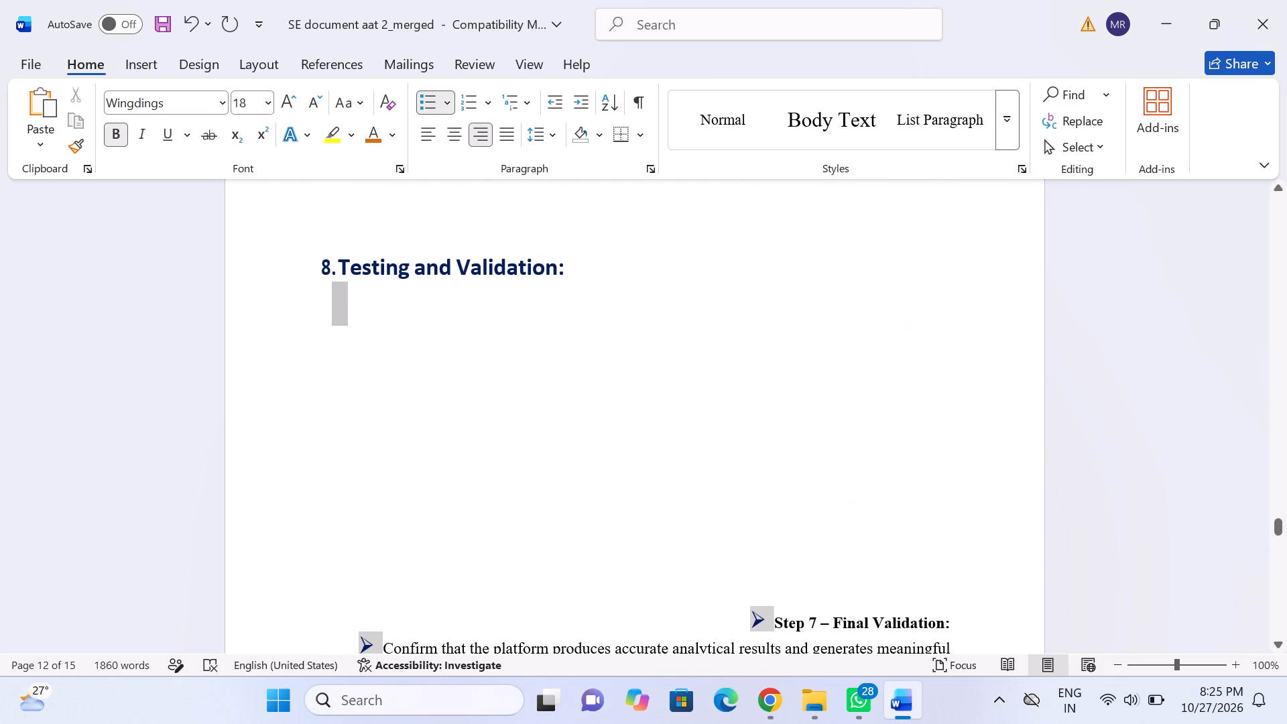
{"action": "scroll", "coordinate": [469, 369], "scroll_direction": "down", "scroll_amount": 3}
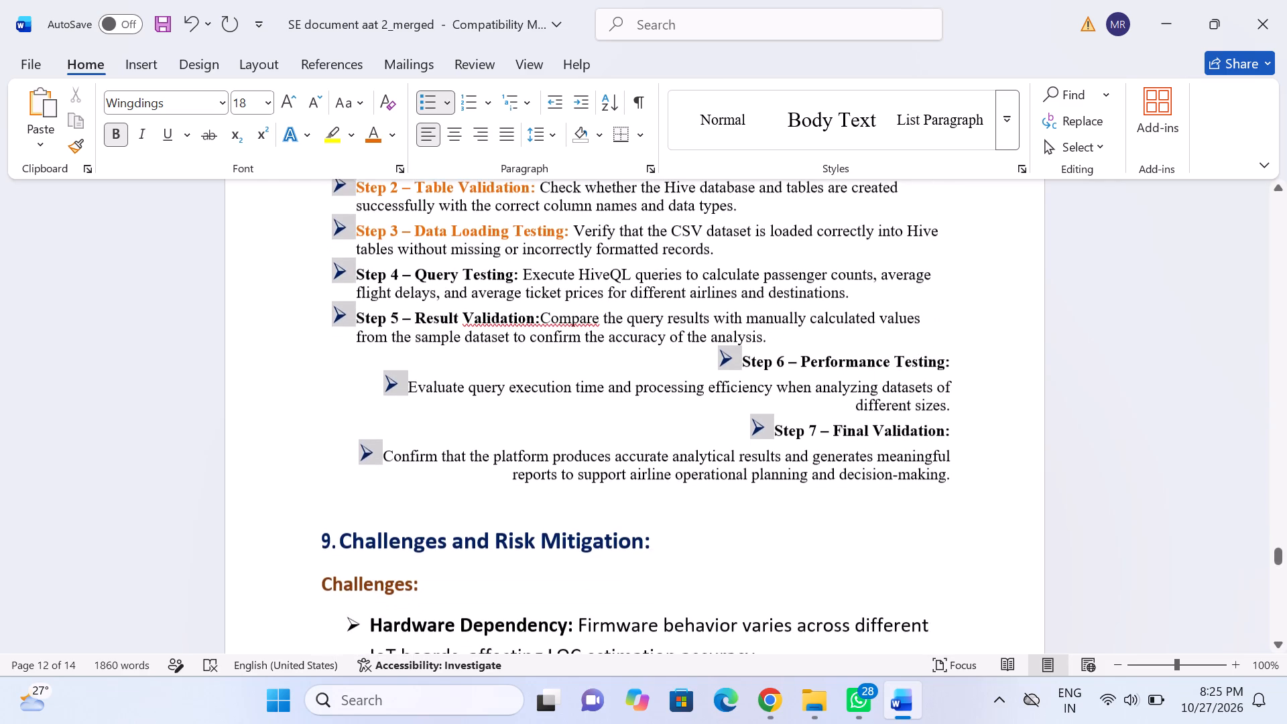
Left-align the Step 6 – Performance Testing heading and run its unbulleted description inline directly after it.
{"action": "left_click", "coordinate": [733, 359]}
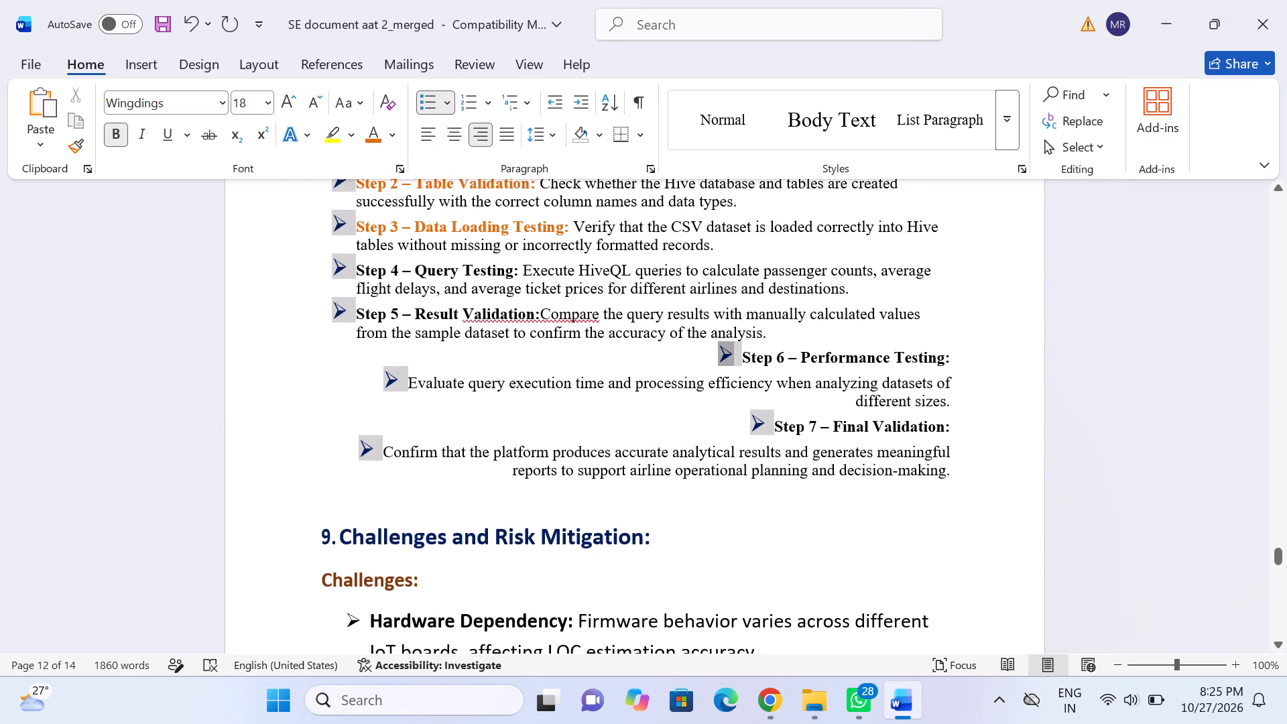
{"action": "left_click", "coordinate": [423, 129]}
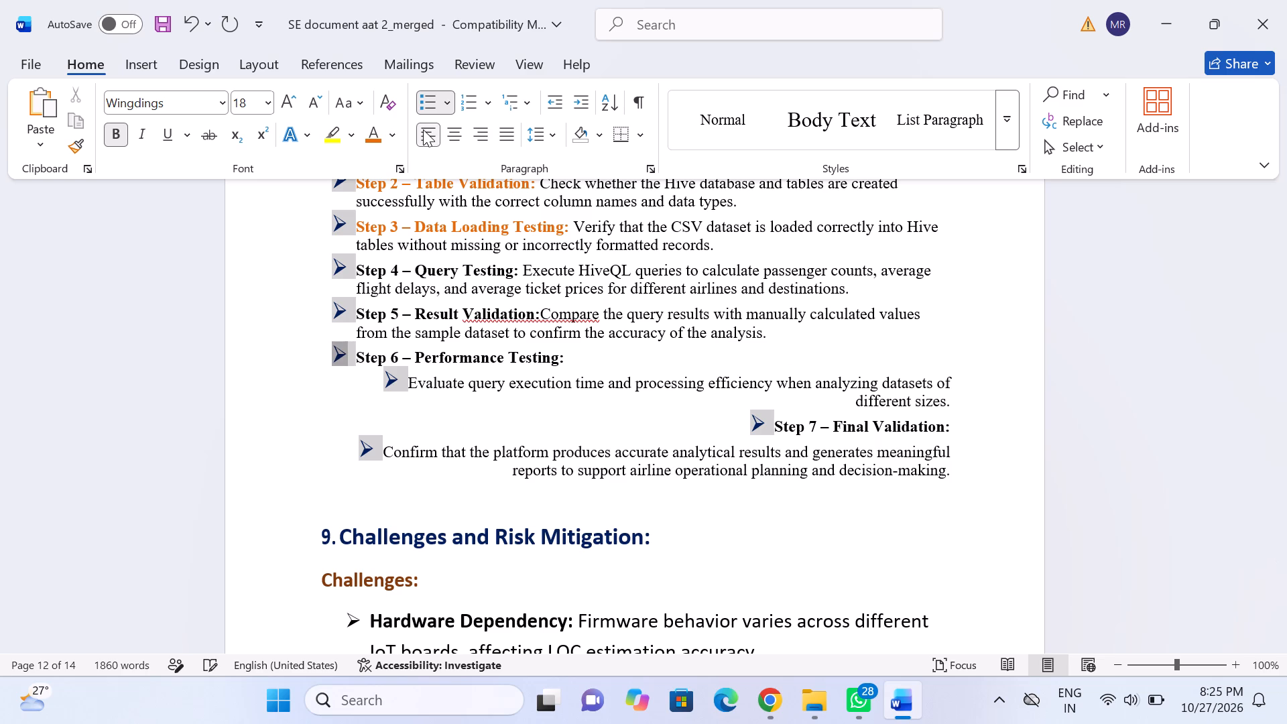
{"action": "left_click", "coordinate": [406, 379]}
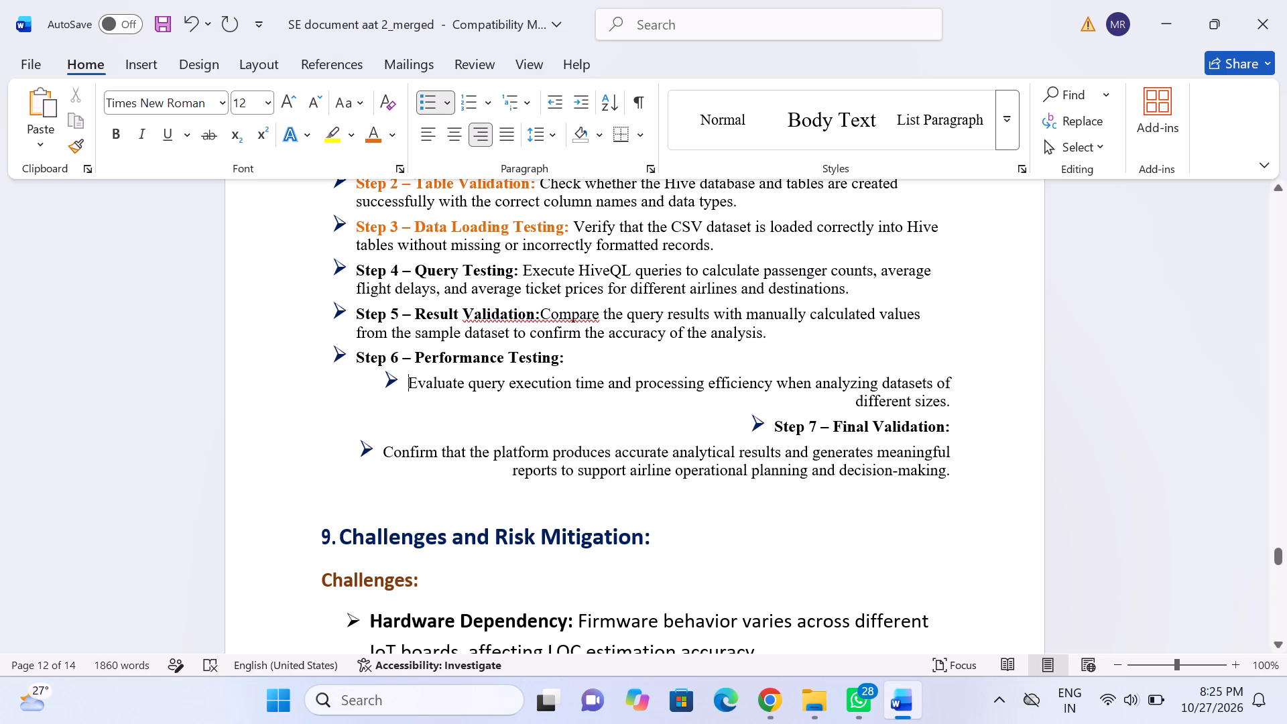
{"action": "key", "text": "BackSpace"}
{"action": "key", "text": "BackSpace"}
{"action": "key", "text": "BackSpace"}
{"action": "key", "text": "BackSpace"}
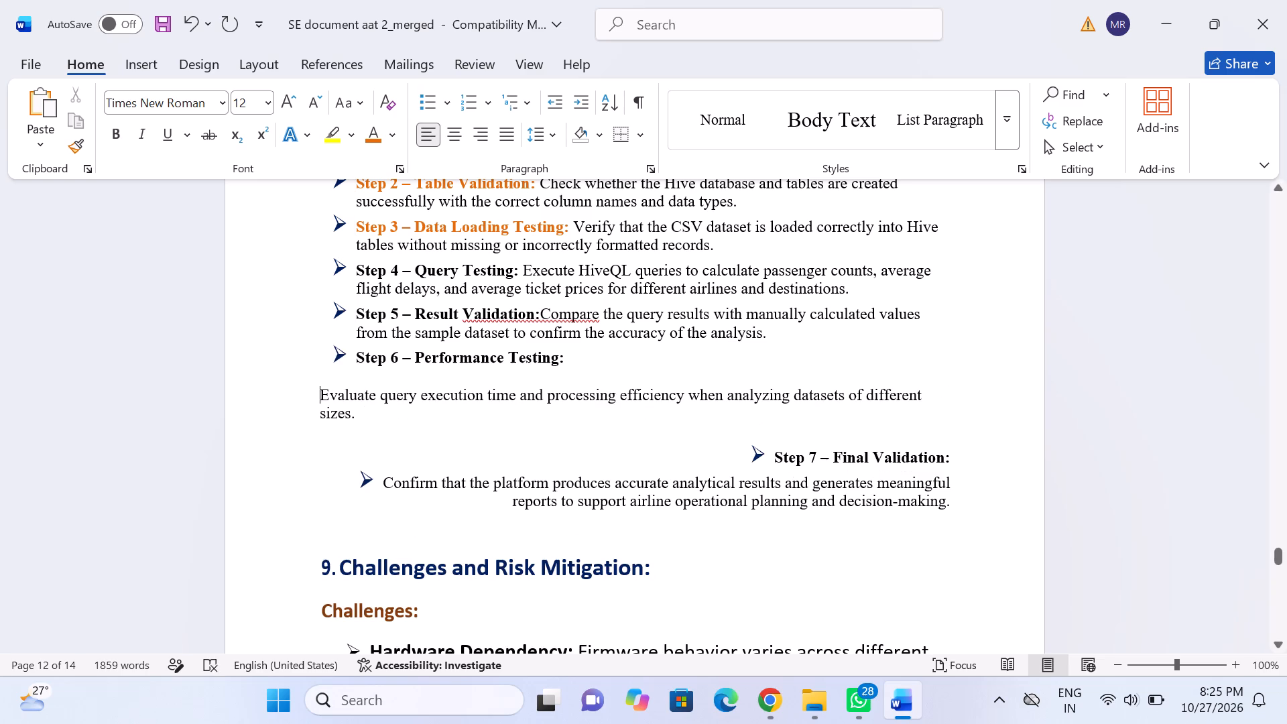
{"action": "key", "text": "BackSpace"}
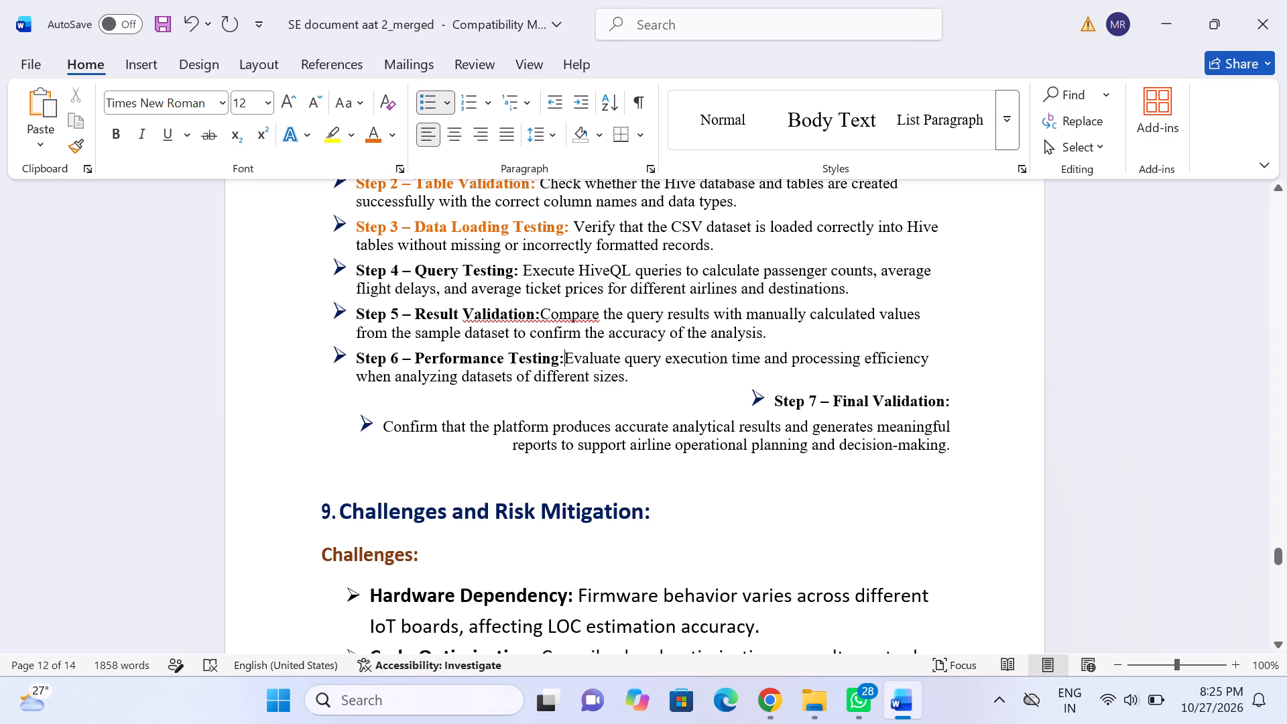
Left-align the Step 7 – Final Validation heading and run its unbulleted description inline after it, separated by a space.
{"action": "double_click", "coordinate": [763, 399]}
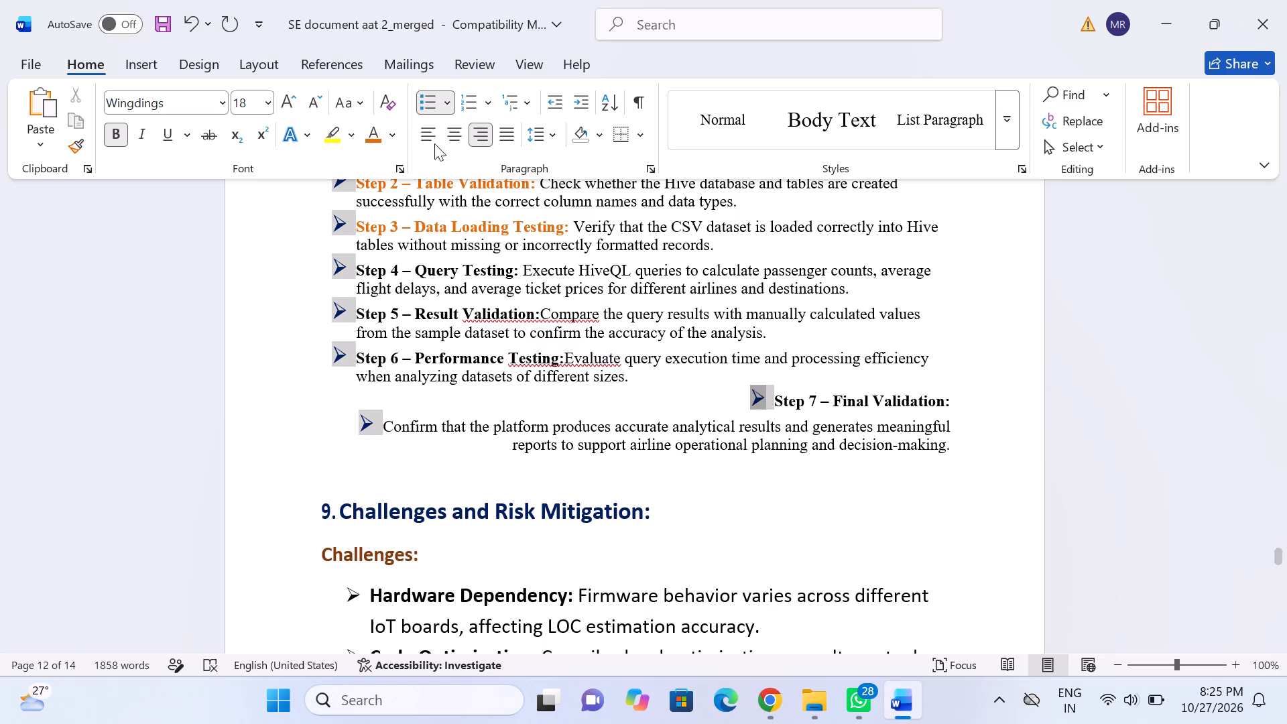
{"action": "left_click", "coordinate": [422, 129]}
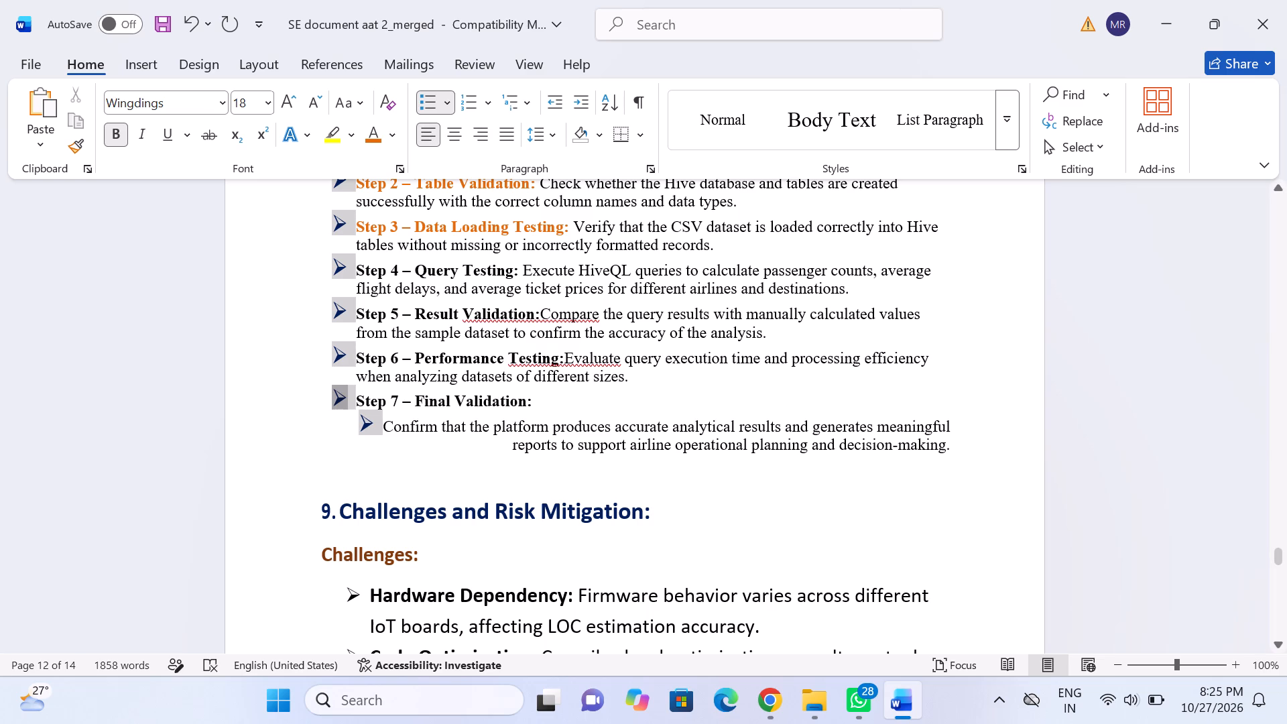
{"action": "left_click", "coordinate": [375, 432]}
{"action": "key", "text": "BackSpace"}
{"action": "key", "text": "BackSpace"}
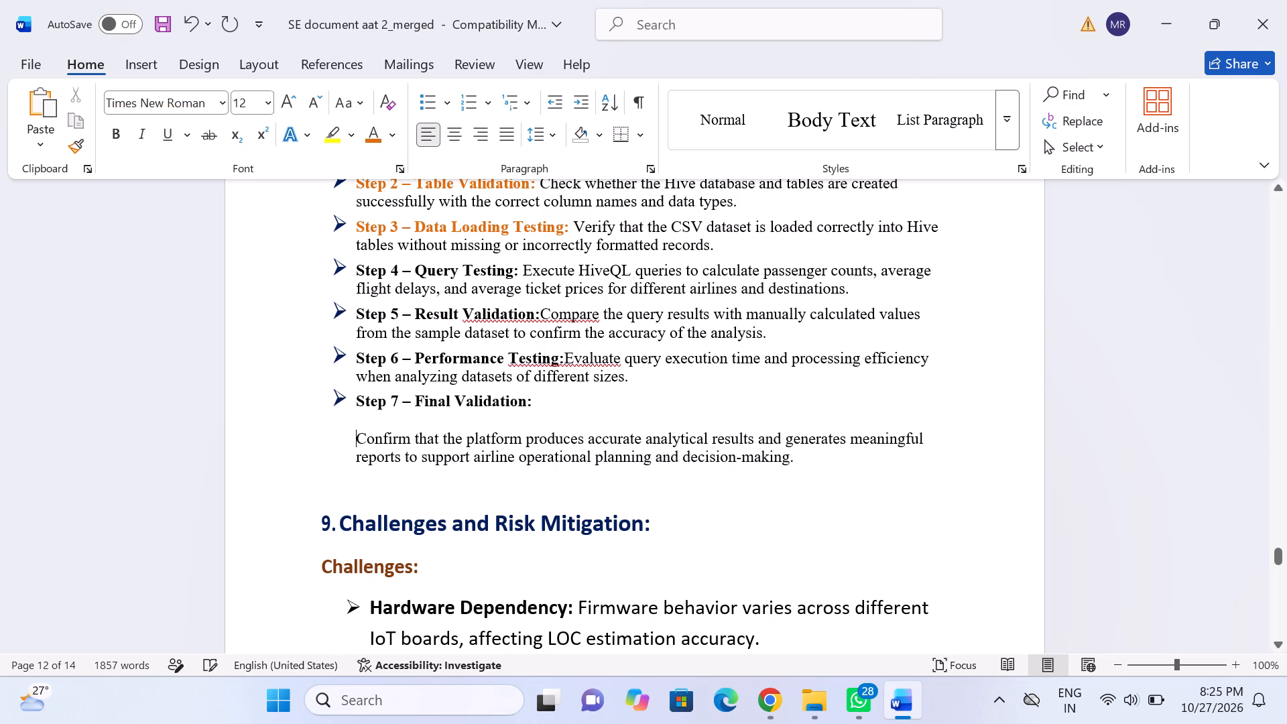
{"action": "key", "text": "BackSpace"}
{"action": "key", "text": "BackSpace"}
{"action": "key", "text": "BackSpace"}
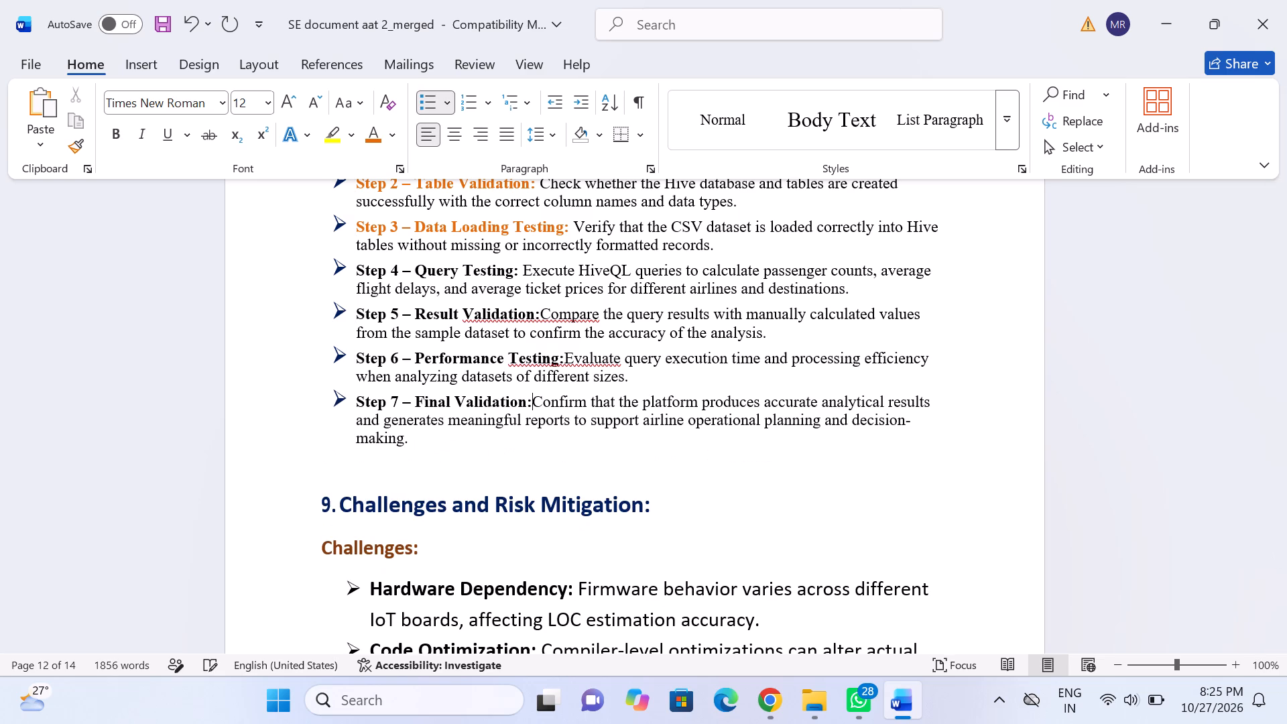
{"action": "key", "text": "space"}
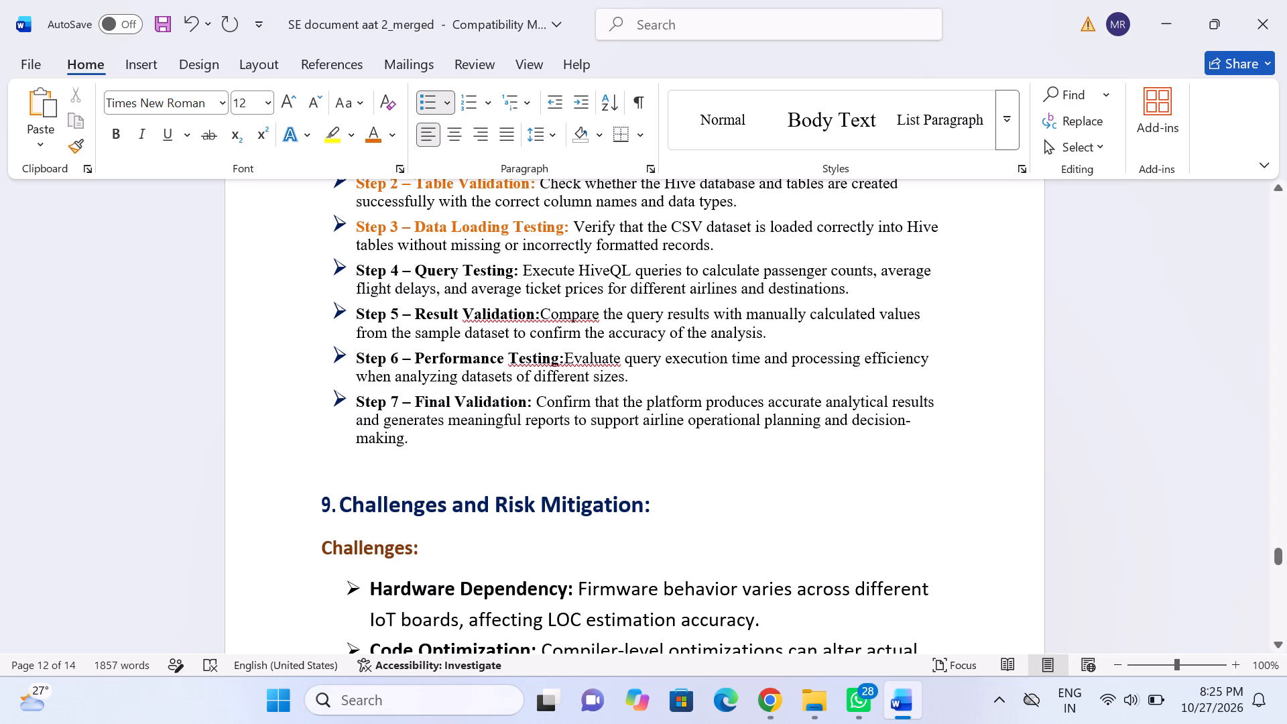
Colour the Step 4 – Query Testing heading orange like the step headings above it.
{"action": "left_click_drag", "start_coordinate": [520, 269], "coordinate": [513, 275]}
{"action": "left_click_drag", "start_coordinate": [513, 275], "coordinate": [434, 280]}
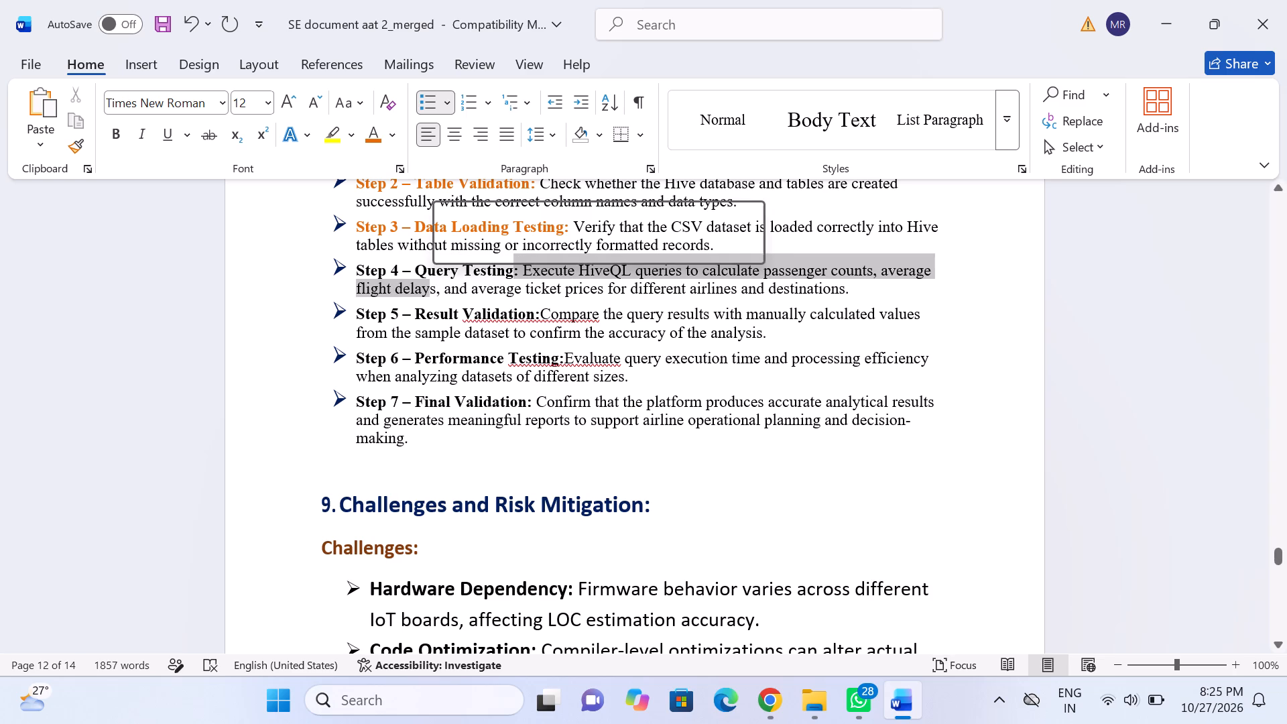
{"action": "left_click", "coordinate": [434, 280]}
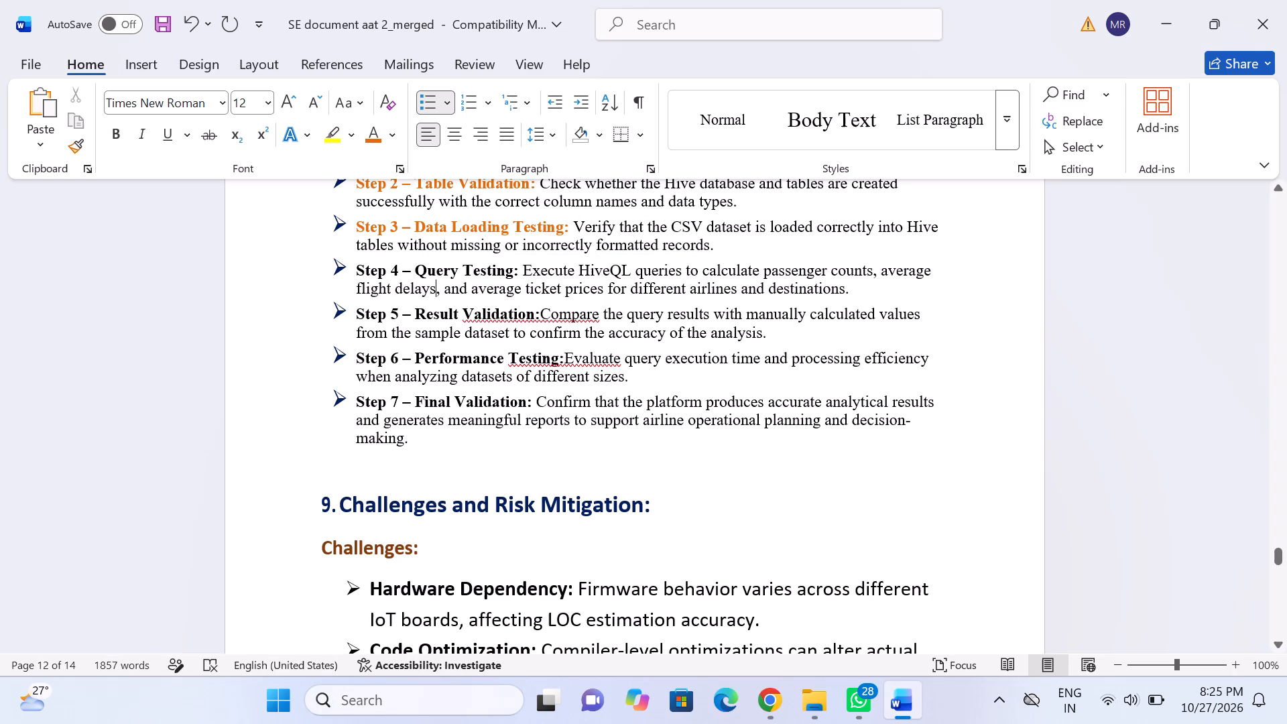
{"action": "left_click", "coordinate": [519, 266]}
{"action": "left_click_drag", "start_coordinate": [519, 266], "coordinate": [361, 263]}
{"action": "left_click", "coordinate": [483, 229]}
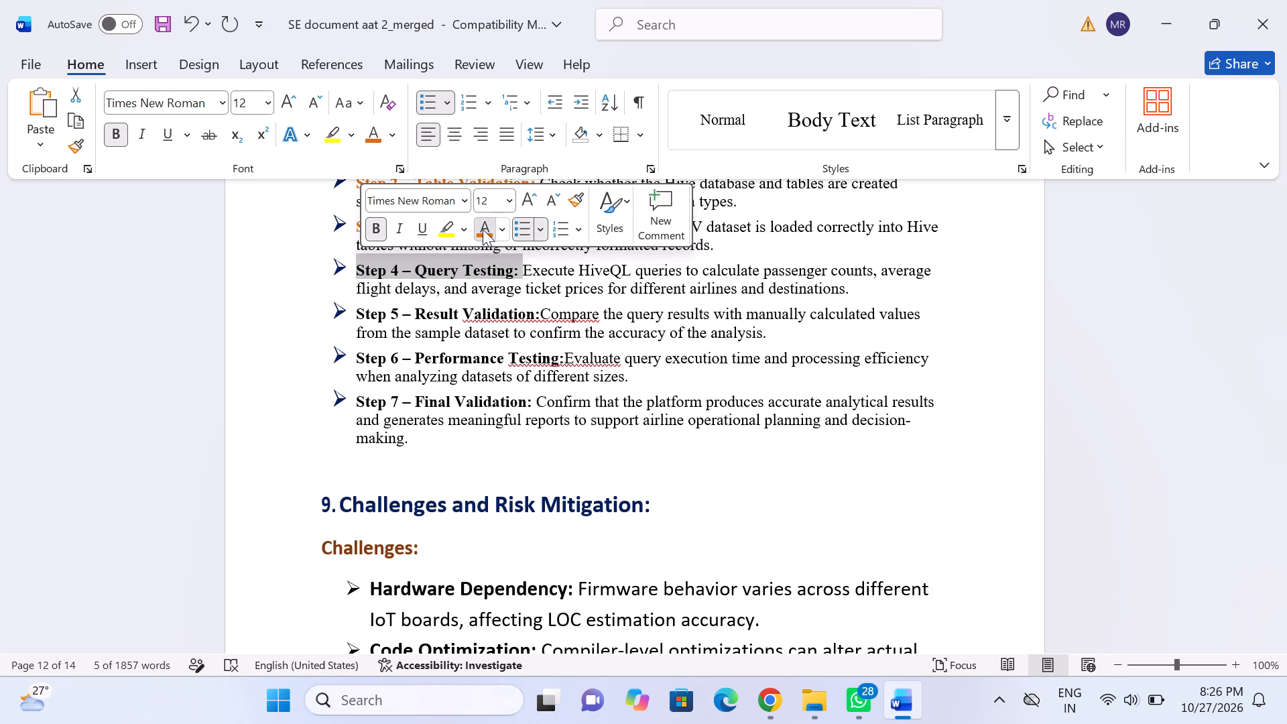
Insert a space after the Step 5 – Result Validation heading's colon and colour the heading orange.
{"action": "left_click", "coordinate": [537, 314]}
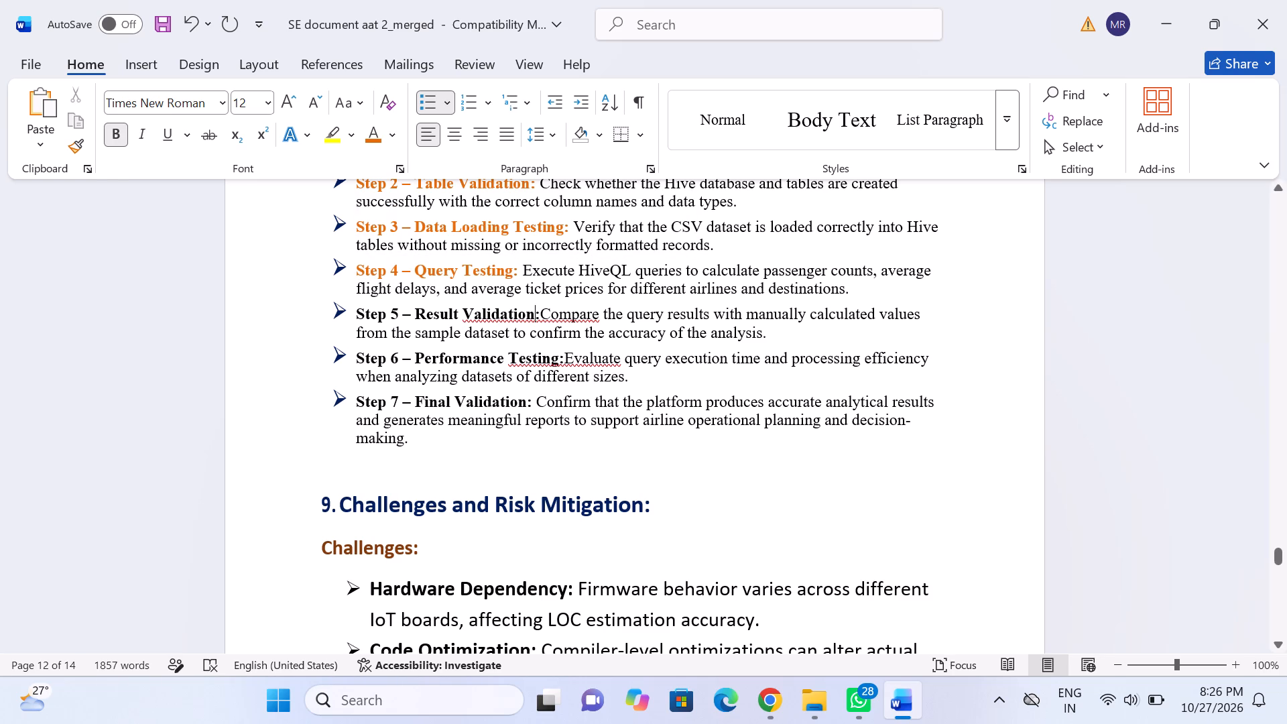
{"action": "key", "text": "Right"}
{"action": "key", "text": "space"}
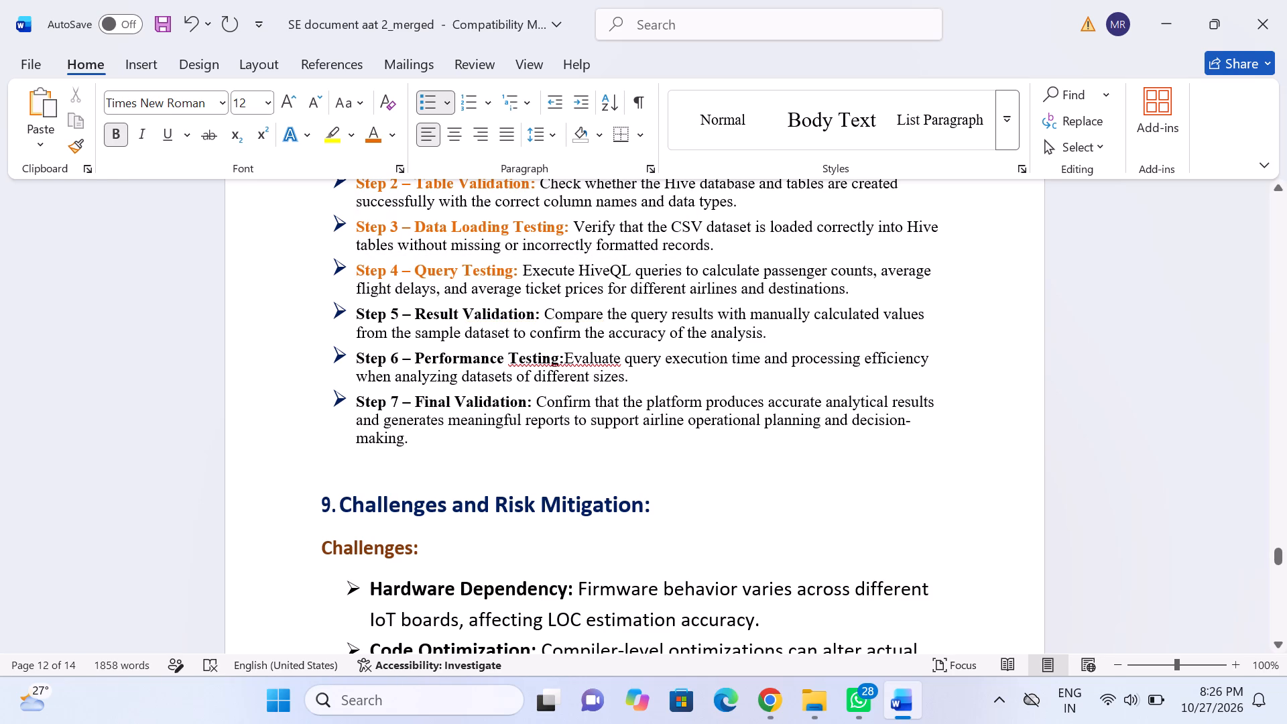
{"action": "left_click_drag", "start_coordinate": [541, 315], "coordinate": [366, 309]}
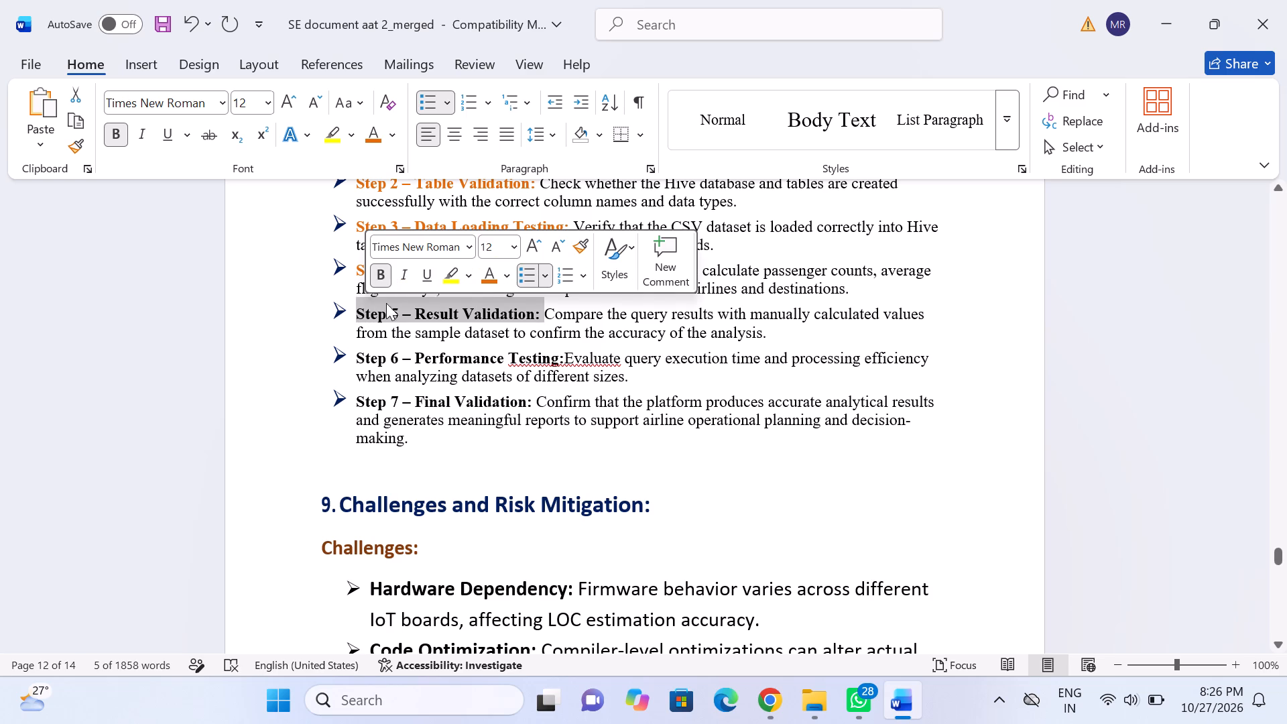
{"action": "left_click", "coordinate": [489, 273]}
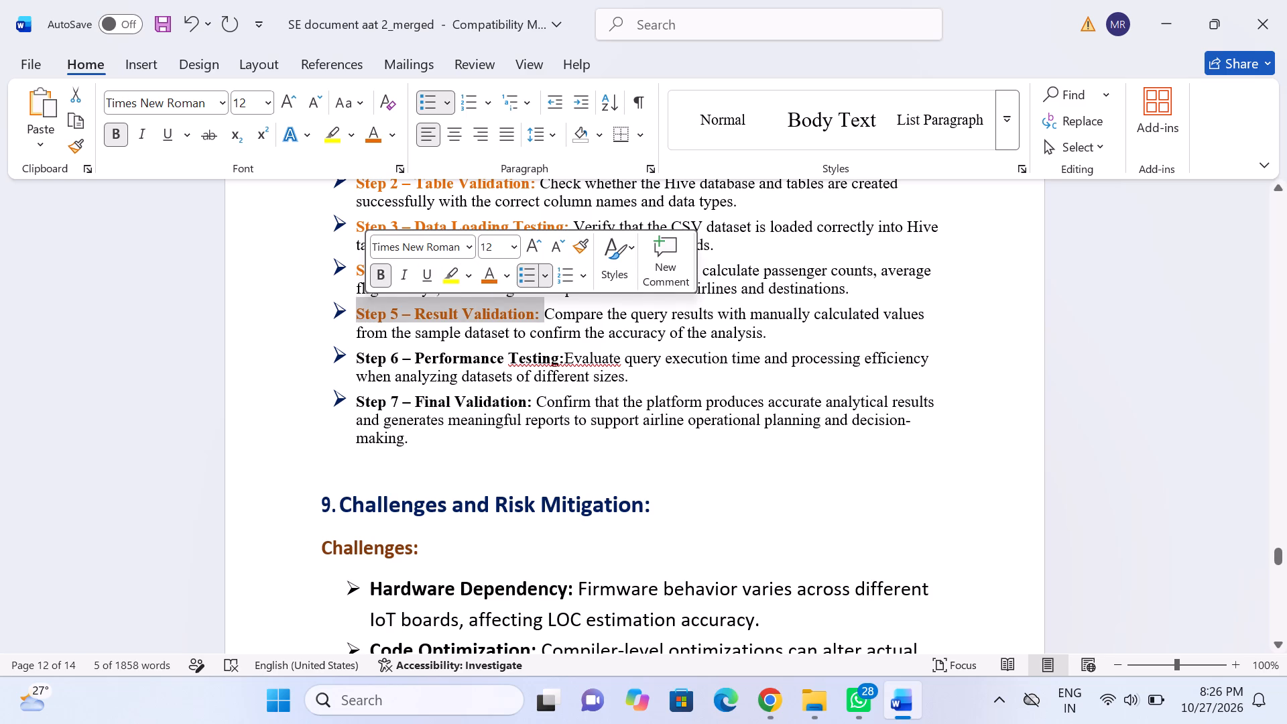
Insert a space after the Step 6 – Performance Testing heading's colon and colour the heading orange.
{"action": "left_click", "coordinate": [561, 361]}
{"action": "key", "text": "space"}
{"action": "key", "text": "BackSpace"}
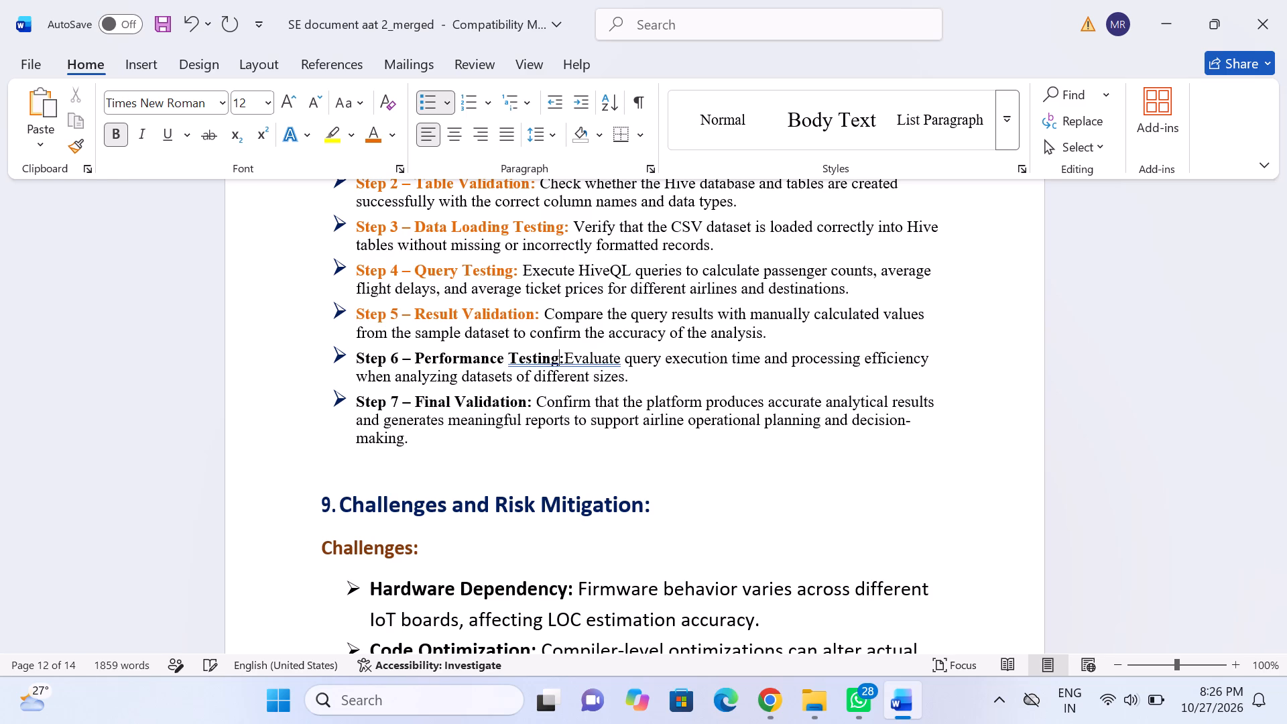
{"action": "key", "text": "Right"}
{"action": "key", "text": "space"}
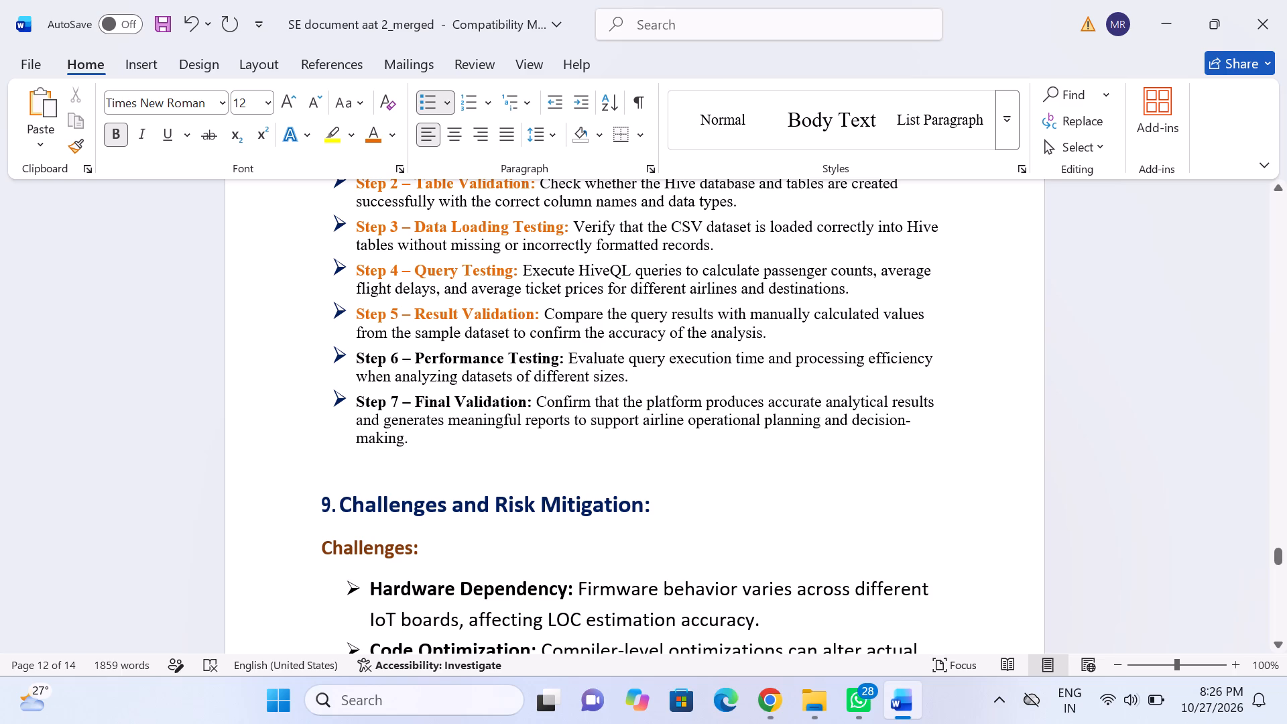
{"action": "left_click_drag", "start_coordinate": [563, 359], "coordinate": [378, 357]}
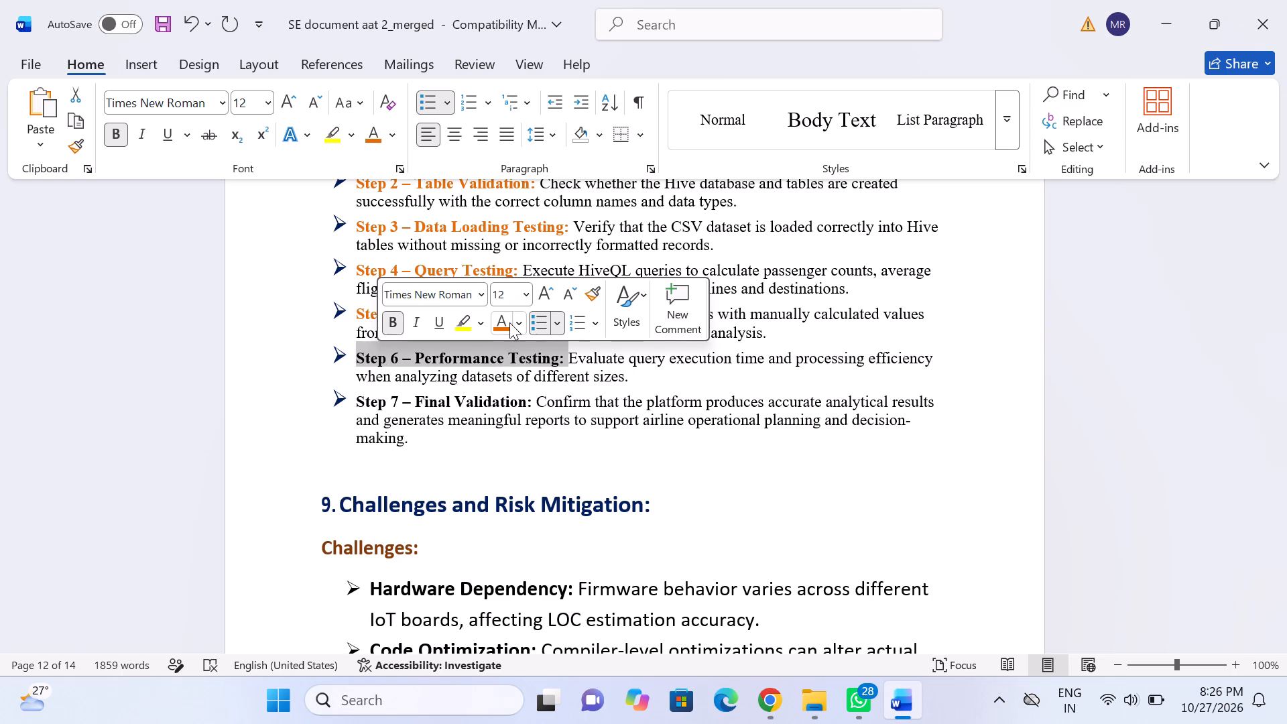
{"action": "left_click", "coordinate": [502, 322]}
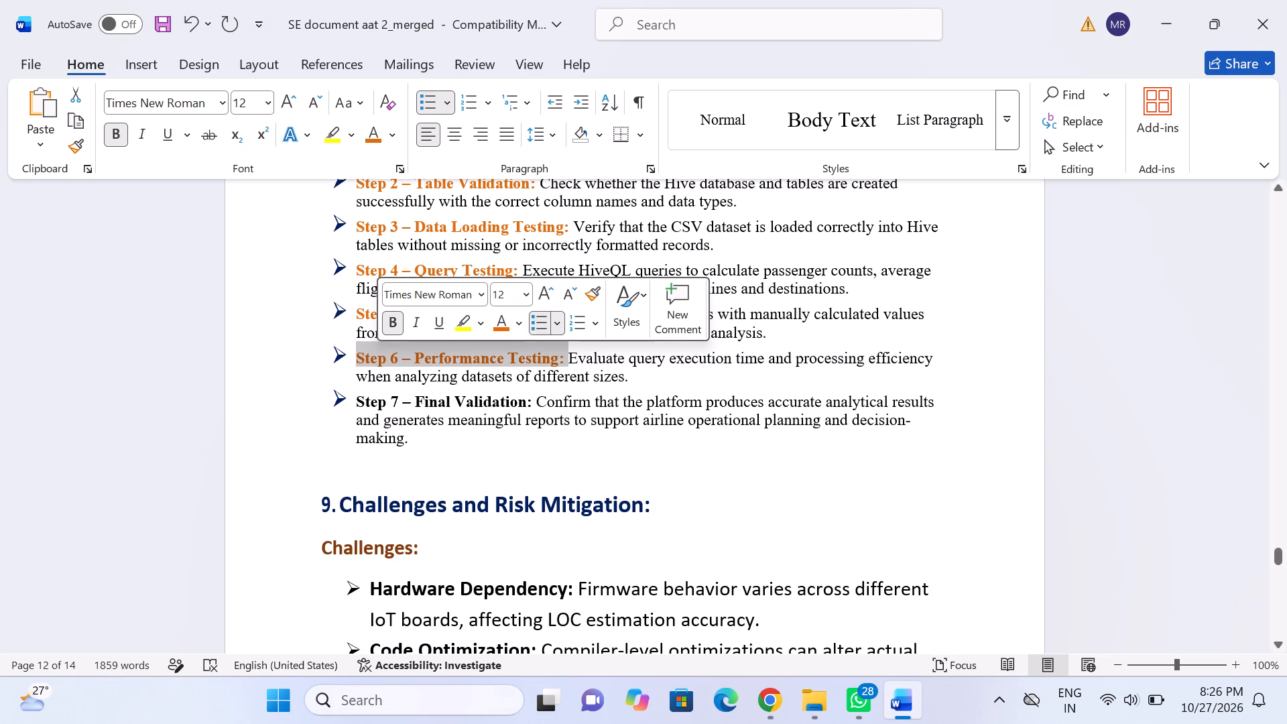
Colour the Step 7 – Final Validation heading orange.
{"action": "left_click_drag", "start_coordinate": [532, 404], "coordinate": [367, 398]}
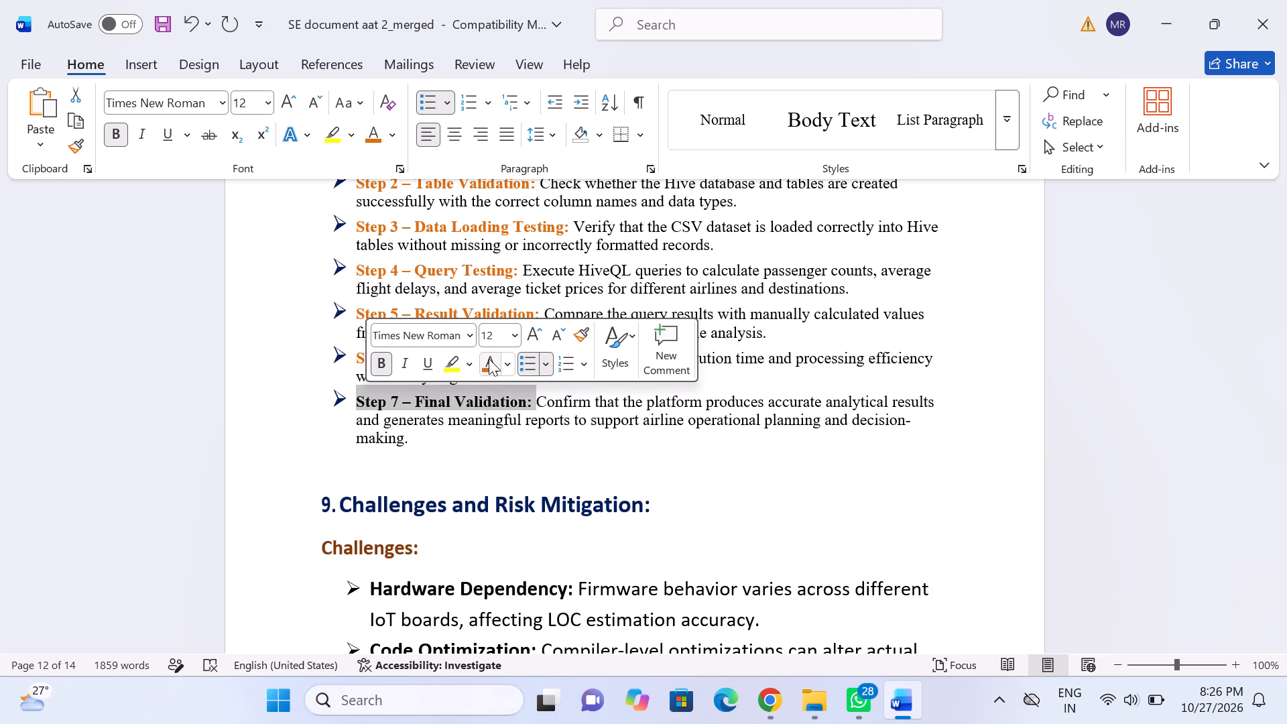
{"action": "left_click", "coordinate": [489, 359]}
Delete the blank line between the Step 7 description and the section 9 heading.
{"action": "left_click", "coordinate": [346, 473]}
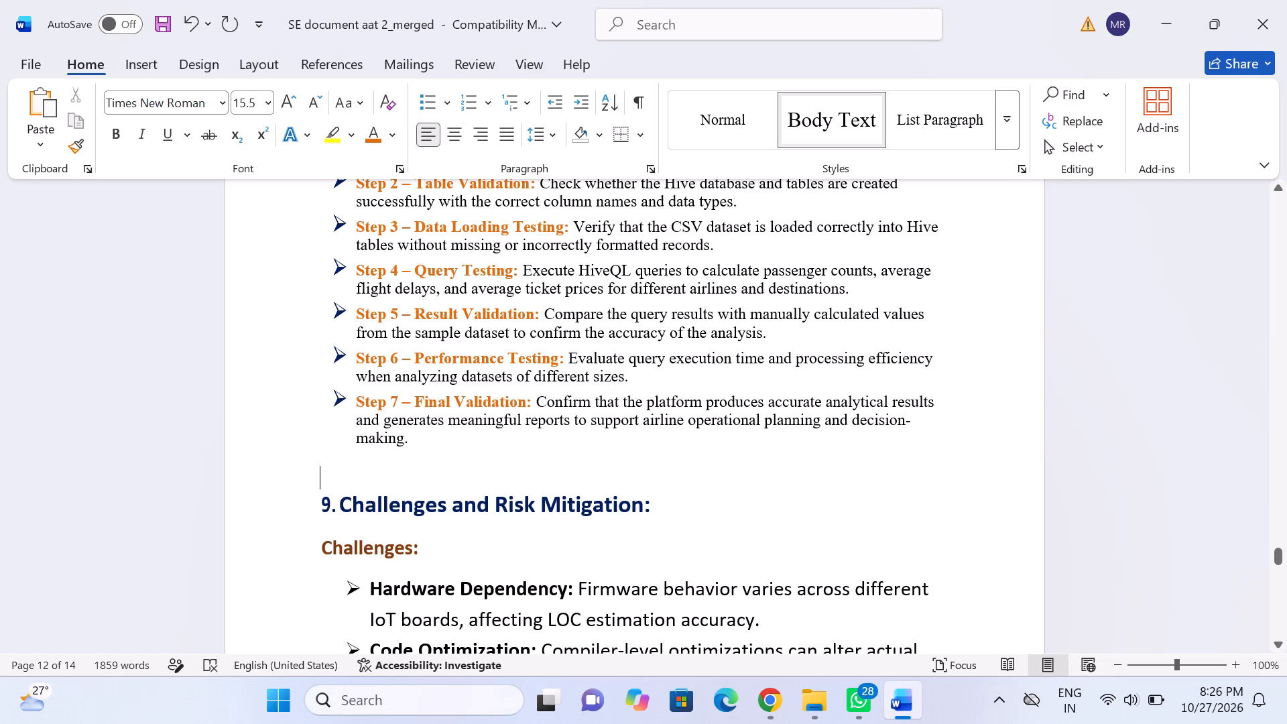
{"action": "key", "text": "BackSpace"}
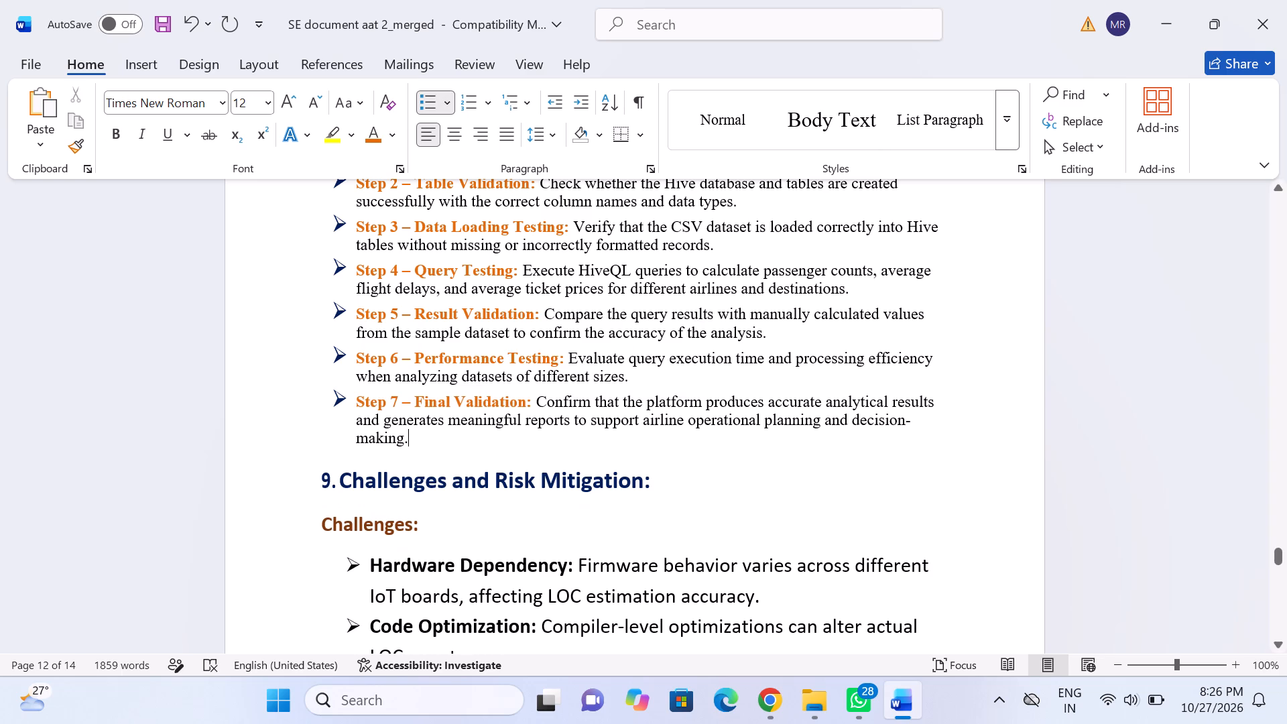
{"action": "left_click_drag", "start_coordinate": [341, 479], "coordinate": [650, 484]}
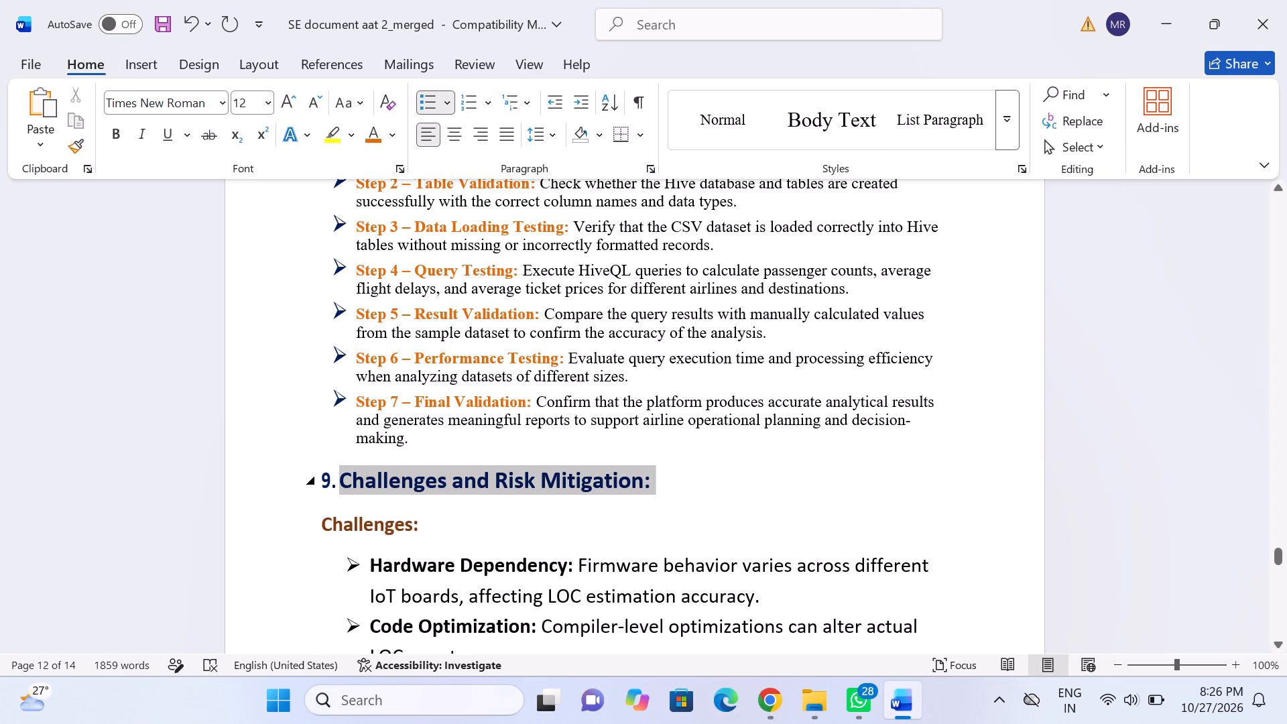
{"action": "left_click_drag", "start_coordinate": [650, 484], "coordinate": [654, 484]}
{"action": "key", "text": "ctrl+c"}
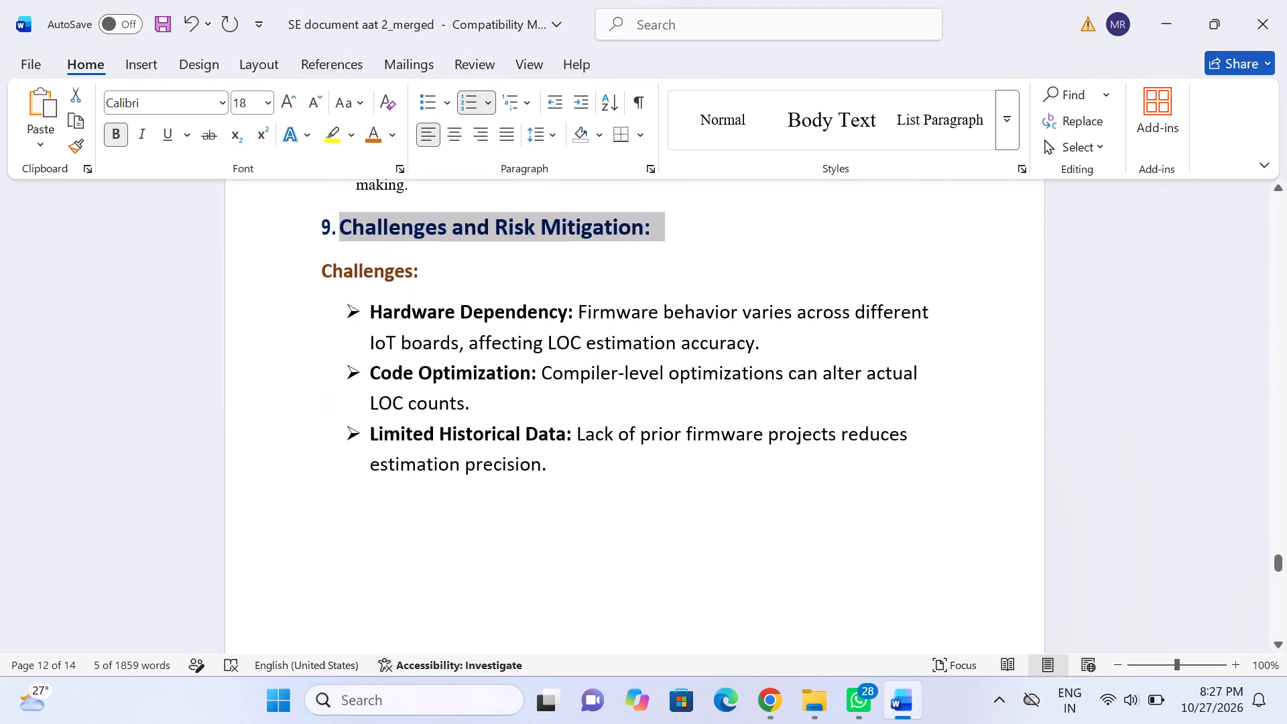
{"action": "left_click", "coordinate": [494, 281]}
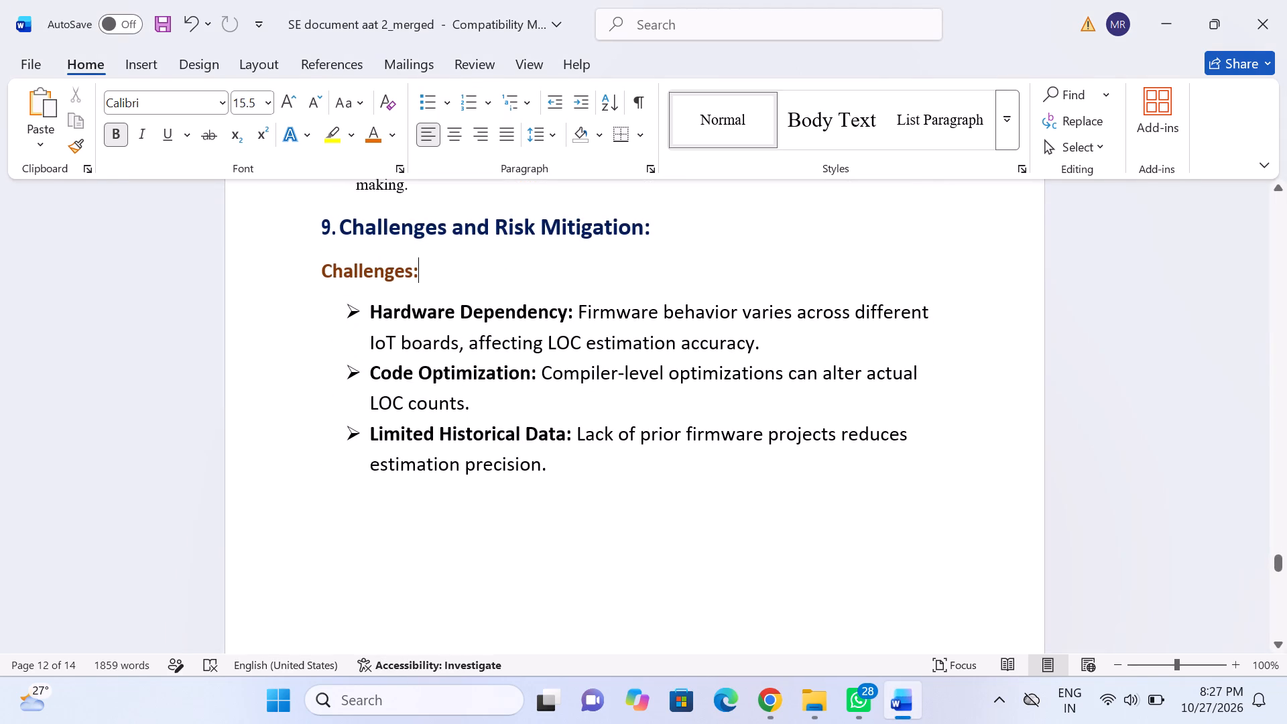
{"action": "left_click_drag", "start_coordinate": [321, 270], "coordinate": [560, 657]}
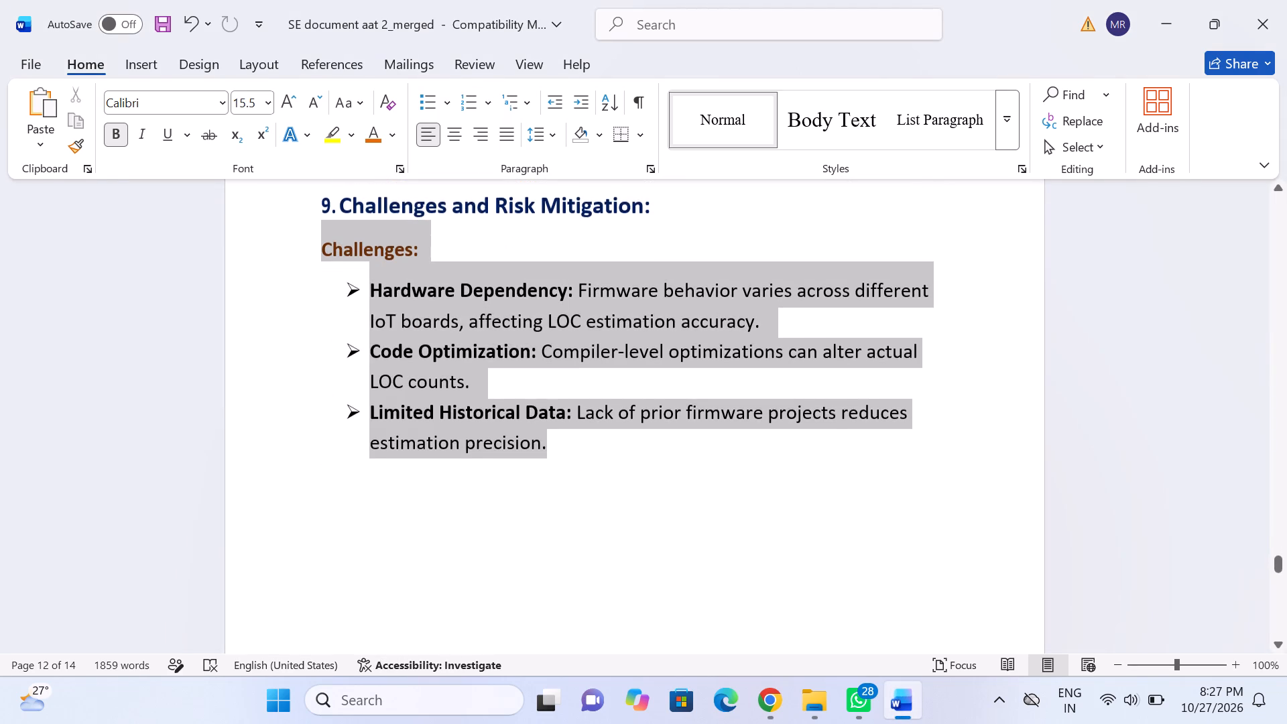
{"action": "left_click_drag", "start_coordinate": [560, 657], "coordinate": [550, 655]}
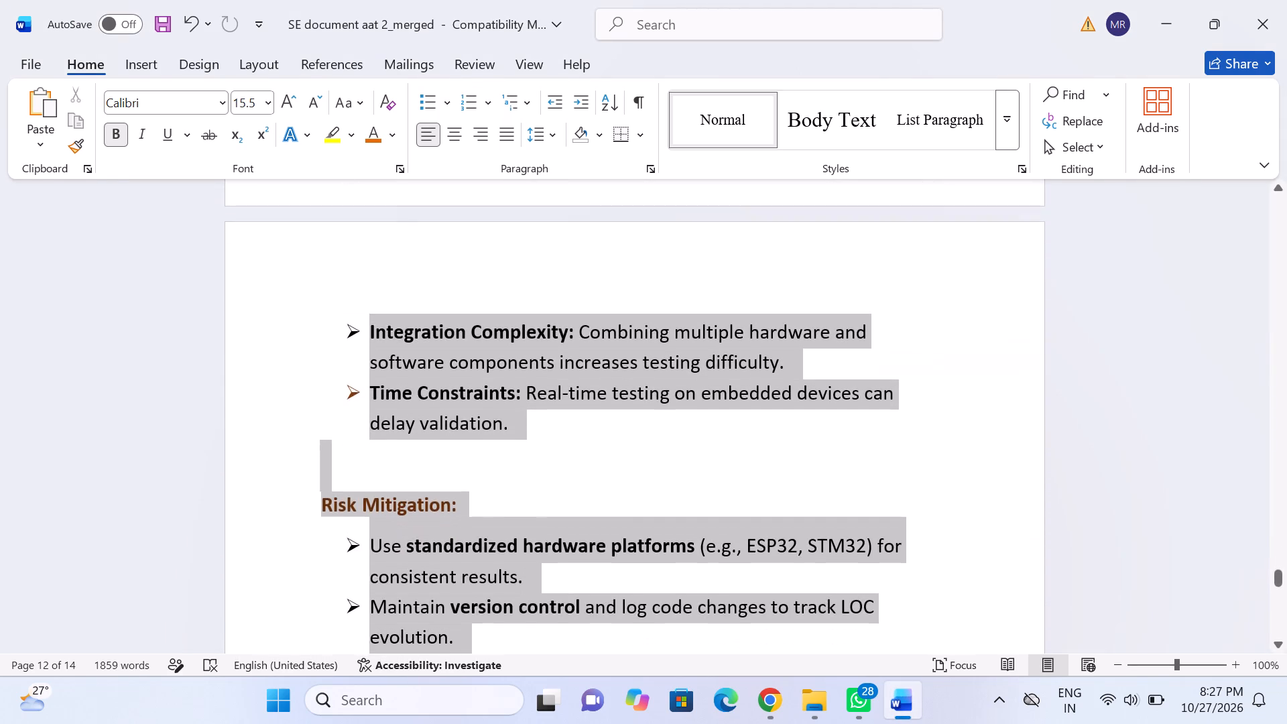
{"action": "left_click_drag", "start_coordinate": [550, 655], "coordinate": [509, 485]}
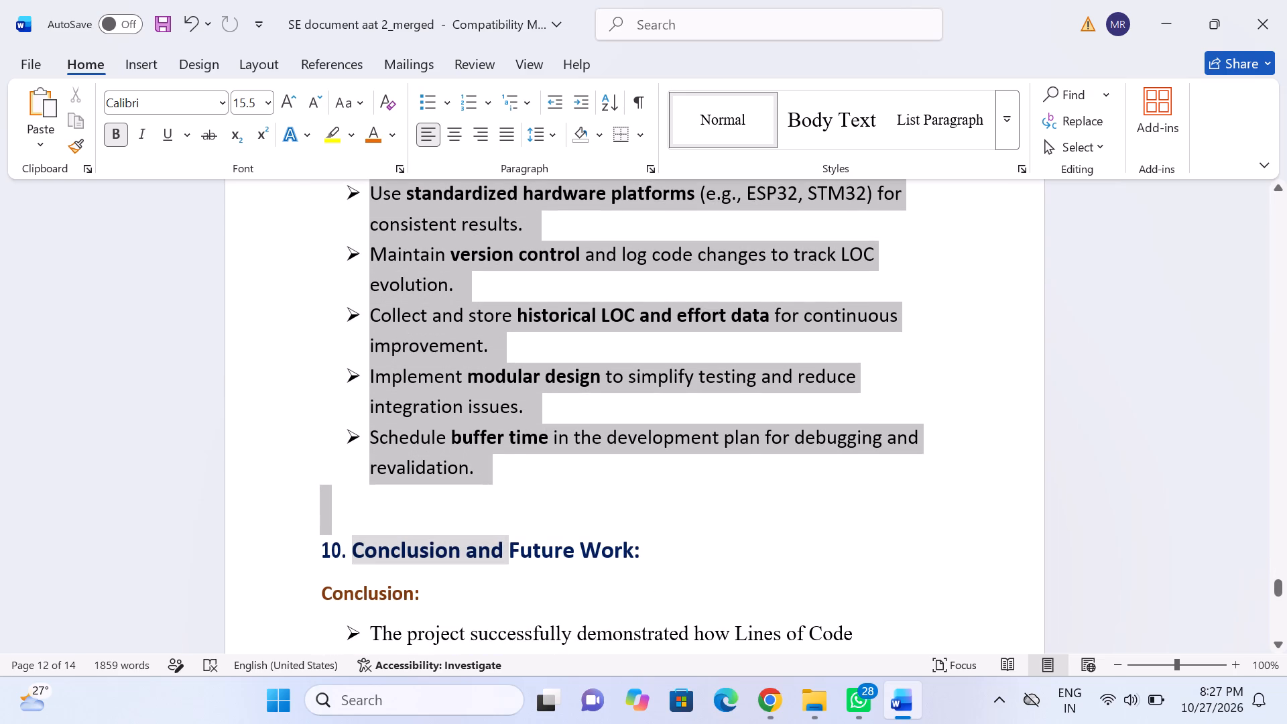
{"action": "left_click_drag", "start_coordinate": [509, 485], "coordinate": [507, 483]}
{"action": "key", "text": "BackSpace"}
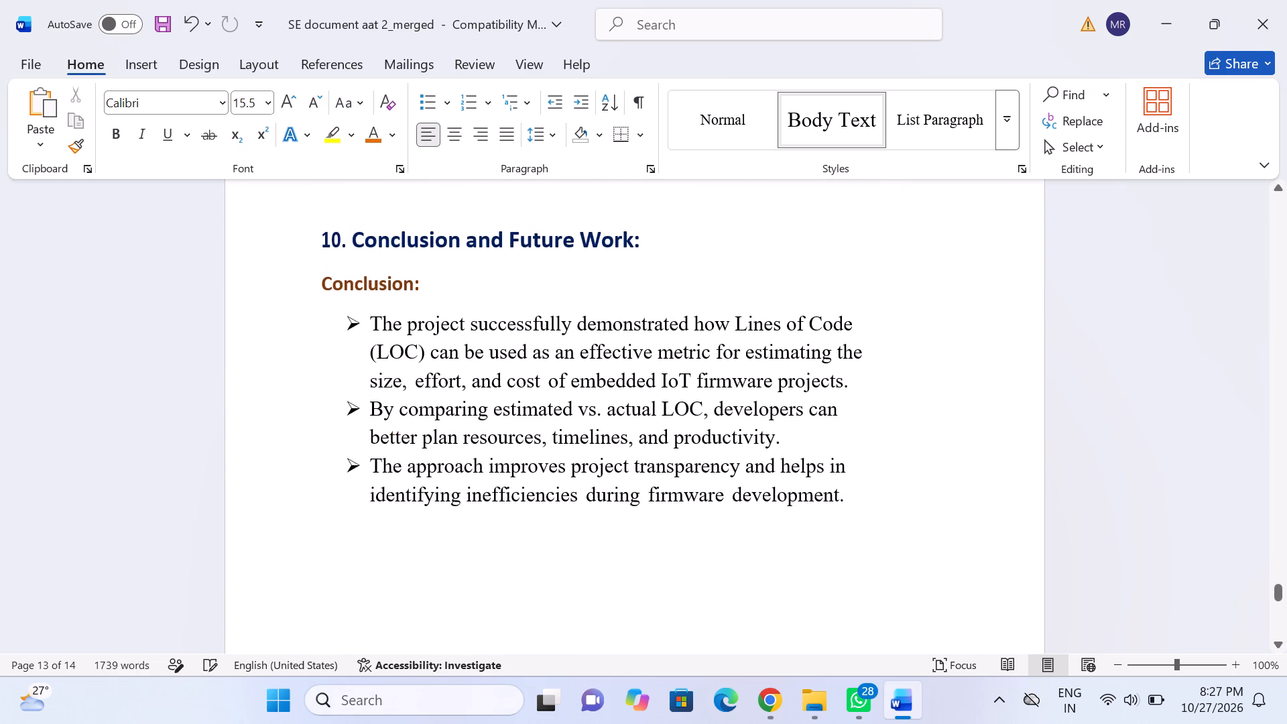
{"action": "scroll", "coordinate": [507, 483], "scroll_direction": "up", "scroll_amount": 2}
{"action": "key", "text": "ctrl+v"}
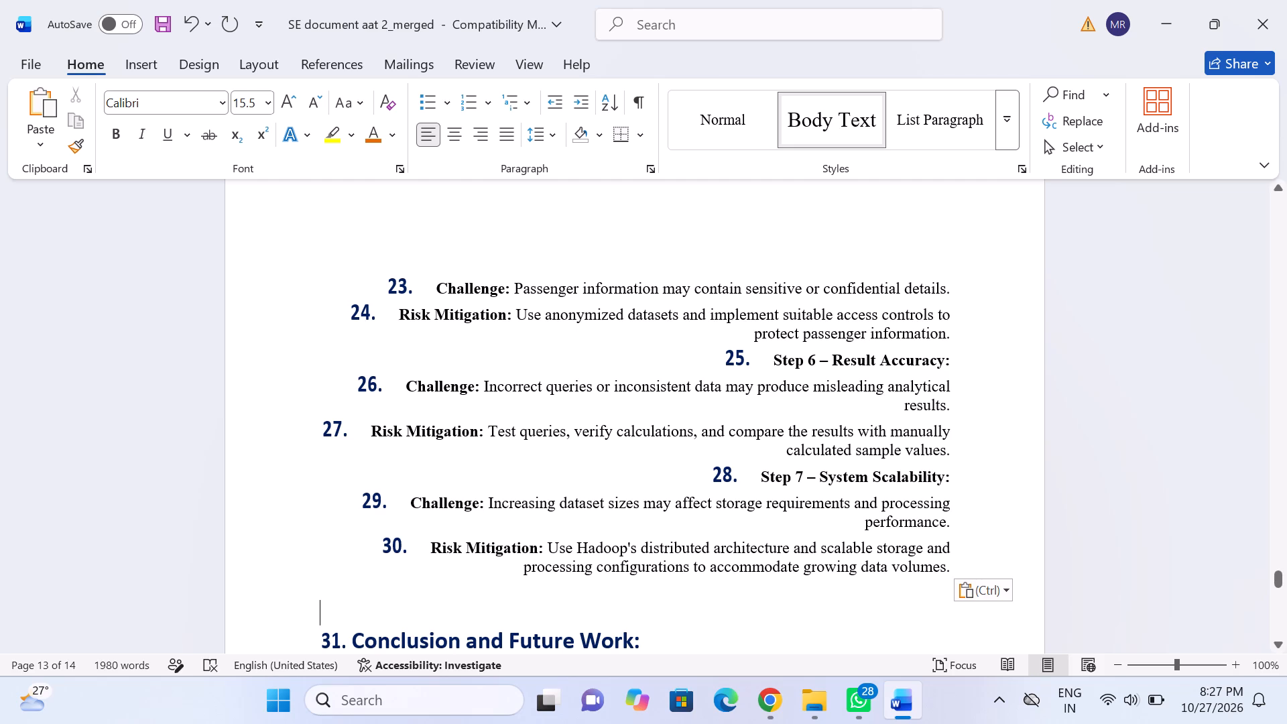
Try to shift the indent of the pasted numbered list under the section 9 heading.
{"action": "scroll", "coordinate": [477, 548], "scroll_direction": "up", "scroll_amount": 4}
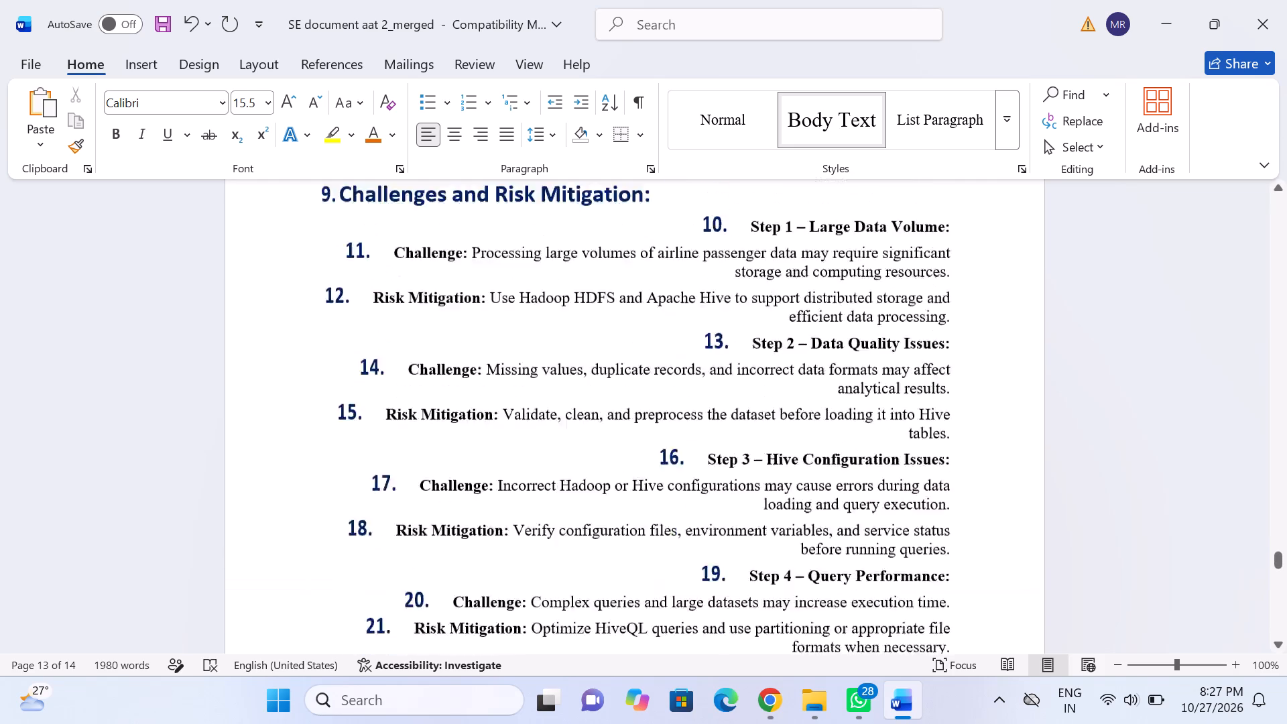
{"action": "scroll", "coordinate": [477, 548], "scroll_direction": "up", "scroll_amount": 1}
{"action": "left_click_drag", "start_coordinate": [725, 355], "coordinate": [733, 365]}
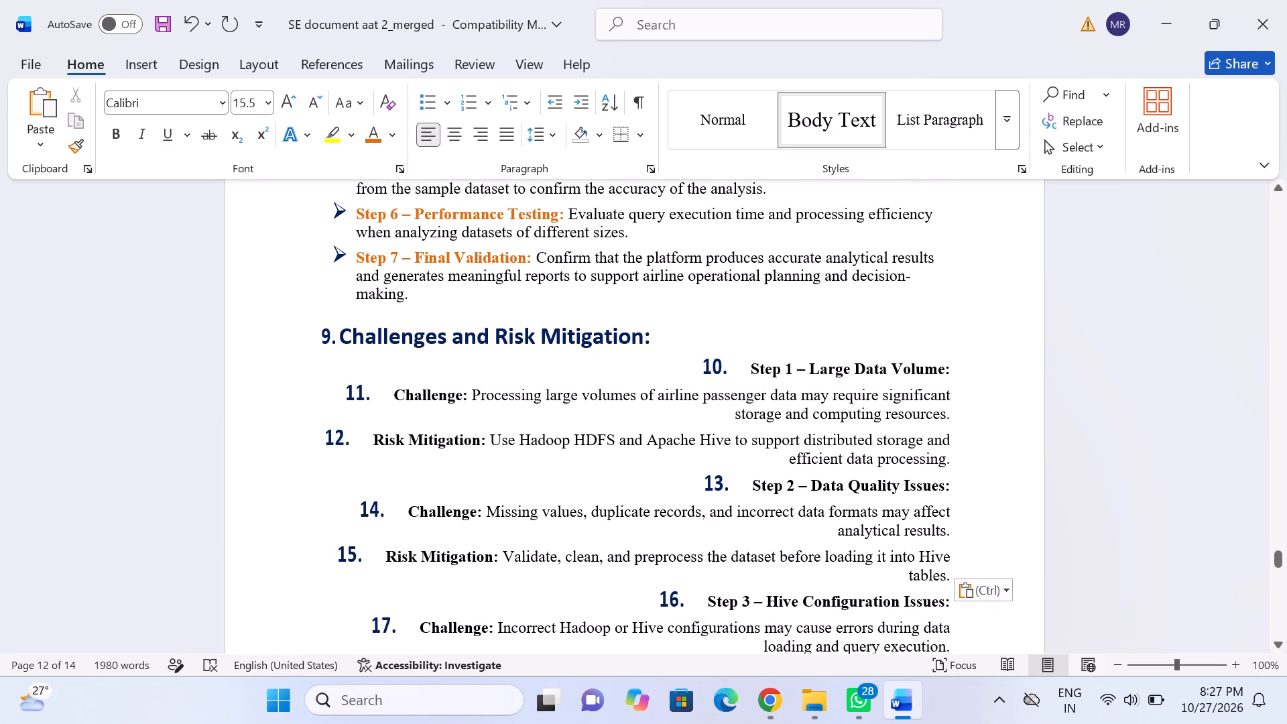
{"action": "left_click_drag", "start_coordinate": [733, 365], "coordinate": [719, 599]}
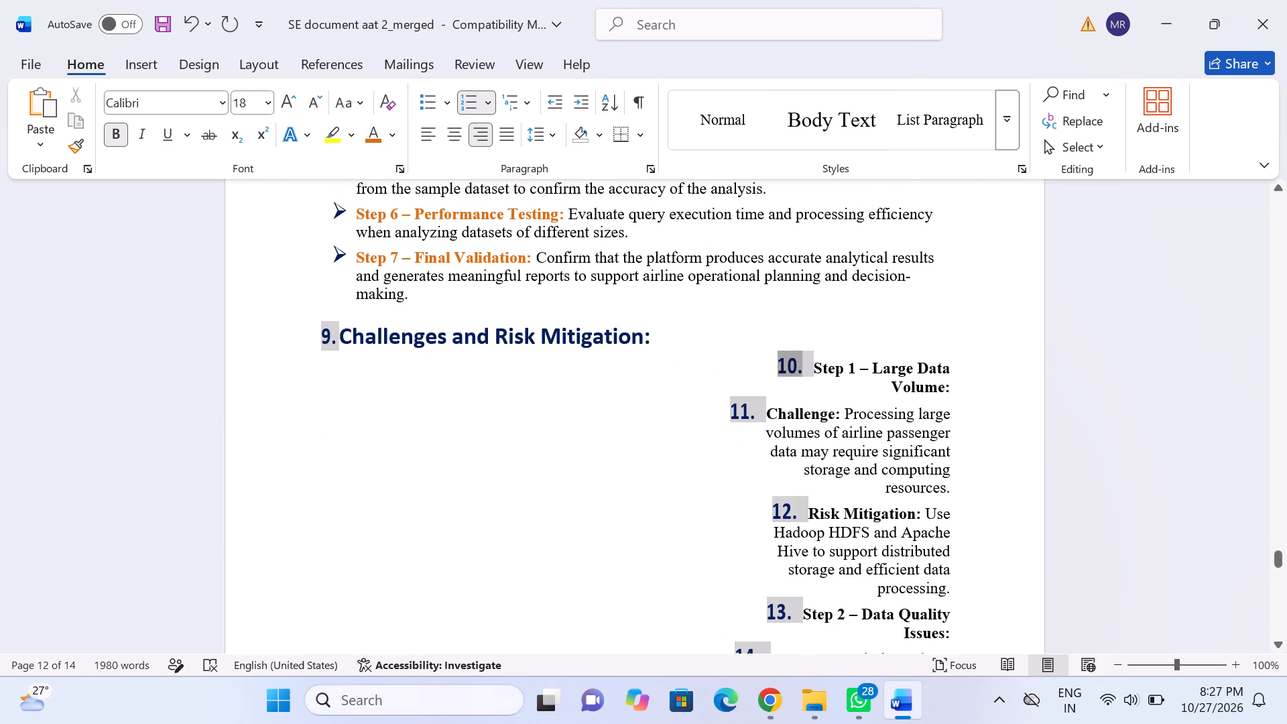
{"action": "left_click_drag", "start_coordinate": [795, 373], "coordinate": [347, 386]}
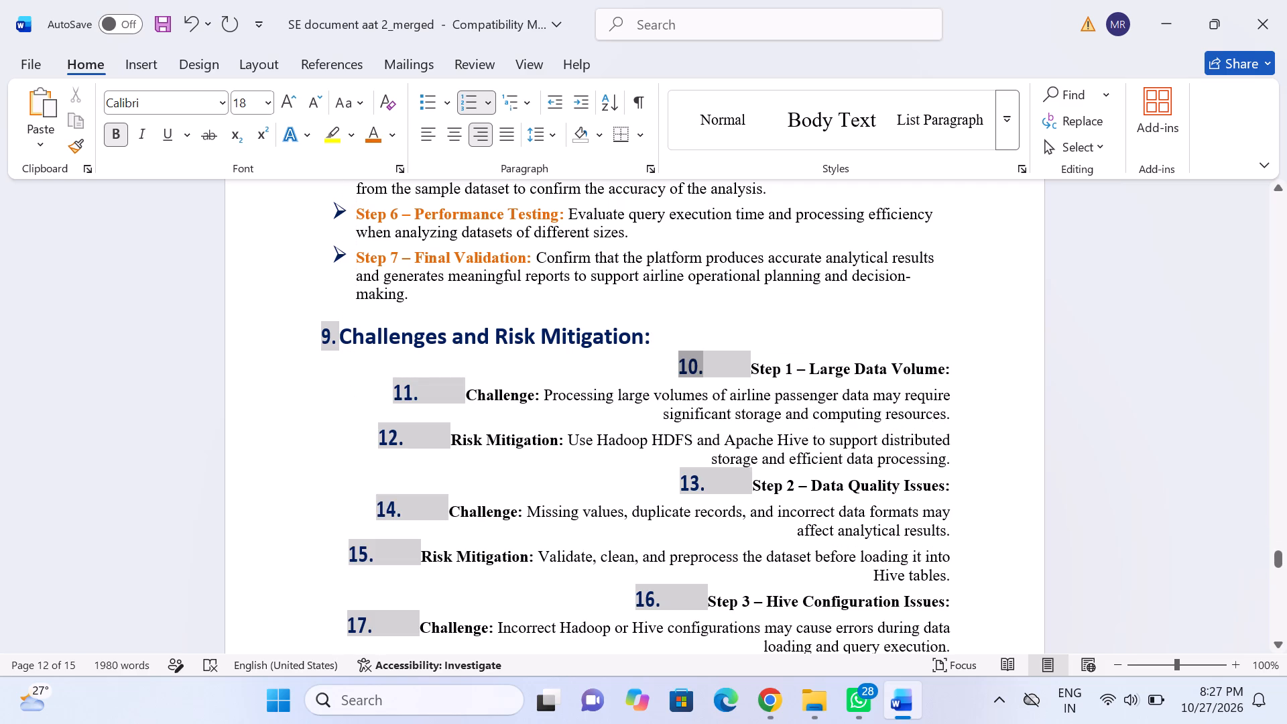
Change the numbering of the pasted section 9 text, from Step 1 through Step 7, to arrow bullets.
{"action": "left_click", "coordinate": [751, 363]}
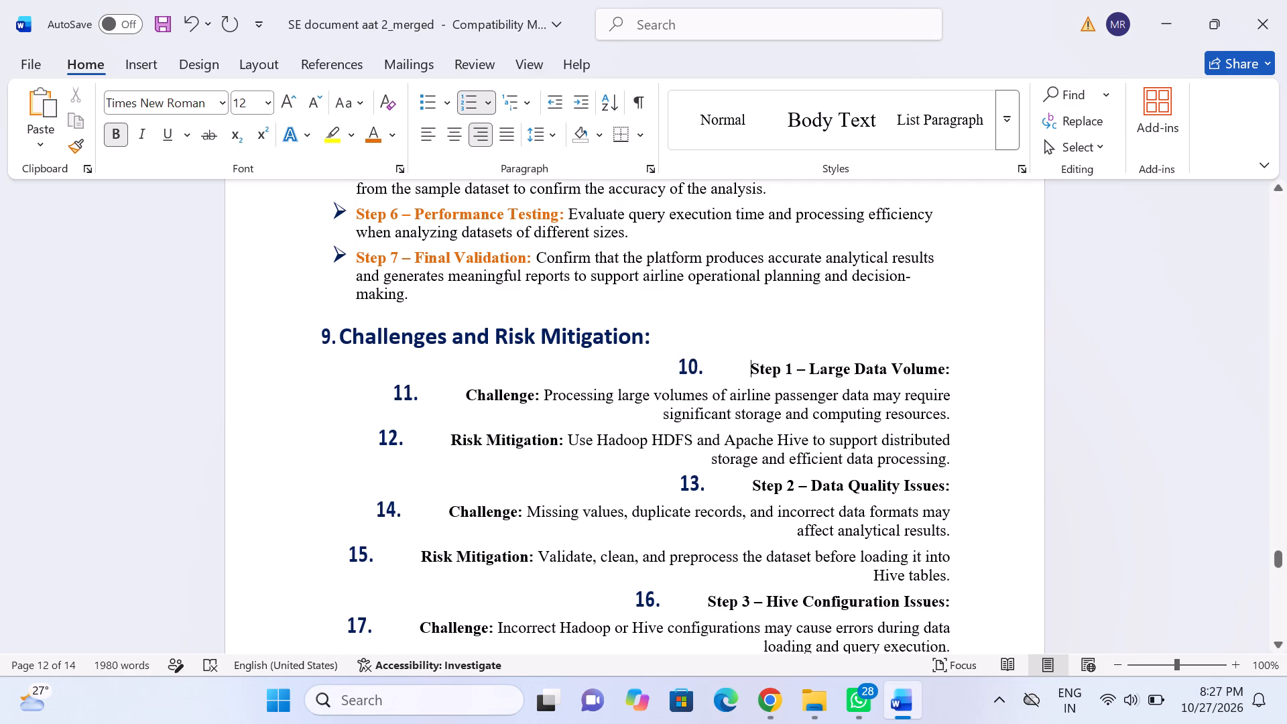
{"action": "left_click_drag", "start_coordinate": [751, 363], "coordinate": [861, 679]}
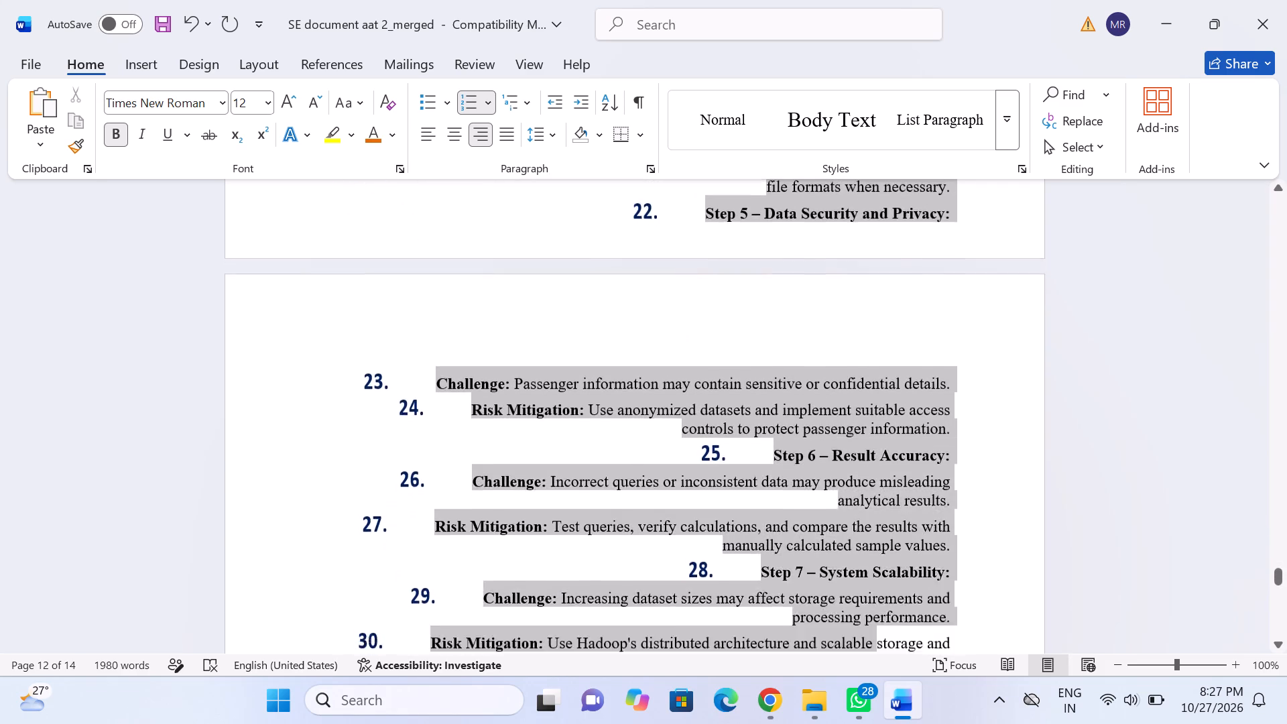
{"action": "left_click_drag", "start_coordinate": [861, 679], "coordinate": [926, 176]}
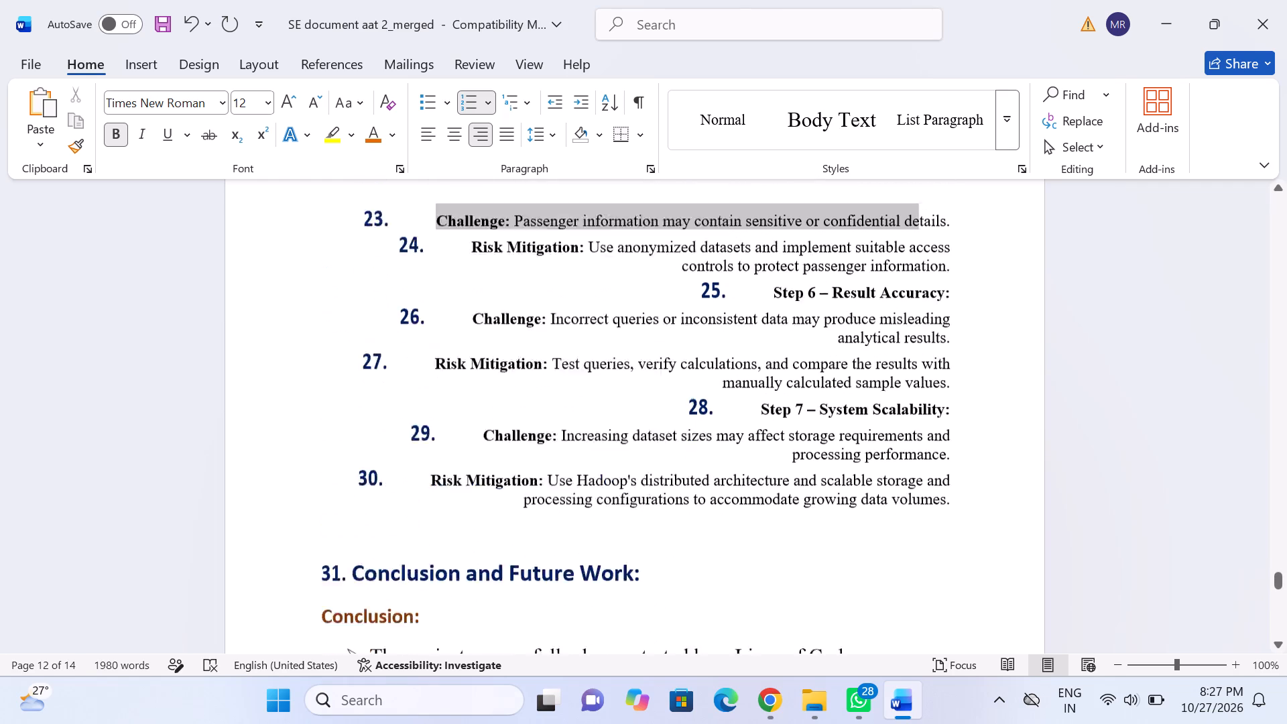
{"action": "left_click_drag", "start_coordinate": [926, 176], "coordinate": [954, 584]}
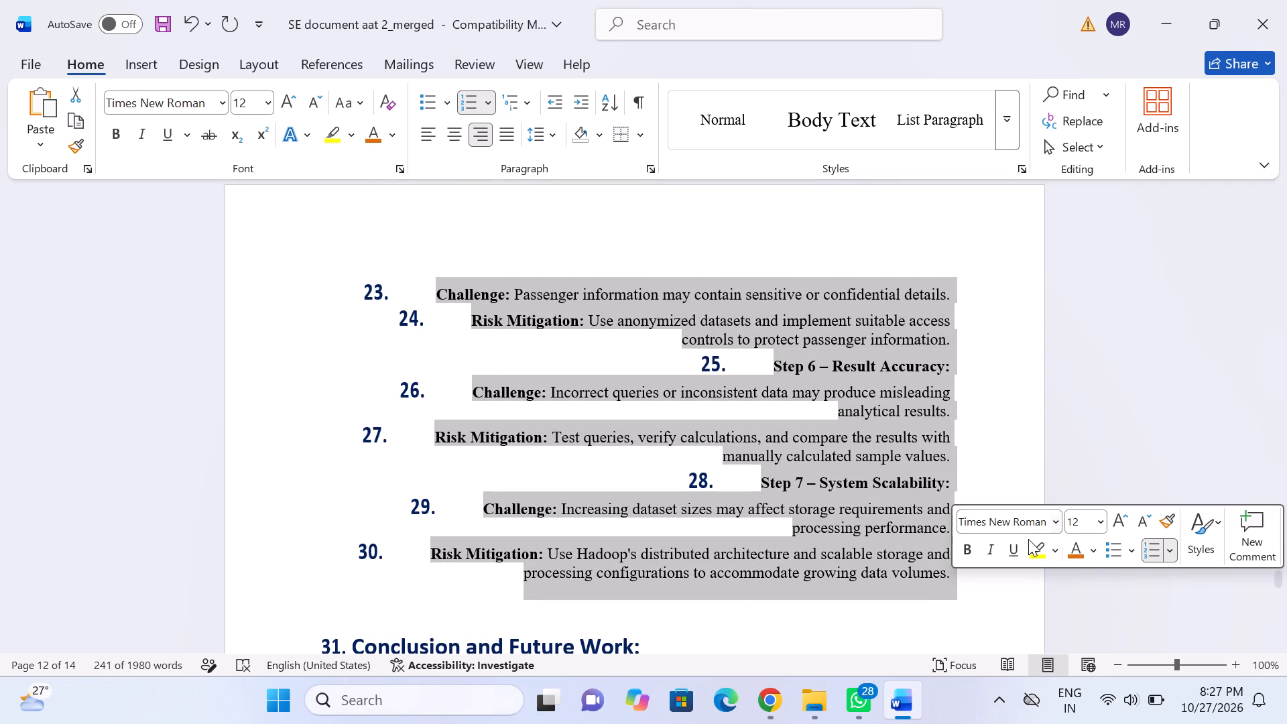
{"action": "left_click", "coordinate": [1131, 550]}
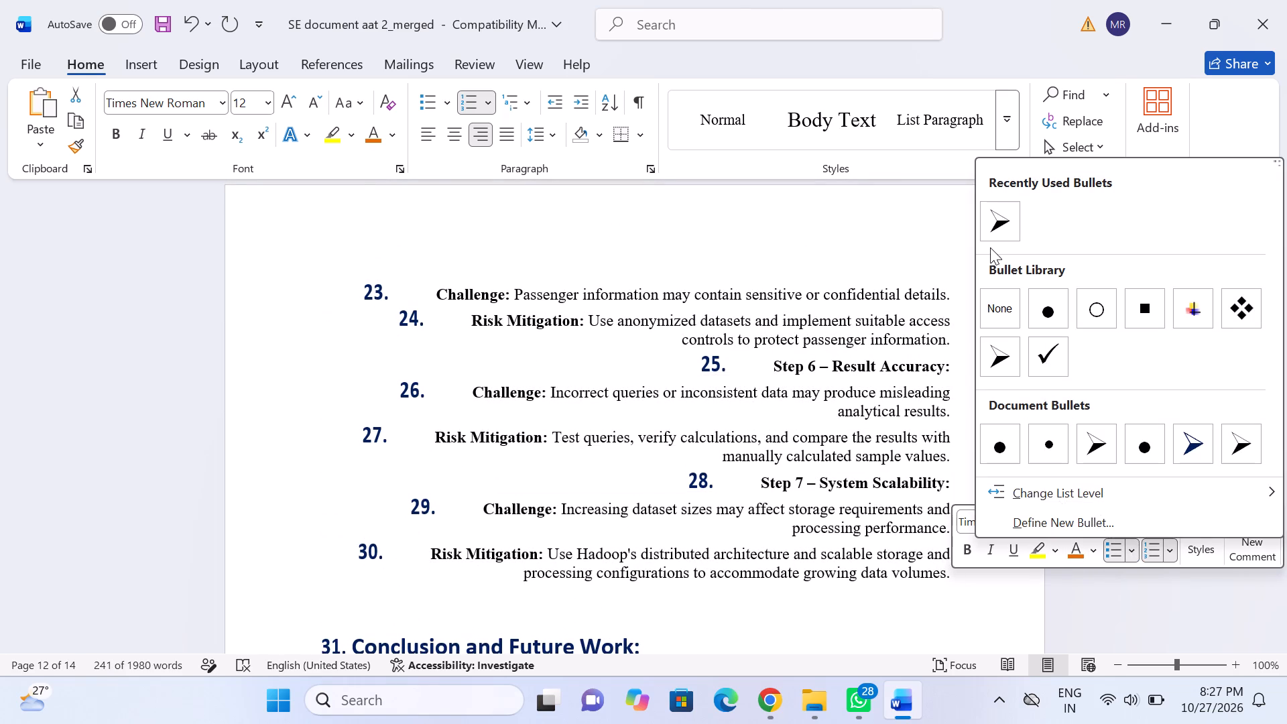
{"action": "left_click", "coordinate": [1004, 223]}
{"action": "scroll", "coordinate": [722, 304], "scroll_direction": "up", "scroll_amount": 2}
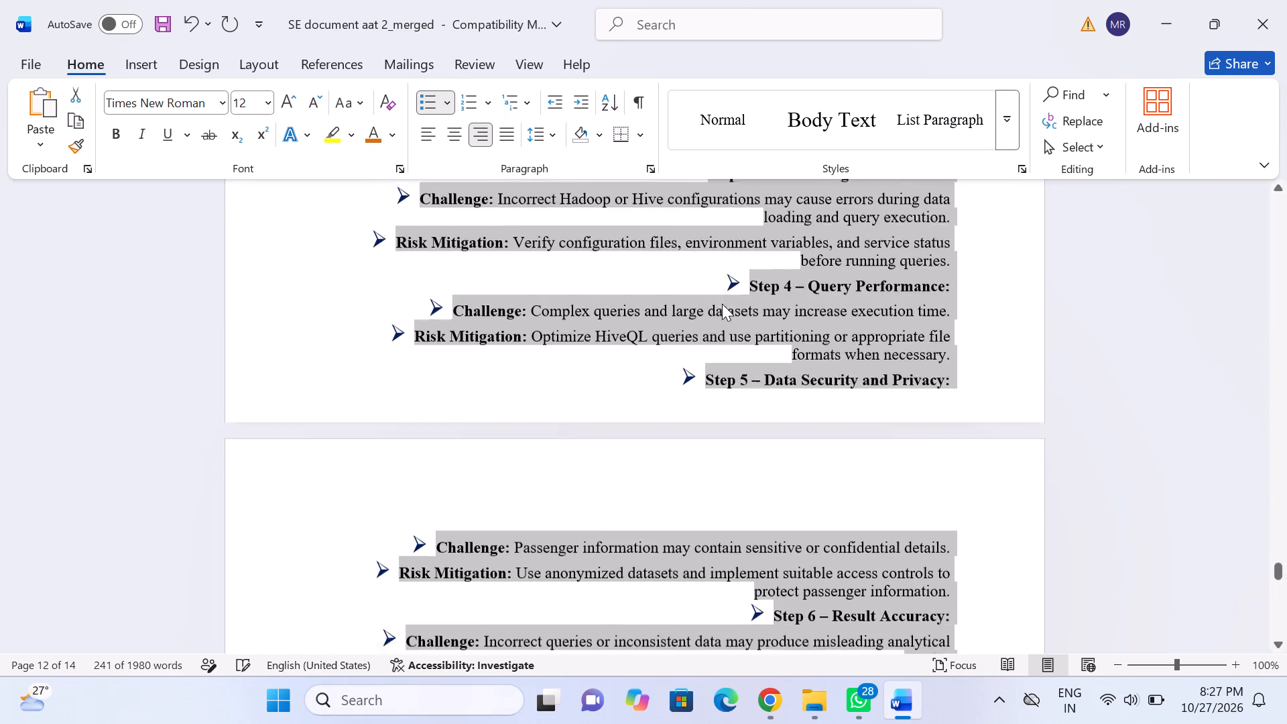
Left-align the Step 1 – Large Data Volume heading in section 9.
{"action": "left_click", "coordinate": [722, 304]}
{"action": "scroll", "coordinate": [722, 304], "scroll_direction": "up", "scroll_amount": 2}
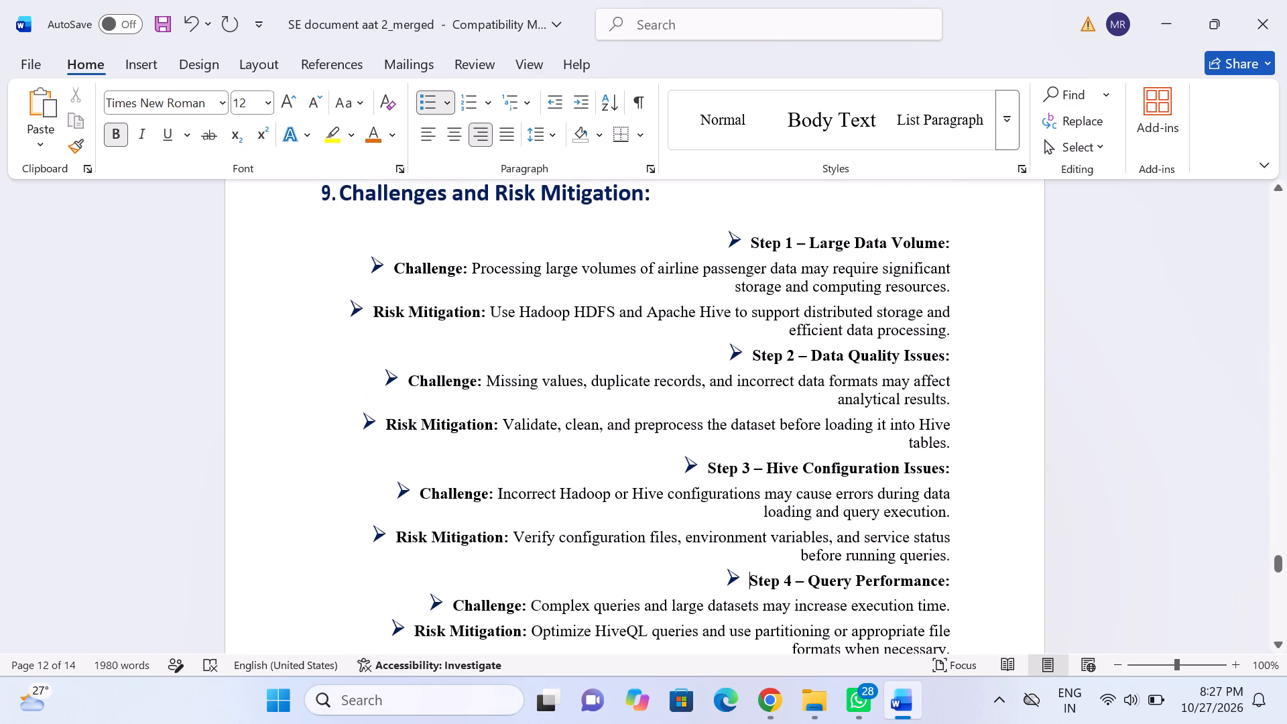
{"action": "left_click", "coordinate": [741, 239]}
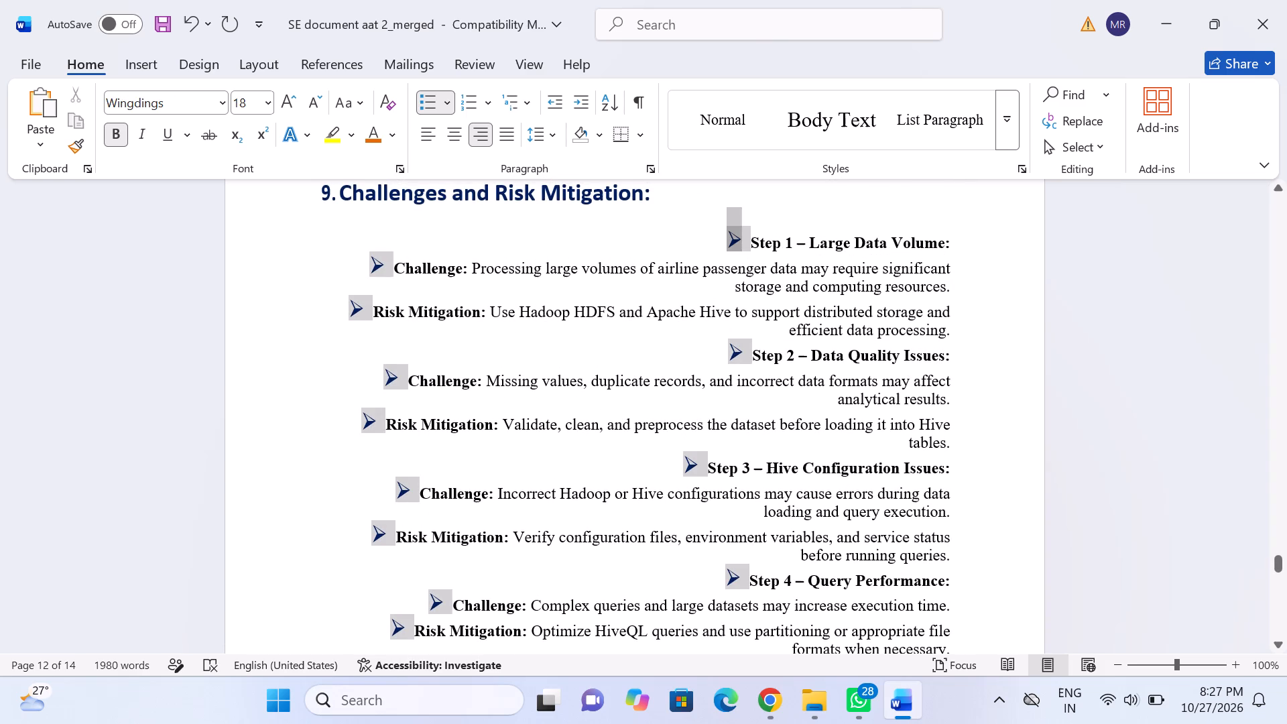
{"action": "left_click", "coordinate": [422, 137]}
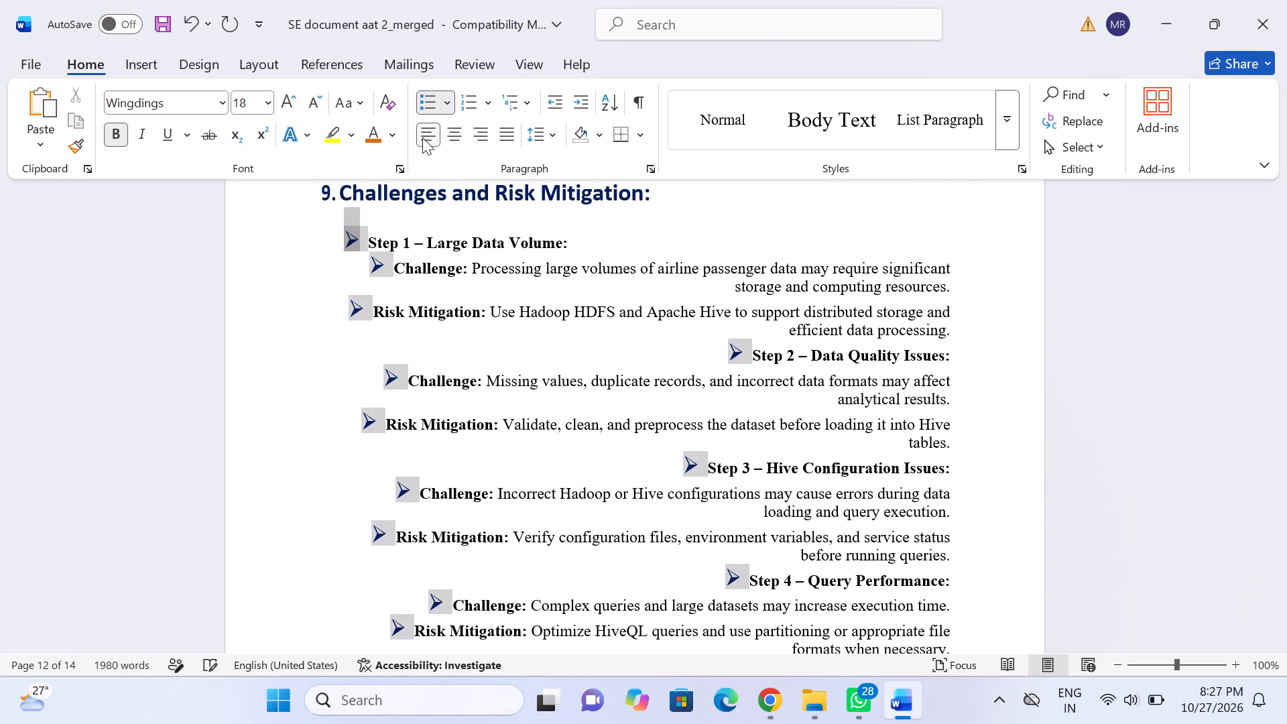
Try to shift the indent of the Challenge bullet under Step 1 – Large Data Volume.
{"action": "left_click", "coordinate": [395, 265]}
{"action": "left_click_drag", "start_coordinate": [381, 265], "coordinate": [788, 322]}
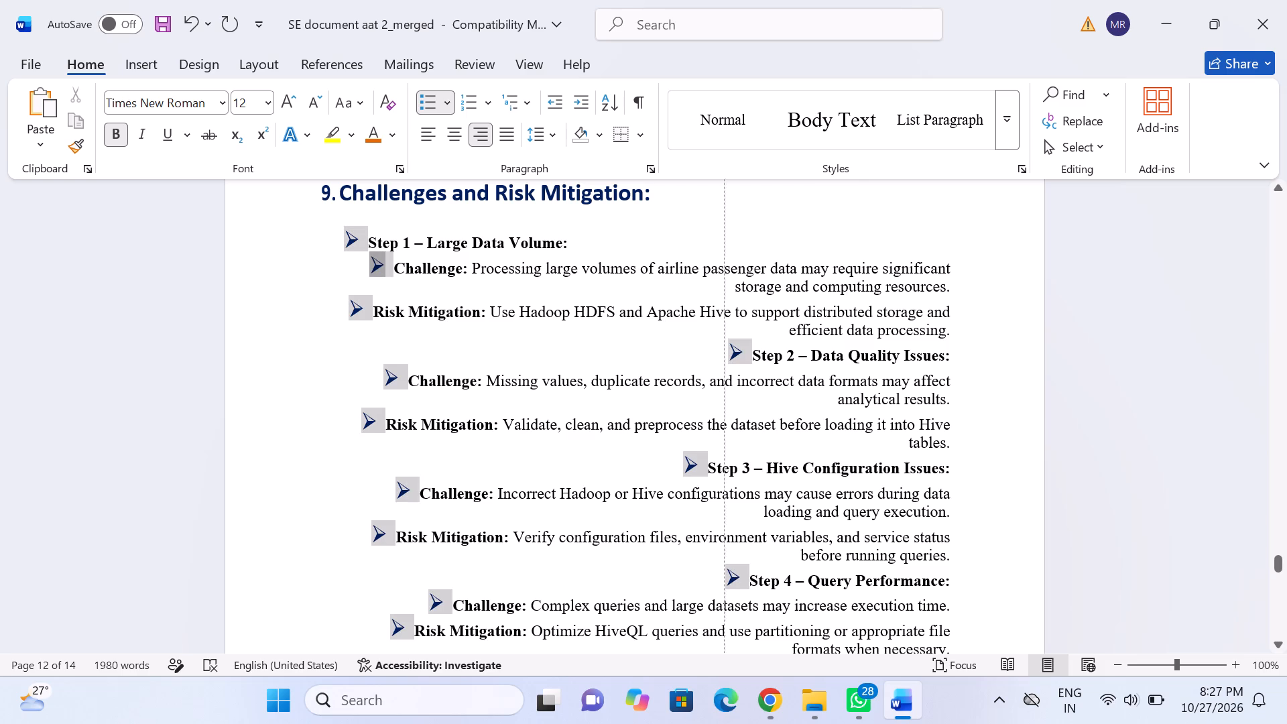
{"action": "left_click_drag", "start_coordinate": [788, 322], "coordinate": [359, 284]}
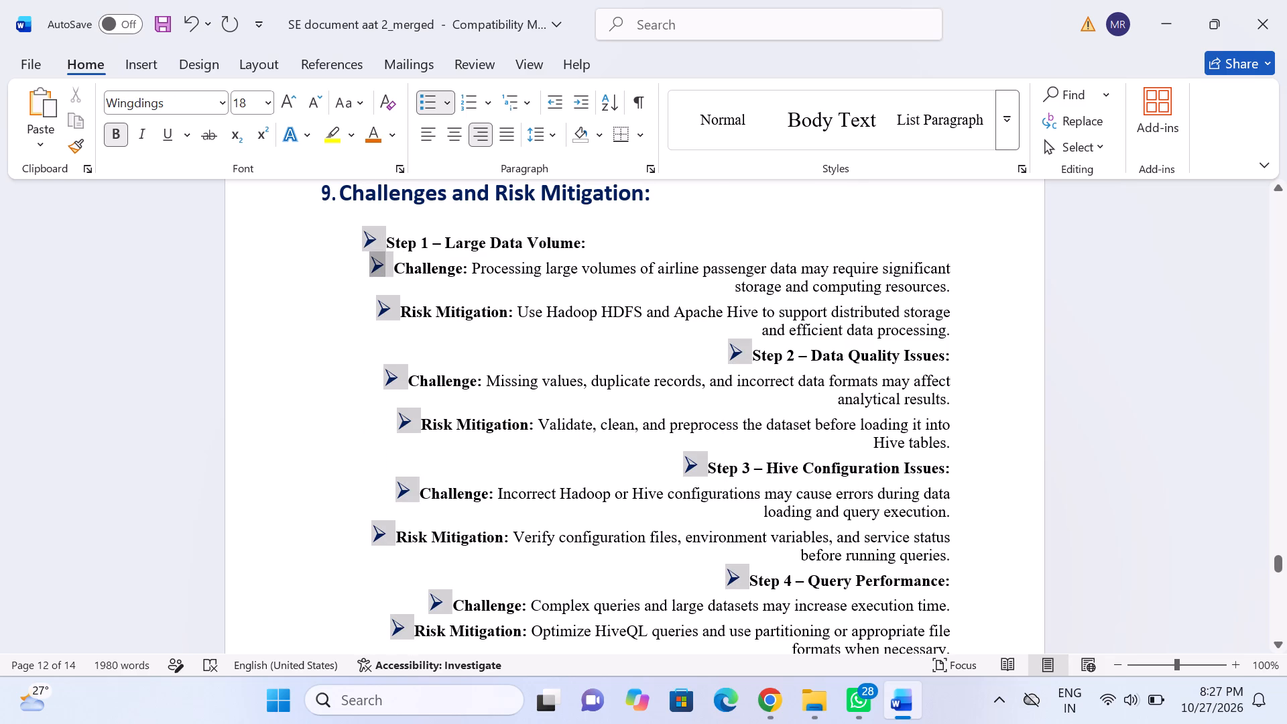
Move the Step 1 – Large Data Volume bullet out to the left edge of the section 9 heading and justify its line.
{"action": "left_click", "coordinate": [376, 236]}
{"action": "left_click_drag", "start_coordinate": [376, 236], "coordinate": [319, 242]}
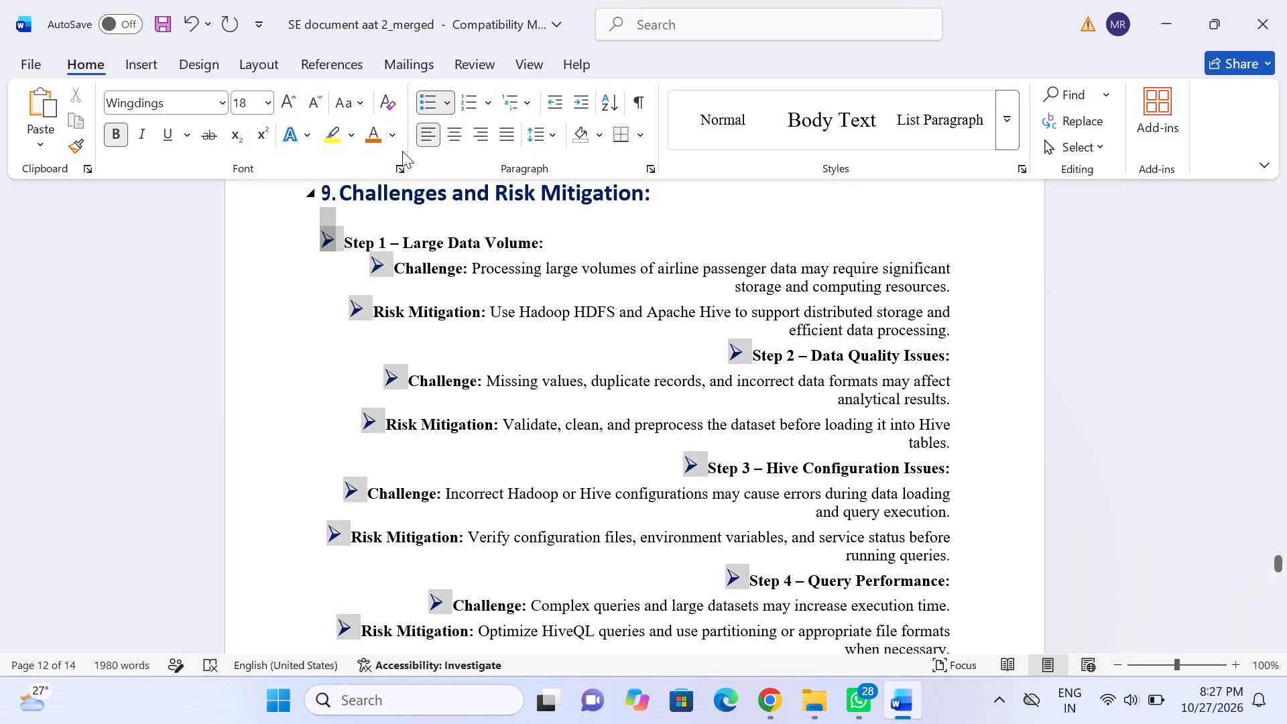
{"action": "left_click", "coordinate": [431, 130]}
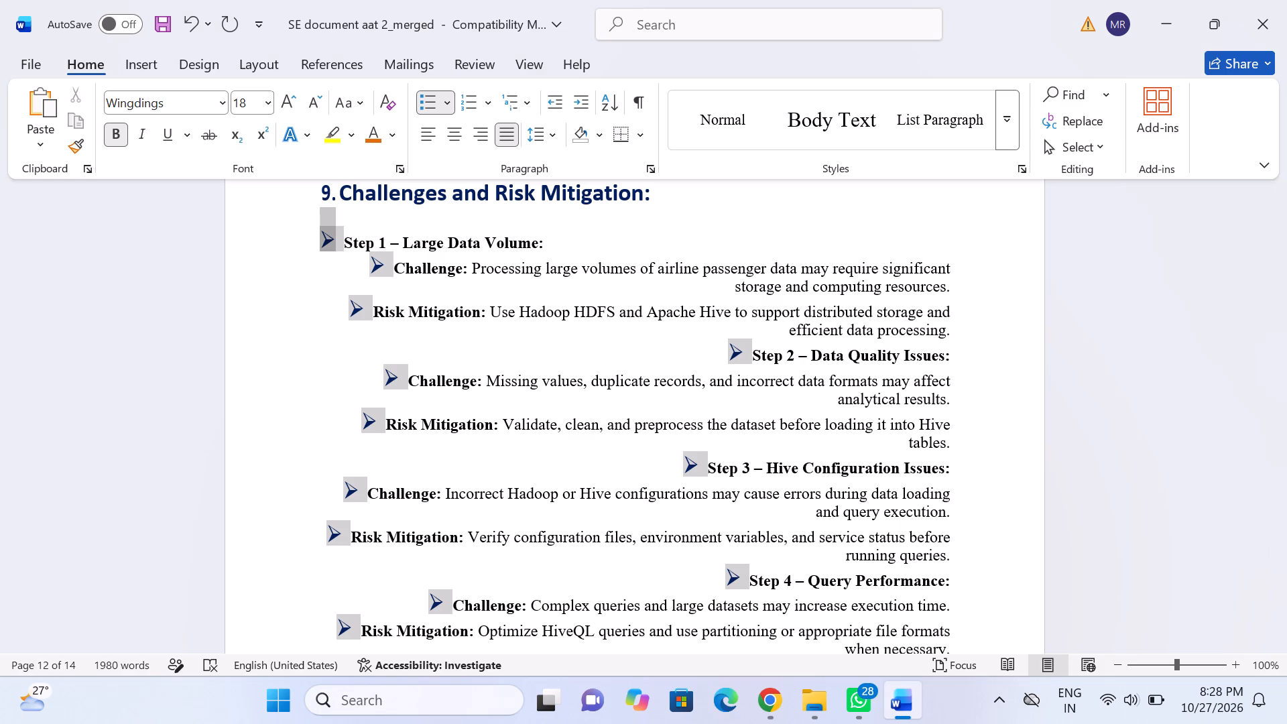
Change the bullets of the Challenge and Risk Mitigation paragraphs under Step 1 to small round dots.
{"action": "left_click", "coordinate": [393, 266]}
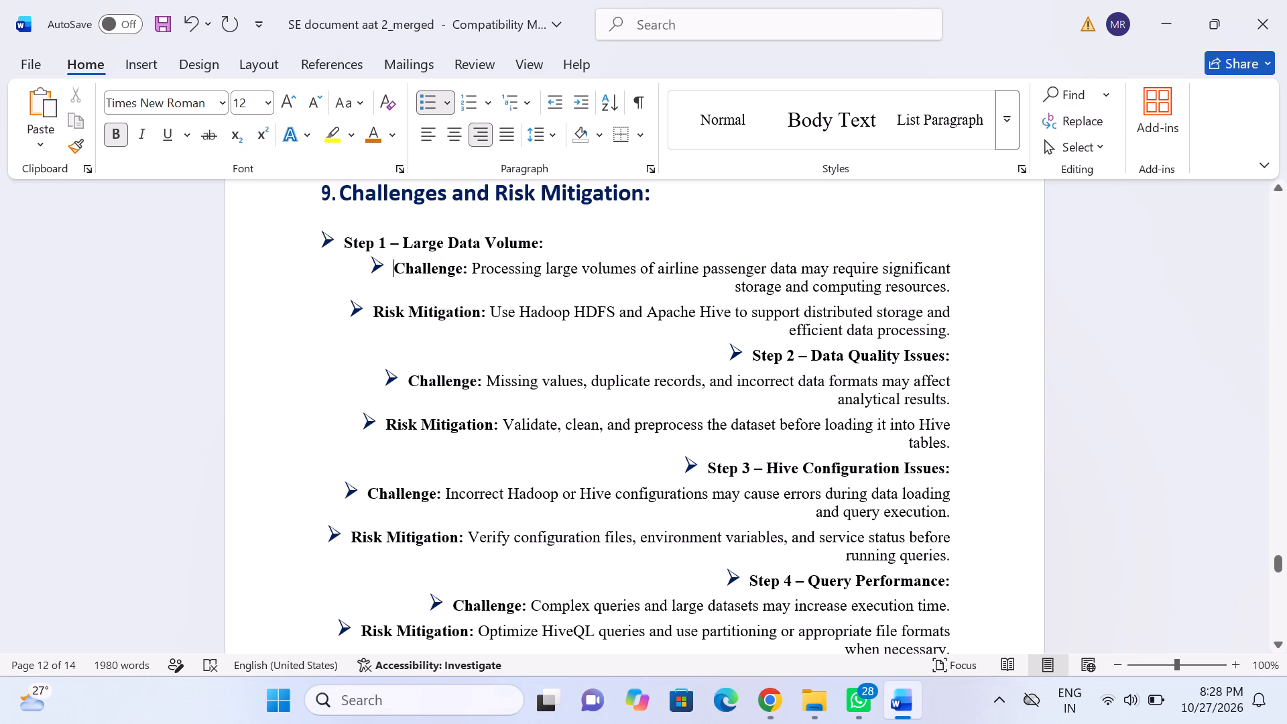
{"action": "left_click_drag", "start_coordinate": [393, 266], "coordinate": [953, 328]}
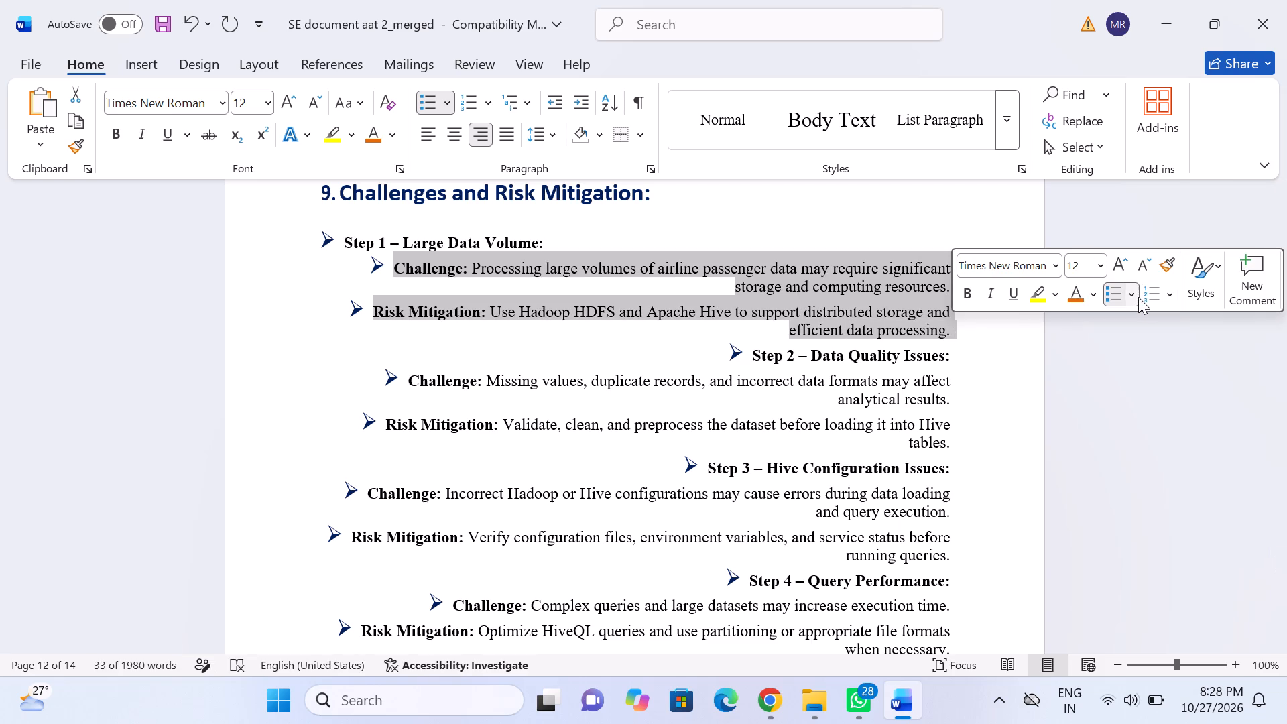
{"action": "left_click", "coordinate": [1138, 297]}
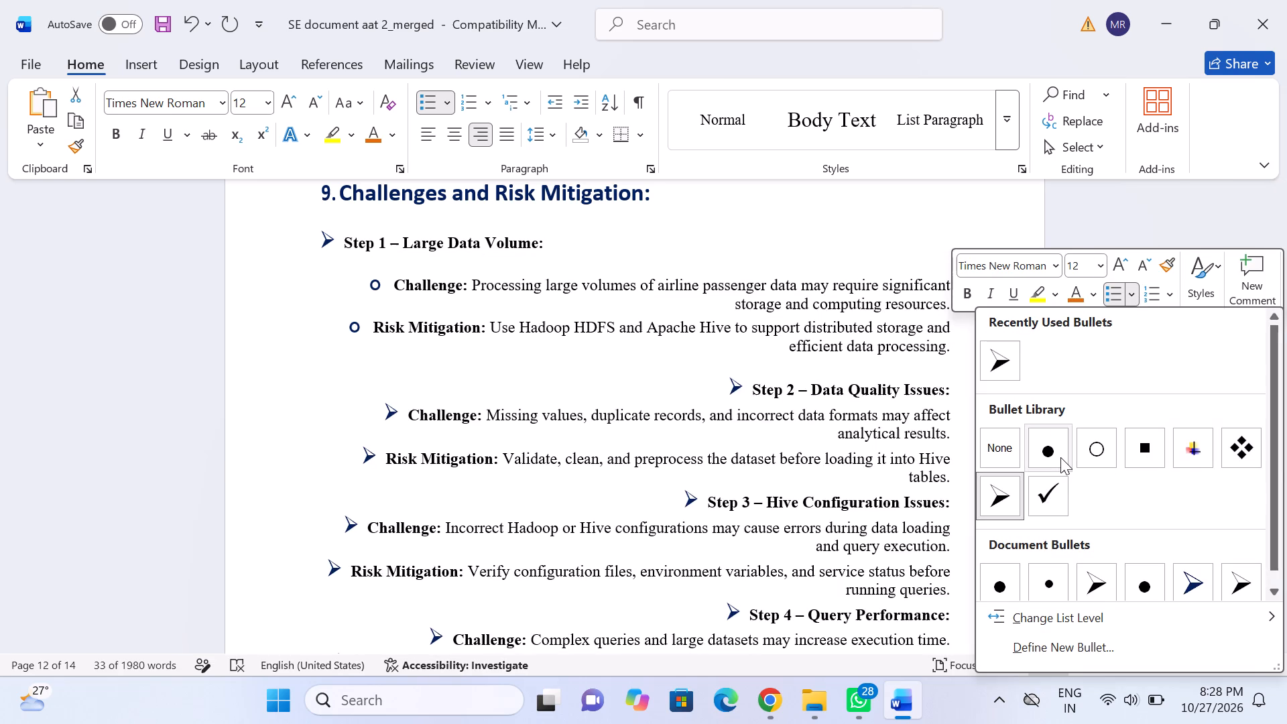
{"action": "left_click", "coordinate": [1057, 582]}
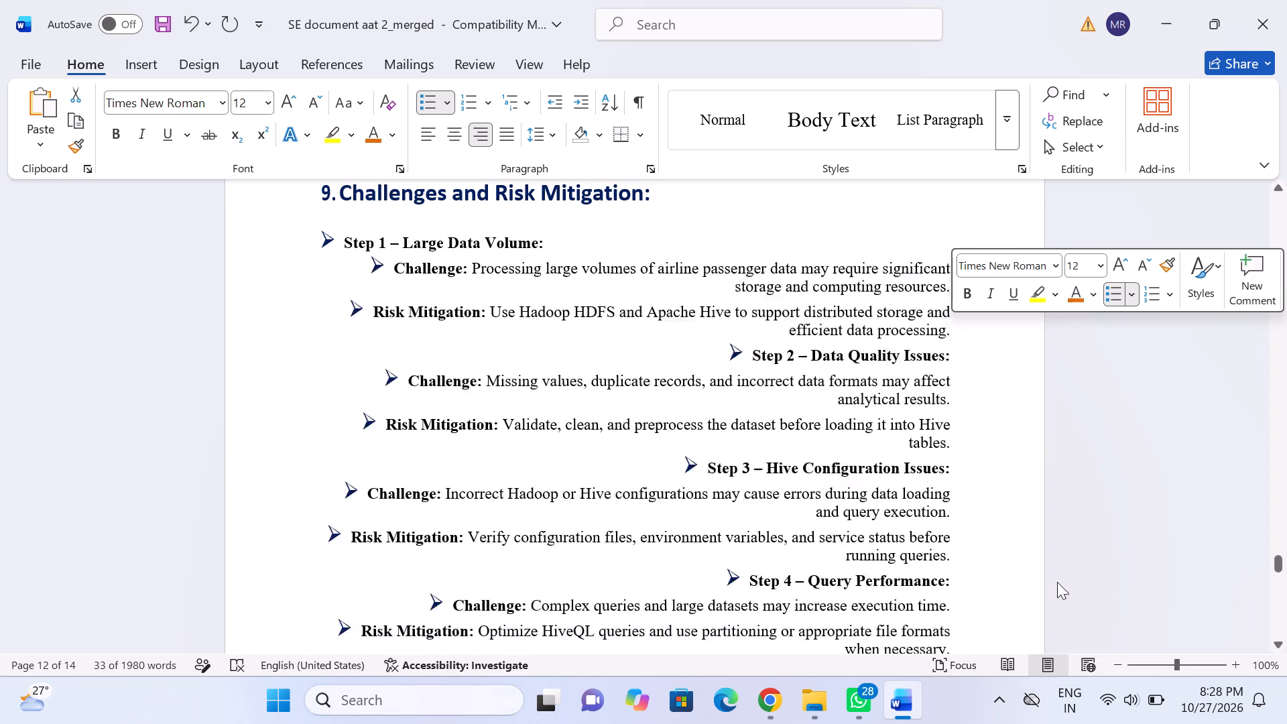
{"action": "left_click", "coordinate": [377, 280]}
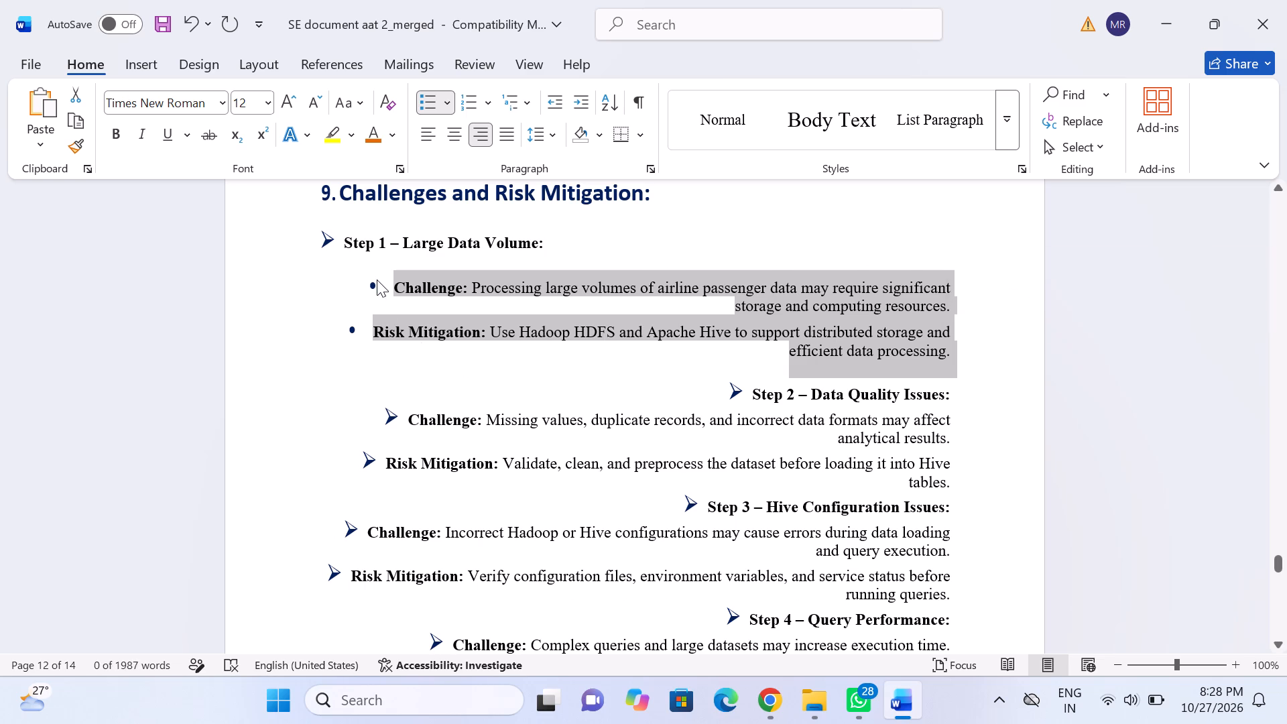
Justify the Challenge paragraph and left-align the Risk Mitigation paragraph under Step 1 – Large Data Volume.
{"action": "left_click", "coordinate": [372, 284]}
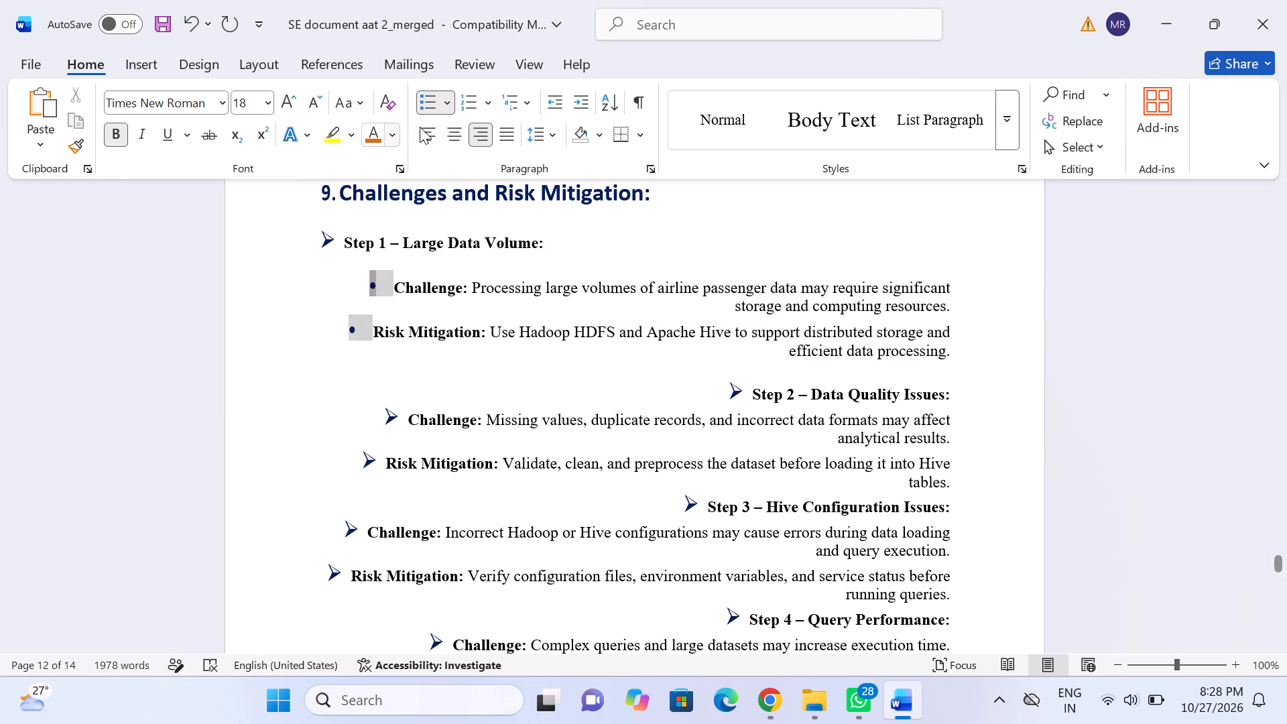
{"action": "left_click", "coordinate": [429, 129]}
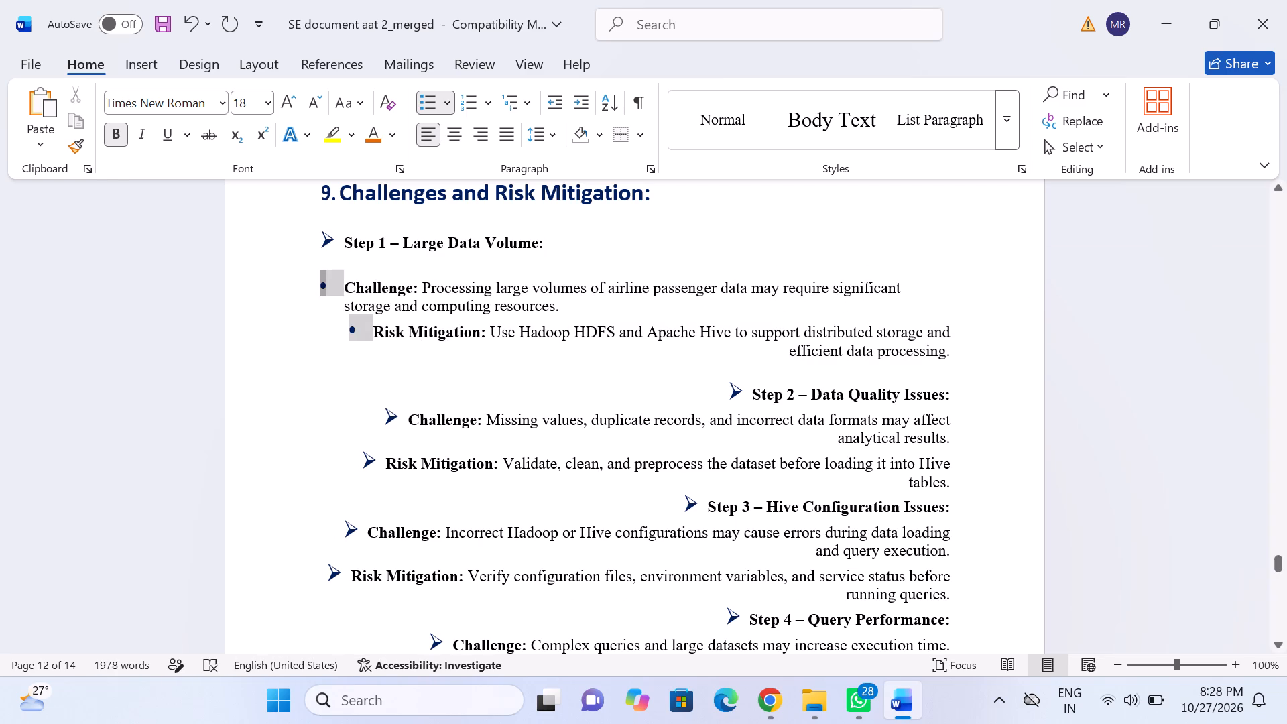
{"action": "left_click", "coordinate": [425, 140]}
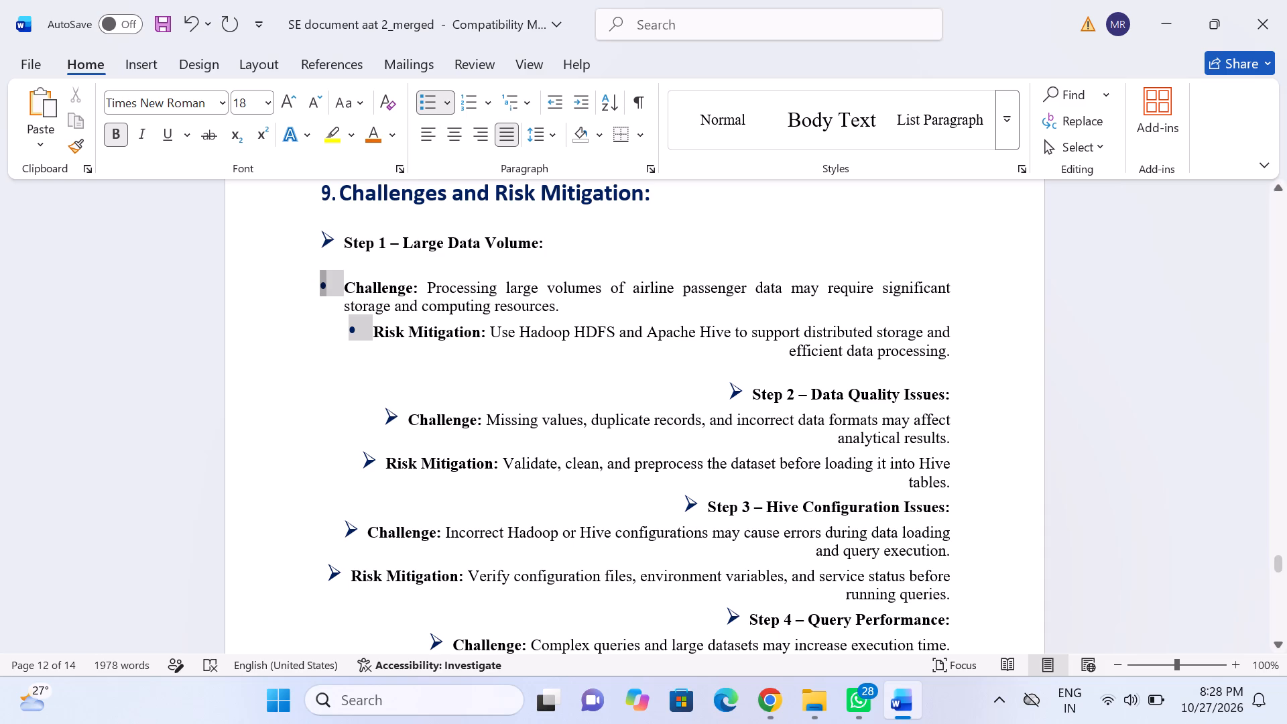
{"action": "left_click", "coordinate": [355, 323]}
{"action": "left_click", "coordinate": [424, 143]}
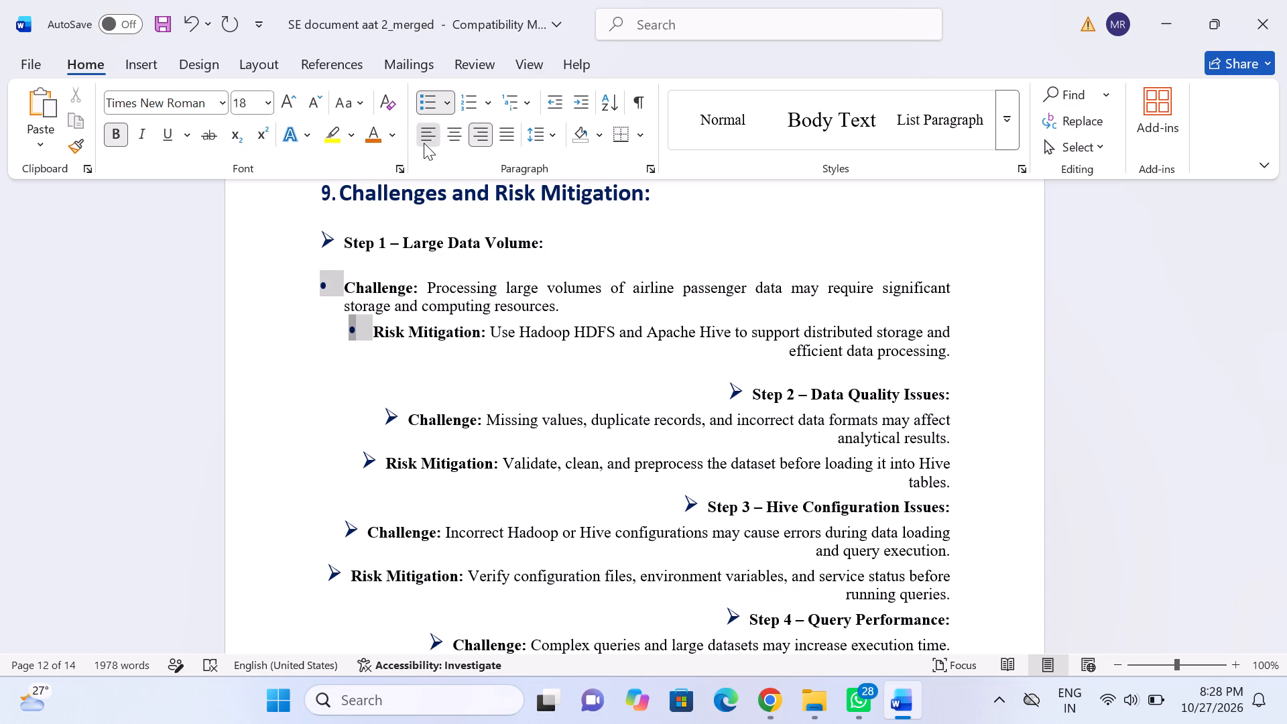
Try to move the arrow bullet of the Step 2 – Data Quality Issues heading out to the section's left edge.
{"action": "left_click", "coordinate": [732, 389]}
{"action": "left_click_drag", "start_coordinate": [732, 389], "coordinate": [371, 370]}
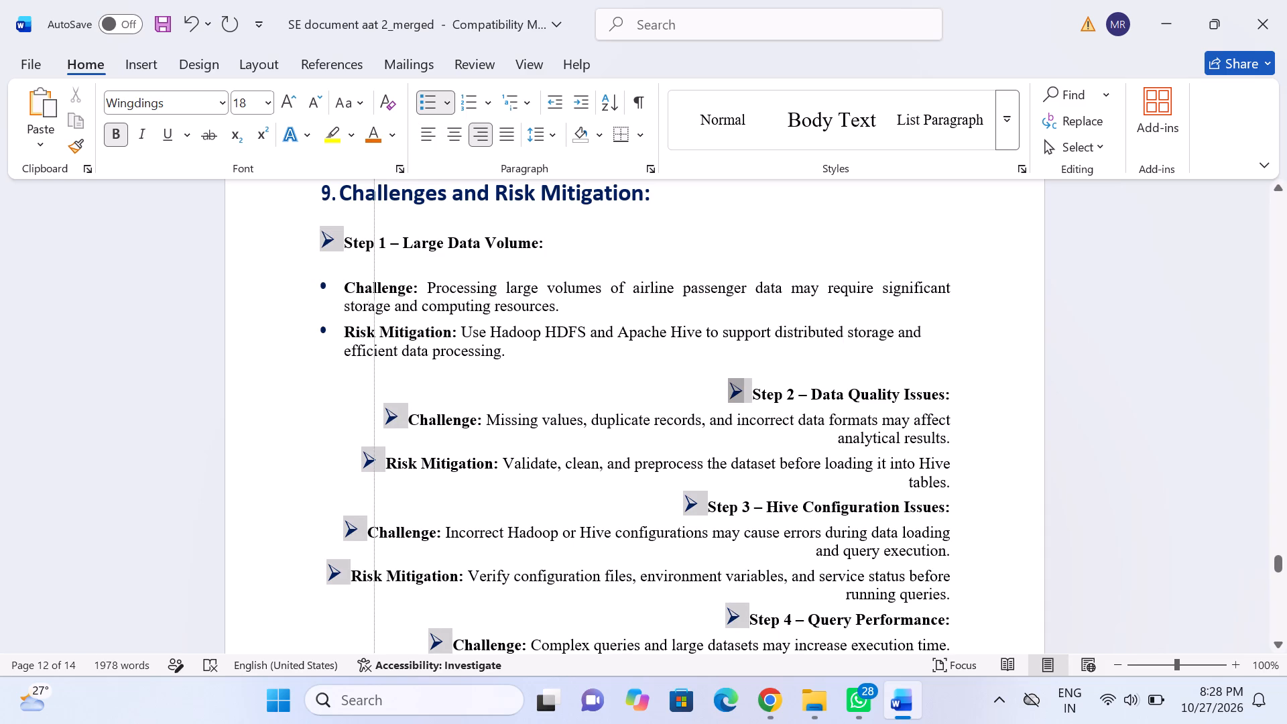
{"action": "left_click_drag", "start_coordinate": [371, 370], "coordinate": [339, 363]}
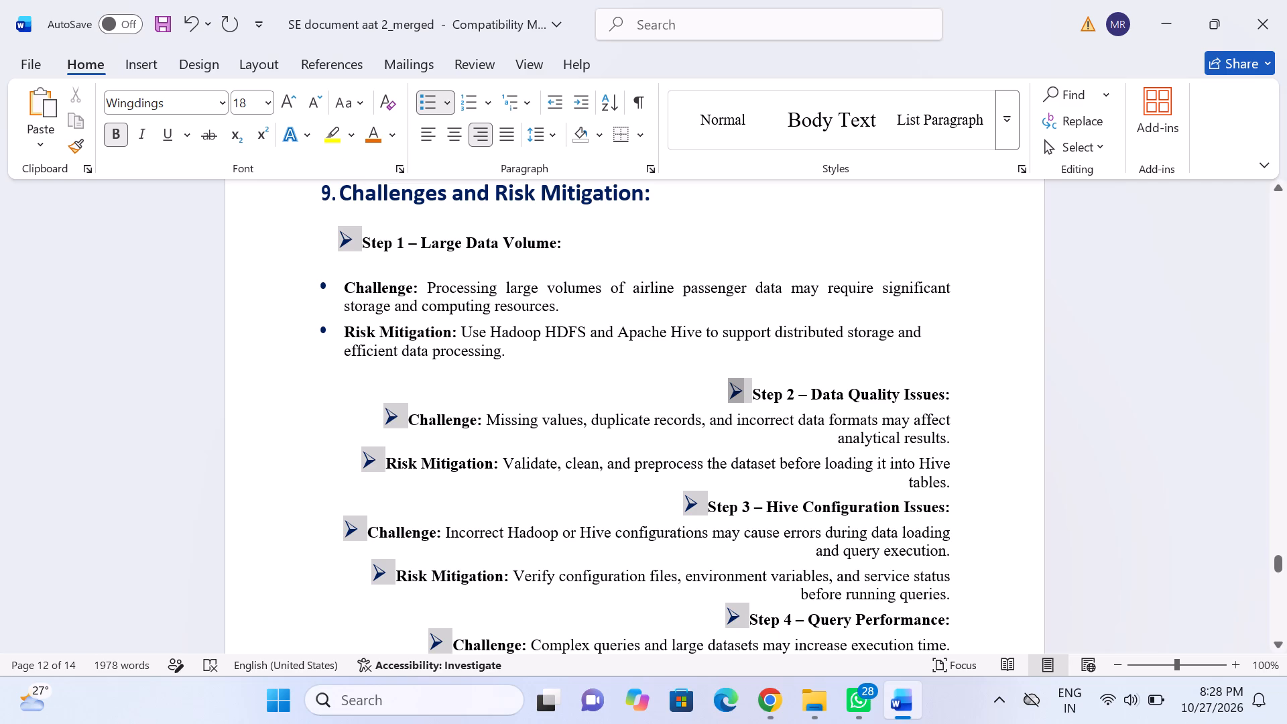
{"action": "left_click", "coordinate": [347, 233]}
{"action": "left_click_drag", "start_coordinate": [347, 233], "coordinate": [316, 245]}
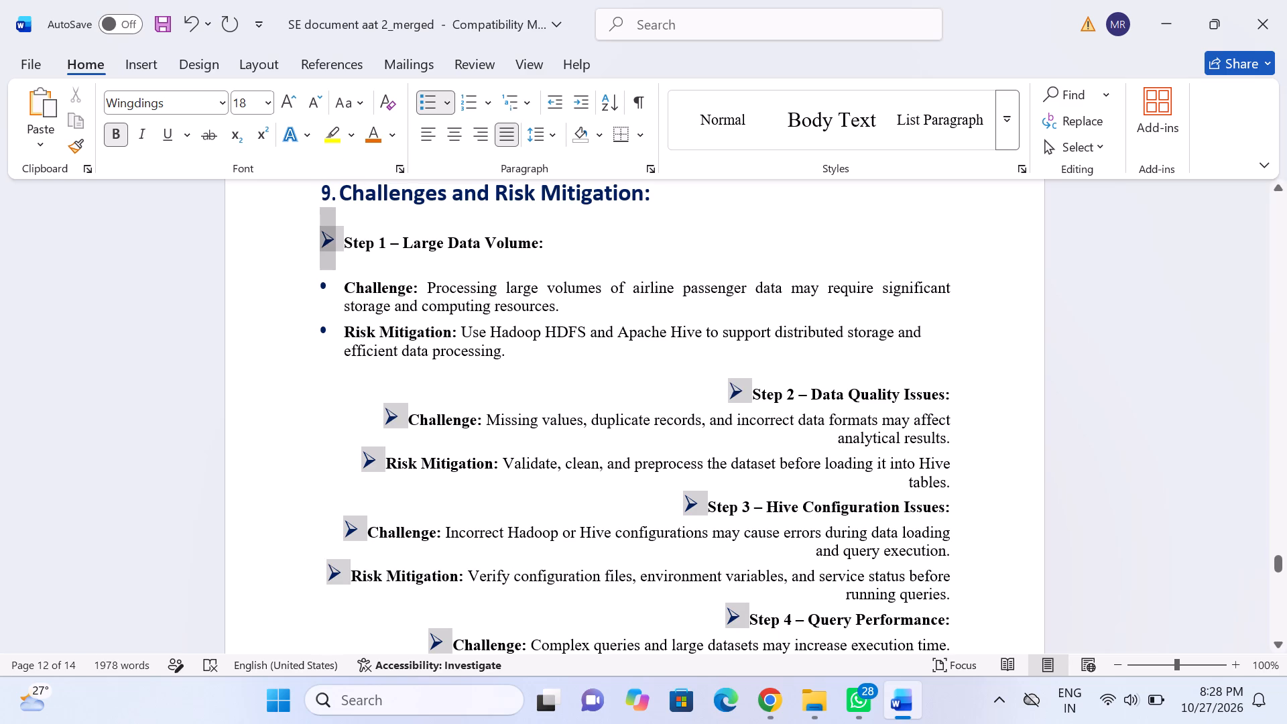
Left-align the Step 1 – Large Data Volume and Step 2 – Data Quality Issues headings.
{"action": "left_click", "coordinate": [434, 130]}
{"action": "left_click", "coordinate": [734, 390]}
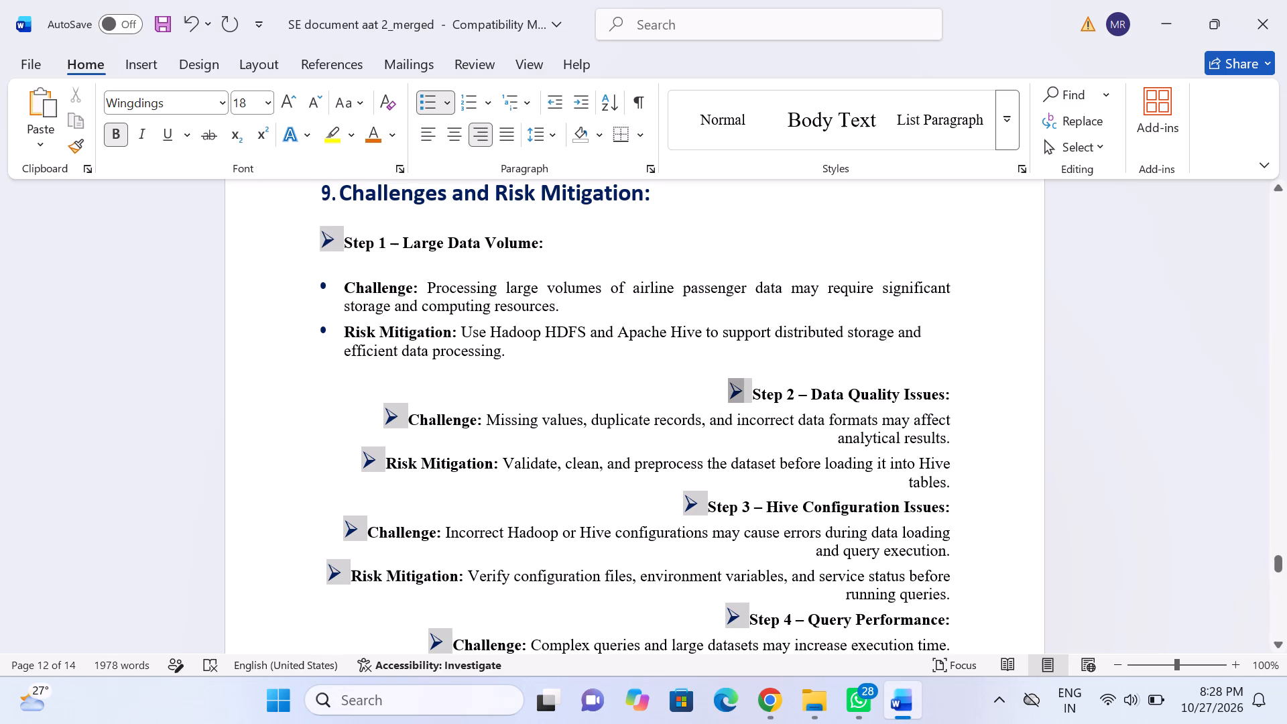
{"action": "left_click", "coordinate": [439, 142]}
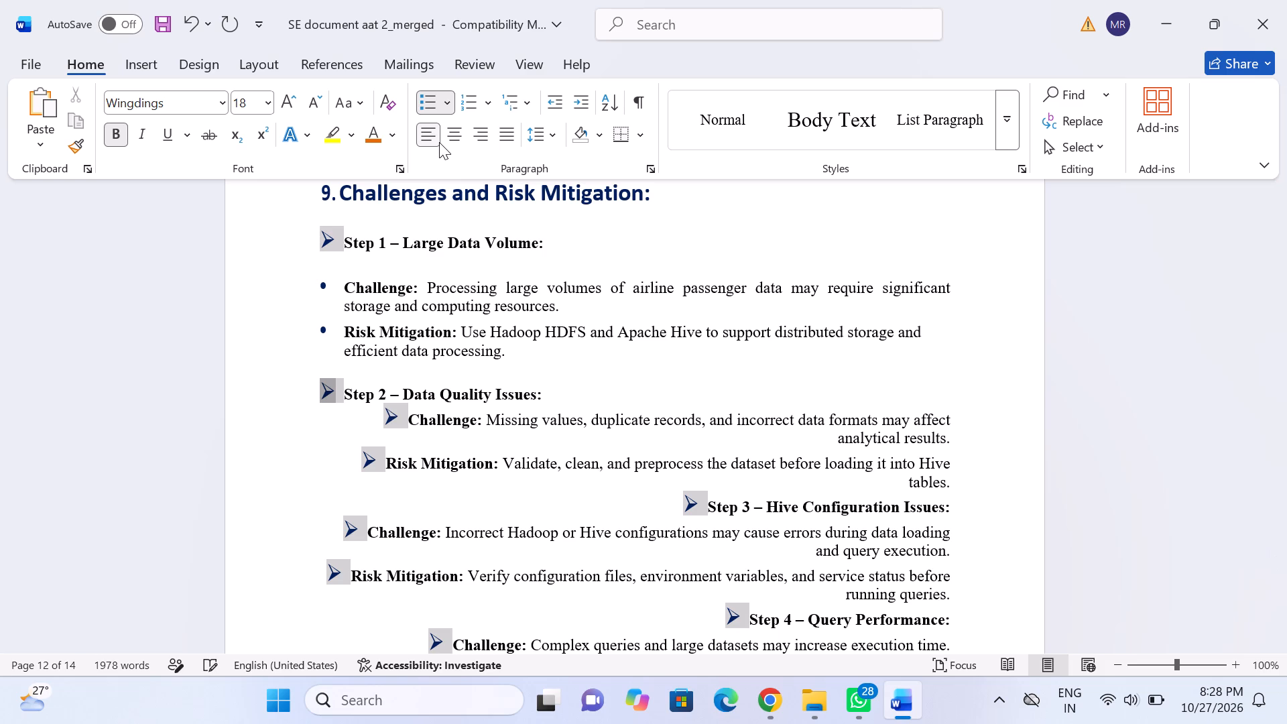
Replace the arrow bullets of the Challenge and Risk Mitigation paragraphs under Step 2 with small round dots.
{"action": "left_click", "coordinate": [408, 414]}
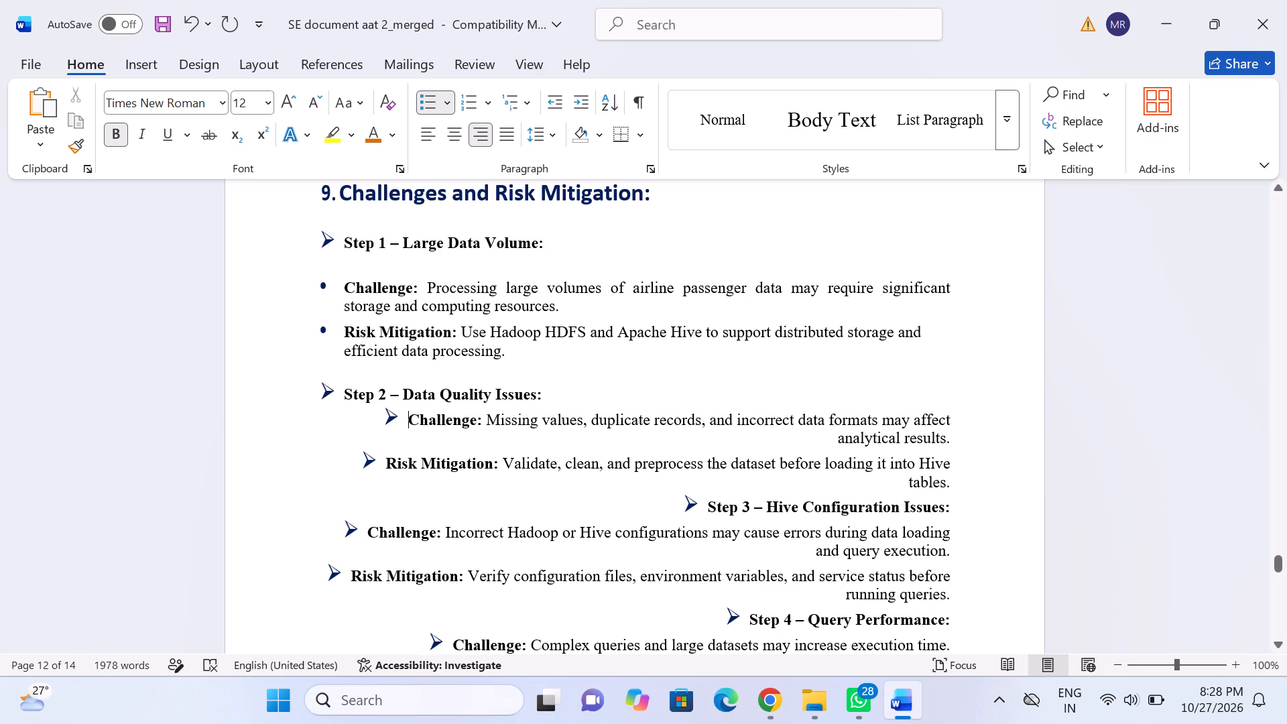
{"action": "key", "text": "BackSpace"}
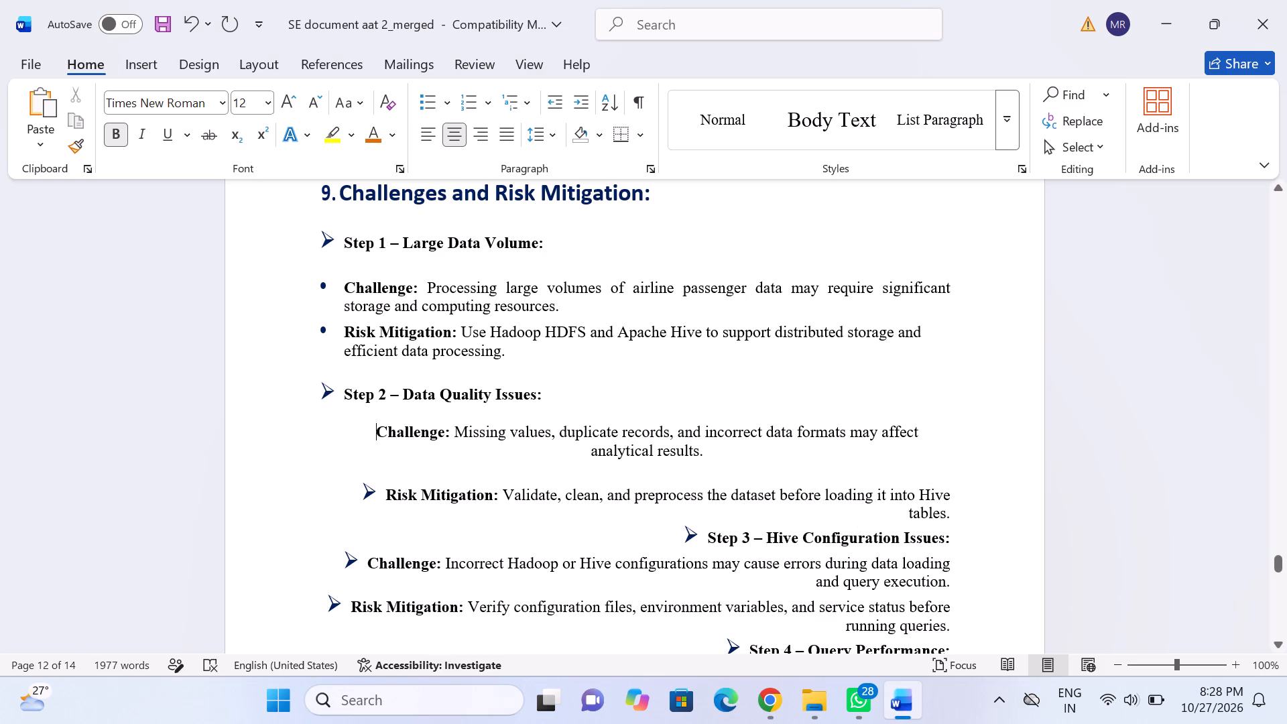
{"action": "left_click", "coordinate": [381, 495]}
{"action": "key", "text": "BackSpace"}
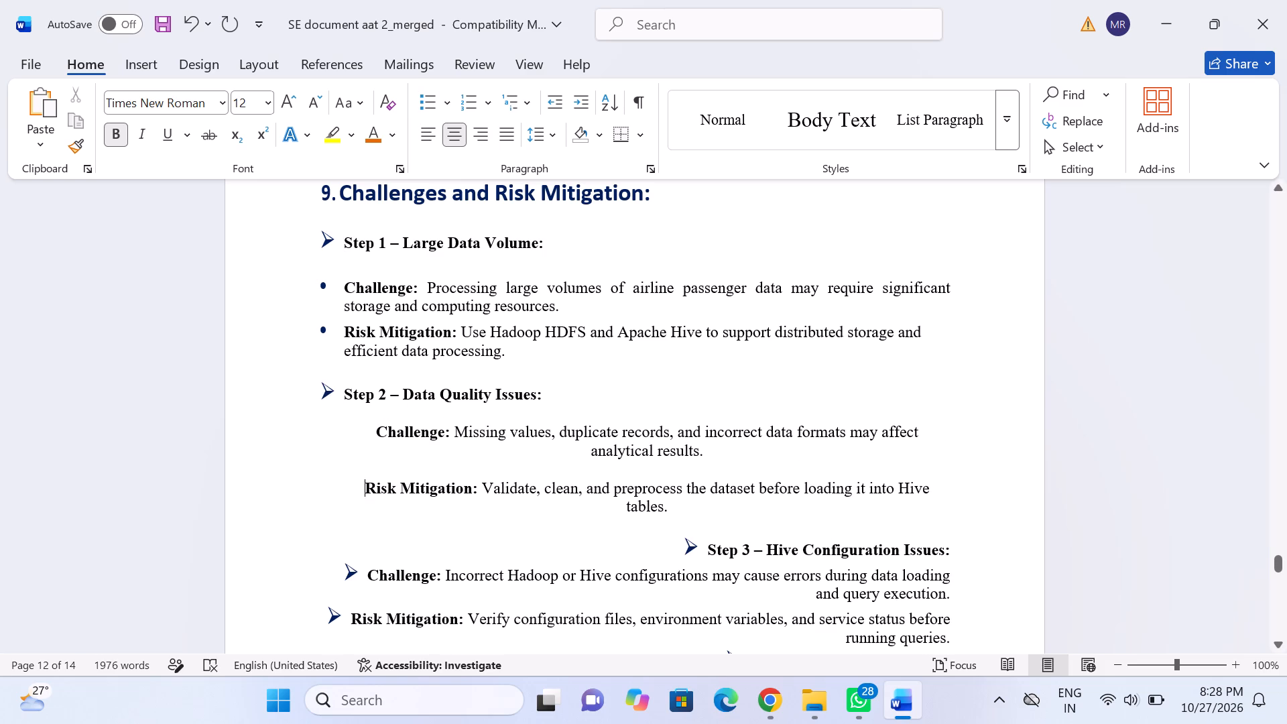
{"action": "left_click_drag", "start_coordinate": [372, 429], "coordinate": [682, 505]}
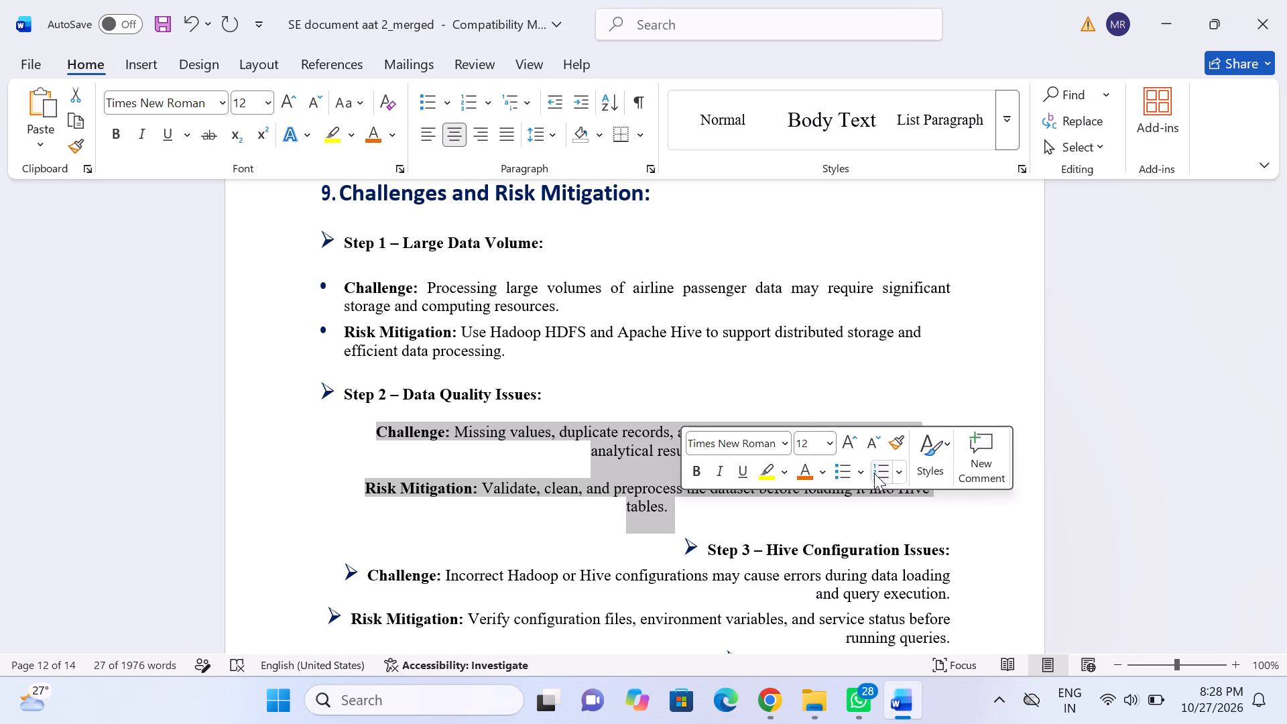
{"action": "left_click", "coordinate": [863, 471]}
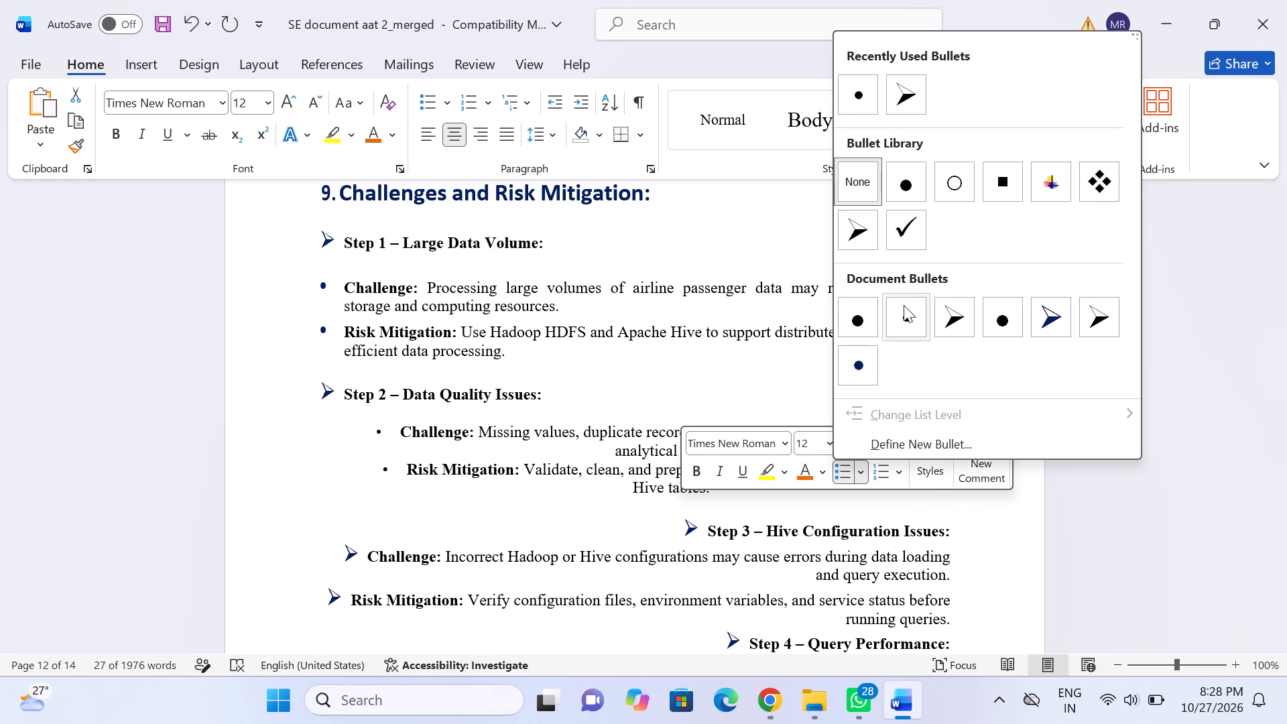
{"action": "left_click", "coordinate": [904, 305]}
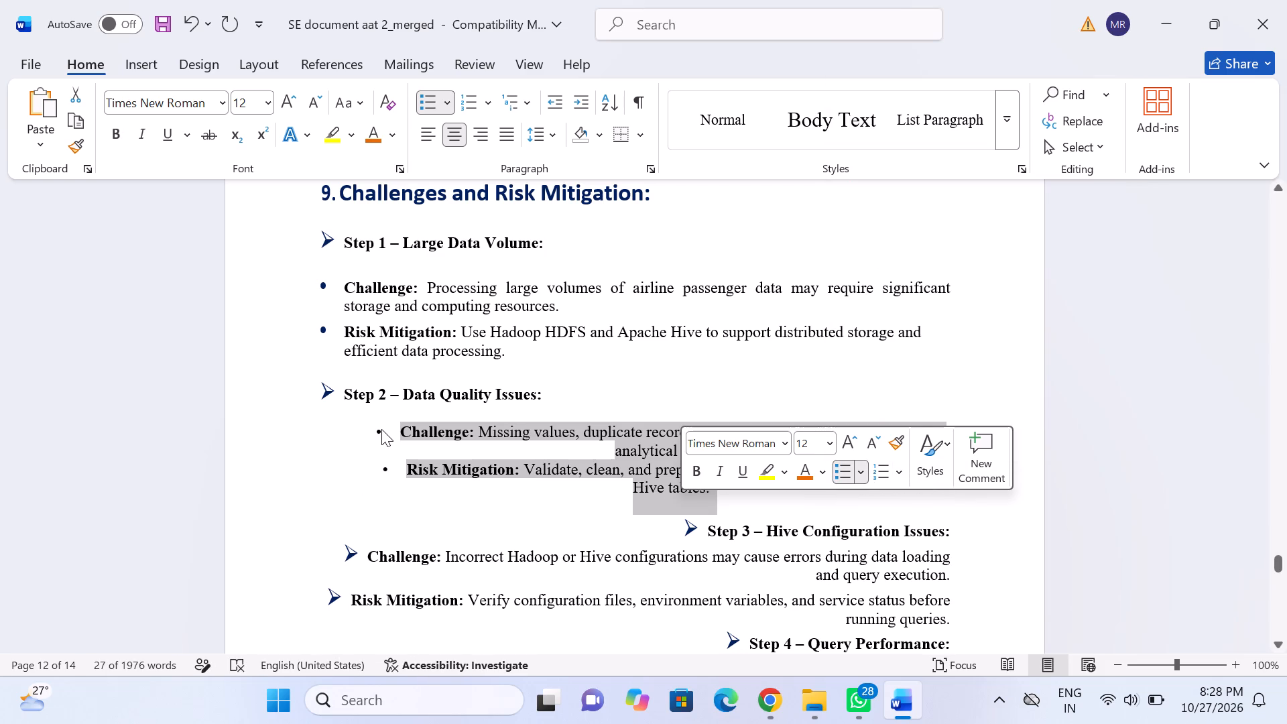
{"action": "left_click", "coordinate": [381, 429]}
{"action": "left_click", "coordinate": [381, 429]}
{"action": "double_click", "coordinate": [381, 429]}
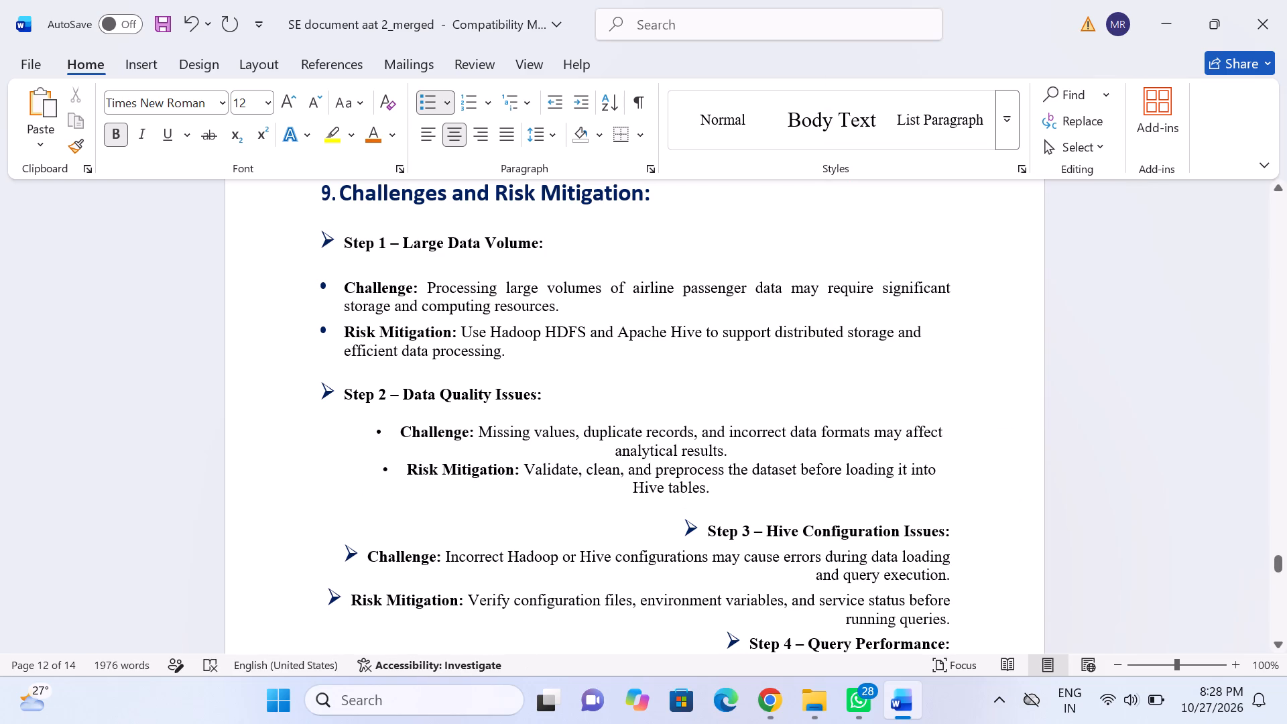
{"action": "double_click", "coordinate": [381, 429]}
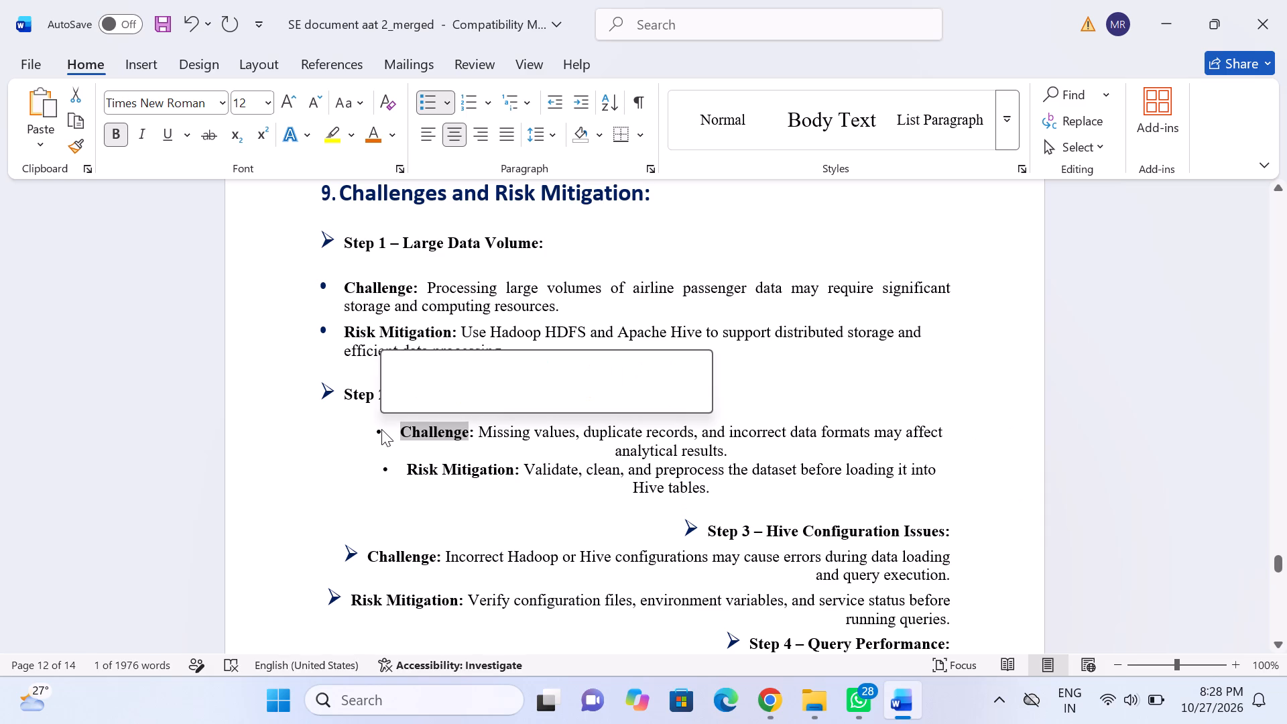
Set the size of the round bullets under Step 1 – Large Data Volume to 10.
{"action": "left_click", "coordinate": [325, 291]}
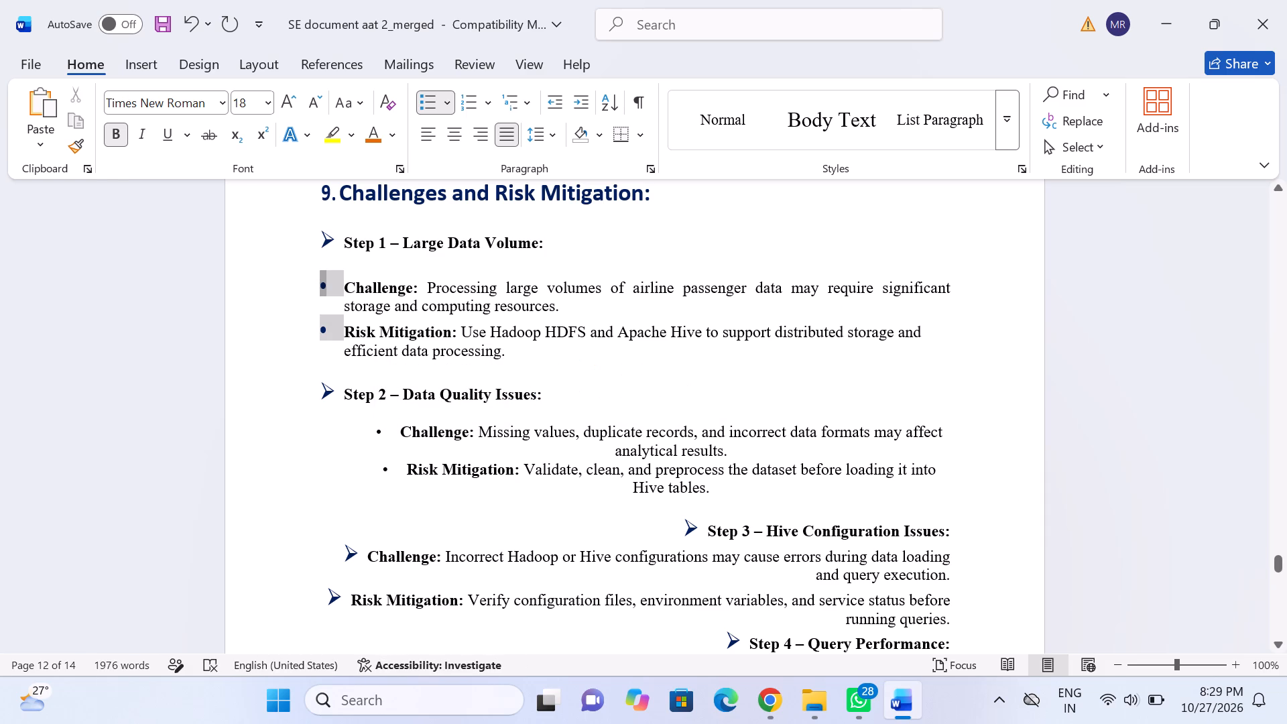
{"action": "left_click", "coordinate": [268, 106]}
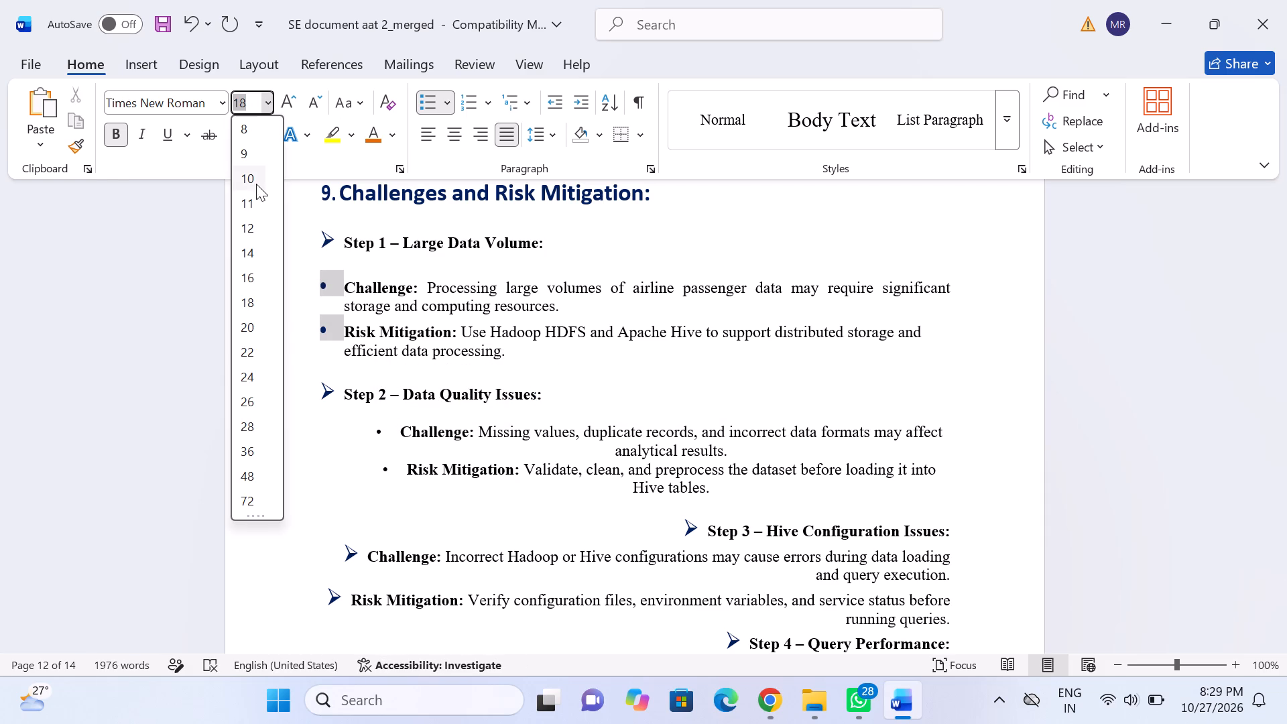
{"action": "left_click", "coordinate": [255, 180]}
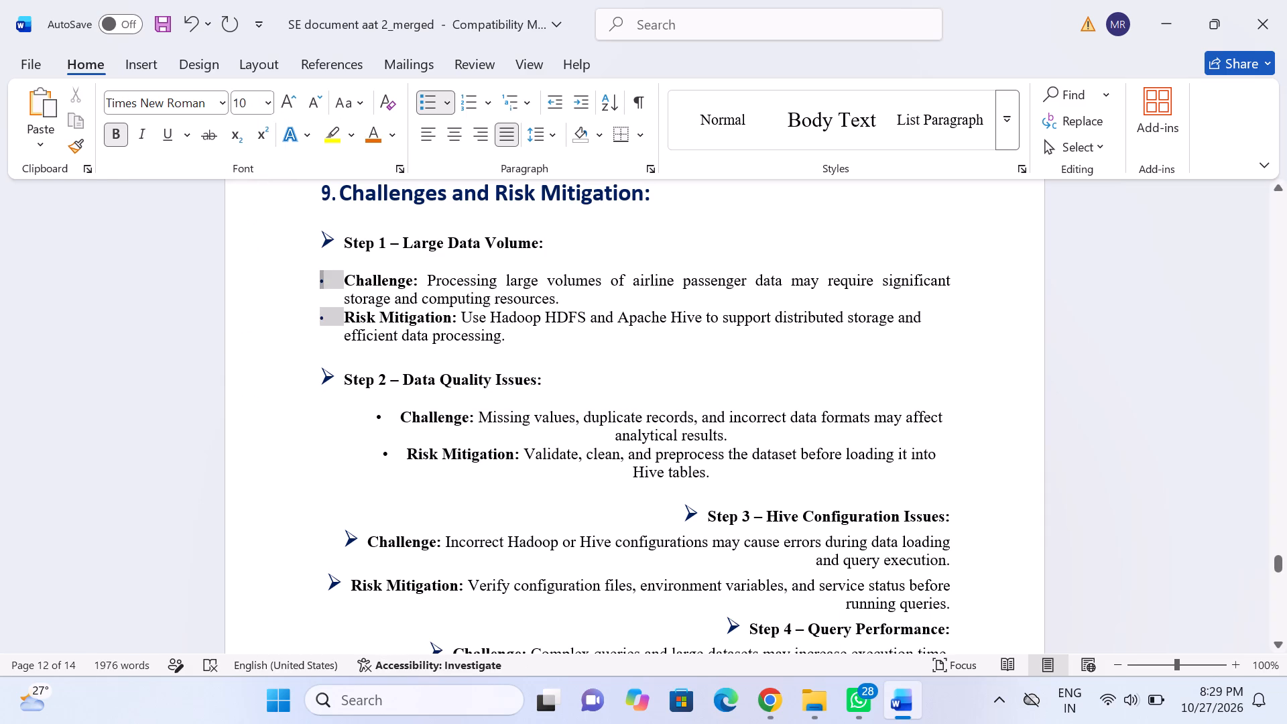
Left-align the Challenge and Risk Mitigation bullets under Step 2 and move them out close to the Step 2 arrow's edge.
{"action": "left_click", "coordinate": [377, 416]}
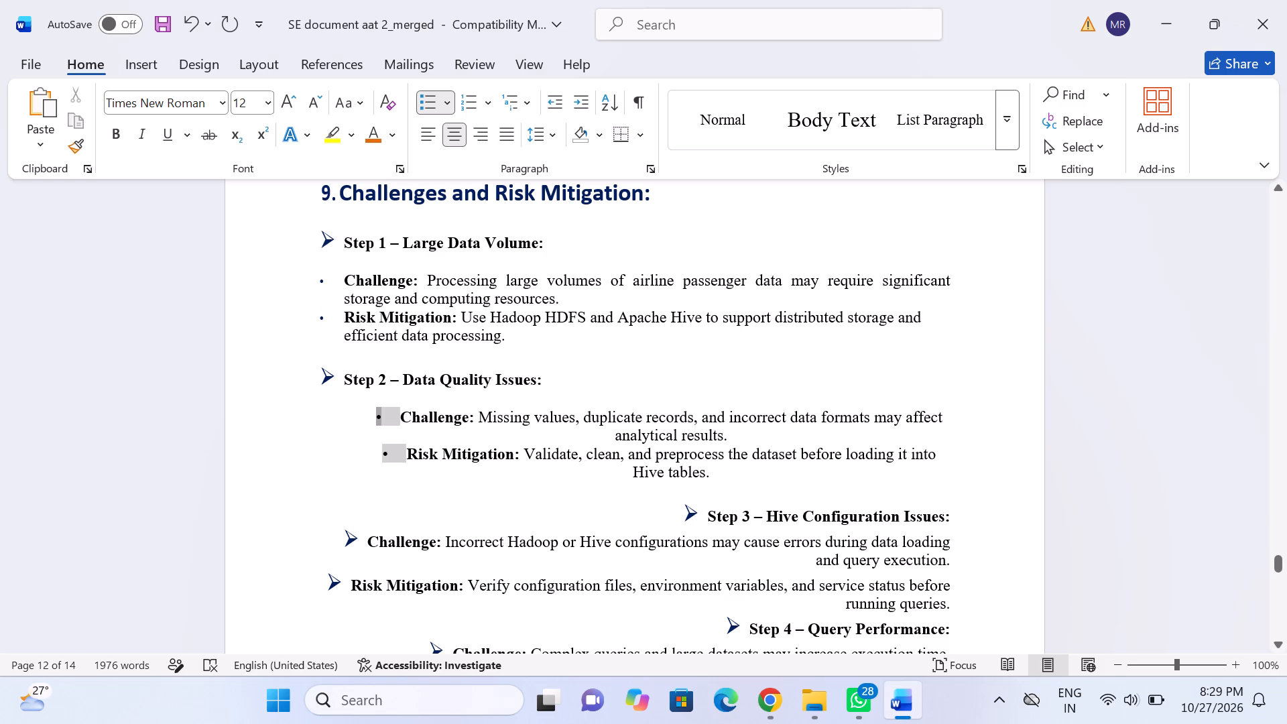
{"action": "left_click", "coordinate": [430, 139]}
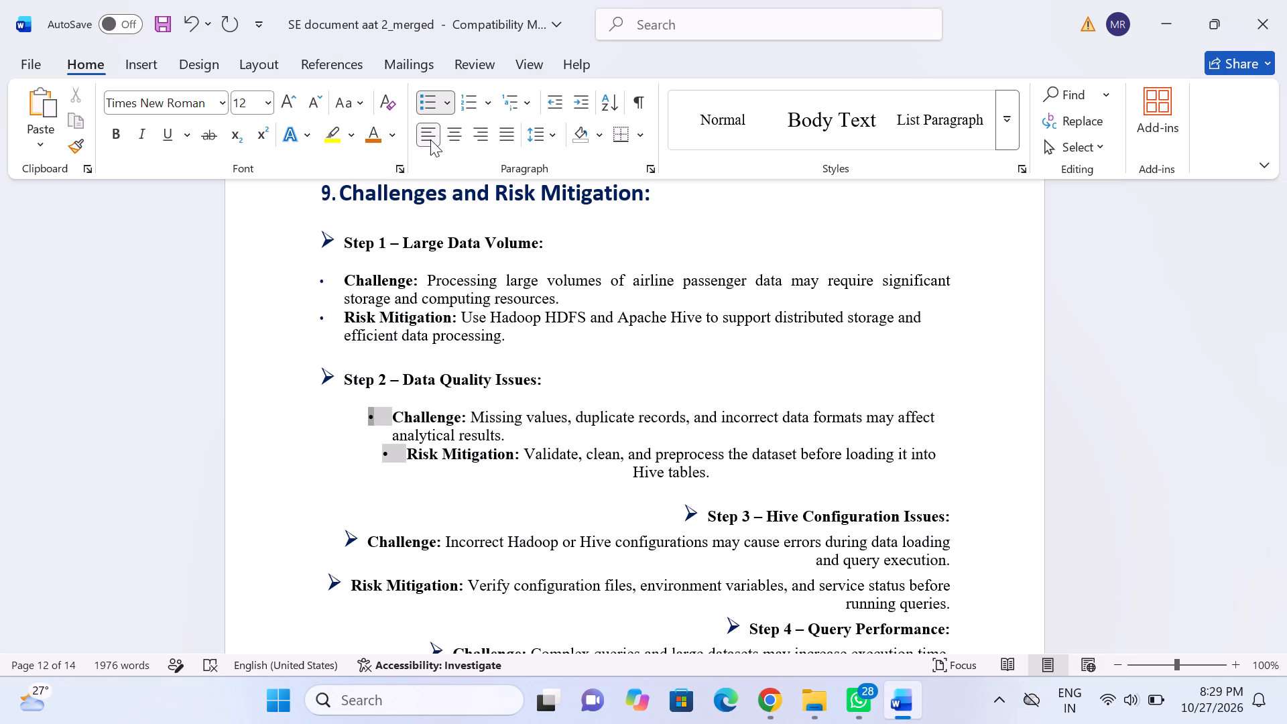
{"action": "left_click_drag", "start_coordinate": [371, 416], "coordinate": [347, 416]}
{"action": "left_click_drag", "start_coordinate": [347, 416], "coordinate": [325, 413]}
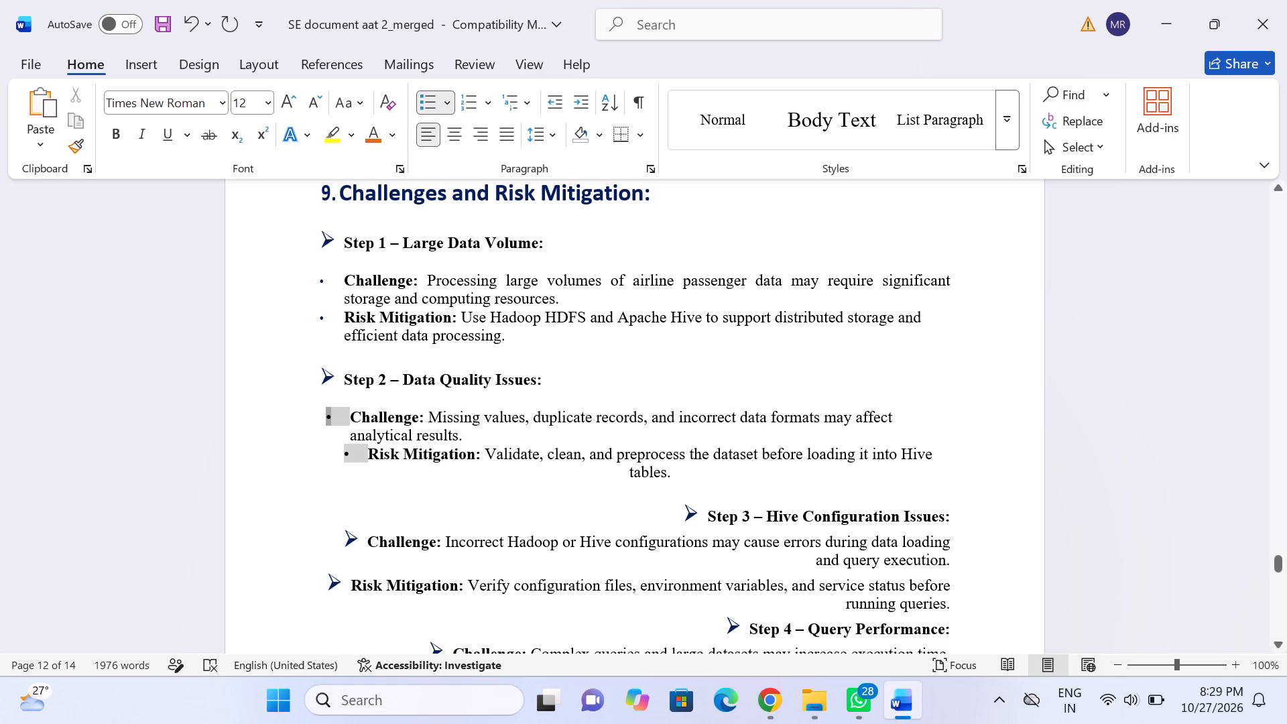
{"action": "left_click", "coordinate": [349, 454]}
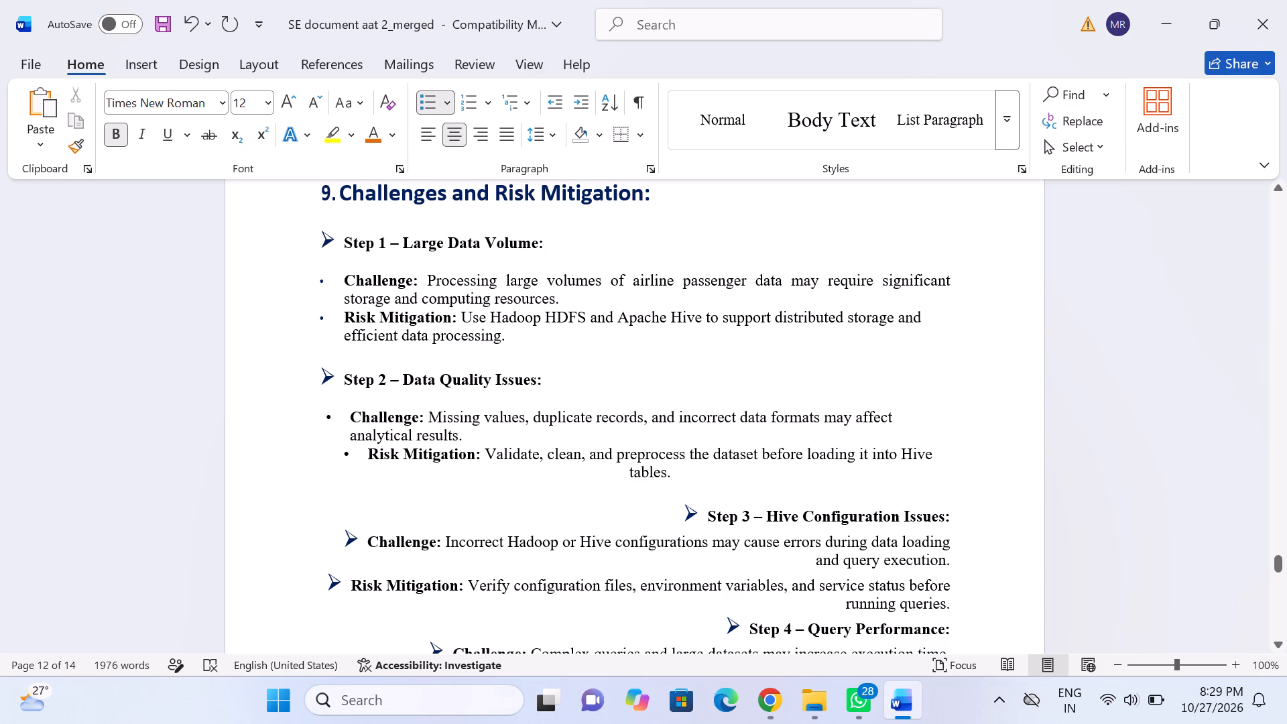
{"action": "left_click", "coordinate": [346, 454]}
{"action": "left_click_drag", "start_coordinate": [346, 454], "coordinate": [326, 455]}
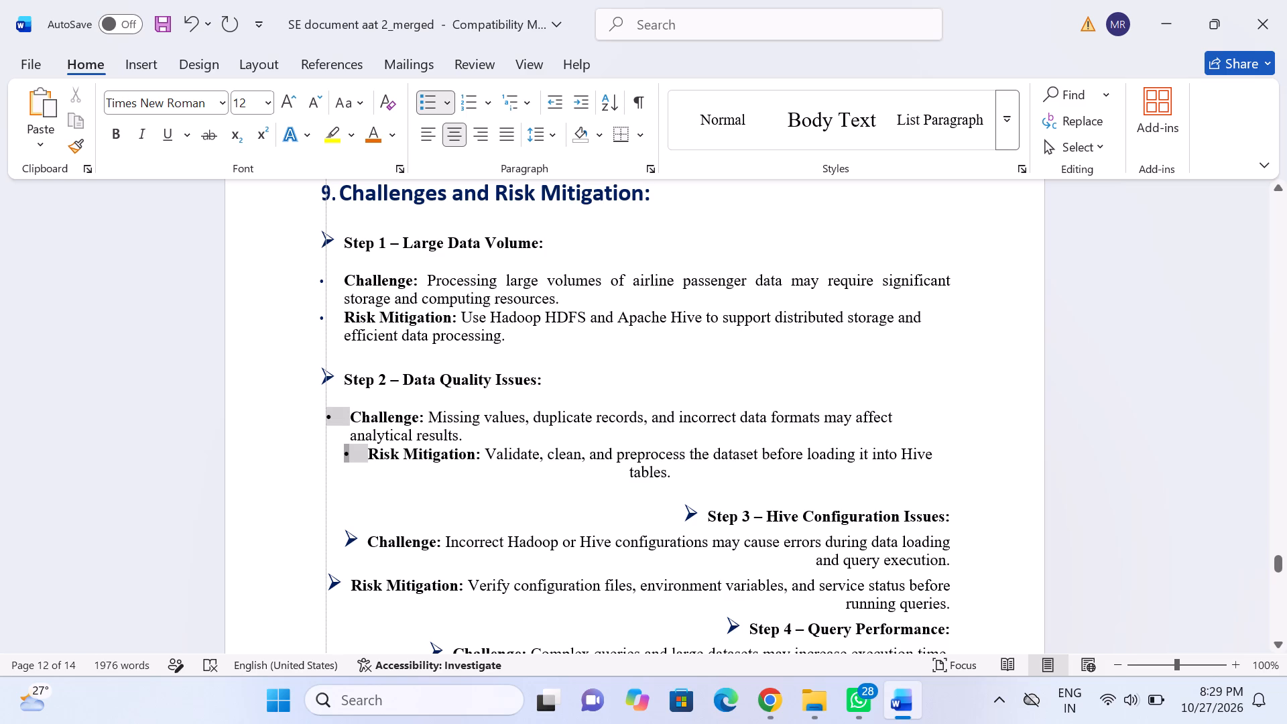
{"action": "left_click_drag", "start_coordinate": [326, 455], "coordinate": [325, 454]}
{"action": "left_click", "coordinate": [424, 141]}
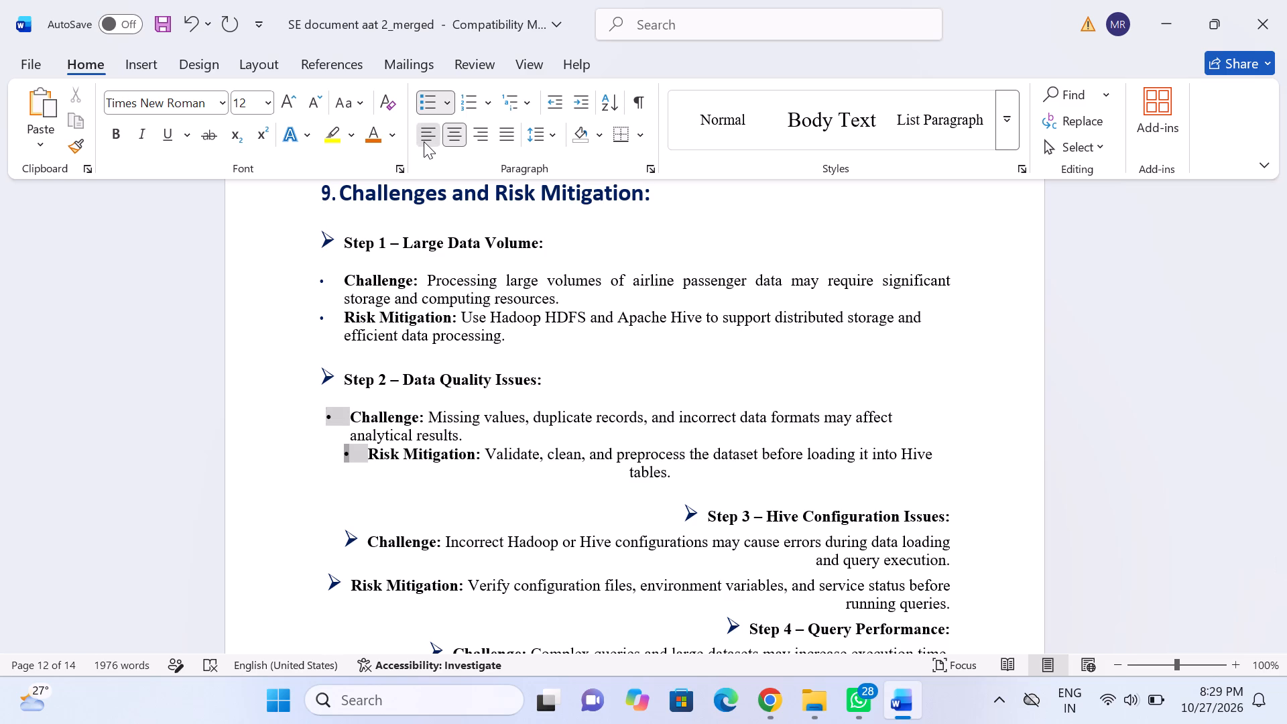
Left-align the Step 3 – Hive Configuration Issues heading.
{"action": "left_click", "coordinate": [695, 515]}
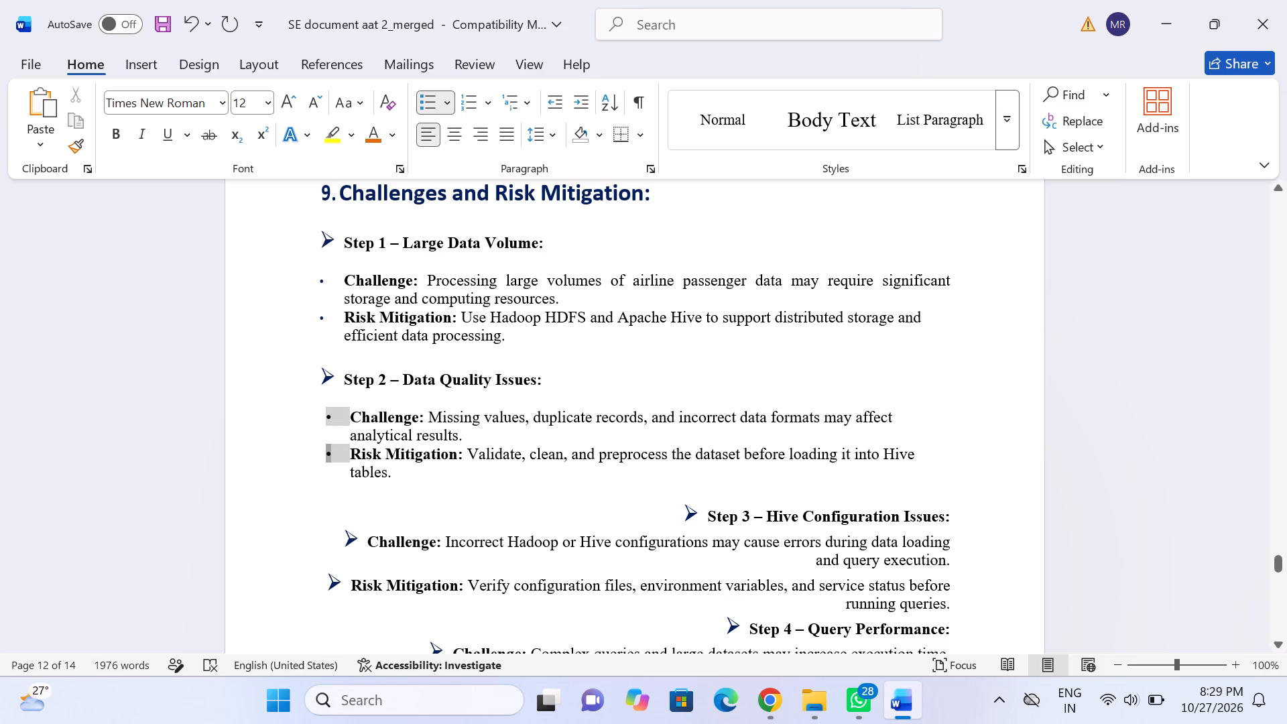
{"action": "left_click", "coordinate": [422, 131]}
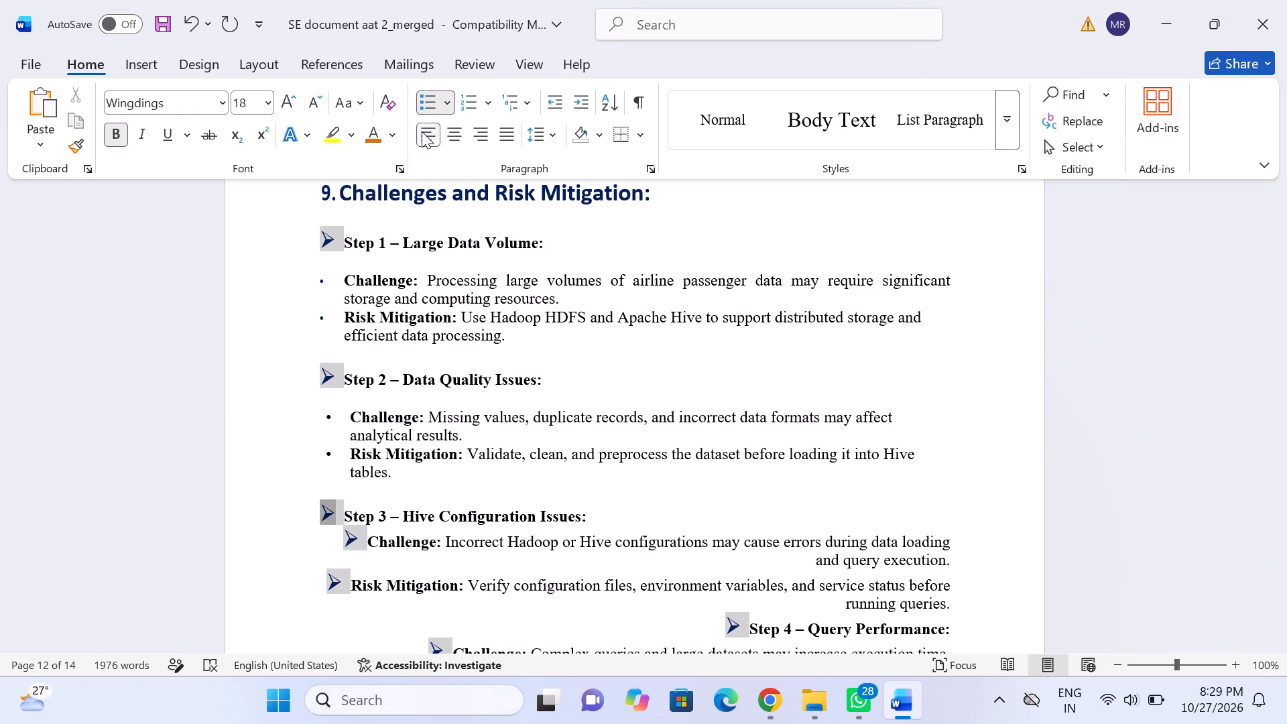
Replace the arrow bullets of the Challenge and Risk Mitigation paragraphs under Step 3 – Hive Configuration Issues with small round dots.
{"action": "left_click", "coordinate": [354, 536]}
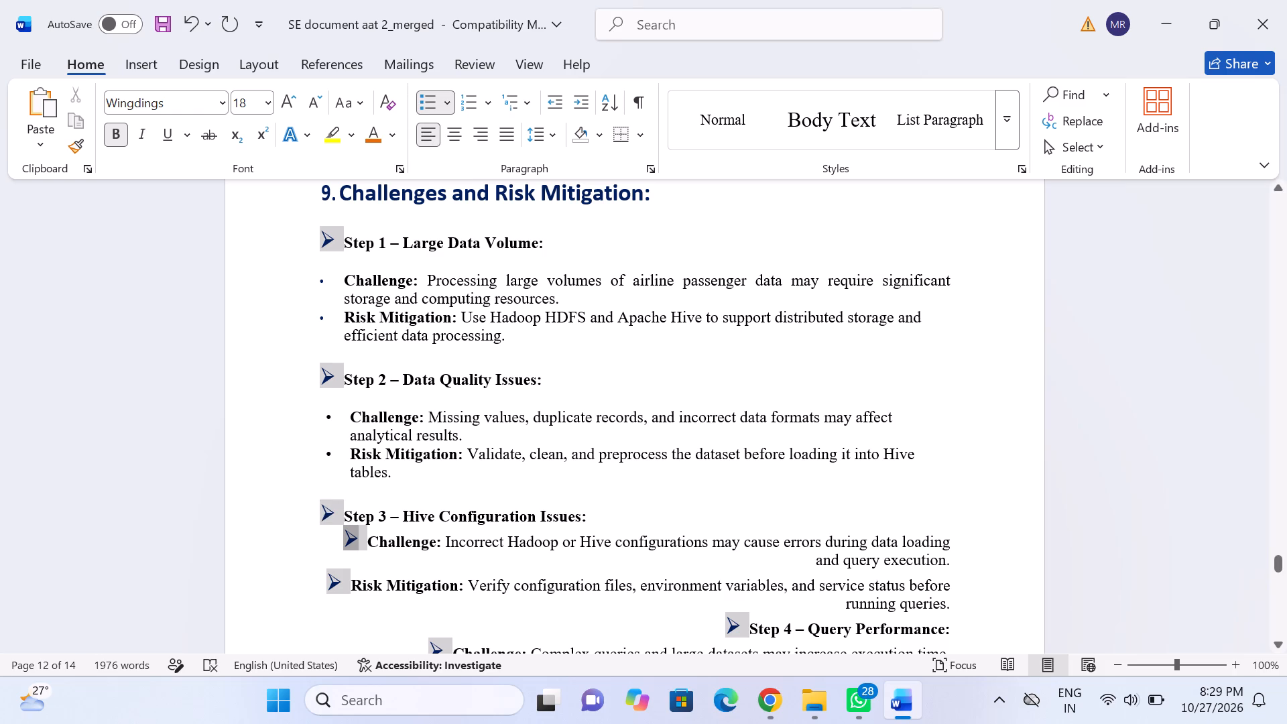
{"action": "key", "text": "BackSpace"}
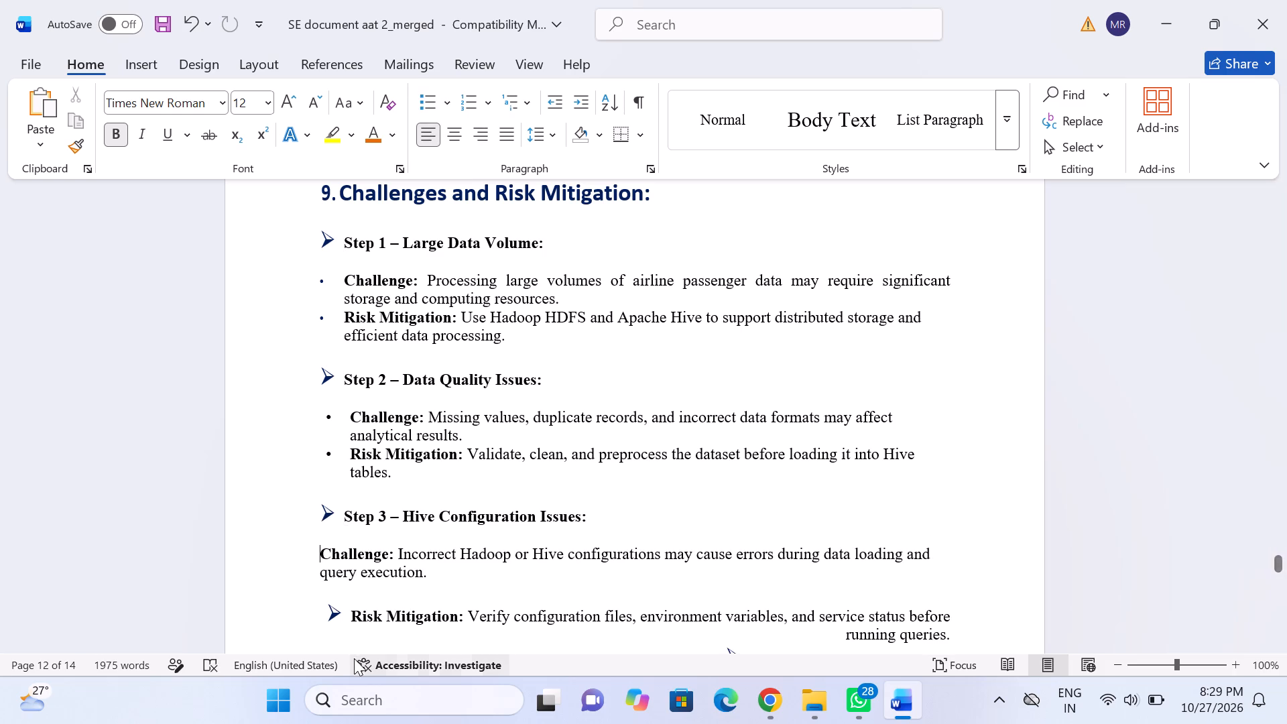
{"action": "left_click", "coordinate": [344, 613]}
{"action": "key", "text": "BackSpace"}
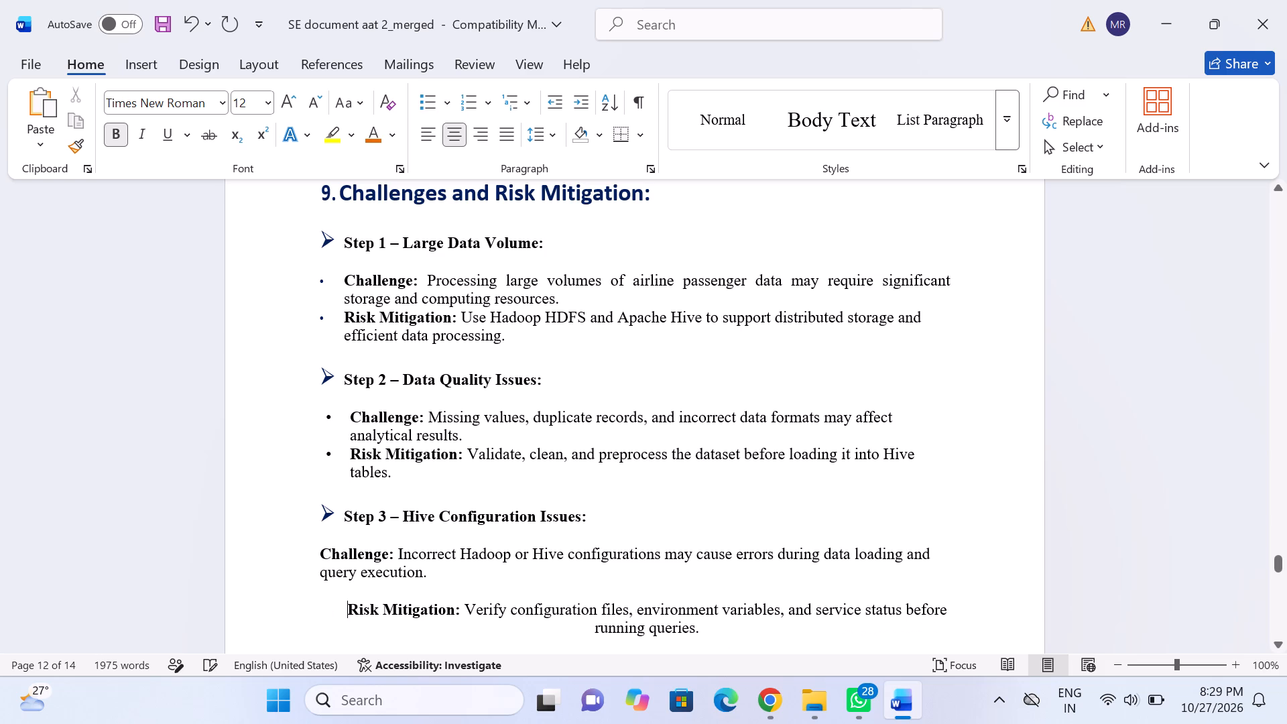
{"action": "key", "text": "BackSpace"}
{"action": "key", "text": "BackSpace"}
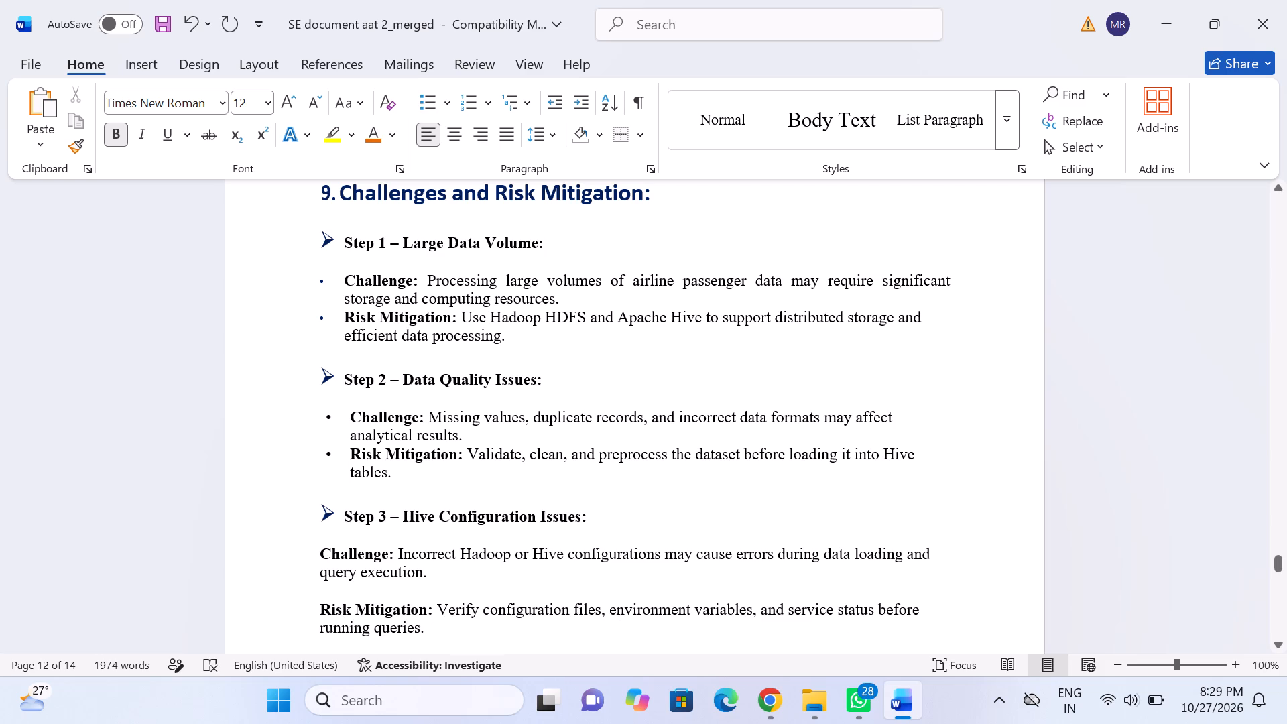
{"action": "left_click_drag", "start_coordinate": [318, 556], "coordinate": [446, 643]}
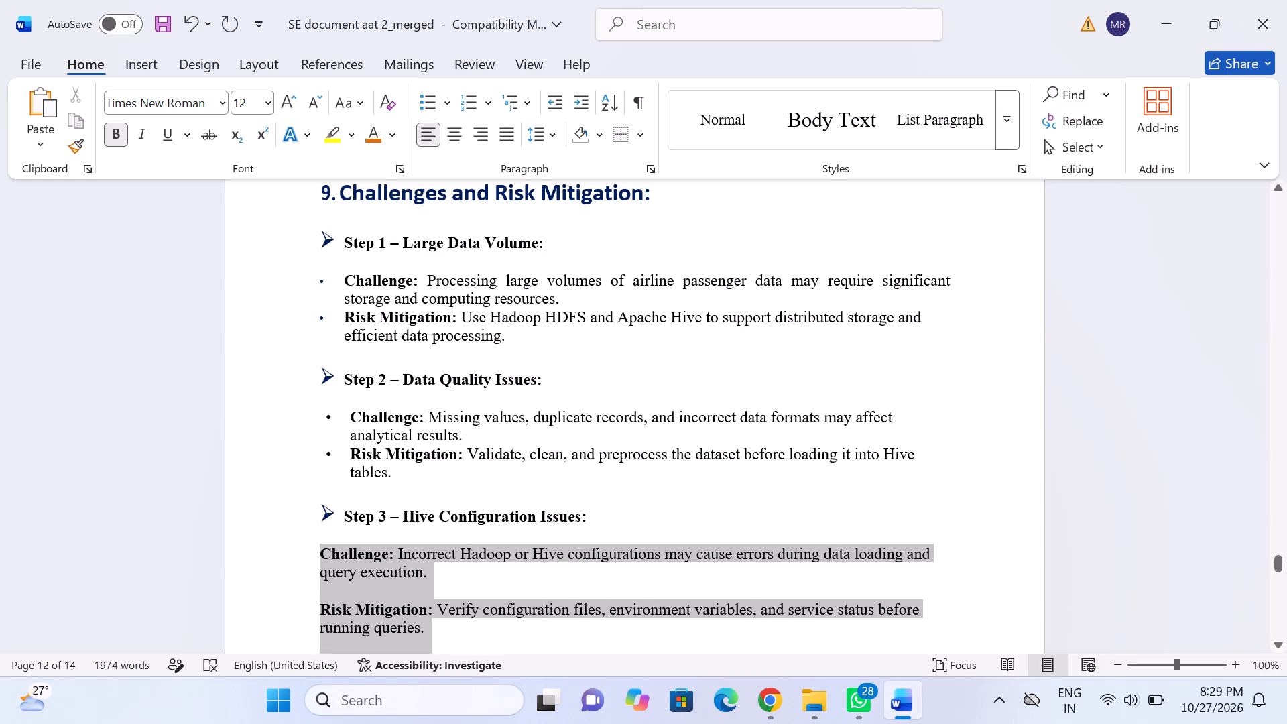
{"action": "left_click_drag", "start_coordinate": [446, 643], "coordinate": [441, 621]}
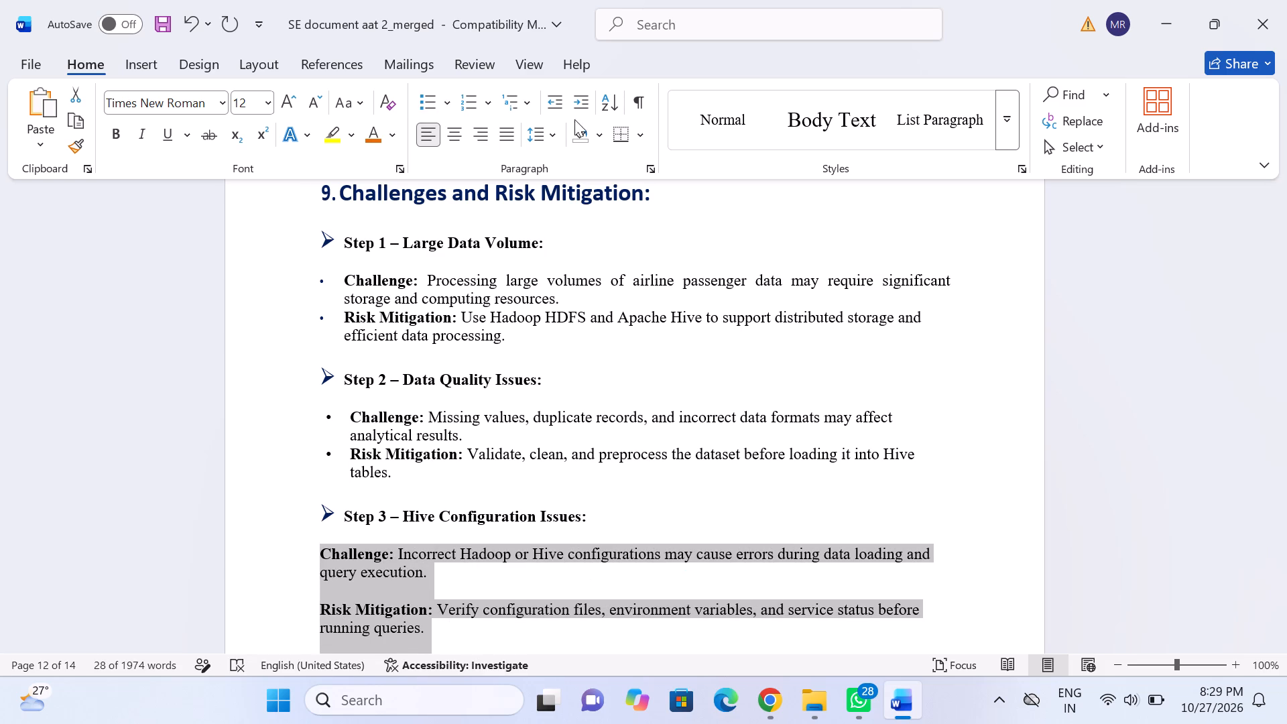
{"action": "left_click", "coordinate": [450, 105]}
{"action": "left_click", "coordinate": [483, 391]}
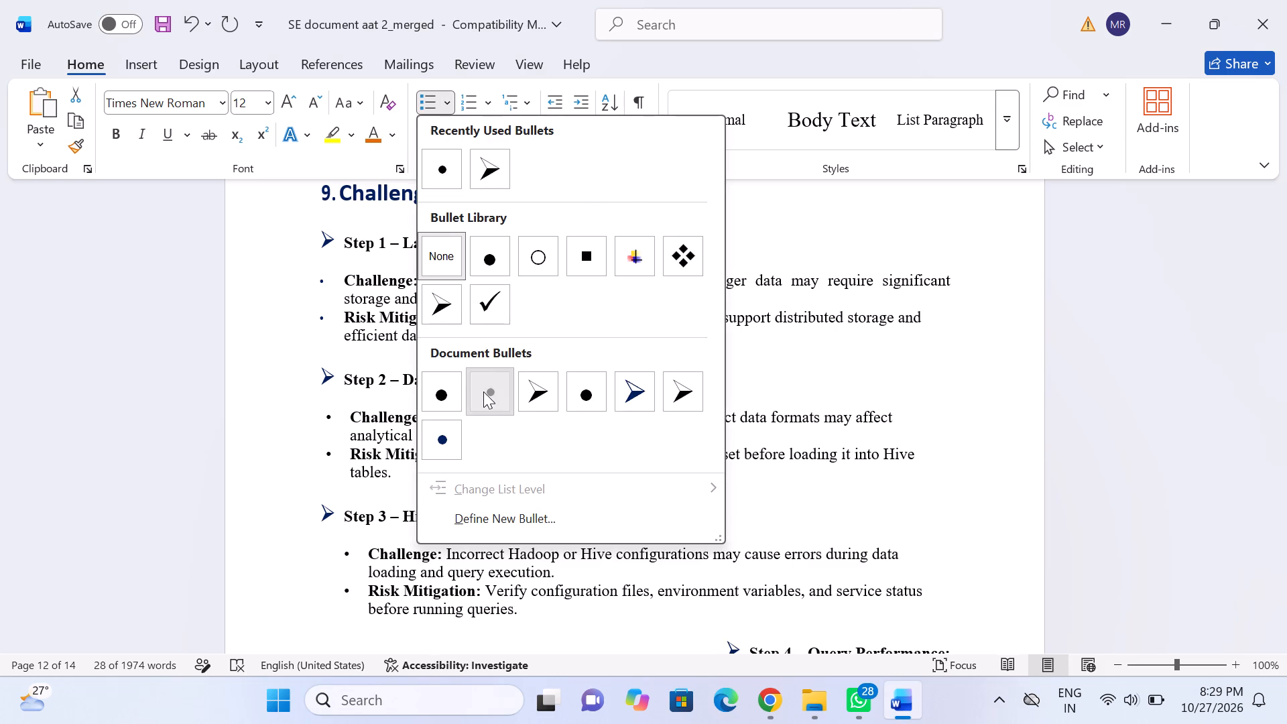
Justify the Challenge paragraph under Step 3 and move both round bullets out close to the Step 3 arrow's edge.
{"action": "left_click", "coordinate": [349, 548]}
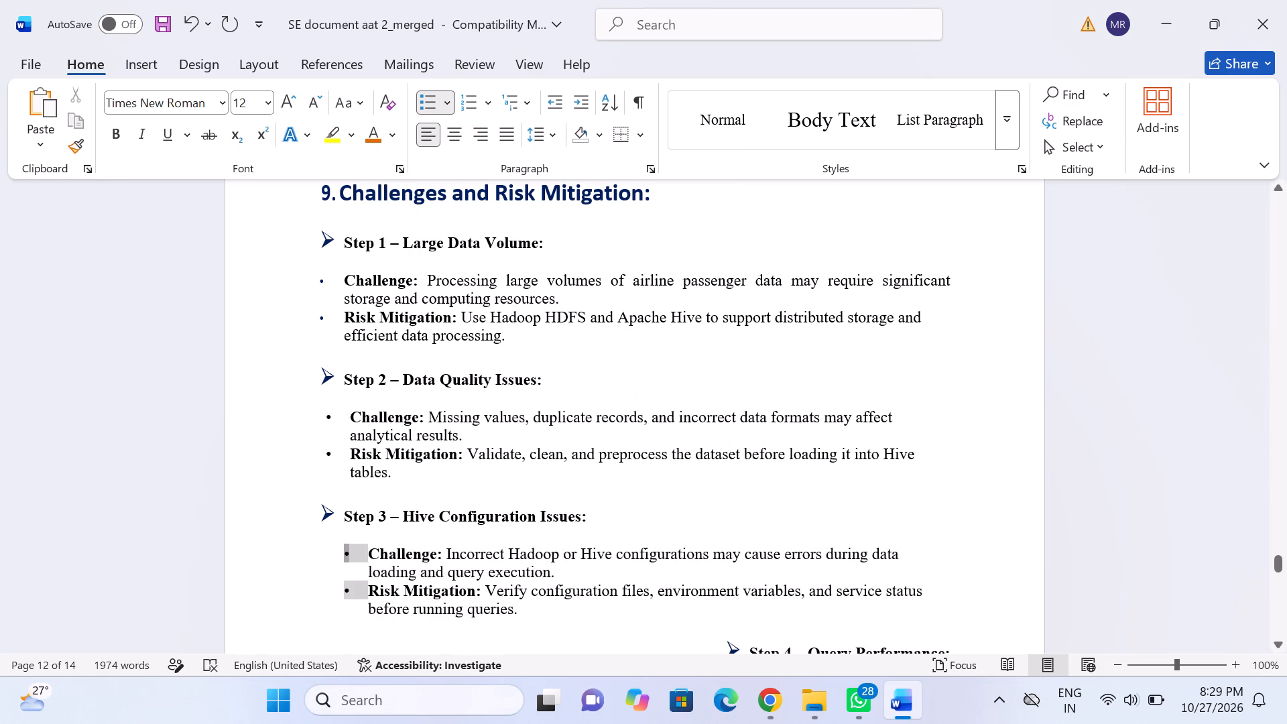
{"action": "left_click", "coordinate": [431, 137]}
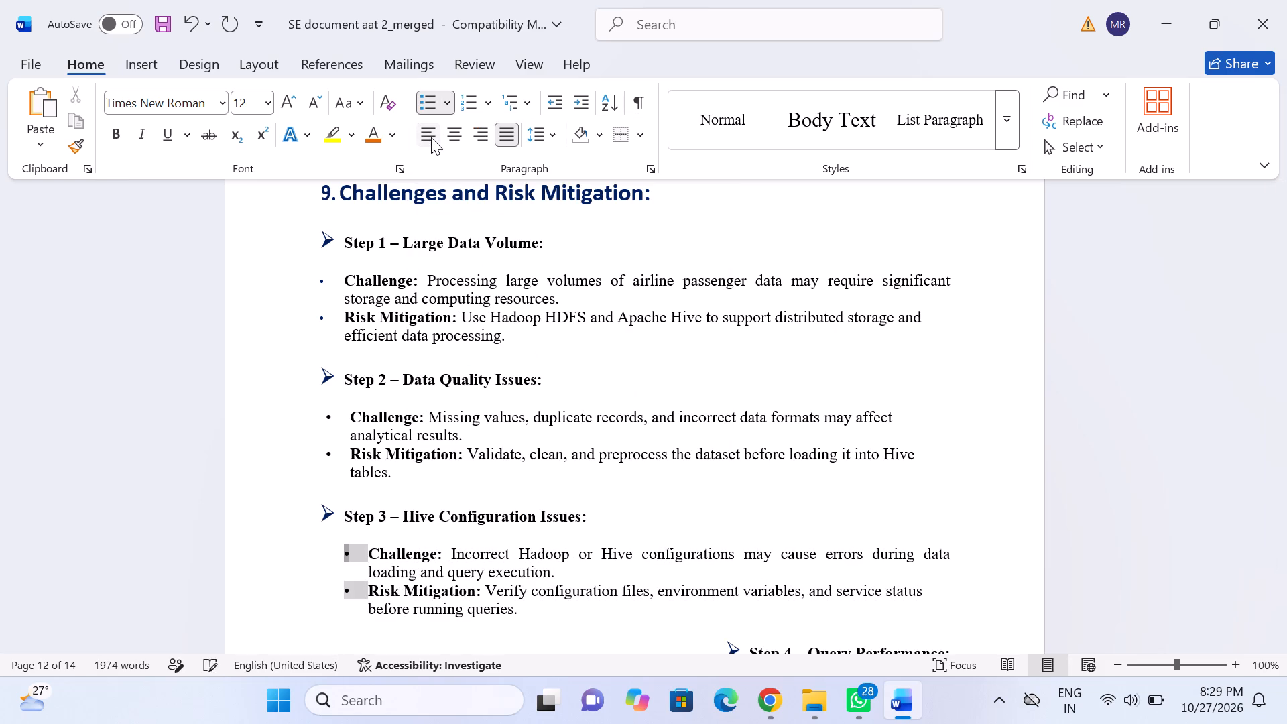
{"action": "left_click_drag", "start_coordinate": [347, 548], "coordinate": [324, 554]}
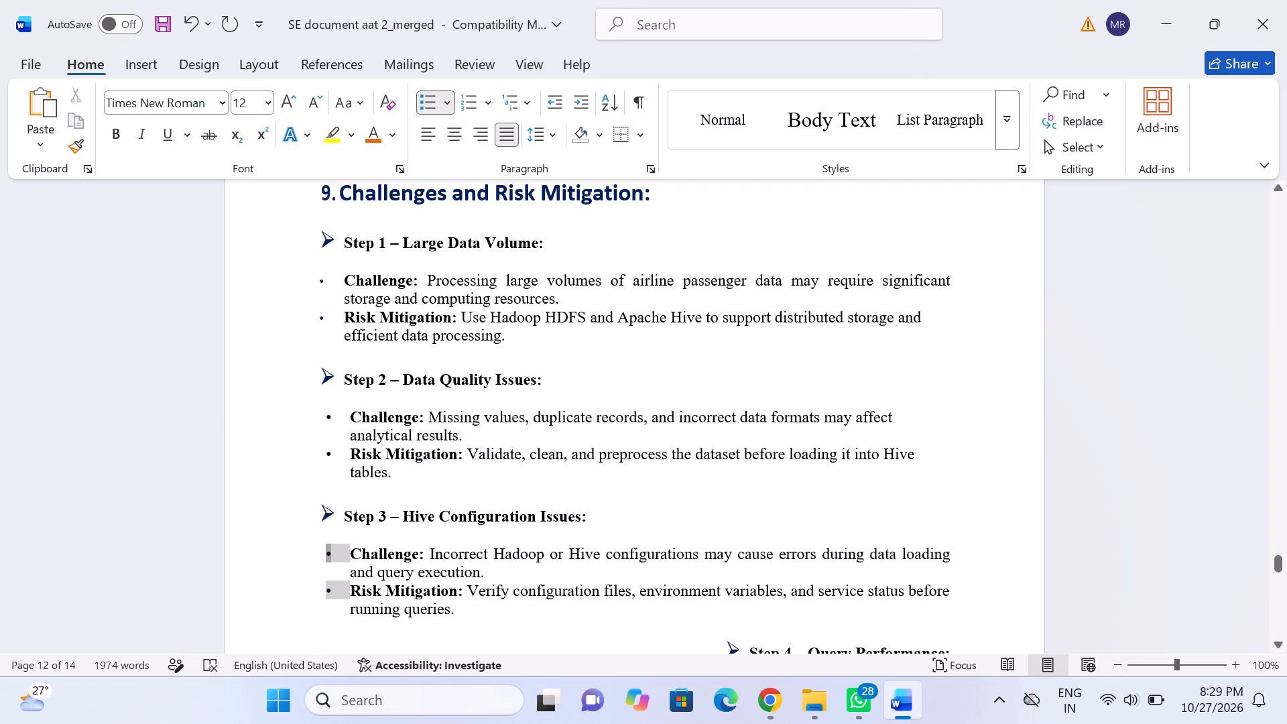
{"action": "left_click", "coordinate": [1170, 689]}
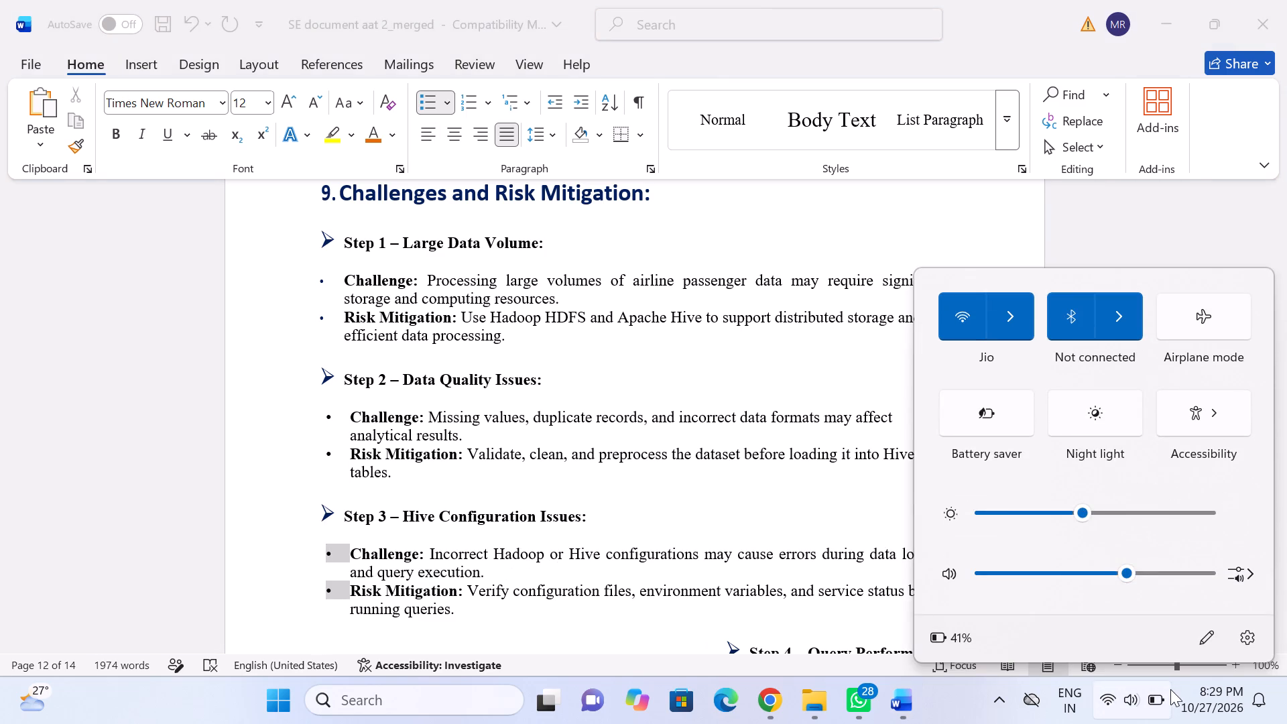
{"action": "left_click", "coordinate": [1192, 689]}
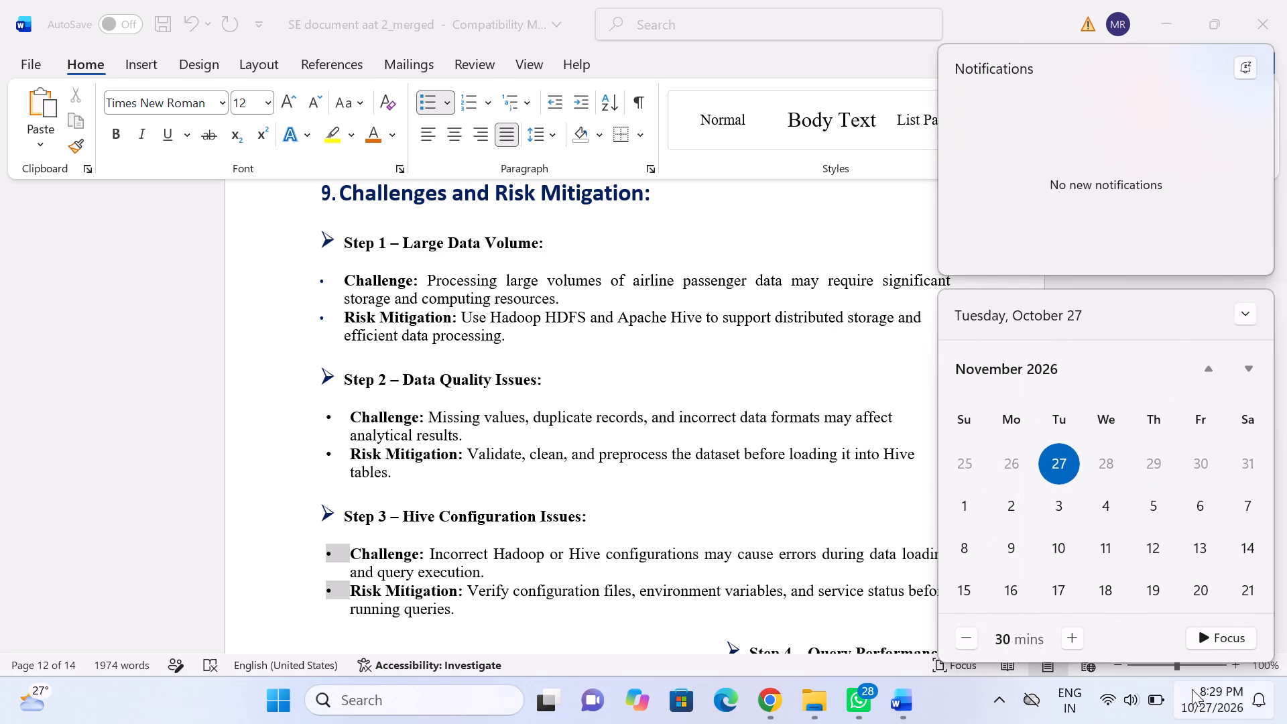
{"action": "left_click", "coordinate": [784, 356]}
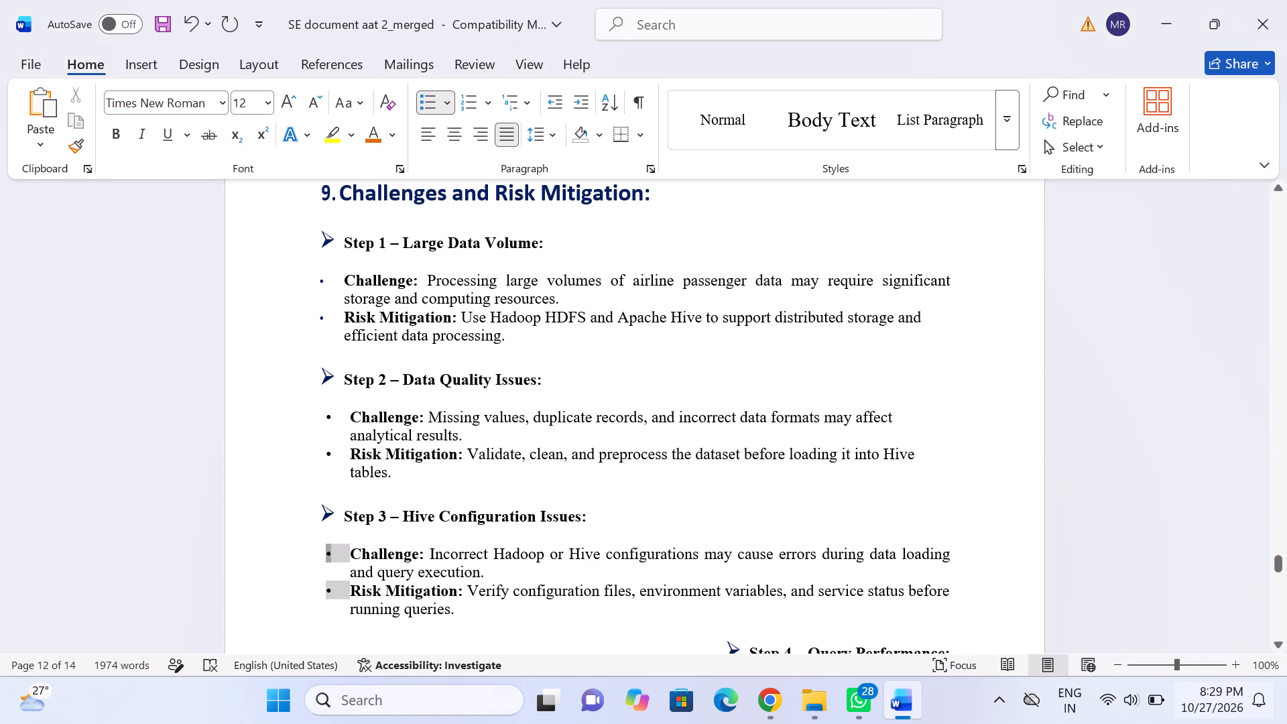
Left-align the Step 4 – Query Performance heading.
{"action": "scroll", "coordinate": [471, 492], "scroll_direction": "down", "scroll_amount": 2}
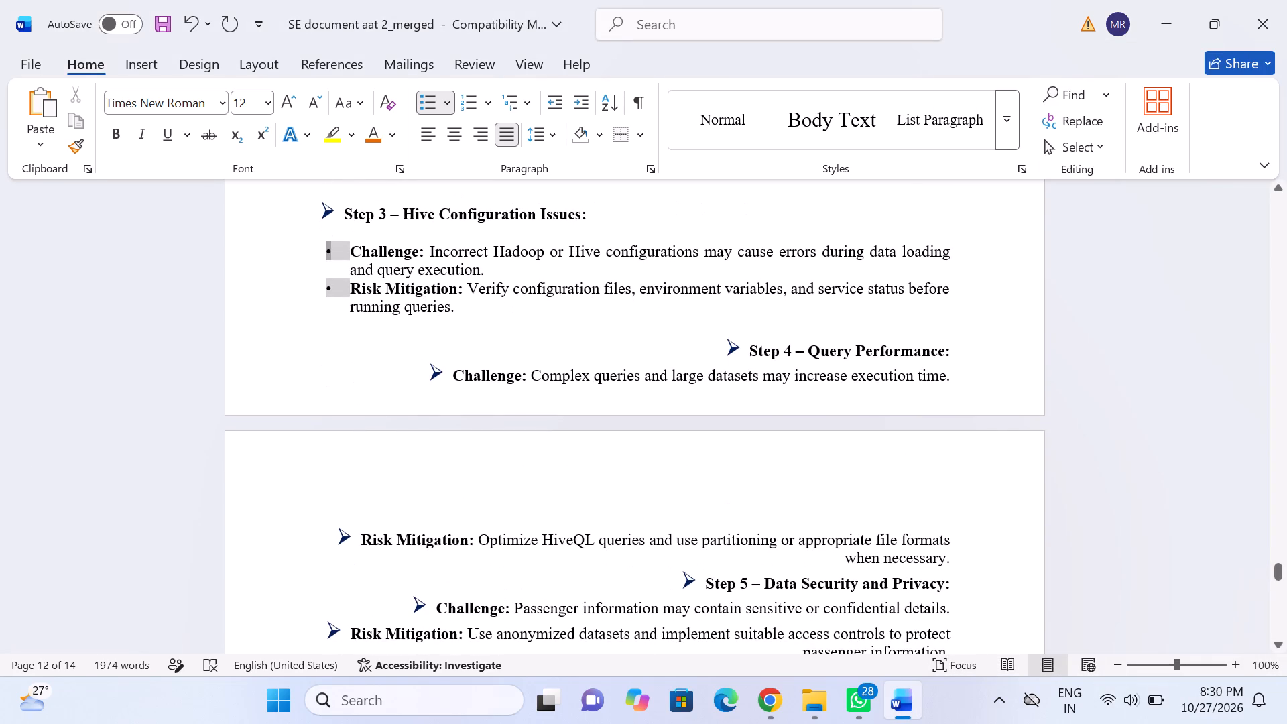
{"action": "left_click", "coordinate": [737, 349]}
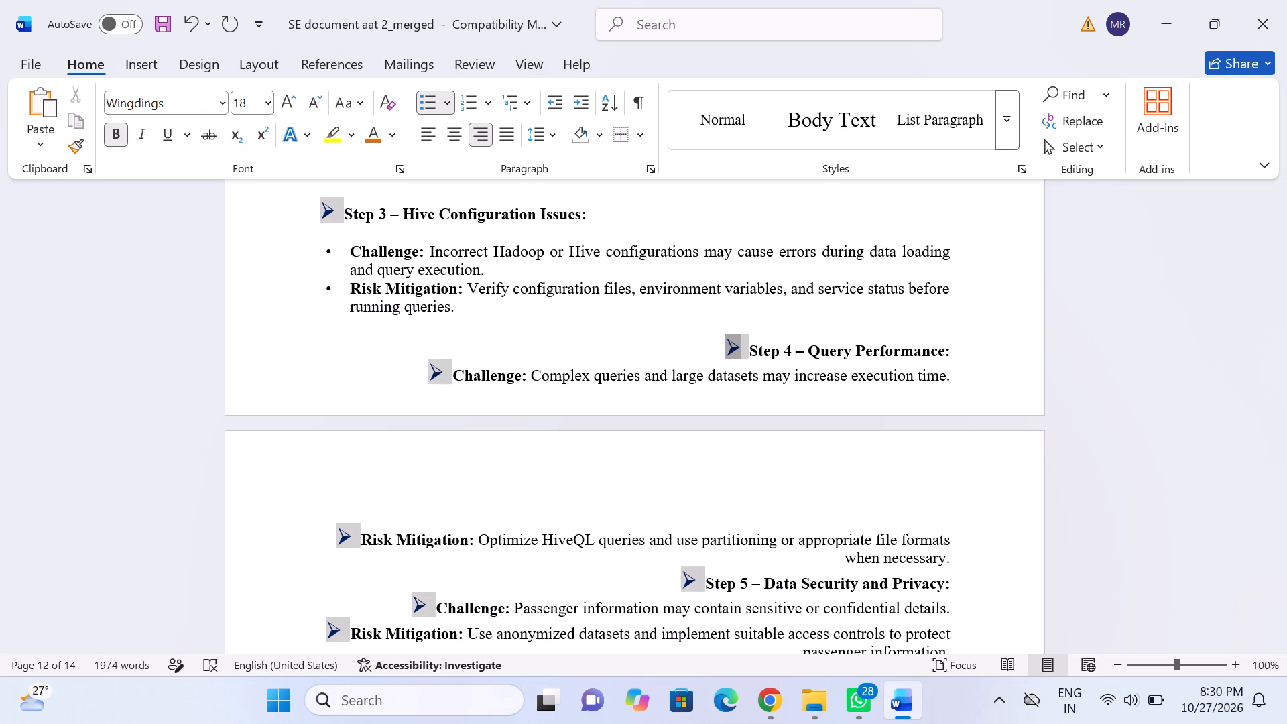
{"action": "left_click", "coordinate": [426, 127]}
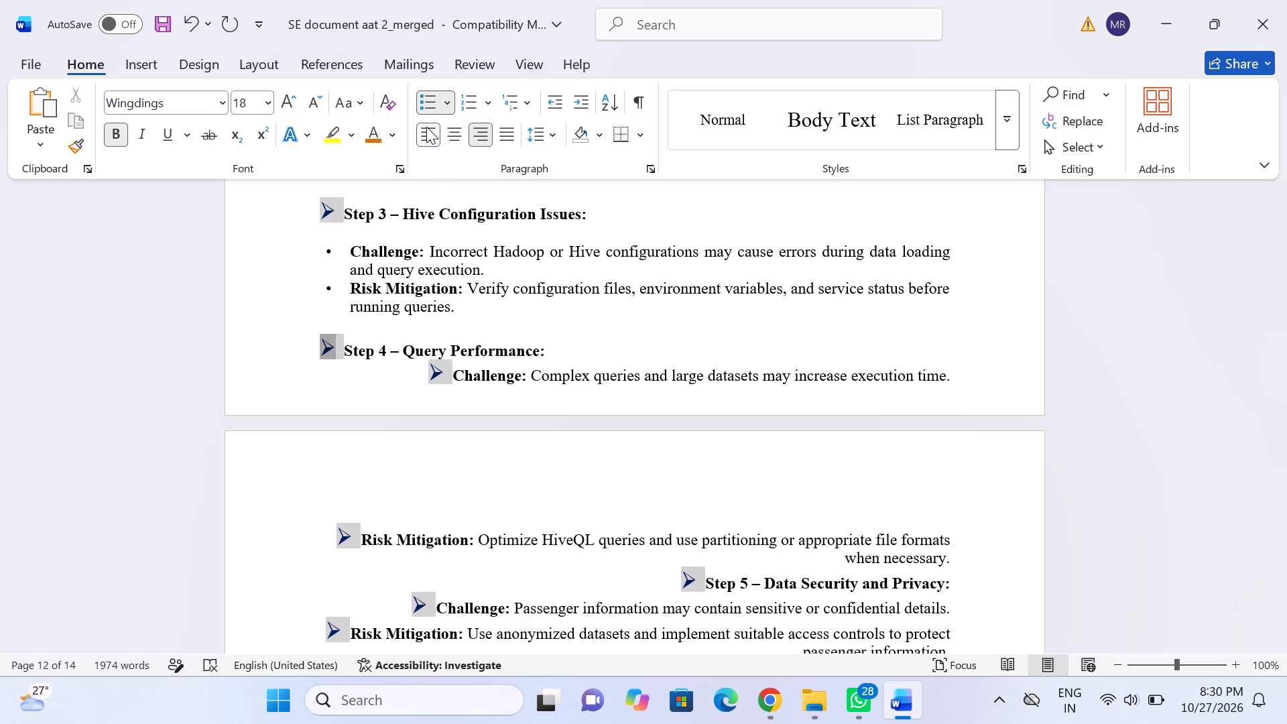
Replace the arrow bullets of the Challenge and Risk Mitigation paragraphs under Step 4 – Query Performance with small round dots.
{"action": "left_click", "coordinate": [445, 373]}
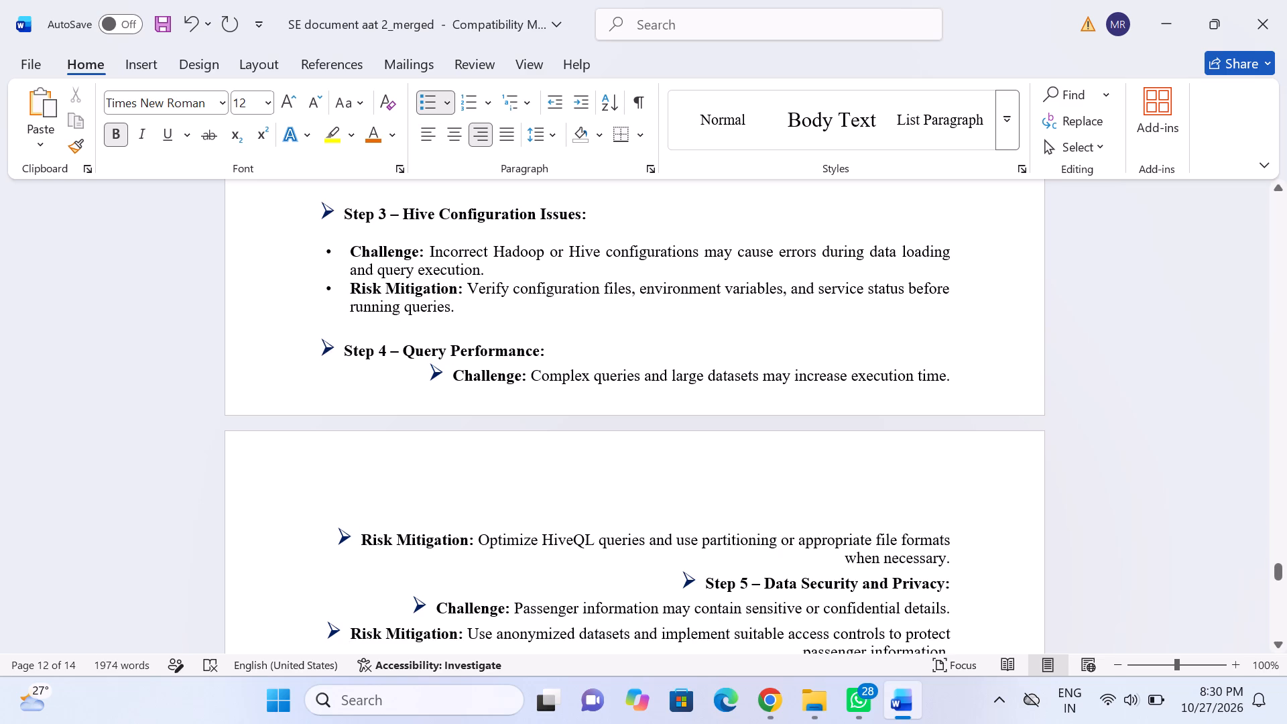
{"action": "key", "text": "BackSpace"}
{"action": "key", "text": "BackSpace"}
{"action": "key", "text": "BackSpace"}
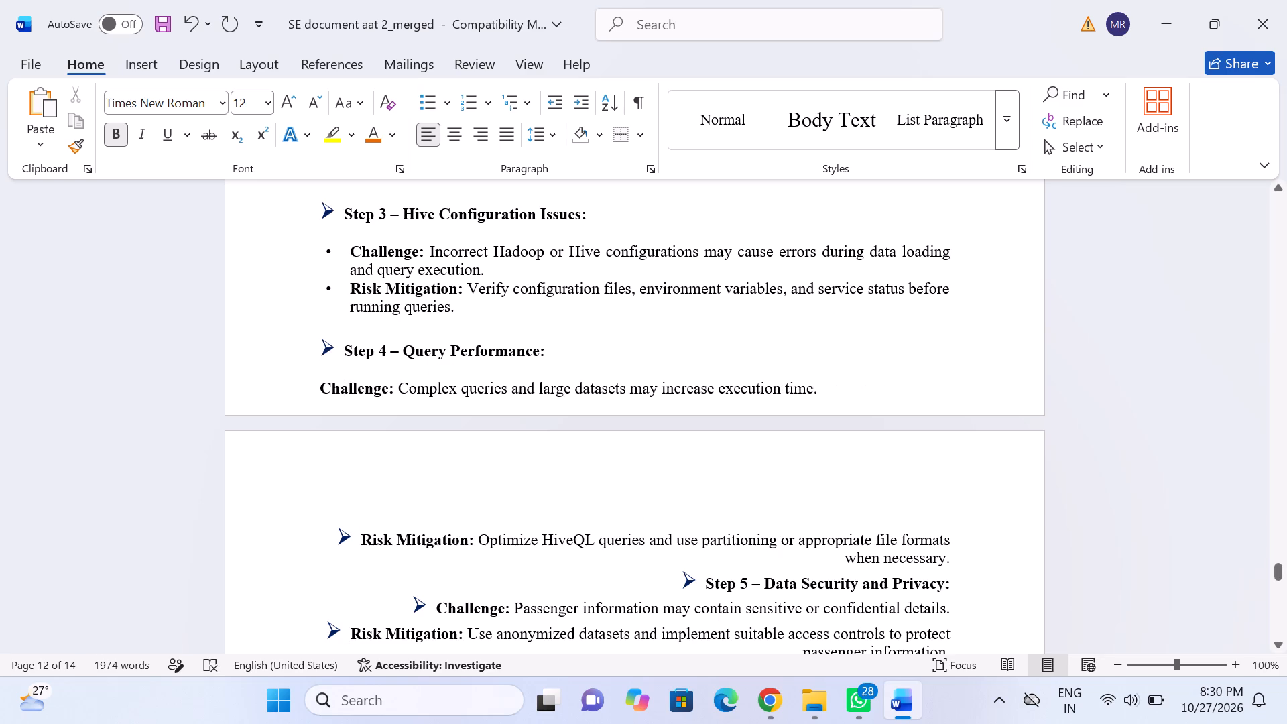
{"action": "left_click", "coordinate": [361, 541]}
{"action": "key", "text": "BackSpace"}
{"action": "key", "text": "BackSpace"}
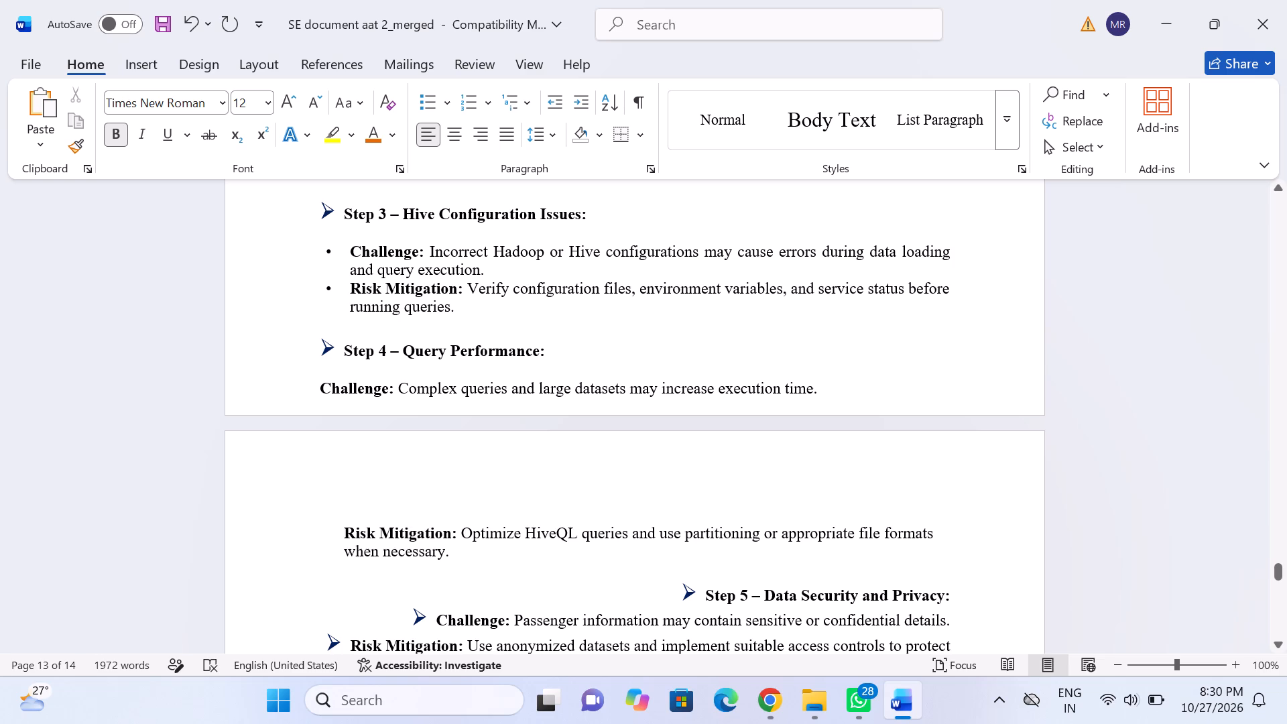
{"action": "key", "text": "BackSpace"}
{"action": "left_click_drag", "start_coordinate": [321, 385], "coordinate": [357, 443]}
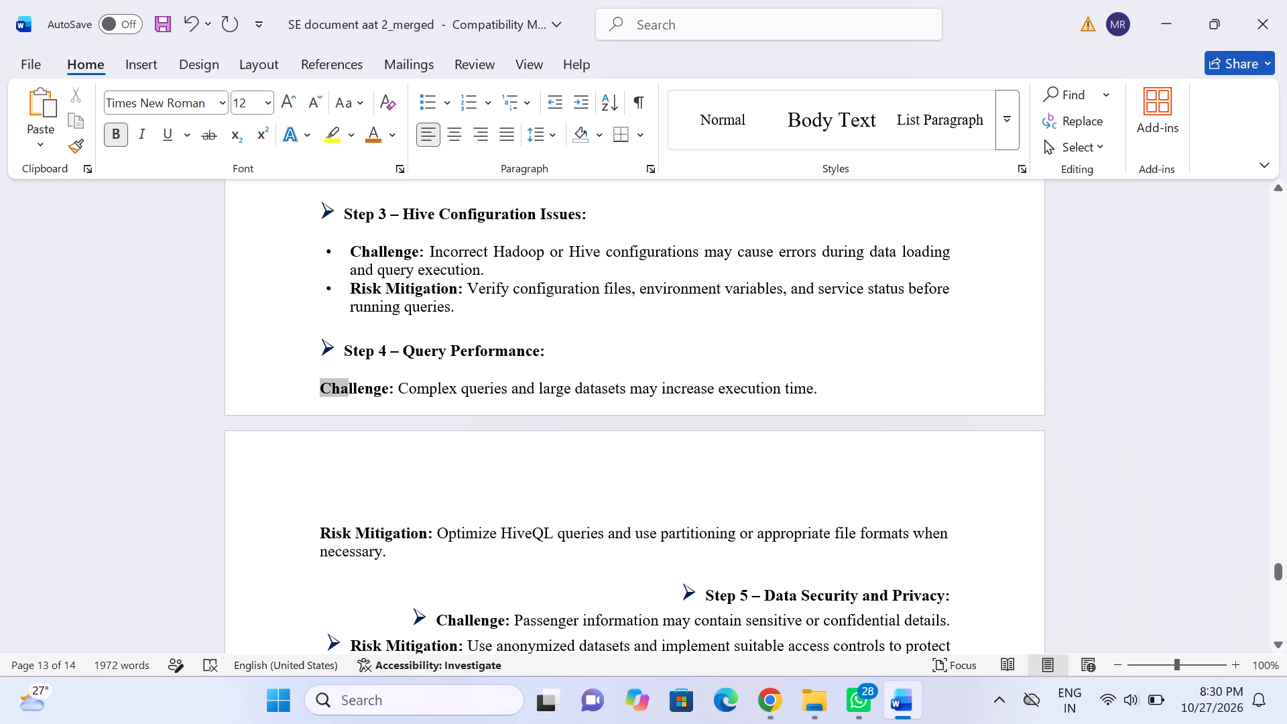
{"action": "left_click_drag", "start_coordinate": [357, 443], "coordinate": [414, 582]}
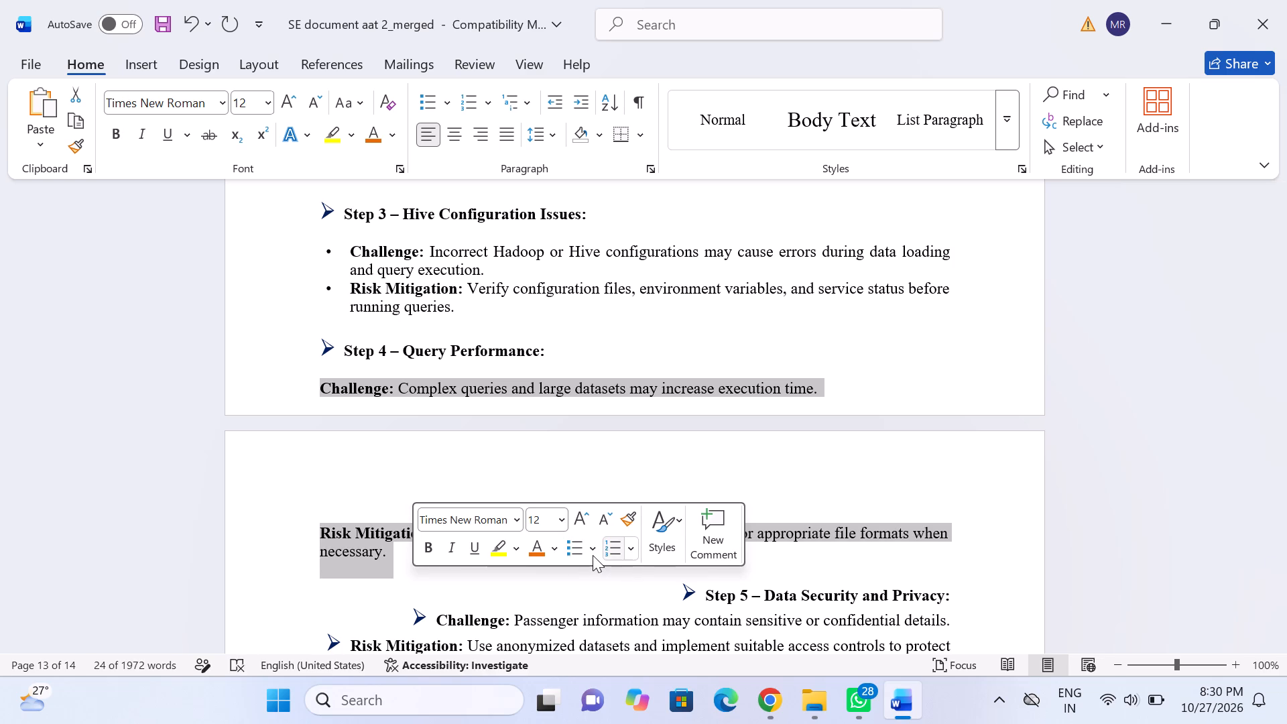
{"action": "left_click", "coordinate": [593, 555]}
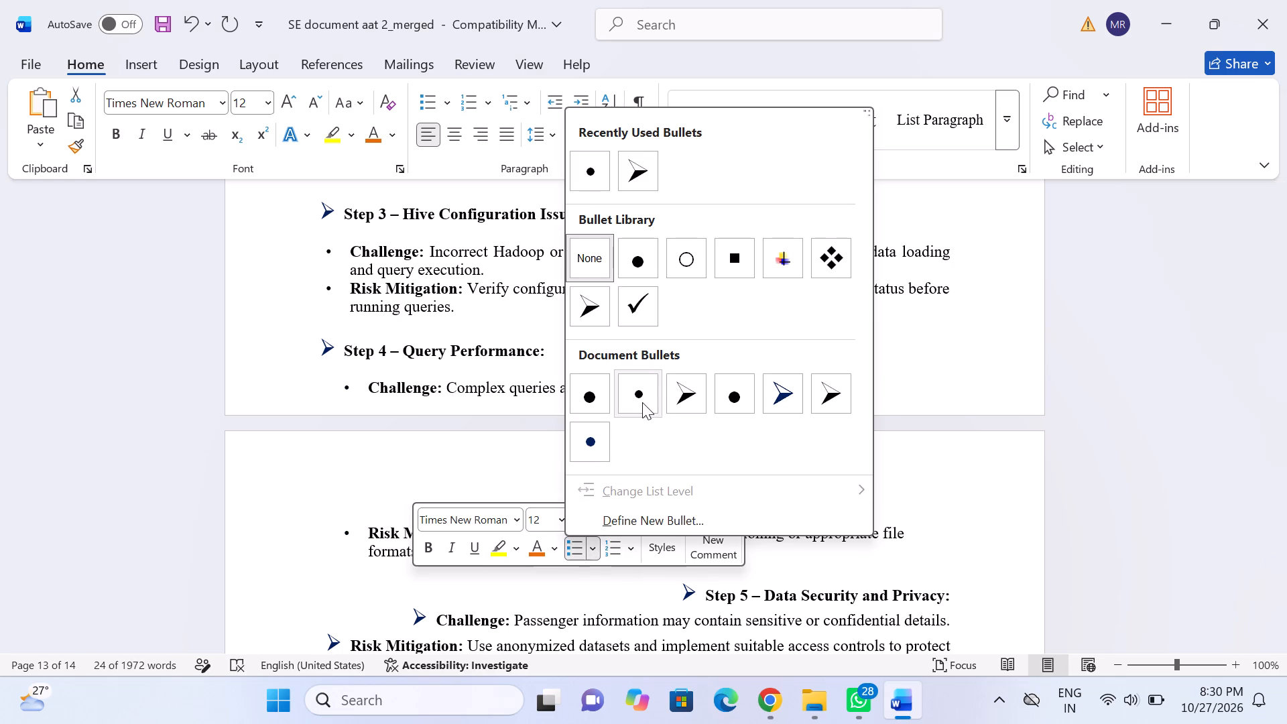
{"action": "left_click", "coordinate": [642, 402]}
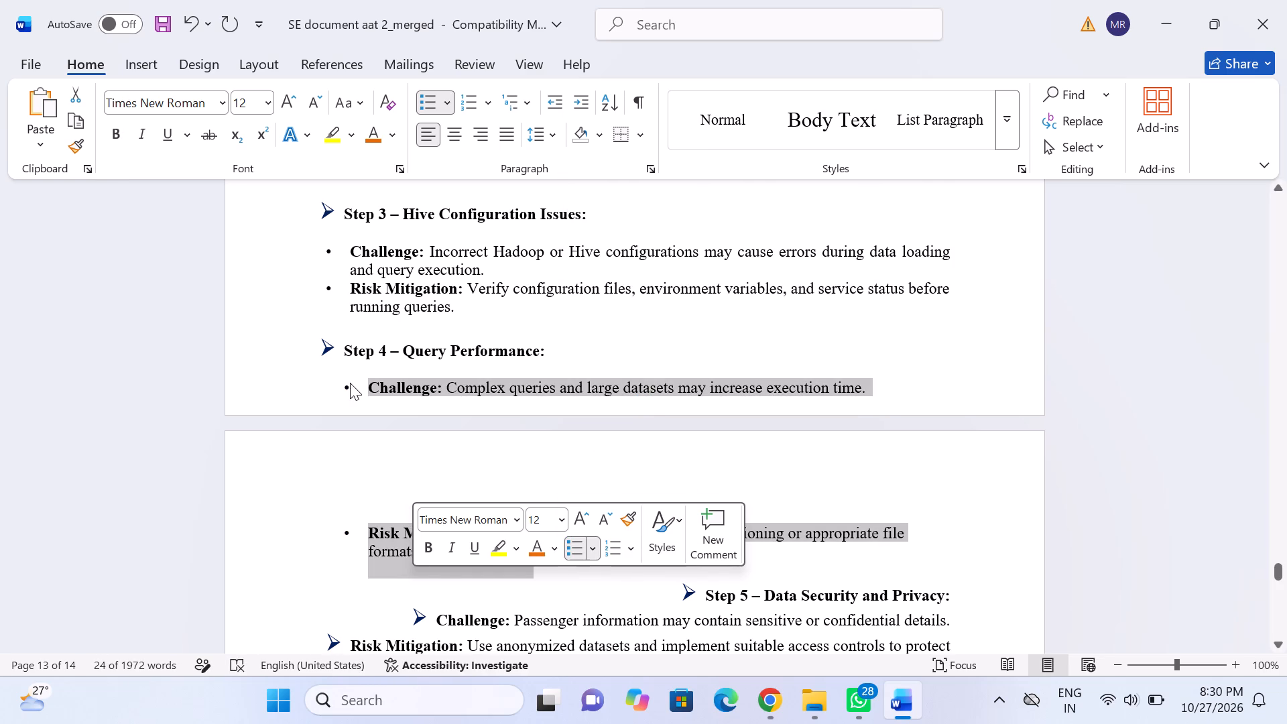
Move the Challenge and Risk Mitigation bullets under Step 4 out close to the Step 4 arrow's edge.
{"action": "left_click", "coordinate": [347, 387]}
{"action": "left_click_drag", "start_coordinate": [347, 387], "coordinate": [334, 387]}
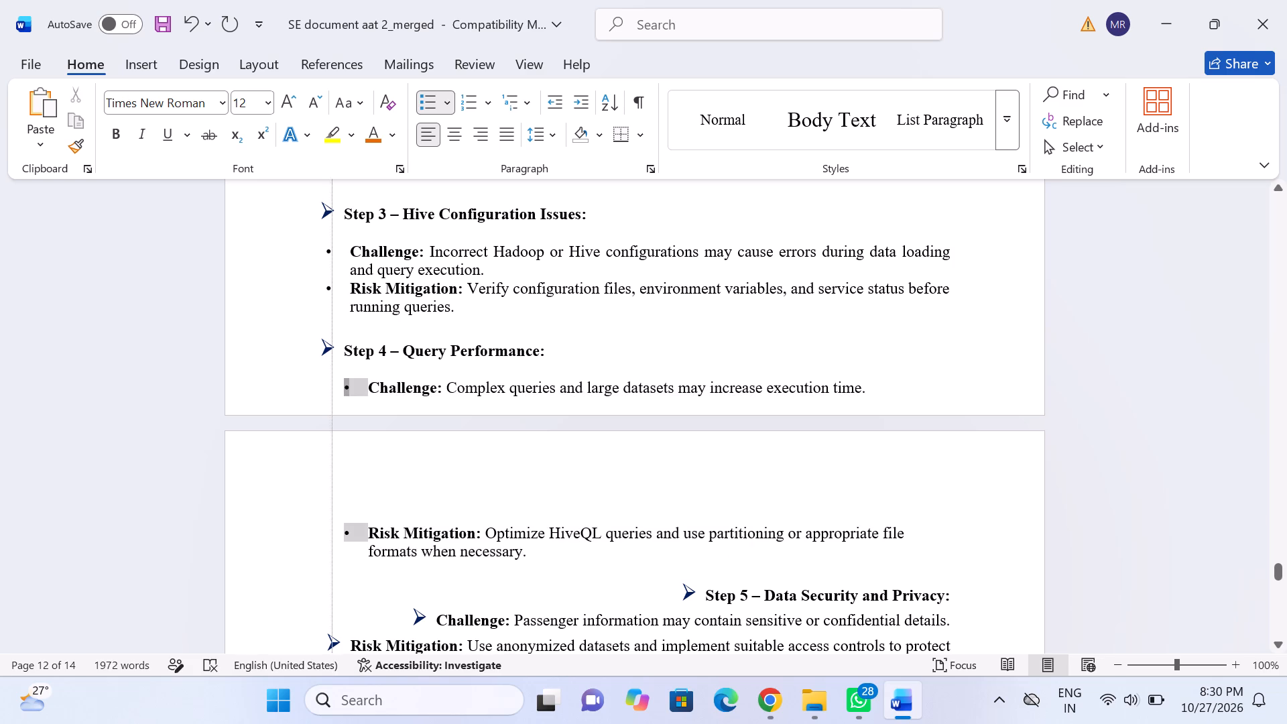
{"action": "left_click_drag", "start_coordinate": [334, 387], "coordinate": [326, 384]}
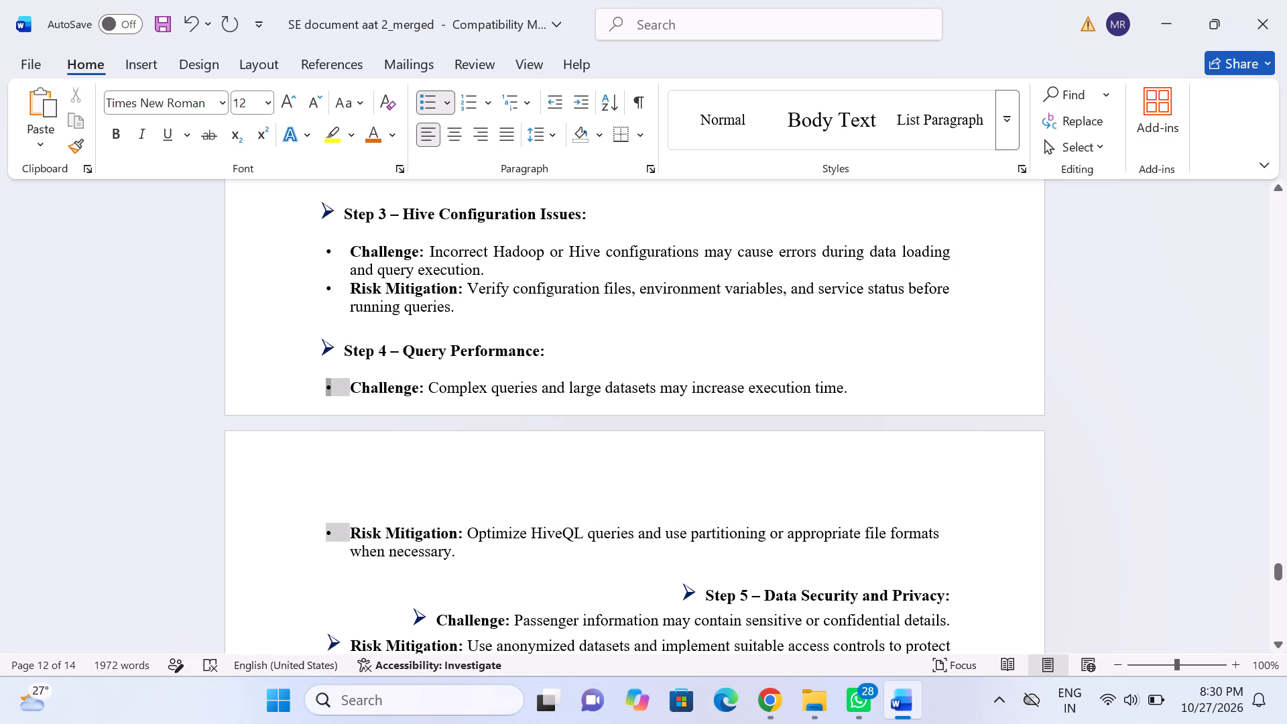
Left-align the Step 5 – Data Security and Privacy heading.
{"action": "scroll", "coordinate": [463, 531], "scroll_direction": "down", "scroll_amount": 1}
{"action": "left_click", "coordinate": [691, 445]}
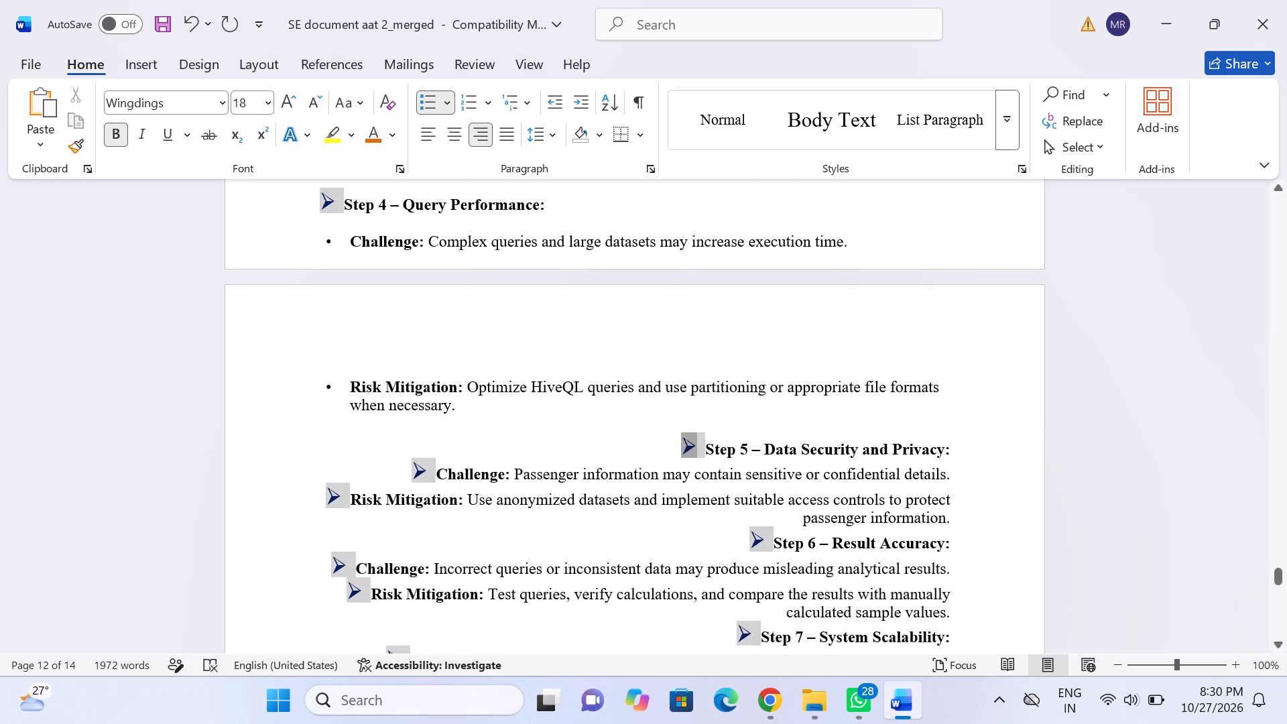
{"action": "left_click", "coordinate": [426, 141]}
Replace the arrow bullets of the Challenge and Risk Mitigation paragraphs under Step 5 – Data Security and Privacy with small round dots.
{"action": "left_click", "coordinate": [425, 476]}
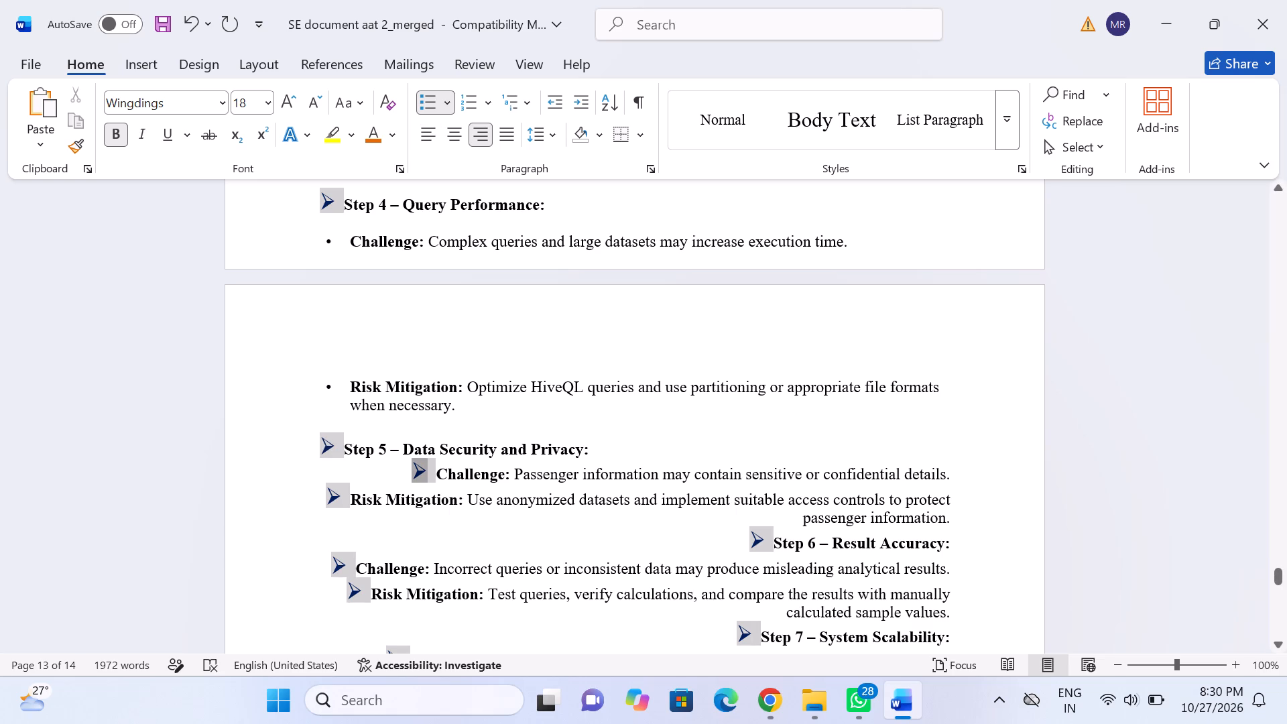
{"action": "left_click", "coordinate": [434, 472]}
{"action": "key", "text": "BackSpace"}
{"action": "key", "text": "BackSpace"}
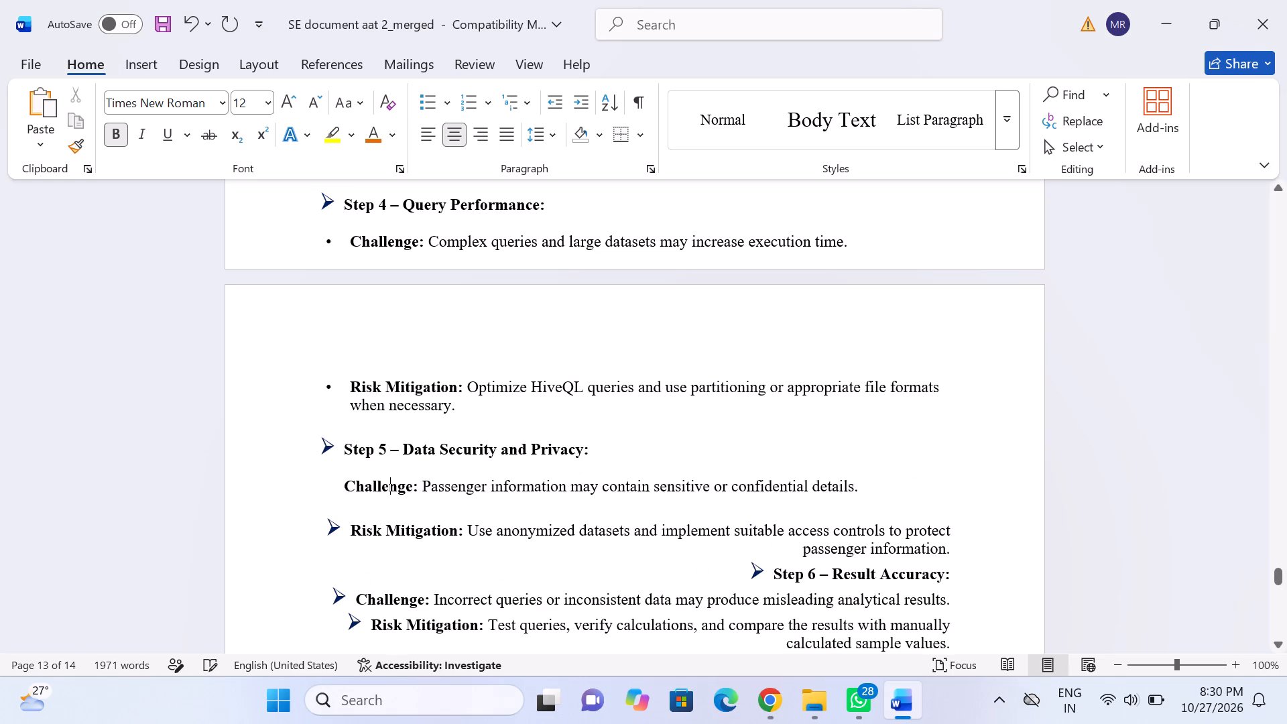
{"action": "left_click", "coordinate": [357, 528]}
{"action": "key", "text": "Left"}
{"action": "key", "text": "BackSpace"}
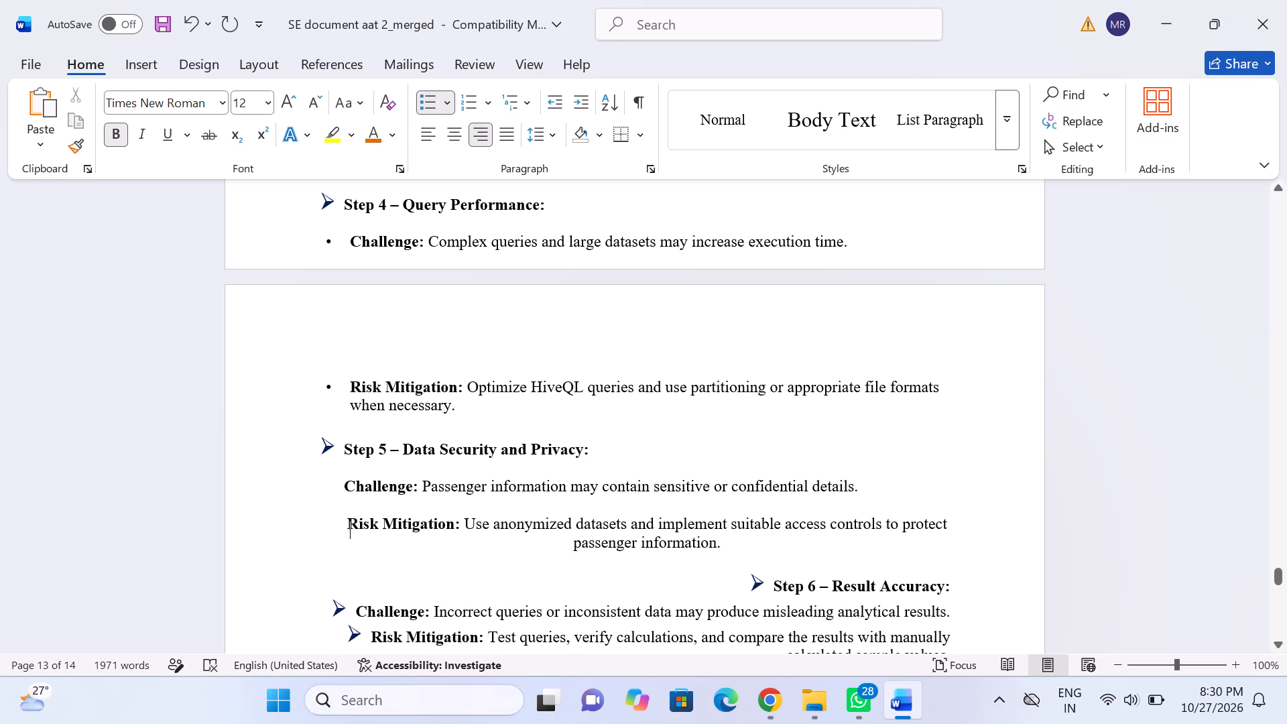
{"action": "left_click_drag", "start_coordinate": [343, 483], "coordinate": [388, 485]}
{"action": "left_click_drag", "start_coordinate": [388, 485], "coordinate": [694, 581]}
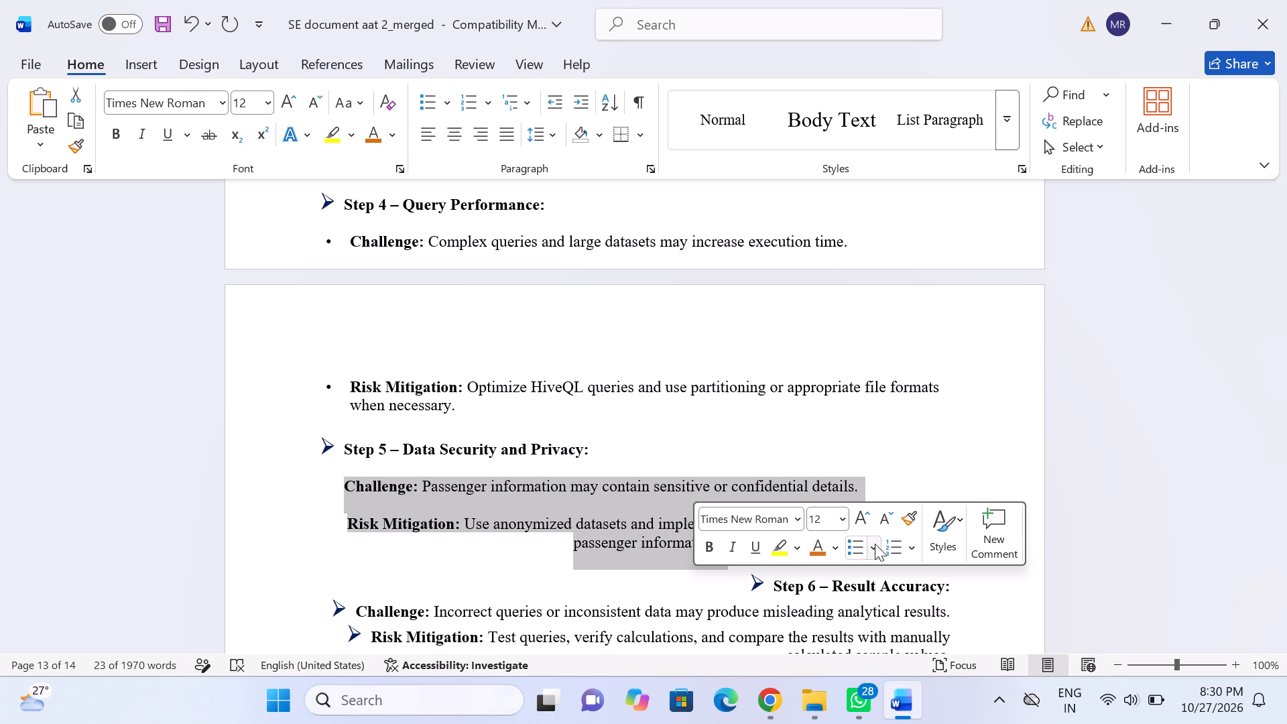
{"action": "left_click", "coordinate": [875, 544]}
{"action": "left_click", "coordinate": [910, 390]}
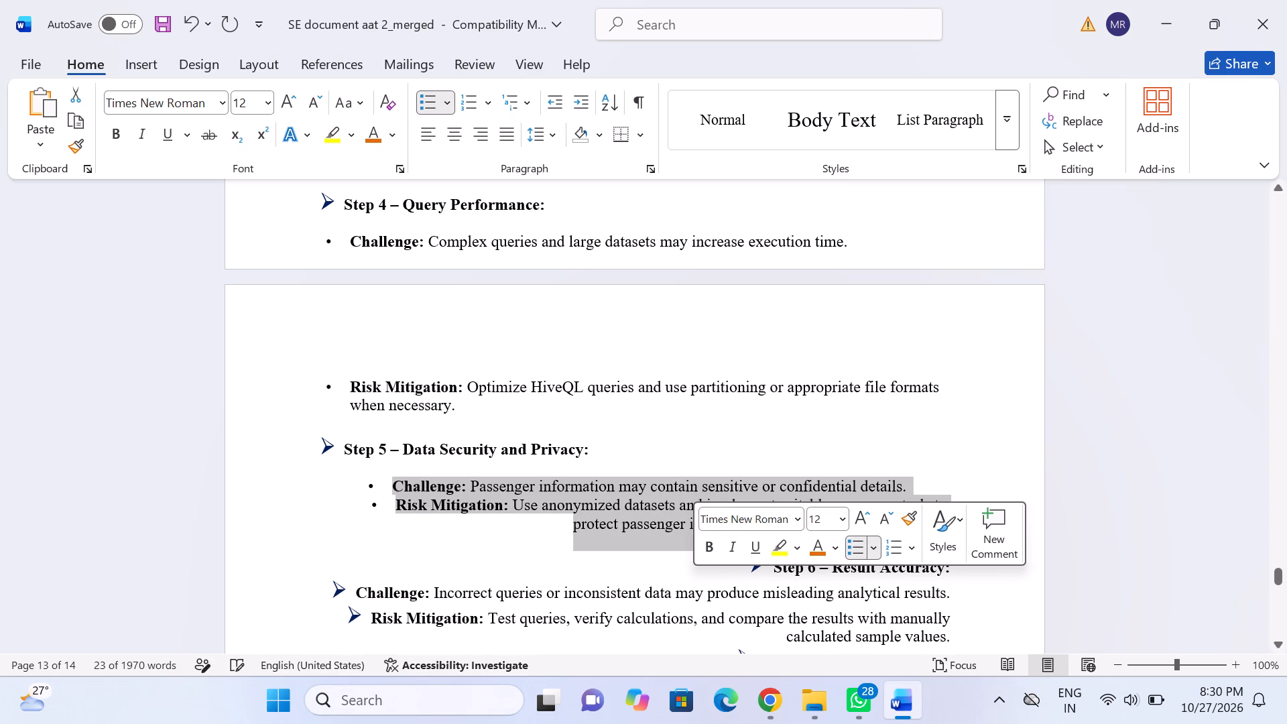
Move the Challenge and Risk Mitigation bullets under Step 5 out close to the Step 5 arrow's edge.
{"action": "left_click", "coordinate": [372, 487]}
{"action": "left_click_drag", "start_coordinate": [372, 487], "coordinate": [328, 489]}
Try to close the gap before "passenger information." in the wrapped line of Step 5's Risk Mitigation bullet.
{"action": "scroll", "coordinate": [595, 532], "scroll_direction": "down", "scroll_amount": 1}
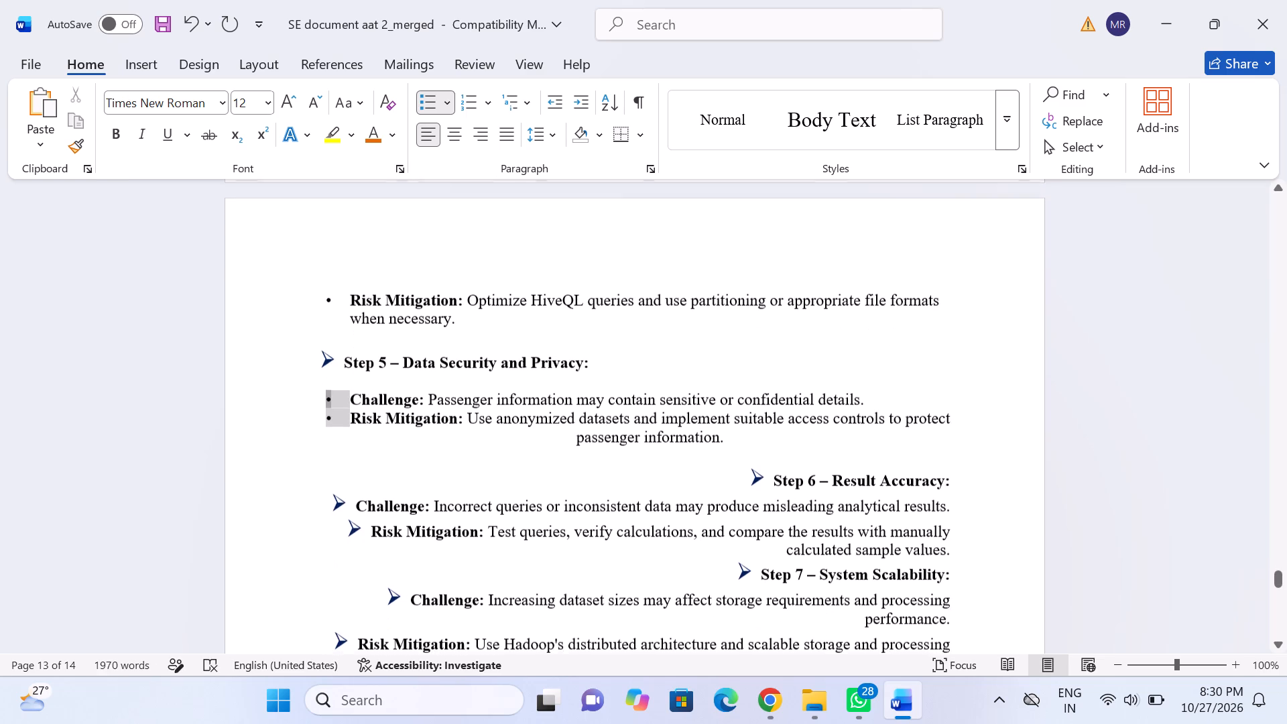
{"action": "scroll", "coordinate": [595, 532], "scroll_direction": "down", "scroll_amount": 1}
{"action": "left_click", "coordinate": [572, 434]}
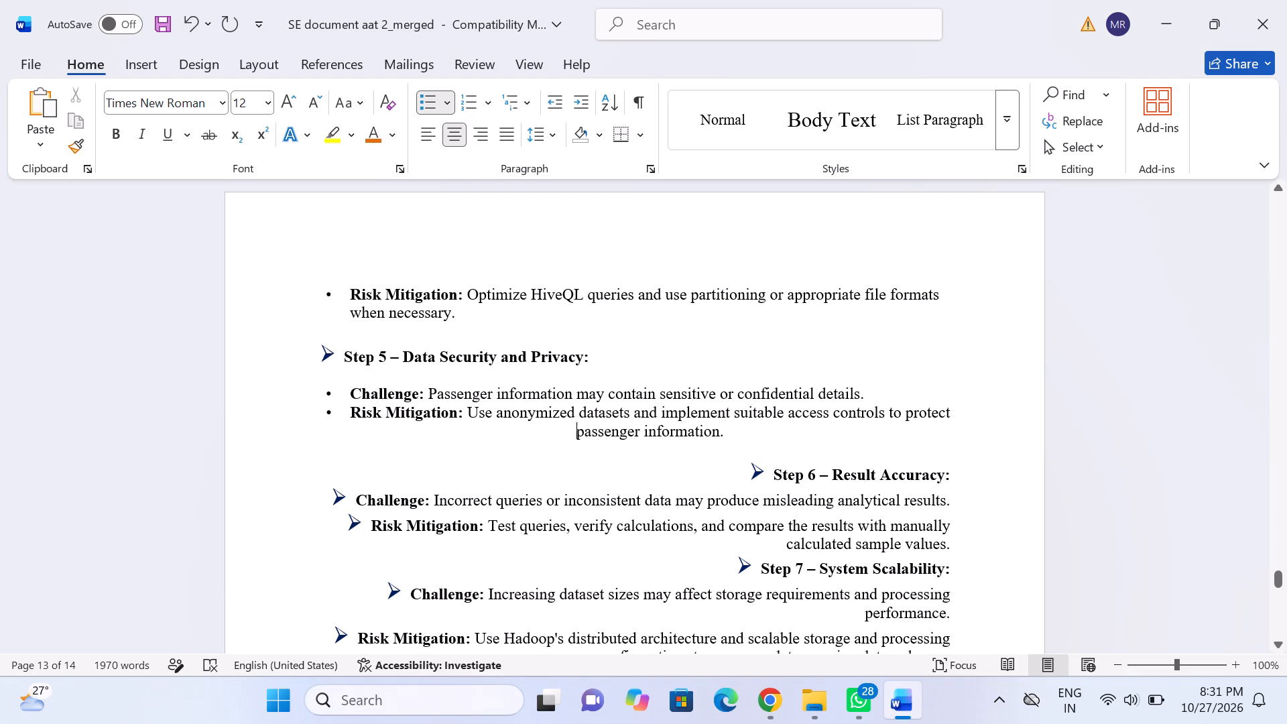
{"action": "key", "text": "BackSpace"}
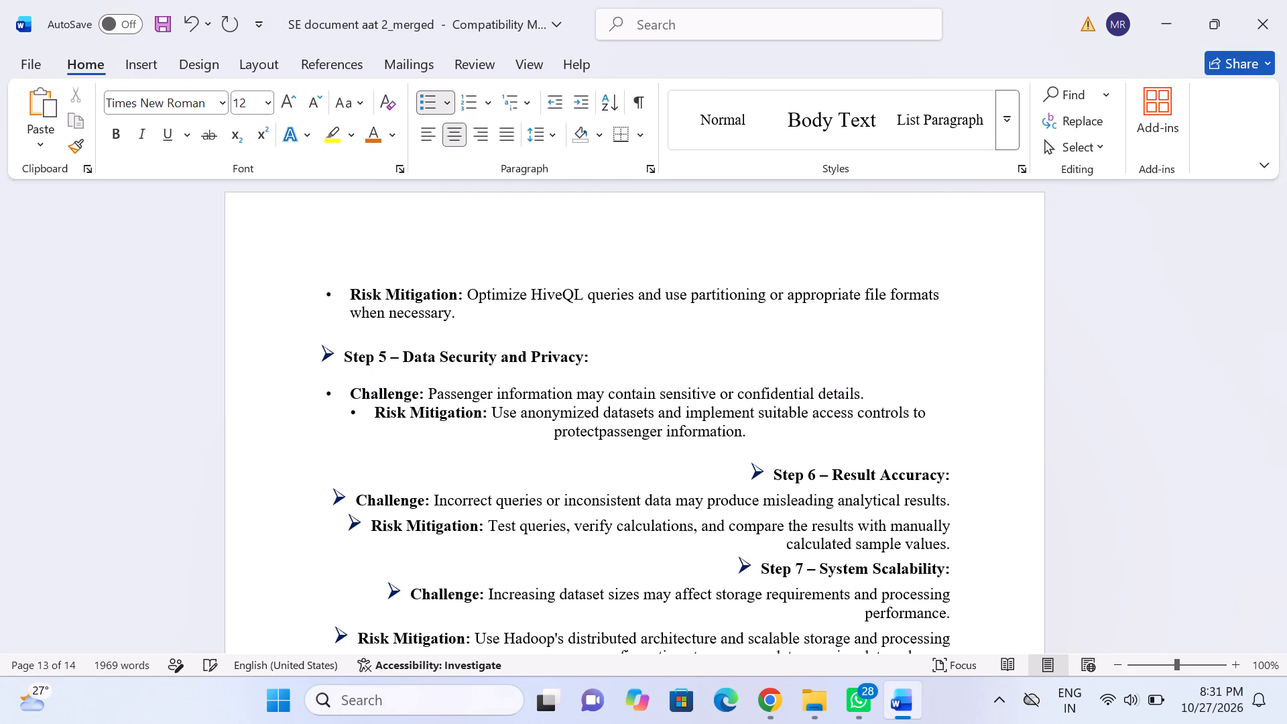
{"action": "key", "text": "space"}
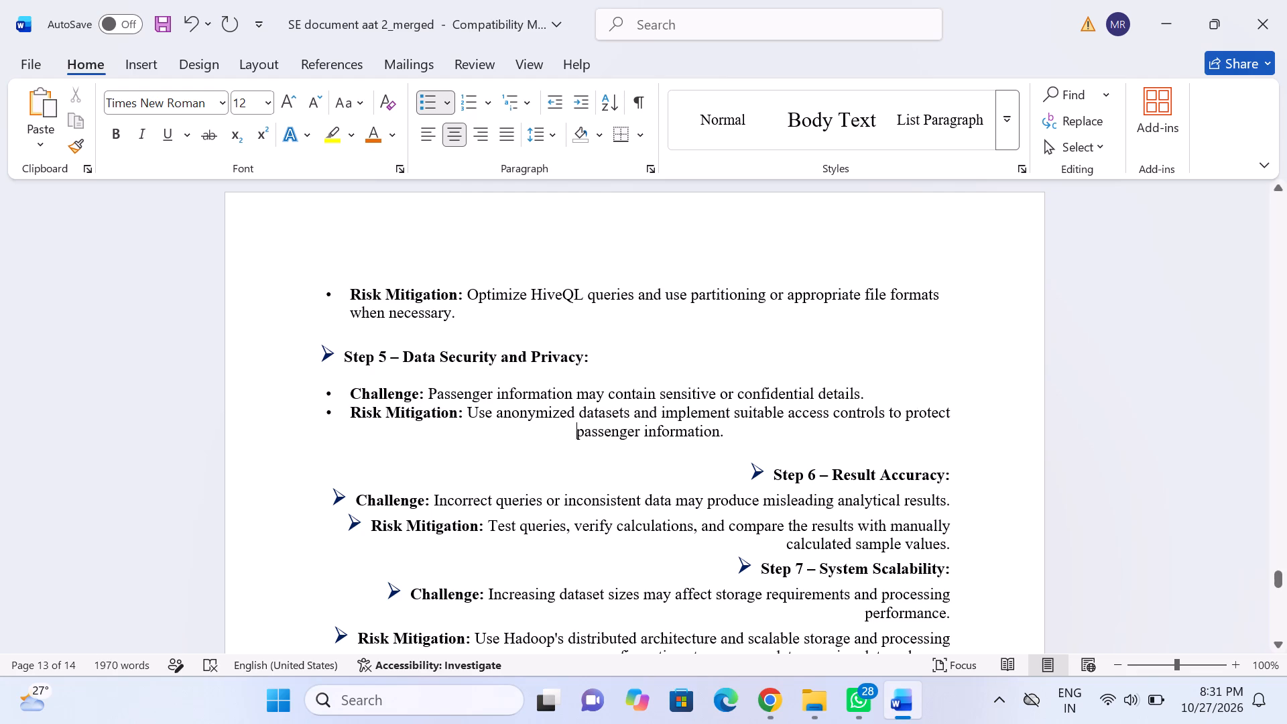
Left-align the Step 6 – Result Accuracy heading.
{"action": "left_click", "coordinate": [751, 468]}
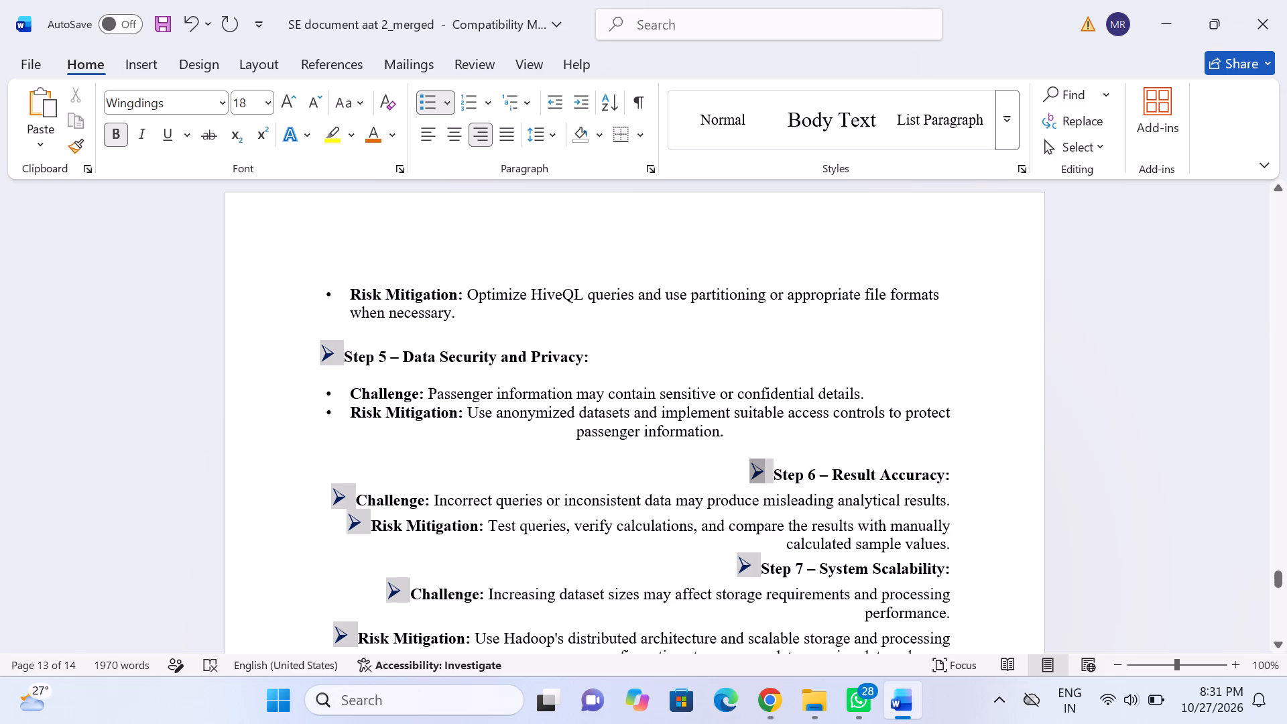
{"action": "left_click", "coordinate": [434, 144]}
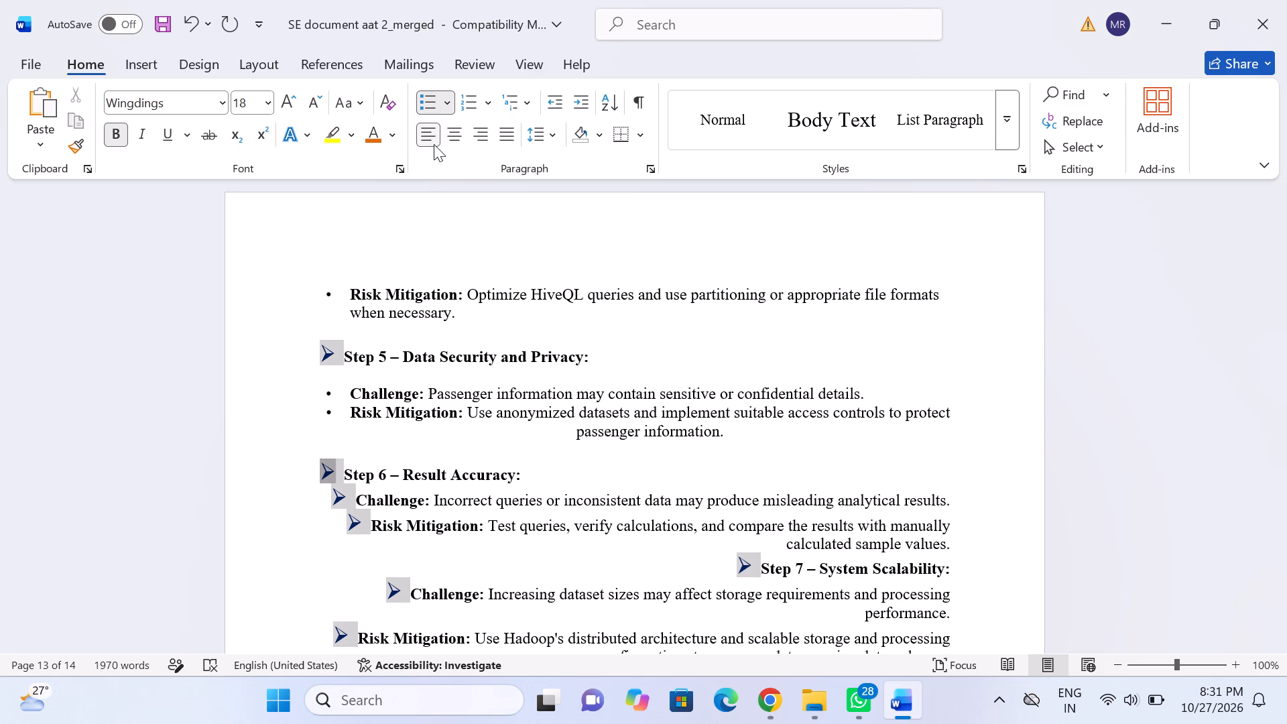
Replace the arrow bullets of the Challenge and Risk Mitigation paragraphs under Step 6 – Result Accuracy with small round dots.
{"action": "left_click", "coordinate": [355, 501]}
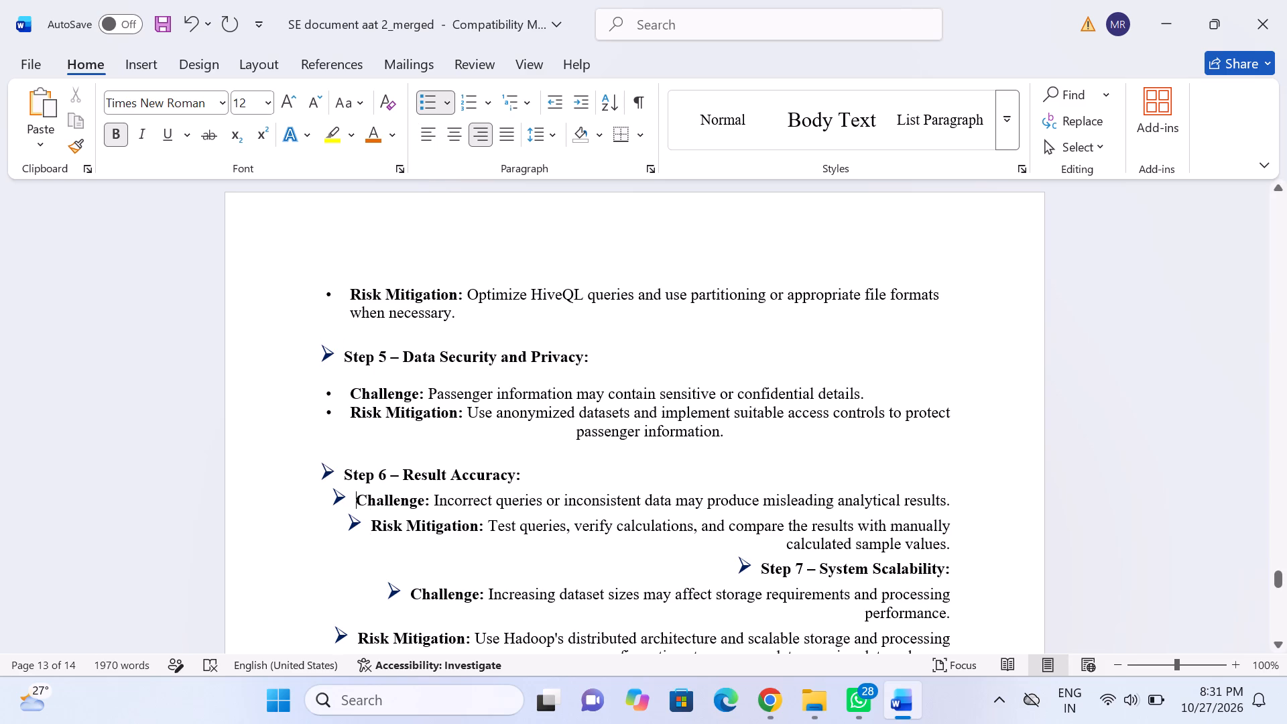
{"action": "key", "text": "BackSpace"}
{"action": "key", "text": "BackSpace"}
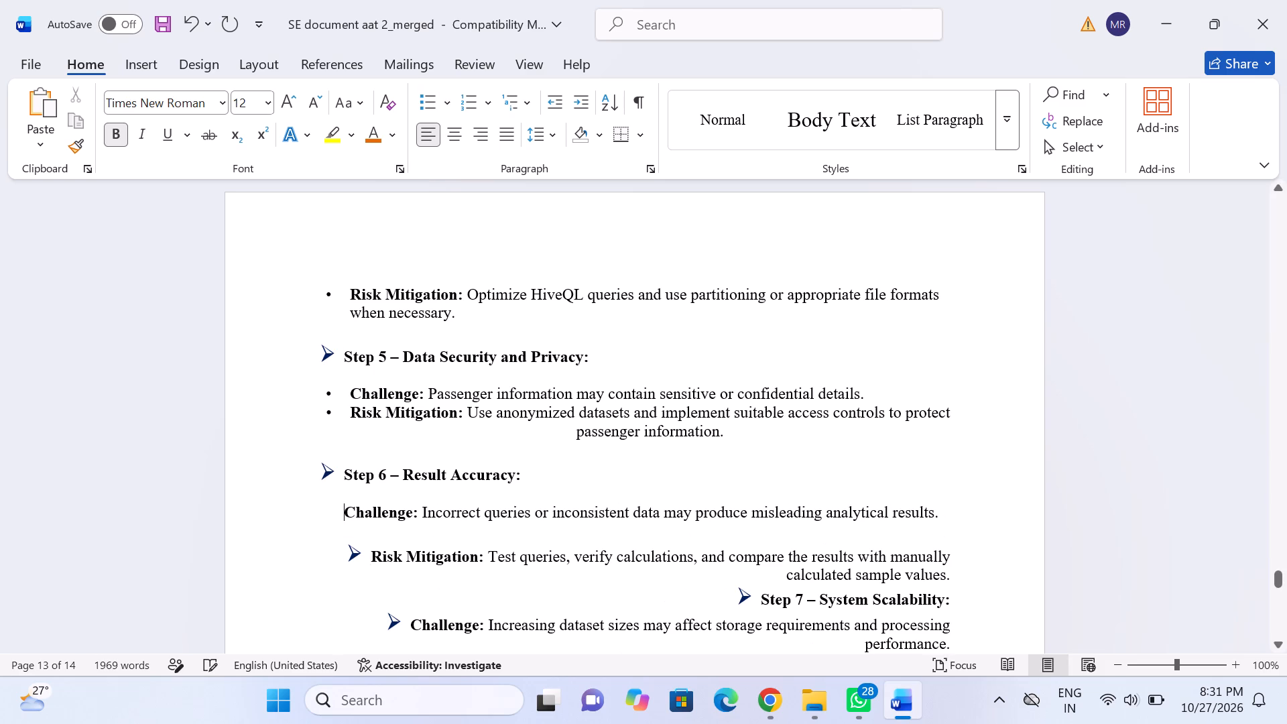
{"action": "key", "text": "BackSpace"}
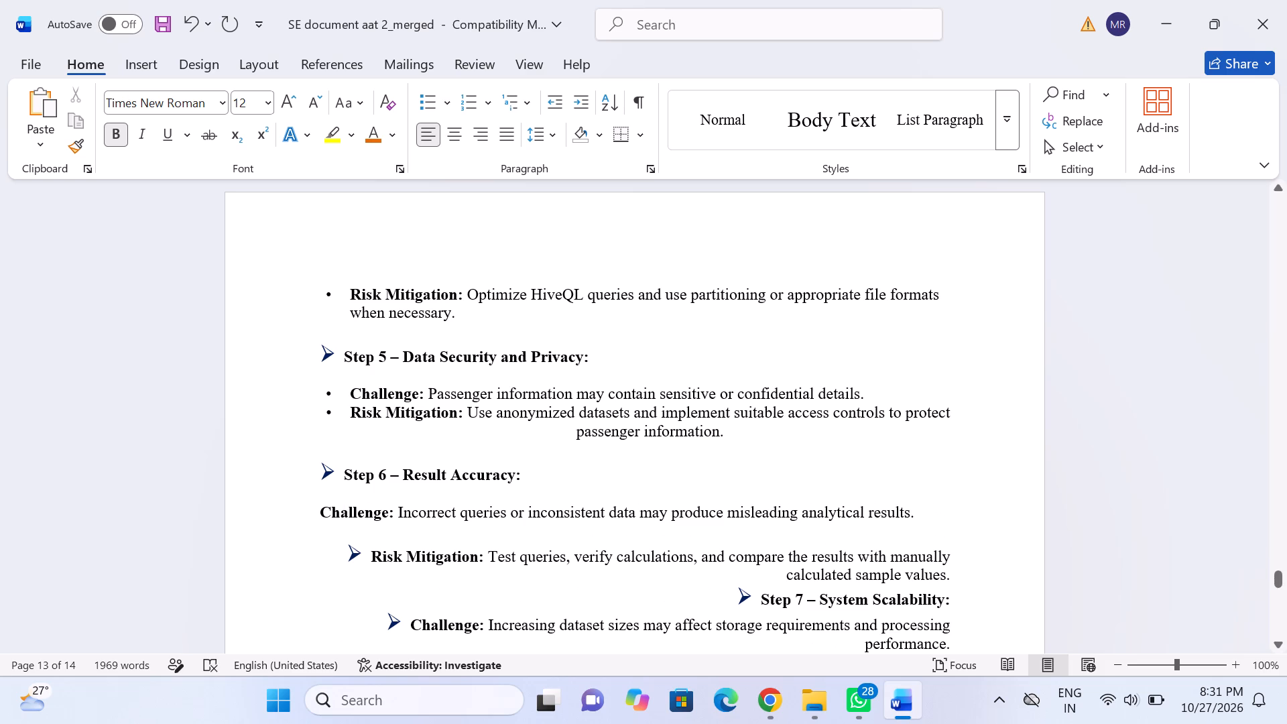
{"action": "left_click", "coordinate": [367, 564]}
{"action": "key", "text": "BackSpace"}
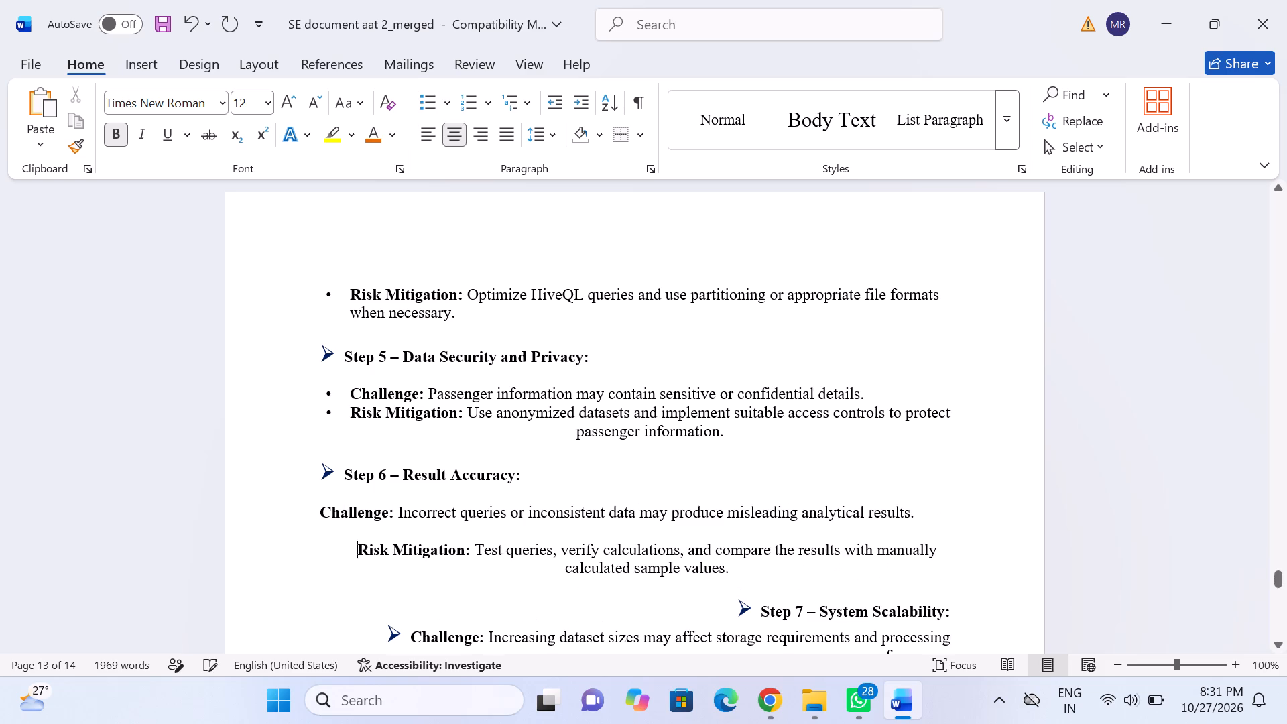
{"action": "key", "text": "BackSpace"}
{"action": "key", "text": "BackSpace"}
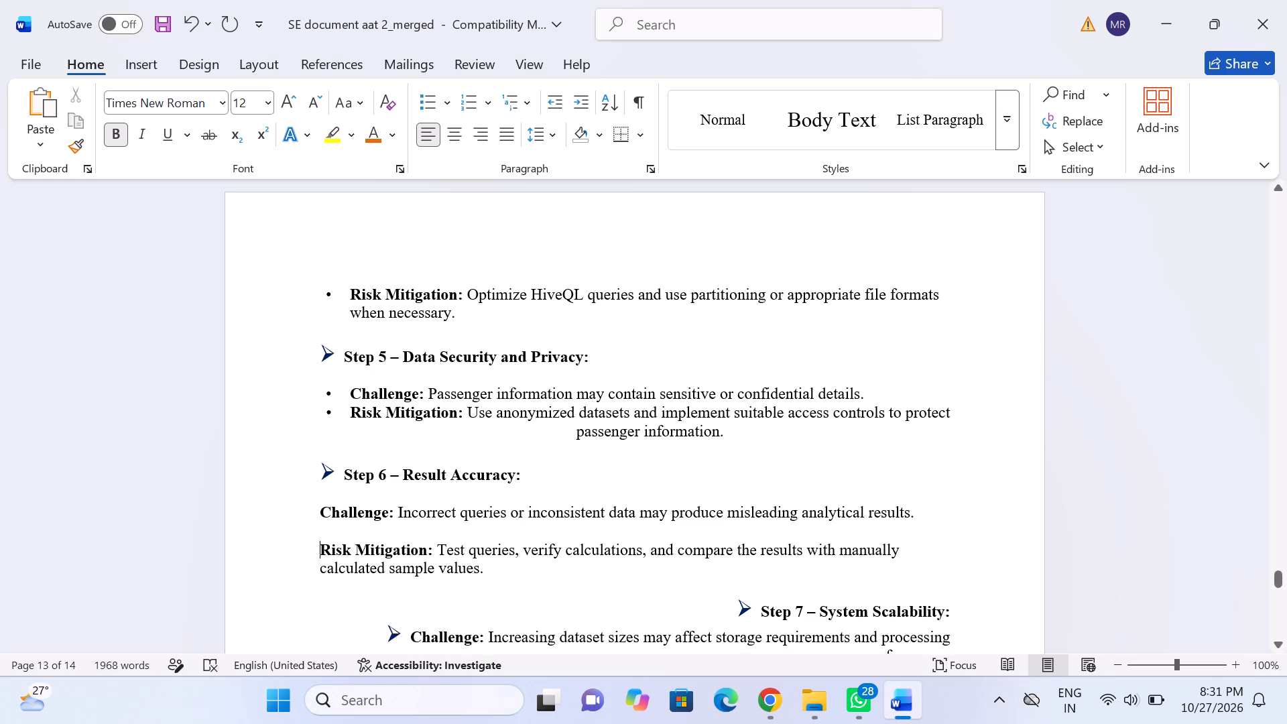
{"action": "left_click_drag", "start_coordinate": [321, 508], "coordinate": [490, 564]}
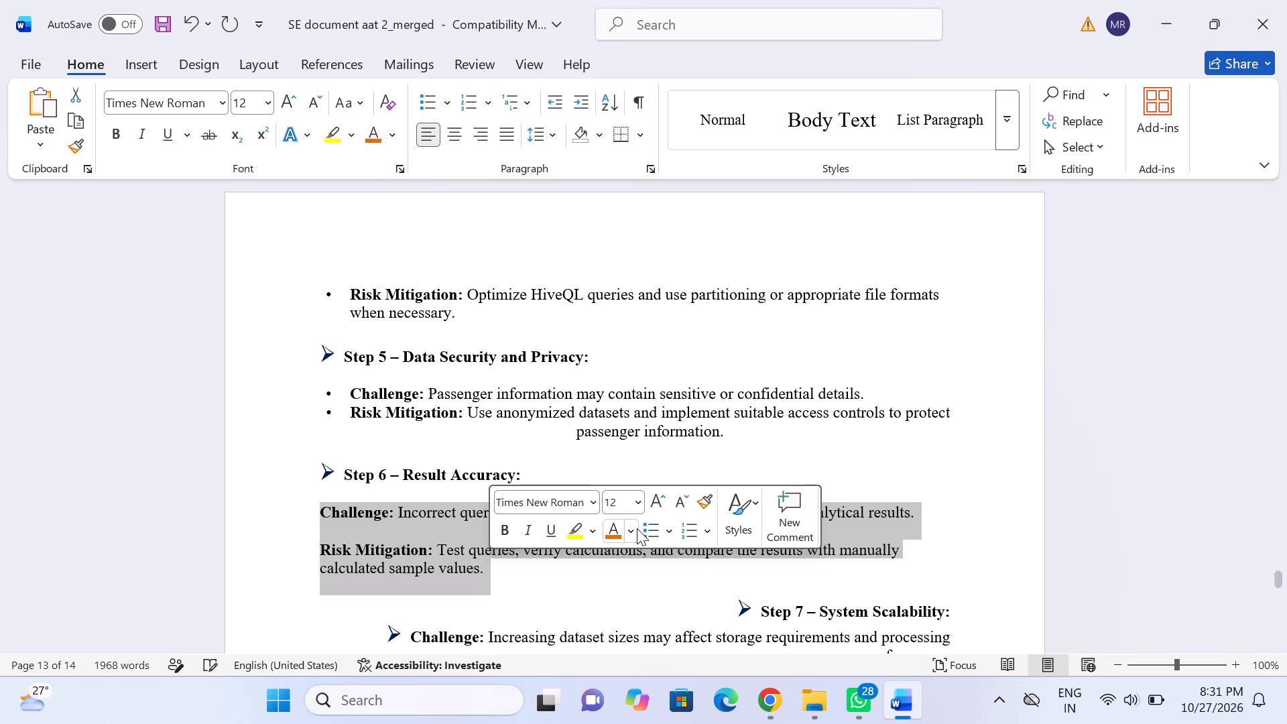
{"action": "left_click", "coordinate": [668, 529]}
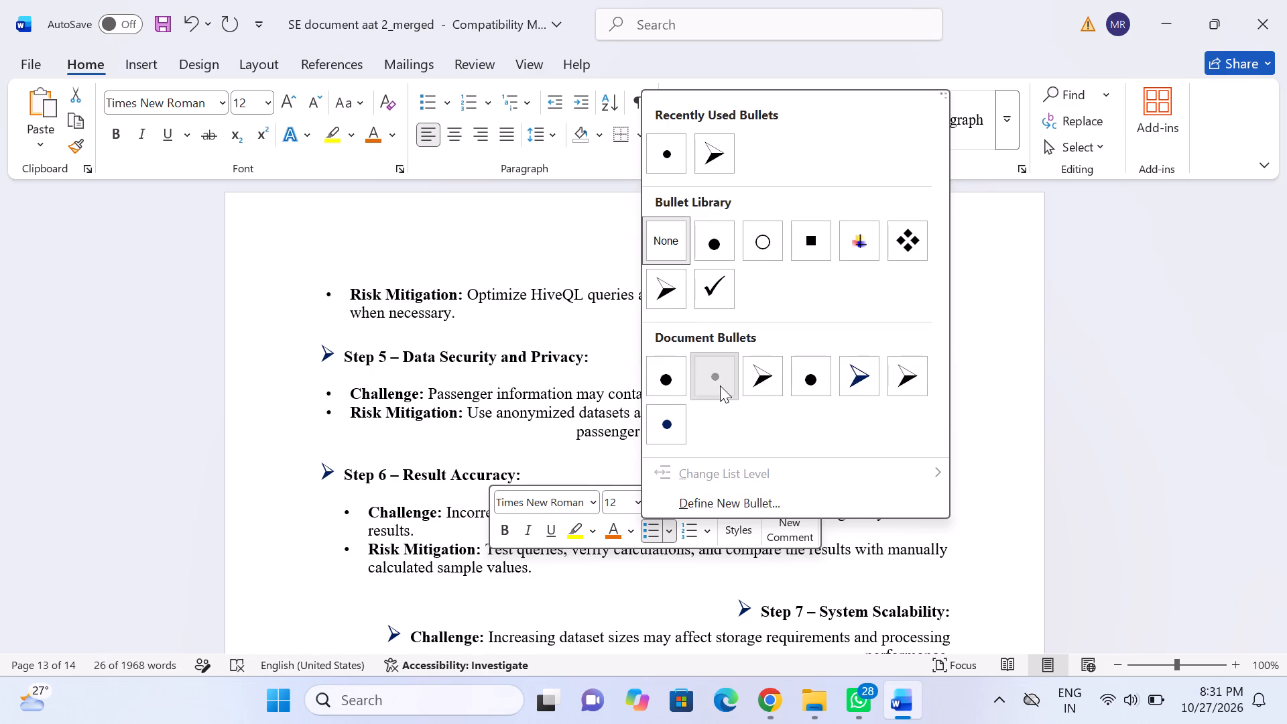
{"action": "left_click", "coordinate": [720, 385]}
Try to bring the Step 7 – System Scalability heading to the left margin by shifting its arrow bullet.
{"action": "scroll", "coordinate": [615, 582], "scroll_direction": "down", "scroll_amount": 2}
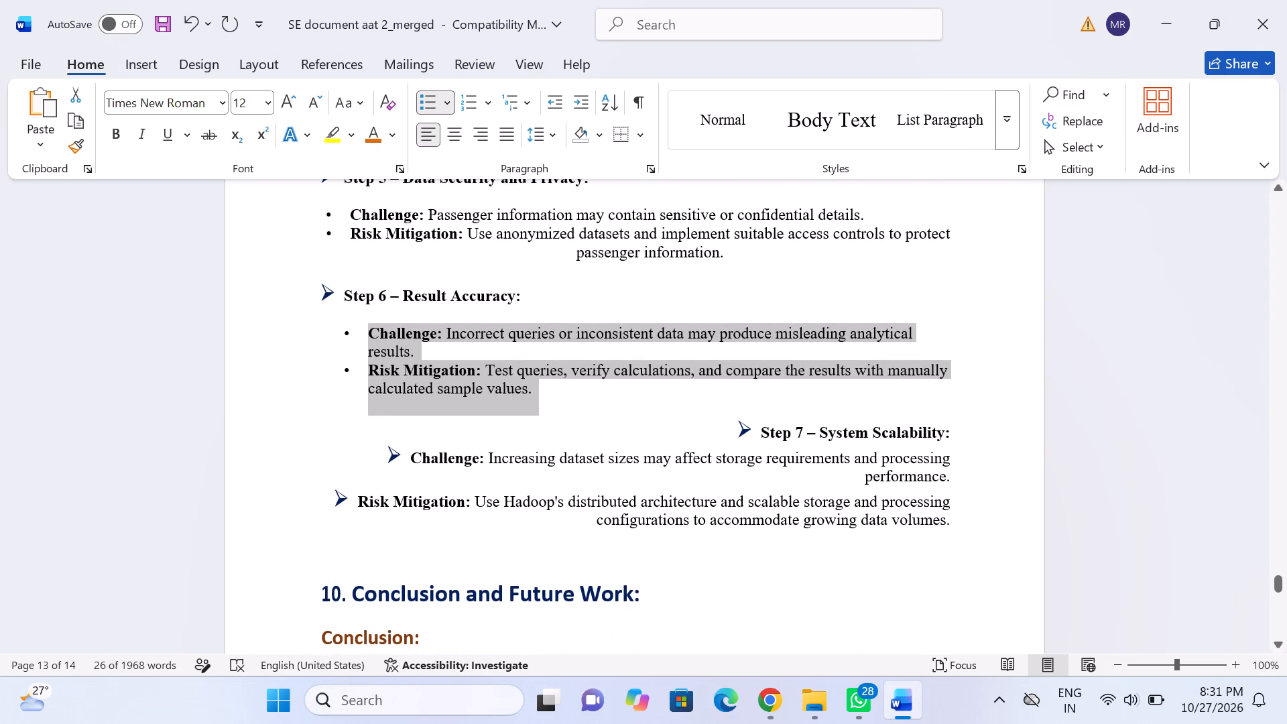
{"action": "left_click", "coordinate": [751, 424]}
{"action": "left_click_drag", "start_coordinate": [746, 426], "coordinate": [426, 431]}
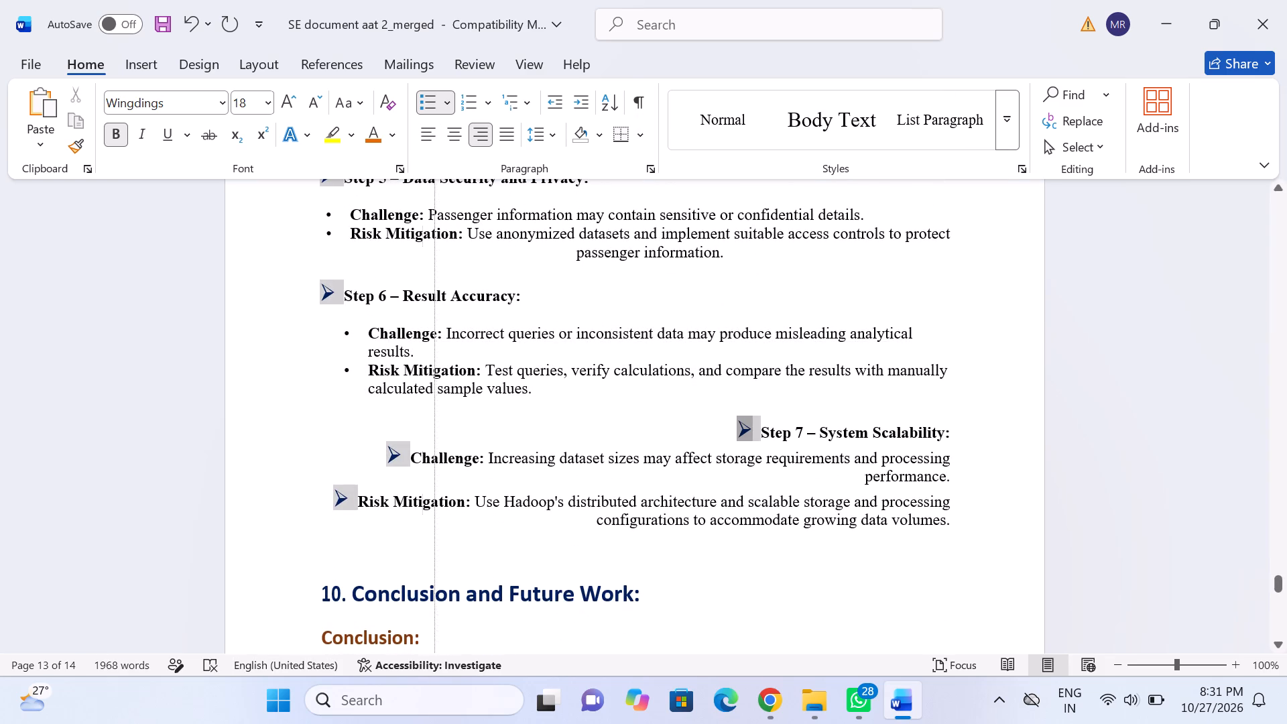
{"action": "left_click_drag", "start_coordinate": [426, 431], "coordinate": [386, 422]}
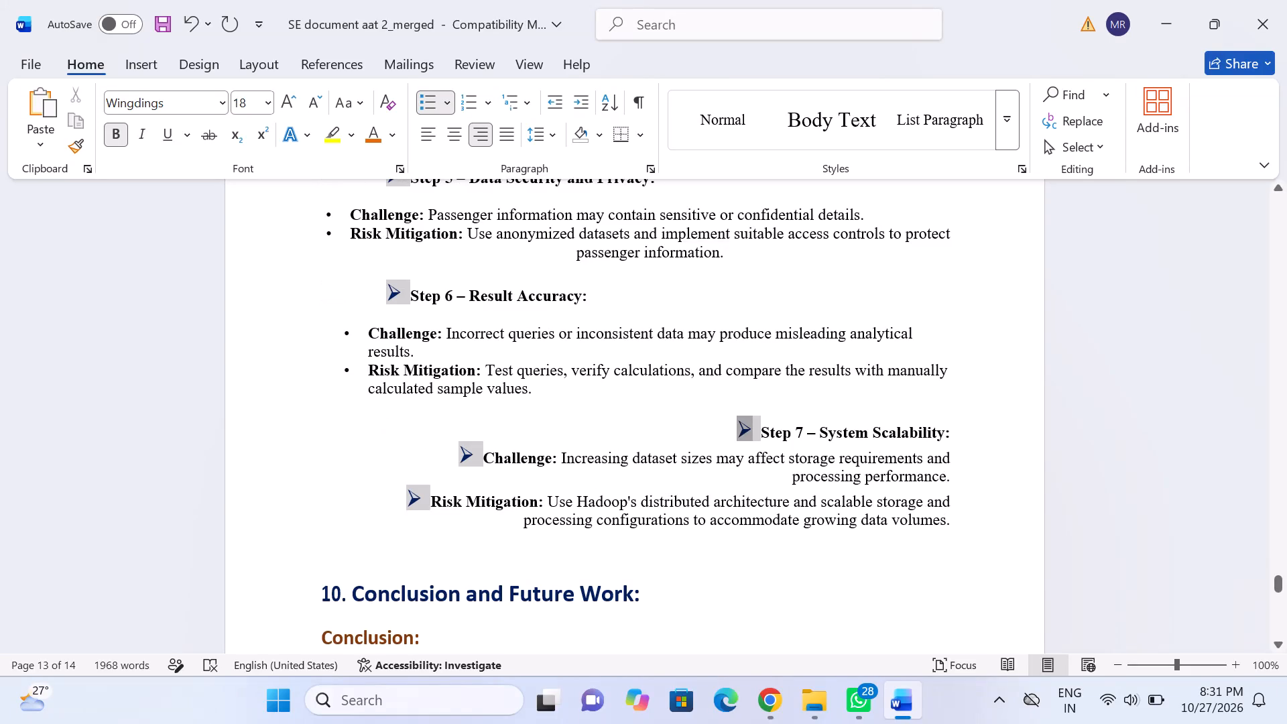
Move the arrow bullets of the Step 5 and Step 6 headings back out close to the page's left margin.
{"action": "double_click", "coordinate": [398, 292]}
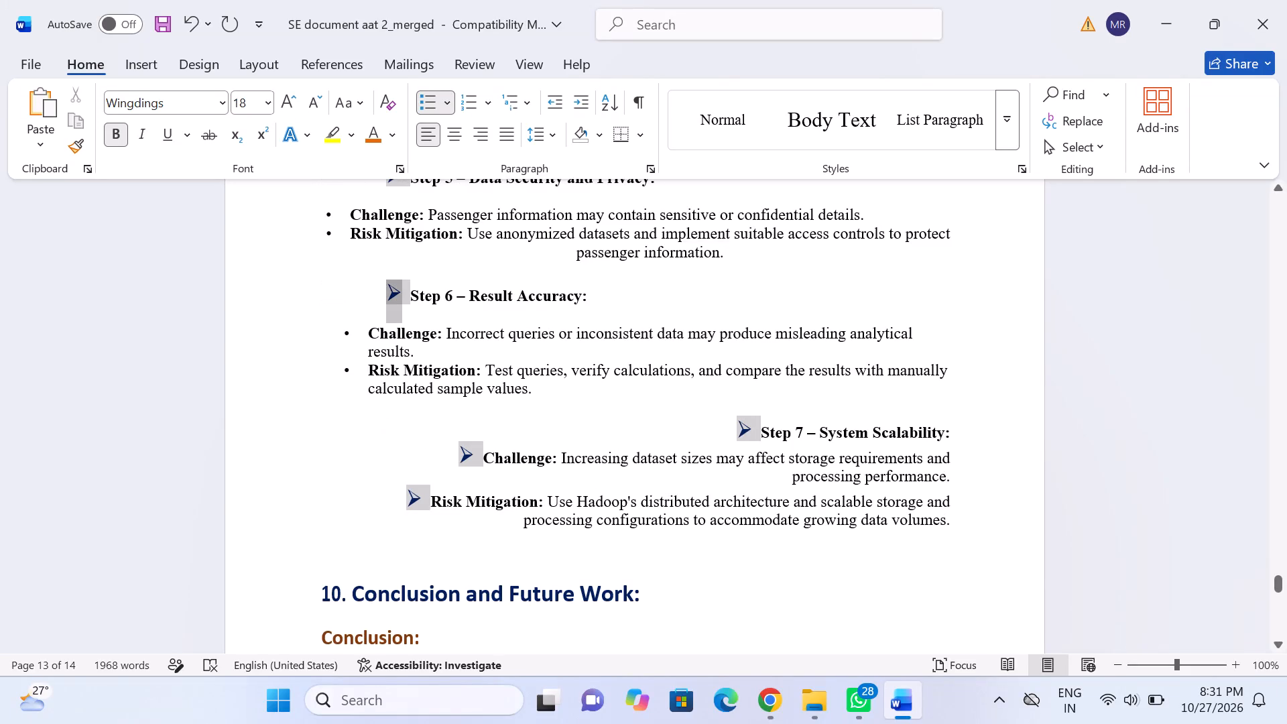
{"action": "left_click", "coordinate": [432, 135]}
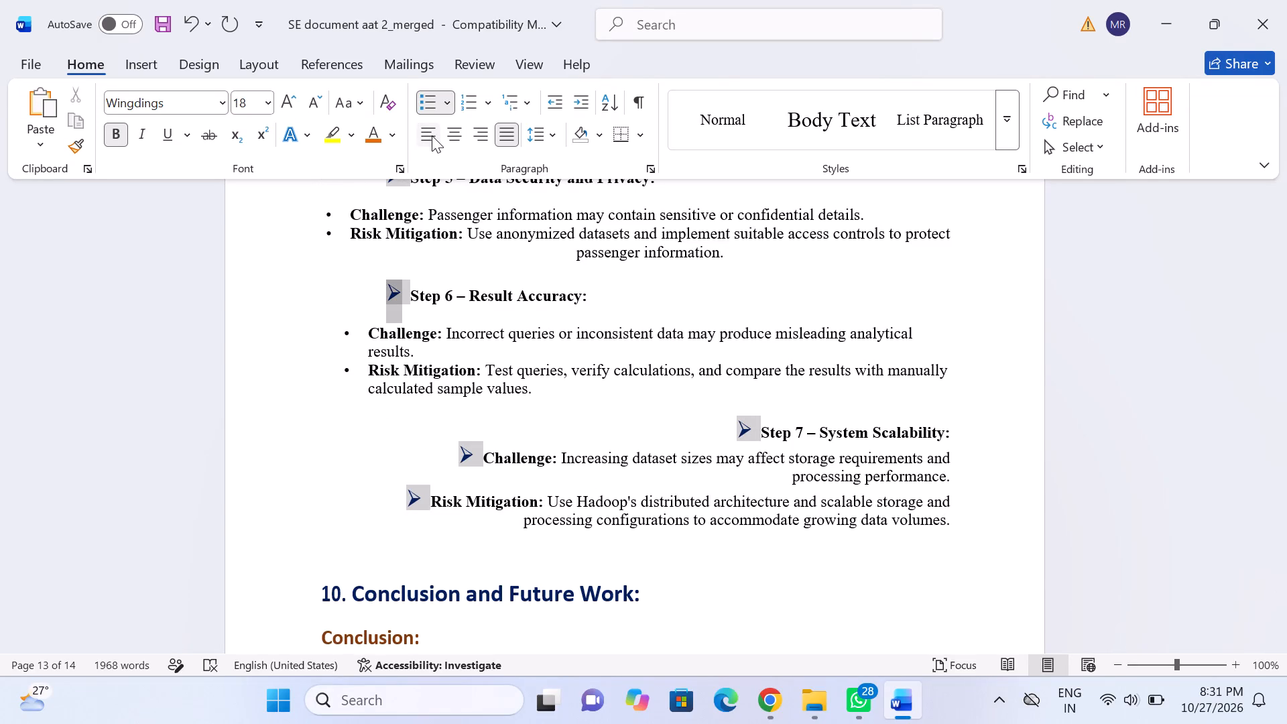
{"action": "left_click", "coordinate": [432, 135]}
{"action": "scroll", "coordinate": [435, 336], "scroll_direction": "up", "scroll_amount": 1}
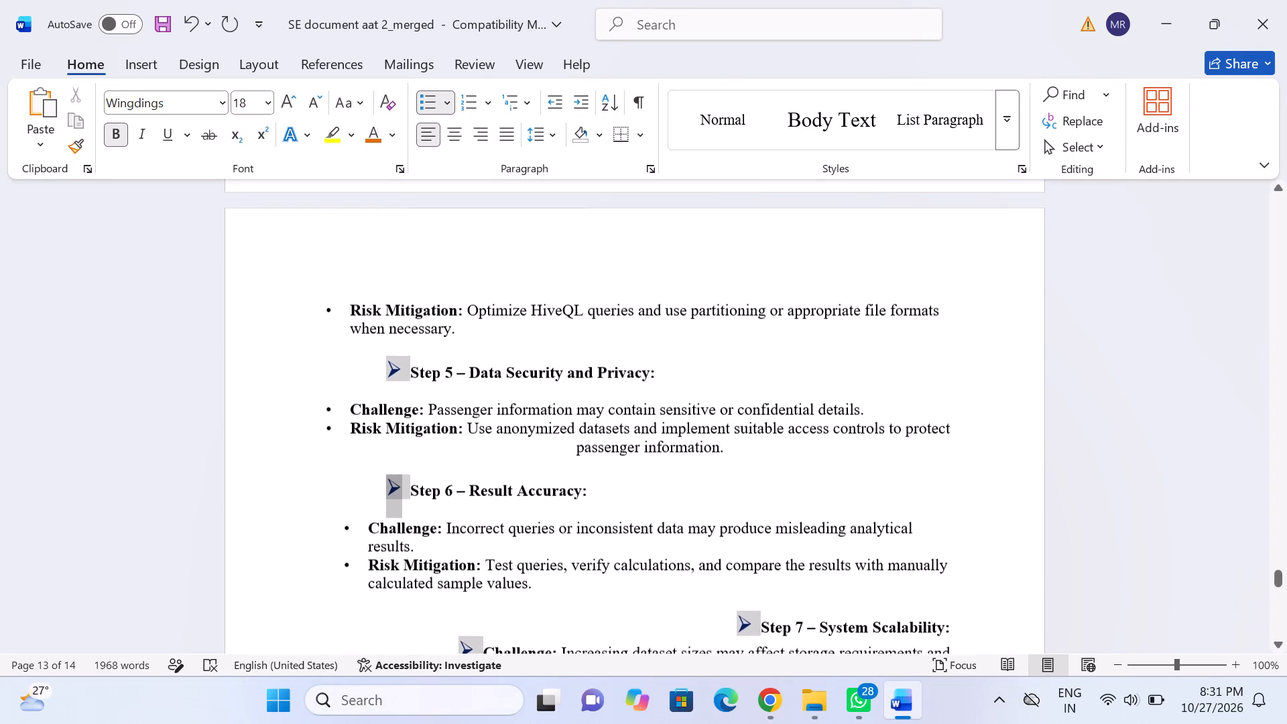
{"action": "left_click_drag", "start_coordinate": [392, 490], "coordinate": [344, 485]}
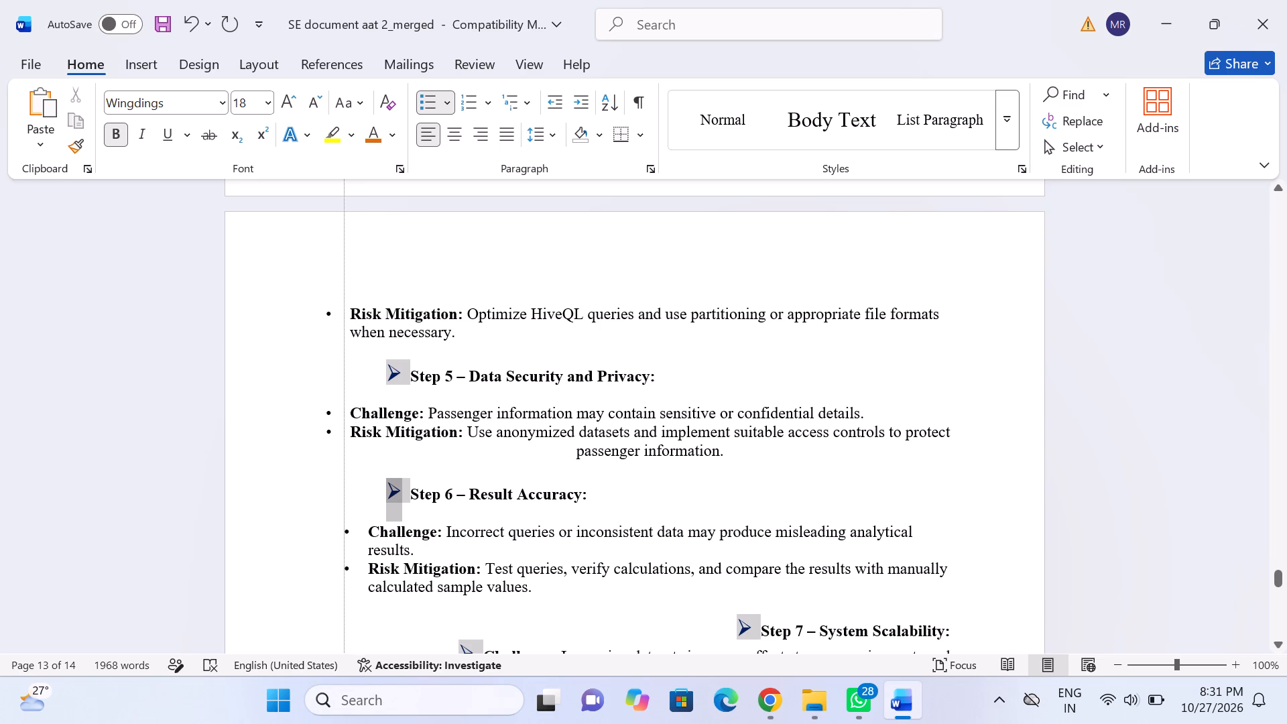
{"action": "left_click_drag", "start_coordinate": [344, 485], "coordinate": [322, 477]}
{"action": "left_click_drag", "start_coordinate": [322, 477], "coordinate": [334, 477]}
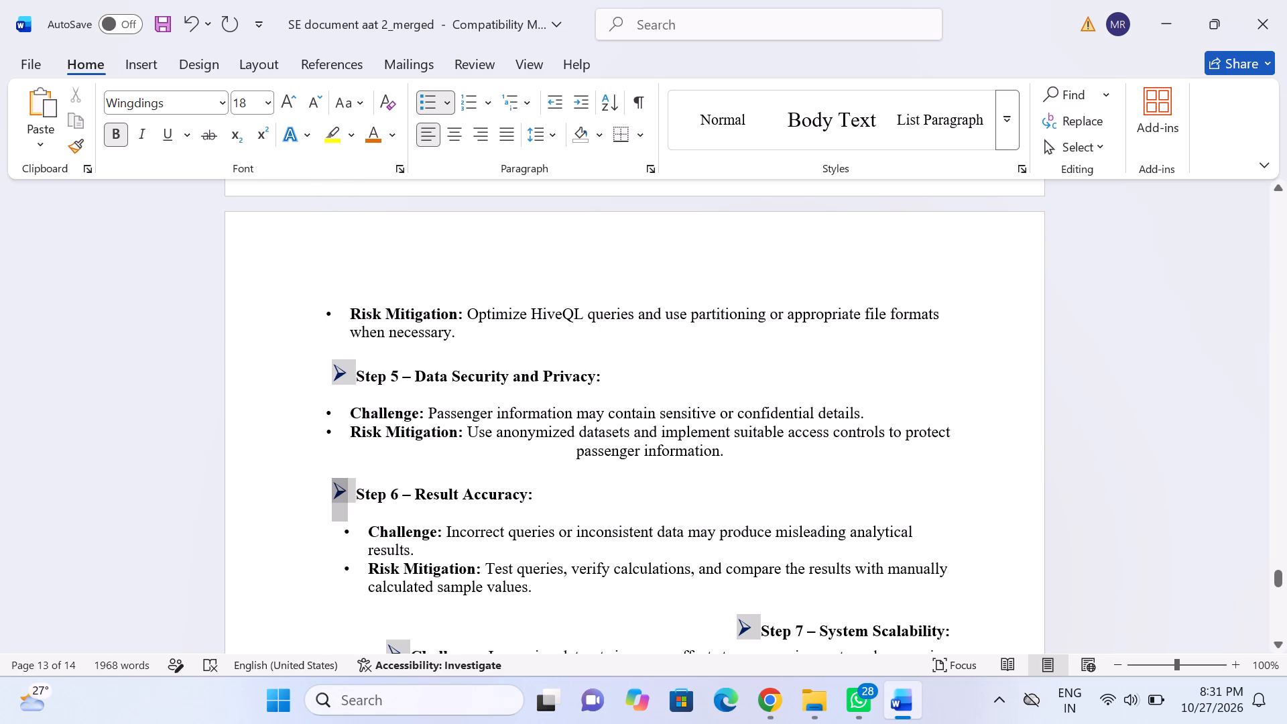
Move the Challenge and Risk Mitigation bullets under Step 6 out in line with the Step 5 round bullets.
{"action": "scroll", "coordinate": [503, 506], "scroll_direction": "down", "scroll_amount": 2}
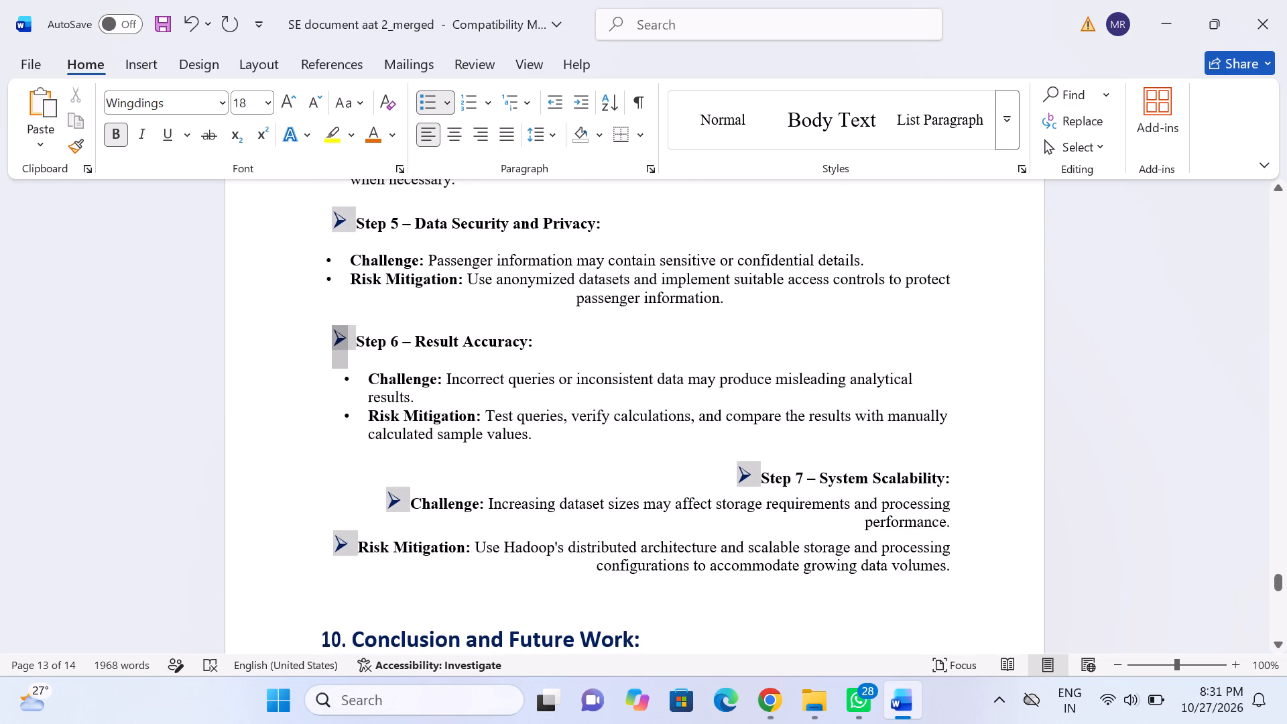
{"action": "double_click", "coordinate": [348, 383]}
{"action": "left_click_drag", "start_coordinate": [348, 383], "coordinate": [334, 379]}
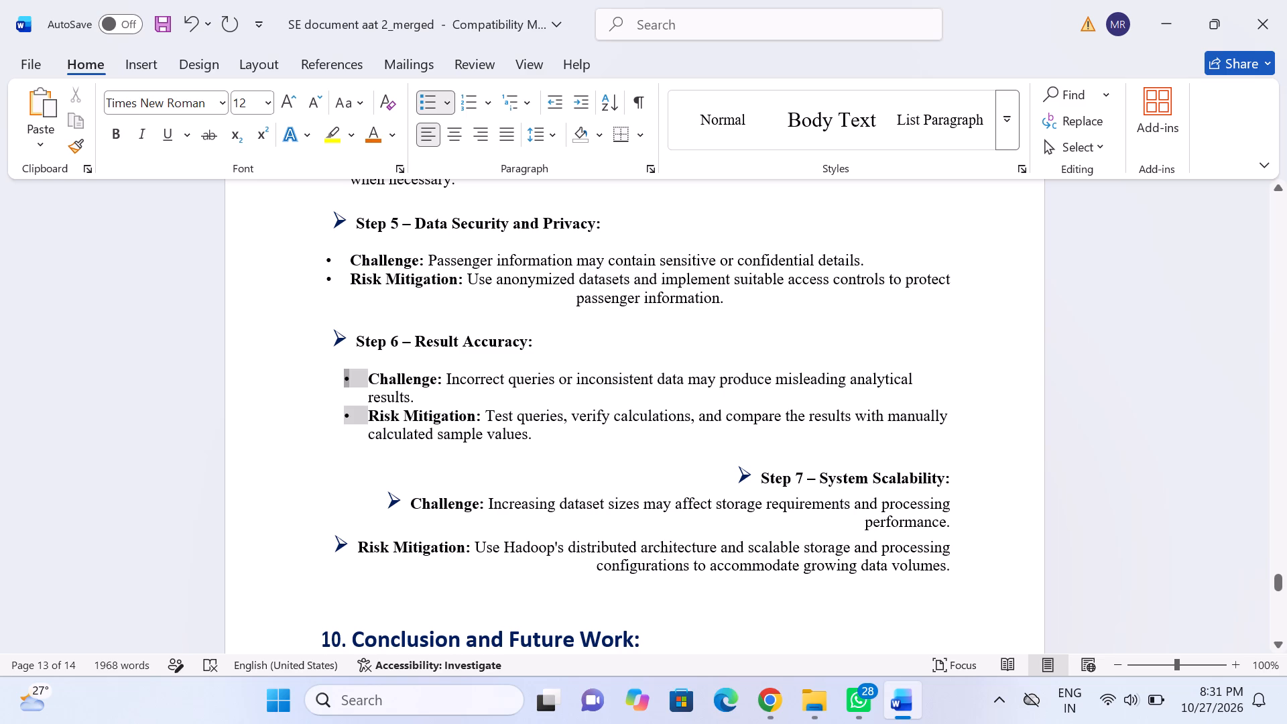
{"action": "left_click_drag", "start_coordinate": [334, 379], "coordinate": [324, 373]}
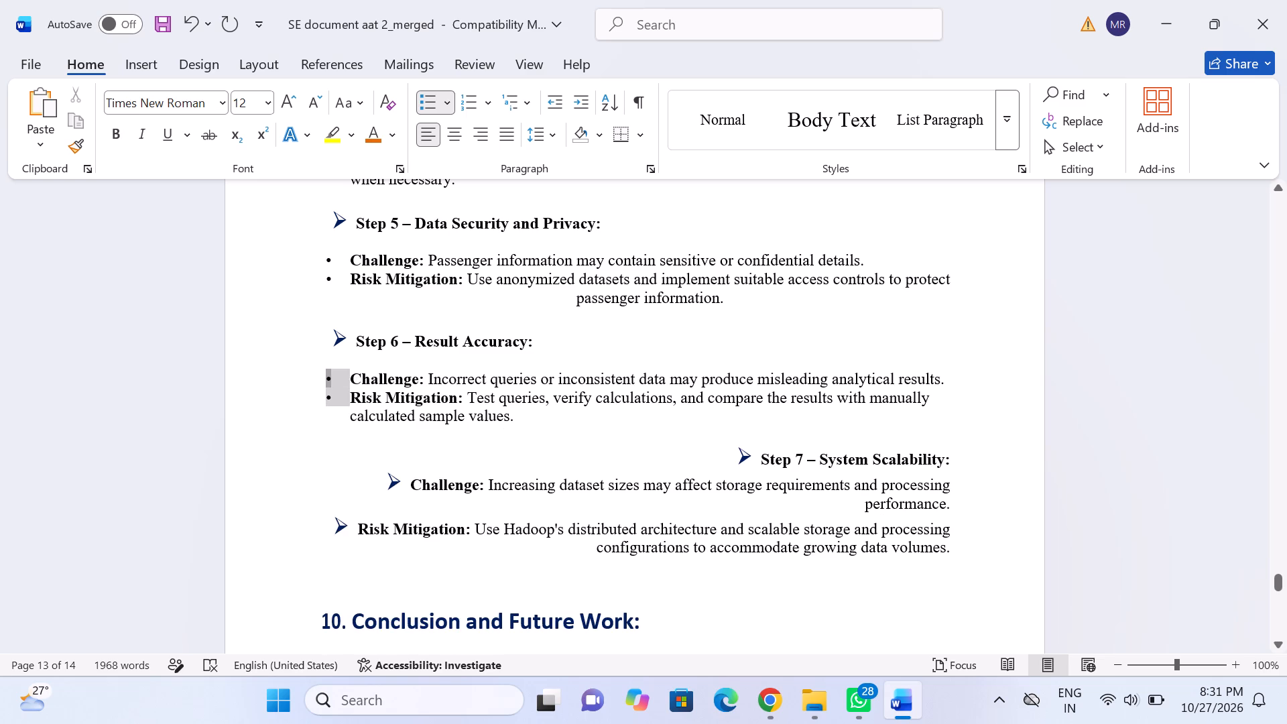
Left-align the Step 7 – System Scalability heading.
{"action": "left_click", "coordinate": [749, 456]}
{"action": "left_click", "coordinate": [749, 456]}
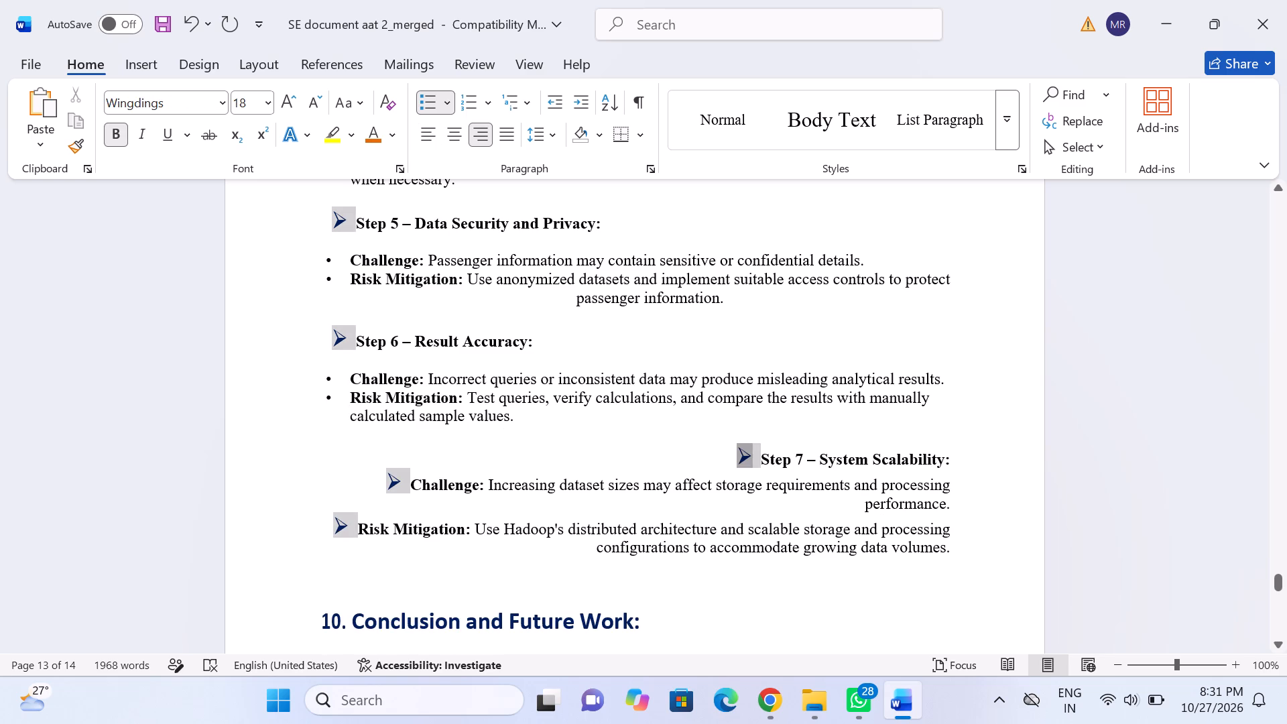
{"action": "left_click", "coordinate": [428, 139]}
Replace the arrow bullets of the Challenge and Risk Mitigation paragraphs under Step 7 – System Scalability with small round dots.
{"action": "left_click", "coordinate": [405, 485]}
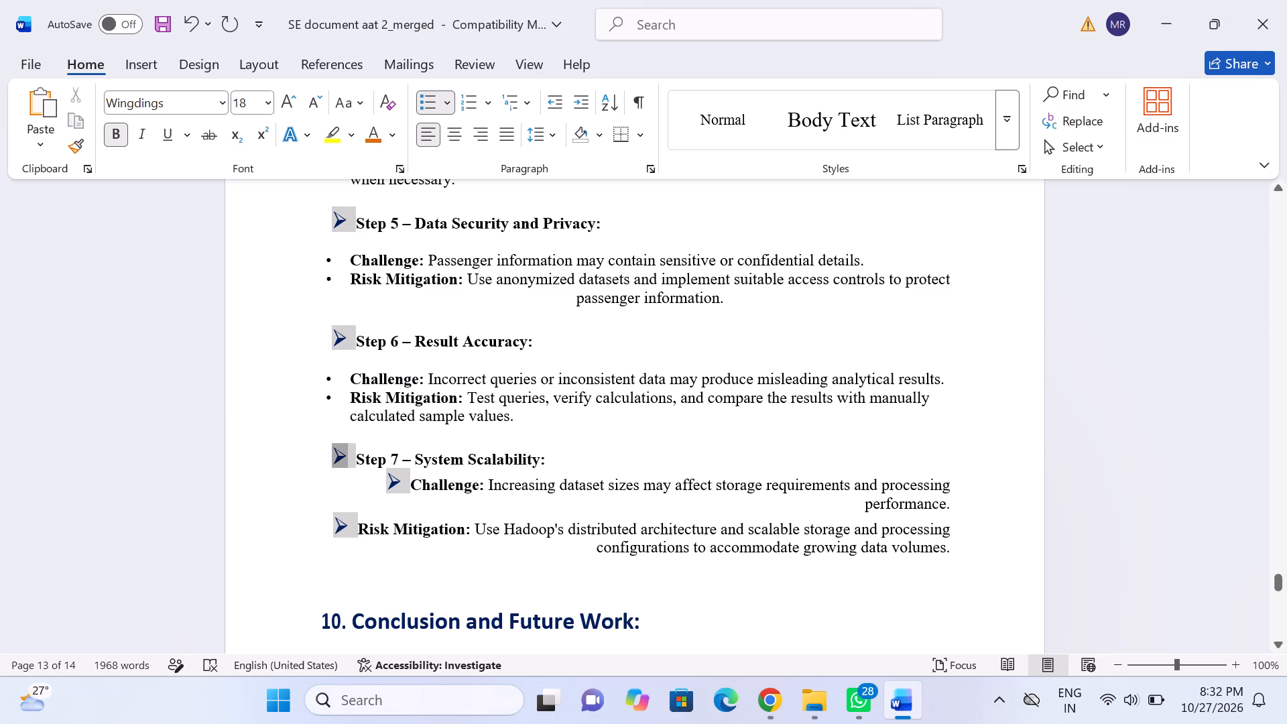
{"action": "key", "text": "BackSpace"}
{"action": "key", "text": "BackSpace"}
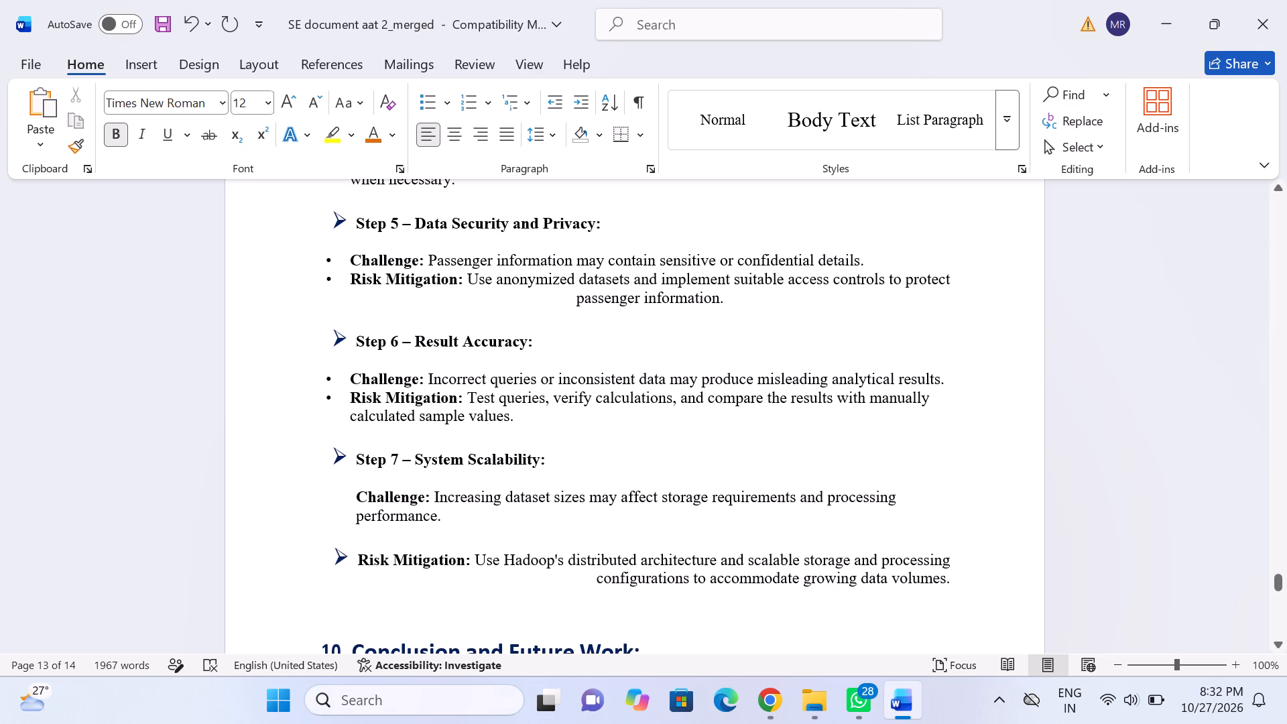
{"action": "left_click", "coordinate": [355, 557]}
{"action": "key", "text": "BackSpace"}
{"action": "left_click_drag", "start_coordinate": [358, 498], "coordinate": [839, 579]}
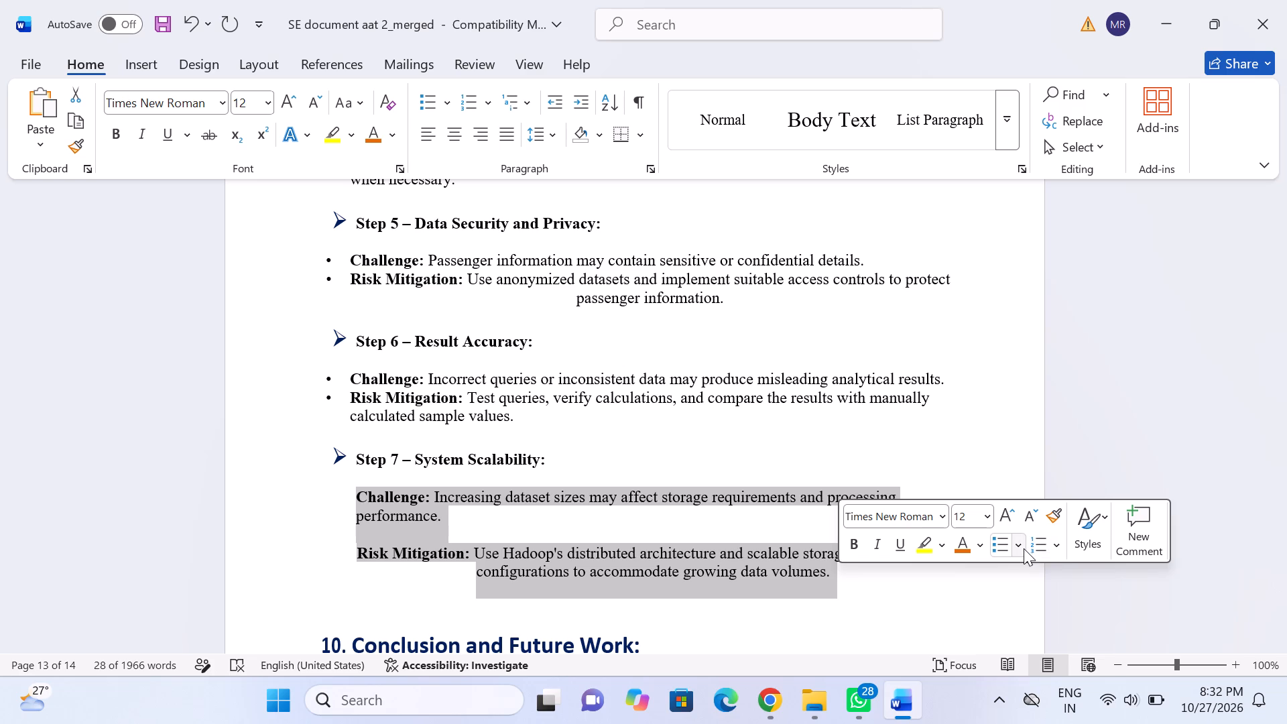
{"action": "left_click", "coordinate": [1022, 548]}
{"action": "left_click", "coordinate": [1056, 404]}
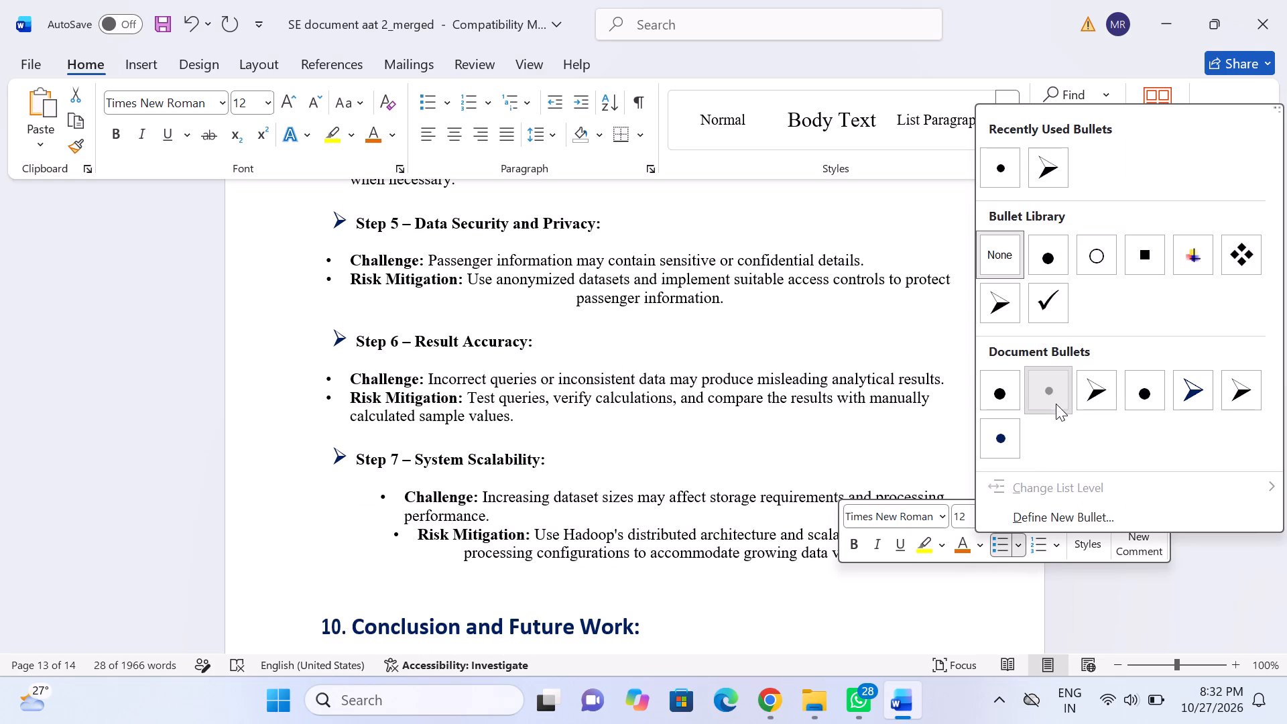
Move the Challenge and Risk Mitigation bullets under Step 7 out directly beneath the Step 7 arrow.
{"action": "left_click", "coordinate": [381, 493]}
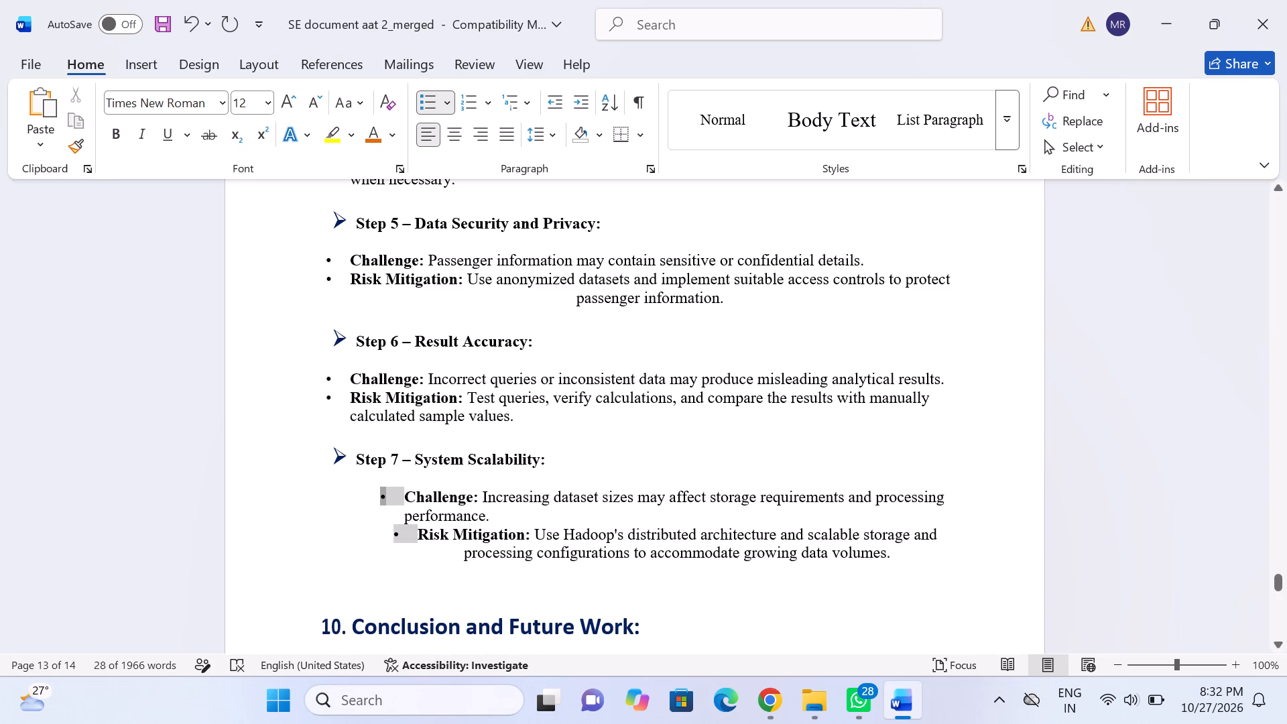
{"action": "left_click_drag", "start_coordinate": [381, 493], "coordinate": [330, 493]}
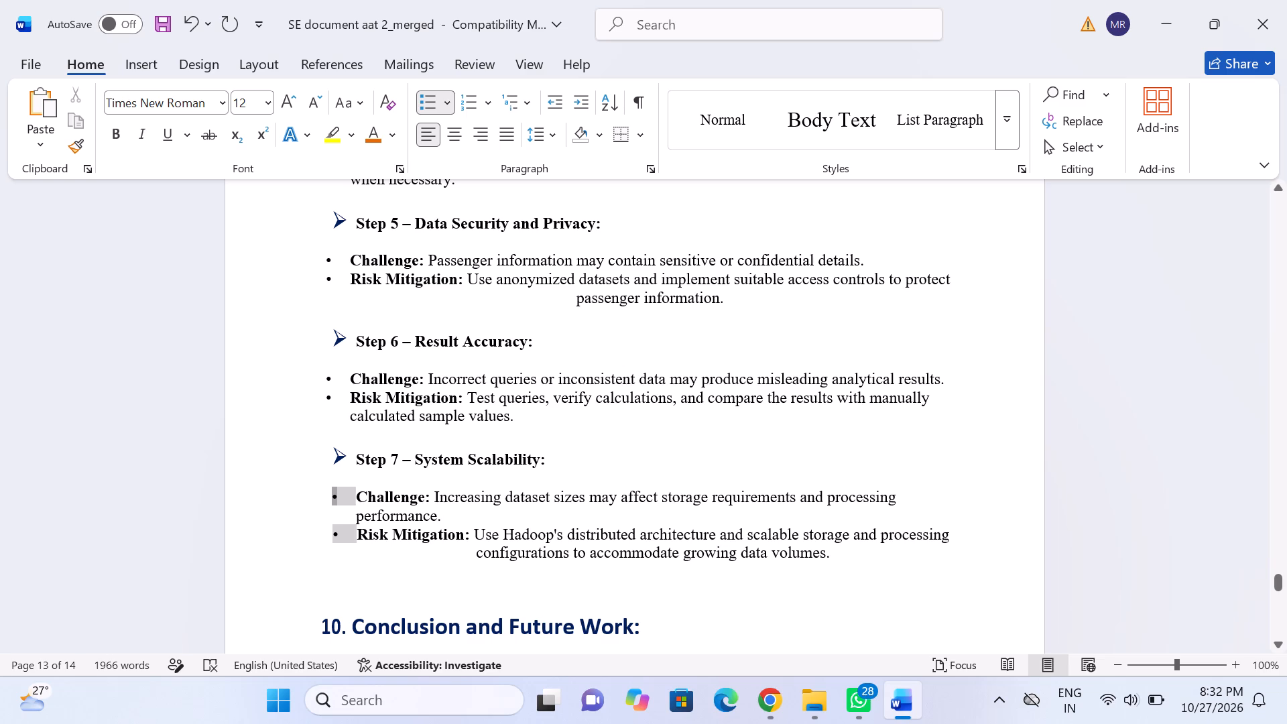
Delete the blank paragraph above the section 10 heading.
{"action": "left_click", "coordinate": [840, 599]}
{"action": "scroll", "coordinate": [840, 599], "scroll_direction": "down", "scroll_amount": 3}
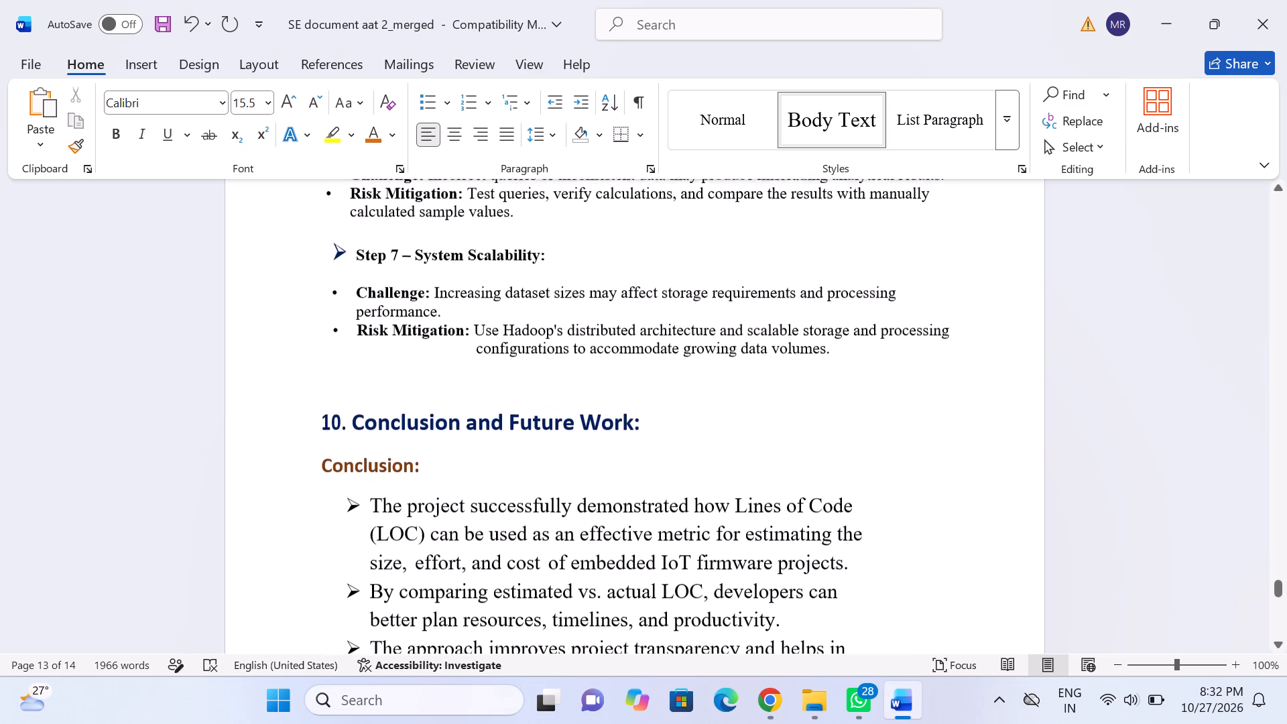
{"action": "key", "text": "BackSpace"}
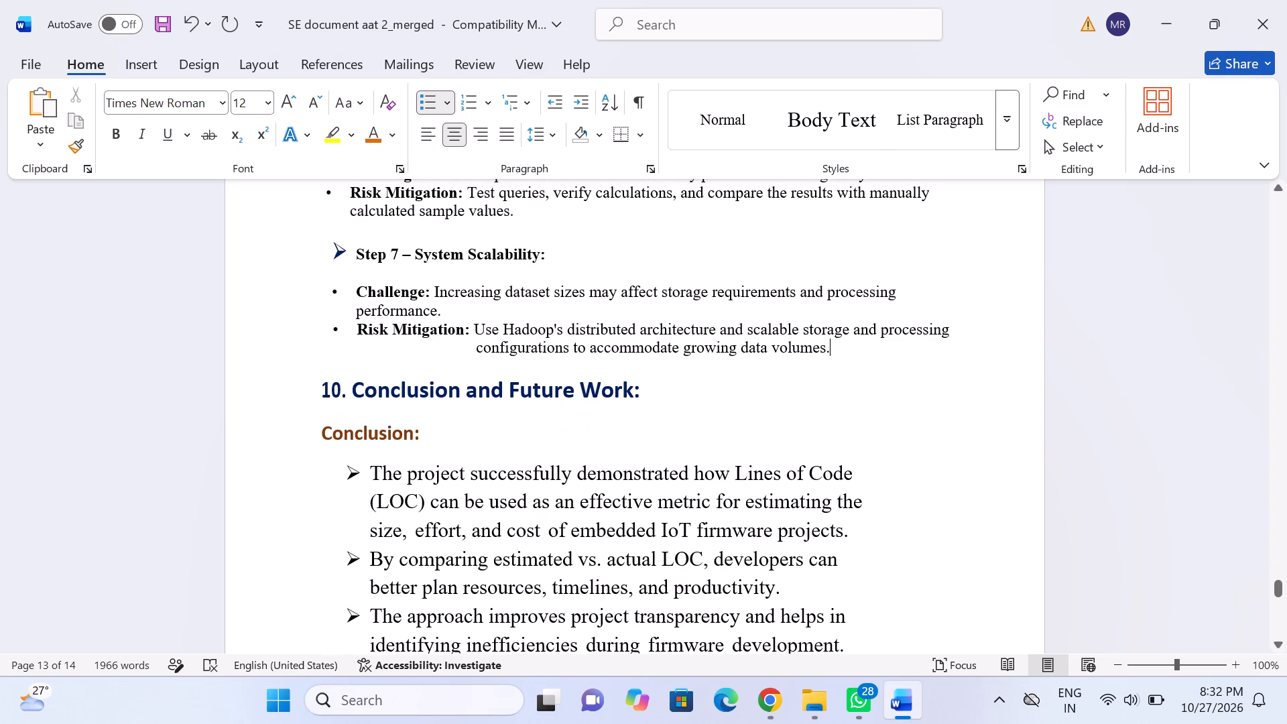
Copy the section 10 heading text "Conclusion and Future Work:".
{"action": "left_click_drag", "start_coordinate": [349, 387], "coordinate": [699, 441]}
{"action": "left_click_drag", "start_coordinate": [699, 441], "coordinate": [670, 383]}
{"action": "key", "text": "ctrl+c"}
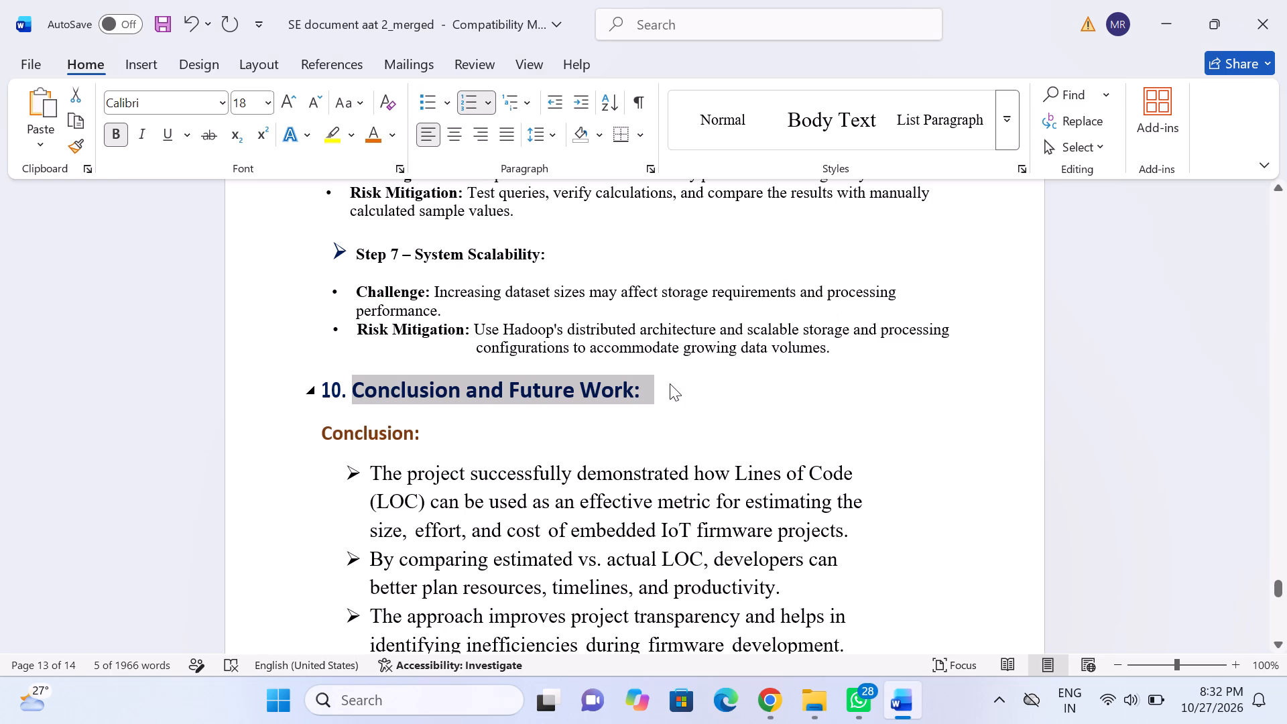
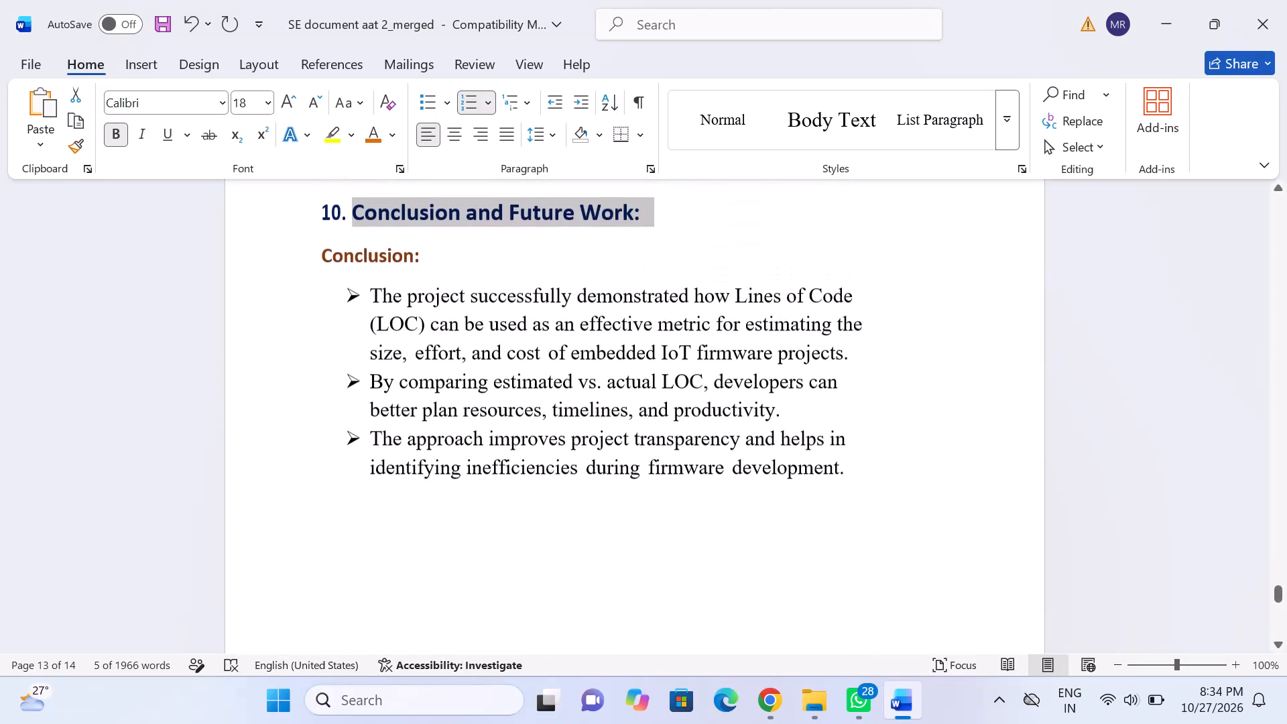
Look through the old Conclusion, Future Work and Key Take ways content of sections 10 and 11.
{"action": "scroll", "coordinate": [705, 499], "scroll_direction": "up", "scroll_amount": 1}
{"action": "scroll", "coordinate": [705, 499], "scroll_direction": "down", "scroll_amount": 5}
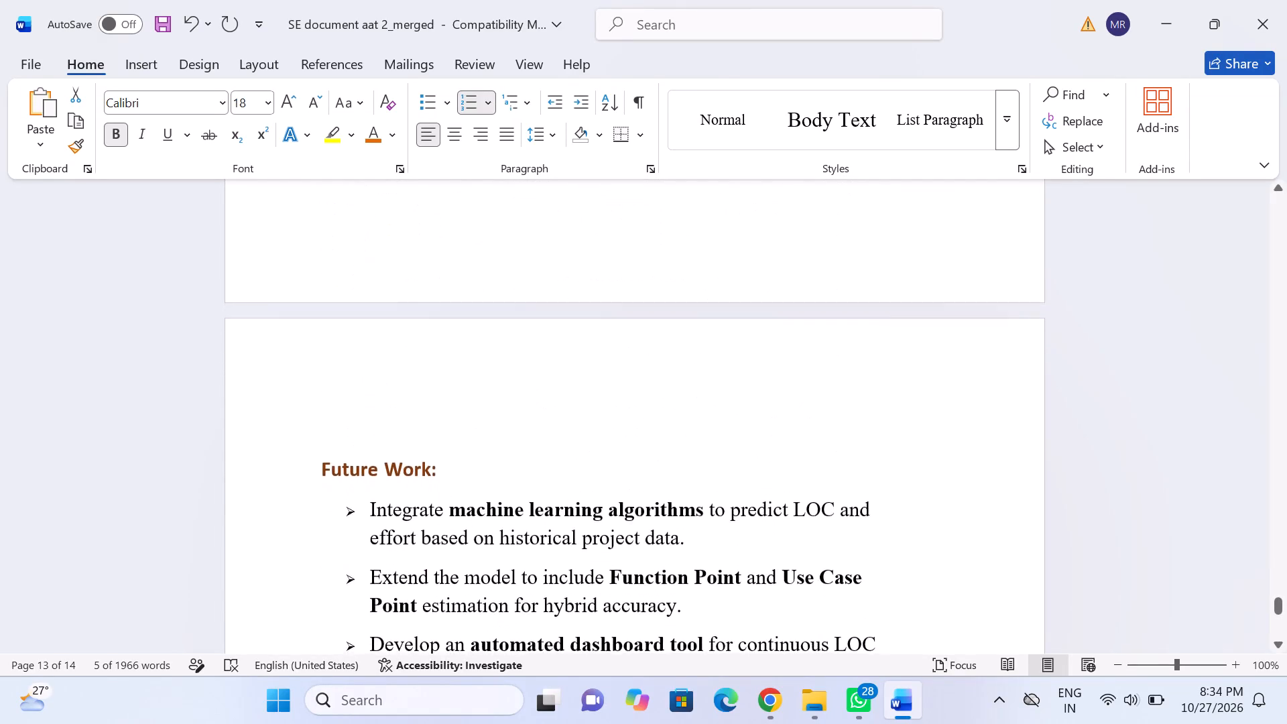
{"action": "scroll", "coordinate": [705, 499], "scroll_direction": "down", "scroll_amount": 3}
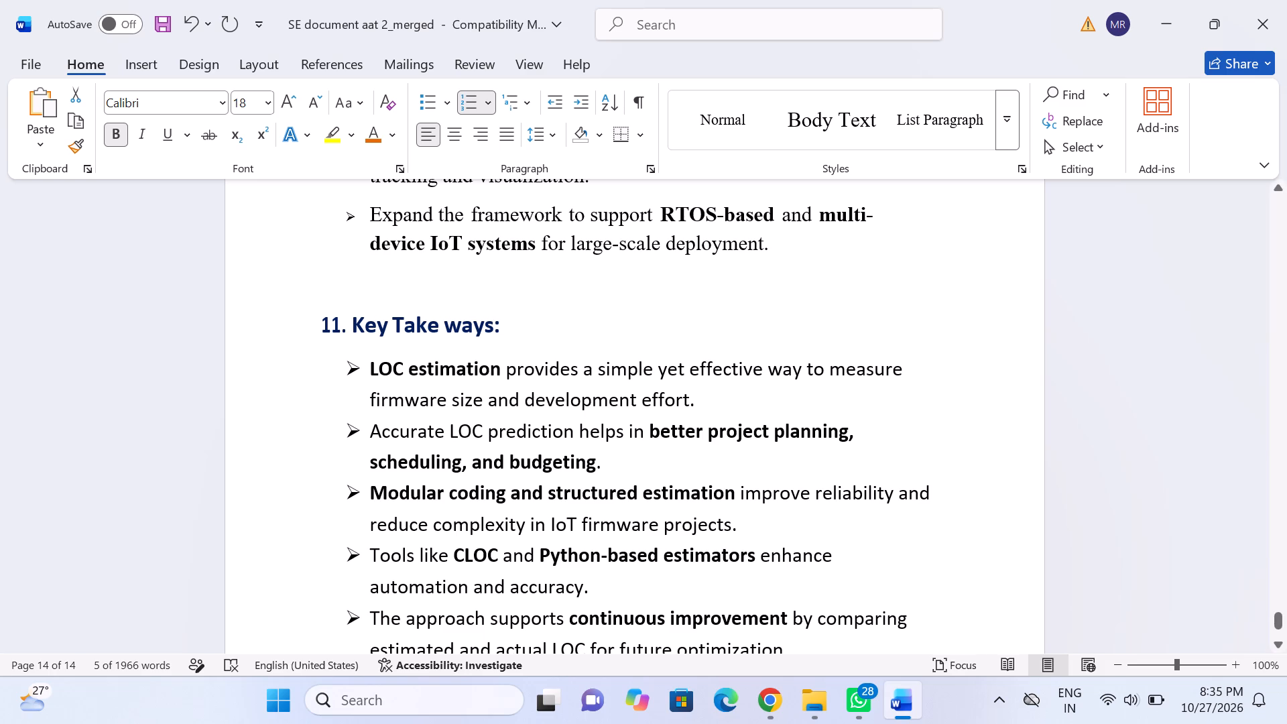
{"action": "scroll", "coordinate": [835, 412], "scroll_direction": "up", "scroll_amount": 2}
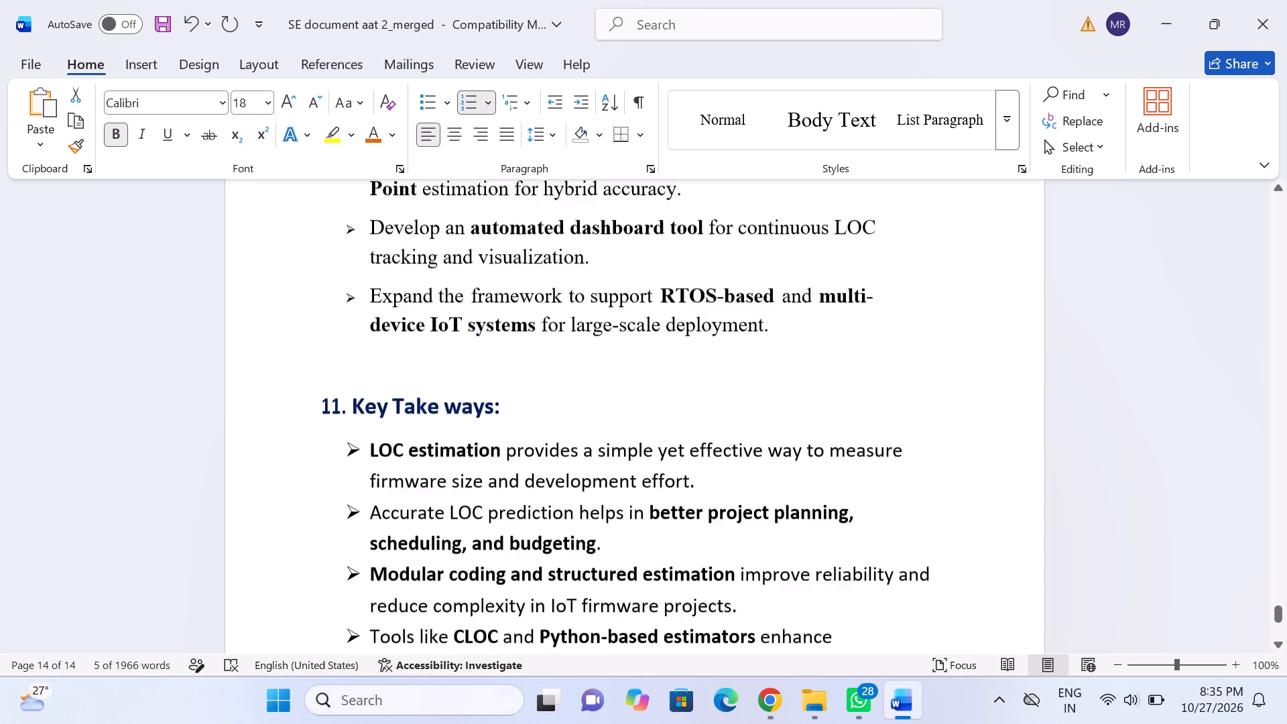
{"action": "scroll", "coordinate": [835, 412], "scroll_direction": "up", "scroll_amount": 6}
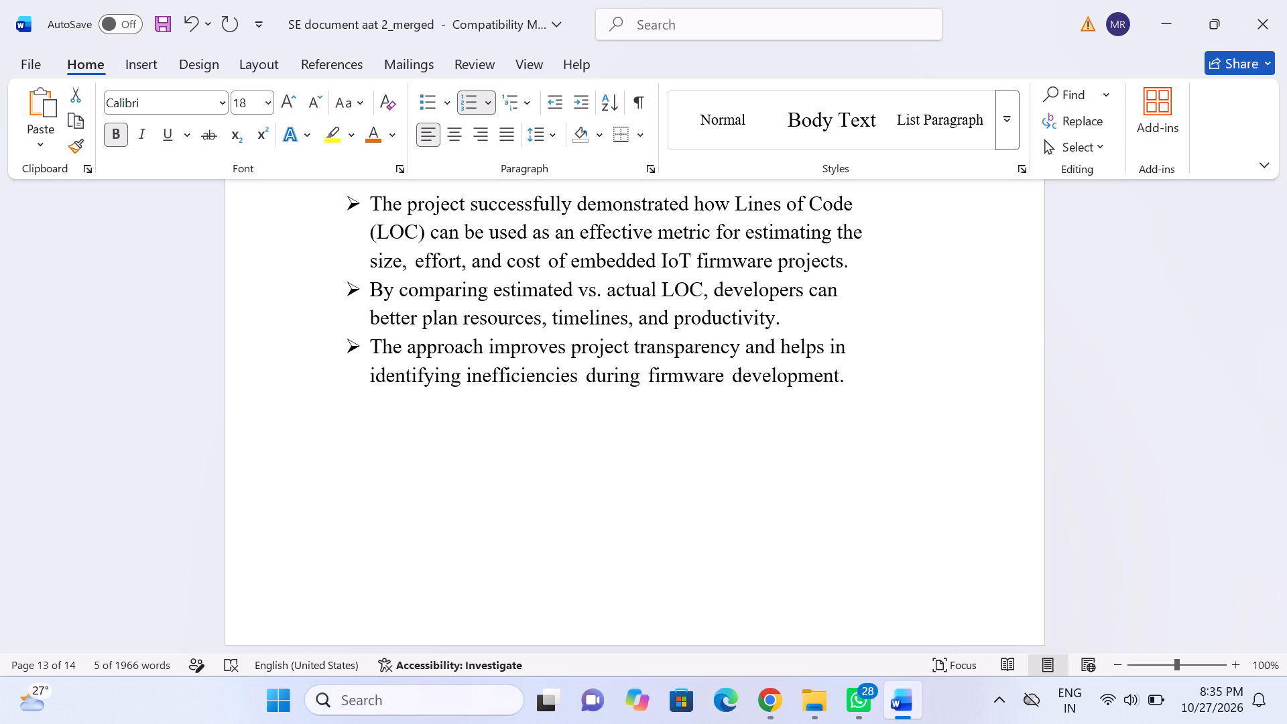
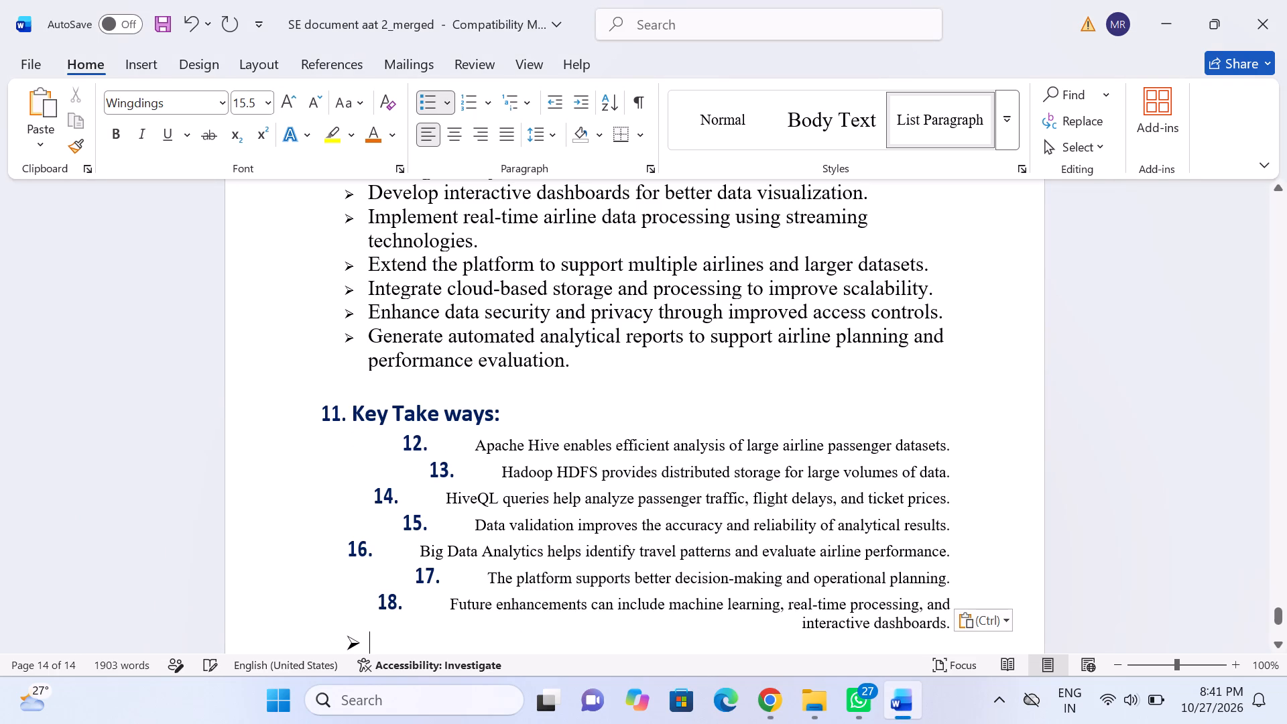
Change the list style of the seven pasted takeaways from numbers to arrow bullets.
{"action": "left_click_drag", "start_coordinate": [479, 445], "coordinate": [953, 629]}
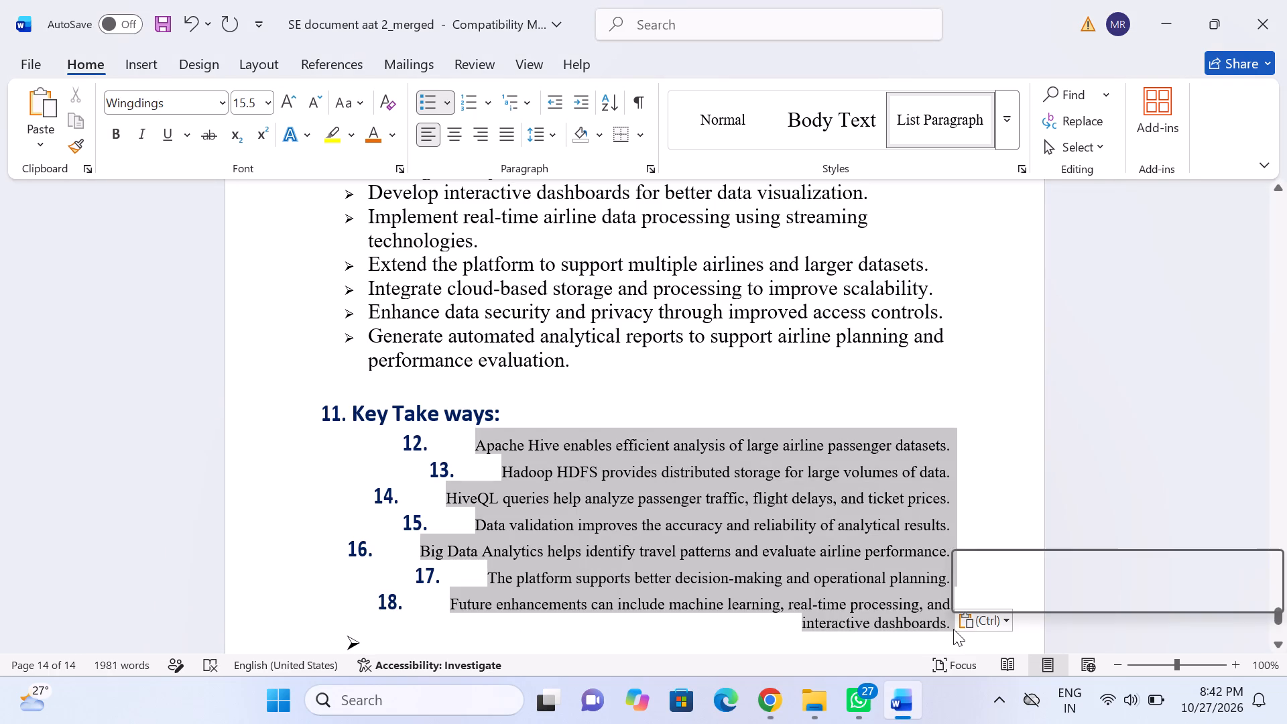
{"action": "left_click", "coordinate": [1126, 595]}
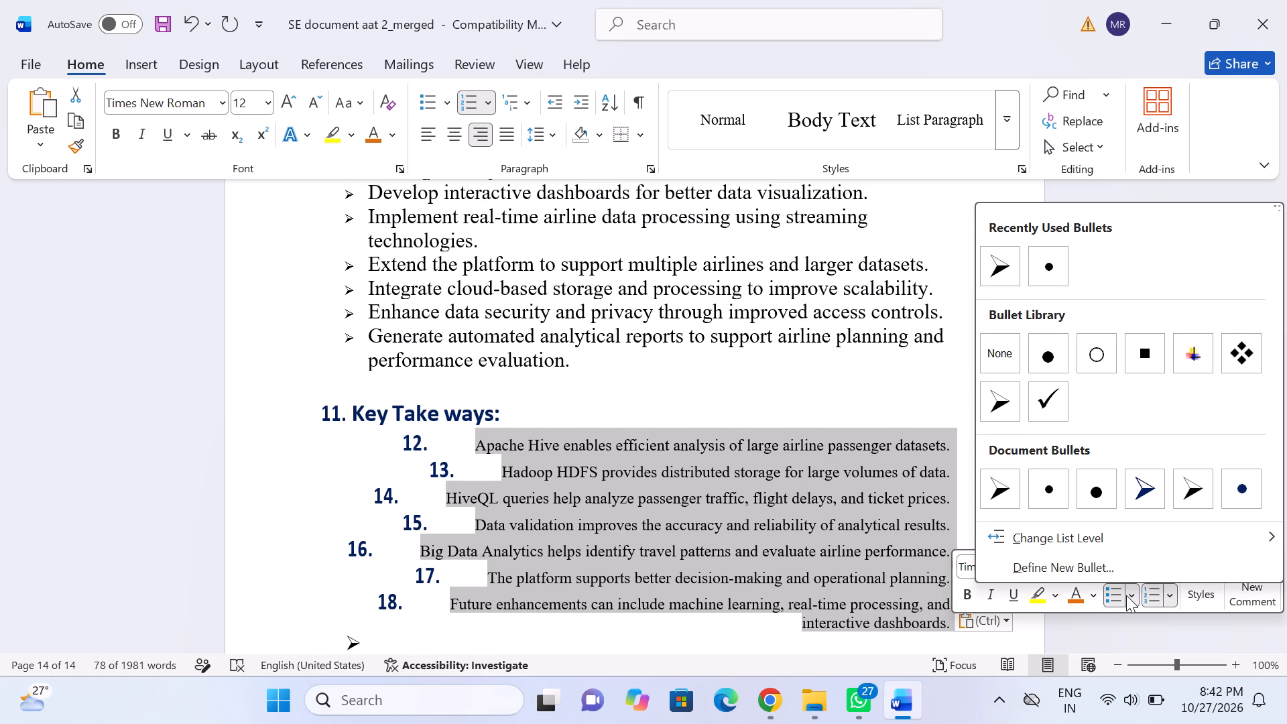
{"action": "left_click", "coordinate": [1001, 407]}
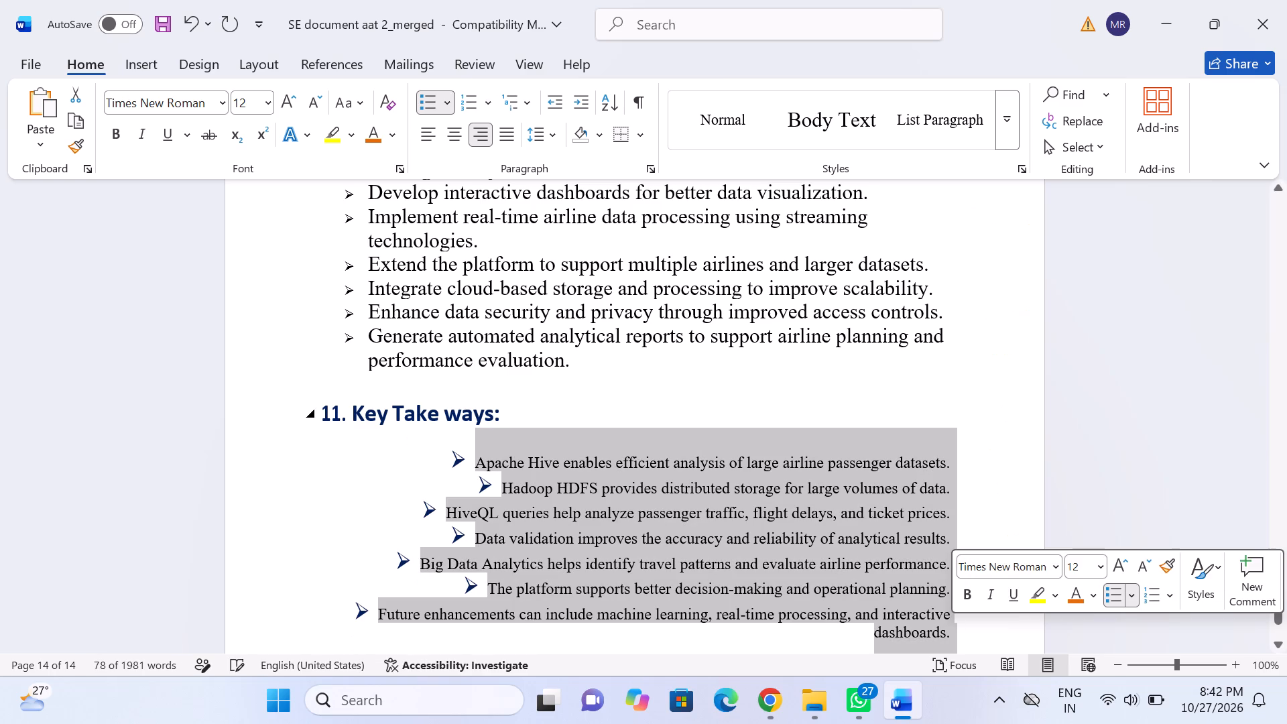
Left-align each of the seven section 11 bullets, from Apache Hive's efficient analysis to future enhancements.
{"action": "left_click", "coordinate": [465, 457]}
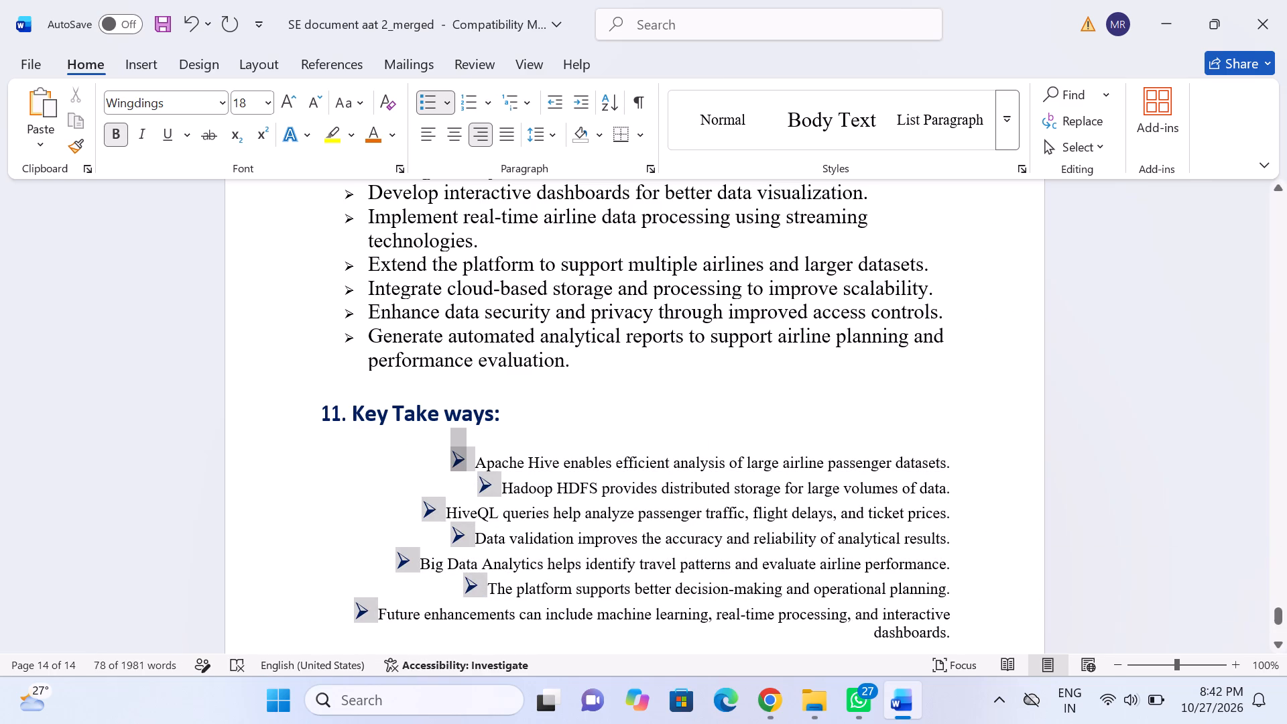
{"action": "left_click", "coordinate": [425, 140]}
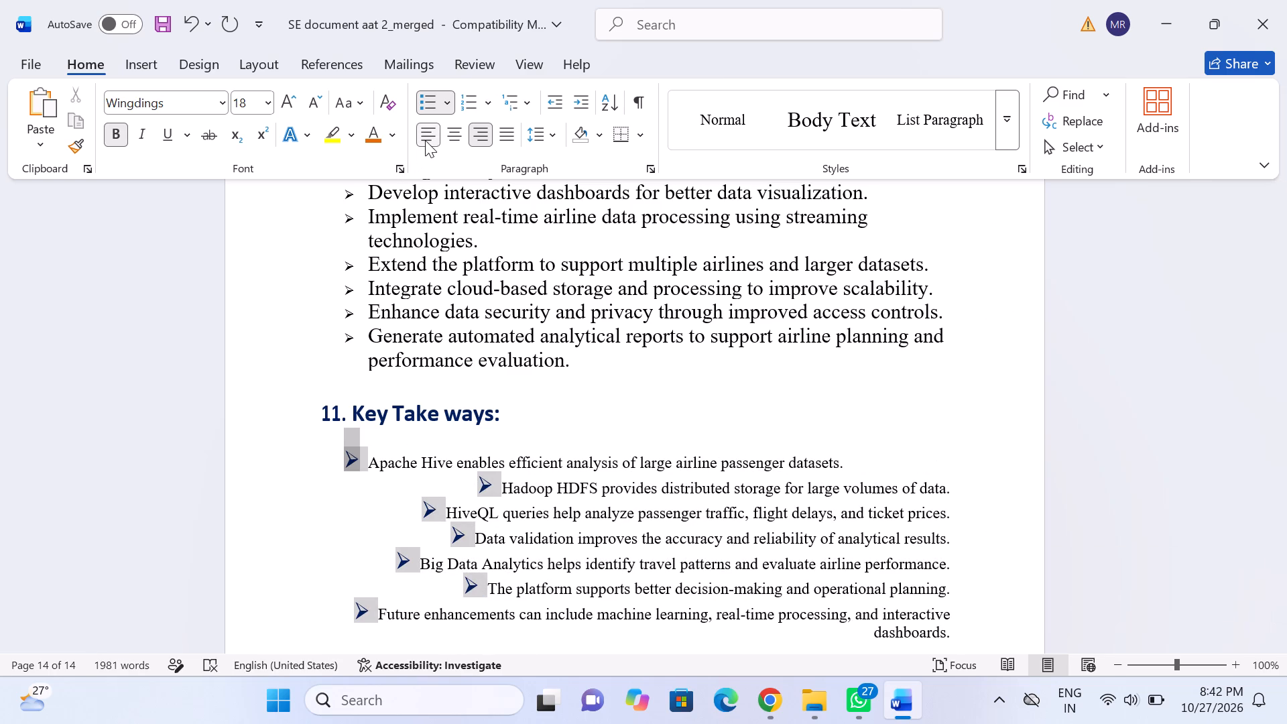
{"action": "left_click", "coordinate": [485, 481]}
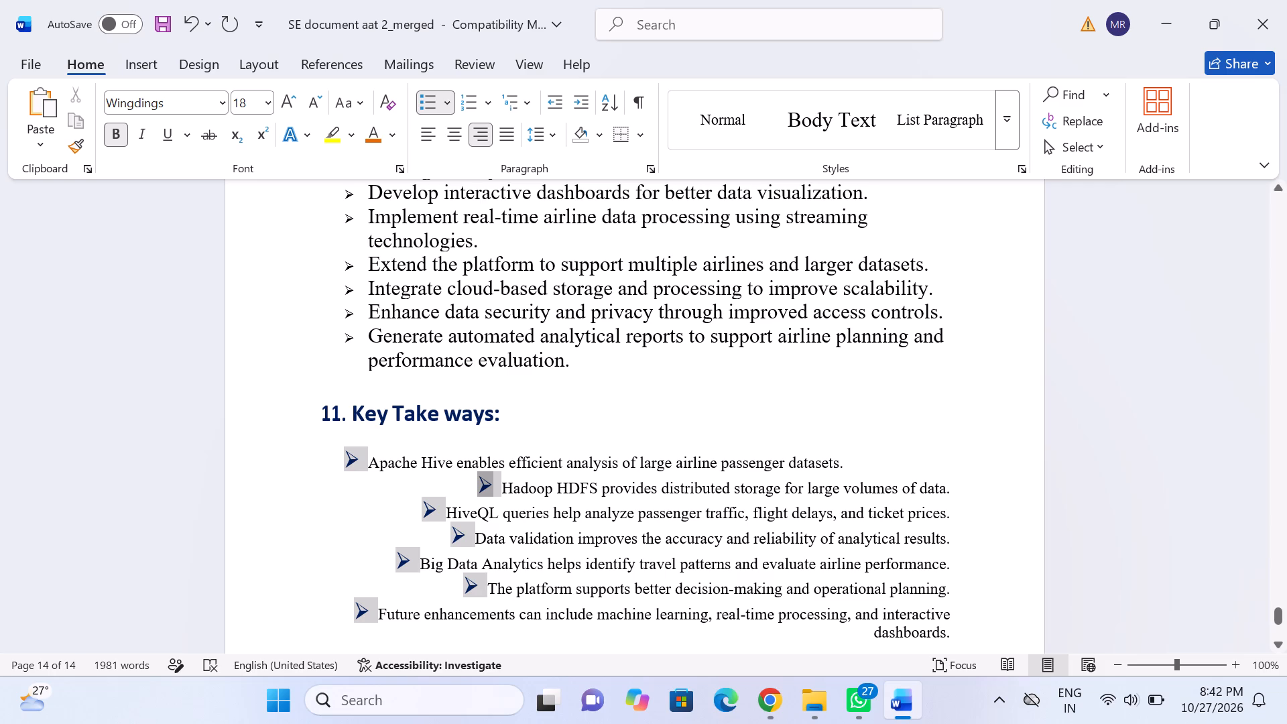
{"action": "left_click", "coordinate": [429, 144]}
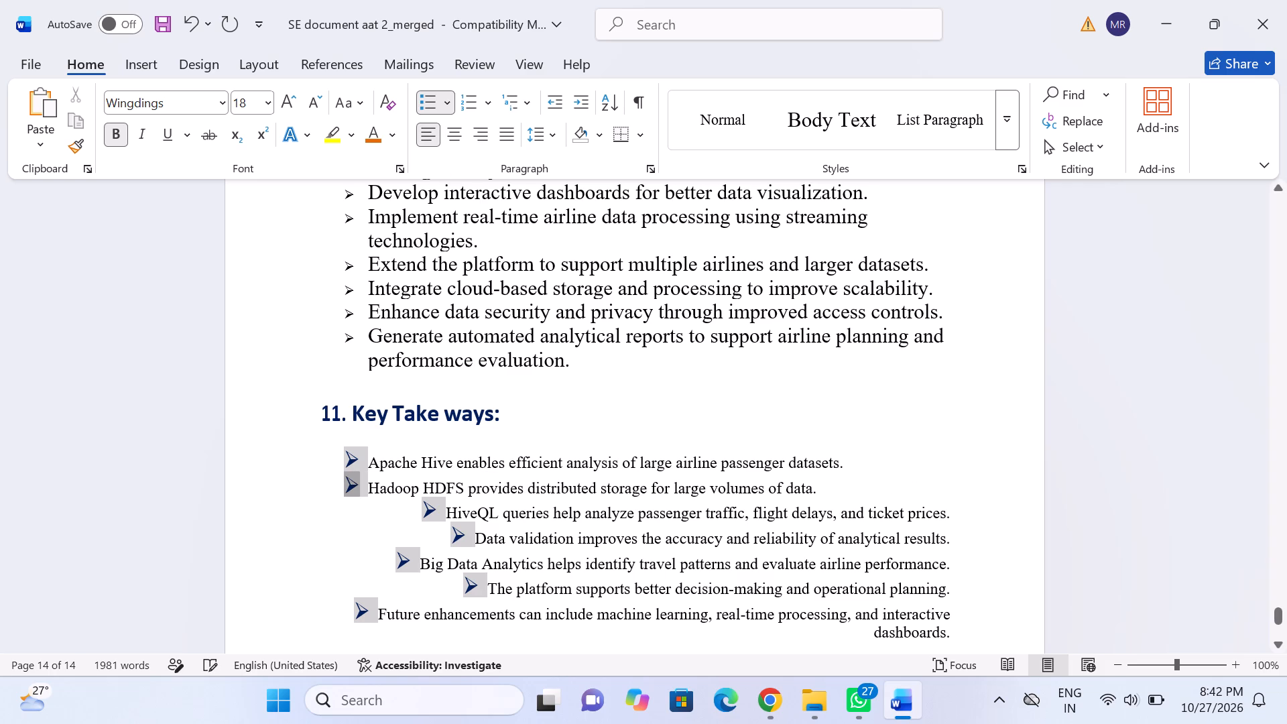
{"action": "left_click", "coordinate": [435, 507]}
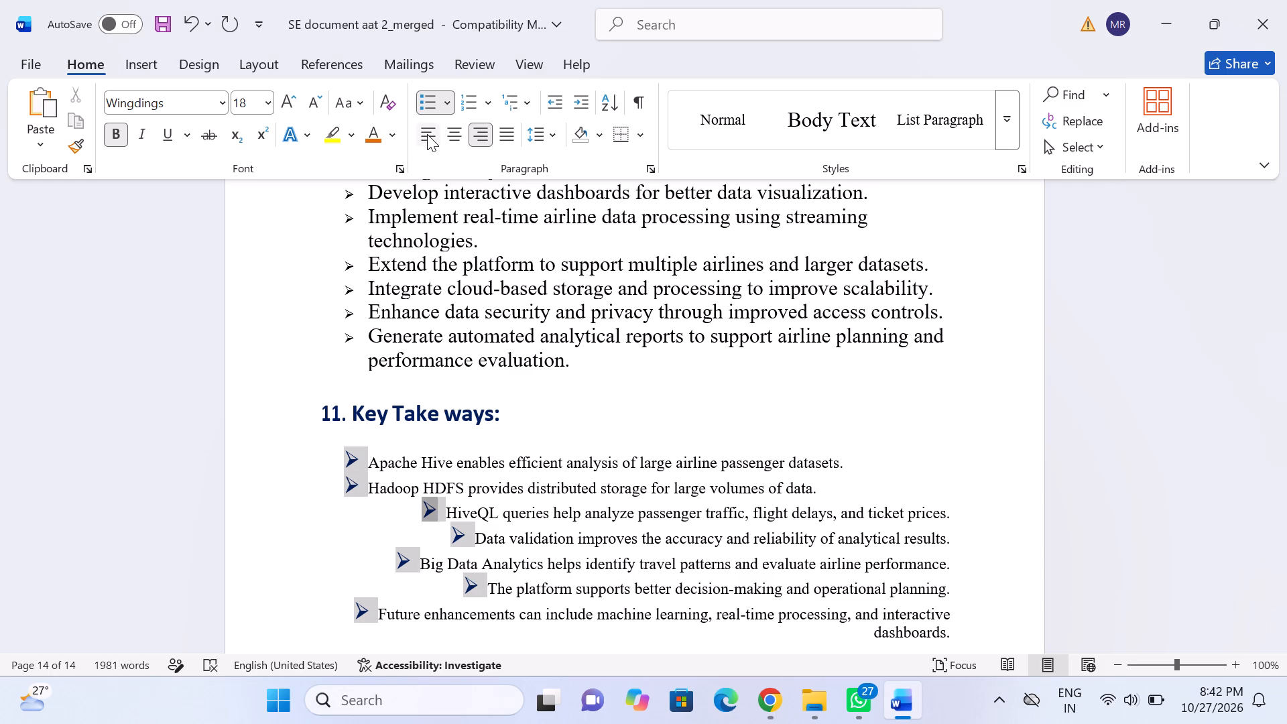
{"action": "left_click", "coordinate": [427, 134]}
{"action": "left_click", "coordinate": [456, 536]}
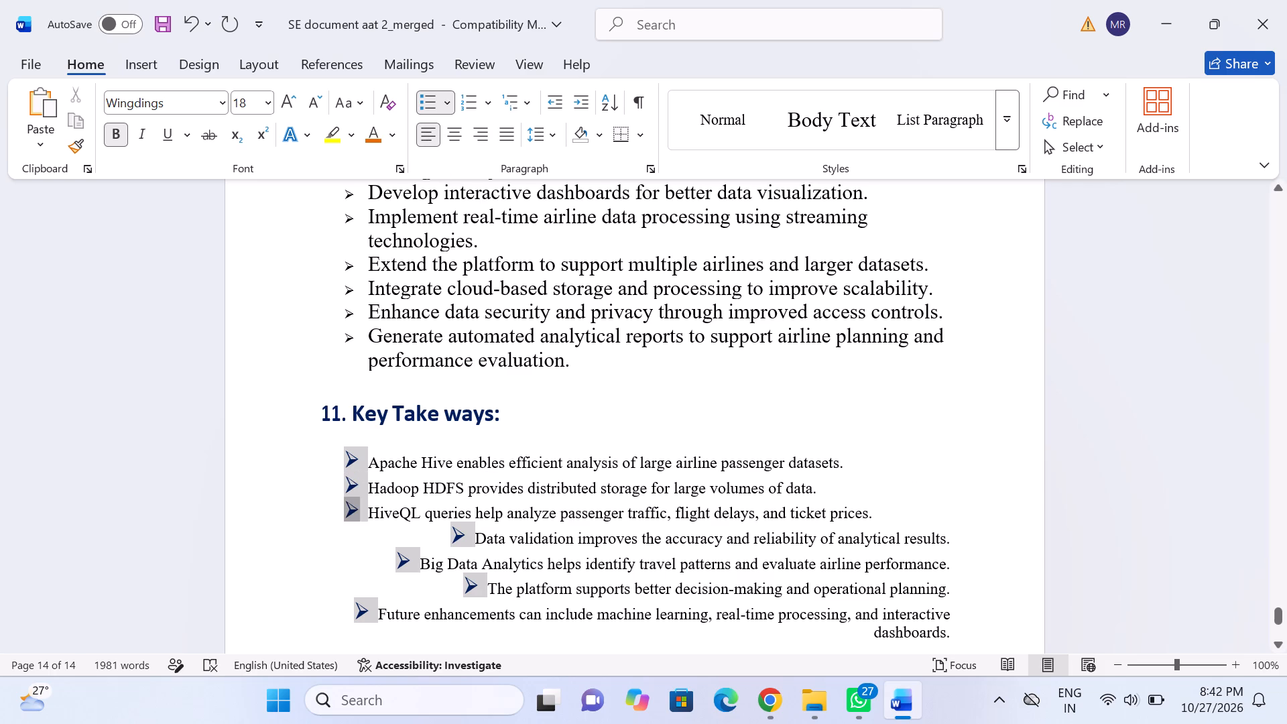
{"action": "left_click", "coordinate": [436, 129]}
{"action": "left_click", "coordinate": [399, 556]}
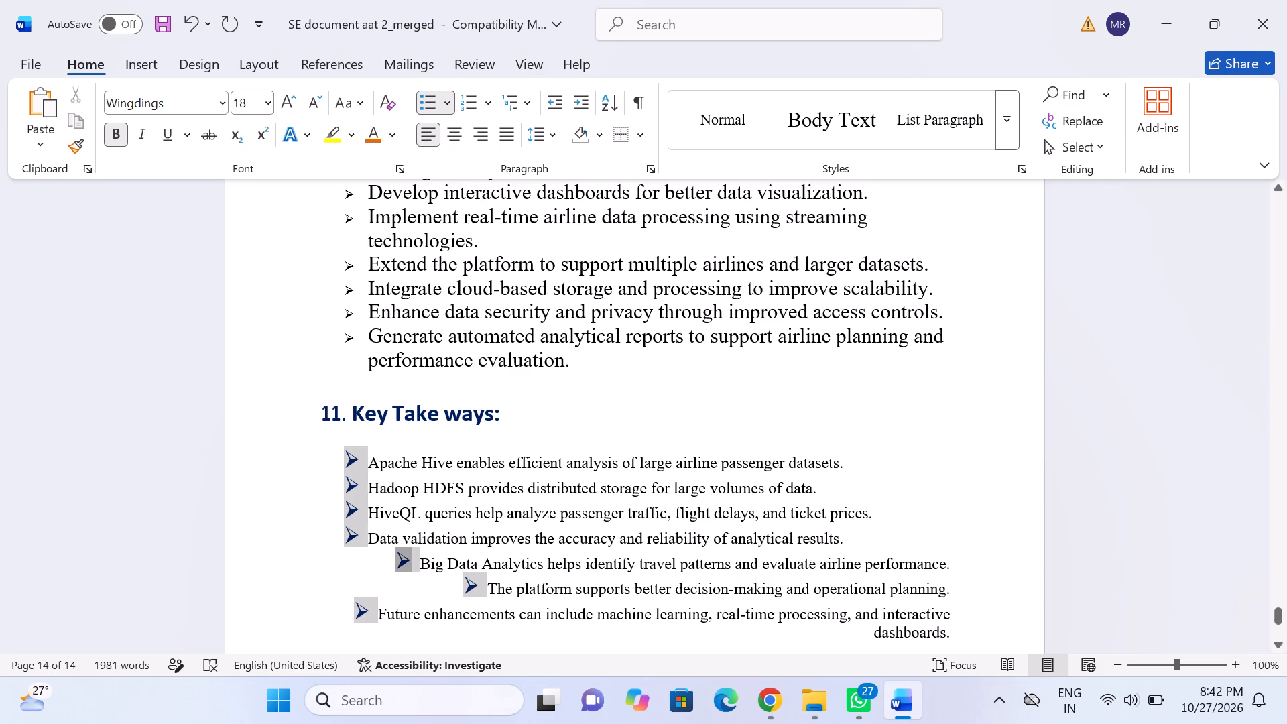
{"action": "left_click", "coordinate": [430, 137]}
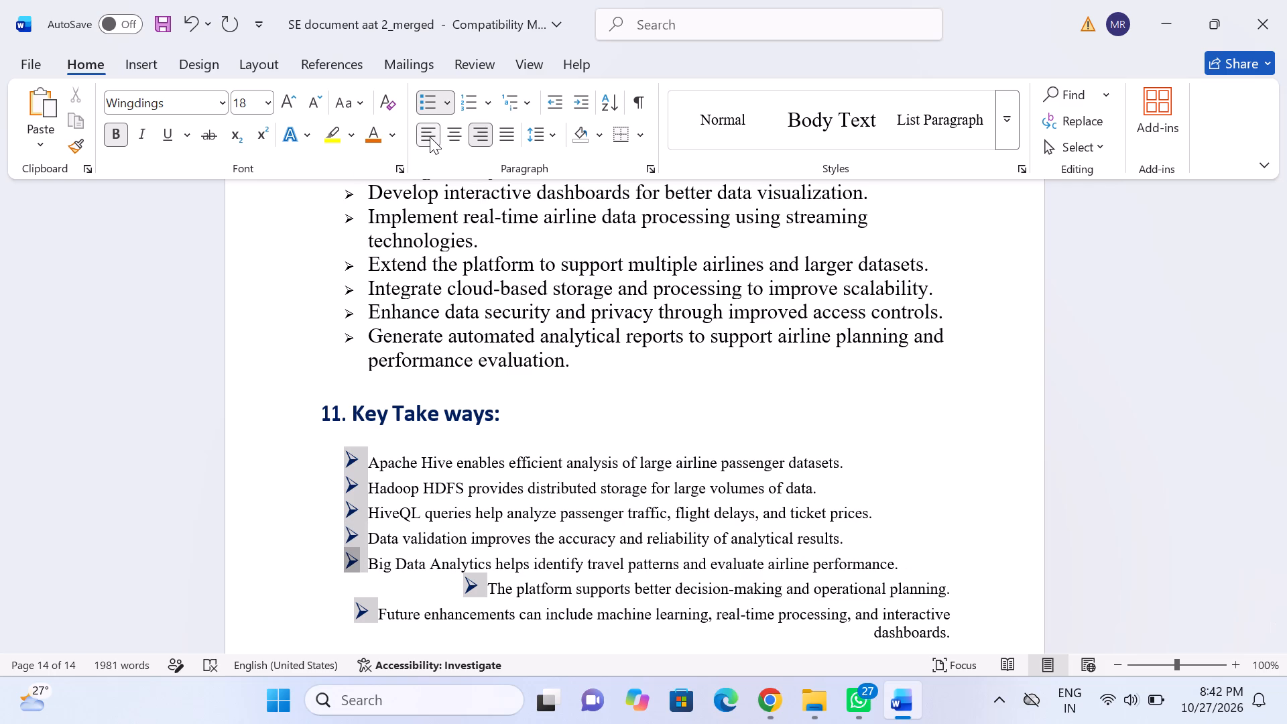
{"action": "left_click", "coordinate": [471, 588]}
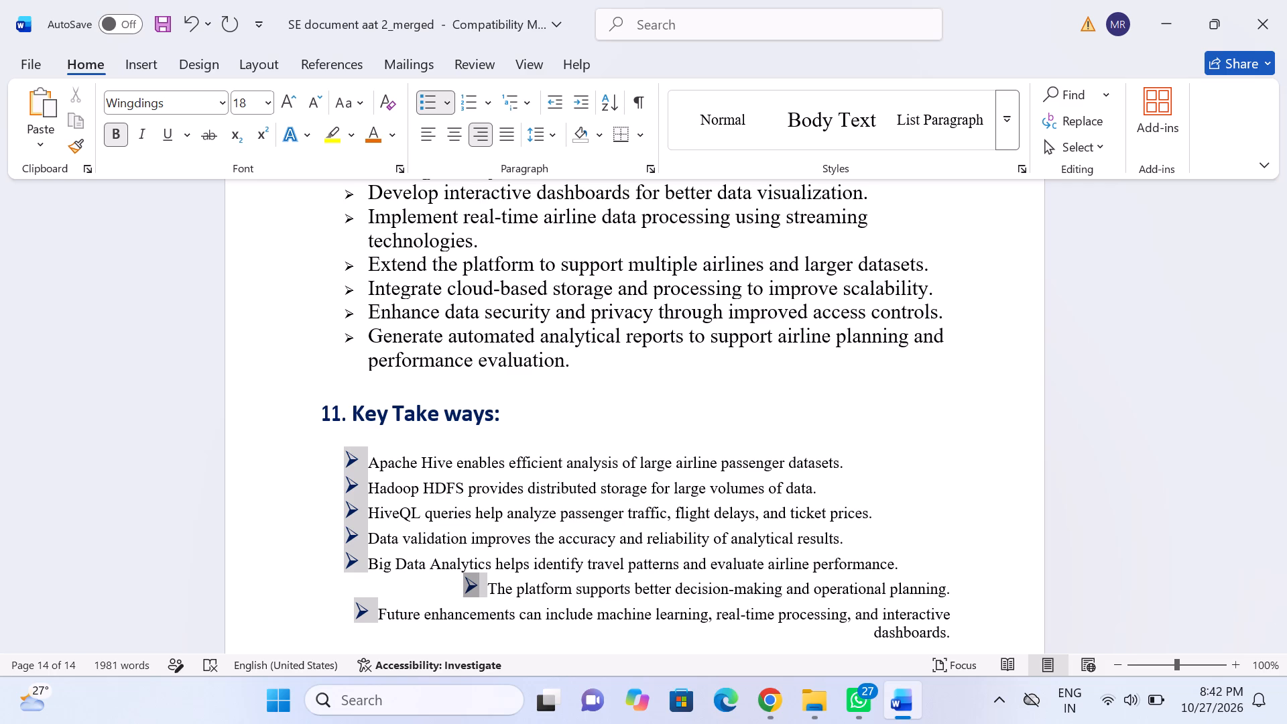
{"action": "left_click", "coordinate": [425, 135]}
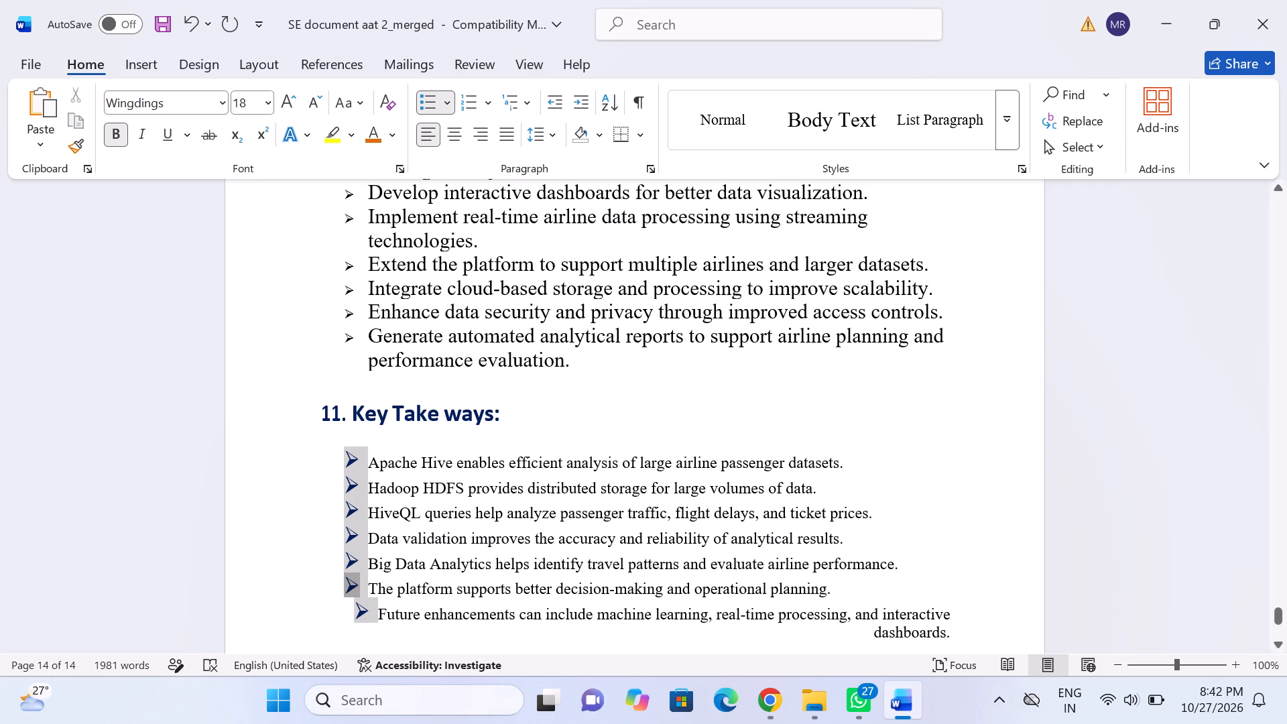
{"action": "left_click", "coordinate": [365, 615]}
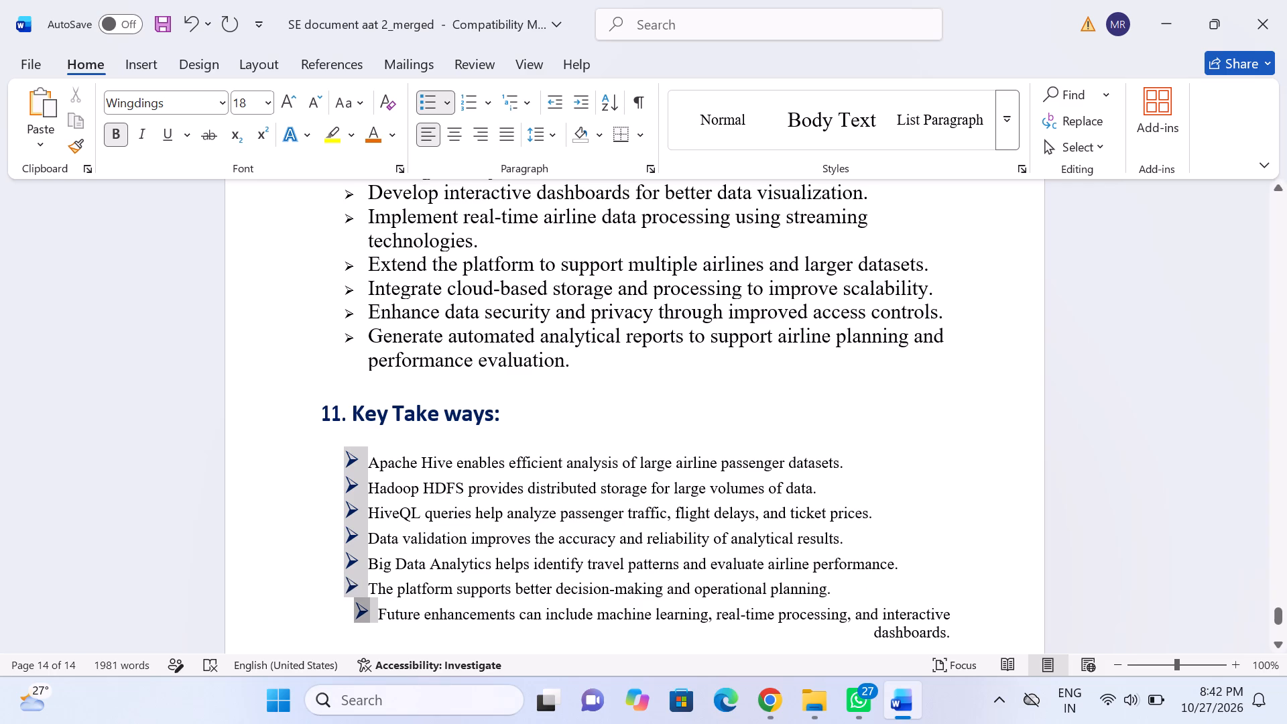
{"action": "left_click", "coordinate": [421, 136]}
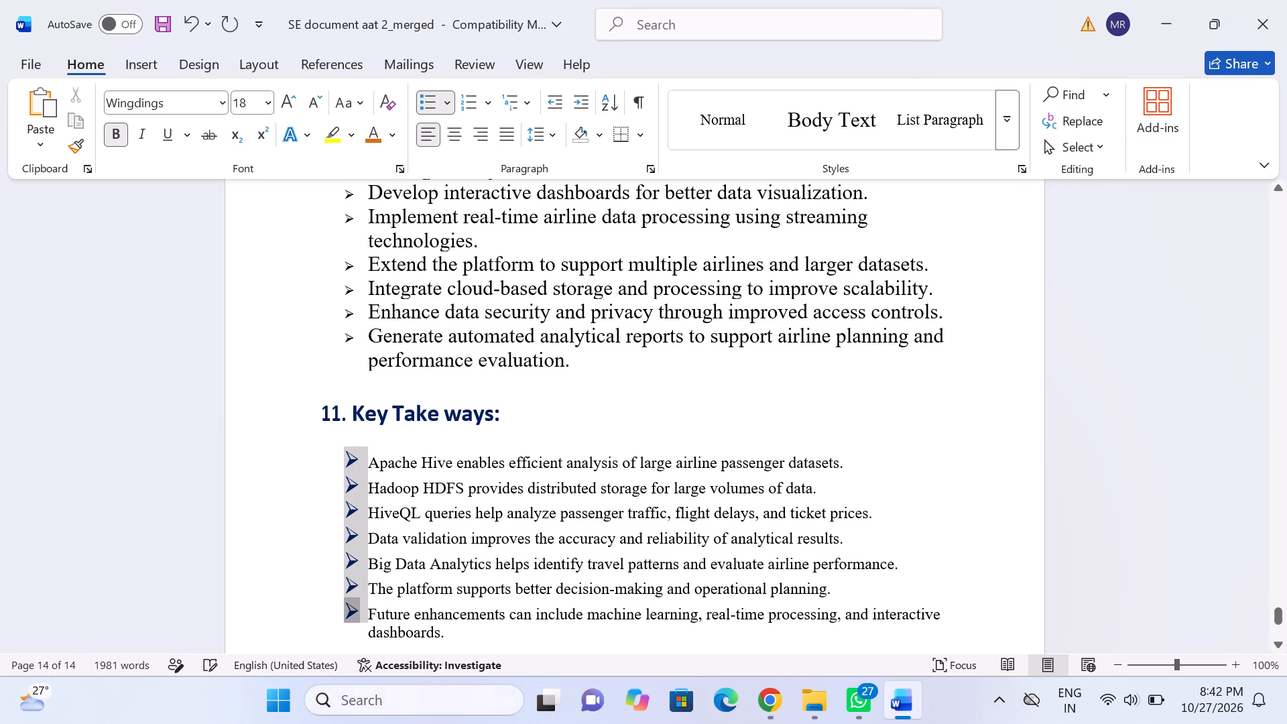
Remove the empty leftover bullet below the last key takeaway.
{"action": "scroll", "coordinate": [553, 467], "scroll_direction": "down", "scroll_amount": 3}
{"action": "left_click", "coordinate": [383, 404]}
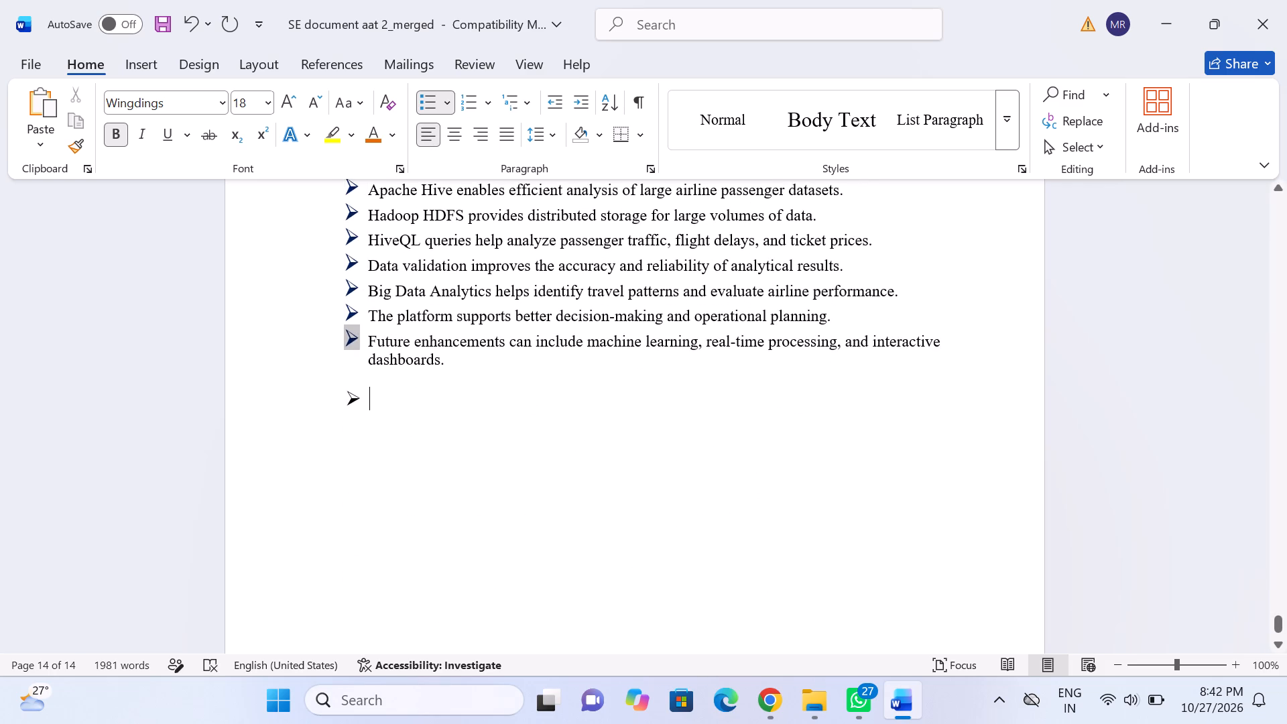
{"action": "key", "text": "BackSpace"}
{"action": "key", "text": "BackSpace"}
{"action": "scroll", "coordinate": [383, 404], "scroll_direction": "down", "scroll_amount": 5}
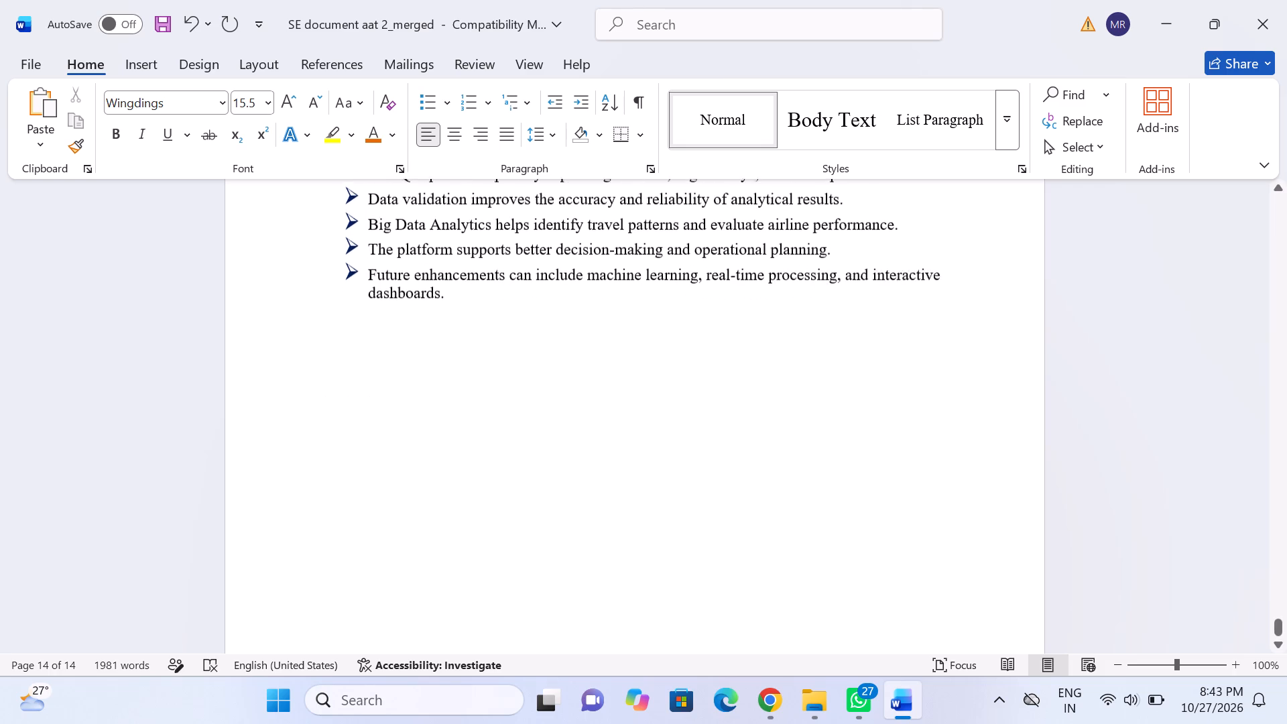
{"action": "scroll", "coordinate": [383, 404], "scroll_direction": "down", "scroll_amount": 5}
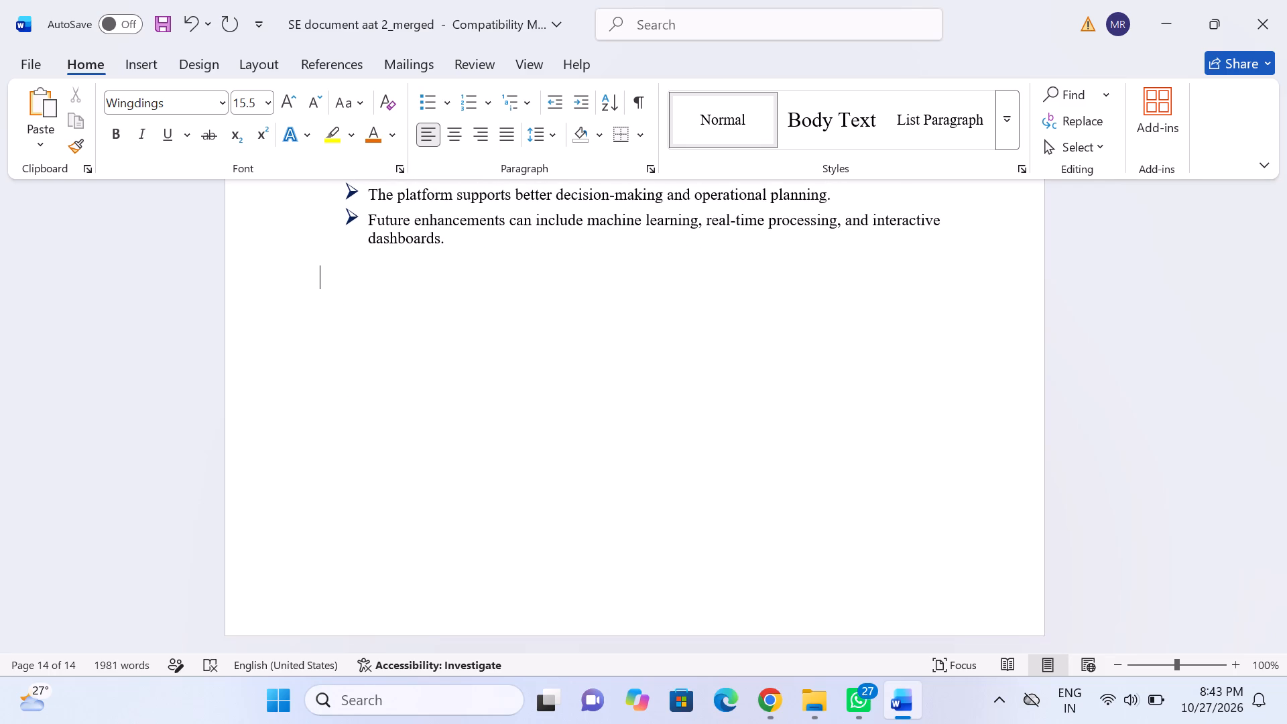
Check the font size of the Future Work bullets and set the section 11 key takeaways to size 16.
{"action": "scroll", "coordinate": [383, 404], "scroll_direction": "up", "scroll_amount": 4}
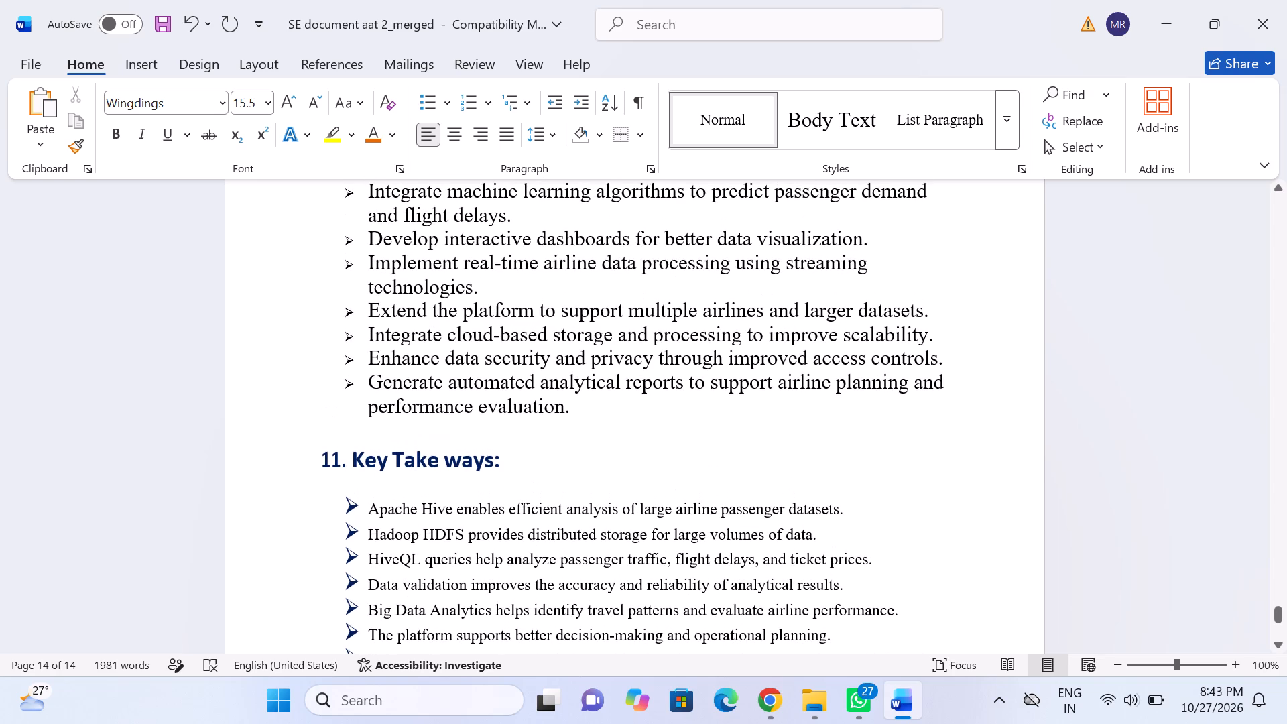
{"action": "left_click_drag", "start_coordinate": [584, 410], "coordinate": [358, 165]}
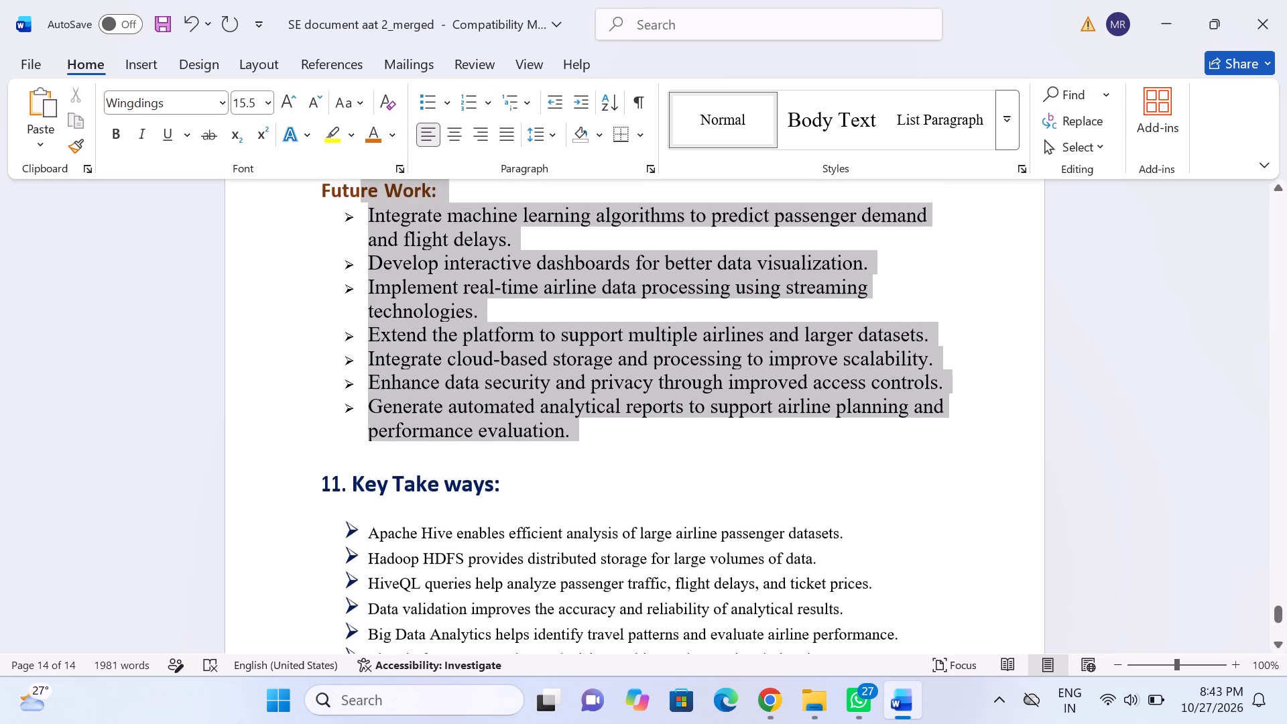
{"action": "left_click_drag", "start_coordinate": [358, 165], "coordinate": [353, 402]}
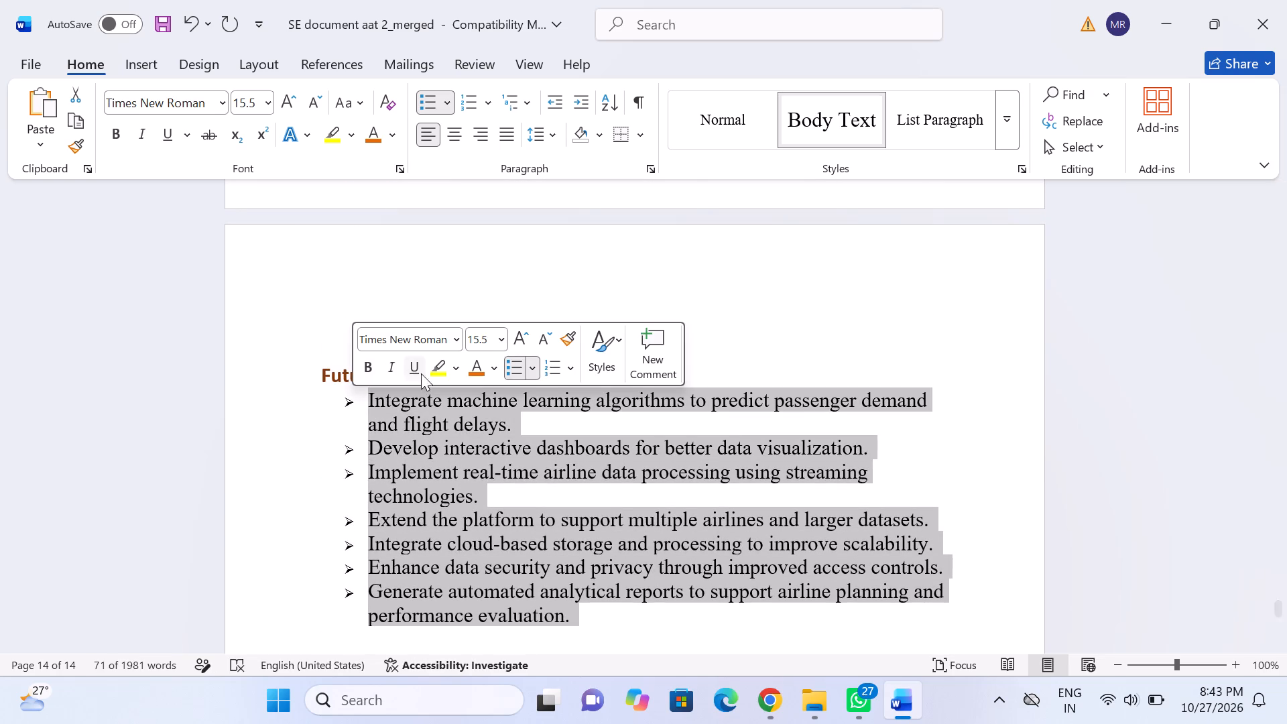
{"action": "scroll", "coordinate": [450, 508], "scroll_direction": "down", "scroll_amount": 4}
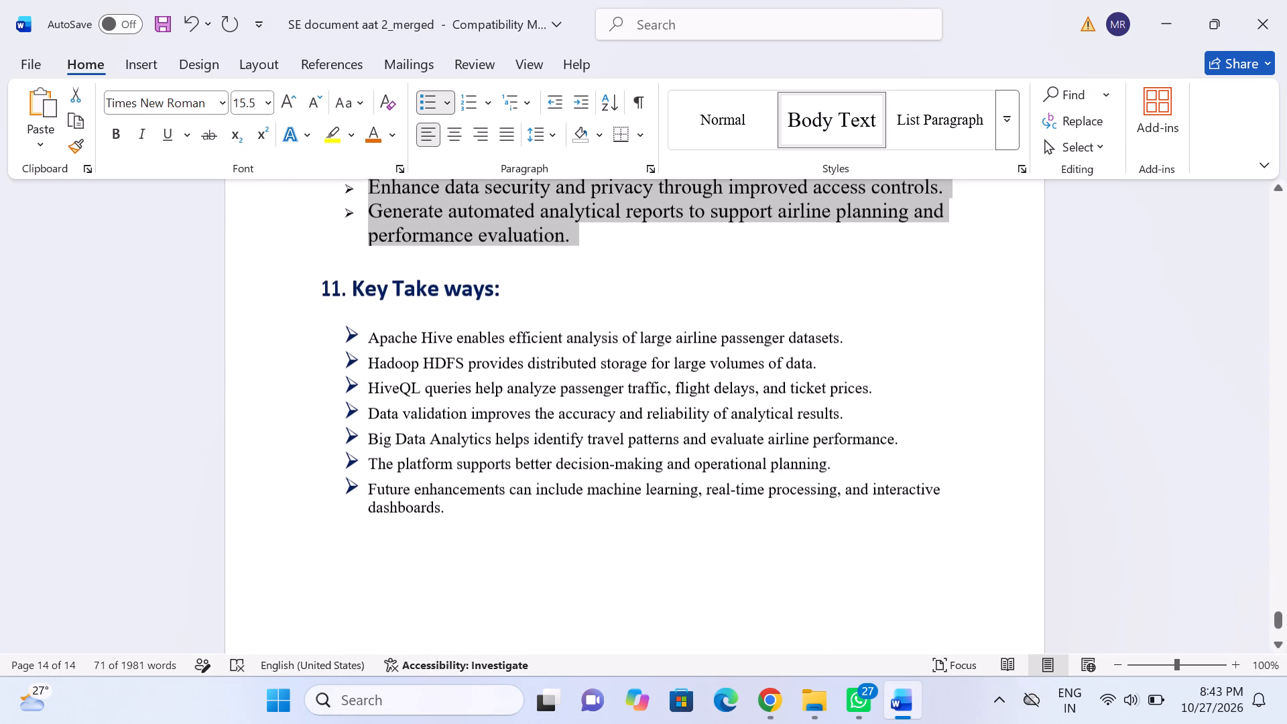
{"action": "left_click_drag", "start_coordinate": [367, 335], "coordinate": [474, 530]}
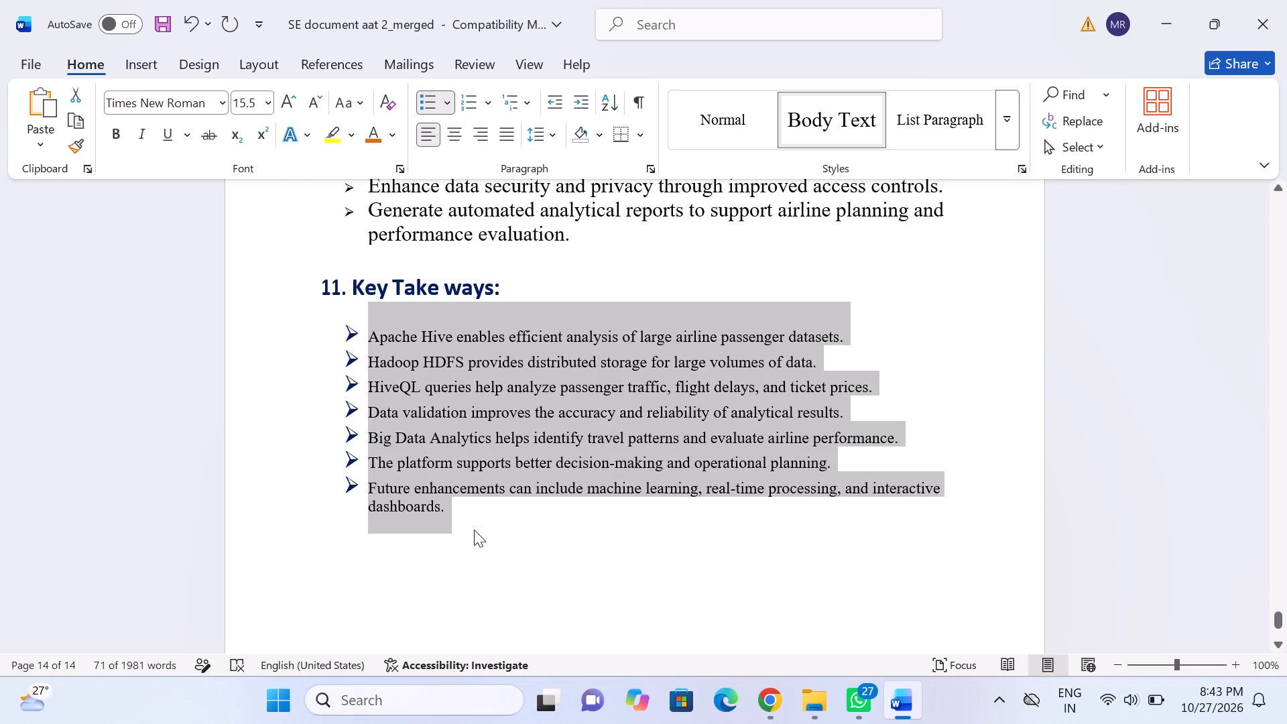
{"action": "left_click", "coordinate": [619, 469]}
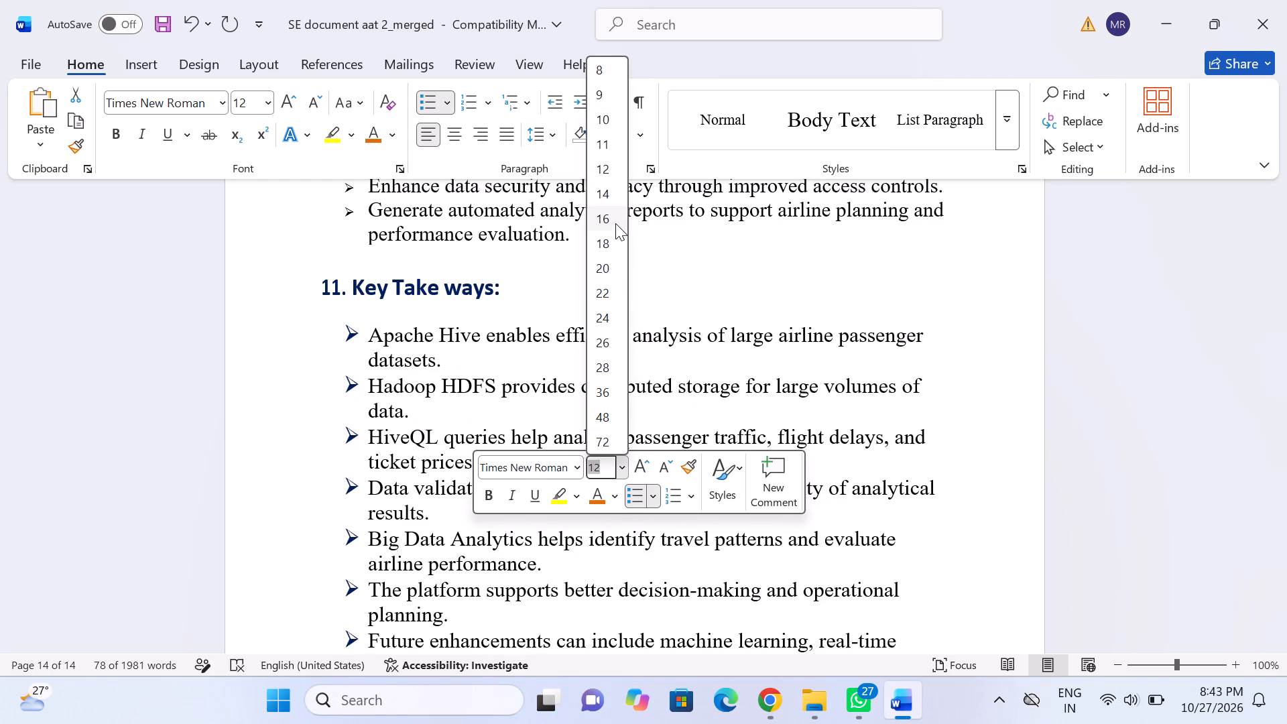
{"action": "left_click", "coordinate": [615, 223]}
Set the "Step 7 – System Scalability" heading in section 9 to font size 16 and colour it orange.
{"action": "scroll", "coordinate": [615, 223], "scroll_direction": "up", "scroll_amount": 8}
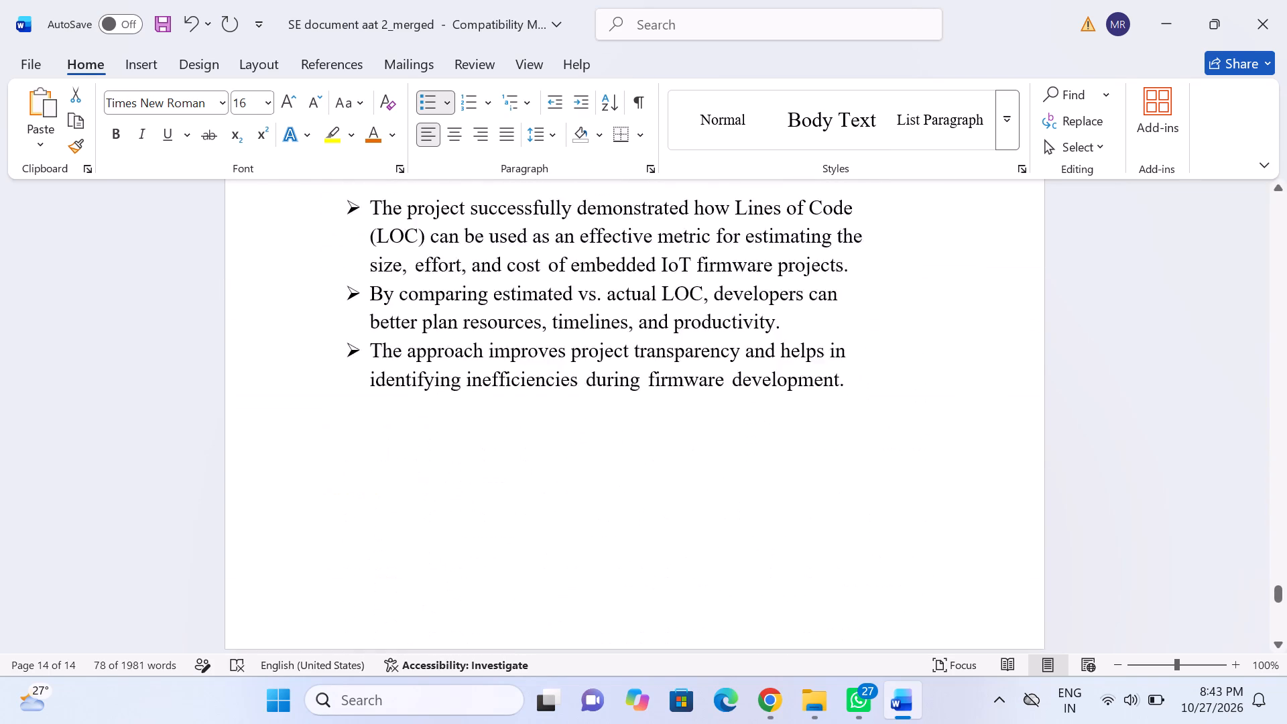
{"action": "scroll", "coordinate": [615, 223], "scroll_direction": "up", "scroll_amount": 3}
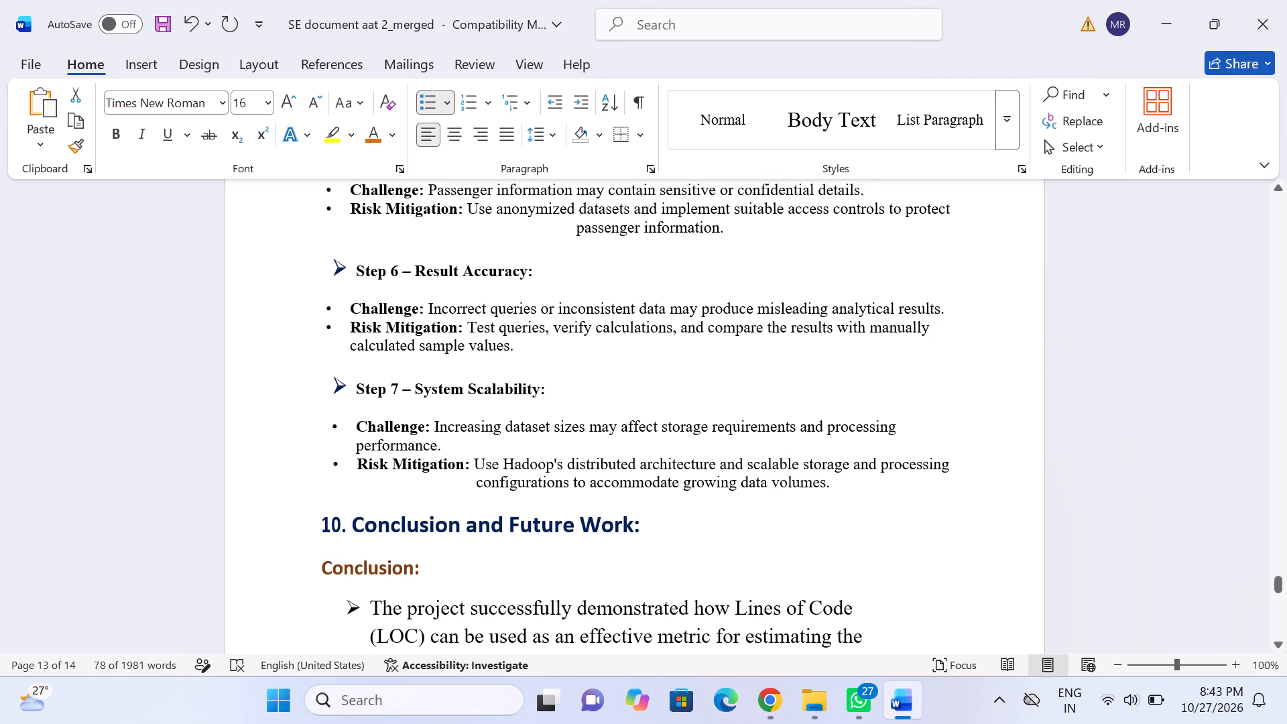
{"action": "scroll", "coordinate": [559, 485], "scroll_direction": "up", "scroll_amount": 1}
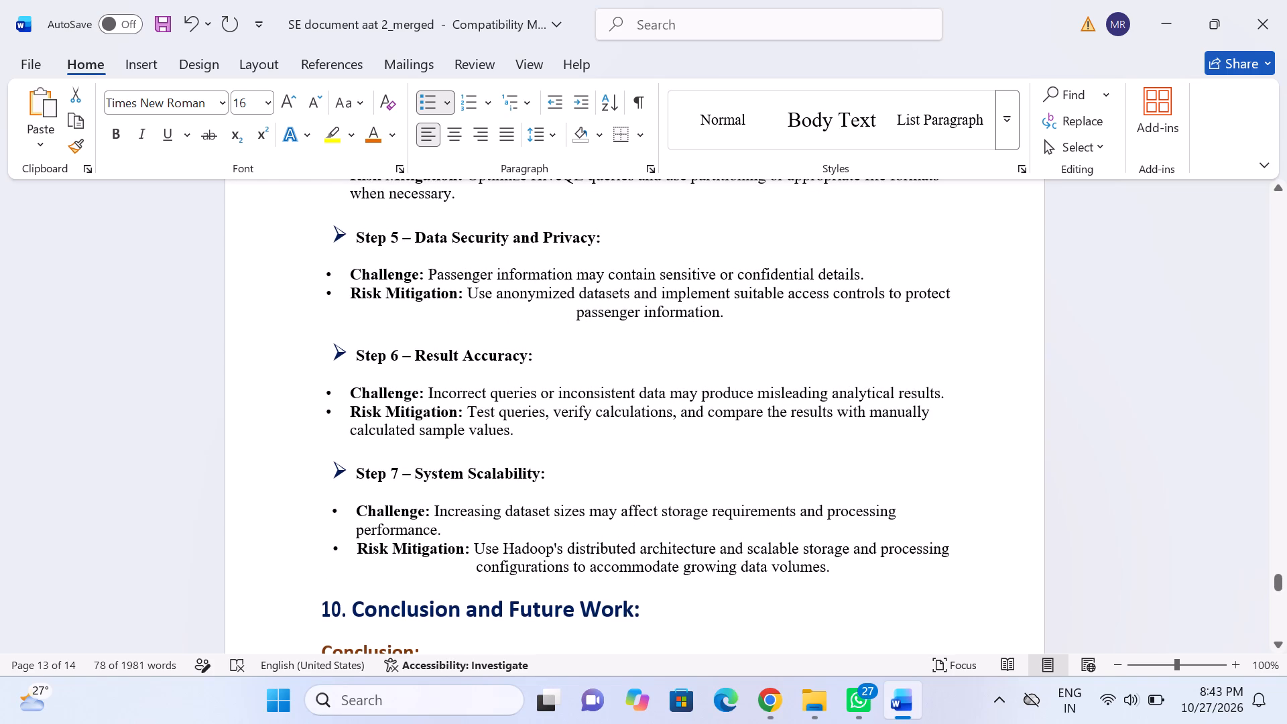
{"action": "left_click_drag", "start_coordinate": [551, 479], "coordinate": [360, 471]}
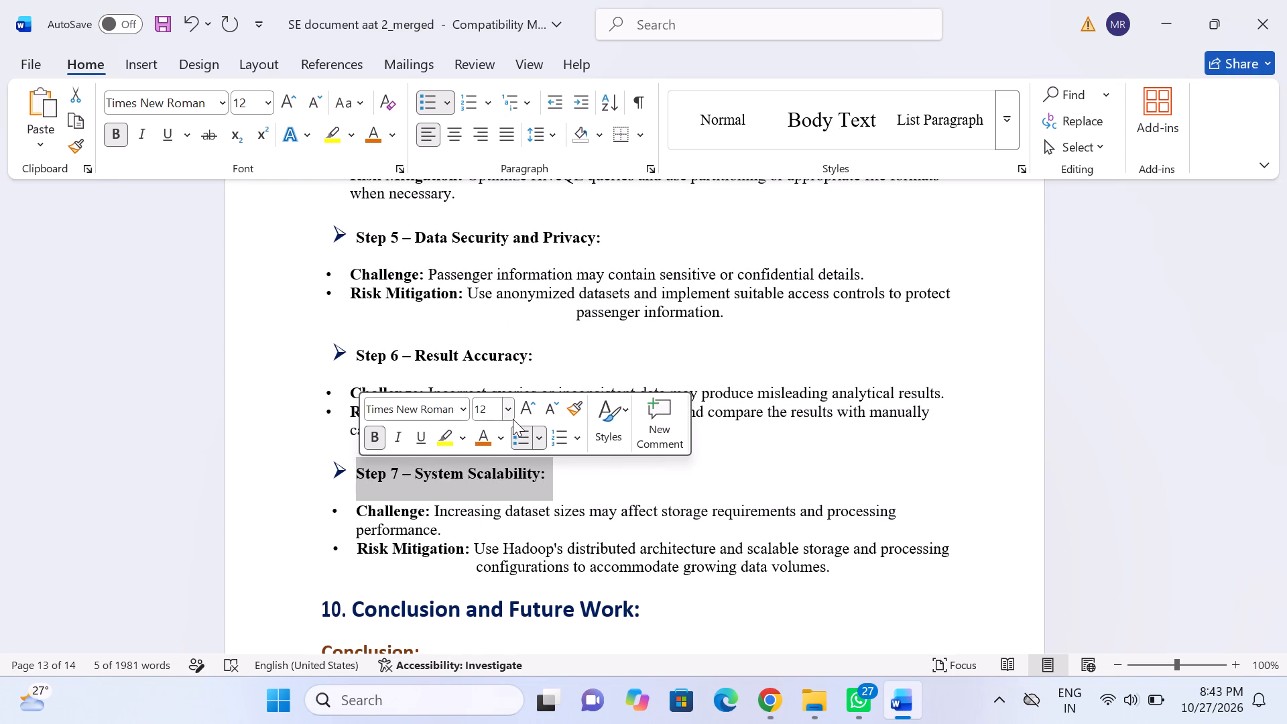
{"action": "left_click", "coordinate": [513, 417]}
{"action": "left_click", "coordinate": [501, 165]}
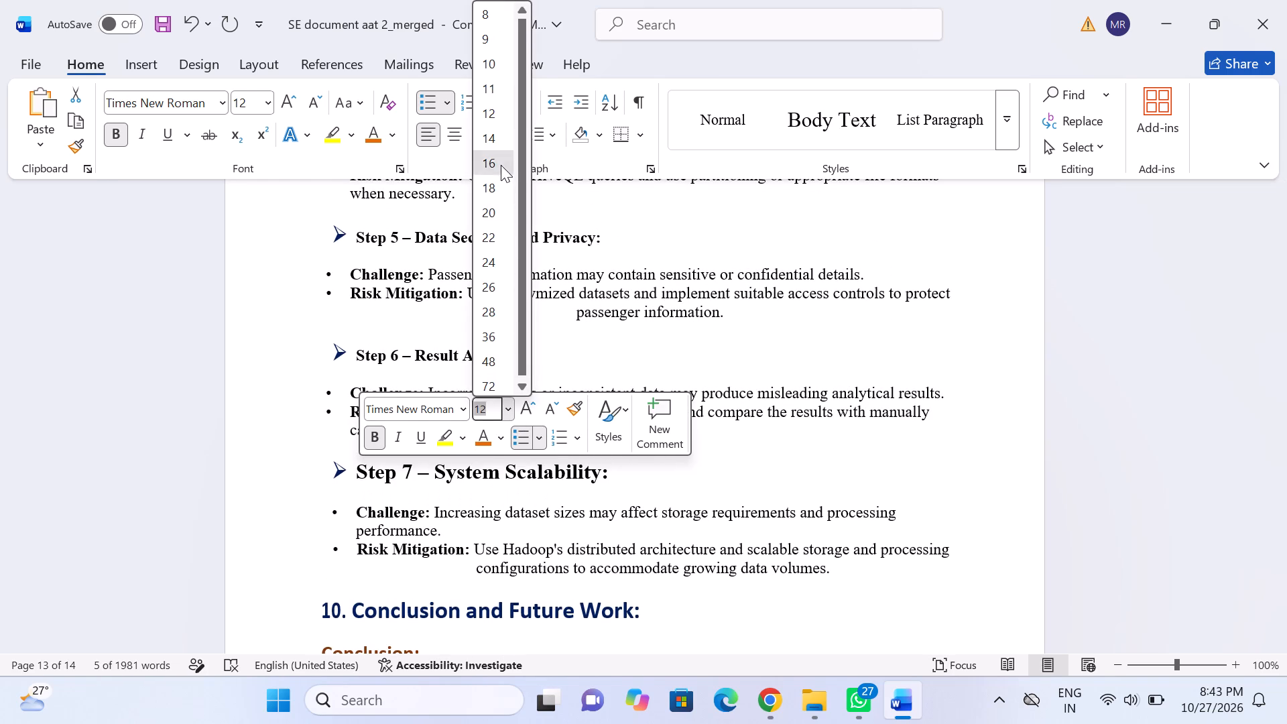
{"action": "left_click", "coordinate": [375, 135]}
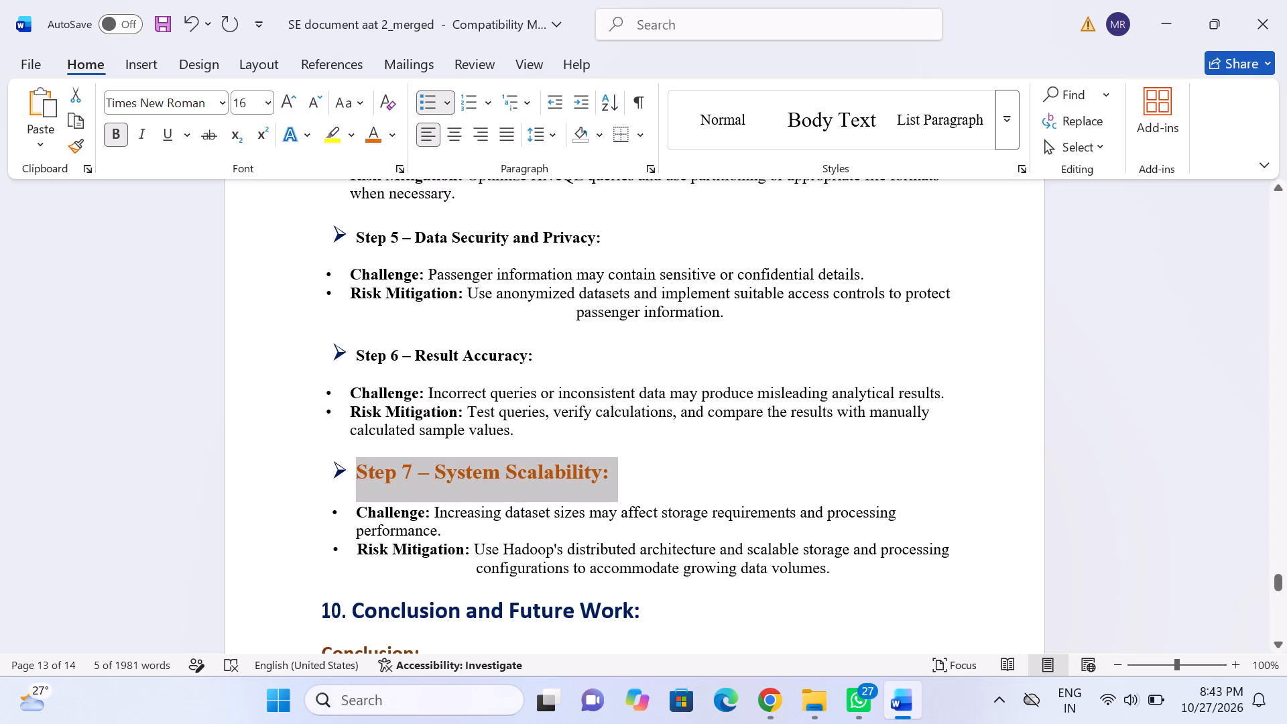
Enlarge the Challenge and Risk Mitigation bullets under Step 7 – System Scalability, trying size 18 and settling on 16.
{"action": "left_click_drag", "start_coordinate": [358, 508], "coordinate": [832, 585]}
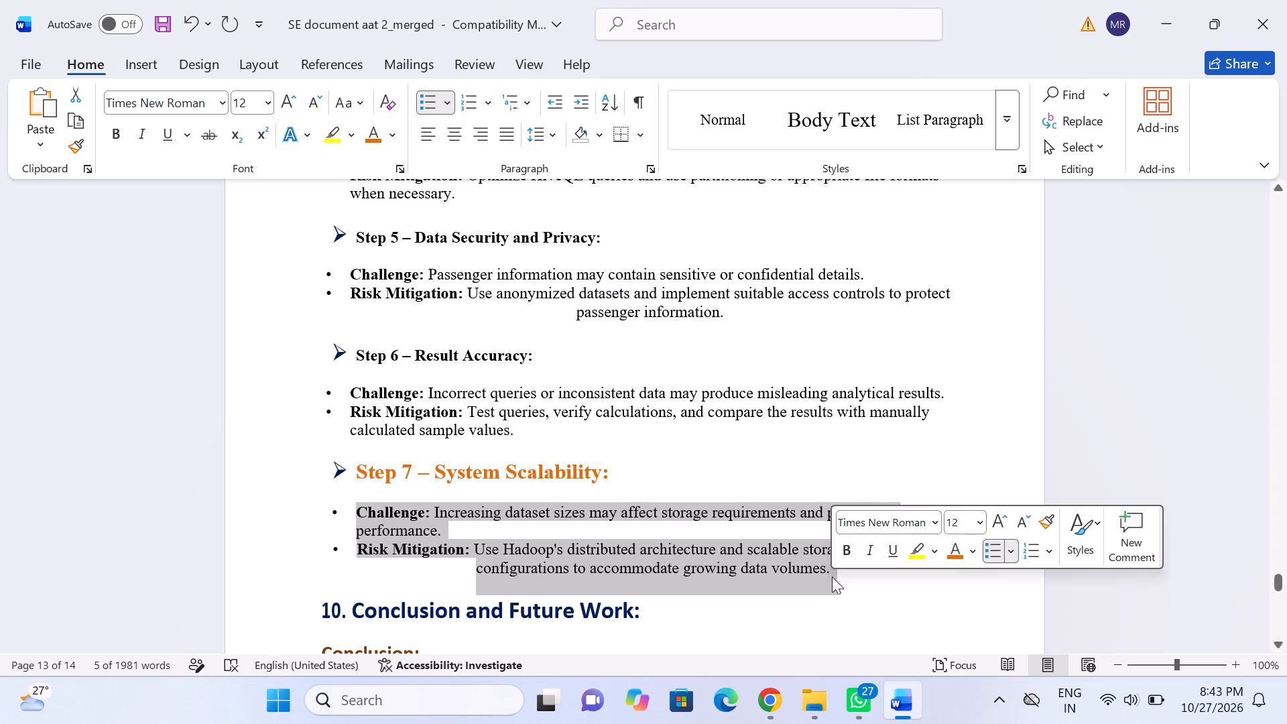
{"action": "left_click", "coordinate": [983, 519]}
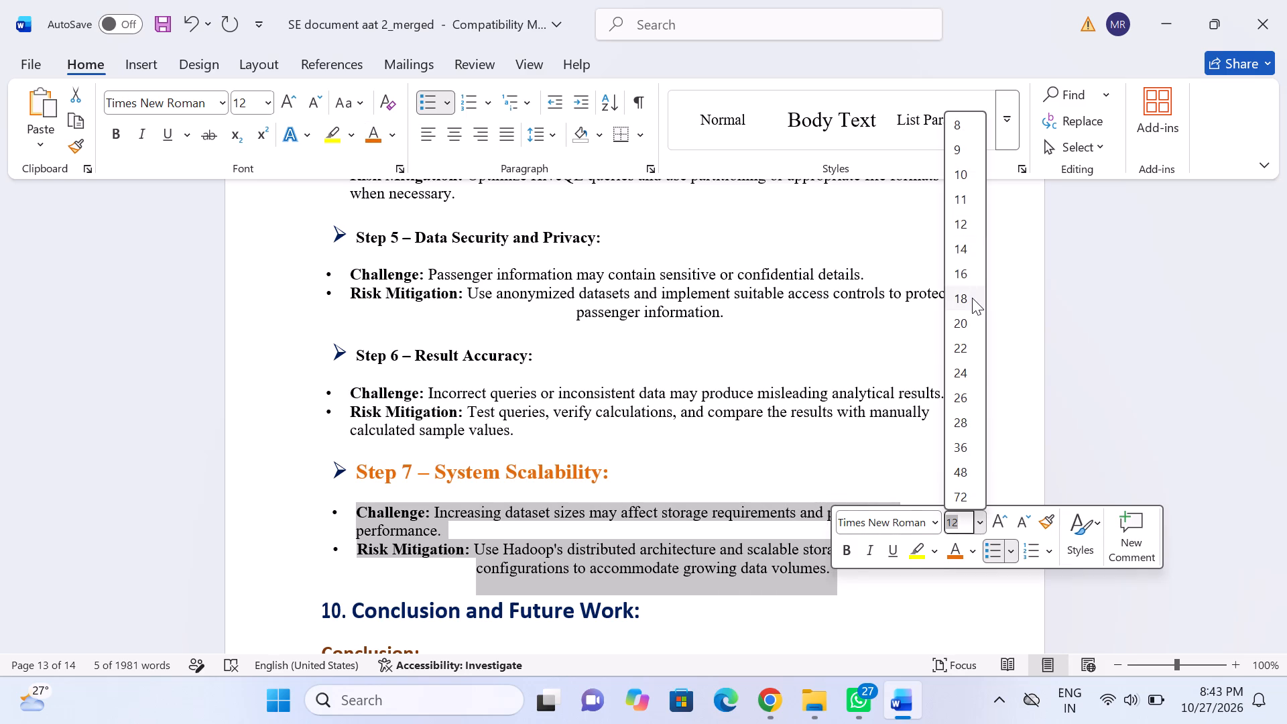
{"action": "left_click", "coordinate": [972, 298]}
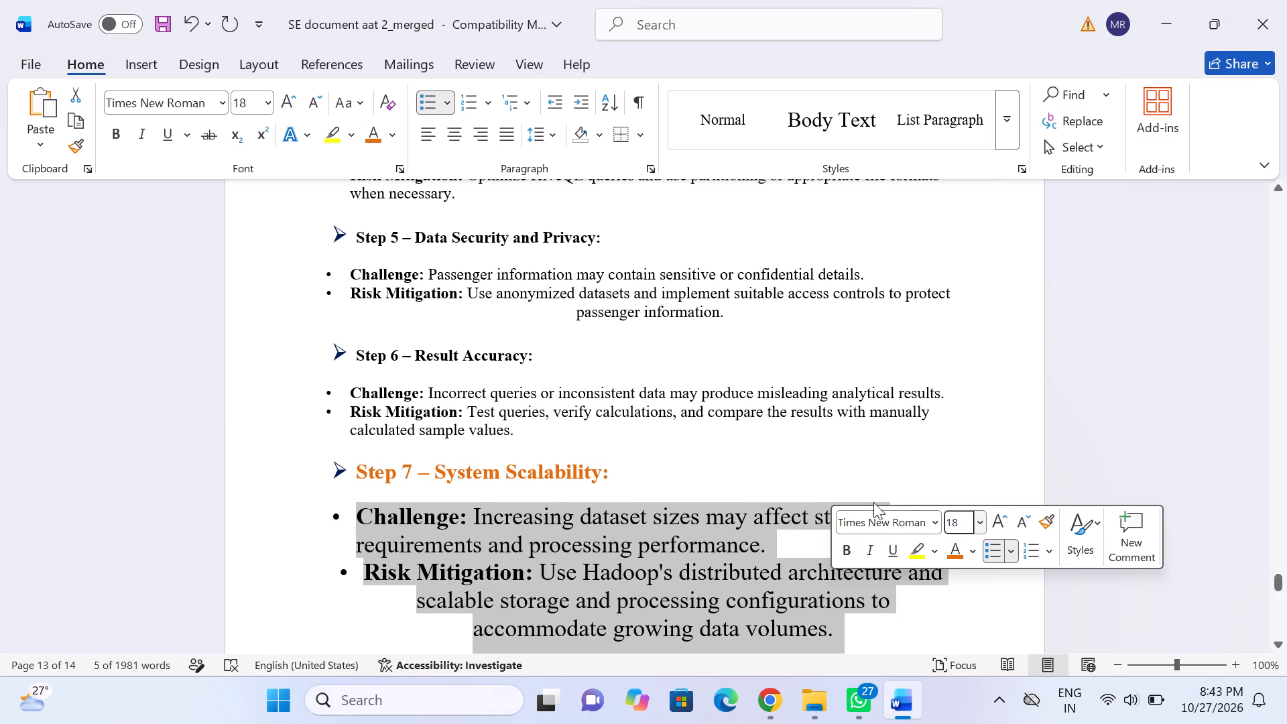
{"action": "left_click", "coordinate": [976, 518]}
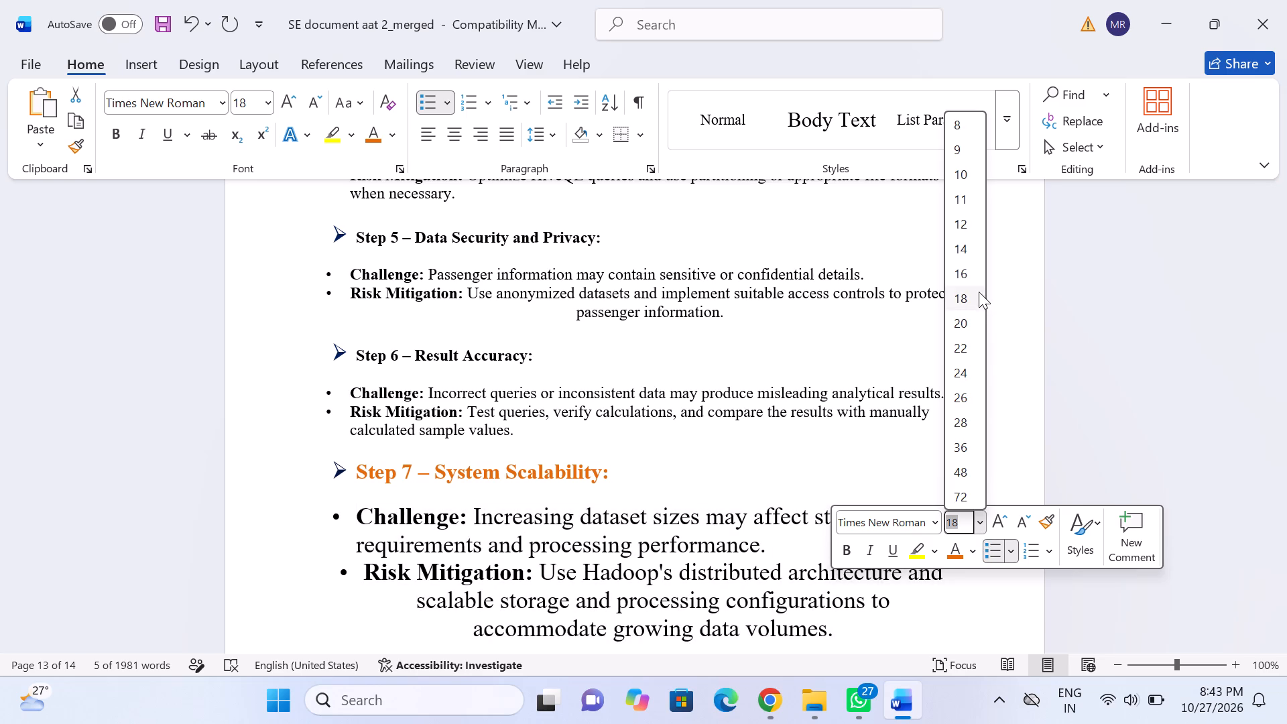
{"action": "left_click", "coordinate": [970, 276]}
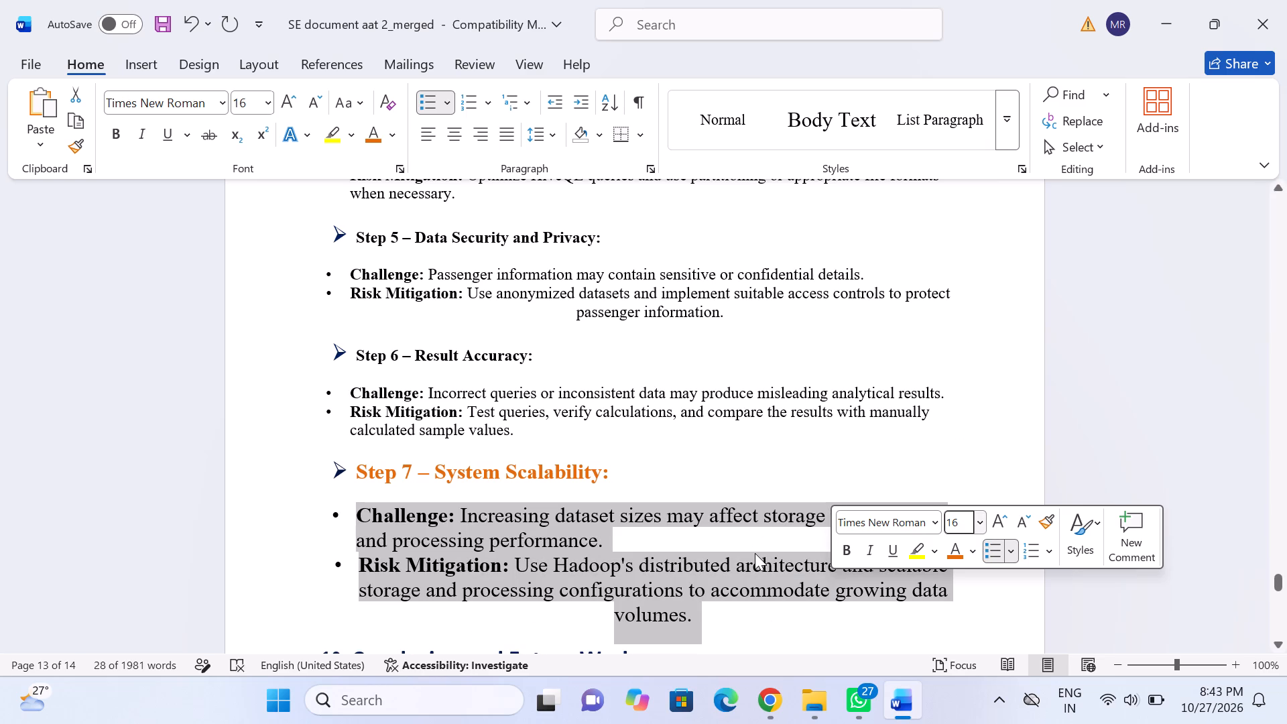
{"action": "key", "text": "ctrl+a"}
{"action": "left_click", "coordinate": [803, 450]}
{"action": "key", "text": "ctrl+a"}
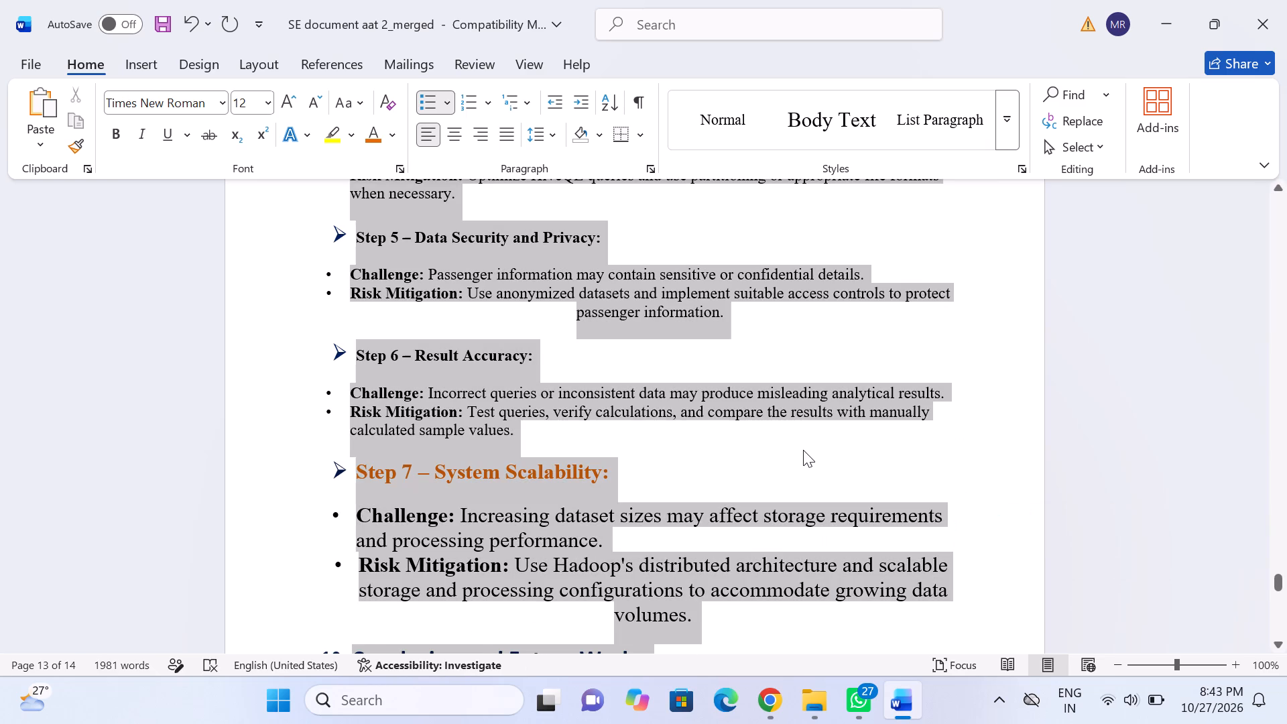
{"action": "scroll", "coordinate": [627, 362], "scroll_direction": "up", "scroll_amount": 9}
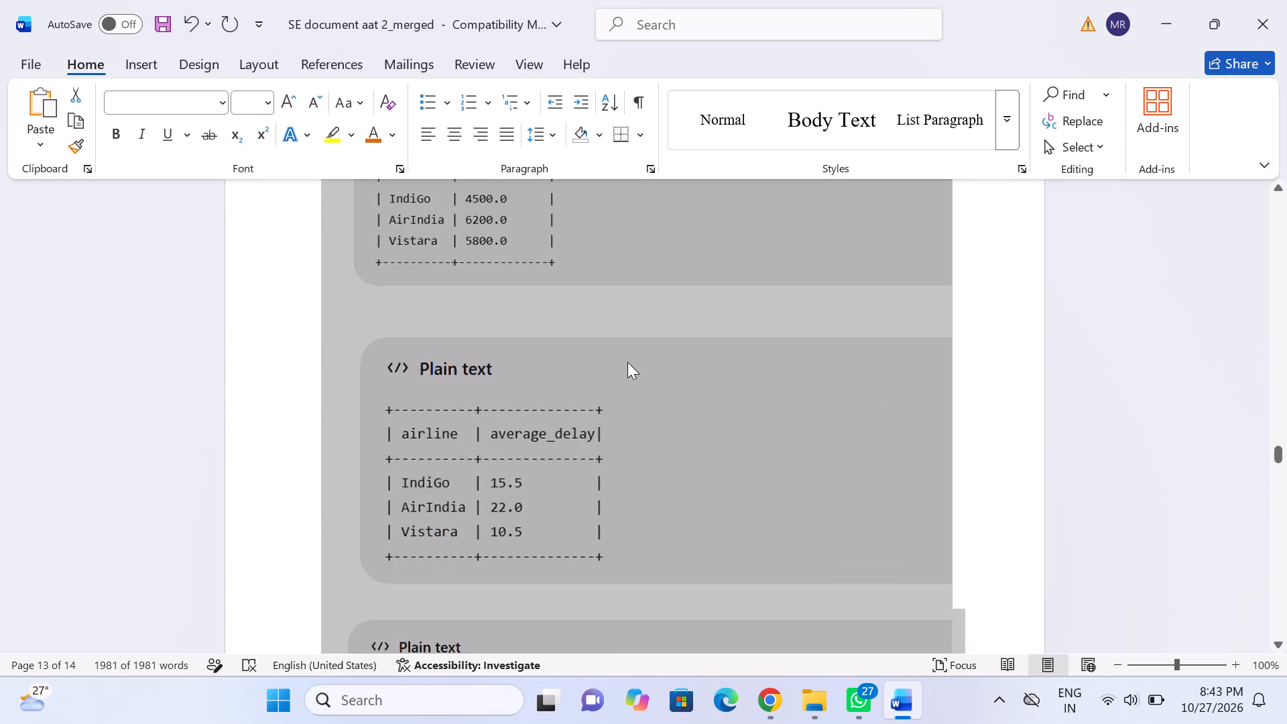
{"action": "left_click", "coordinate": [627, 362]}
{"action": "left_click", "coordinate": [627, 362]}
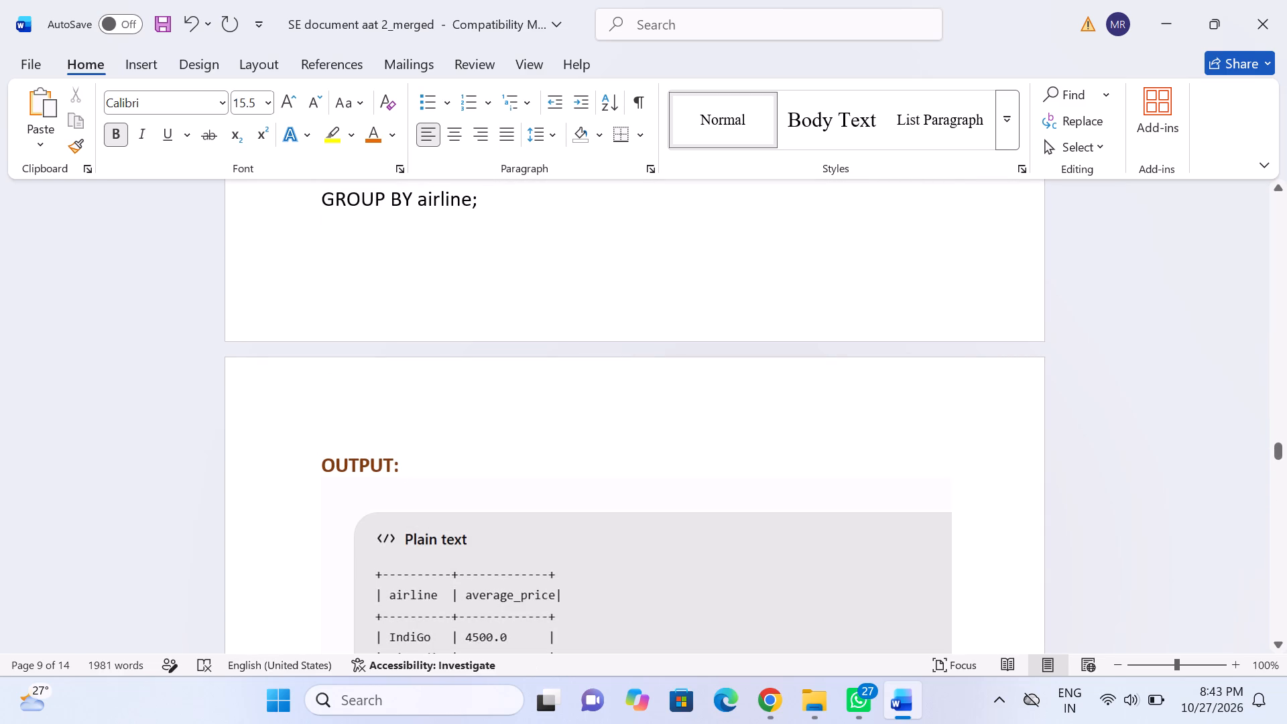
Check the font sizes used in the body text of section 7 Implementation Strategy and section 8 Testing and Validation.
{"action": "scroll", "coordinate": [627, 362], "scroll_direction": "down", "scroll_amount": 3}
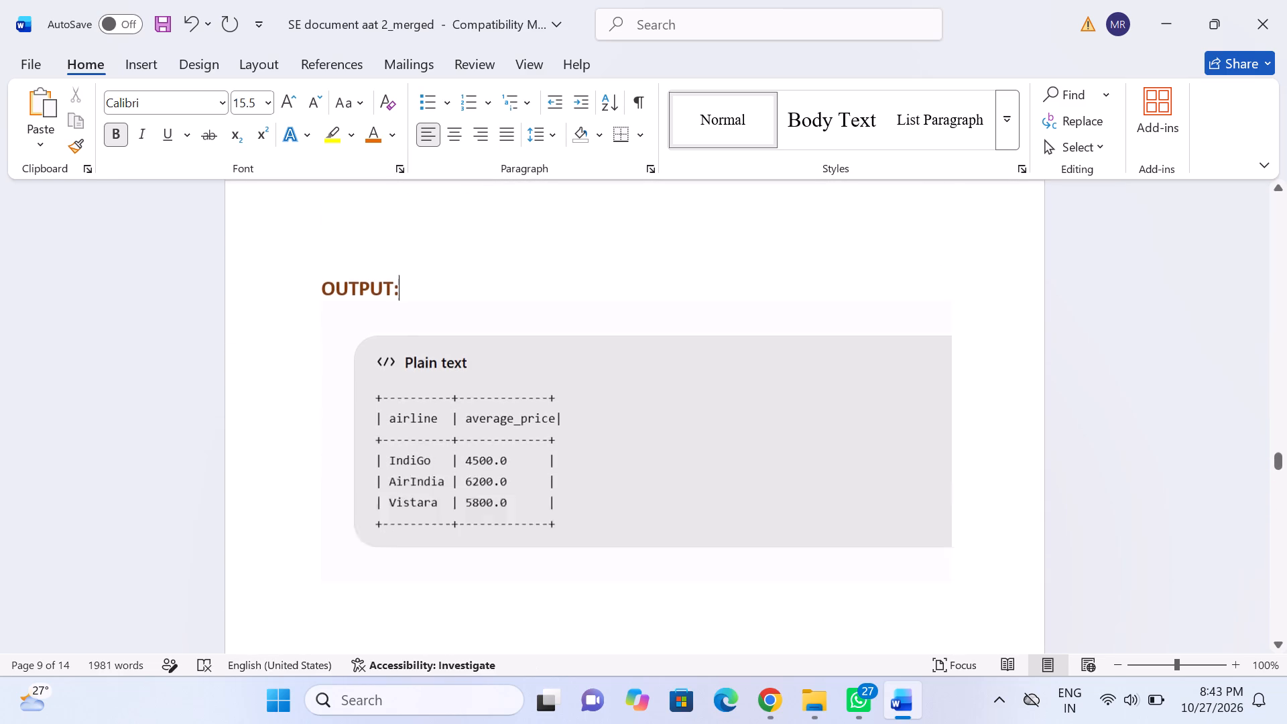
{"action": "scroll", "coordinate": [627, 362], "scroll_direction": "down", "scroll_amount": 5}
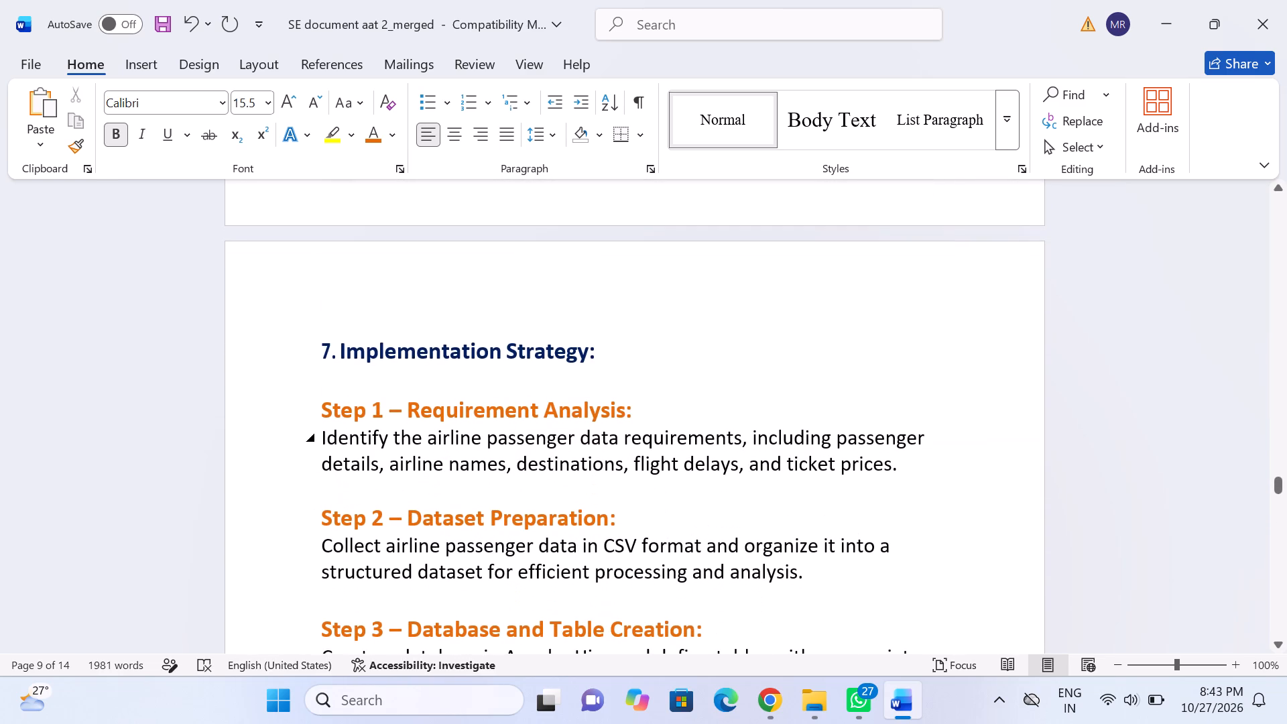
{"action": "left_click_drag", "start_coordinate": [394, 436], "coordinate": [633, 475]}
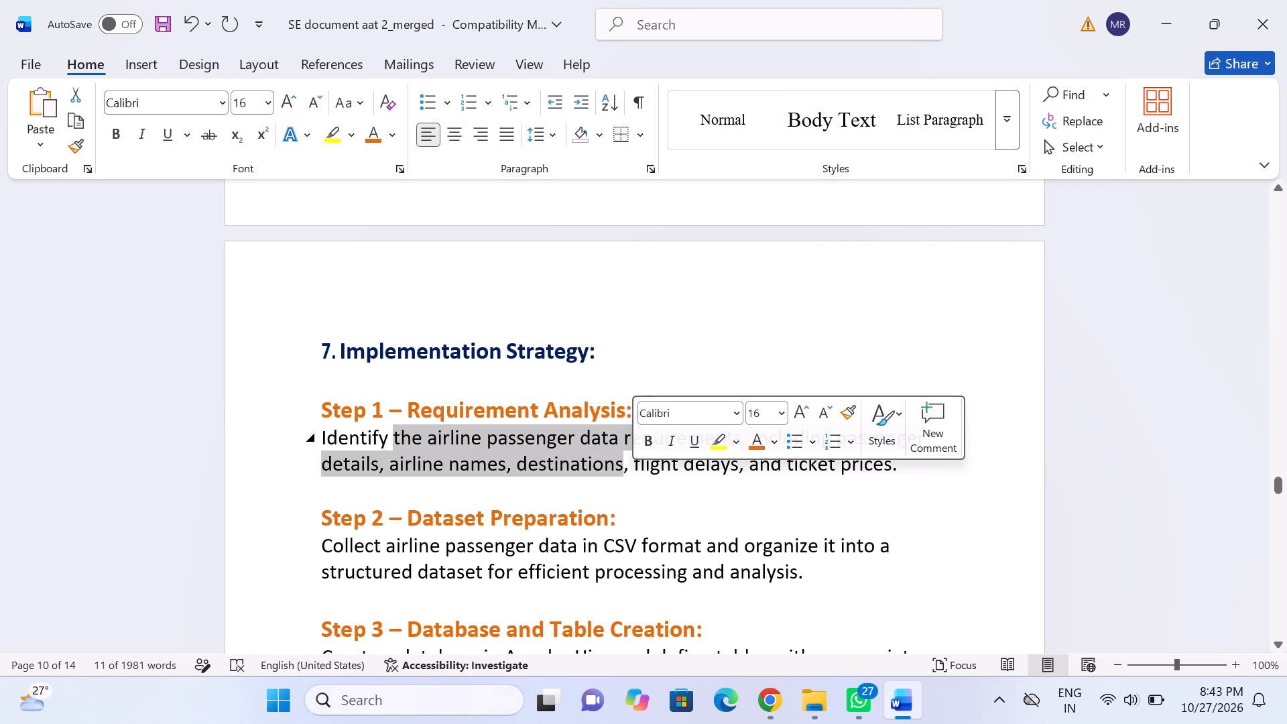
{"action": "left_click", "coordinate": [778, 543]}
{"action": "scroll", "coordinate": [778, 543], "scroll_direction": "down", "scroll_amount": 13}
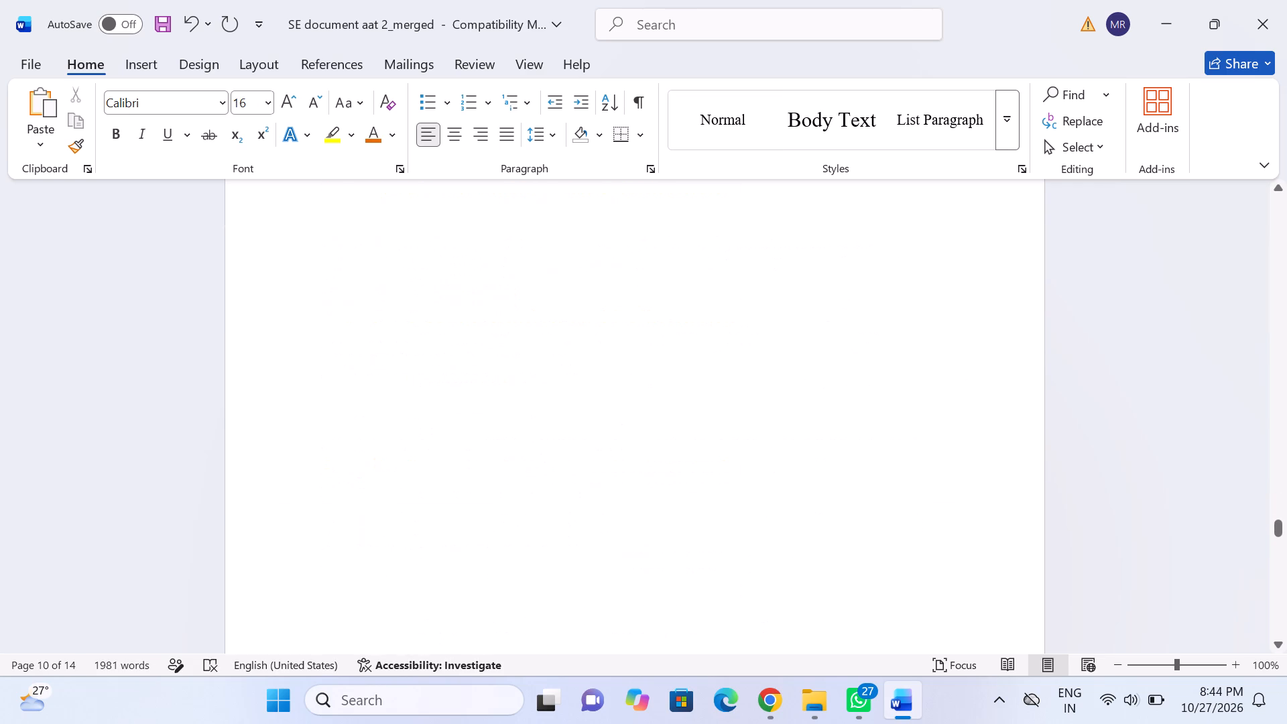
{"action": "scroll", "coordinate": [778, 543], "scroll_direction": "down", "scroll_amount": 11}
{"action": "scroll", "coordinate": [778, 543], "scroll_direction": "up", "scroll_amount": 5}
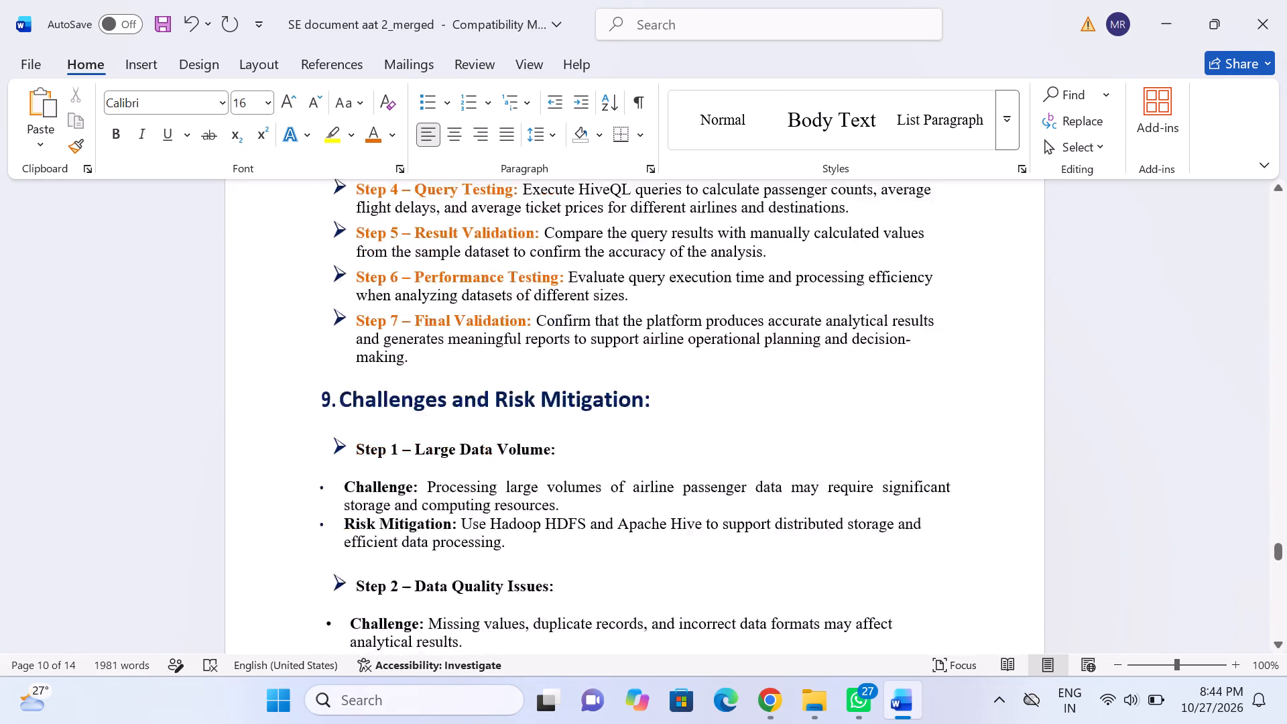
{"action": "scroll", "coordinate": [778, 543], "scroll_direction": "down", "scroll_amount": 1}
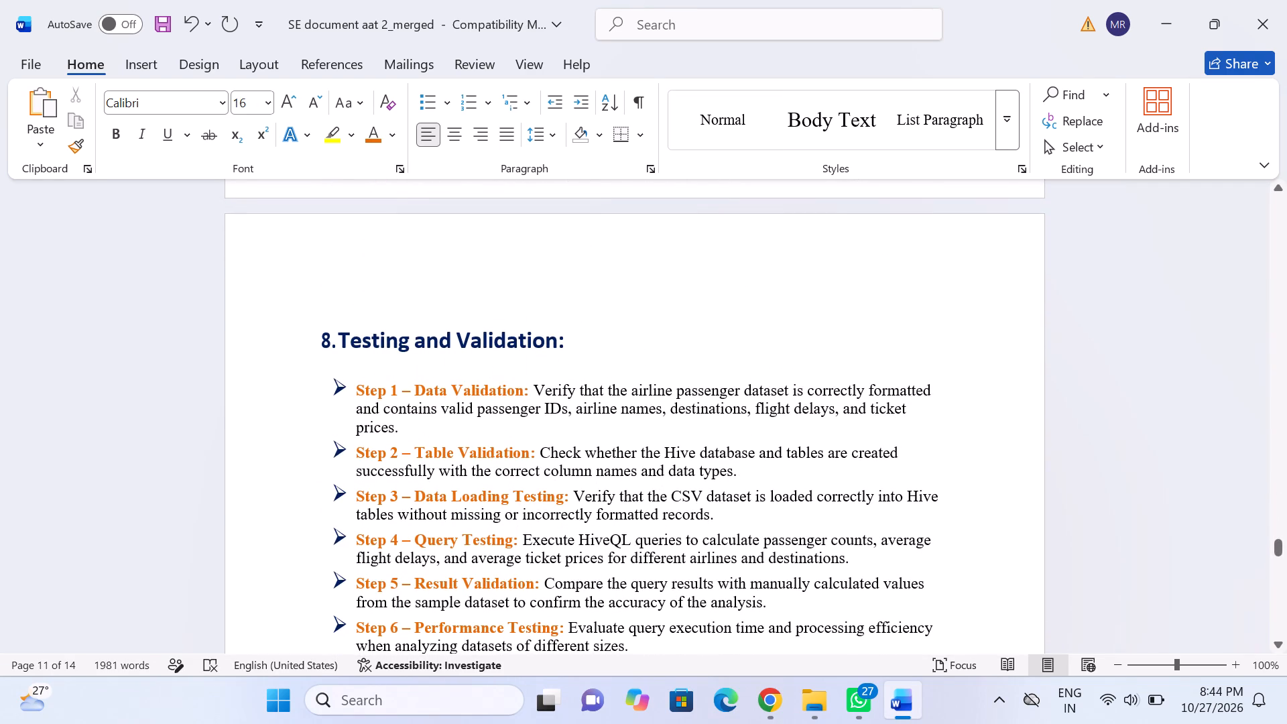
{"action": "left_click_drag", "start_coordinate": [353, 394], "coordinate": [615, 625]}
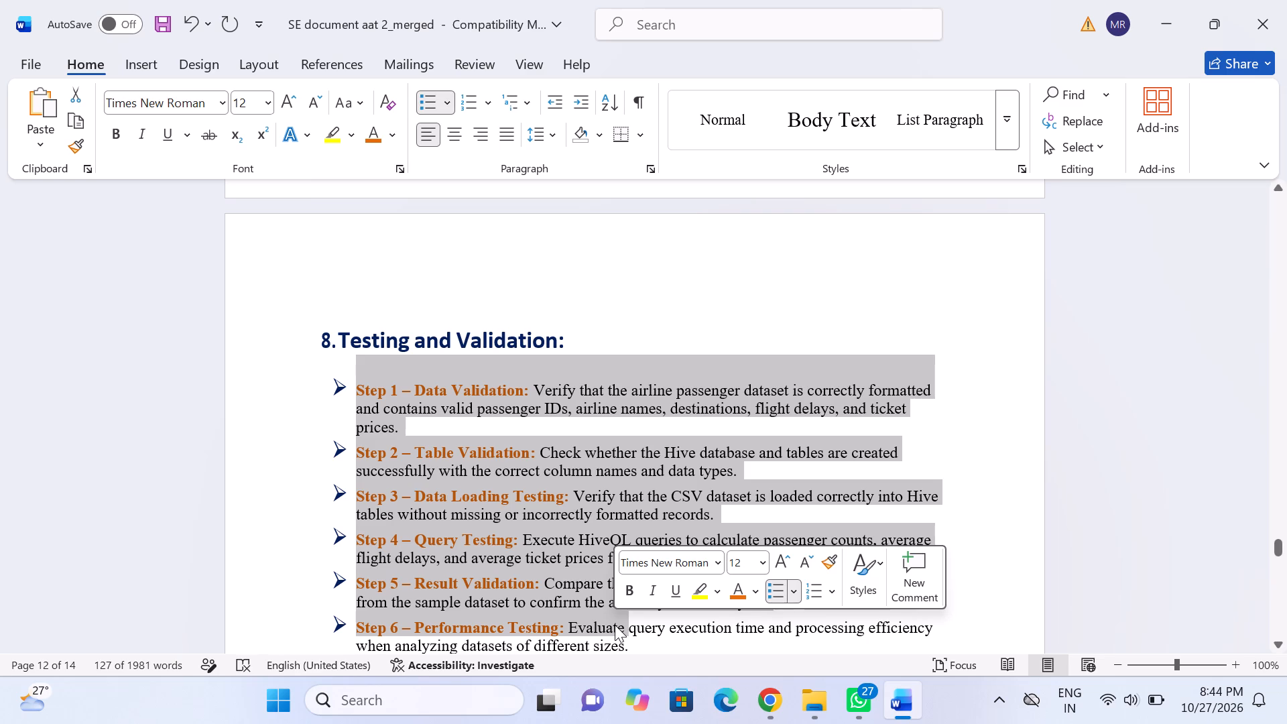
{"action": "left_click", "coordinate": [688, 642]}
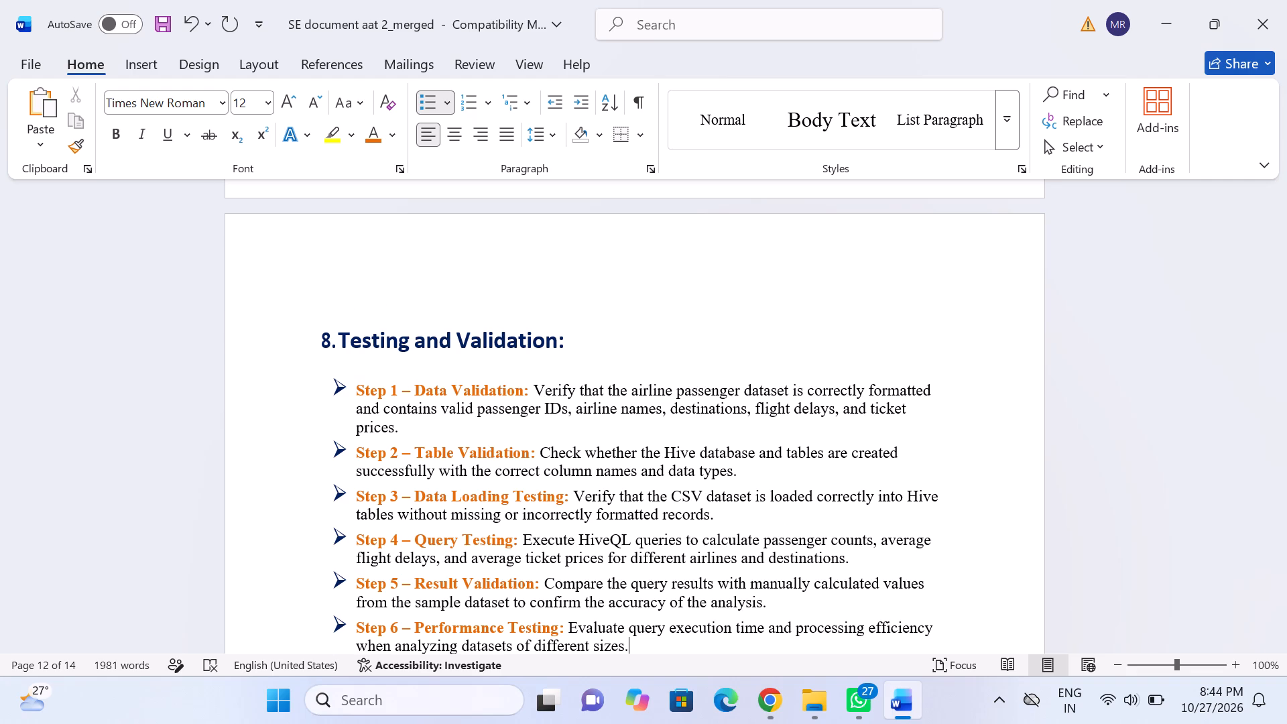
Set the Step 7 – System Scalability heading and its Challenge and Risk Mitigation bullets to font size 12.
{"action": "scroll", "coordinate": [688, 642], "scroll_direction": "down", "scroll_amount": 8}
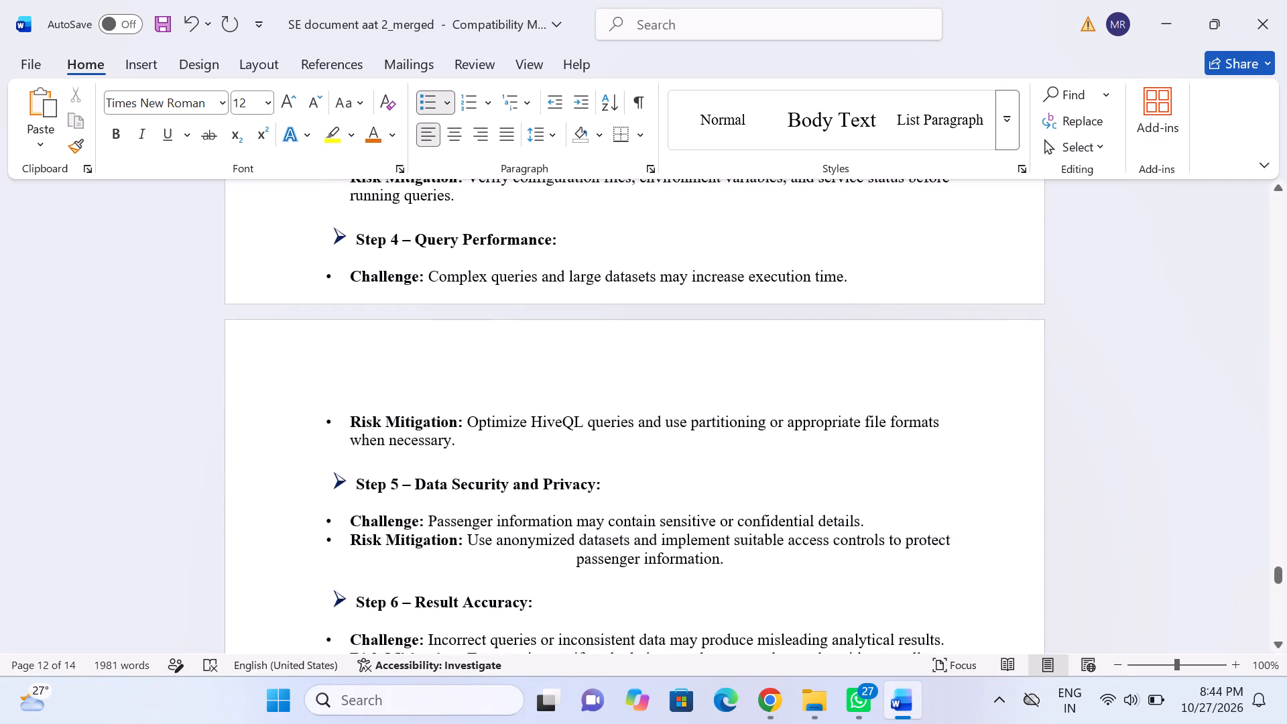
{"action": "scroll", "coordinate": [688, 642], "scroll_direction": "down", "scroll_amount": 3}
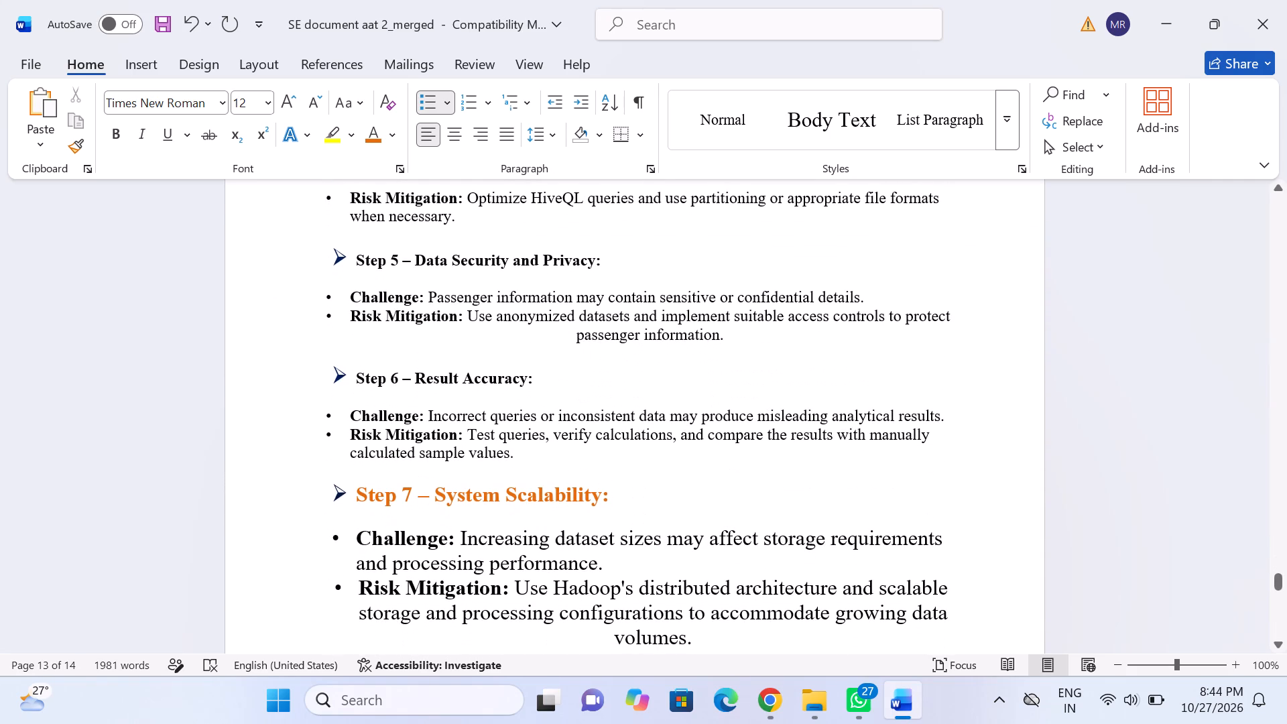
{"action": "scroll", "coordinate": [688, 642], "scroll_direction": "down", "scroll_amount": 1}
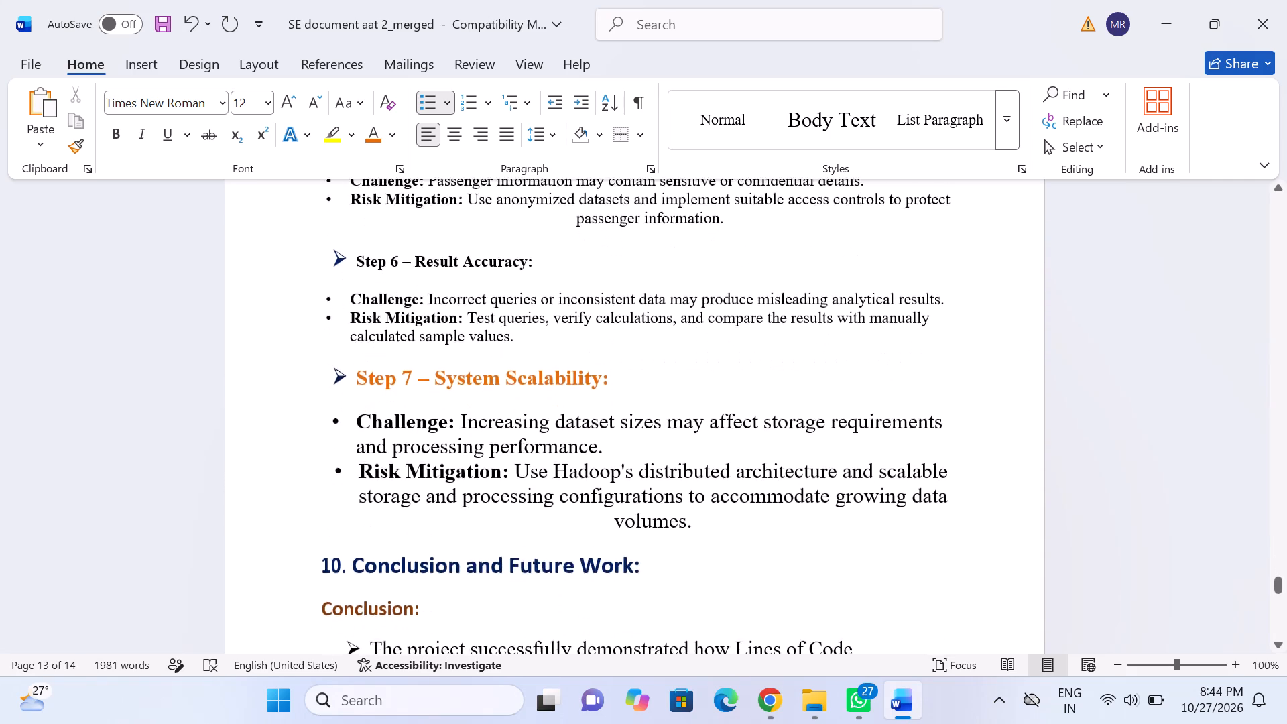
{"action": "scroll", "coordinate": [688, 642], "scroll_direction": "down", "scroll_amount": 1}
{"action": "left_click_drag", "start_coordinate": [694, 509], "coordinate": [544, 478]}
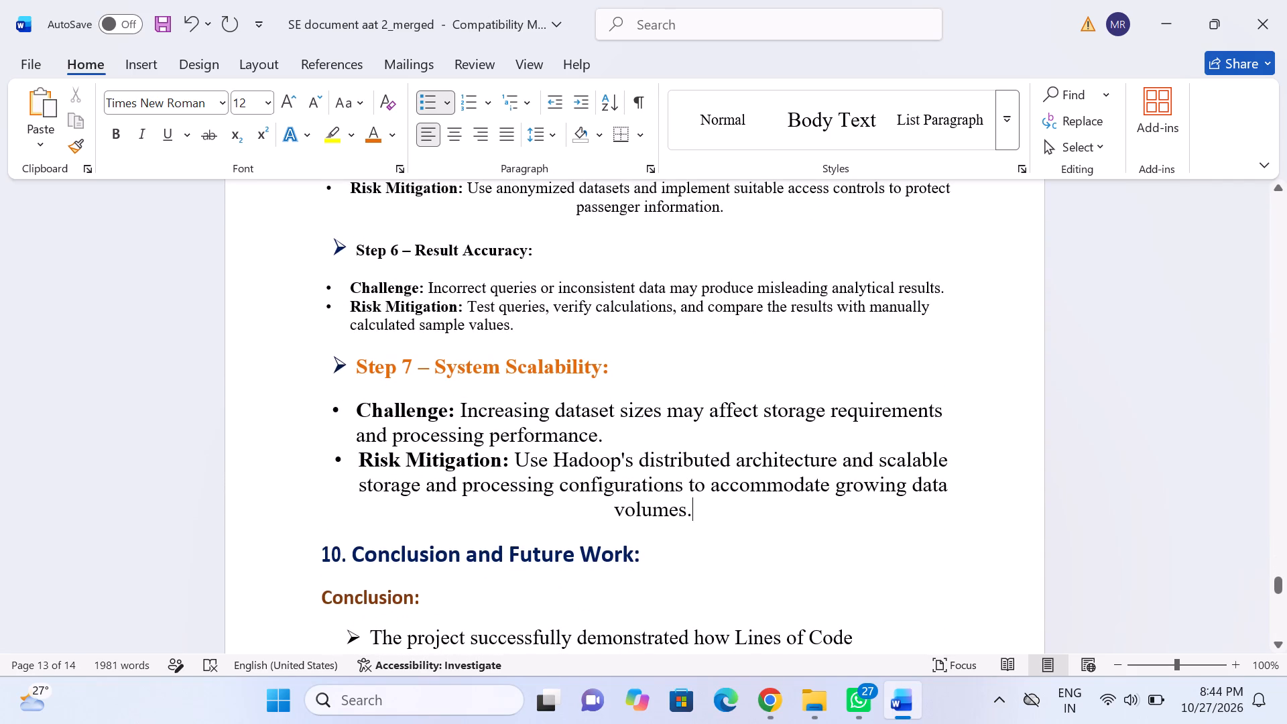
{"action": "left_click_drag", "start_coordinate": [544, 478], "coordinate": [363, 371]}
{"action": "left_click", "coordinate": [363, 371]}
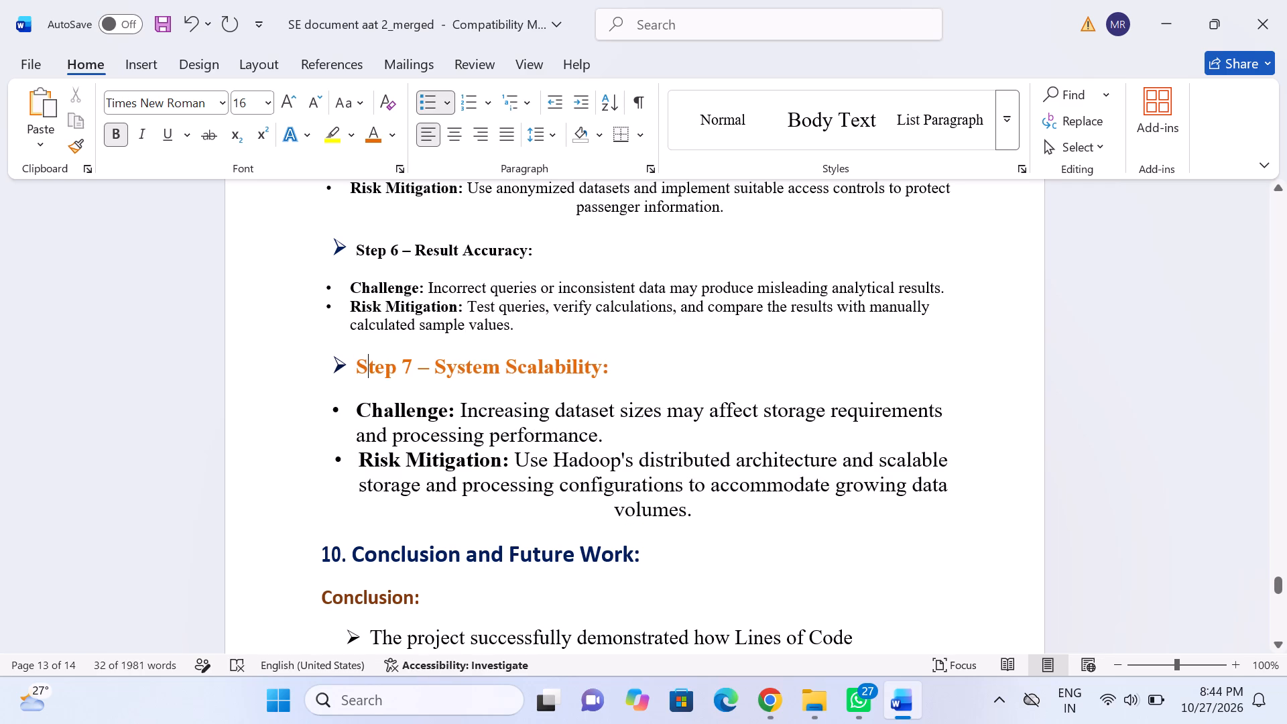
{"action": "left_click_drag", "start_coordinate": [356, 362], "coordinate": [730, 516]}
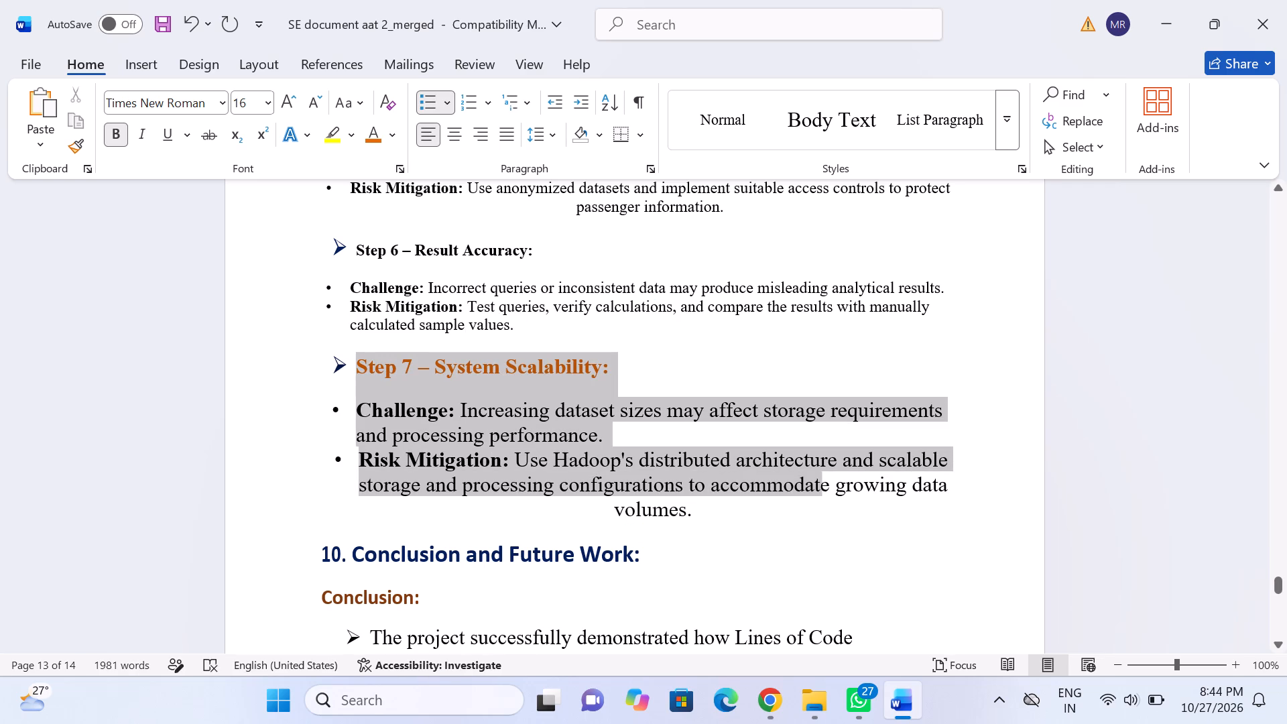
{"action": "left_click_drag", "start_coordinate": [730, 516], "coordinate": [733, 520]}
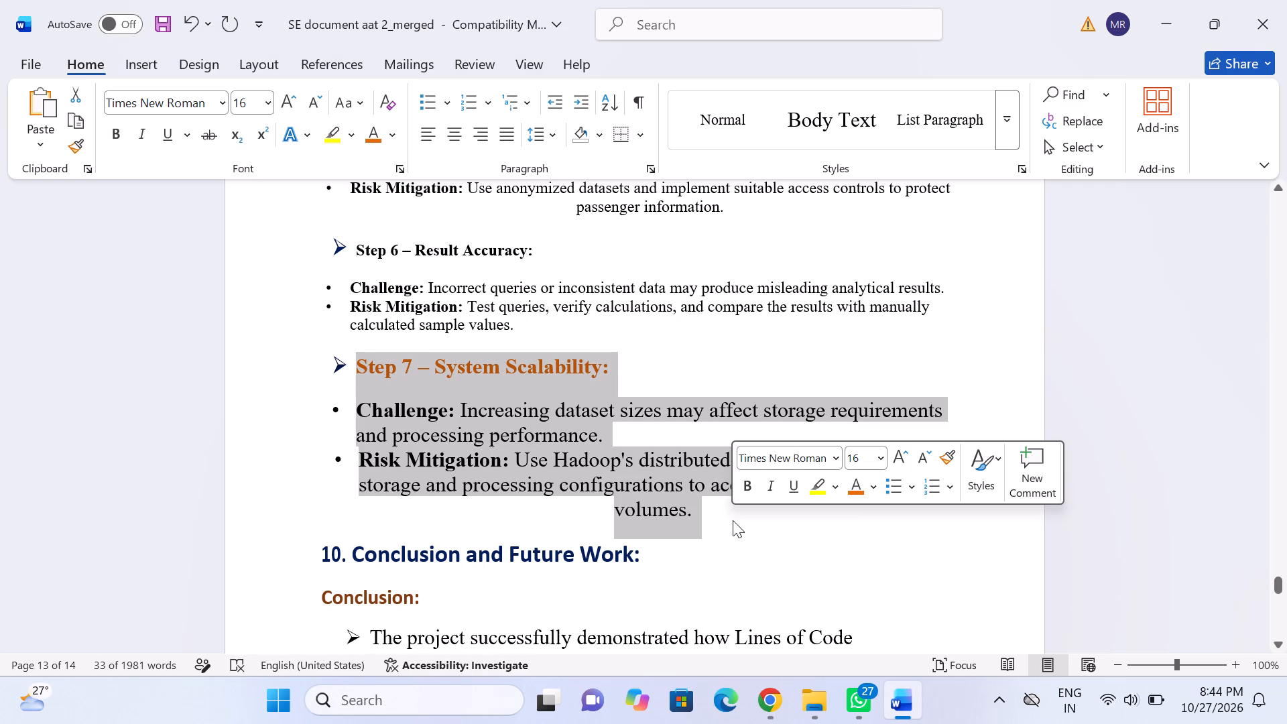
{"action": "left_click", "coordinate": [883, 465]}
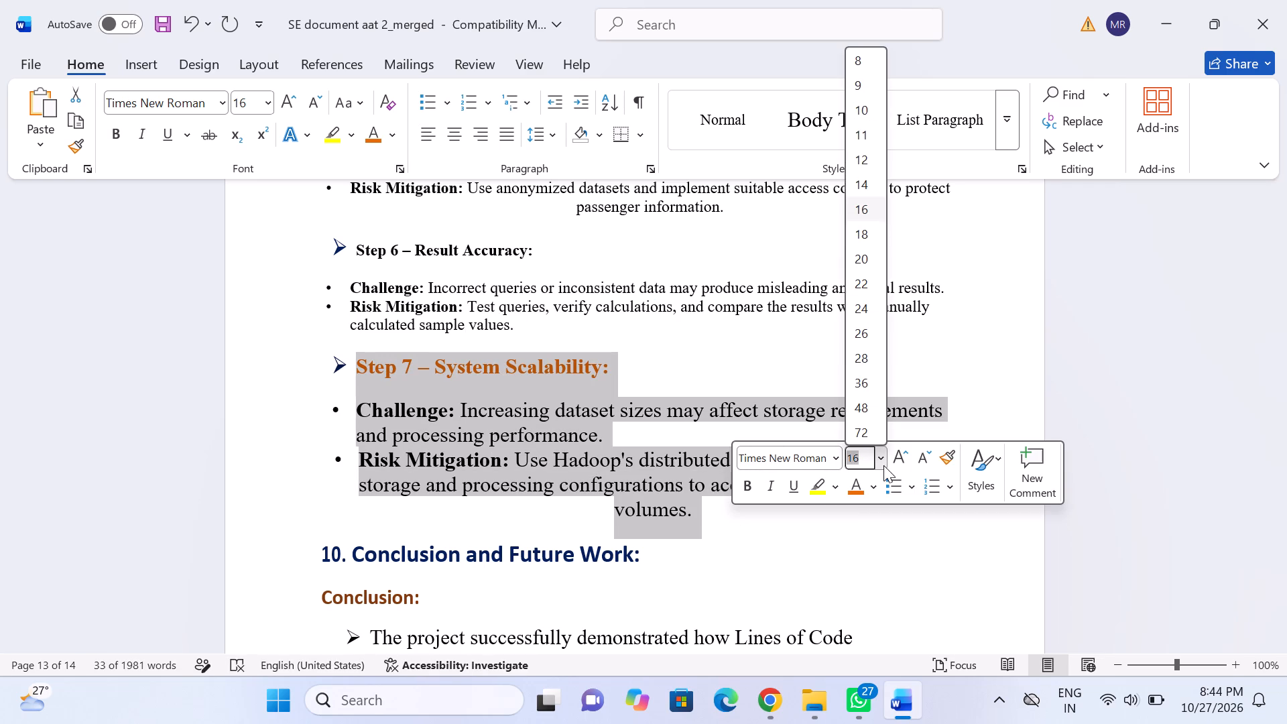
{"action": "left_click", "coordinate": [872, 163]}
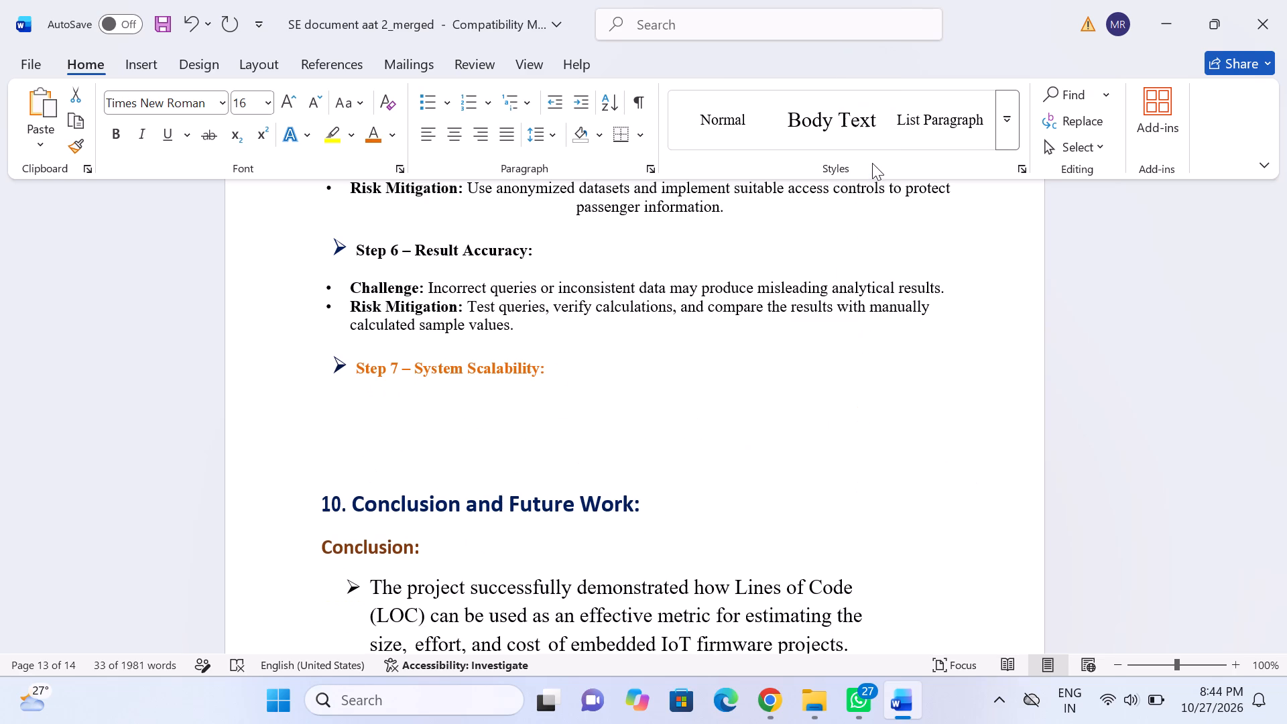
{"action": "left_click", "coordinate": [564, 375]}
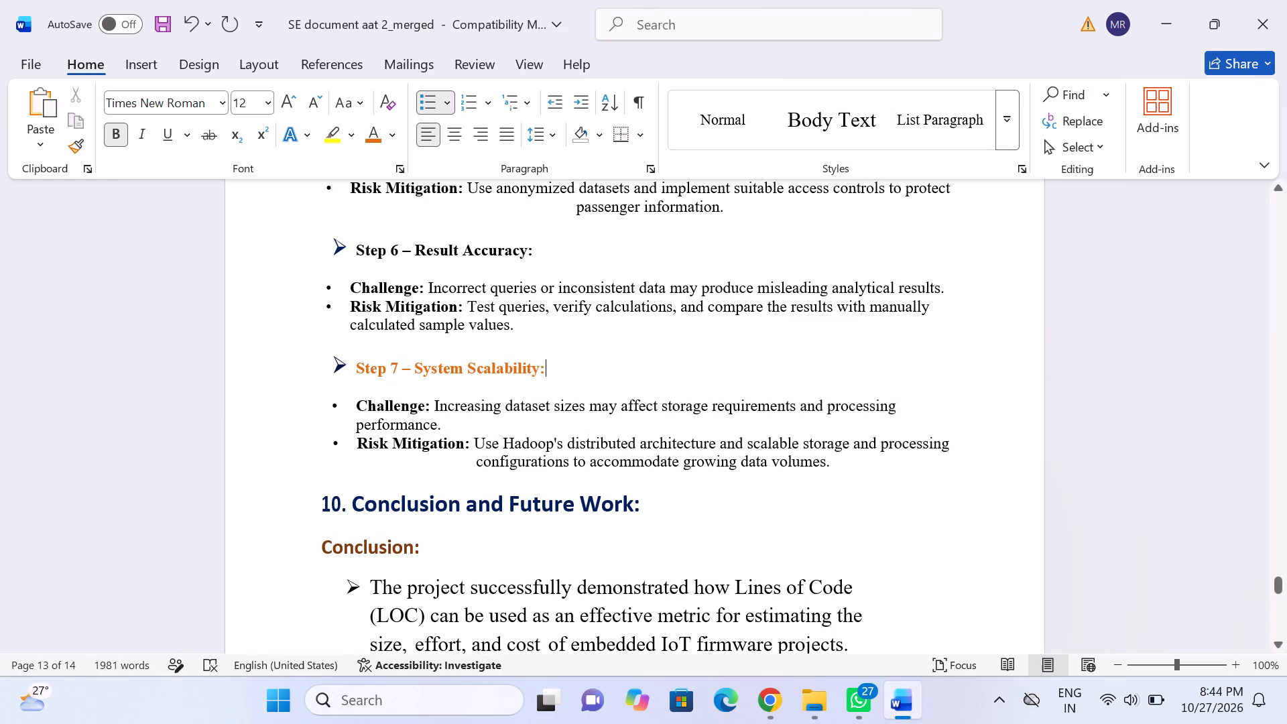
{"action": "left_click_drag", "start_coordinate": [551, 363], "coordinate": [362, 364]}
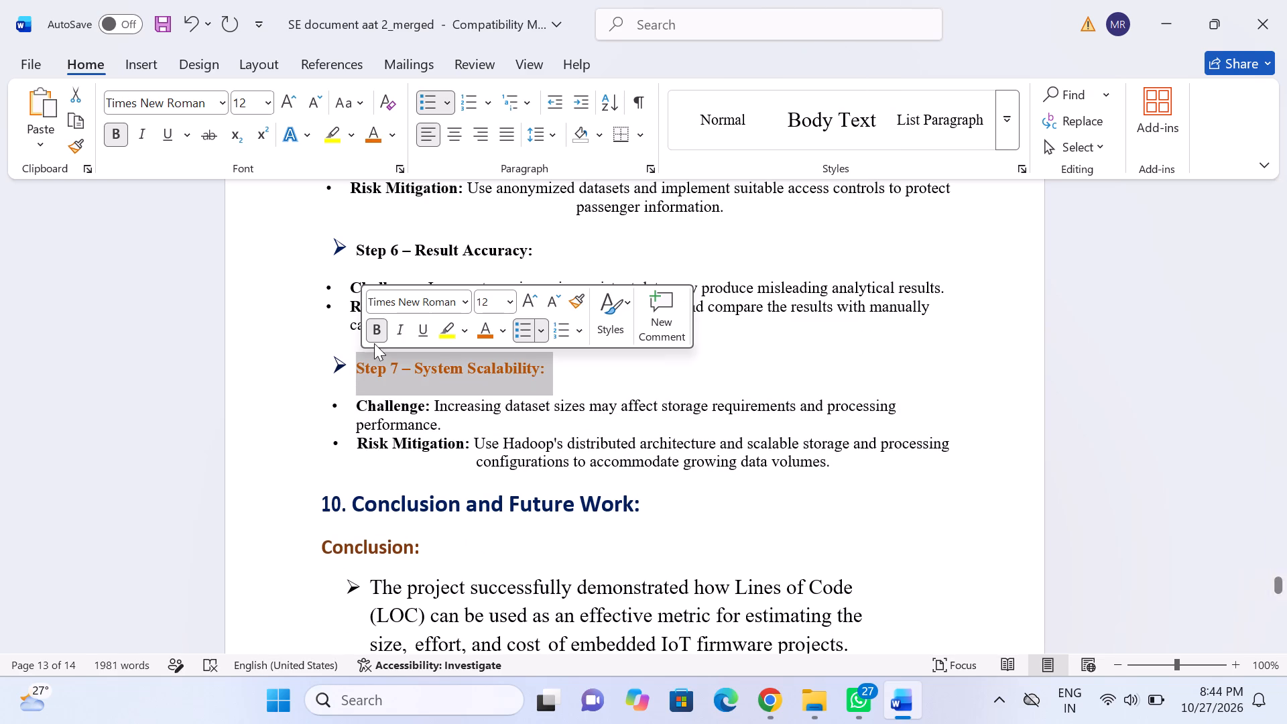
{"action": "left_click", "coordinate": [615, 372]}
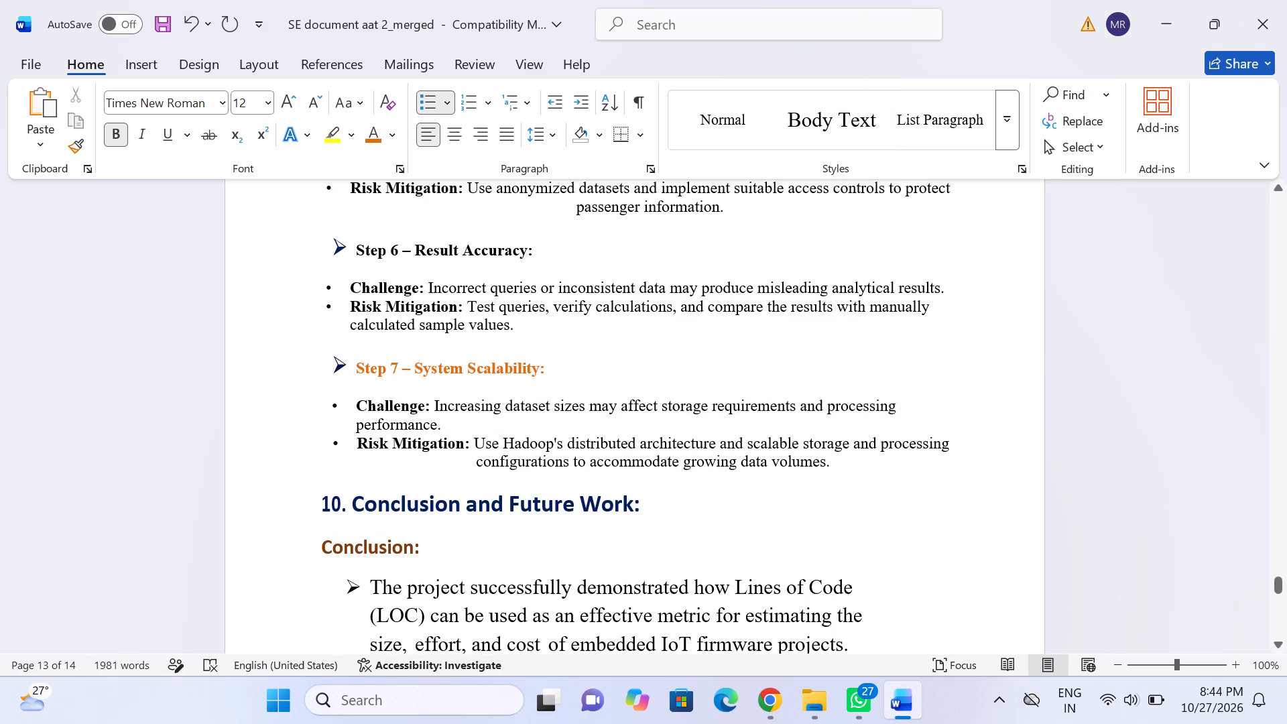
Change the Step 1 to Step 7 headings and their Challenge and Risk Mitigation bullets in section 9 to the Calibri font.
{"action": "left_click_drag", "start_coordinate": [554, 369], "coordinate": [363, 371]}
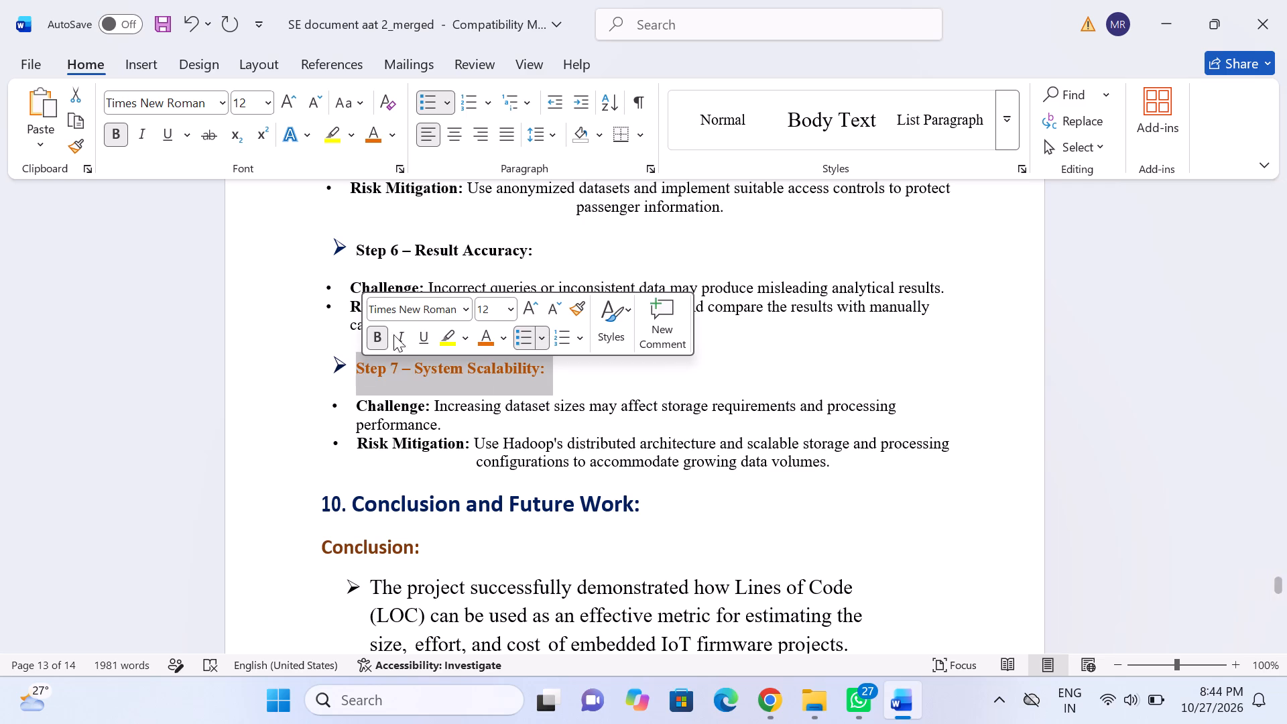
{"action": "left_click", "coordinate": [469, 310]}
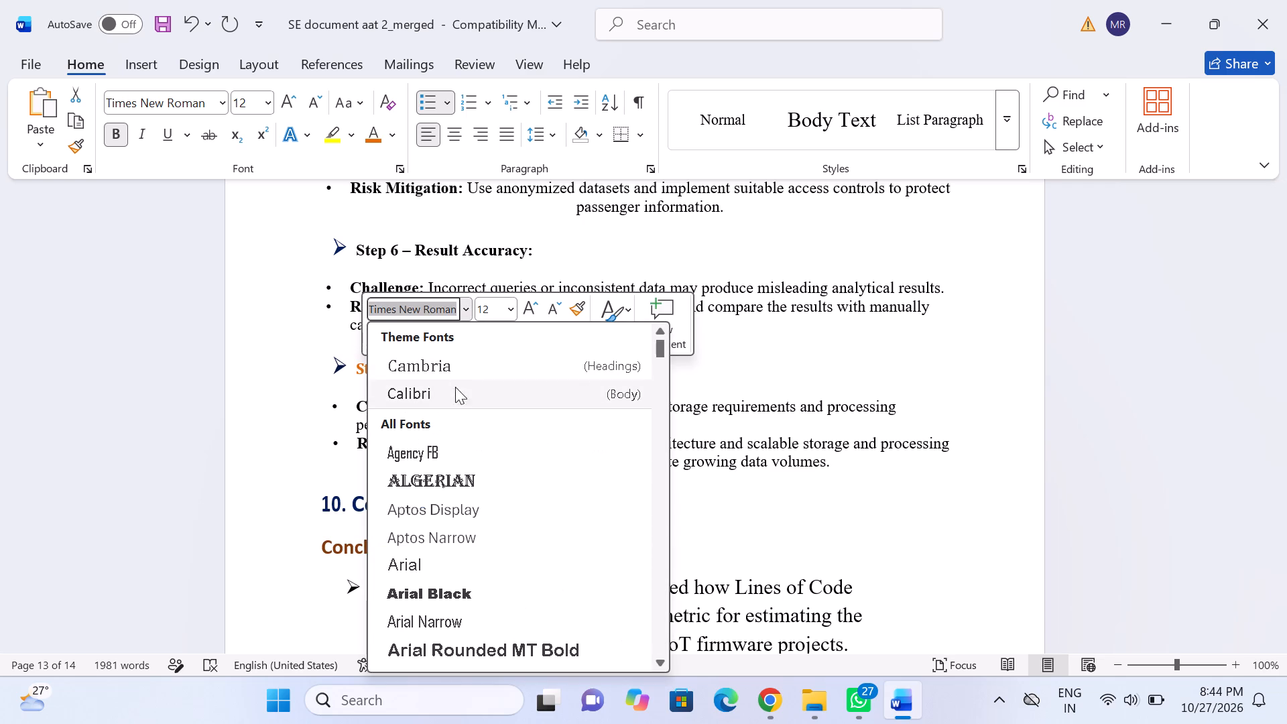
{"action": "left_click", "coordinate": [455, 398]}
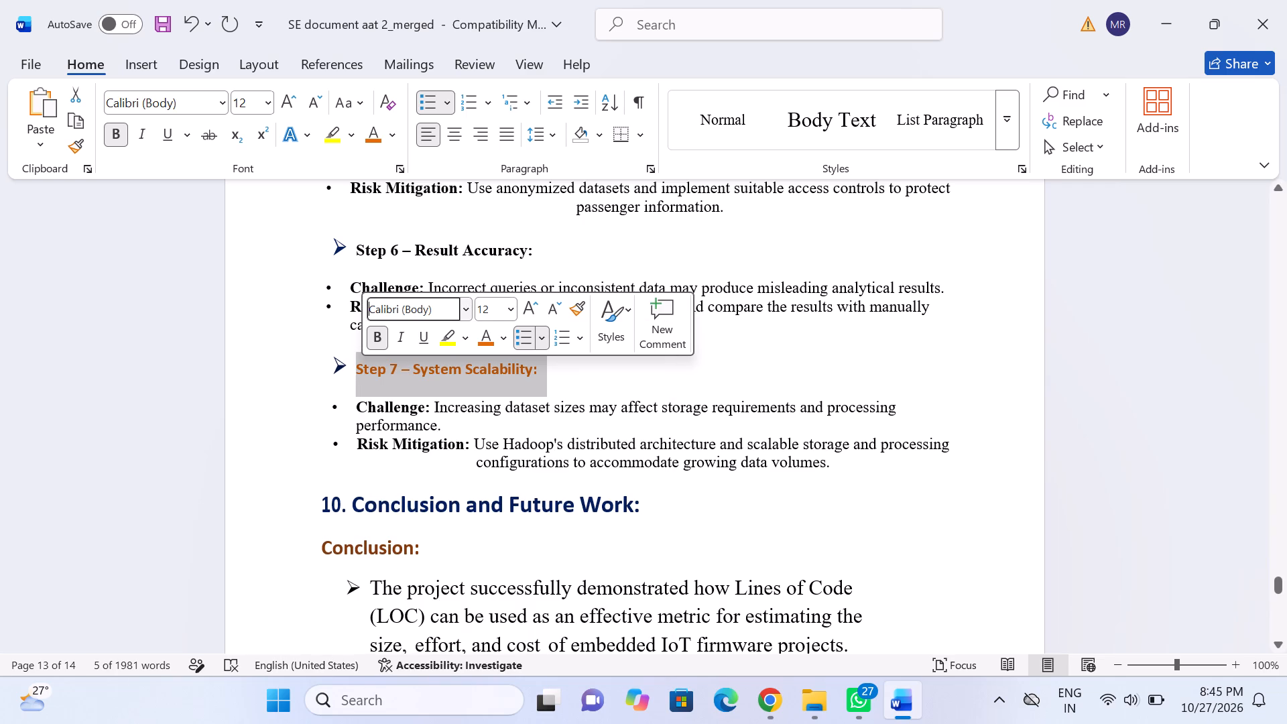
{"action": "left_click_drag", "start_coordinate": [849, 471], "coordinate": [353, 254]}
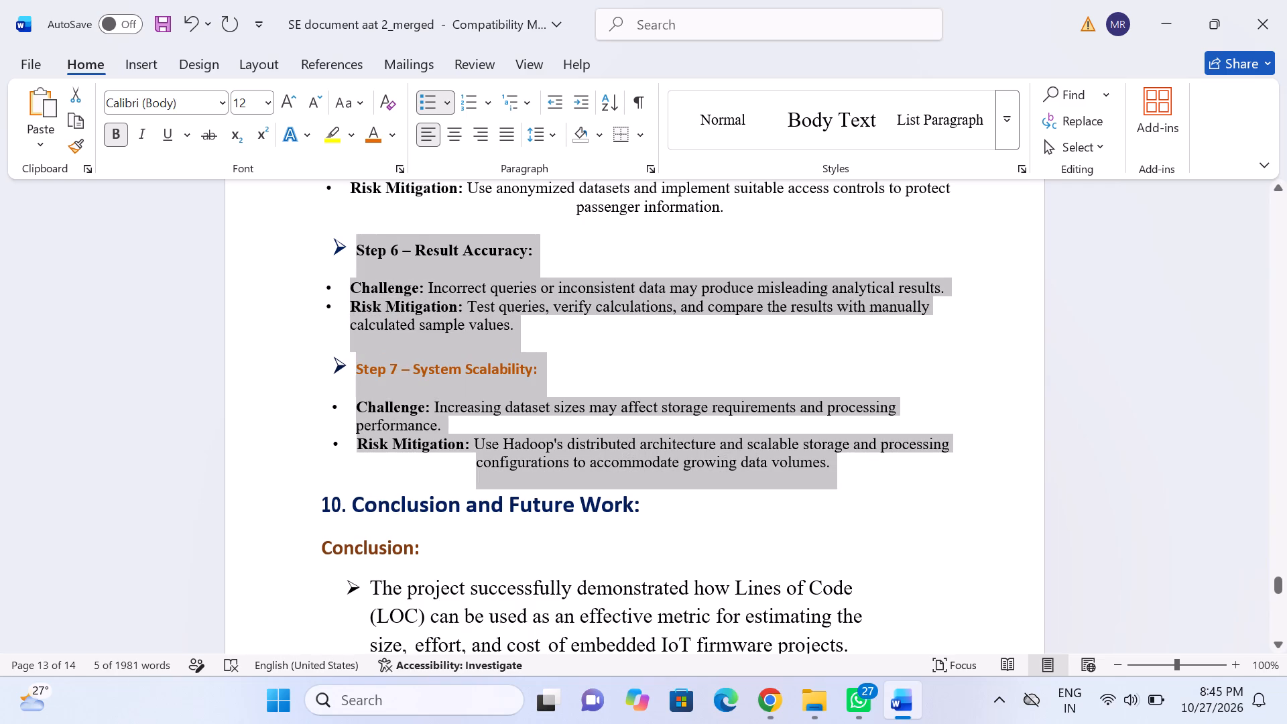
{"action": "left_click_drag", "start_coordinate": [353, 254], "coordinate": [345, 166]}
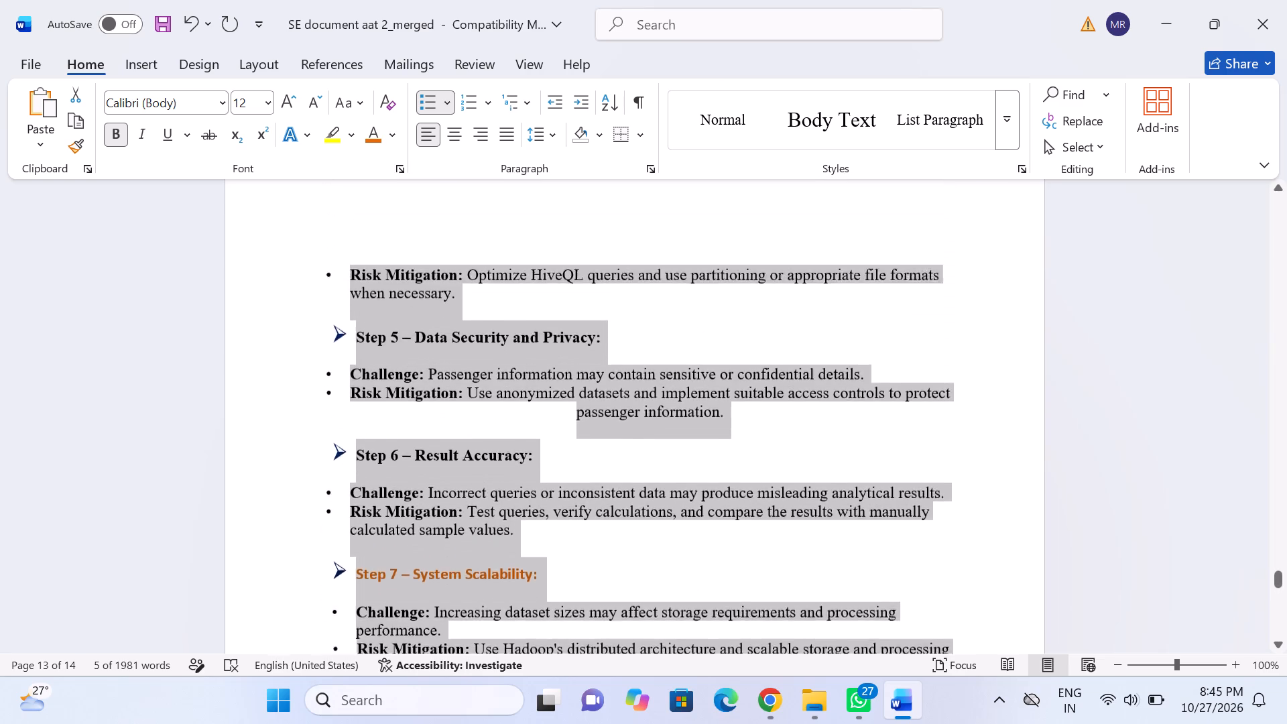
{"action": "left_click_drag", "start_coordinate": [345, 166], "coordinate": [359, 279]}
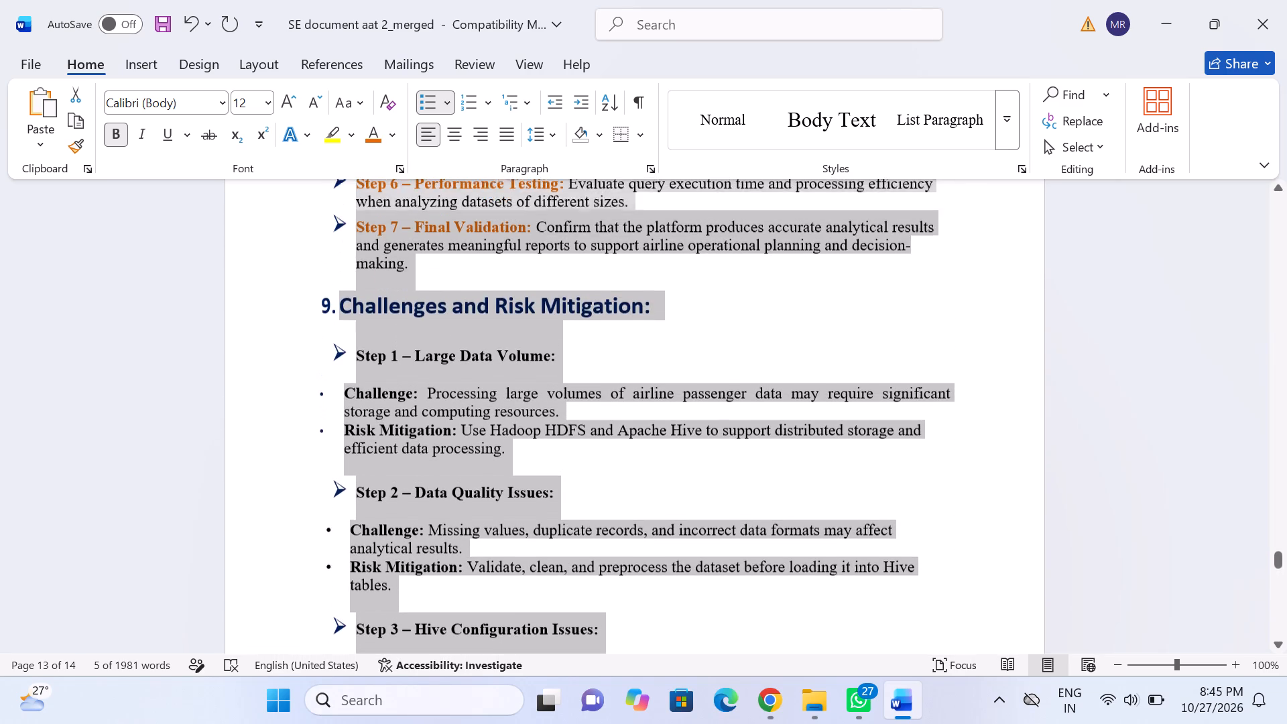
{"action": "left_click_drag", "start_coordinate": [359, 279], "coordinate": [355, 366]}
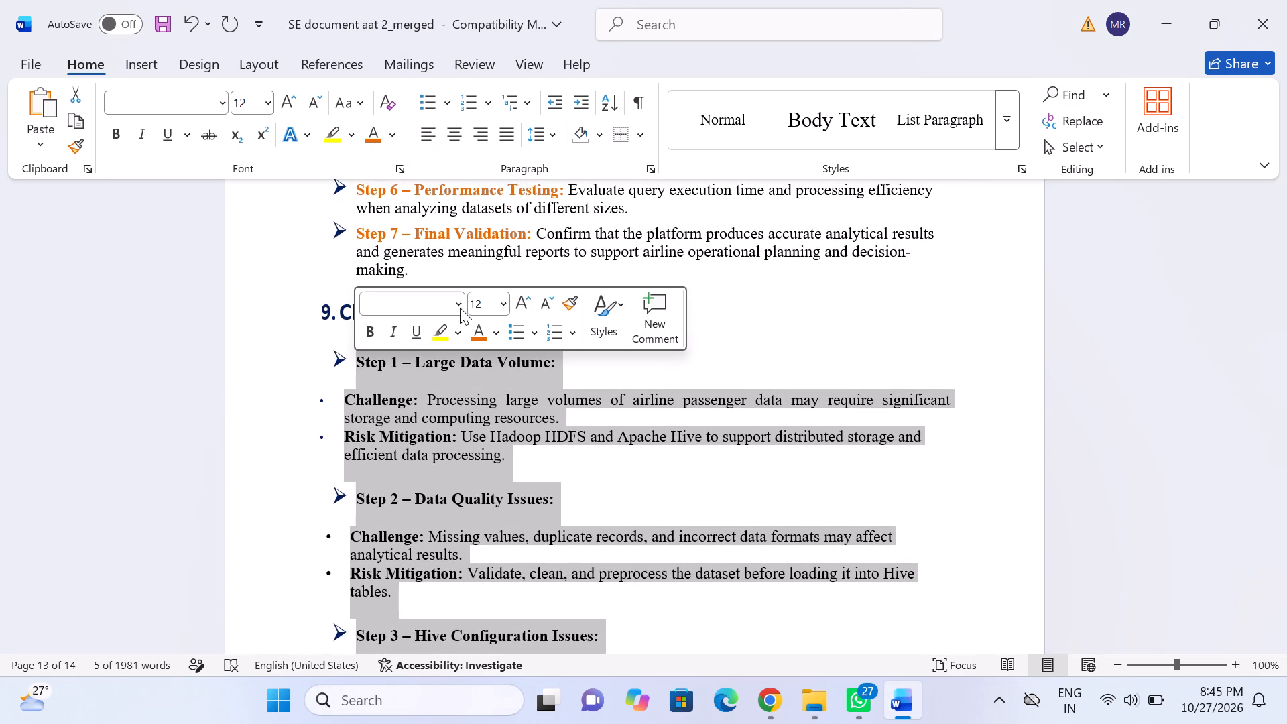
{"action": "left_click", "coordinate": [461, 296]}
{"action": "left_click", "coordinate": [453, 392]}
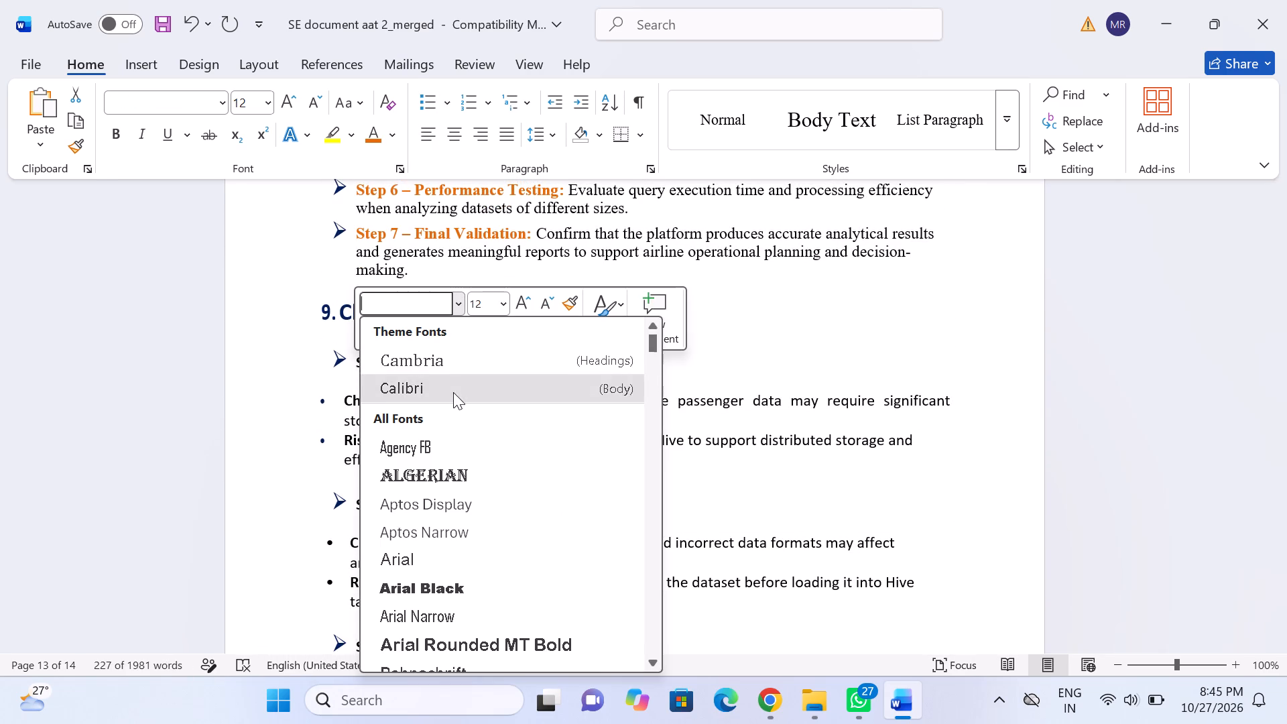
{"action": "left_click", "coordinate": [605, 361]}
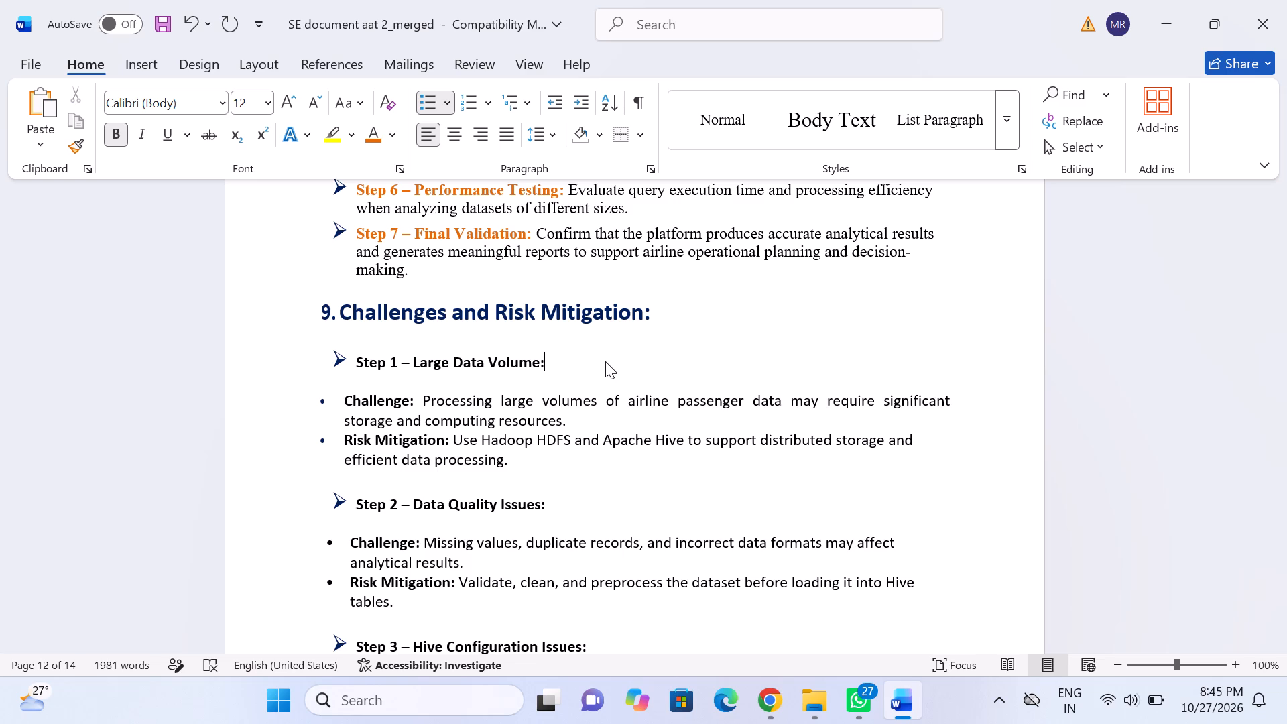
Colour the Step 1, Step 2, Step 3 and Step 4 headings in section 9 orange.
{"action": "left_click_drag", "start_coordinate": [551, 362], "coordinate": [428, 367]}
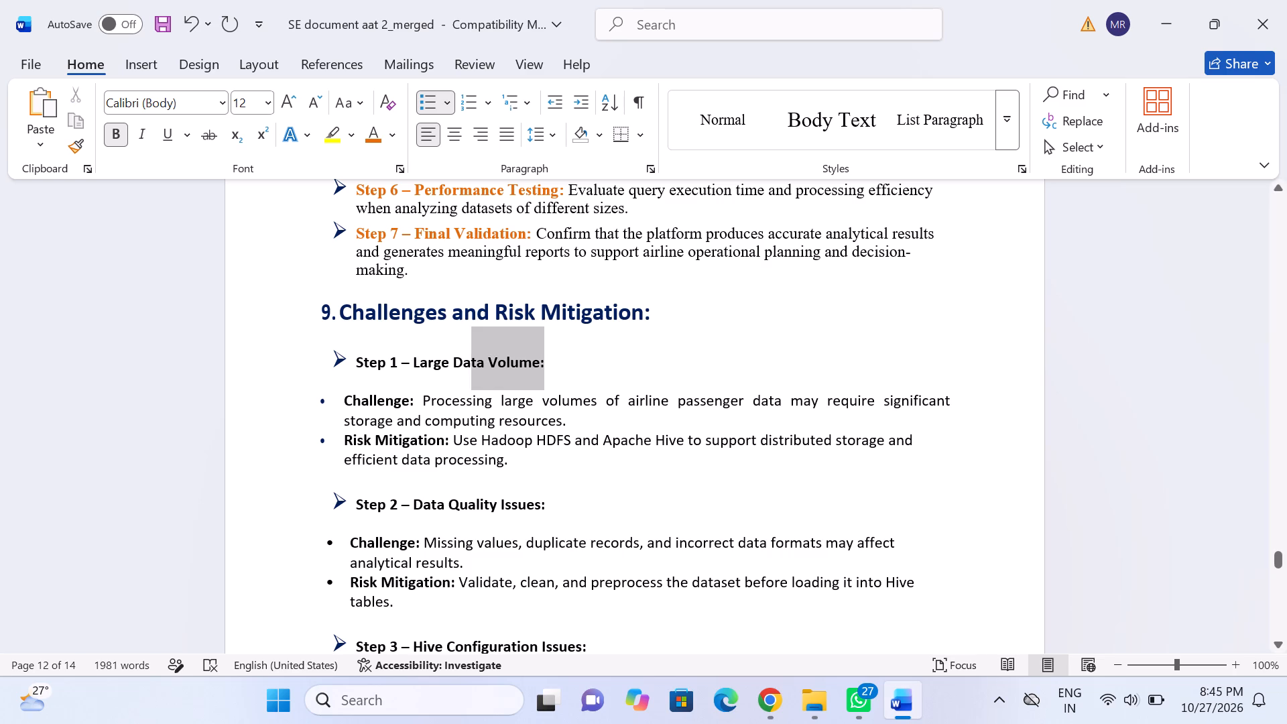
{"action": "left_click_drag", "start_coordinate": [428, 367], "coordinate": [361, 378]}
{"action": "left_click", "coordinate": [481, 343]}
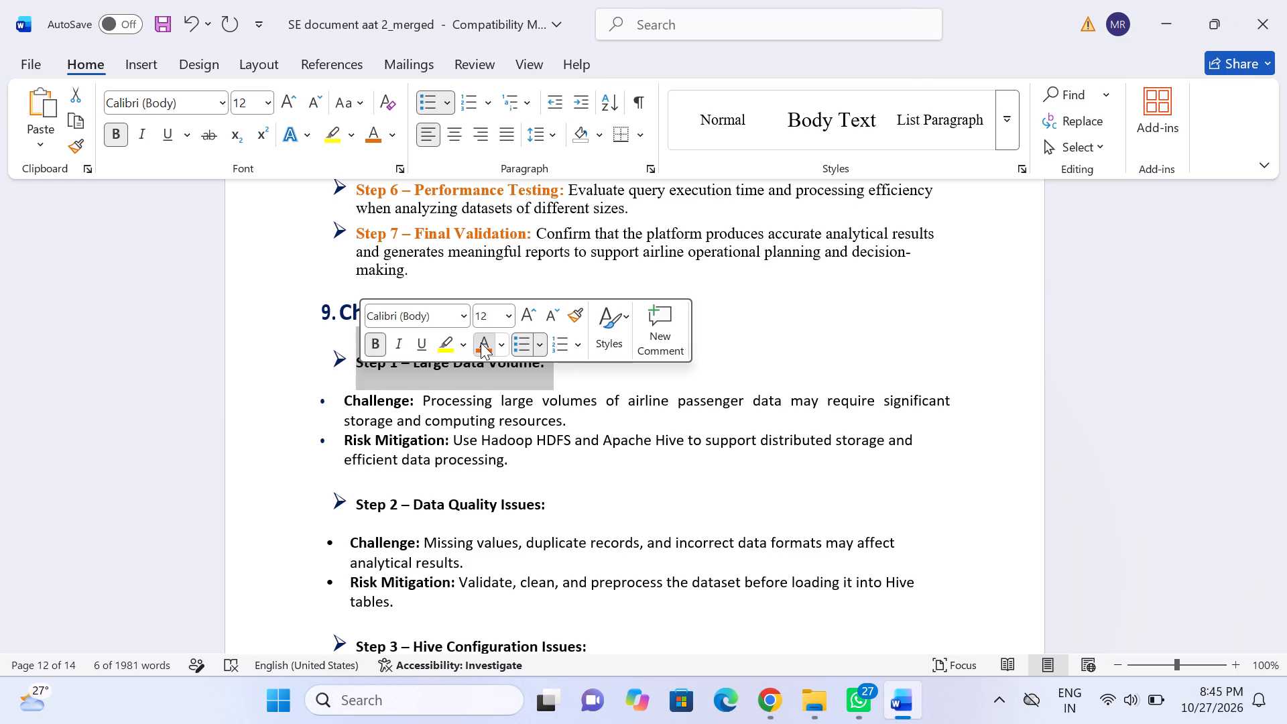
{"action": "left_click_drag", "start_coordinate": [554, 502], "coordinate": [538, 507]}
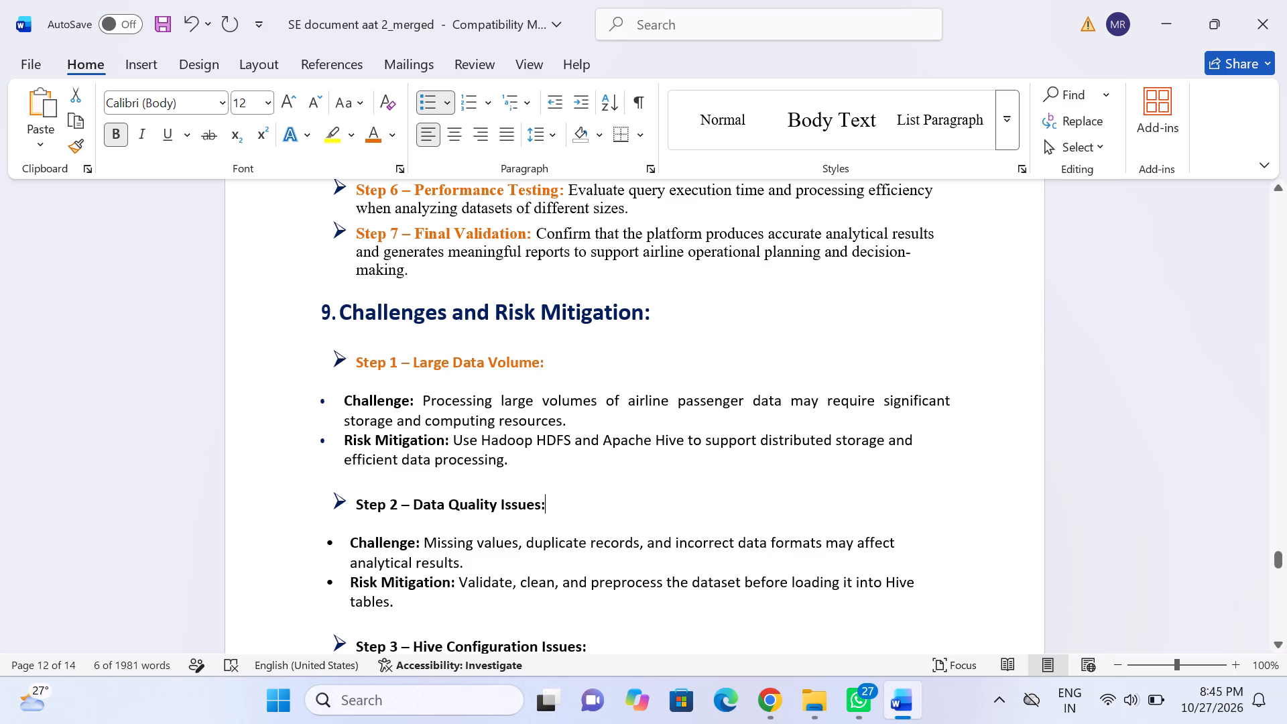
{"action": "left_click_drag", "start_coordinate": [538, 507], "coordinate": [359, 517]}
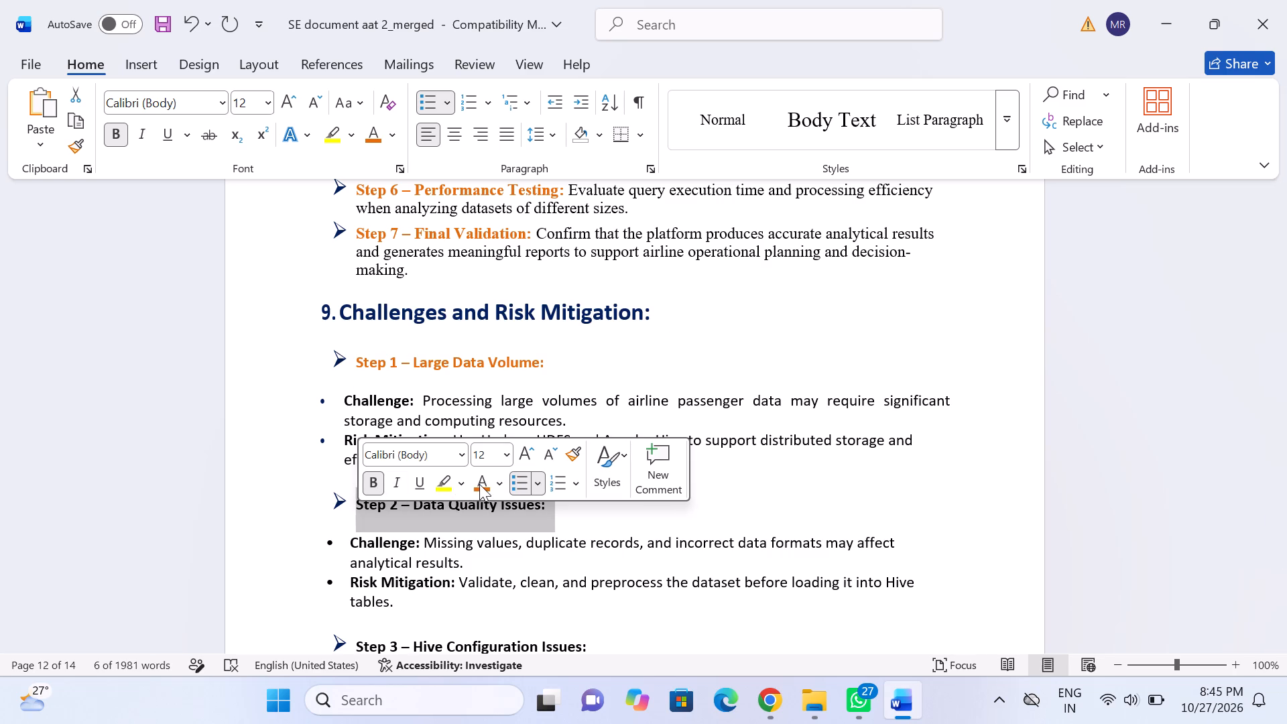
{"action": "left_click", "coordinate": [479, 484]}
{"action": "scroll", "coordinate": [519, 553], "scroll_direction": "down", "scroll_amount": 2}
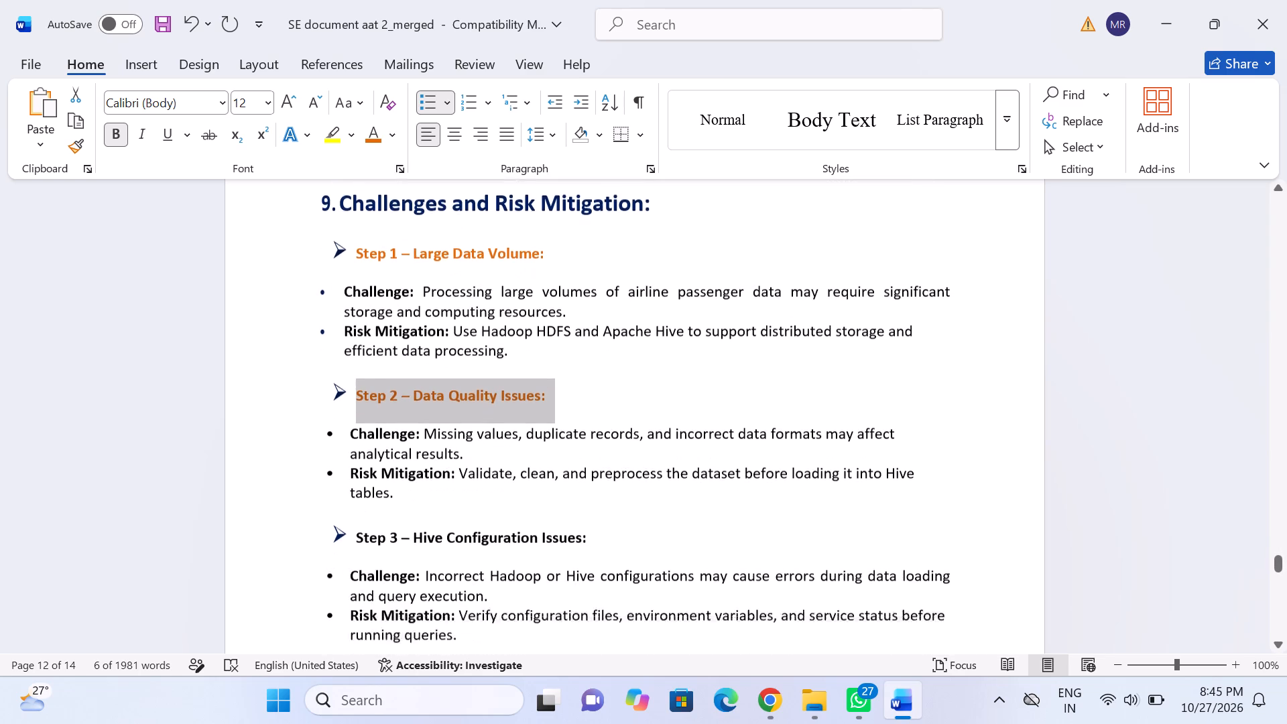
{"action": "scroll", "coordinate": [519, 553], "scroll_direction": "down", "scroll_amount": 1}
{"action": "left_click_drag", "start_coordinate": [595, 491], "coordinate": [365, 501]}
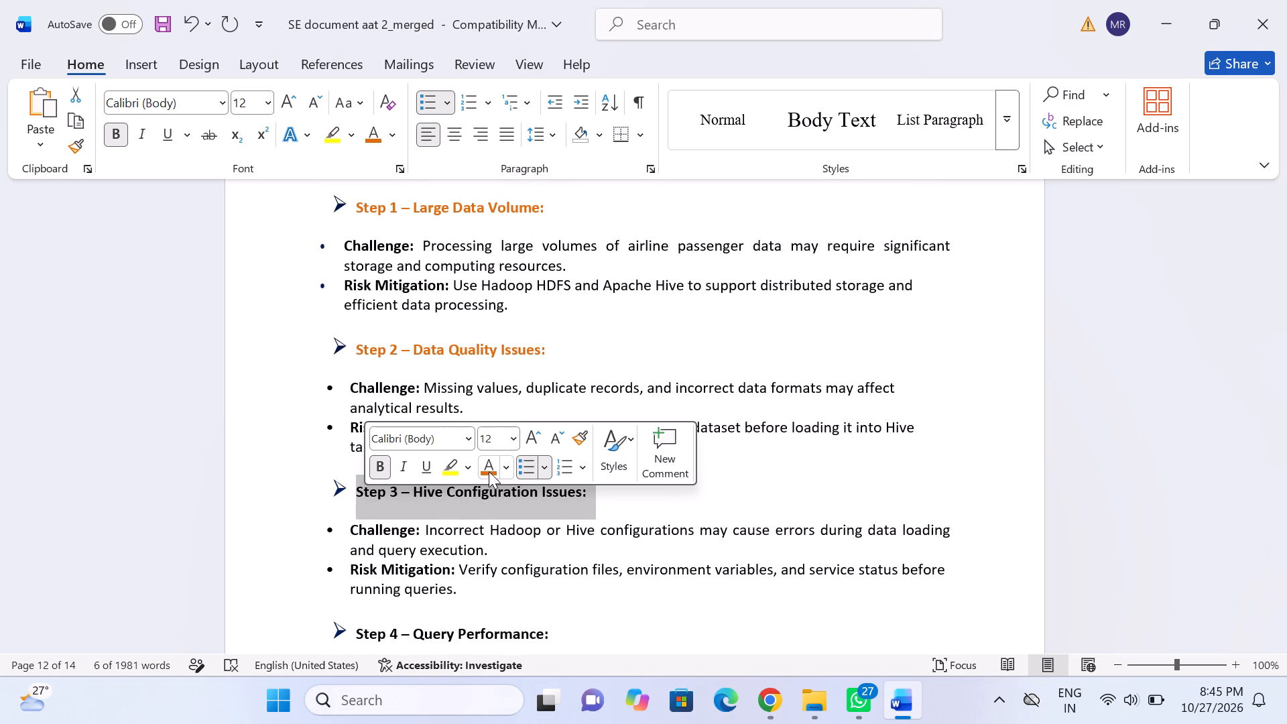
{"action": "left_click", "coordinate": [486, 473]}
{"action": "scroll", "coordinate": [526, 540], "scroll_direction": "down", "scroll_amount": 2}
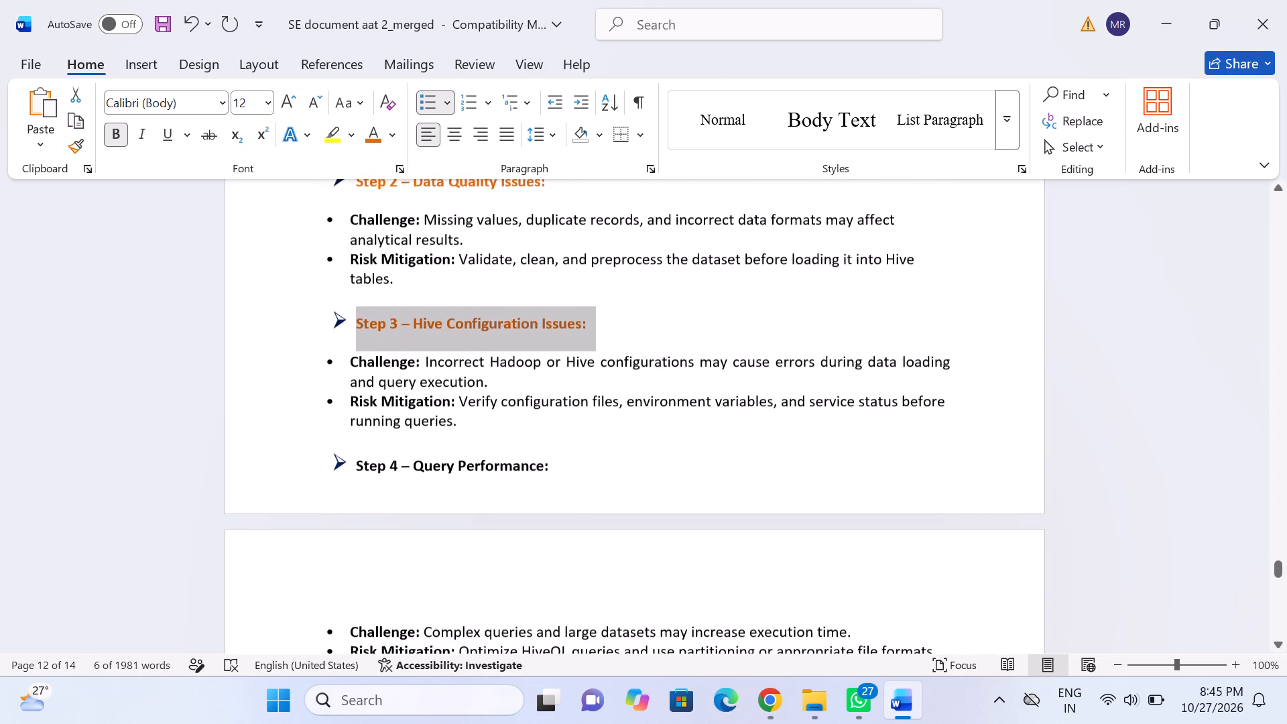
{"action": "left_click_drag", "start_coordinate": [567, 467], "coordinate": [359, 485]}
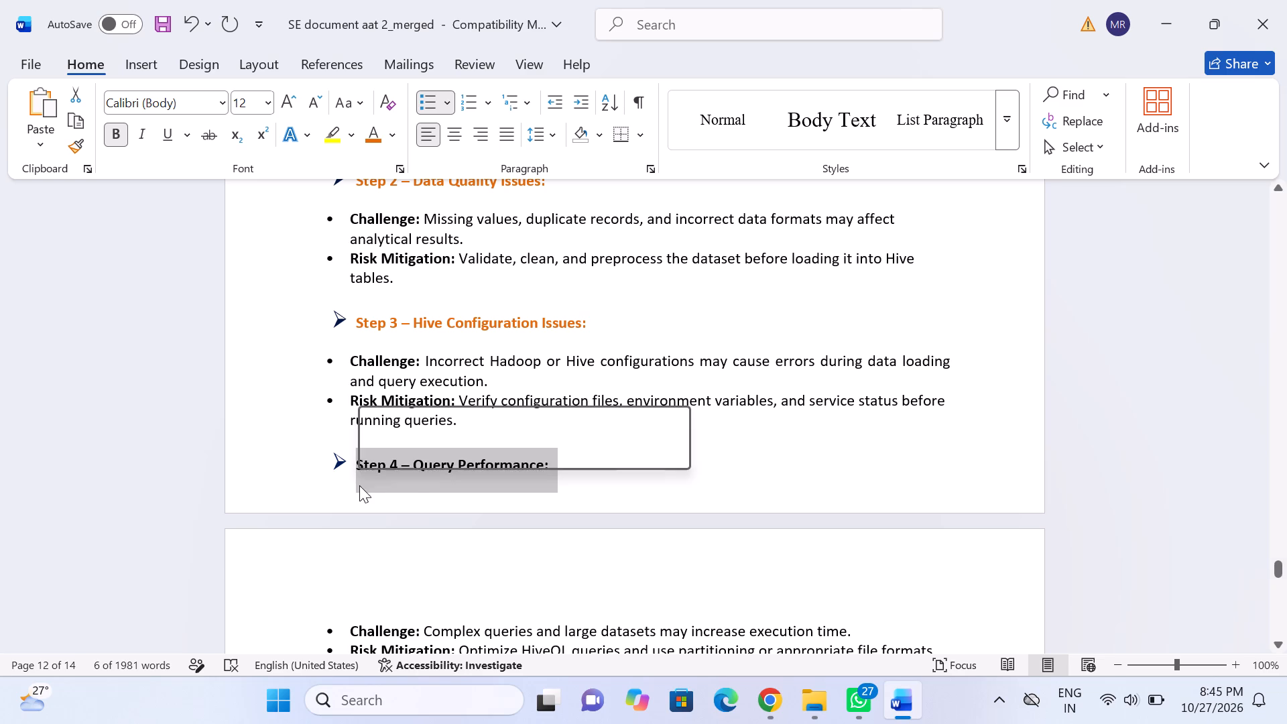
{"action": "left_click", "coordinate": [481, 457]}
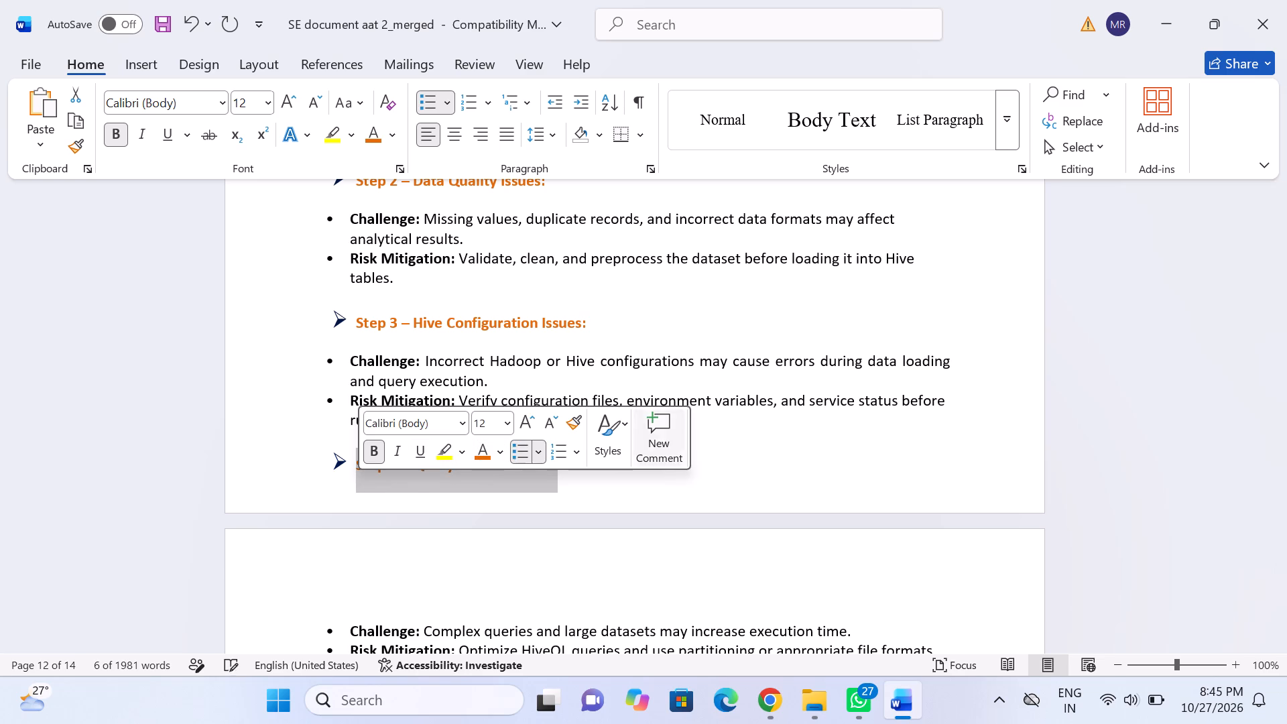
Add an empty line after Step 3's Risk Mitigation bullet to push the Step 4 – Query Performance heading onto the next page.
{"action": "left_click", "coordinate": [723, 432]}
{"action": "left_click", "coordinate": [723, 432]}
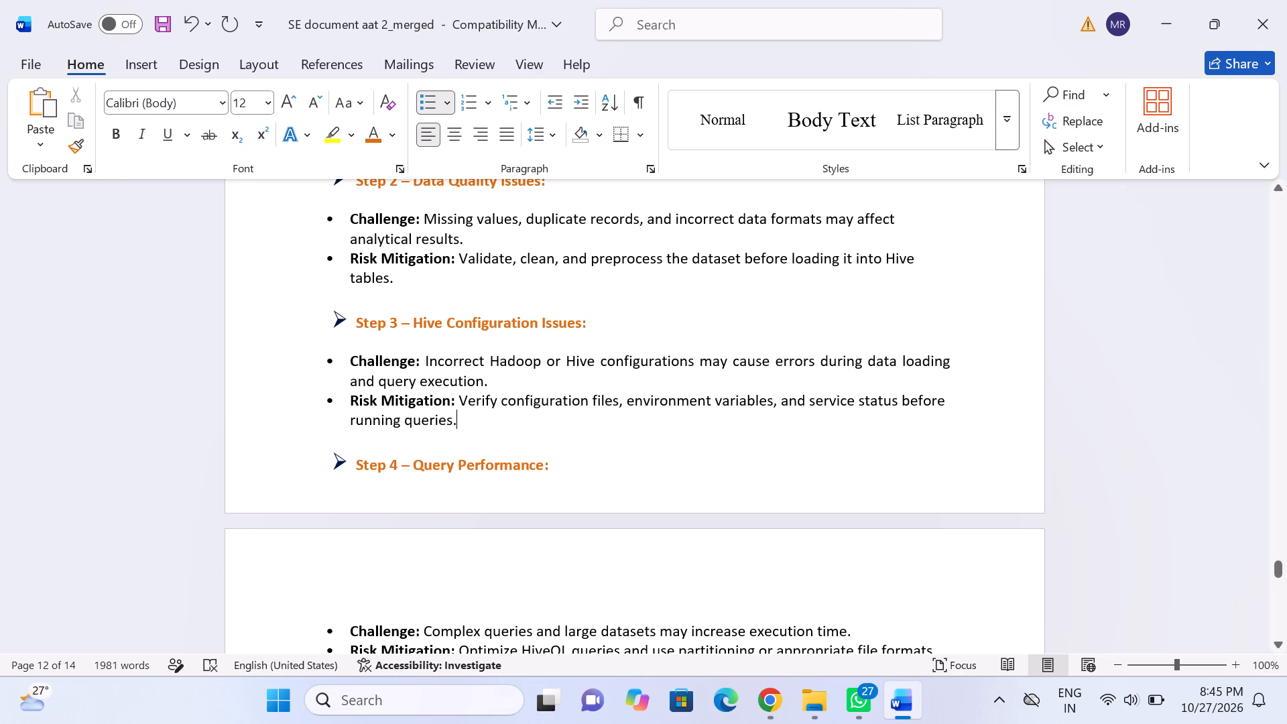
{"action": "key", "text": "Return"}
{"action": "key", "text": "Return"}
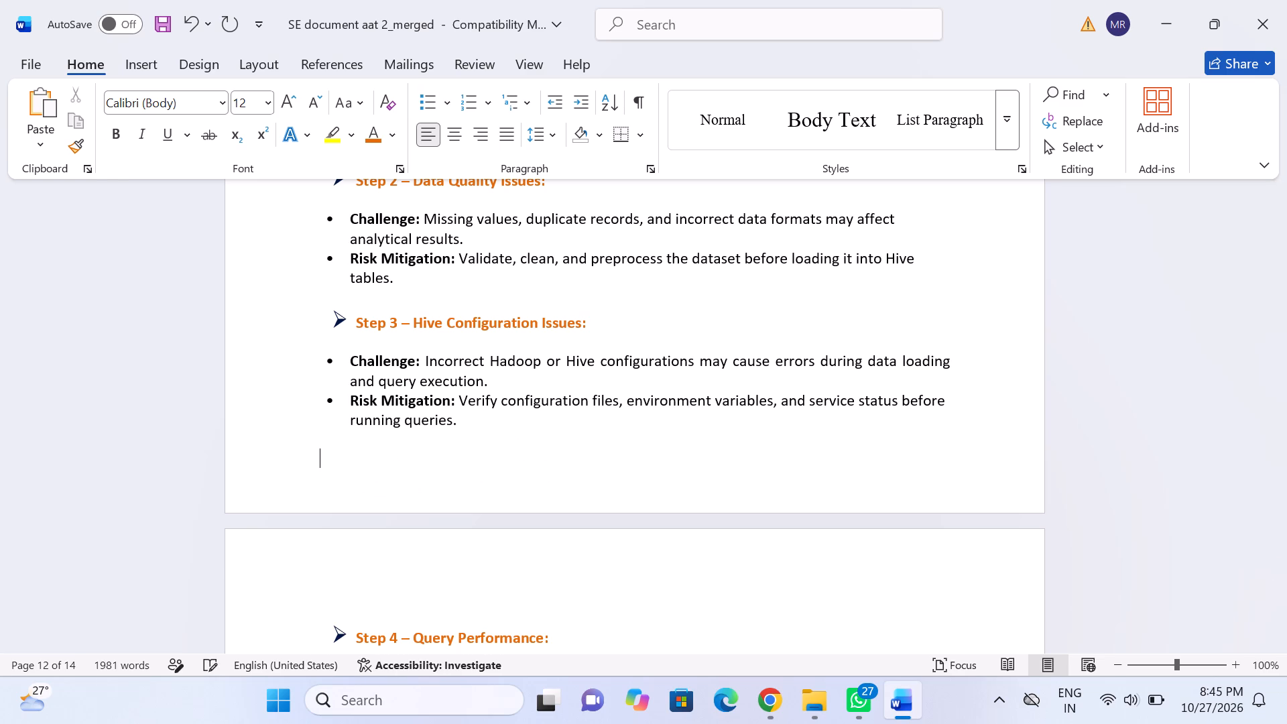
Colour the Step 5 – Data Security and Privacy and Step 6 – Result Accuracy headings orange.
{"action": "scroll", "coordinate": [721, 436], "scroll_direction": "down", "scroll_amount": 4}
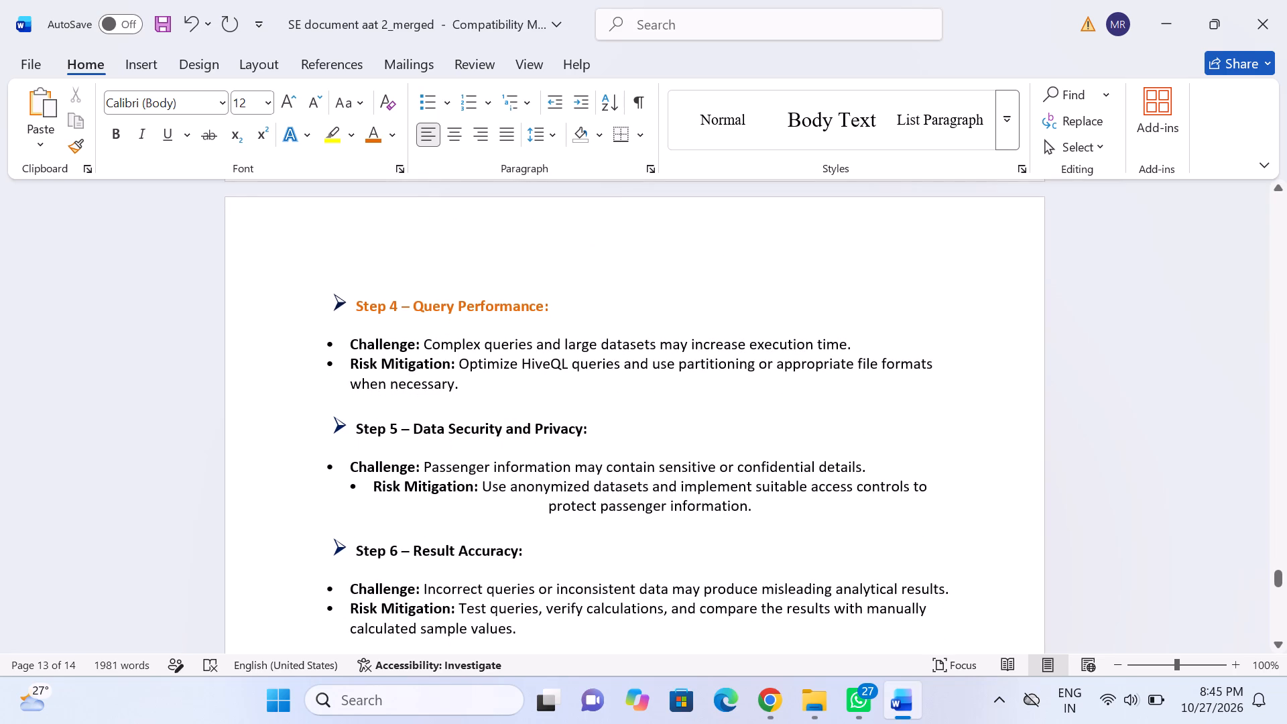
{"action": "left_click", "coordinate": [597, 435]}
{"action": "left_click_drag", "start_coordinate": [597, 435], "coordinate": [515, 444]}
{"action": "left_click_drag", "start_coordinate": [515, 444], "coordinate": [314, 431]}
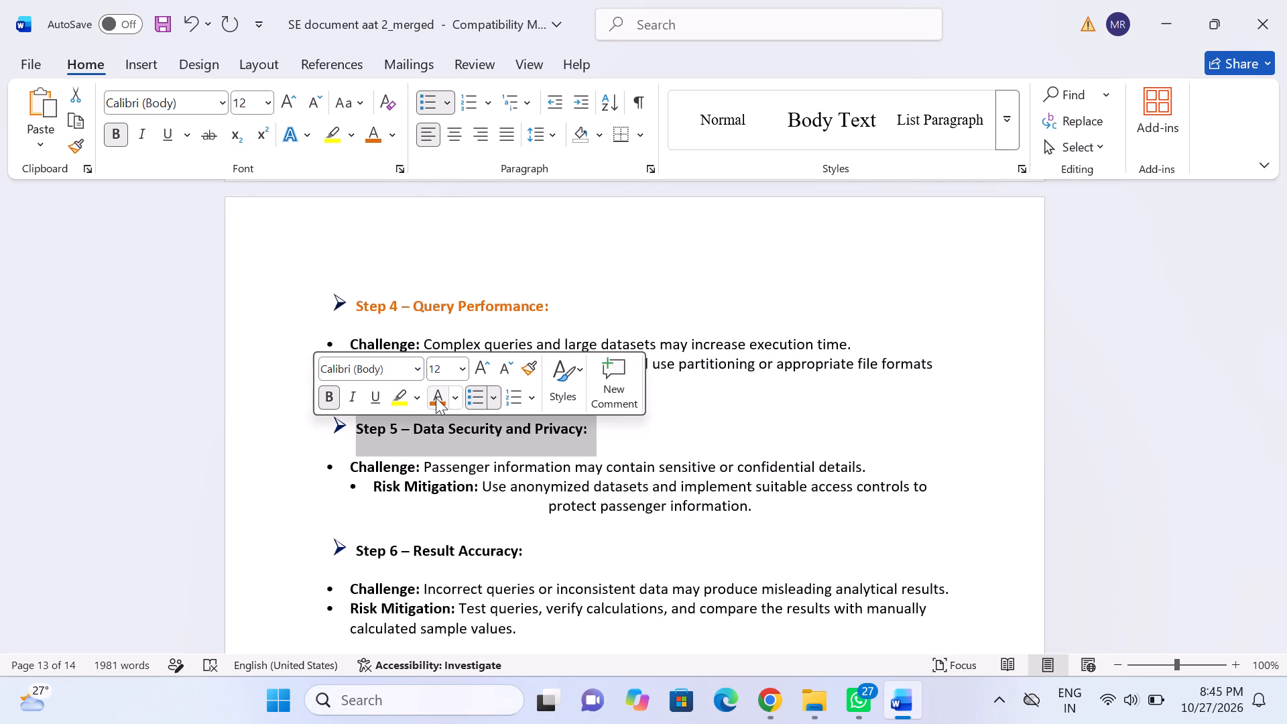
{"action": "left_click", "coordinate": [433, 398]}
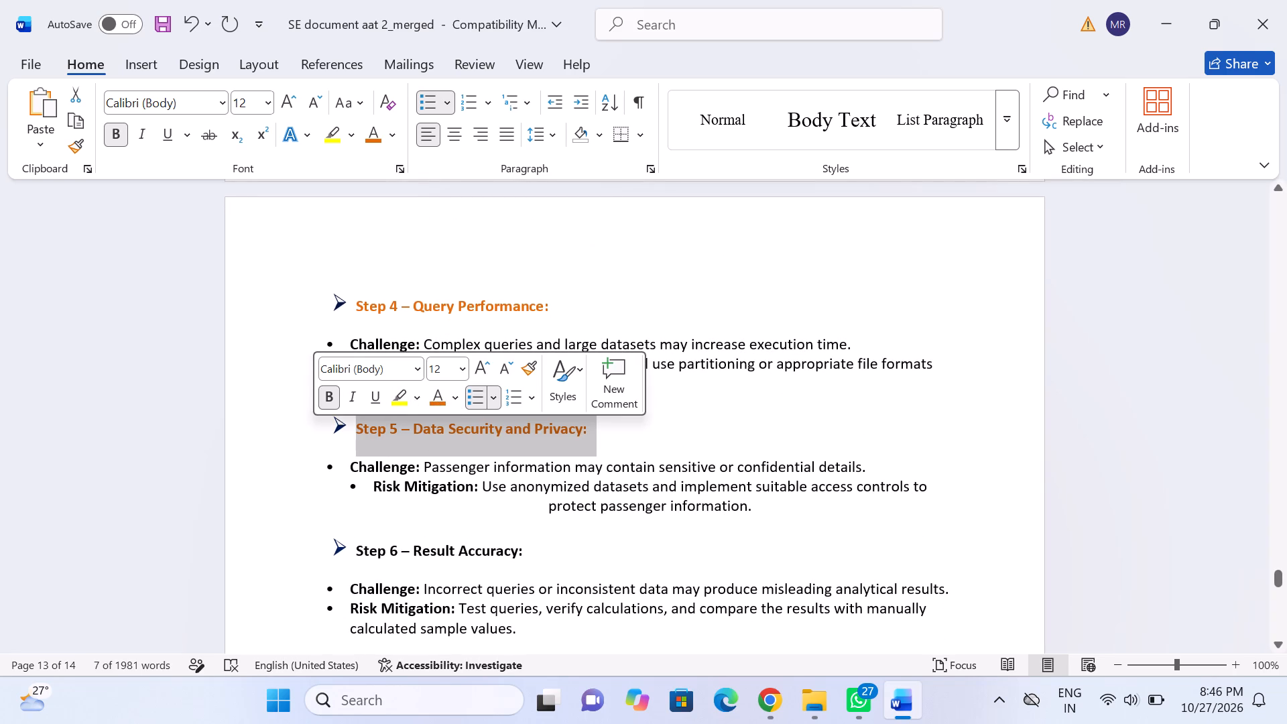
{"action": "left_click", "coordinate": [541, 552]}
{"action": "left_click_drag", "start_coordinate": [541, 552], "coordinate": [361, 558]}
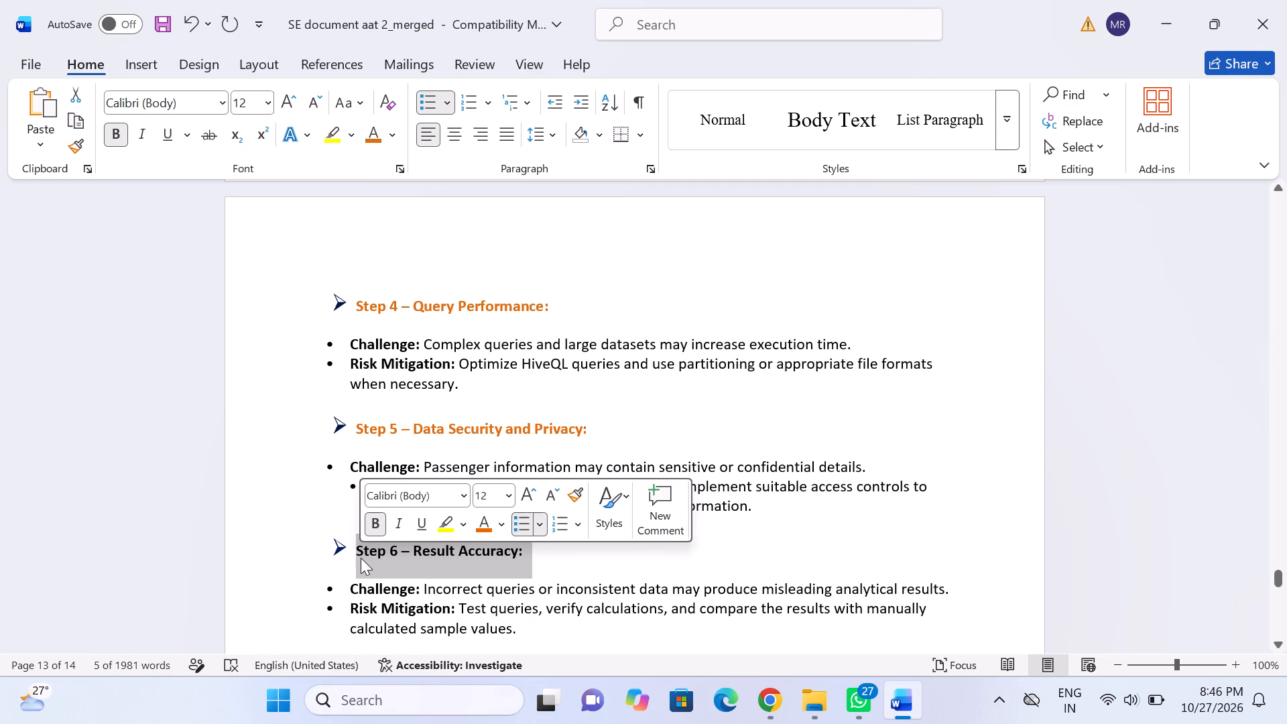
{"action": "left_click", "coordinate": [481, 525]}
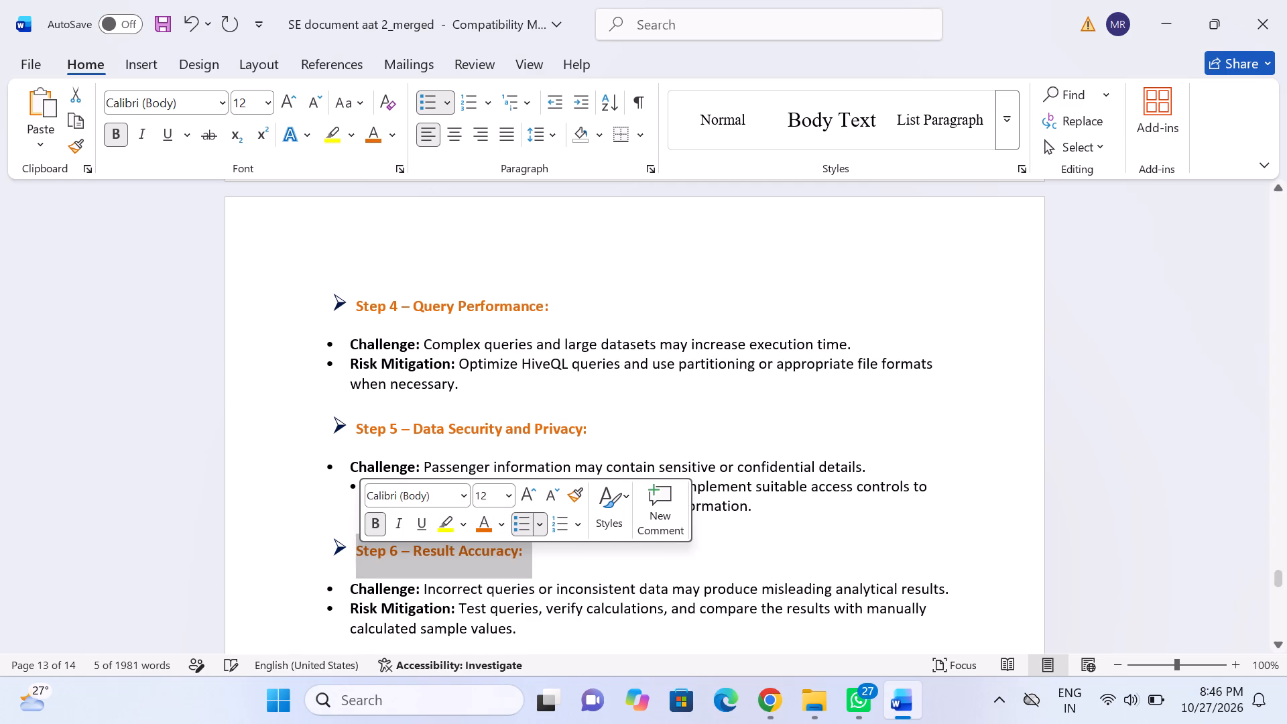
Rebuild the Risk Mitigation bullet under Step 7 – System Scalability as a left-aligned bullet level with its Challenge bullet.
{"action": "scroll", "coordinate": [576, 599], "scroll_direction": "down", "scroll_amount": 3}
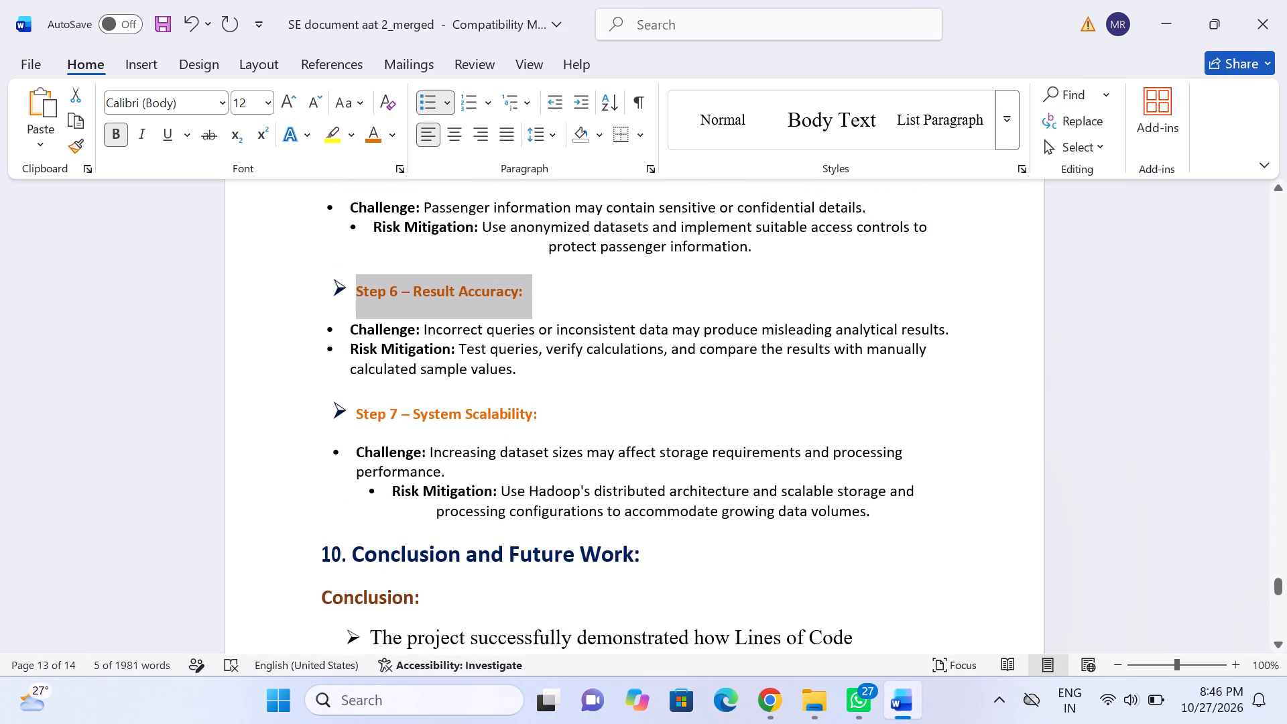
{"action": "left_click_drag", "start_coordinate": [374, 488], "coordinate": [332, 496]}
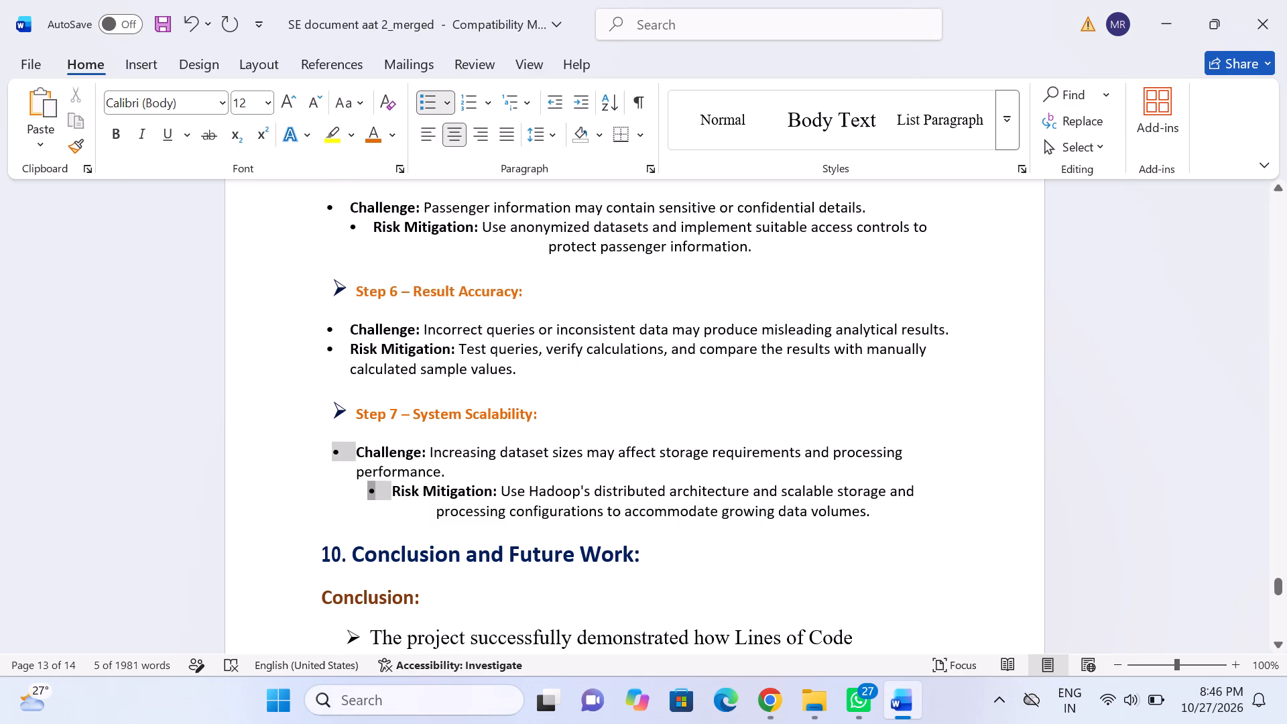
{"action": "left_click", "coordinate": [357, 495]}
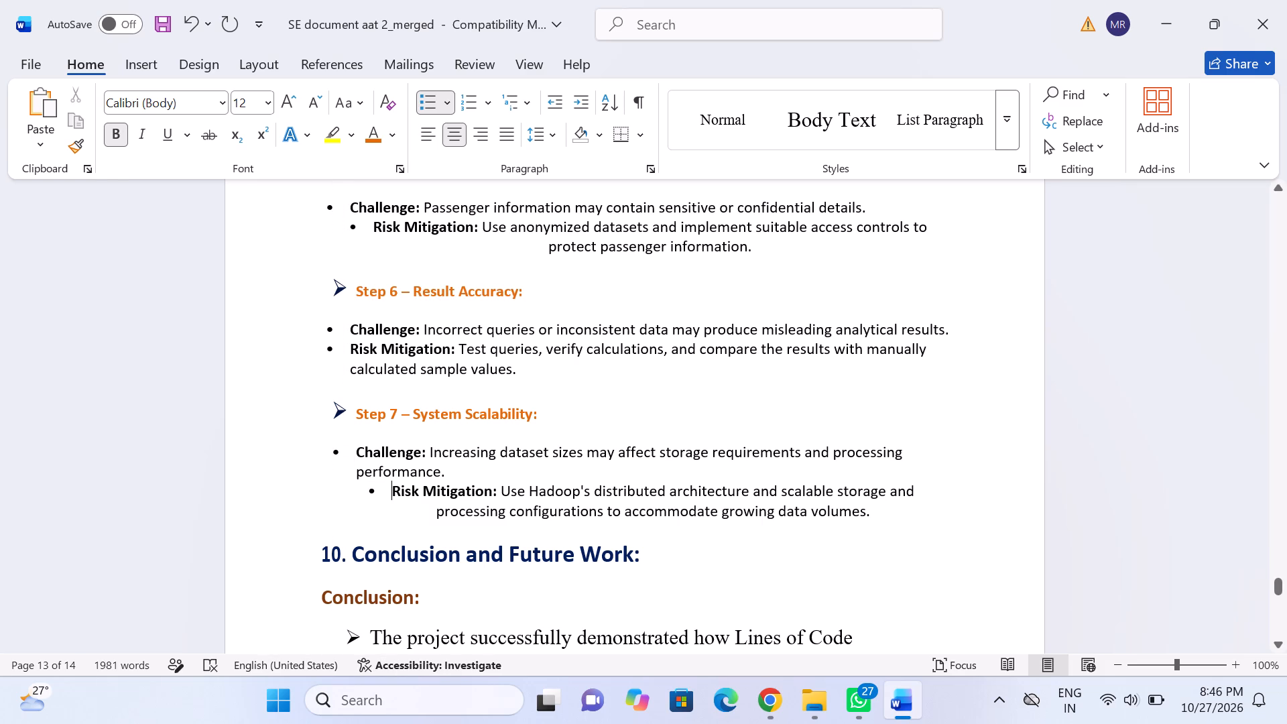
{"action": "key", "text": "BackSpace"}
{"action": "key", "text": "BackSpace"}
{"action": "key", "text": "BackSpace"}
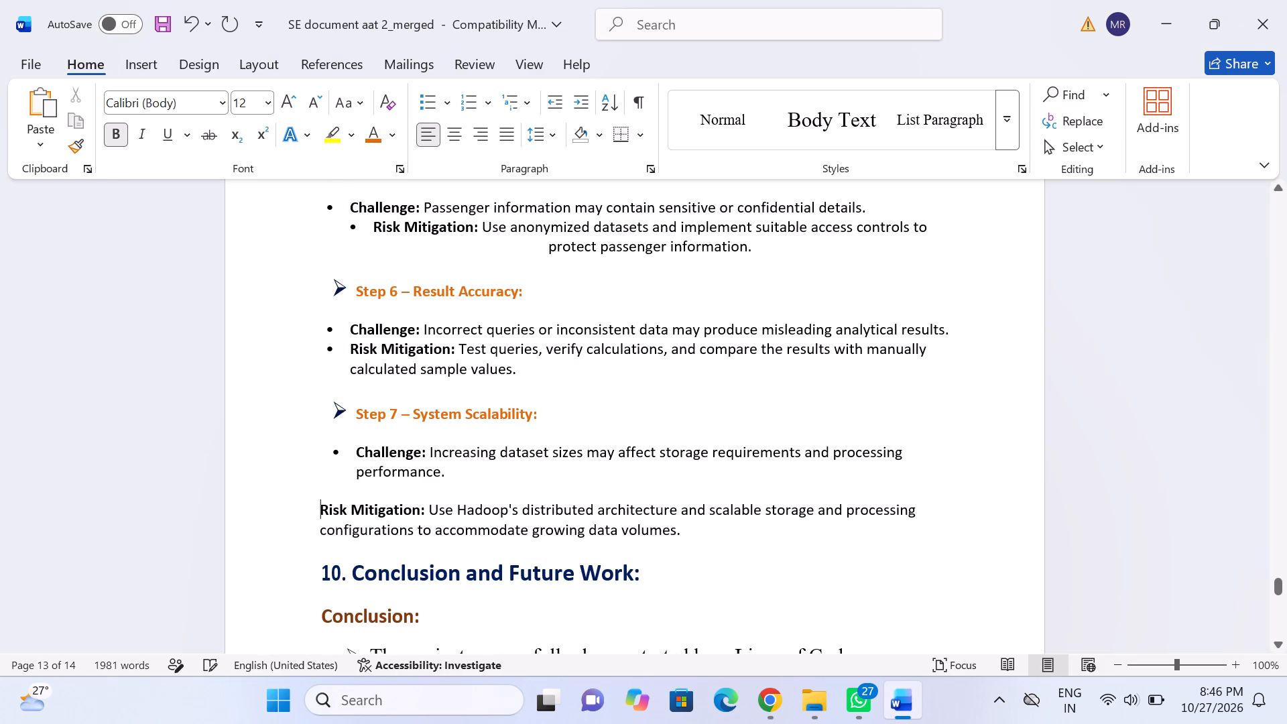
{"action": "key", "text": "BackSpace"}
{"action": "key", "text": "Return"}
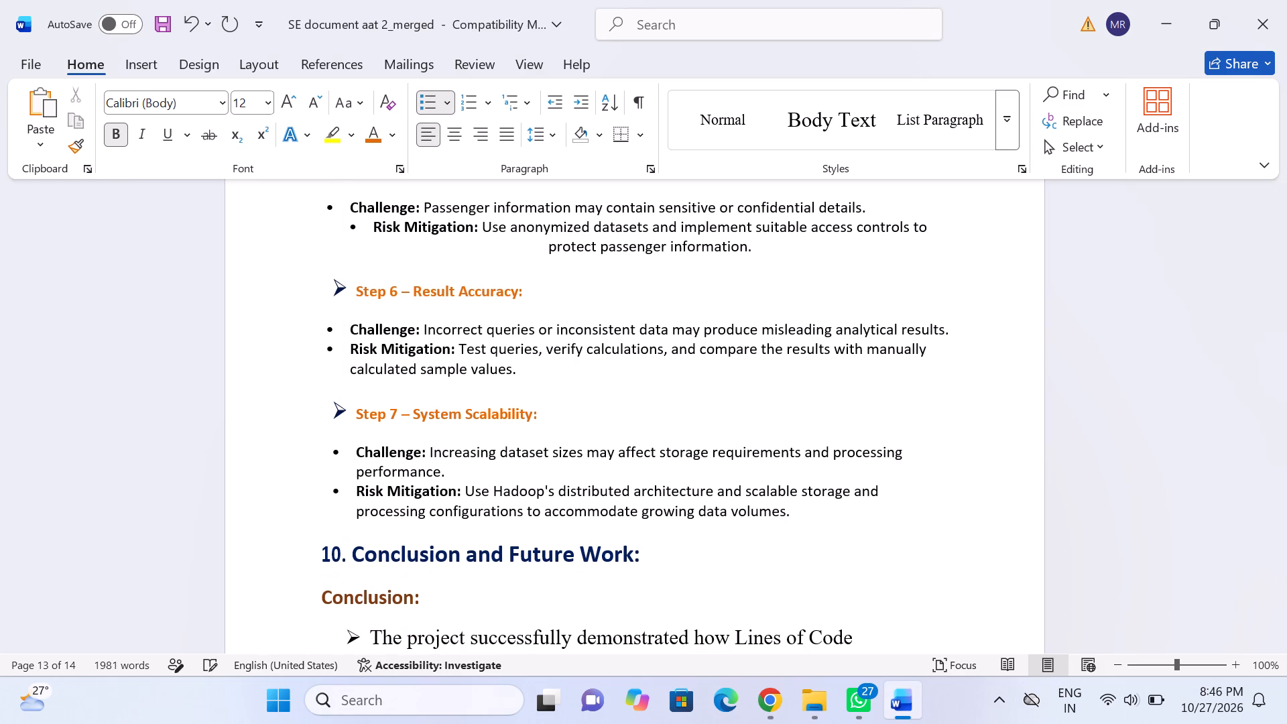
Rebuild the Risk Mitigation bullet under Step 5 – Data Security and Privacy as a left-aligned bullet level with its Challenge bullet.
{"action": "scroll", "coordinate": [373, 496], "scroll_direction": "up", "scroll_amount": 1}
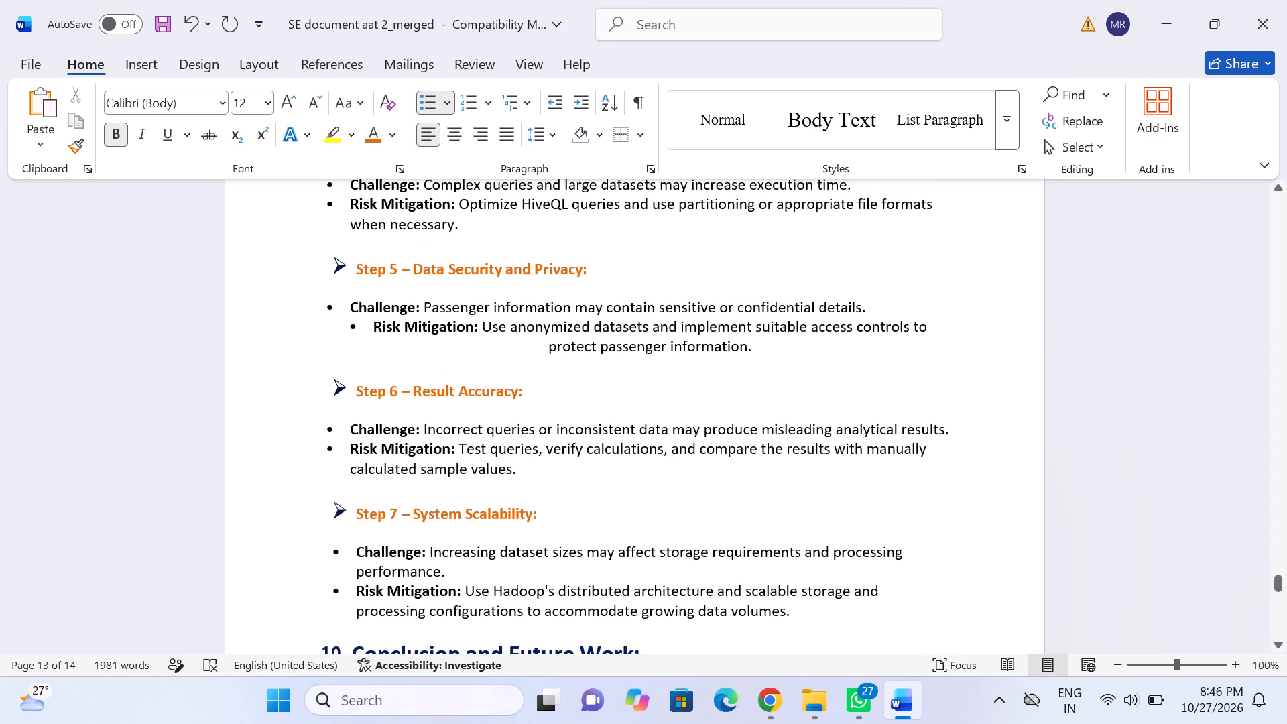
{"action": "left_click", "coordinate": [369, 328]}
{"action": "key", "text": "BackSpace"}
{"action": "key", "text": "BackSpace"}
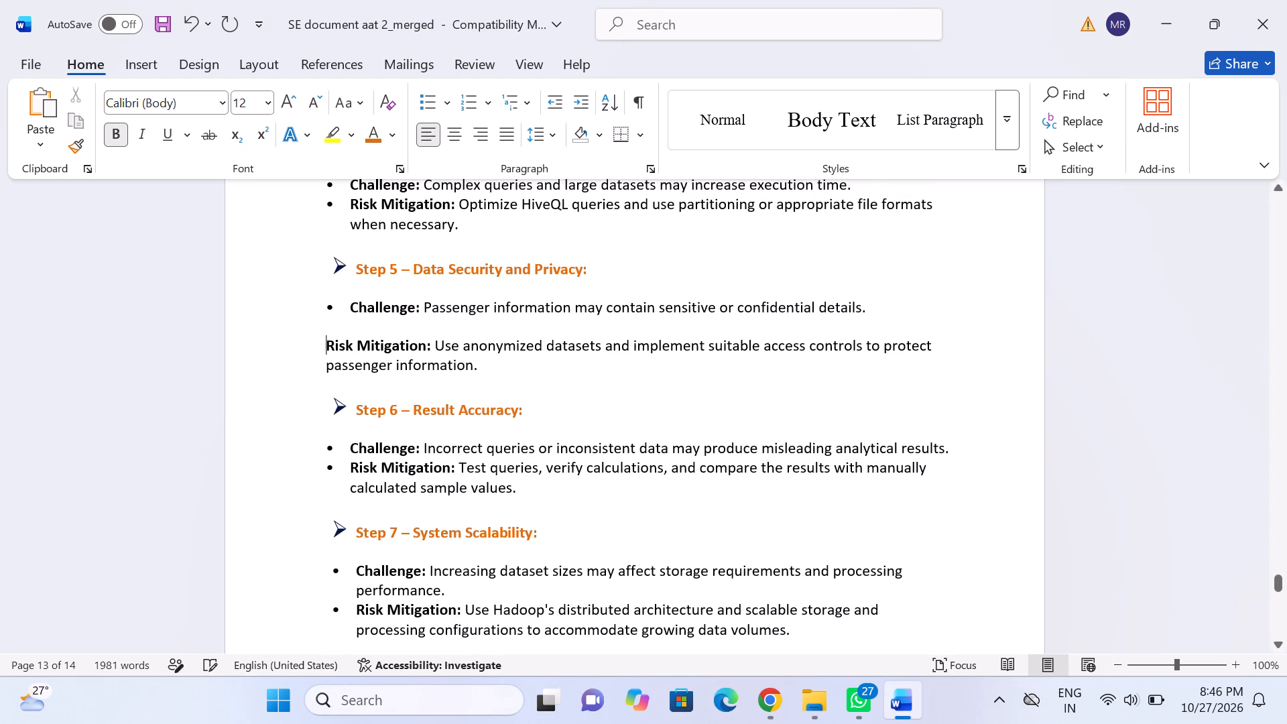
{"action": "key", "text": "BackSpace"}
{"action": "key", "text": "BackSpace"}
{"action": "key", "text": "Return"}
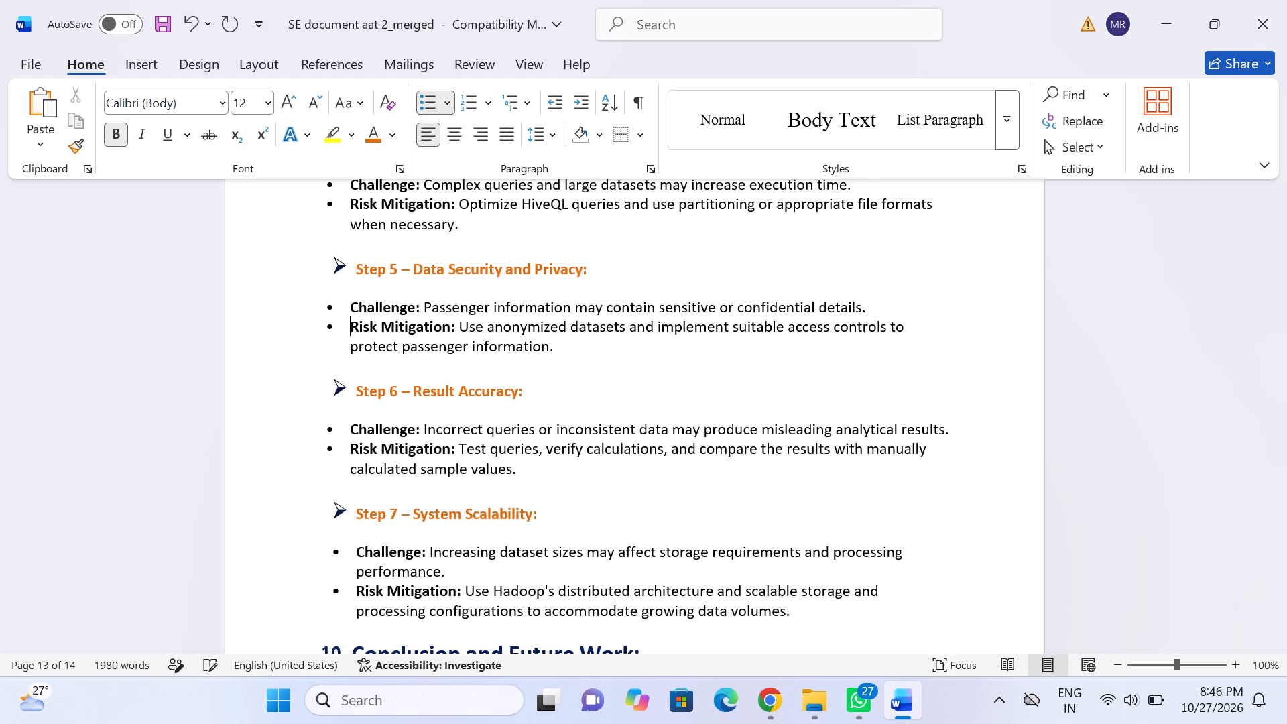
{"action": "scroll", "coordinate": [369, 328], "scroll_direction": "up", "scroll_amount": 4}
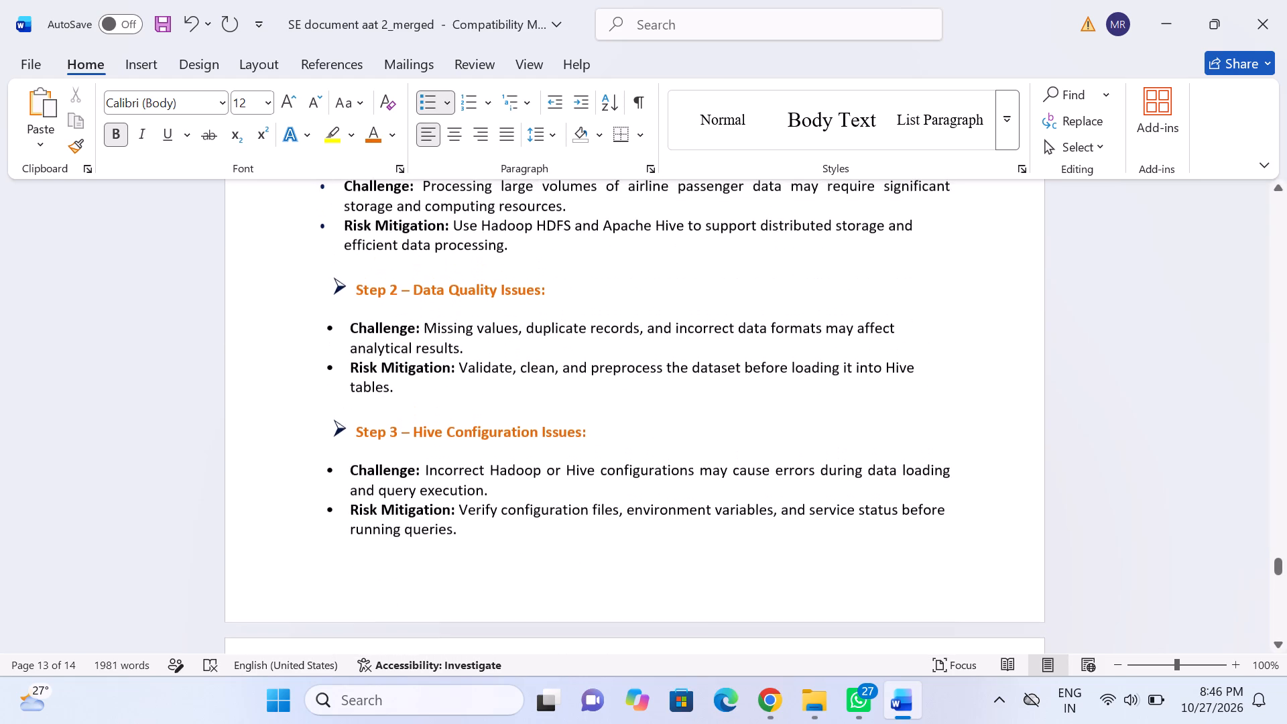
Review the page layout and text formatting from section 9 back to section 7 and across the whole report.
{"action": "scroll", "coordinate": [369, 328], "scroll_direction": "up", "scroll_amount": 1}
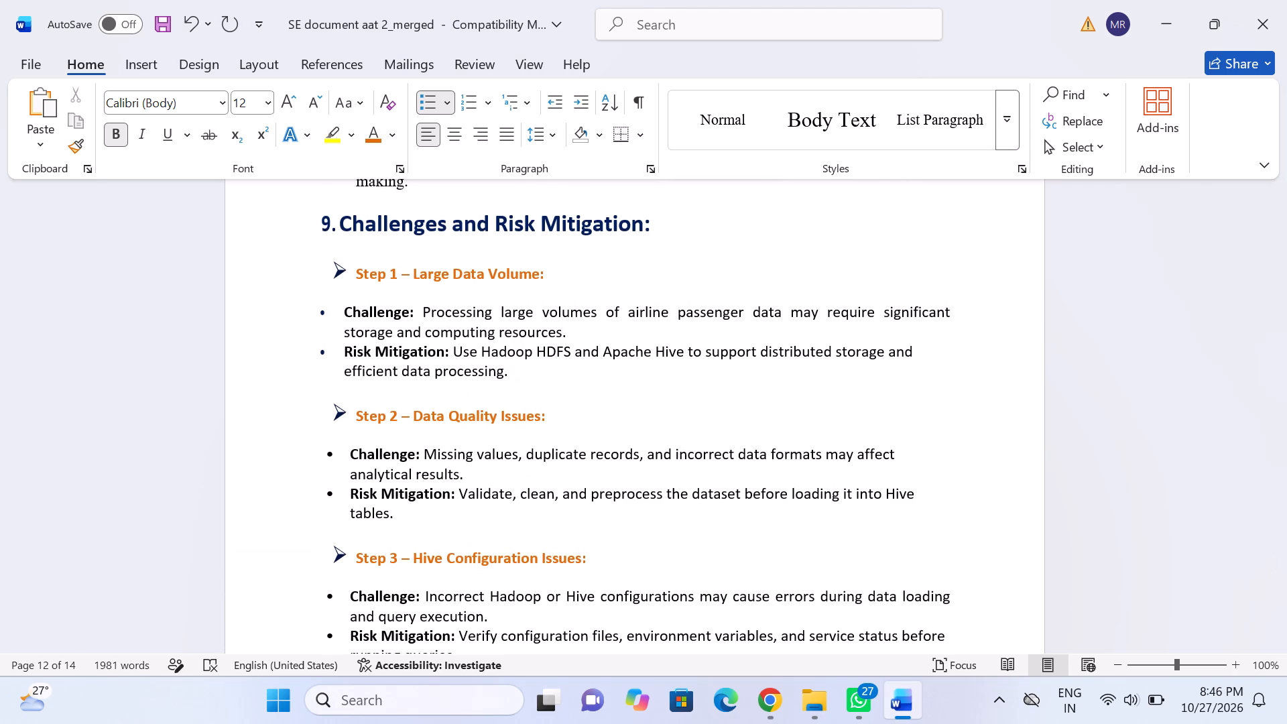
{"action": "scroll", "coordinate": [369, 328], "scroll_direction": "up", "scroll_amount": 10}
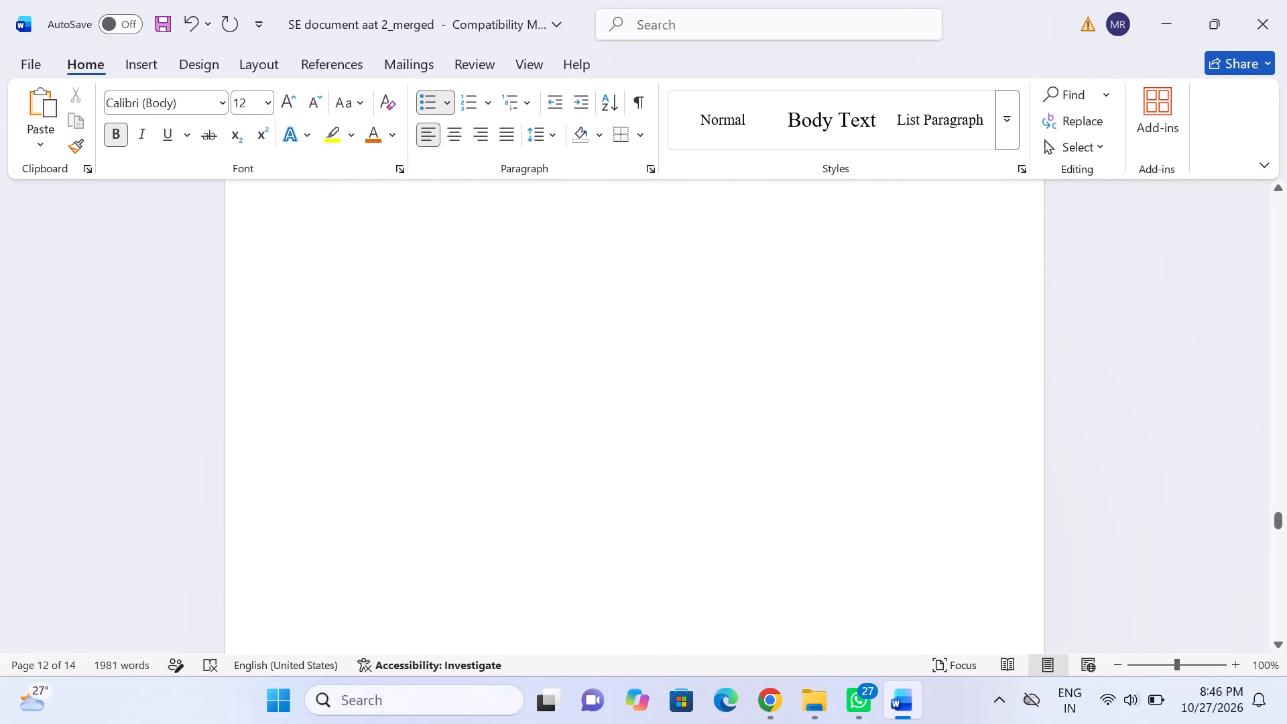
{"action": "scroll", "coordinate": [369, 328], "scroll_direction": "up", "scroll_amount": 8}
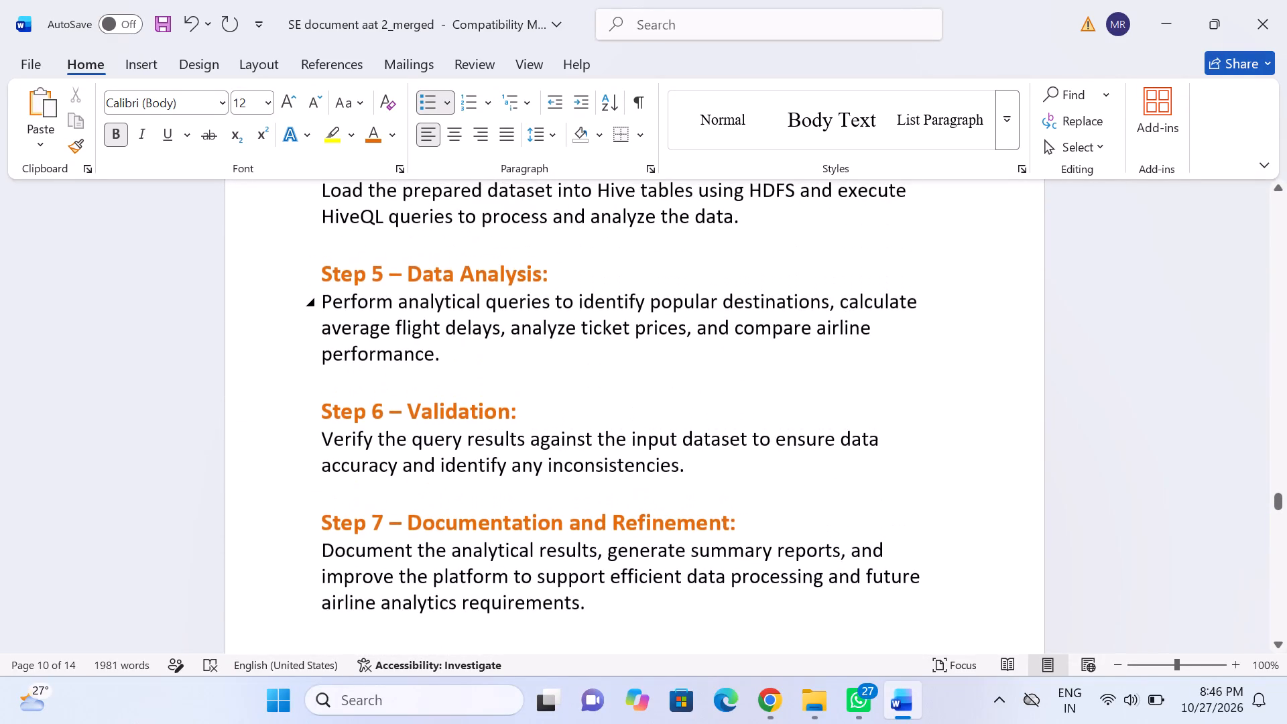
{"action": "scroll", "coordinate": [369, 328], "scroll_direction": "down", "scroll_amount": 8, "text": "ctrl"}
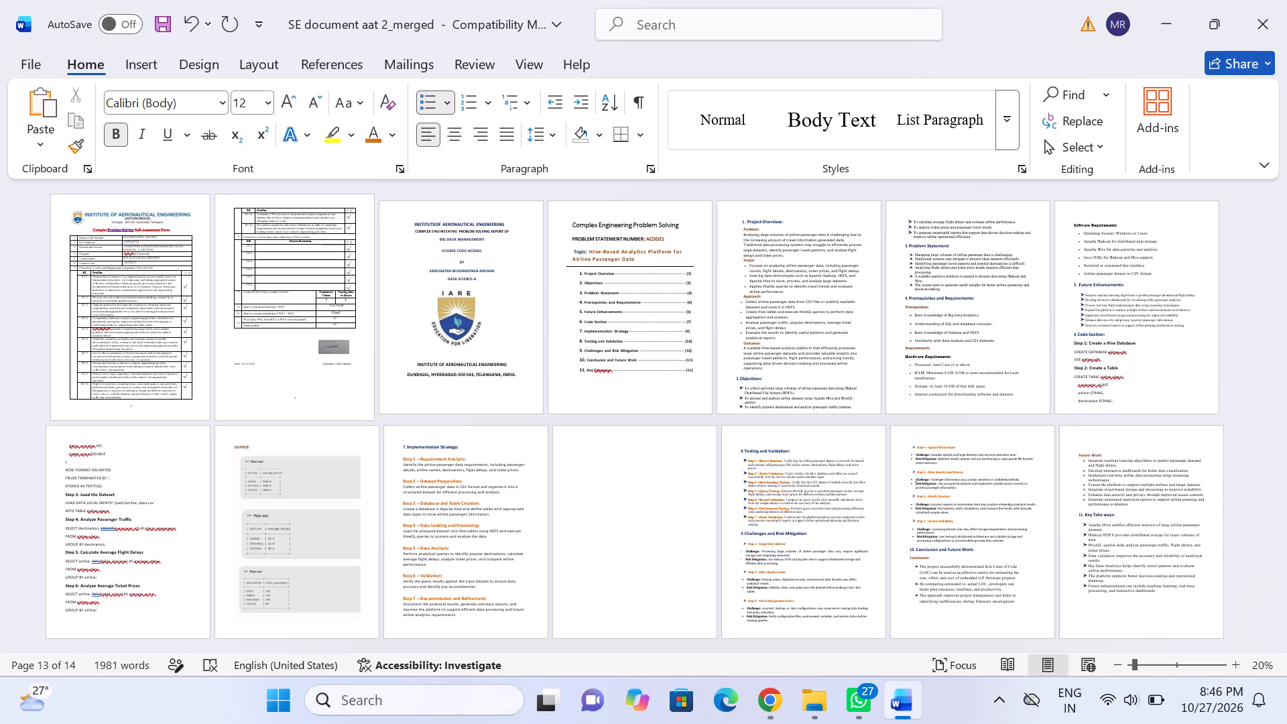
{"action": "scroll", "coordinate": [595, 458], "scroll_direction": "down", "scroll_amount": 1}
Set the Problem paragraph and the Scope bullets under 1. Project Overview to font size 12.
{"action": "left_click", "coordinate": [760, 324]}
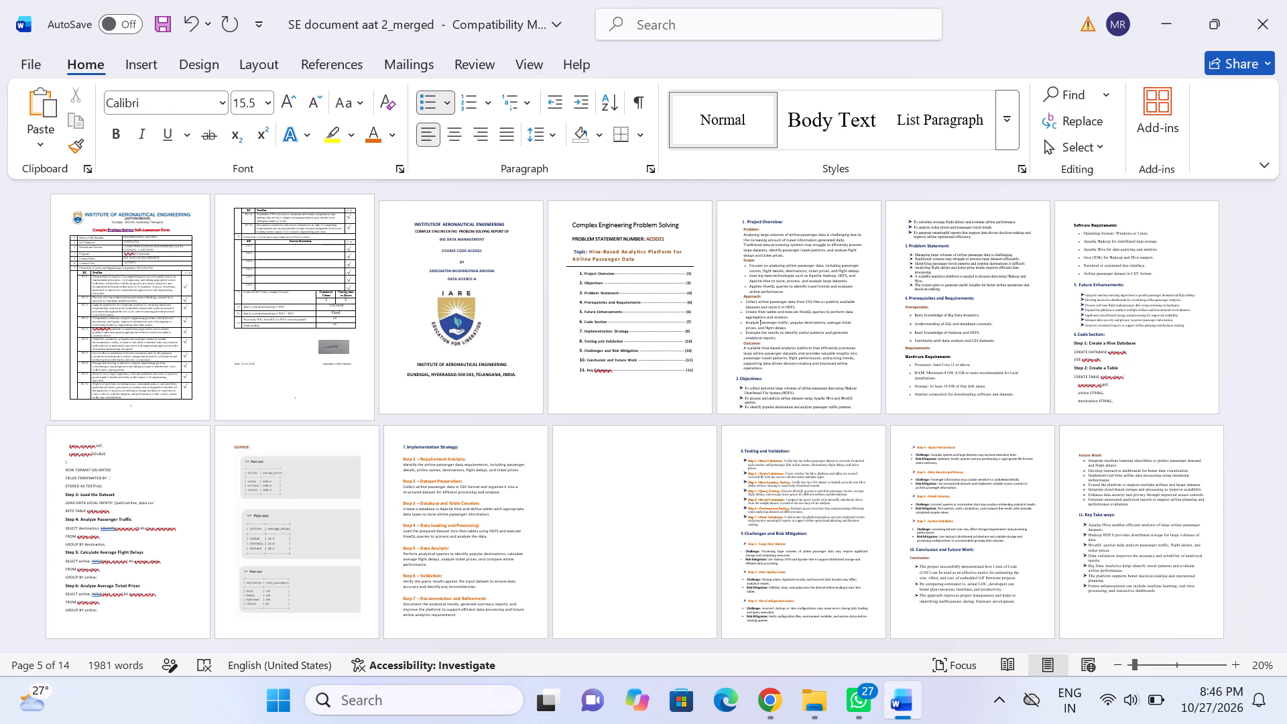
{"action": "double_click", "coordinate": [813, 284]}
{"action": "scroll", "coordinate": [739, 319], "scroll_direction": "up", "scroll_amount": 3, "text": "ctrl"}
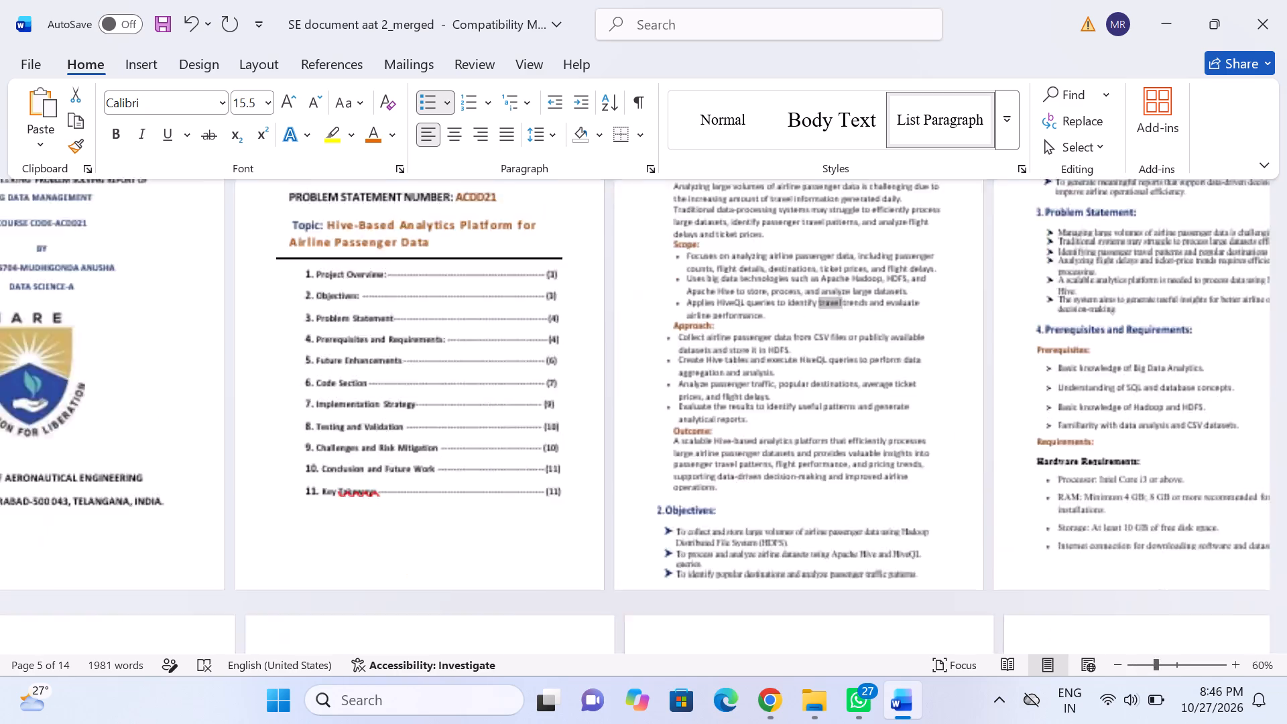
{"action": "scroll", "coordinate": [739, 319], "scroll_direction": "up", "scroll_amount": 7, "text": "ctrl"}
{"action": "scroll", "coordinate": [739, 319], "scroll_direction": "up", "scroll_amount": 2}
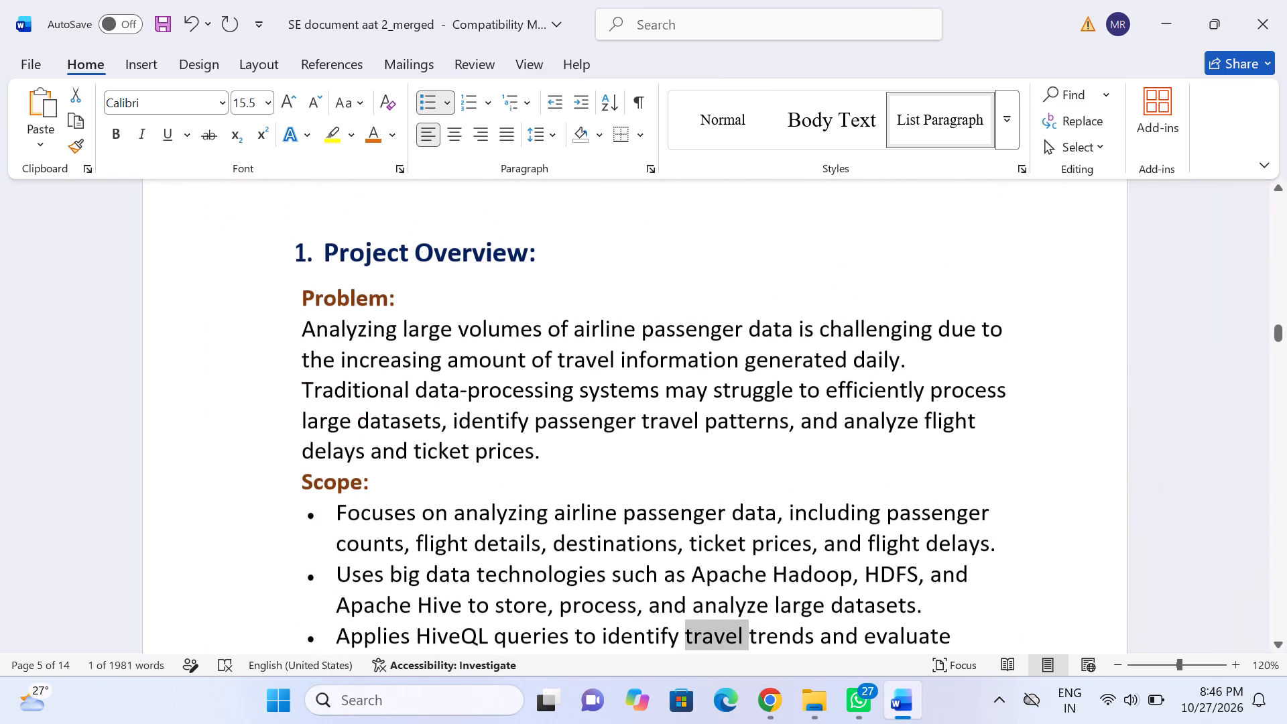
{"action": "scroll", "coordinate": [739, 319], "scroll_direction": "down", "scroll_amount": 1}
{"action": "left_click_drag", "start_coordinate": [306, 293], "coordinate": [574, 411]}
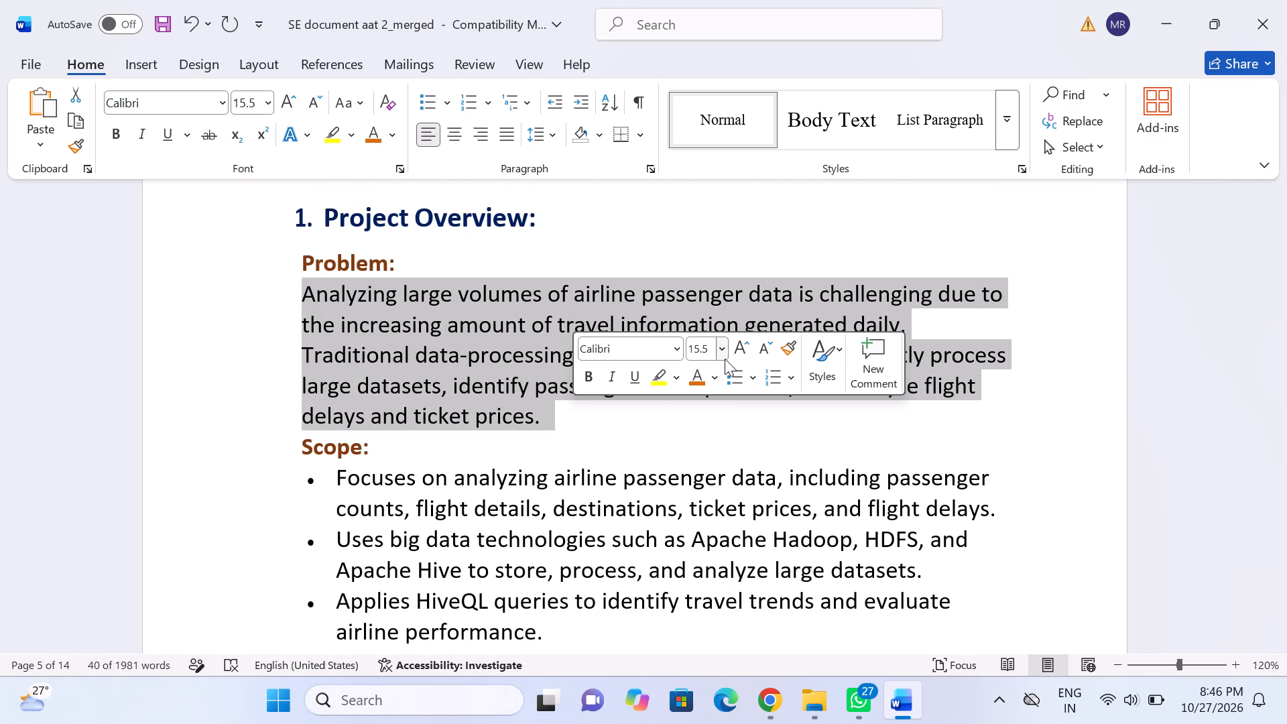
{"action": "left_click", "coordinate": [725, 359]}
{"action": "left_click", "coordinate": [715, 121]}
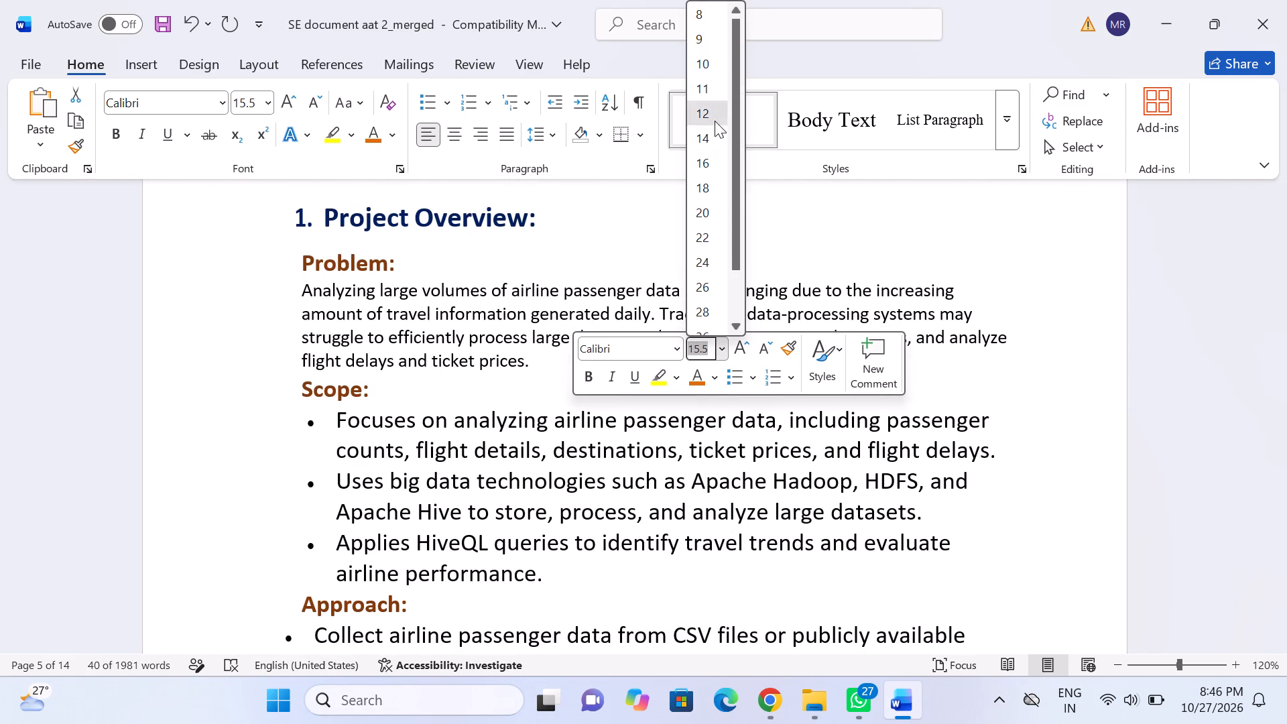
{"action": "left_click_drag", "start_coordinate": [336, 412], "coordinate": [371, 442]}
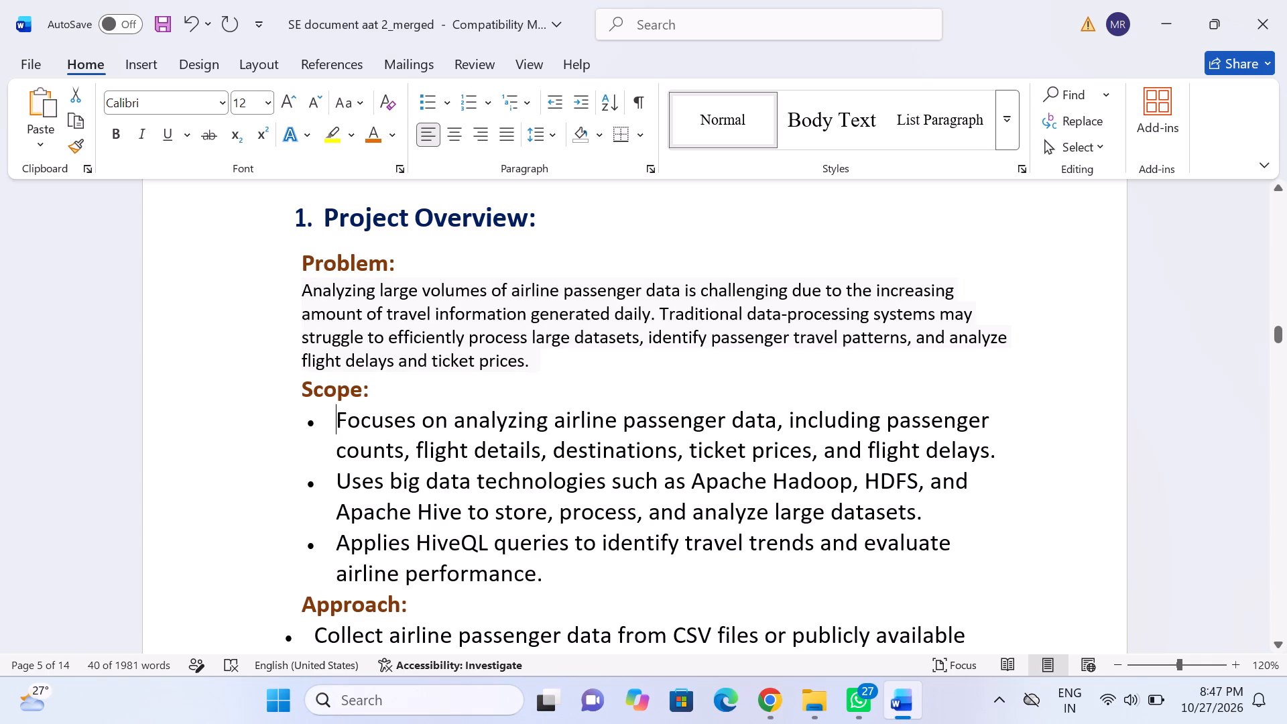
{"action": "left_click_drag", "start_coordinate": [371, 442], "coordinate": [565, 570]}
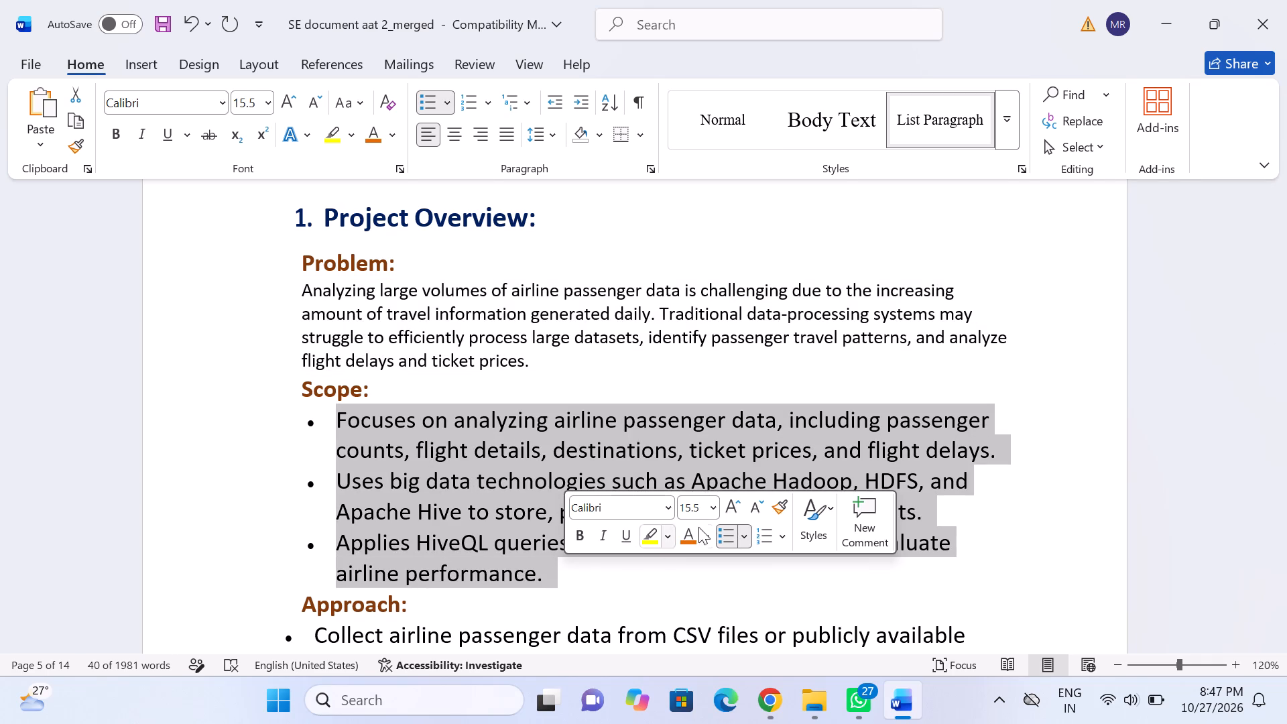
{"action": "left_click", "coordinate": [710, 509]}
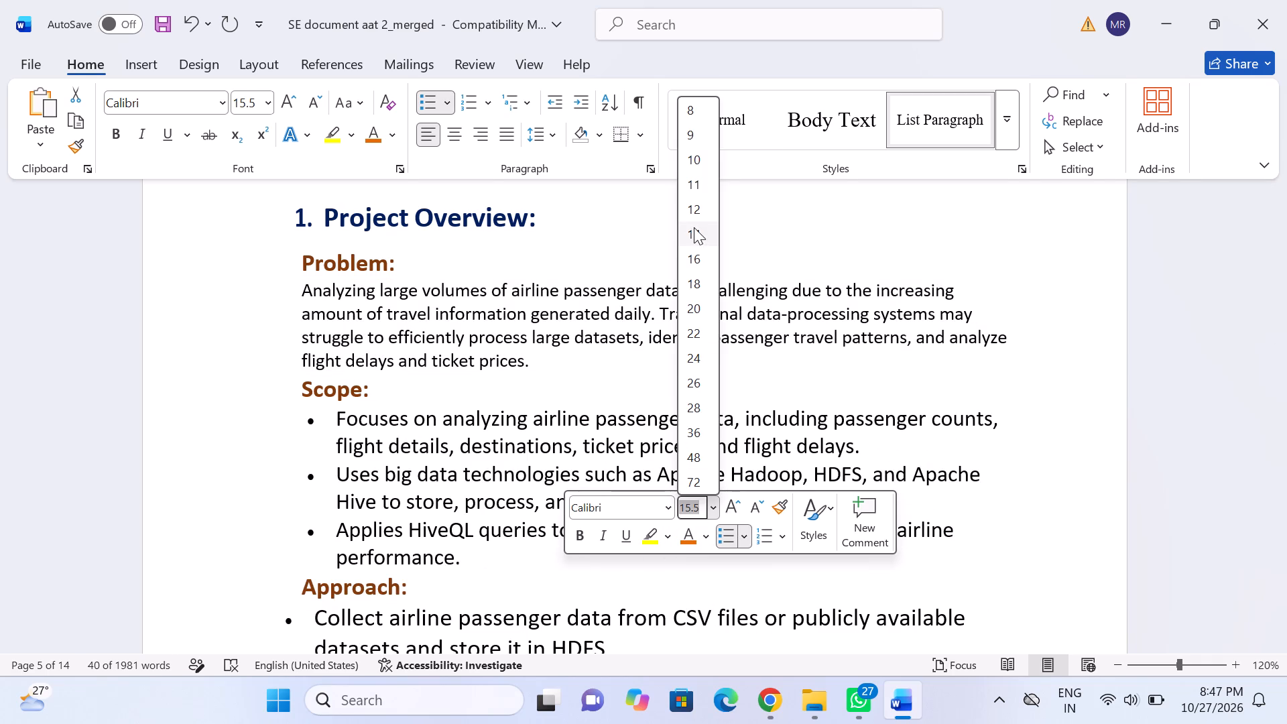
{"action": "left_click", "coordinate": [703, 204]}
Set the Approach bullets and the Outcome paragraph under 1. Project Overview to font size 12.
{"action": "scroll", "coordinate": [618, 400], "scroll_direction": "down", "scroll_amount": 3}
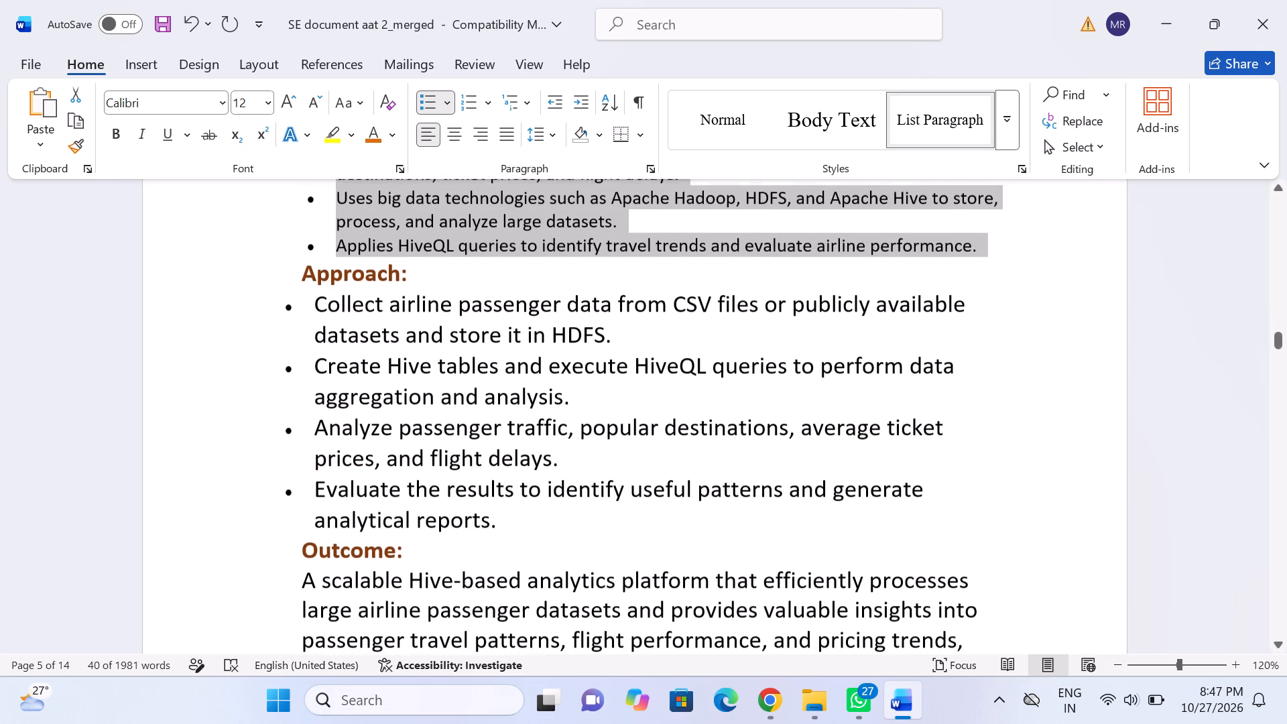
{"action": "left_click_drag", "start_coordinate": [316, 300], "coordinate": [556, 532]}
{"action": "left_click", "coordinate": [516, 519]}
{"action": "left_click_drag", "start_coordinate": [512, 511], "coordinate": [315, 304]}
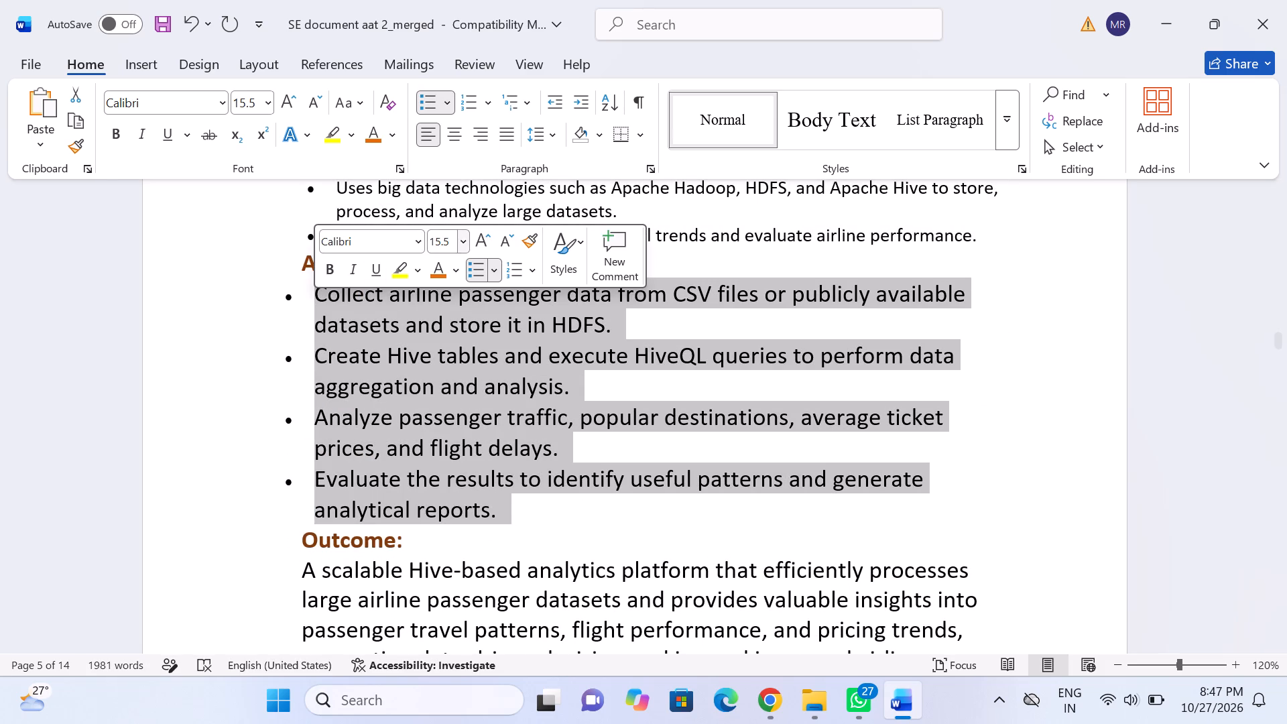
{"action": "left_click", "coordinate": [465, 242]}
{"action": "left_click", "coordinate": [444, 372]}
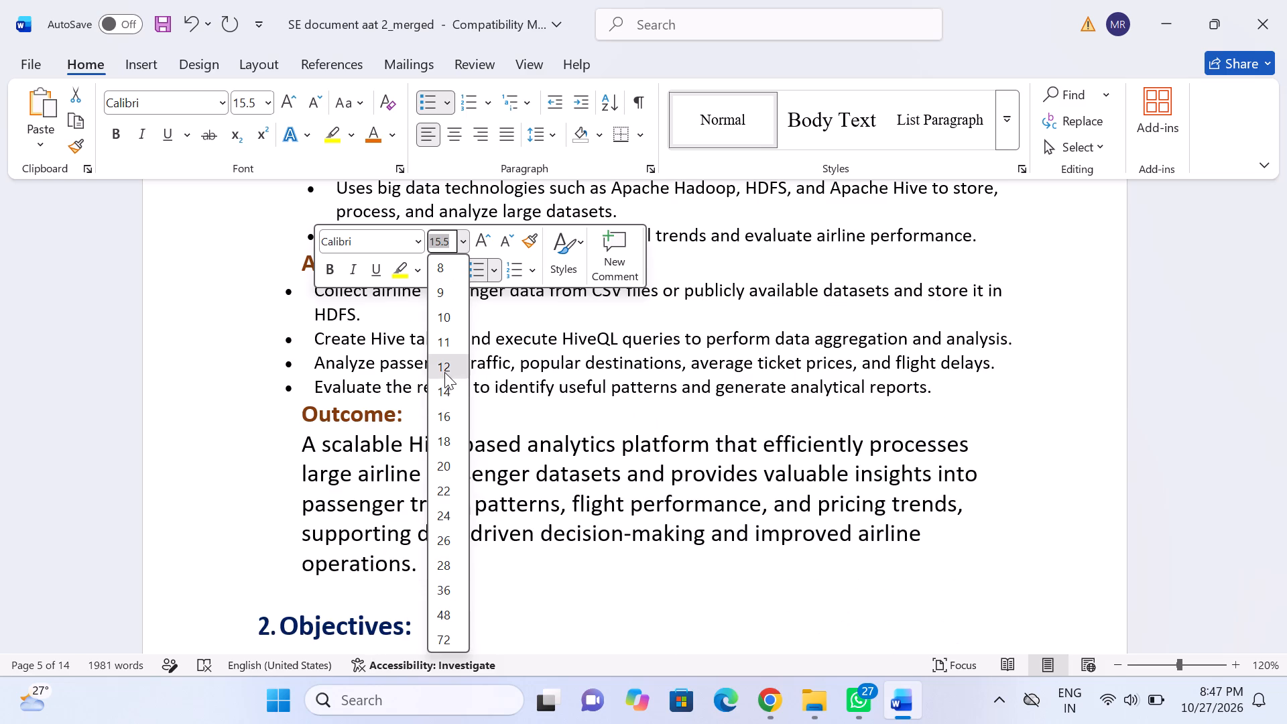
{"action": "scroll", "coordinate": [459, 554], "scroll_direction": "down", "scroll_amount": 1}
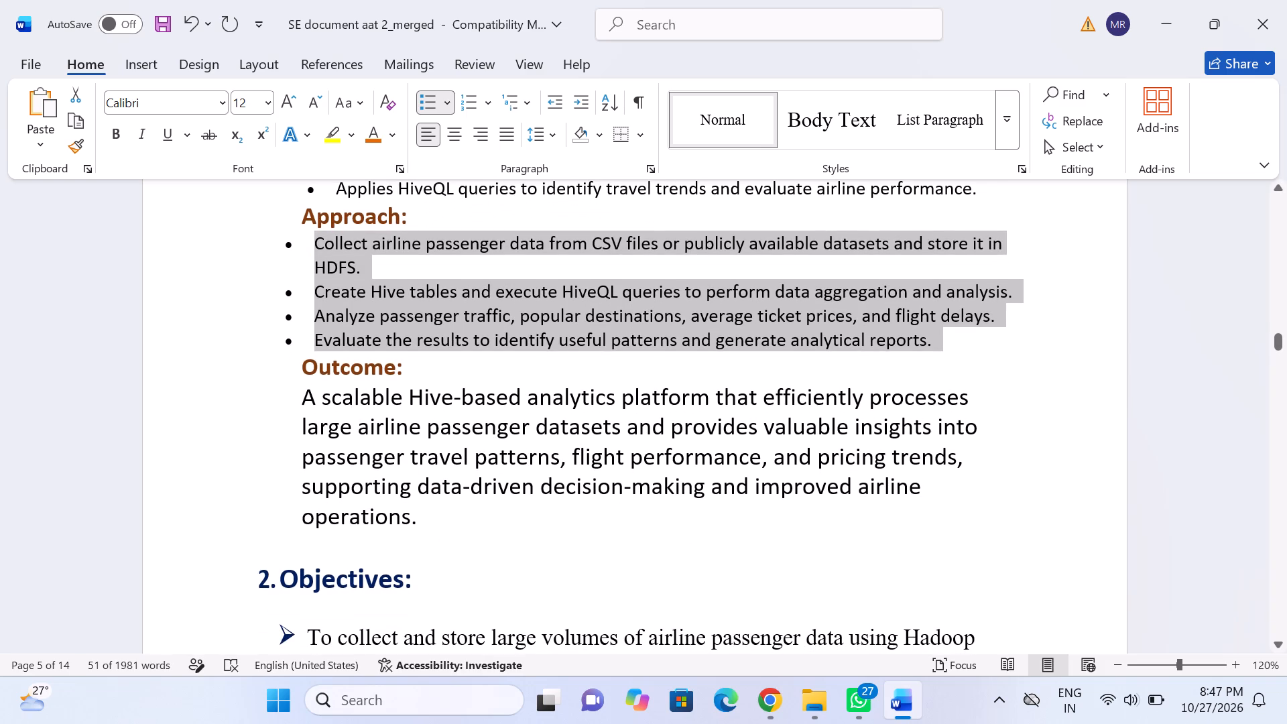
{"action": "left_click_drag", "start_coordinate": [430, 523], "coordinate": [280, 400]}
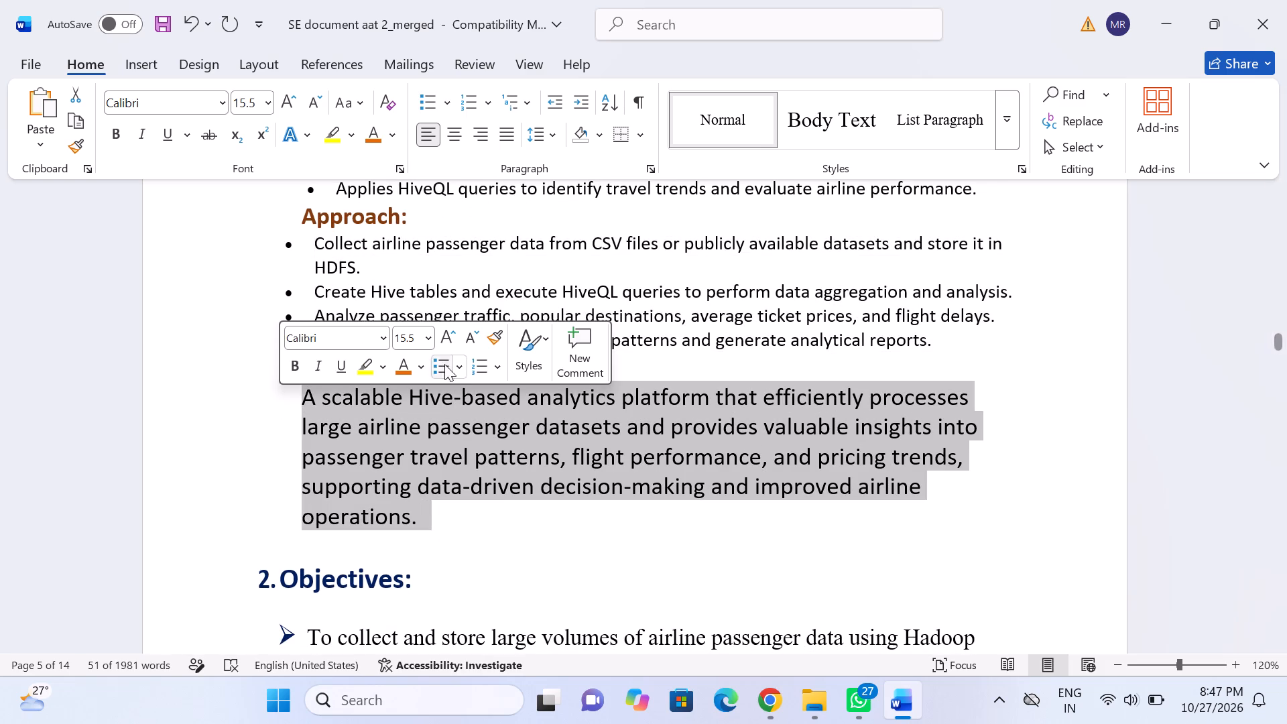
{"action": "left_click", "coordinate": [428, 339]}
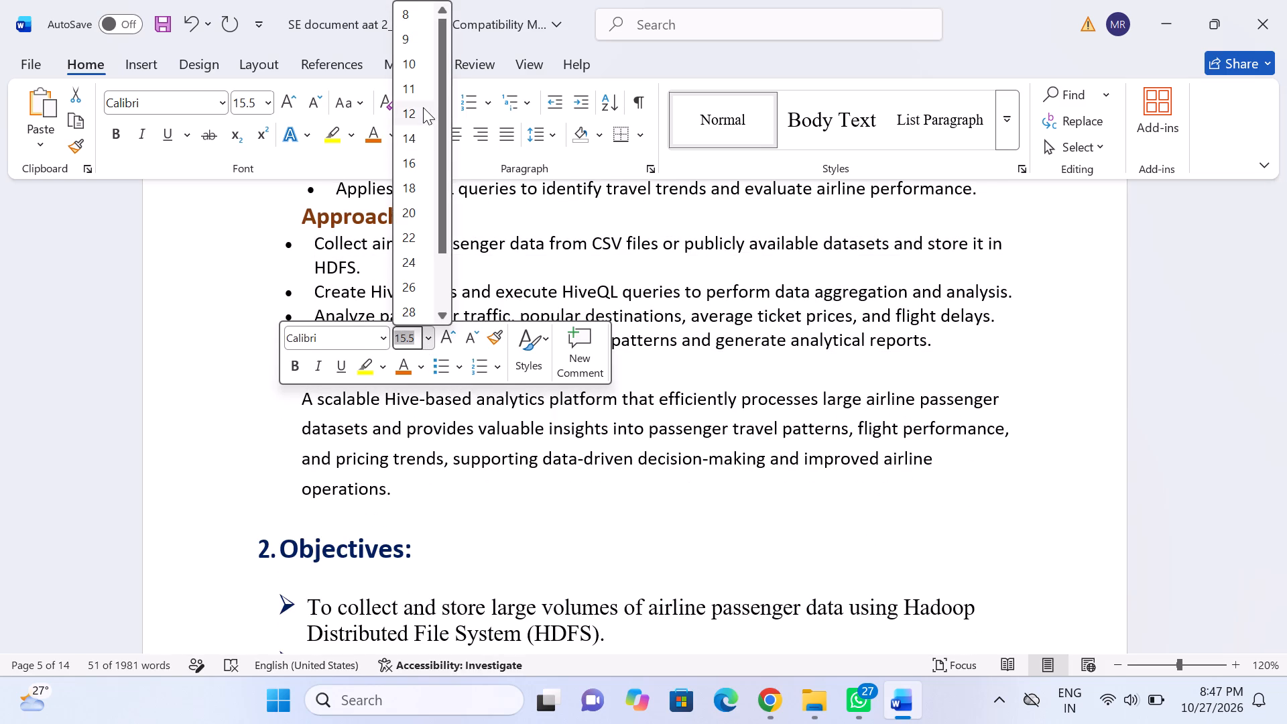
{"action": "left_click", "coordinate": [423, 107]}
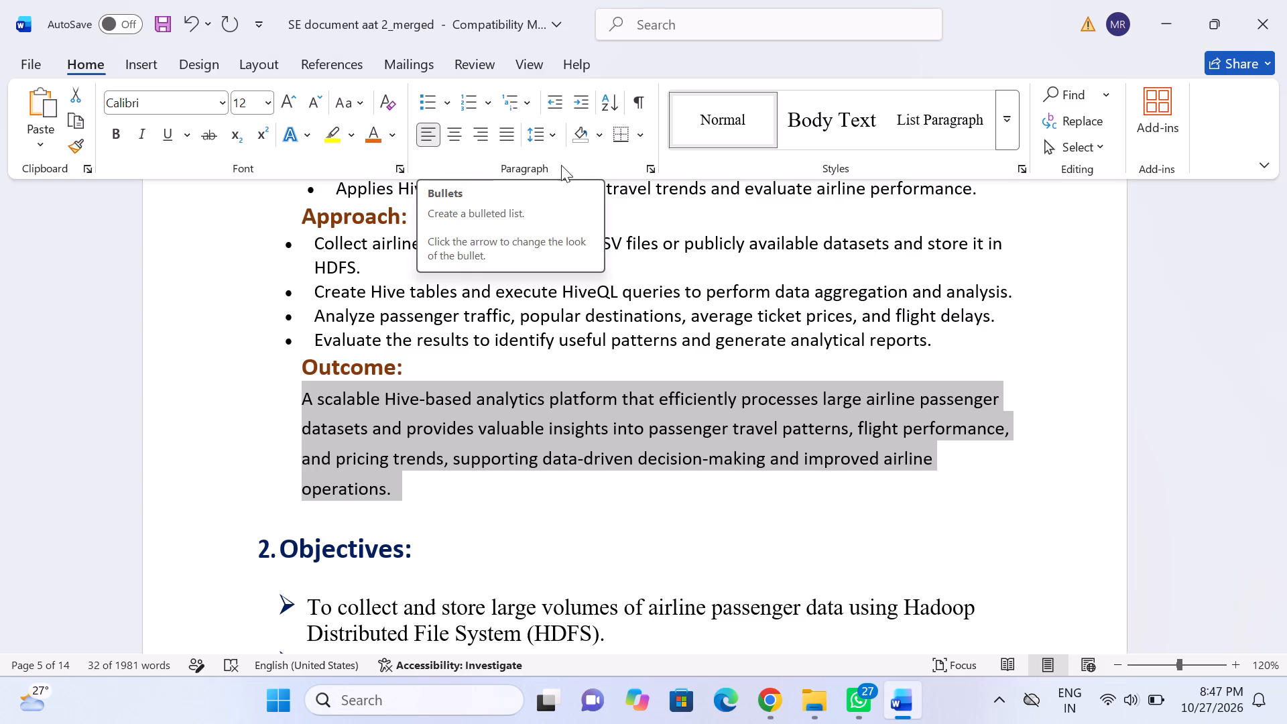
Set all the bullets under 2. Objectives to font size 12.
{"action": "scroll", "coordinate": [612, 220], "scroll_direction": "down", "scroll_amount": 3}
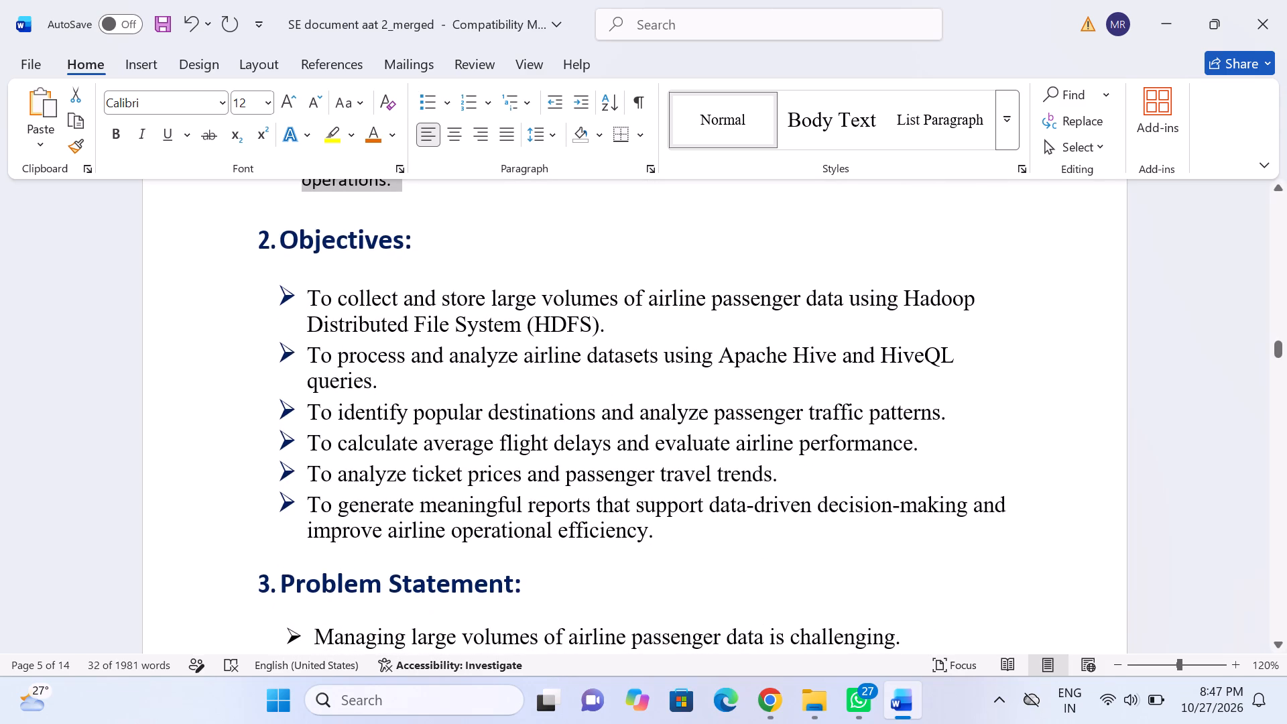
{"action": "left_click_drag", "start_coordinate": [311, 288], "coordinate": [682, 526]}
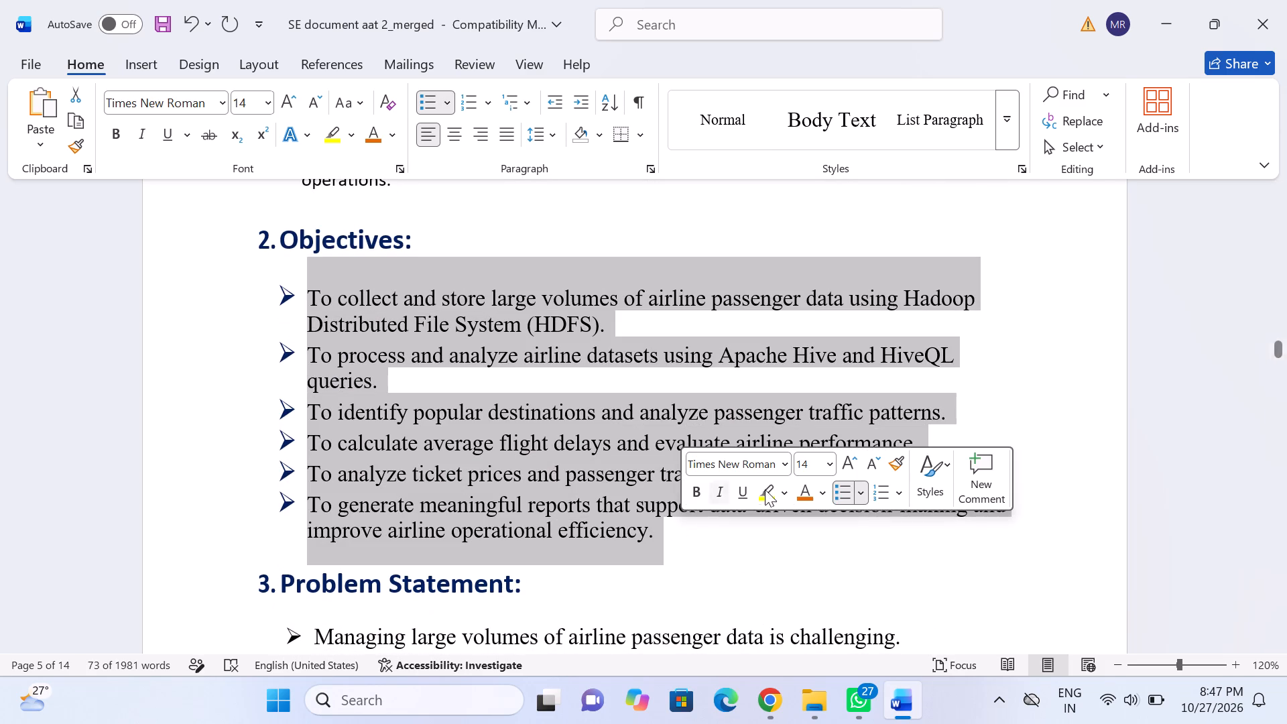
{"action": "left_click", "coordinate": [826, 469]}
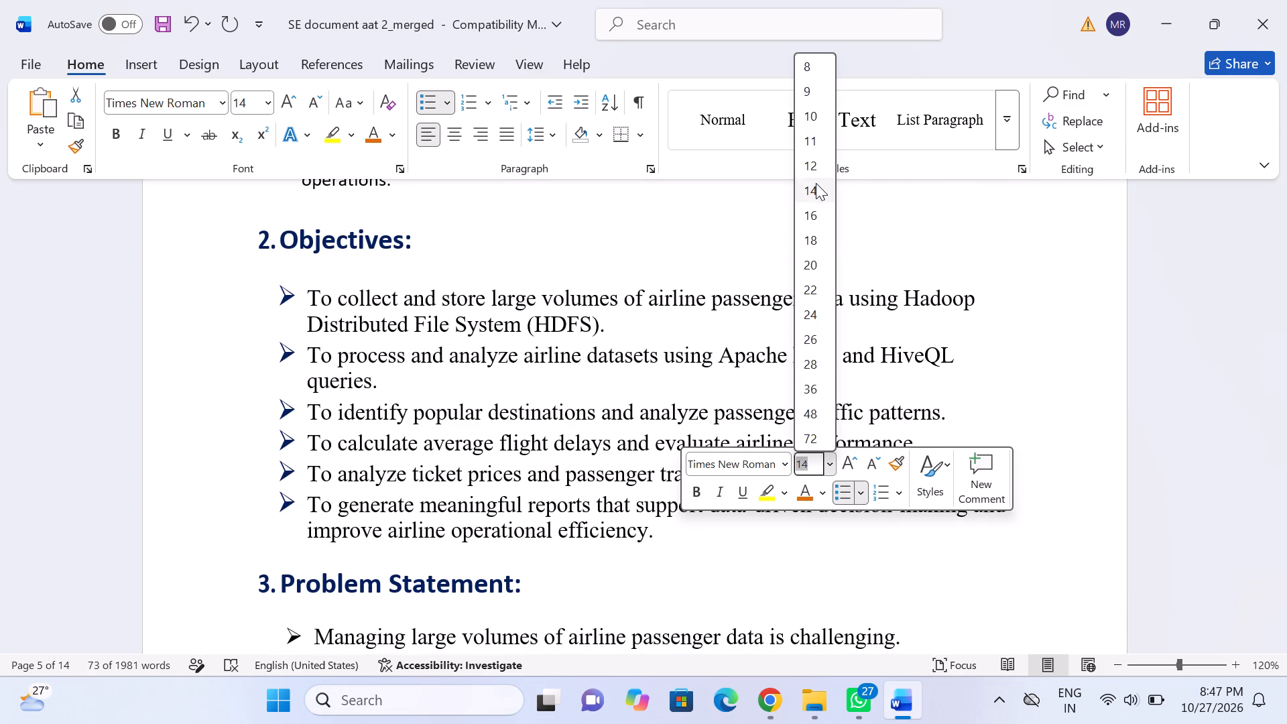
{"action": "left_click", "coordinate": [816, 165]}
Set all the bullets under 3. Problem Statement, across both pages, to font size 12.
{"action": "scroll", "coordinate": [655, 471], "scroll_direction": "down", "scroll_amount": 2}
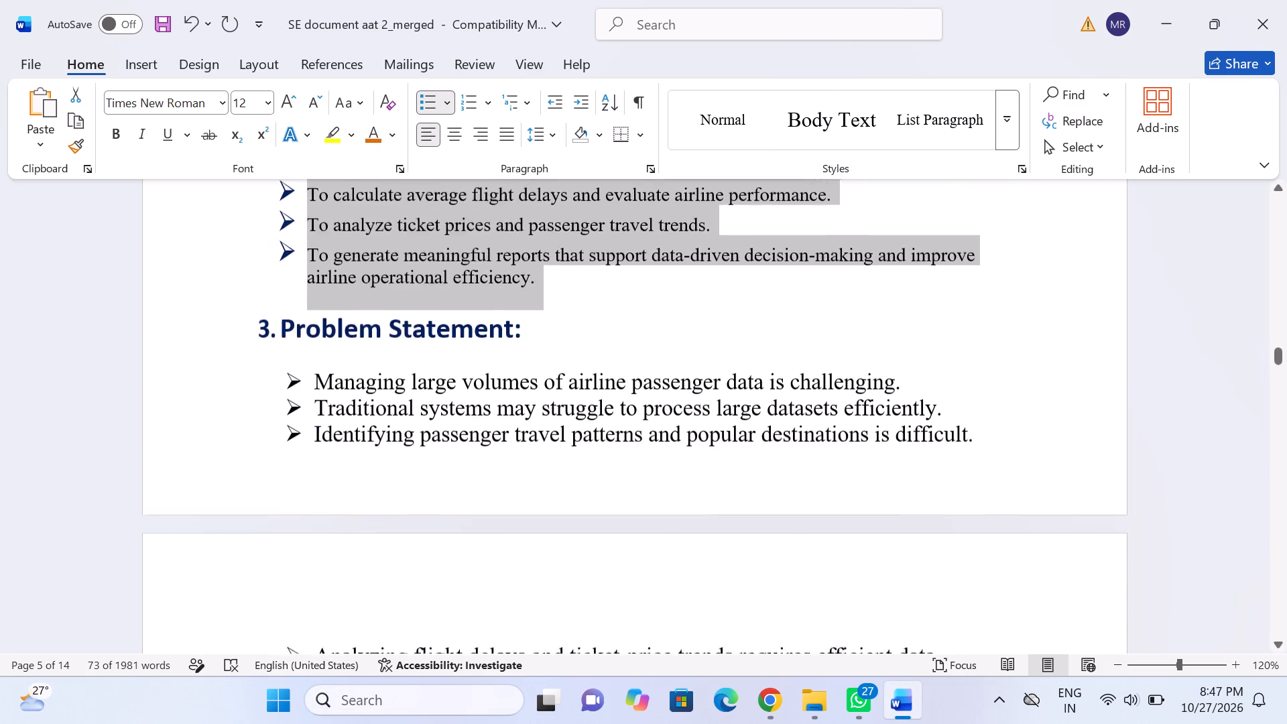
{"action": "scroll", "coordinate": [655, 471], "scroll_direction": "down", "scroll_amount": 1}
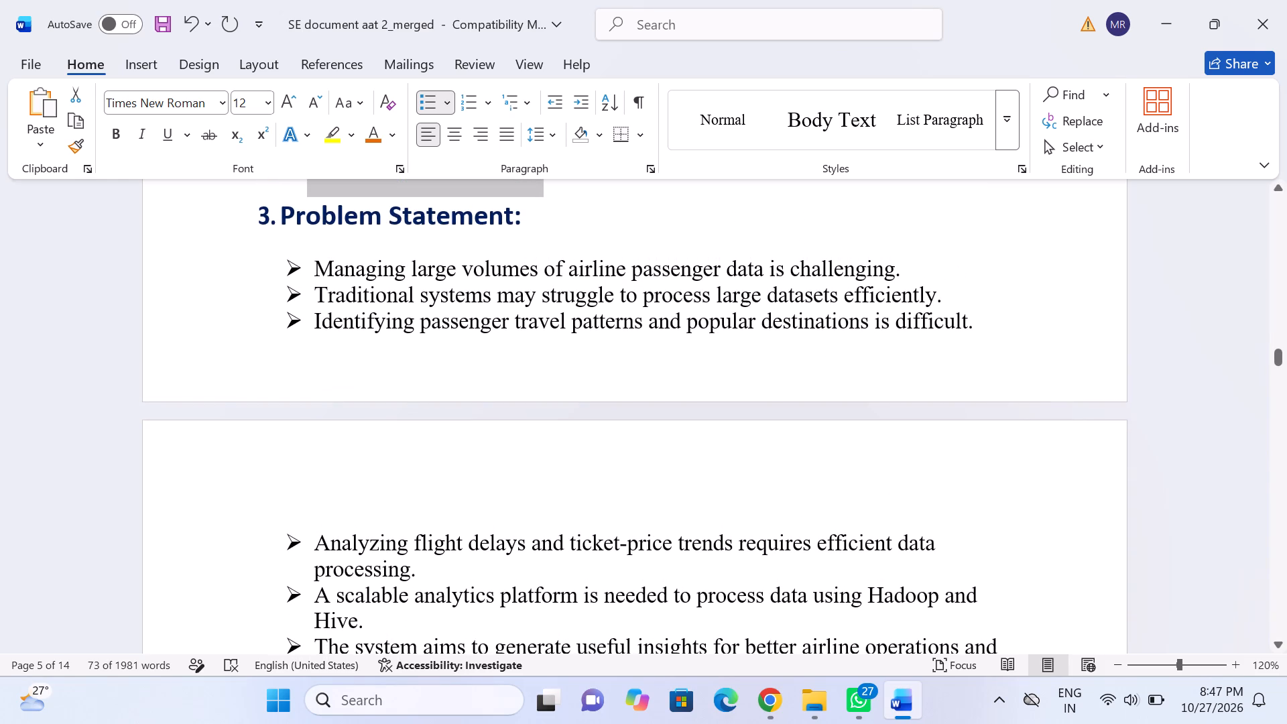
{"action": "left_click_drag", "start_coordinate": [316, 268], "coordinate": [620, 158]}
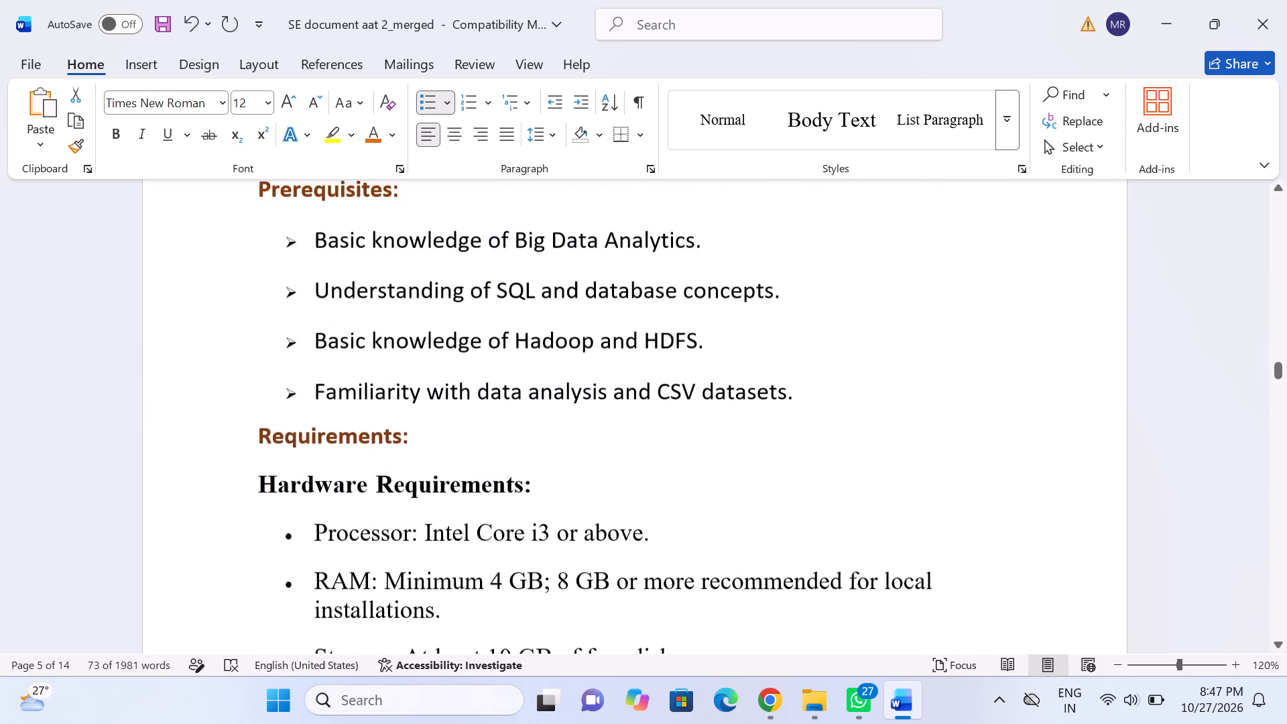
{"action": "left_click_drag", "start_coordinate": [620, 158], "coordinate": [480, 193]}
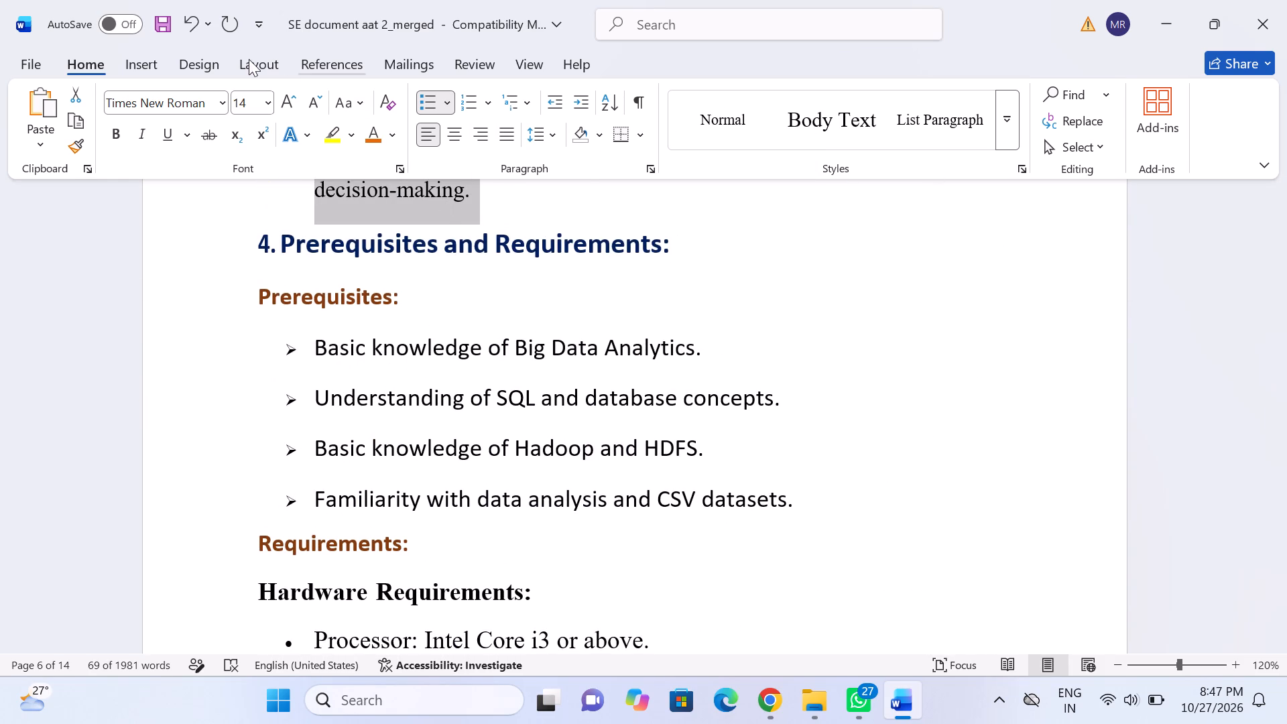
{"action": "left_click", "coordinate": [264, 93]}
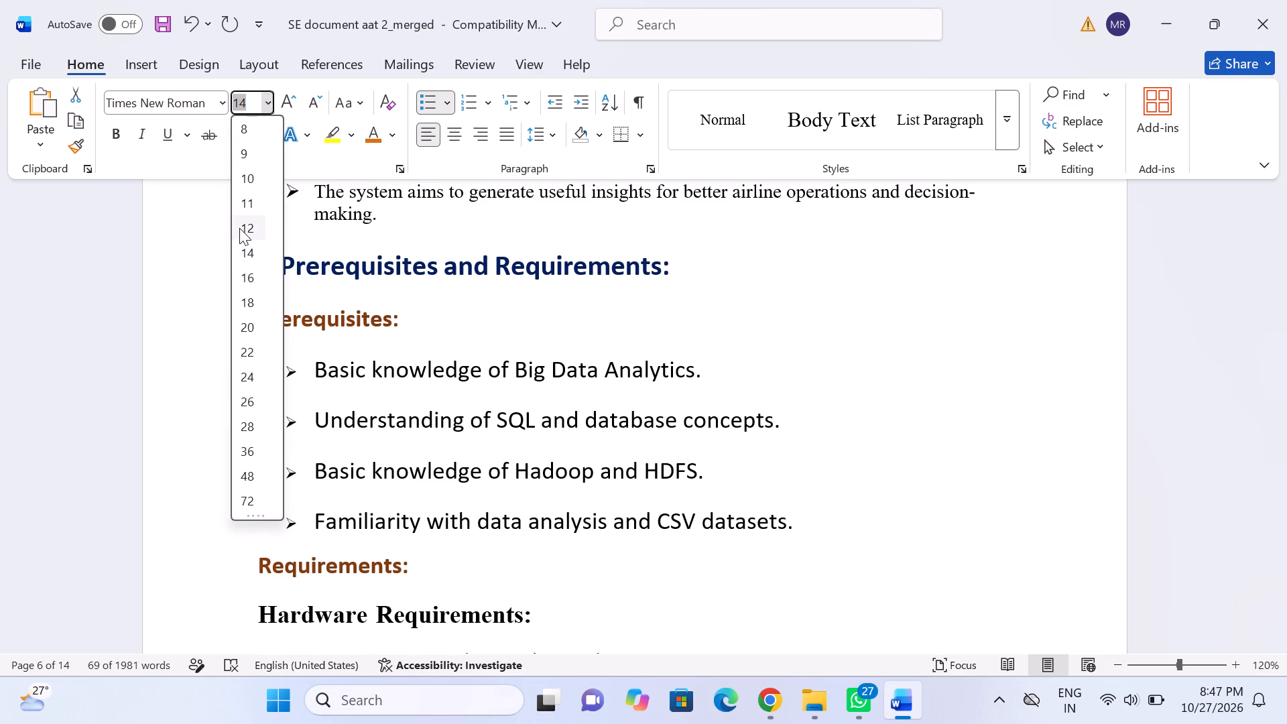
{"action": "left_click", "coordinate": [239, 228]}
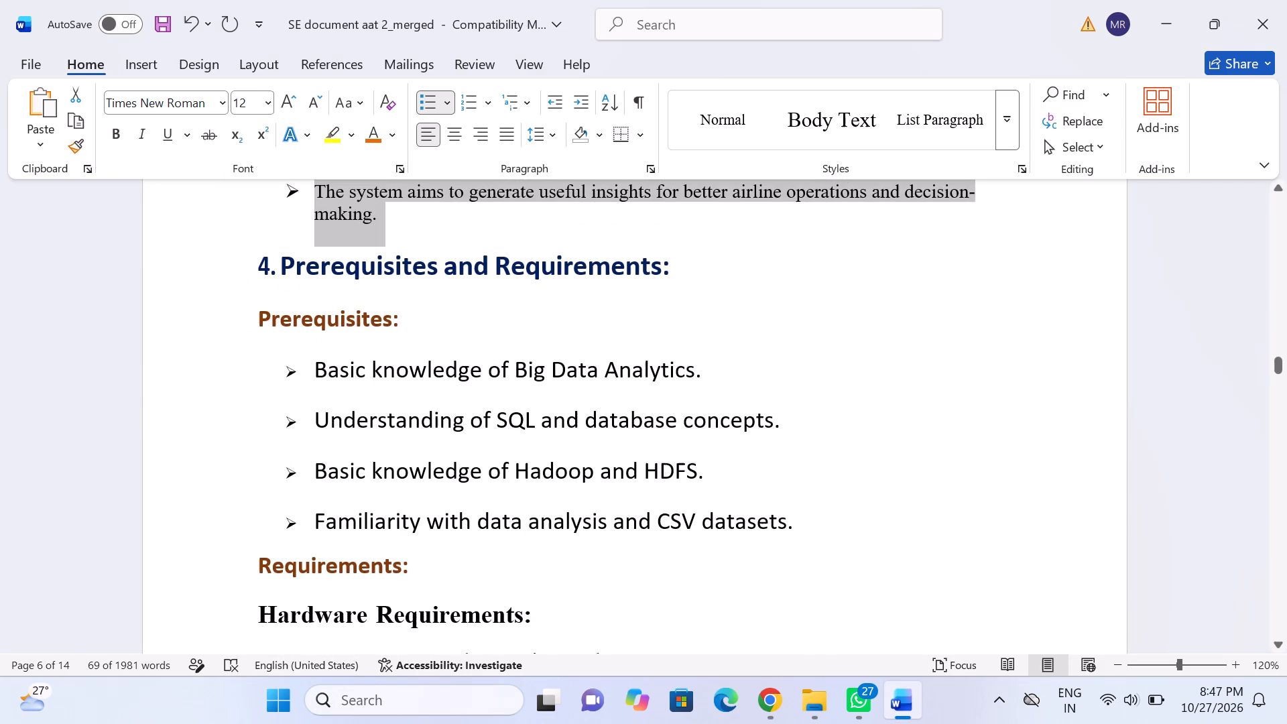
Set the four Prerequisites bullets in section 4 to font size 12.
{"action": "left_click_drag", "start_coordinate": [312, 364], "coordinate": [802, 522]}
{"action": "left_click", "coordinate": [948, 457]}
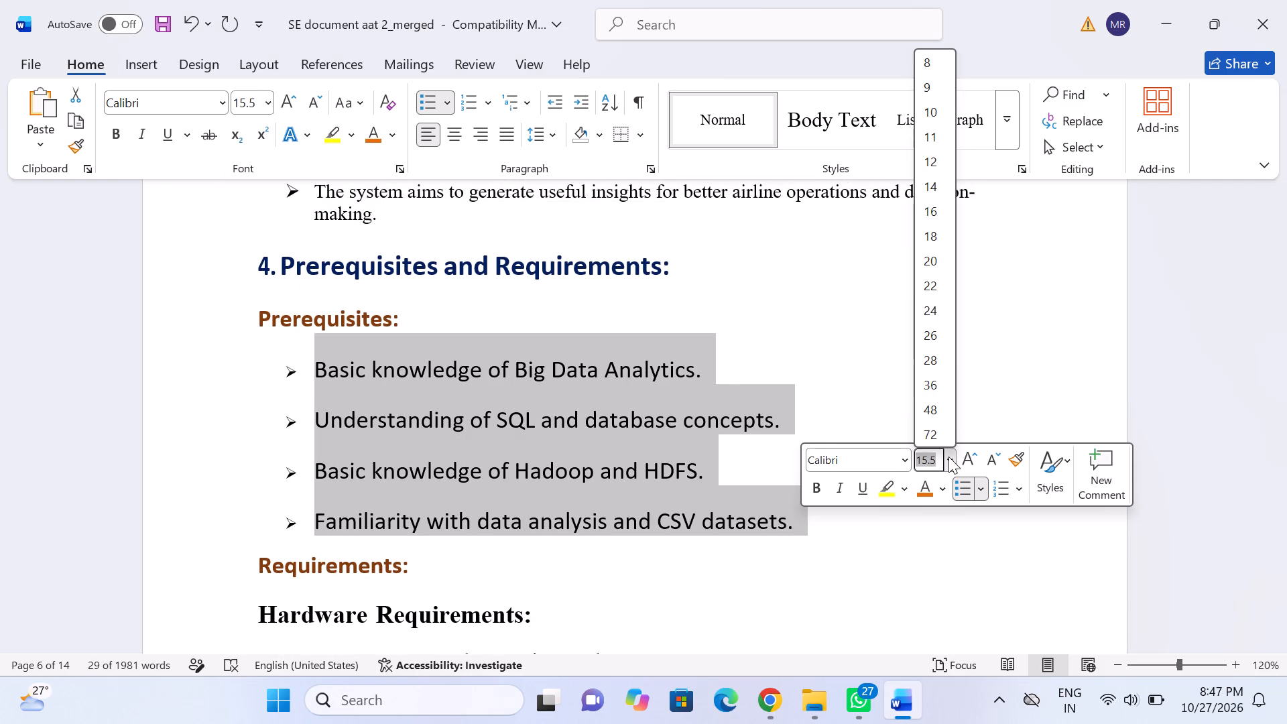
{"action": "left_click", "coordinate": [936, 158]}
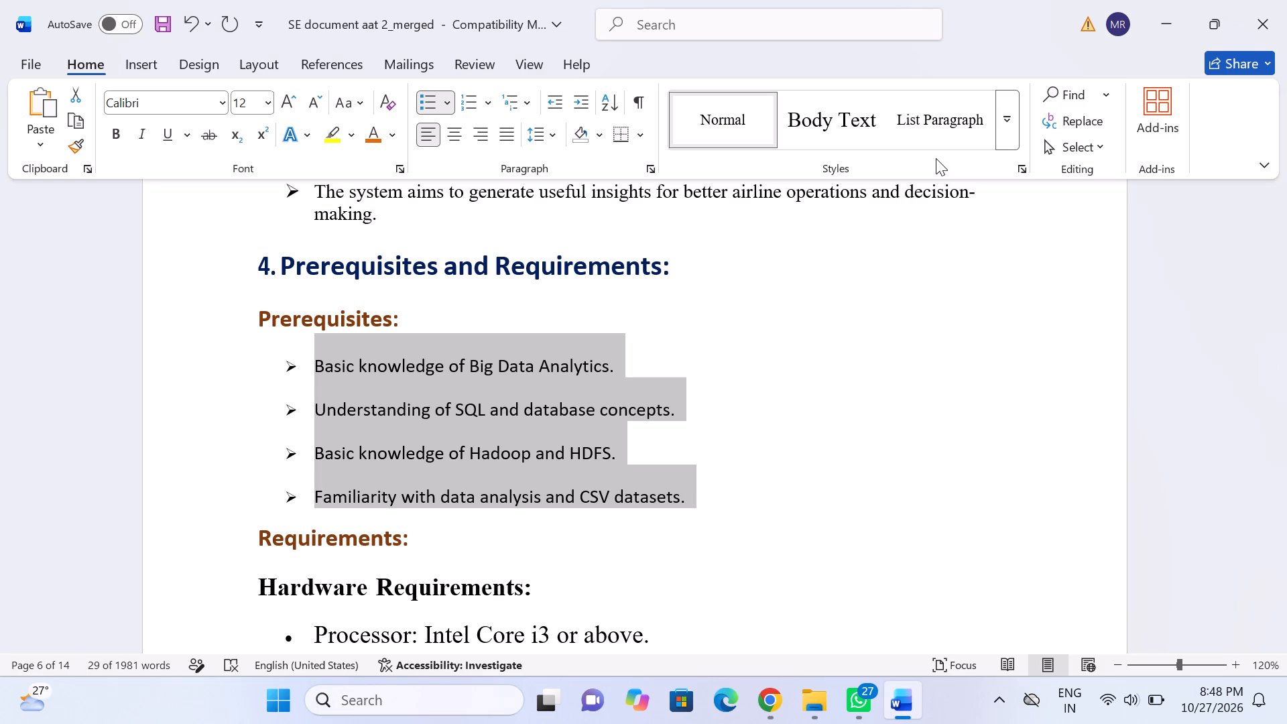
Set the four Hardware Requirements bullets in section 4 to font size 12.
{"action": "scroll", "coordinate": [1051, 280], "scroll_direction": "down", "scroll_amount": 3}
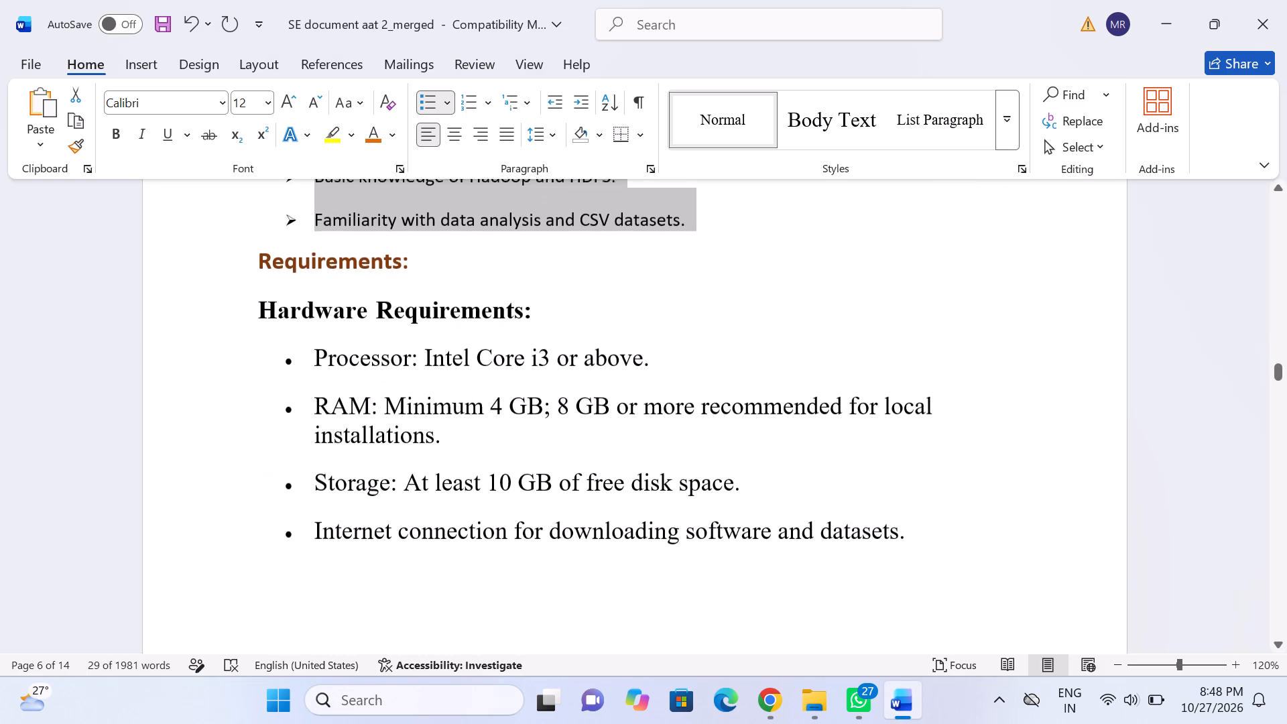
{"action": "left_click_drag", "start_coordinate": [314, 355], "coordinate": [851, 550]}
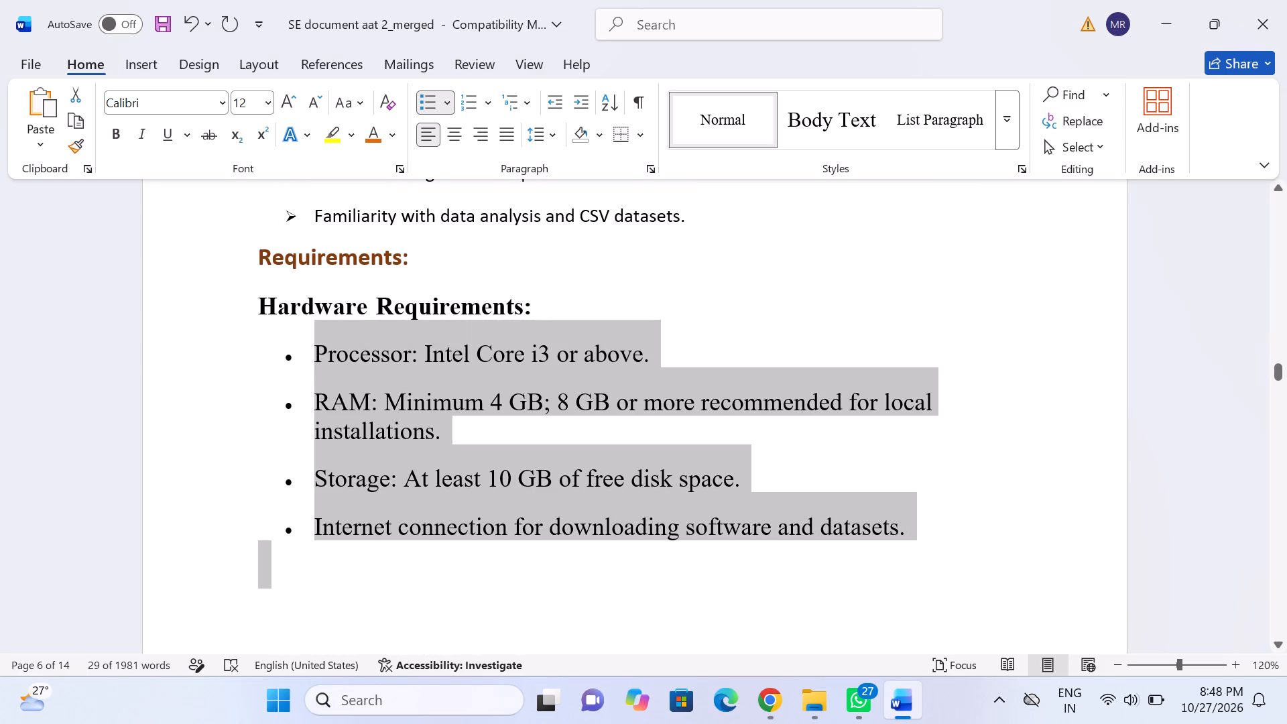
{"action": "left_click_drag", "start_coordinate": [851, 550], "coordinate": [901, 544]}
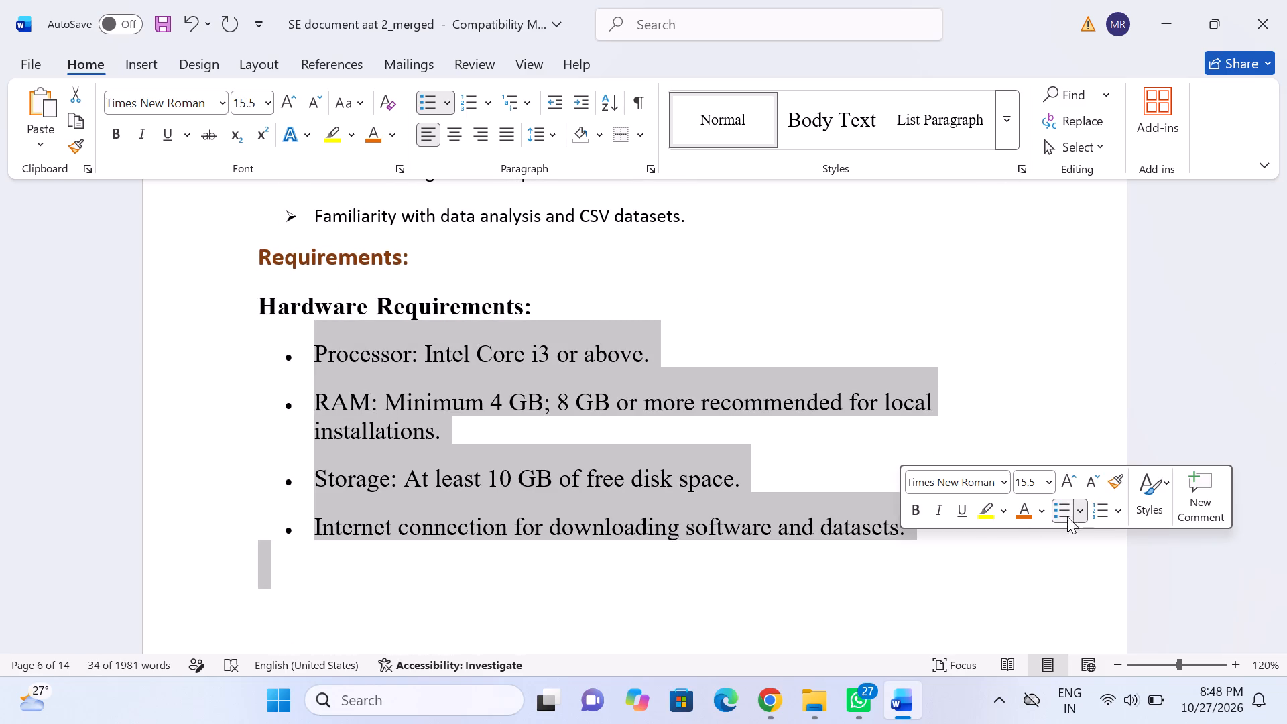
{"action": "left_click", "coordinate": [1045, 475]}
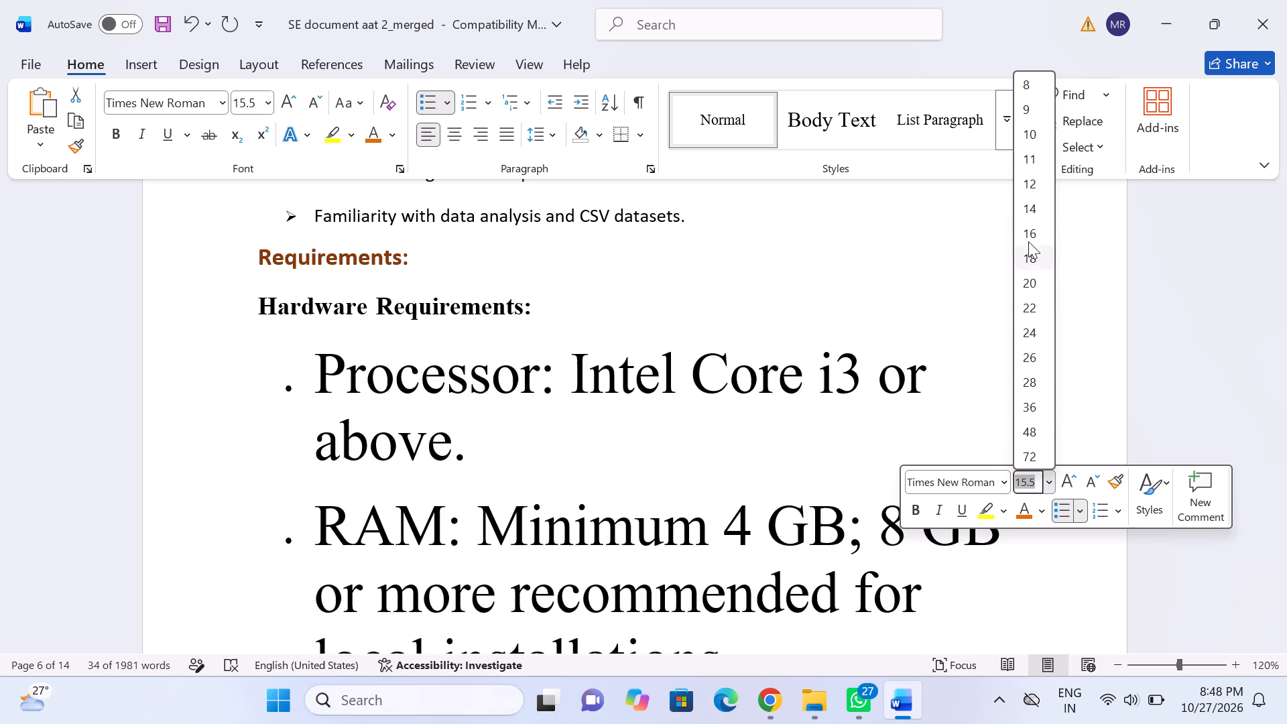
{"action": "left_click", "coordinate": [1034, 186]}
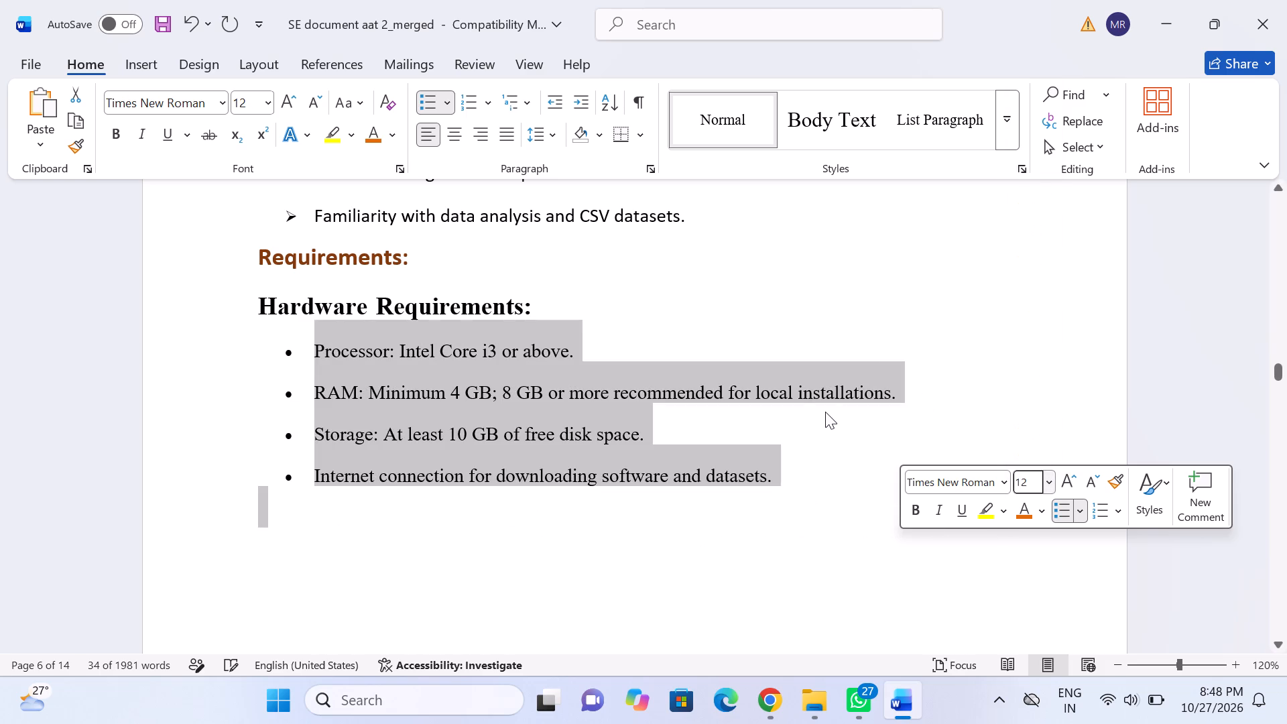
Set the six Software Requirements bullets in section 4 to font size 12.
{"action": "scroll", "coordinate": [825, 412], "scroll_direction": "down", "scroll_amount": 9}
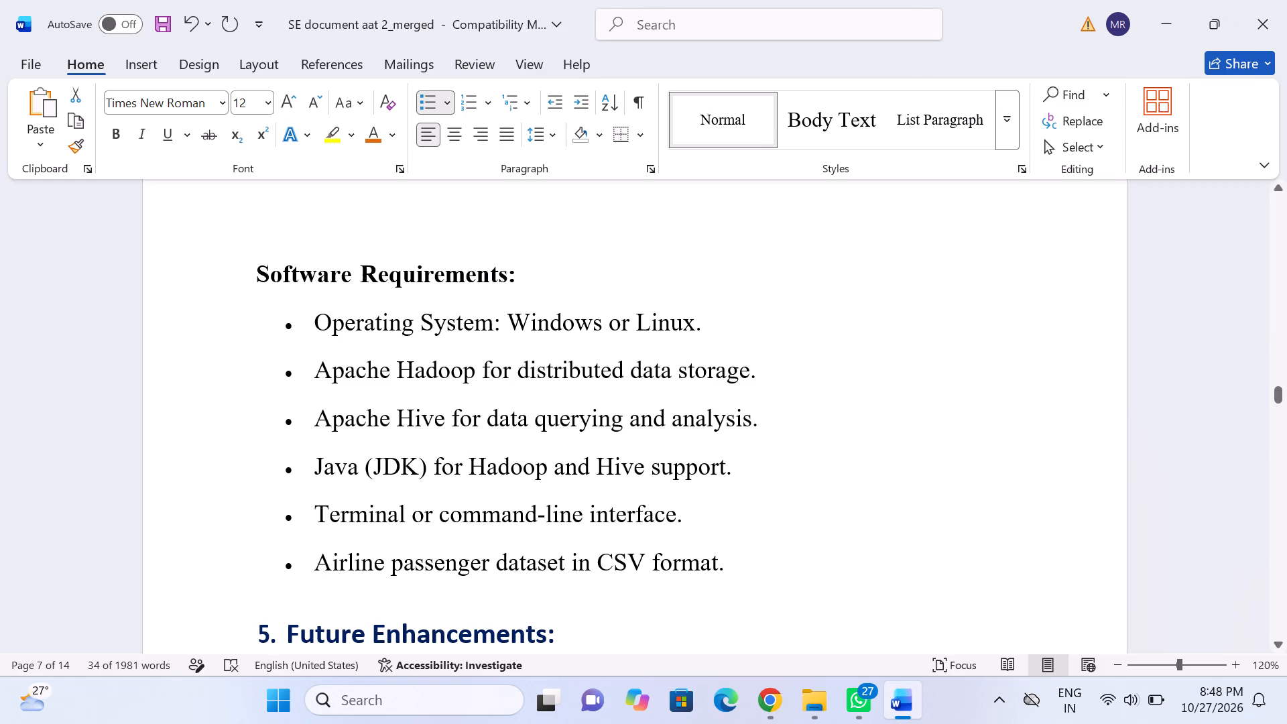
{"action": "left_click_drag", "start_coordinate": [320, 319], "coordinate": [770, 576]}
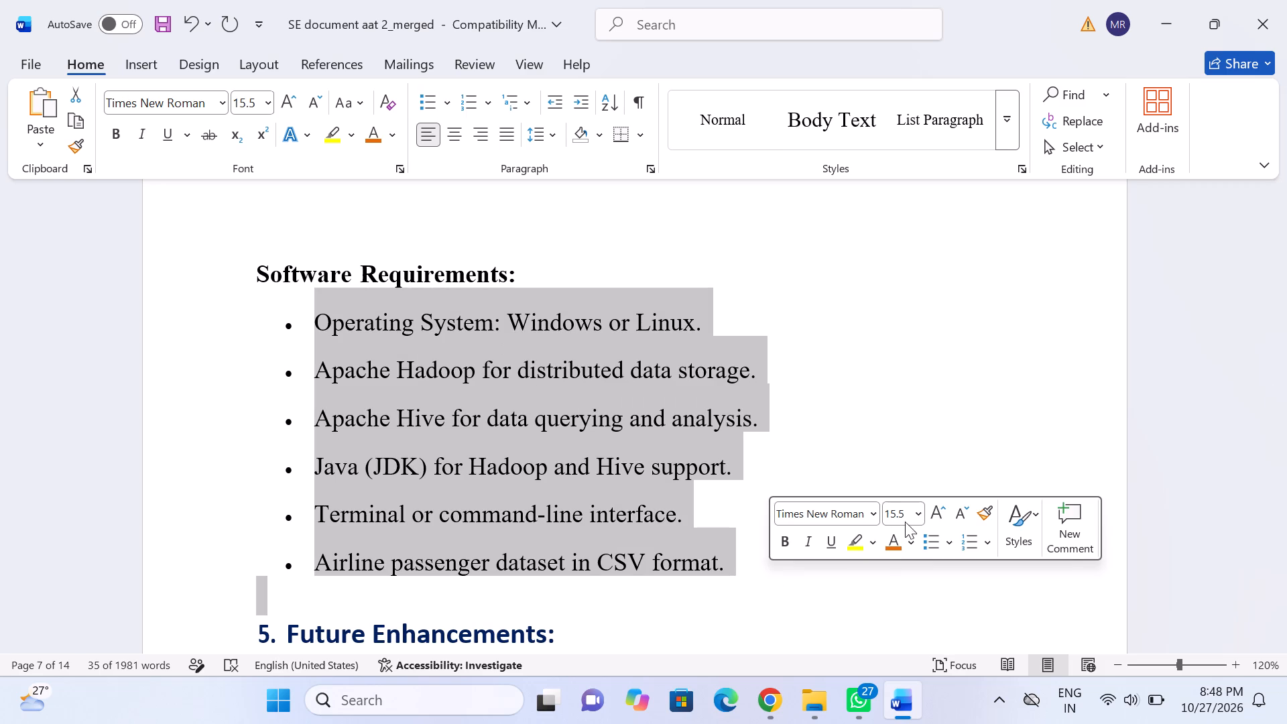
{"action": "left_click", "coordinate": [919, 518]}
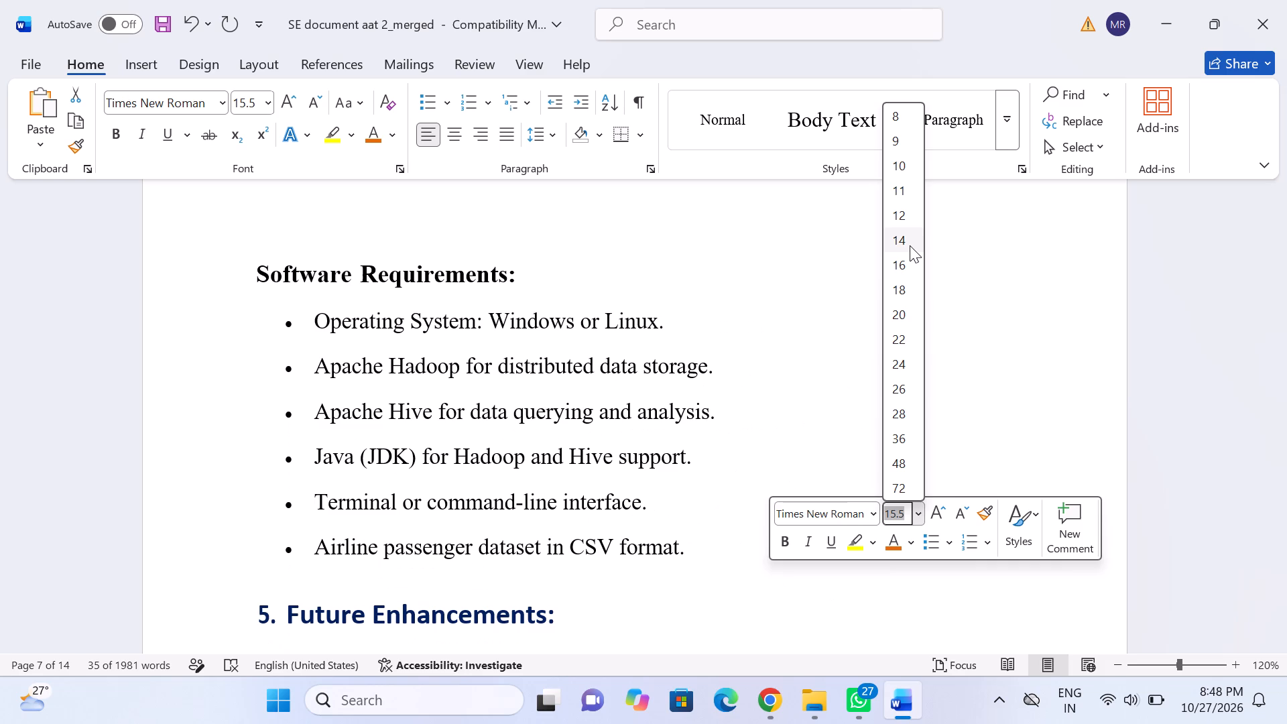
{"action": "left_click", "coordinate": [910, 245]}
{"action": "left_click", "coordinate": [920, 507]}
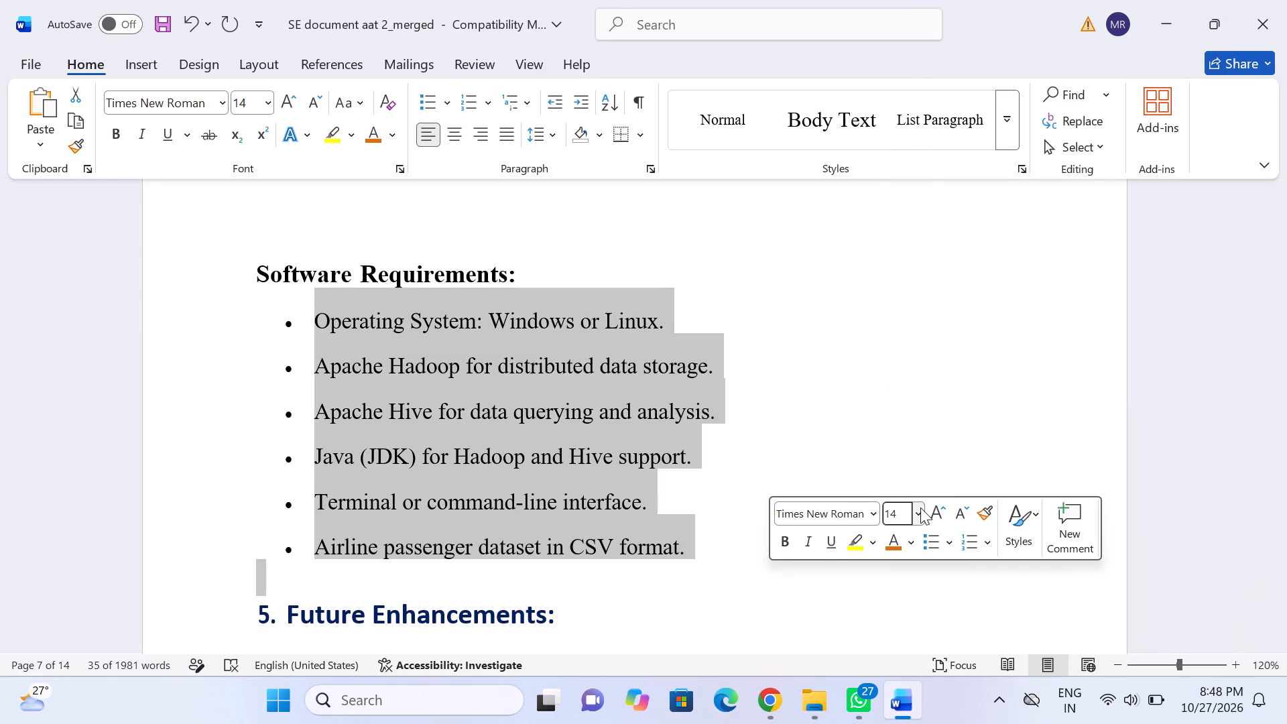
{"action": "left_click", "coordinate": [912, 211]}
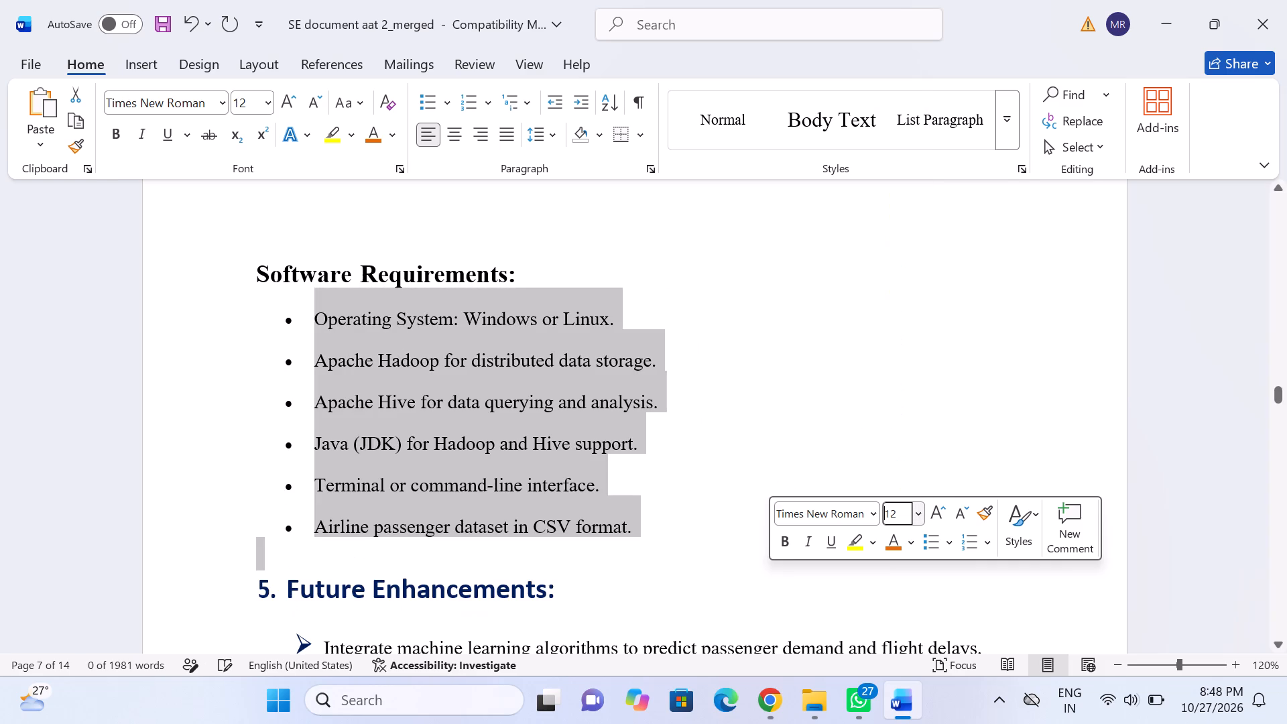
Set the two database statements under Step 1: Create a Hive Database in section 6 to font size 14.
{"action": "scroll", "coordinate": [713, 423], "scroll_direction": "down", "scroll_amount": 2}
{"action": "scroll", "coordinate": [389, 445], "scroll_direction": "down", "scroll_amount": 1}
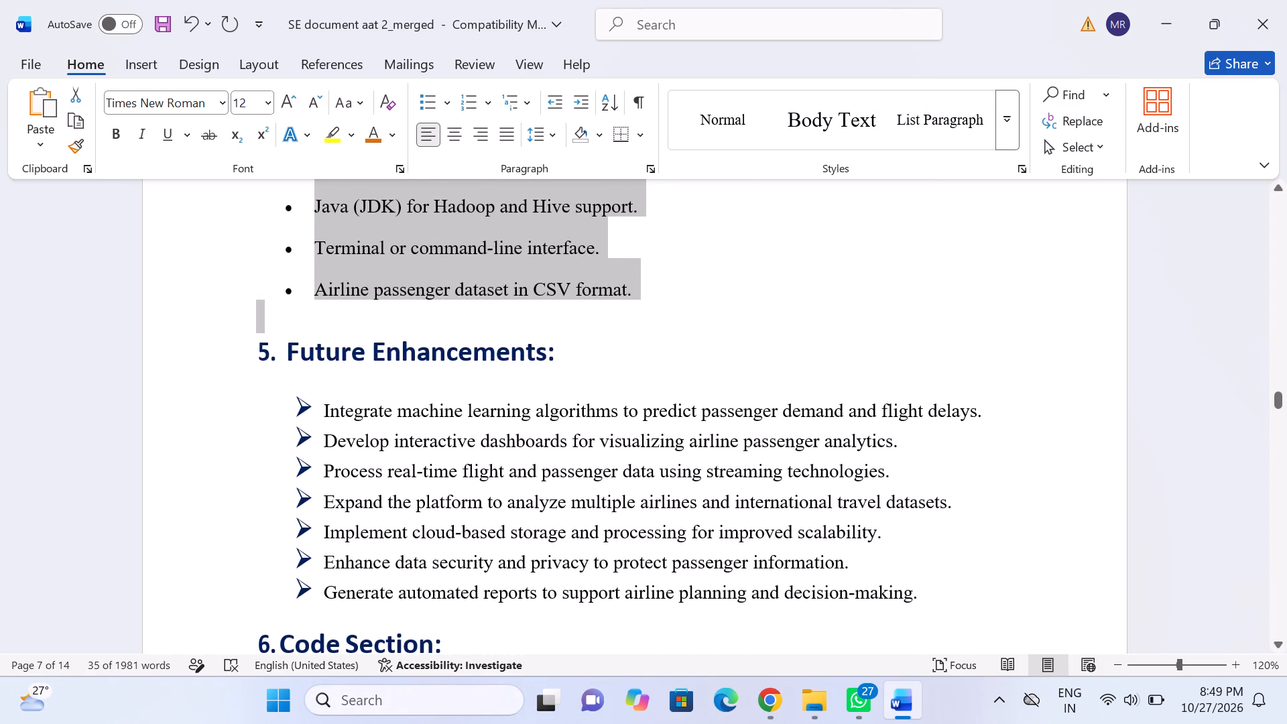
{"action": "scroll", "coordinate": [389, 445], "scroll_direction": "down", "scroll_amount": 4}
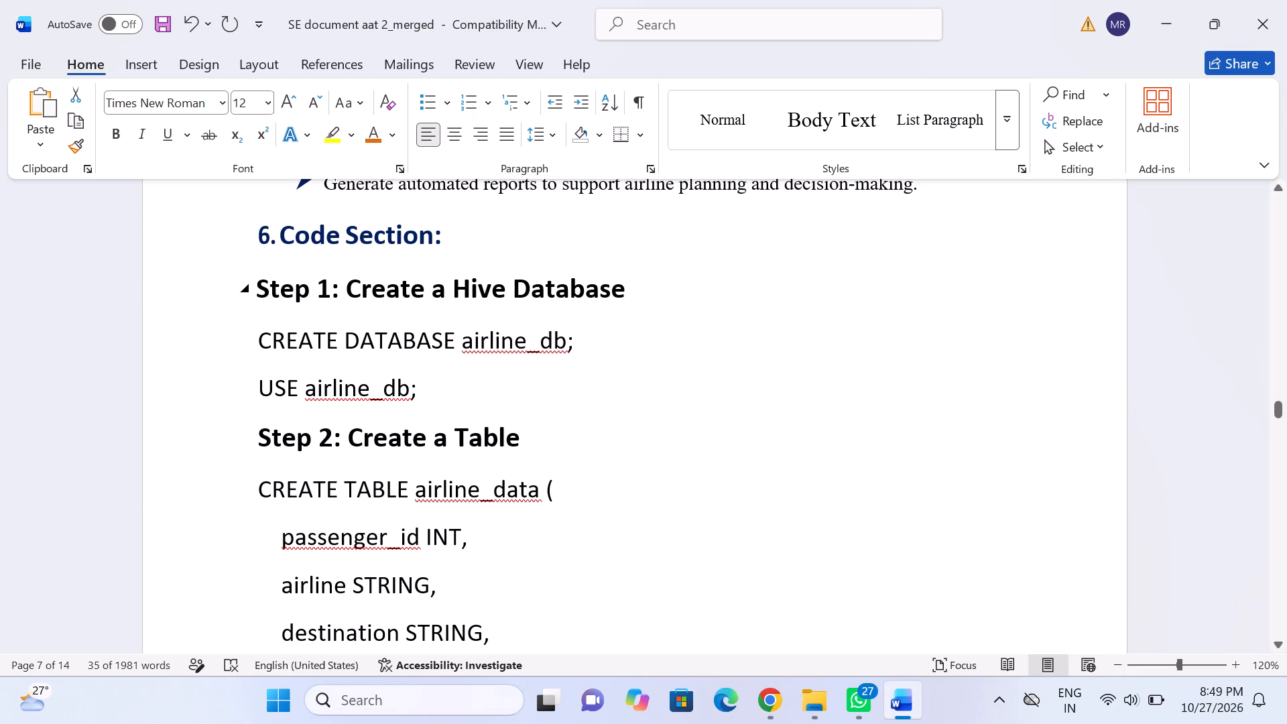
{"action": "left_click_drag", "start_coordinate": [261, 337], "coordinate": [446, 397]}
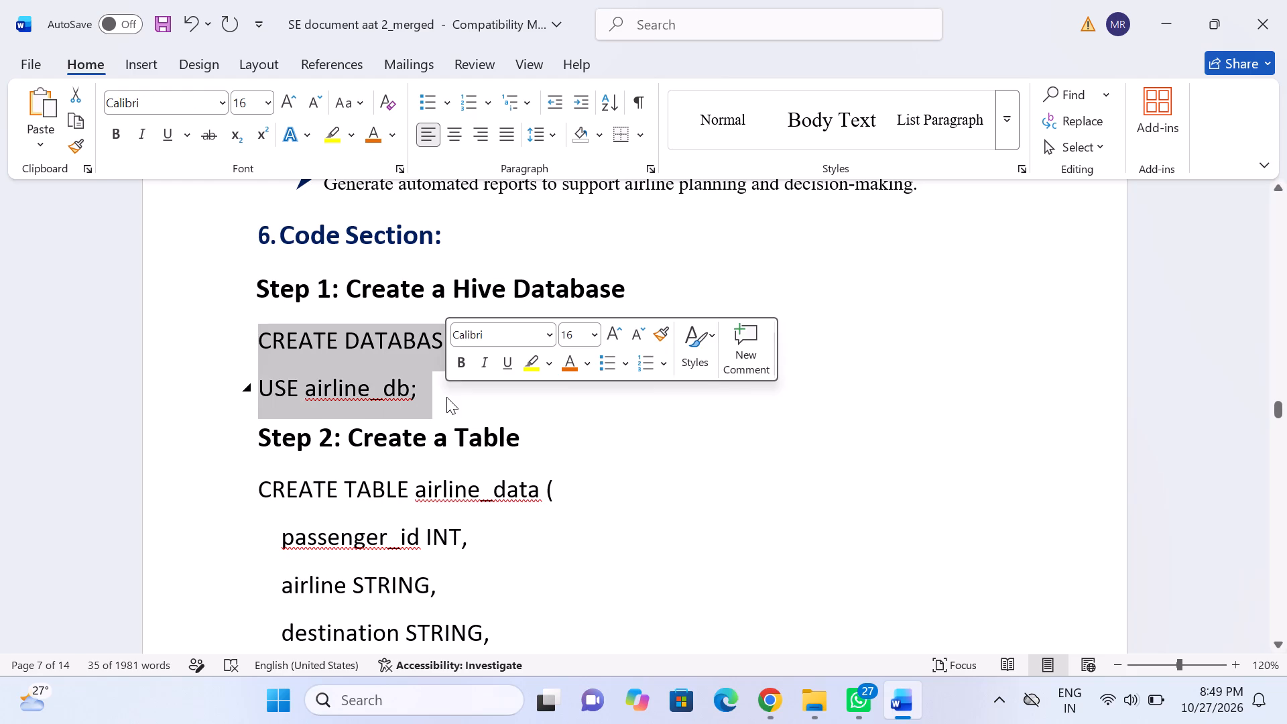
{"action": "left_click", "coordinate": [597, 333]}
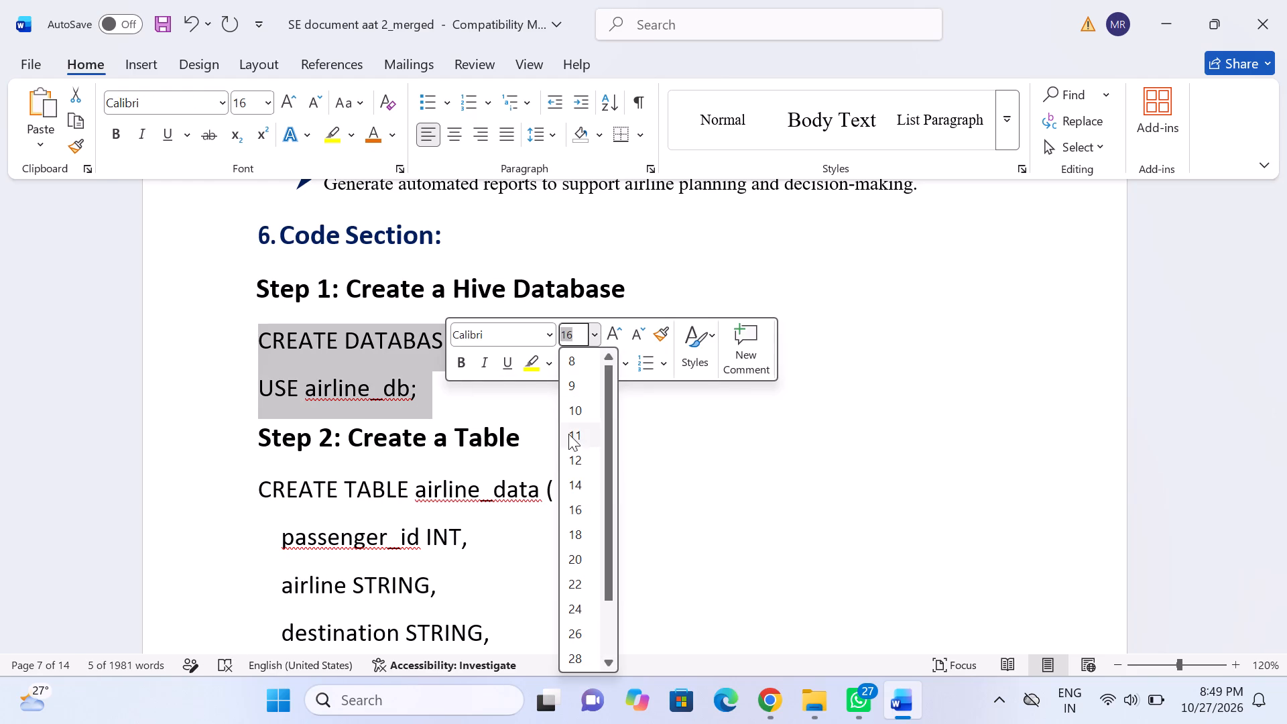
{"action": "left_click", "coordinate": [576, 458]}
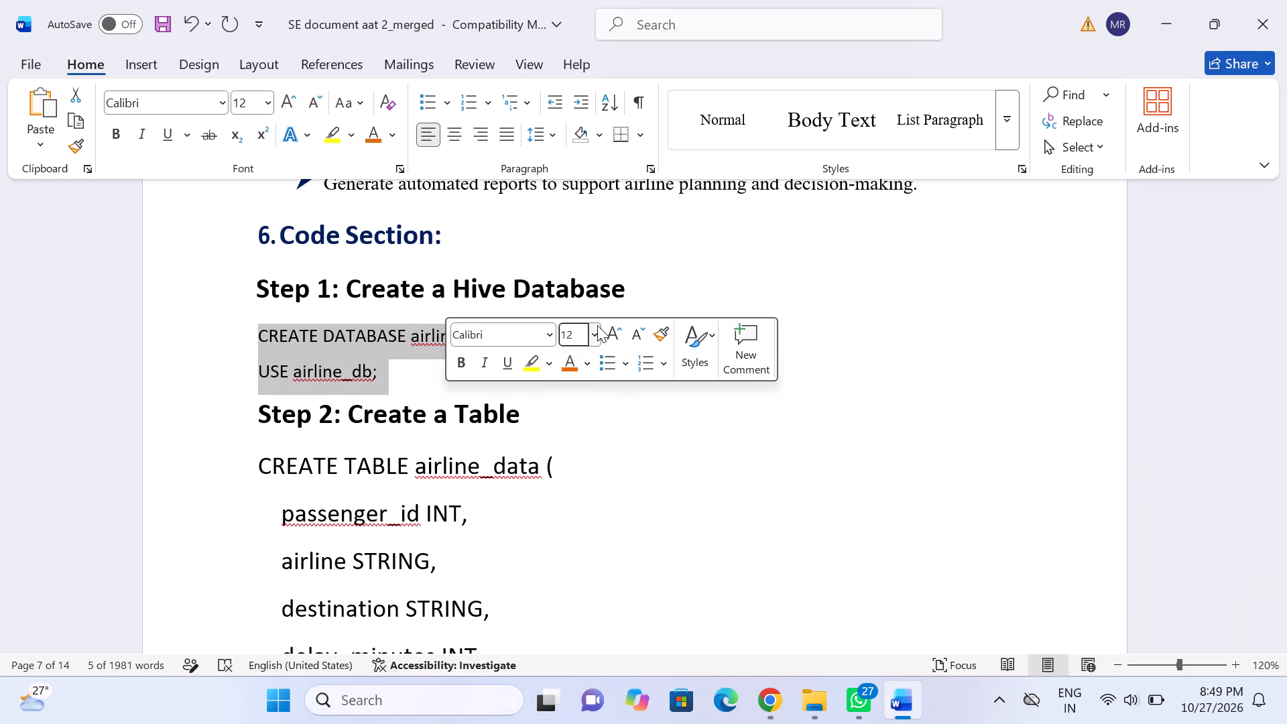
{"action": "left_click", "coordinate": [598, 328]}
{"action": "left_click", "coordinate": [585, 492]}
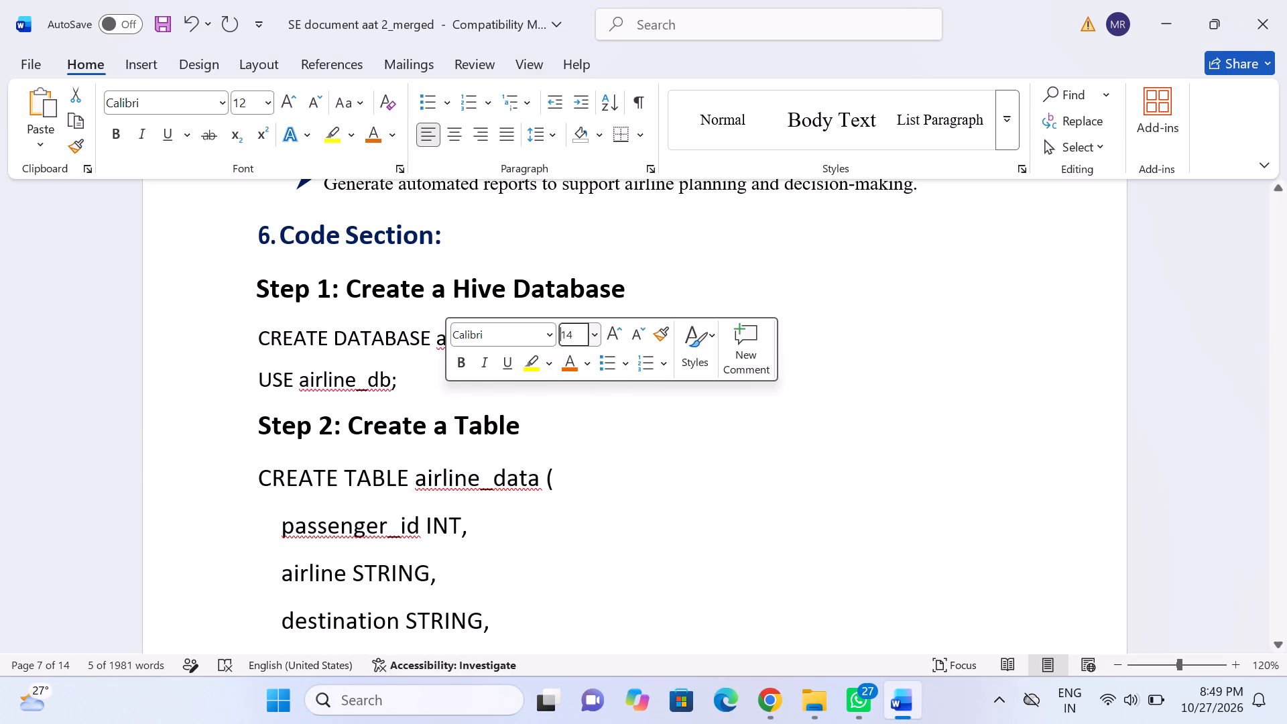
Set the whole CREATE TABLE statement under Step 2, across both pages down to STORED AS TEXTFILE, to font size 14.
{"action": "left_click_drag", "start_coordinate": [259, 474], "coordinate": [450, 597]}
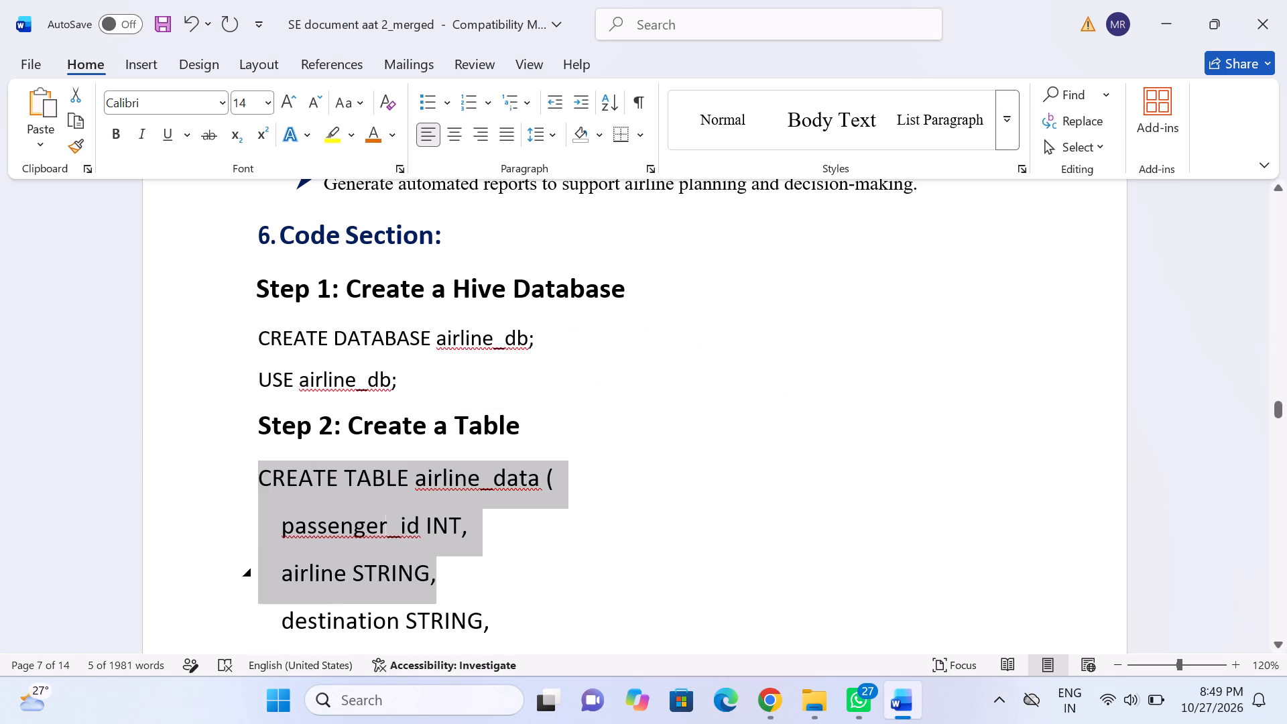
{"action": "left_click_drag", "start_coordinate": [450, 597], "coordinate": [454, 662]}
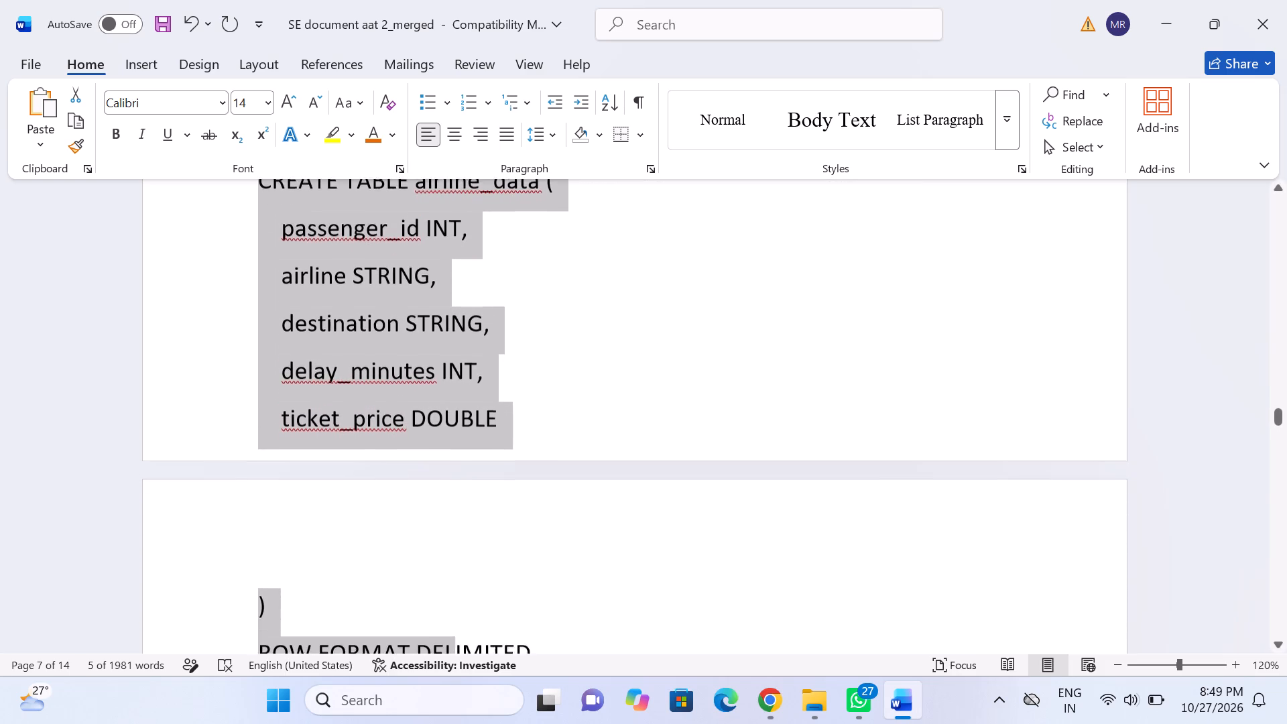
{"action": "left_click_drag", "start_coordinate": [454, 662], "coordinate": [498, 414]}
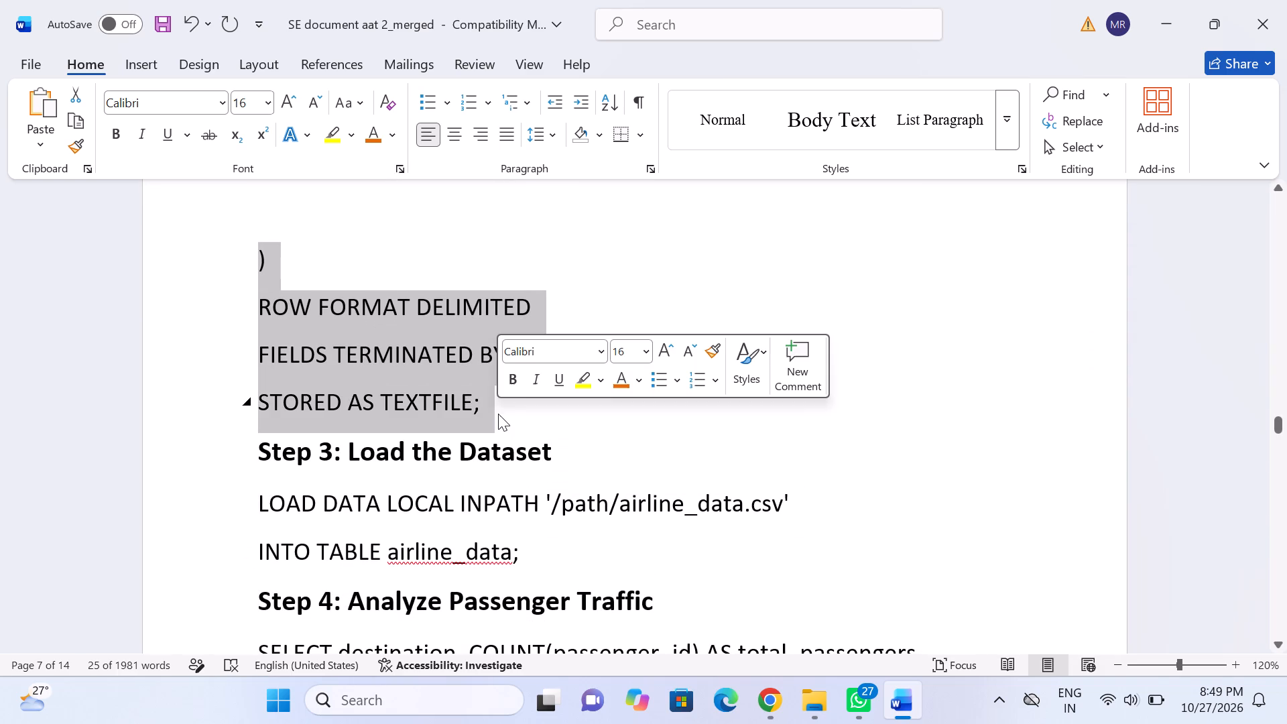
{"action": "left_click", "coordinate": [647, 353]}
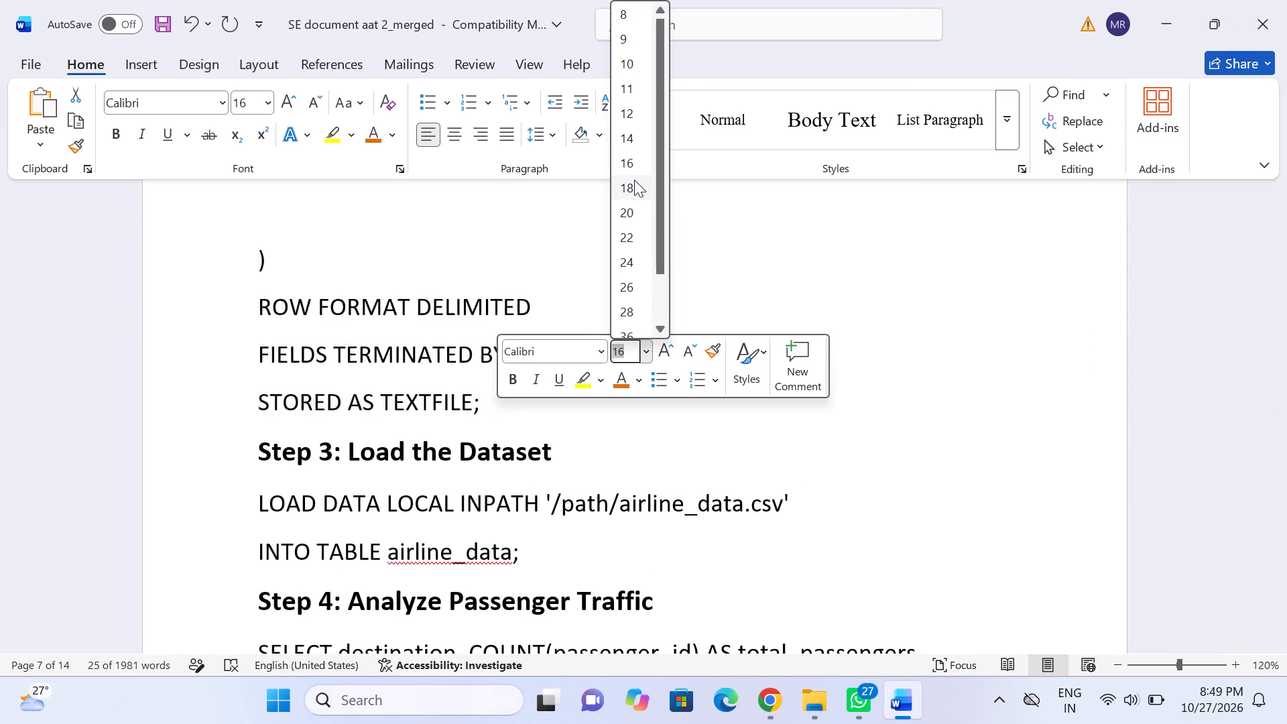
{"action": "left_click", "coordinate": [643, 135]}
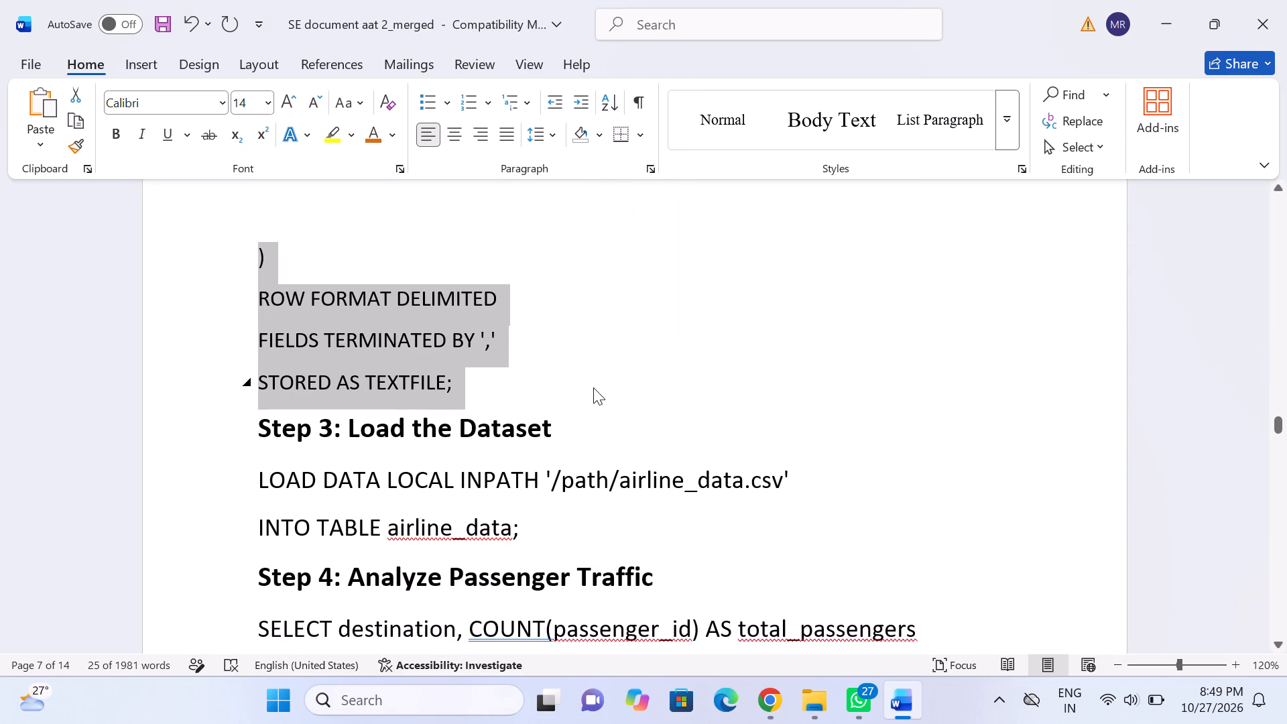
Set the code lines under Step 3: Load the Dataset and Step 4: Analyze Passenger Traffic to font size 14.
{"action": "scroll", "coordinate": [593, 387], "scroll_direction": "down", "scroll_amount": 1}
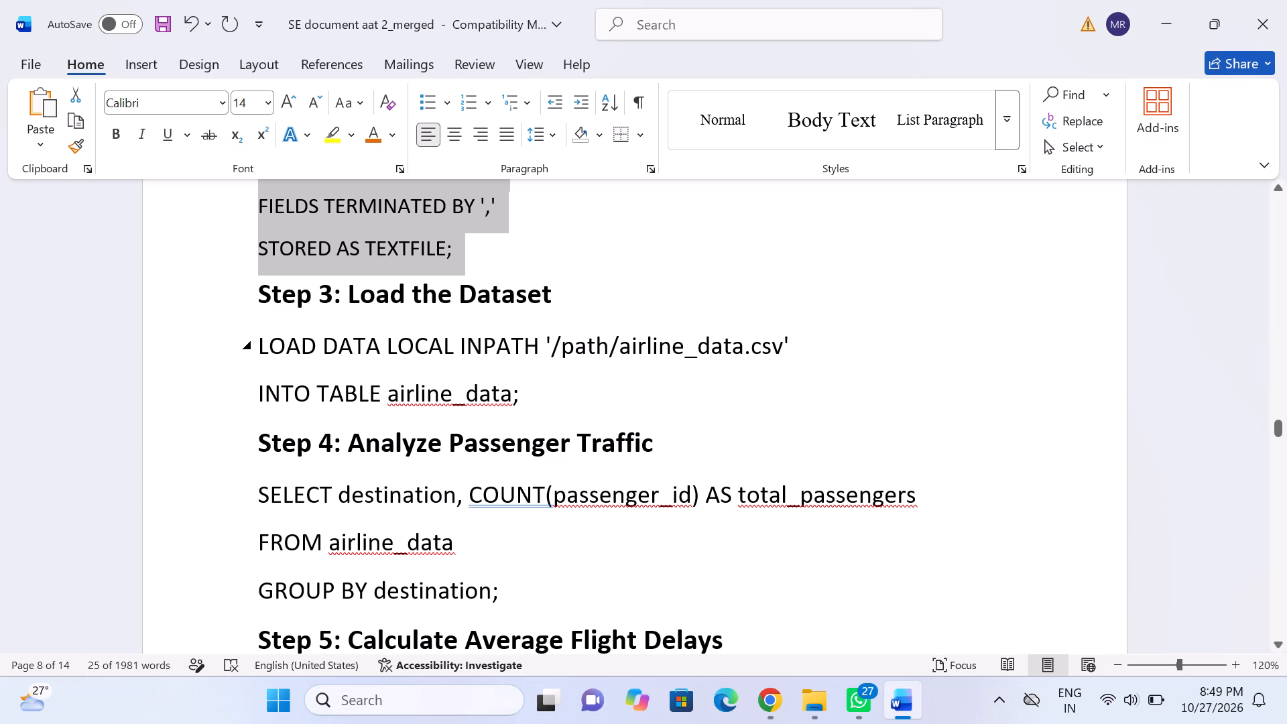
{"action": "left_click_drag", "start_coordinate": [259, 341], "coordinate": [532, 394]}
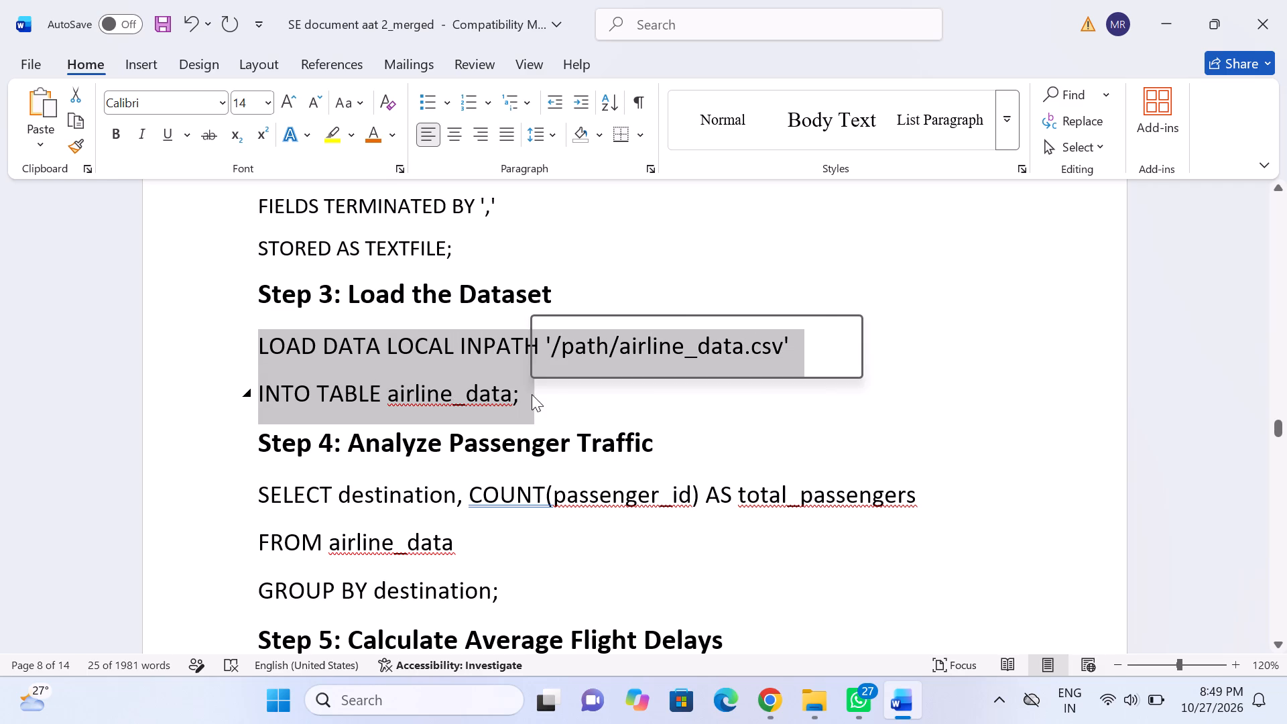
{"action": "left_click", "coordinate": [679, 332]}
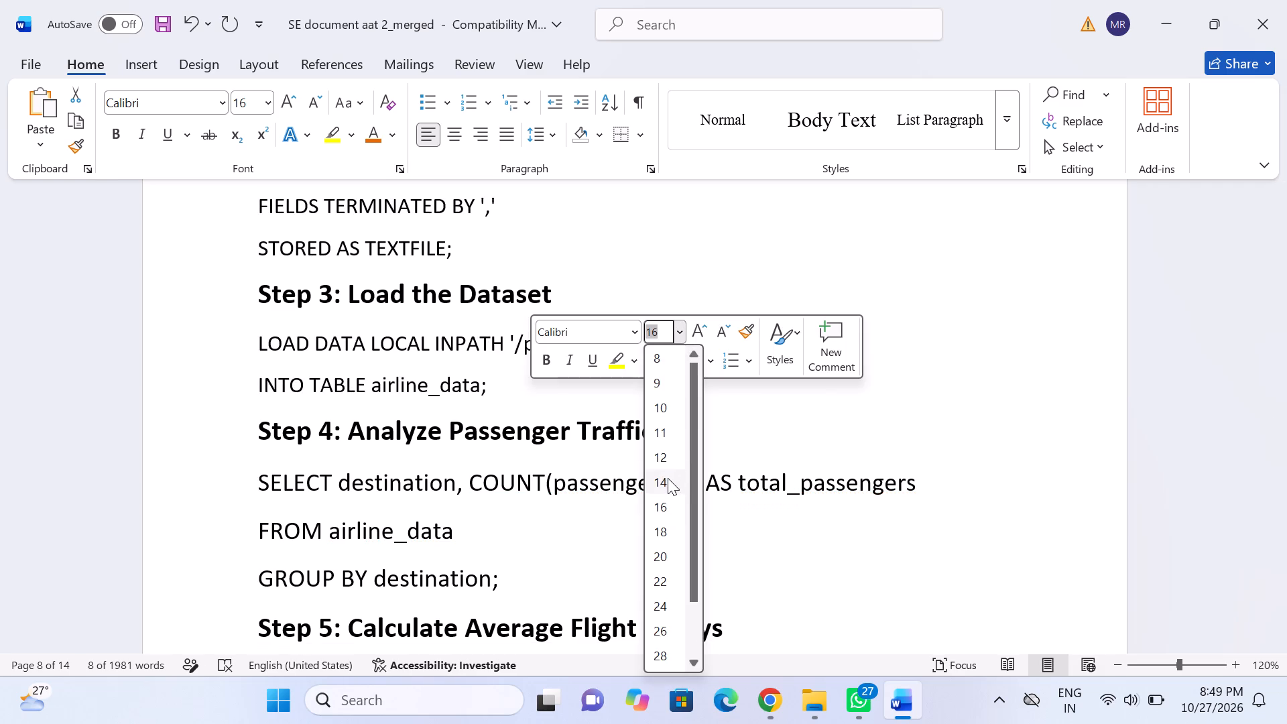
{"action": "left_click", "coordinate": [666, 481]}
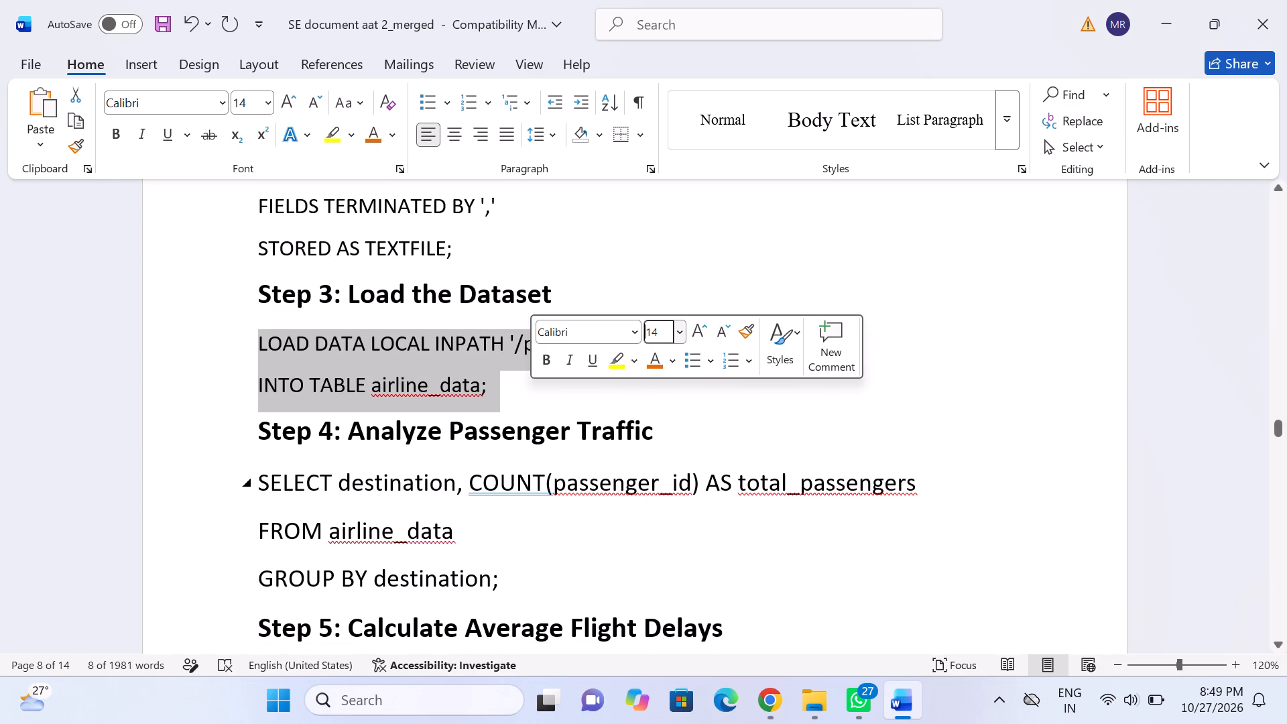
{"action": "left_click_drag", "start_coordinate": [258, 477], "coordinate": [556, 572]}
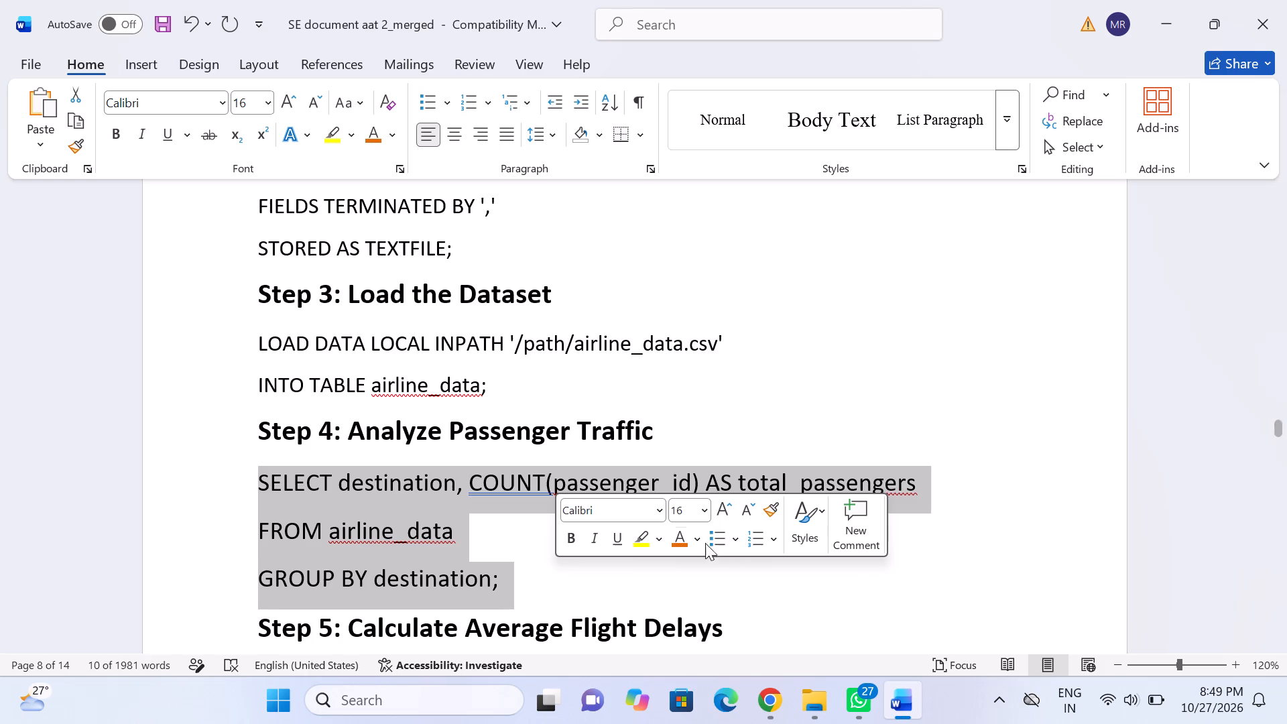
{"action": "left_click", "coordinate": [707, 514]}
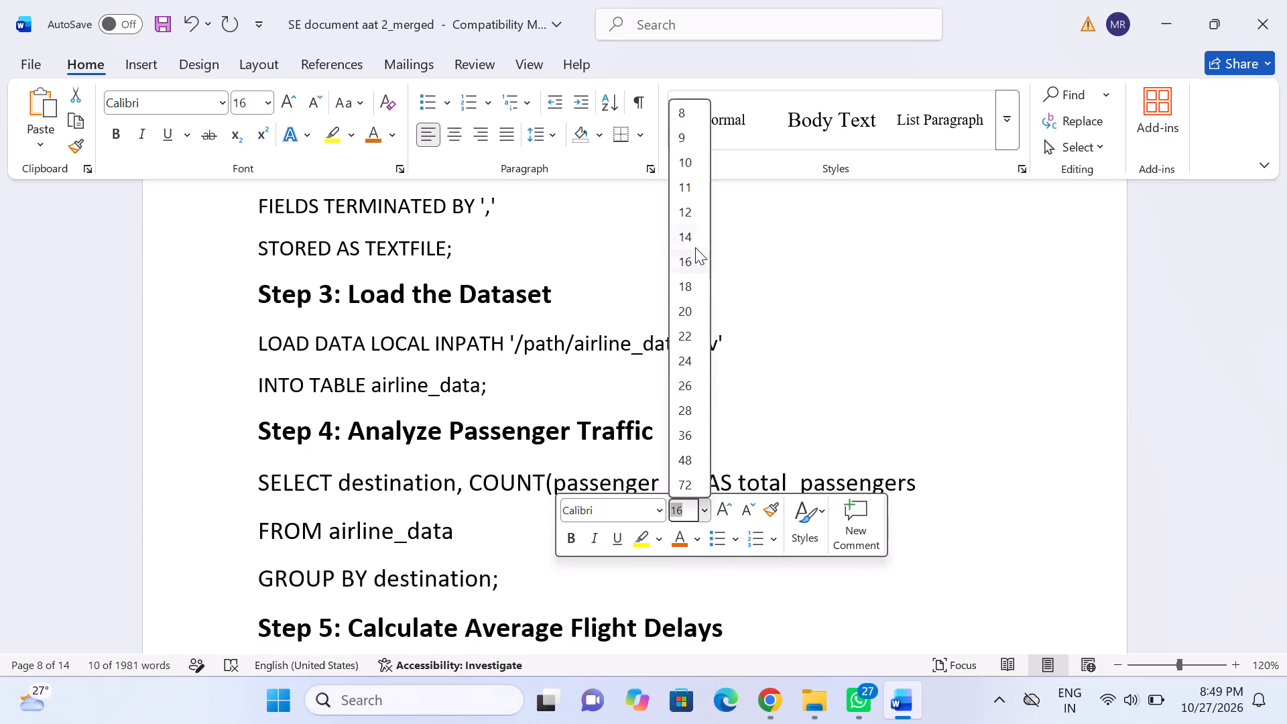
{"action": "left_click", "coordinate": [697, 239]}
Set the queries under Step 5: Calculate Average Flight Delays and Step 6: Analyze Average Ticket Prices to font size 14.
{"action": "scroll", "coordinate": [530, 475], "scroll_direction": "down", "scroll_amount": 3}
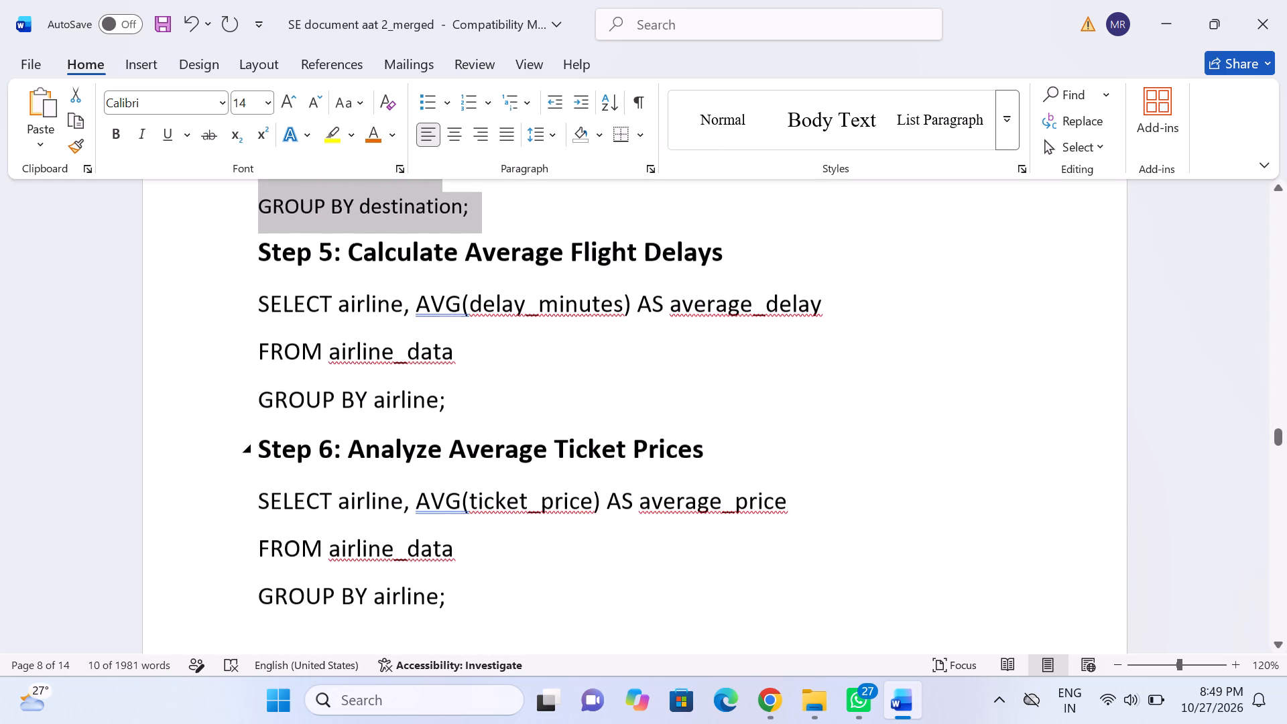
{"action": "left_click_drag", "start_coordinate": [264, 306], "coordinate": [437, 349]}
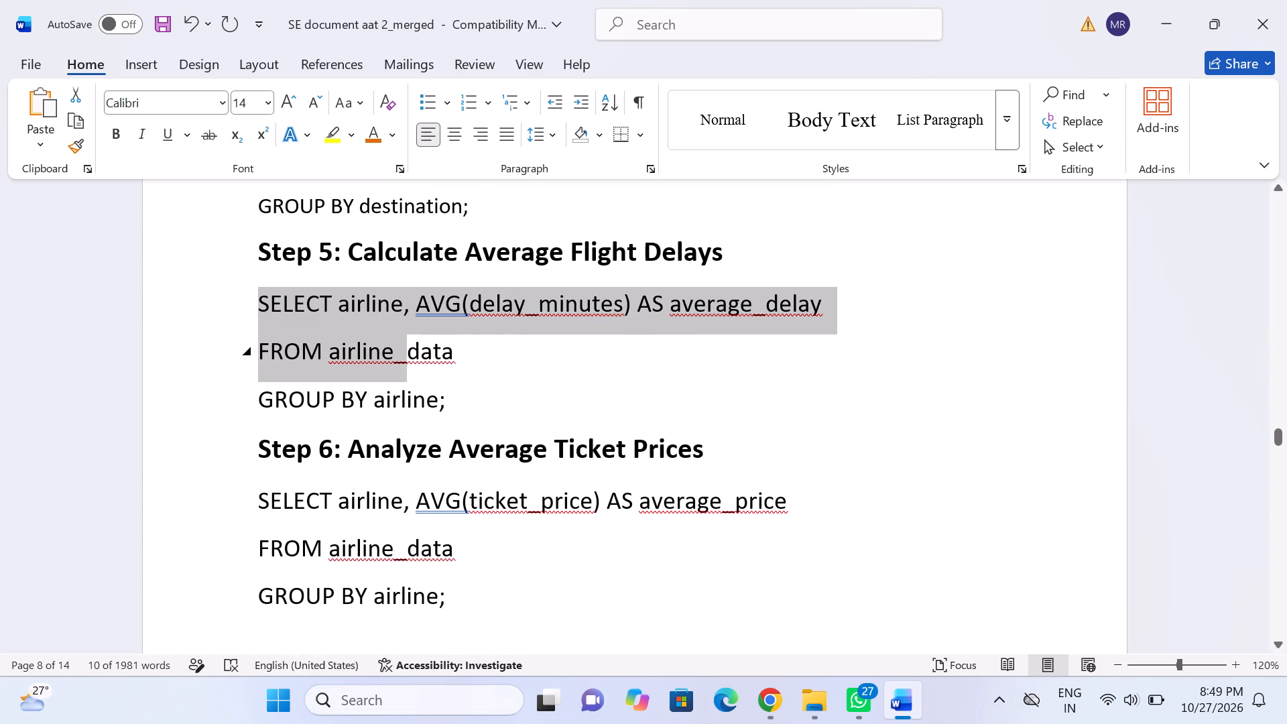
{"action": "left_click_drag", "start_coordinate": [437, 349], "coordinate": [503, 394]}
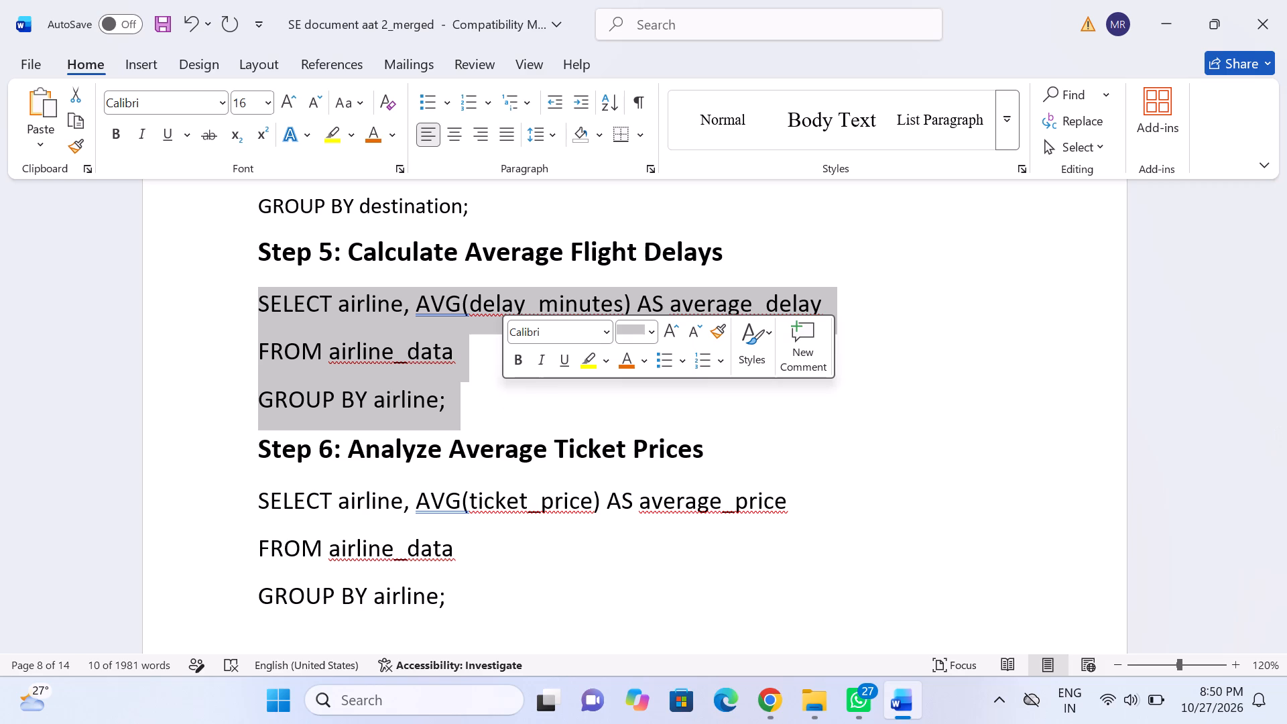
{"action": "left_click", "coordinate": [653, 333]}
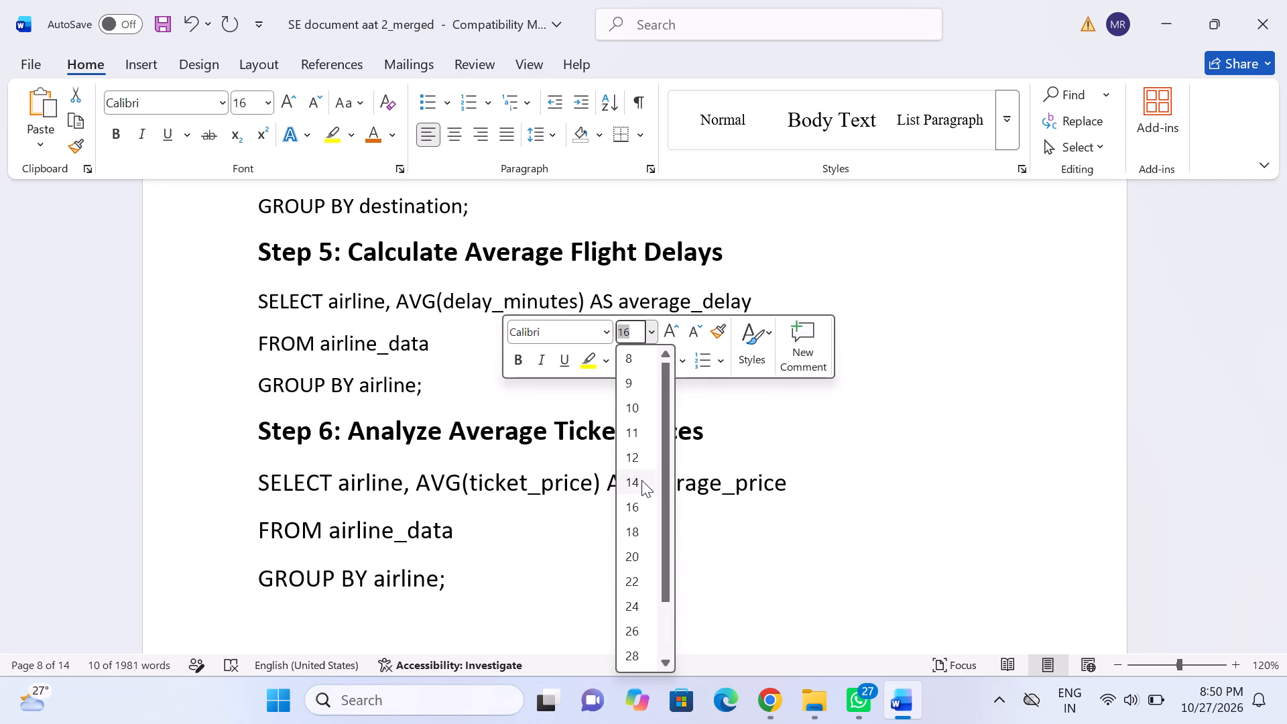
{"action": "left_click", "coordinate": [641, 480]}
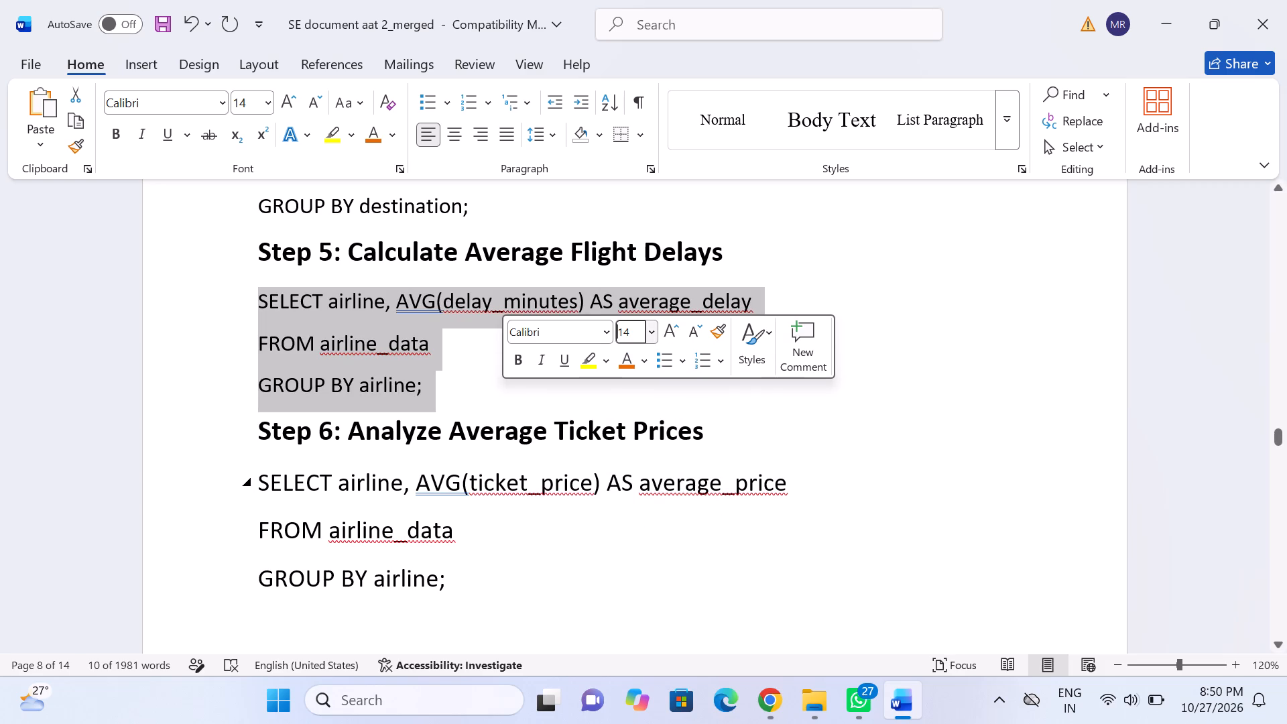
{"action": "left_click_drag", "start_coordinate": [259, 477], "coordinate": [454, 587]}
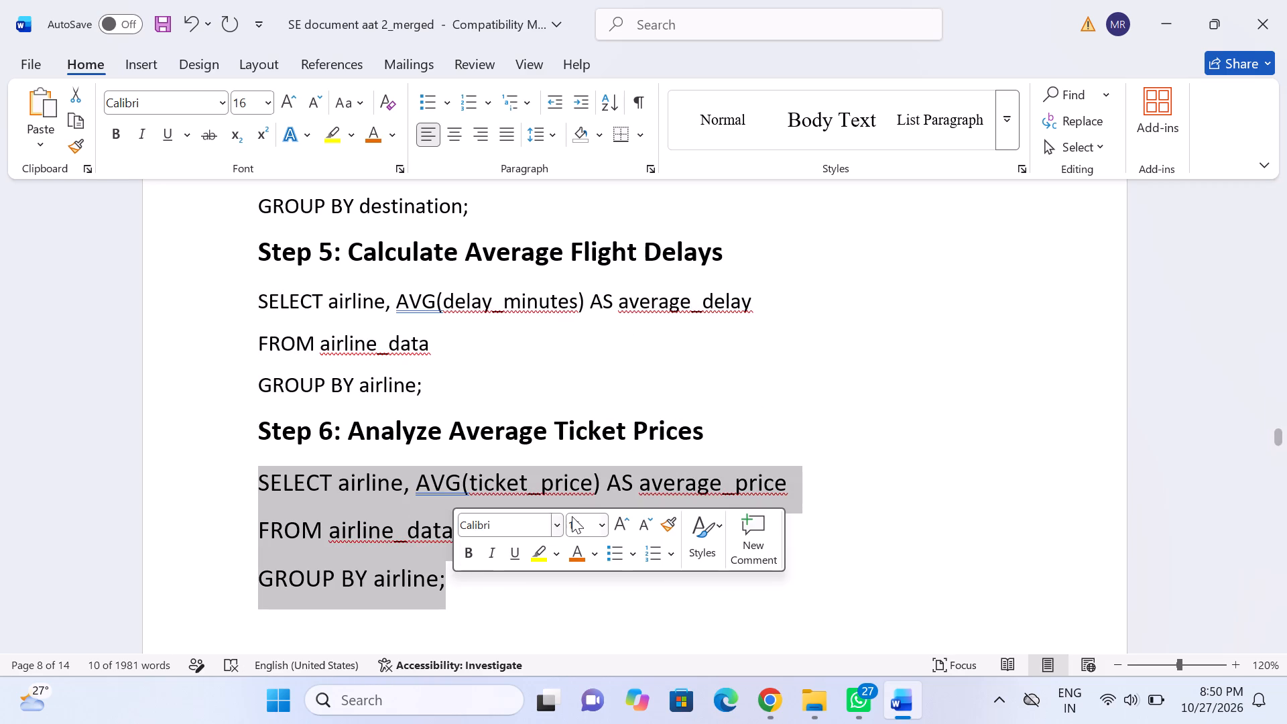
{"action": "left_click", "coordinate": [605, 518]}
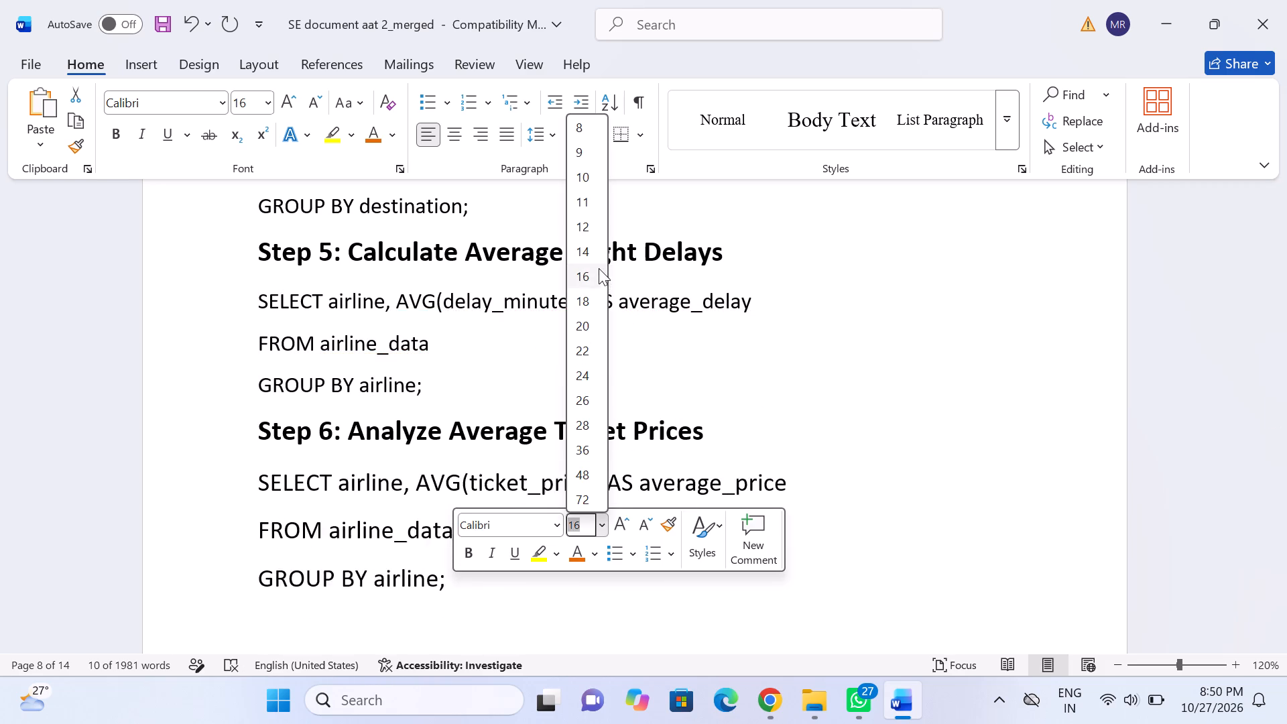
{"action": "left_click", "coordinate": [595, 255]}
{"action": "scroll", "coordinate": [501, 506], "scroll_direction": "down", "scroll_amount": 4}
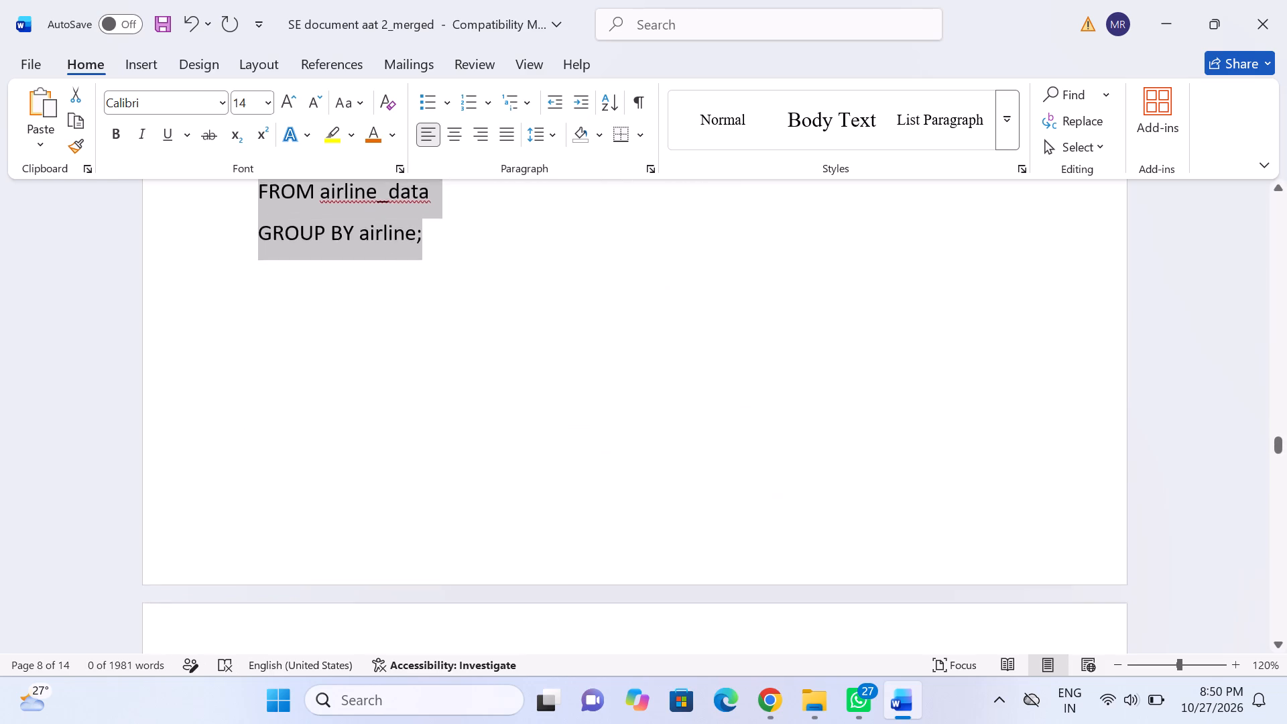
Review the text formatting of sections 7 Implementation Strategy and 8 Testing and Validation and the Challenge and Risk Mitigation steps.
{"action": "scroll", "coordinate": [501, 506], "scroll_direction": "down", "scroll_amount": 12}
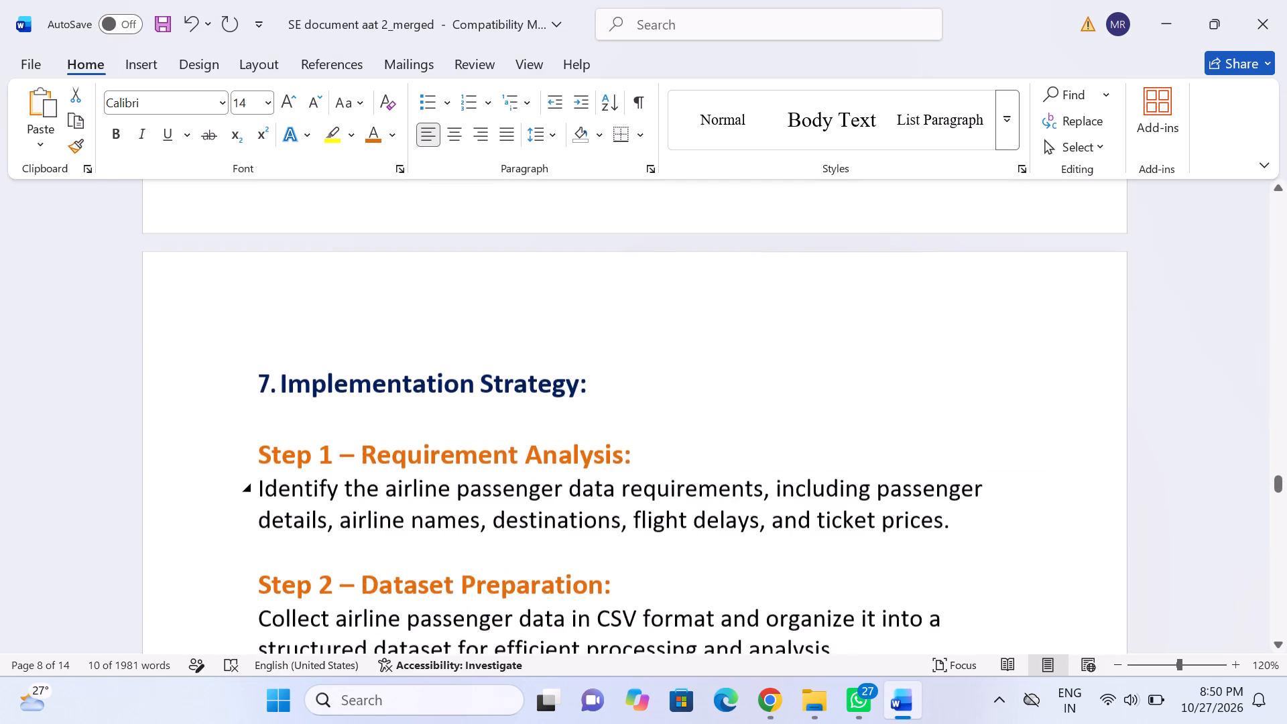
{"action": "scroll", "coordinate": [501, 506], "scroll_direction": "down", "scroll_amount": 1}
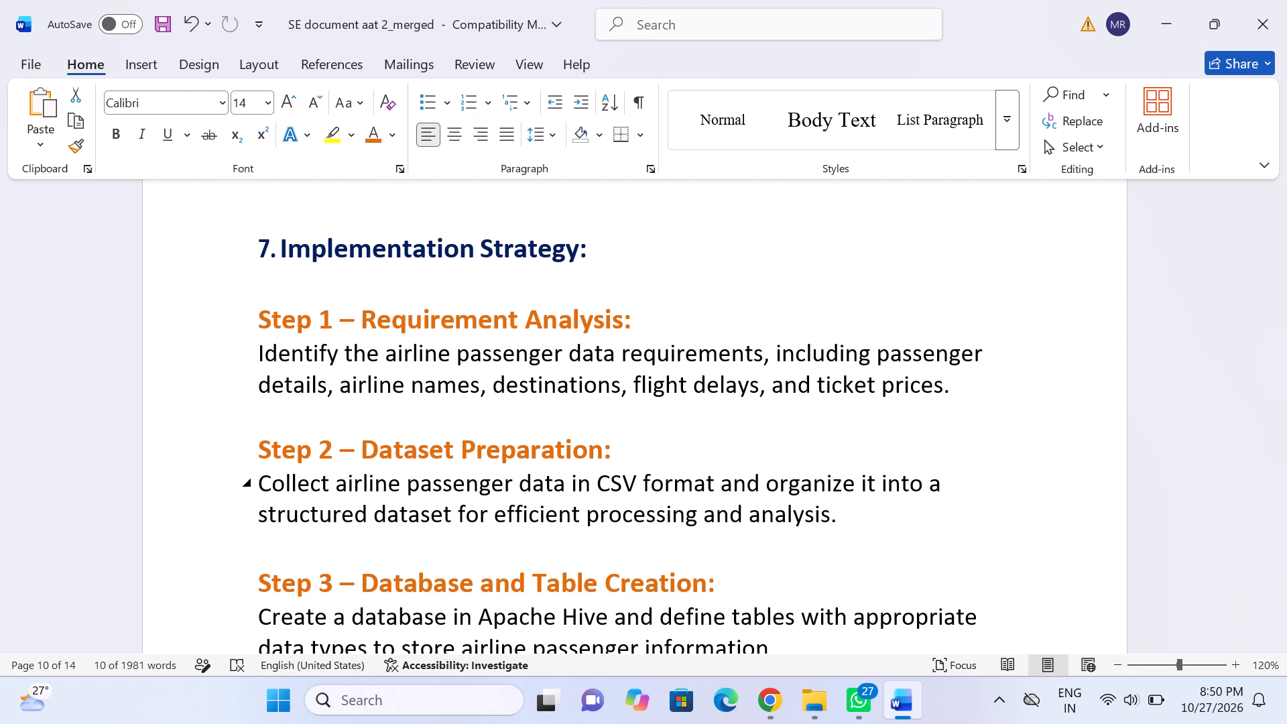
{"action": "scroll", "coordinate": [501, 506], "scroll_direction": "down", "scroll_amount": 8}
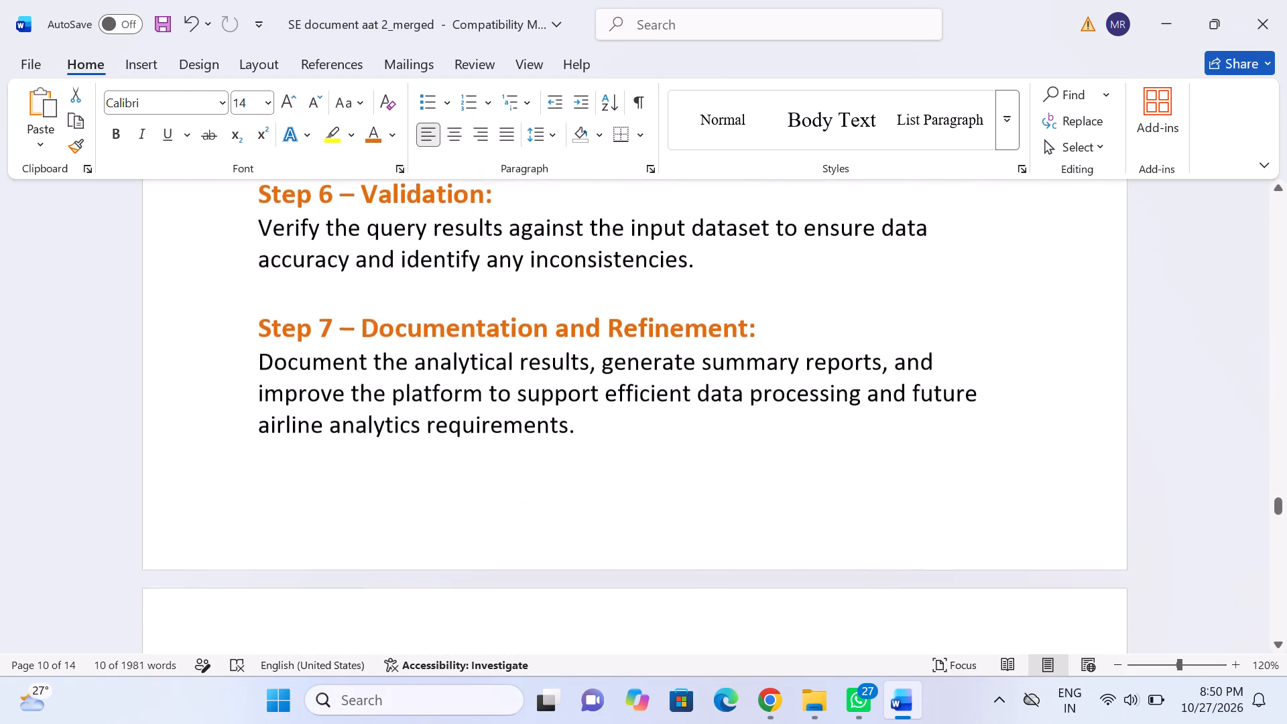
{"action": "scroll", "coordinate": [501, 506], "scroll_direction": "down", "scroll_amount": 10}
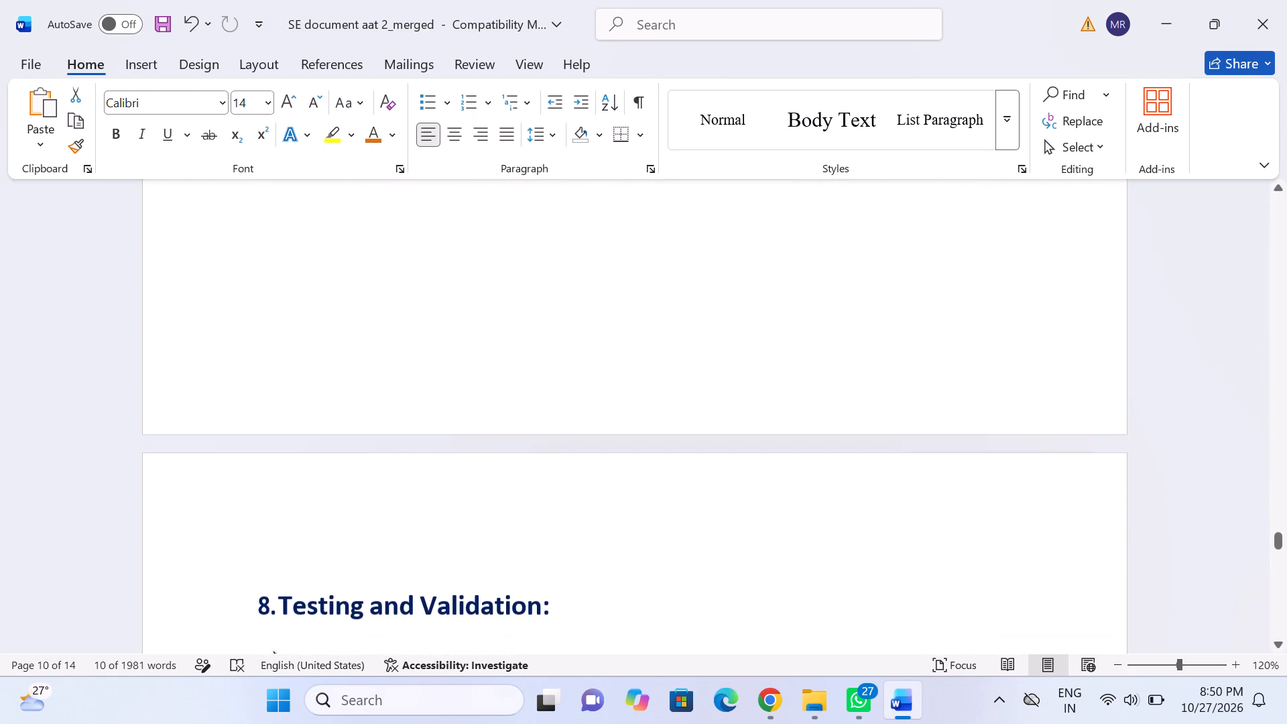
{"action": "scroll", "coordinate": [501, 506], "scroll_direction": "down", "scroll_amount": 3}
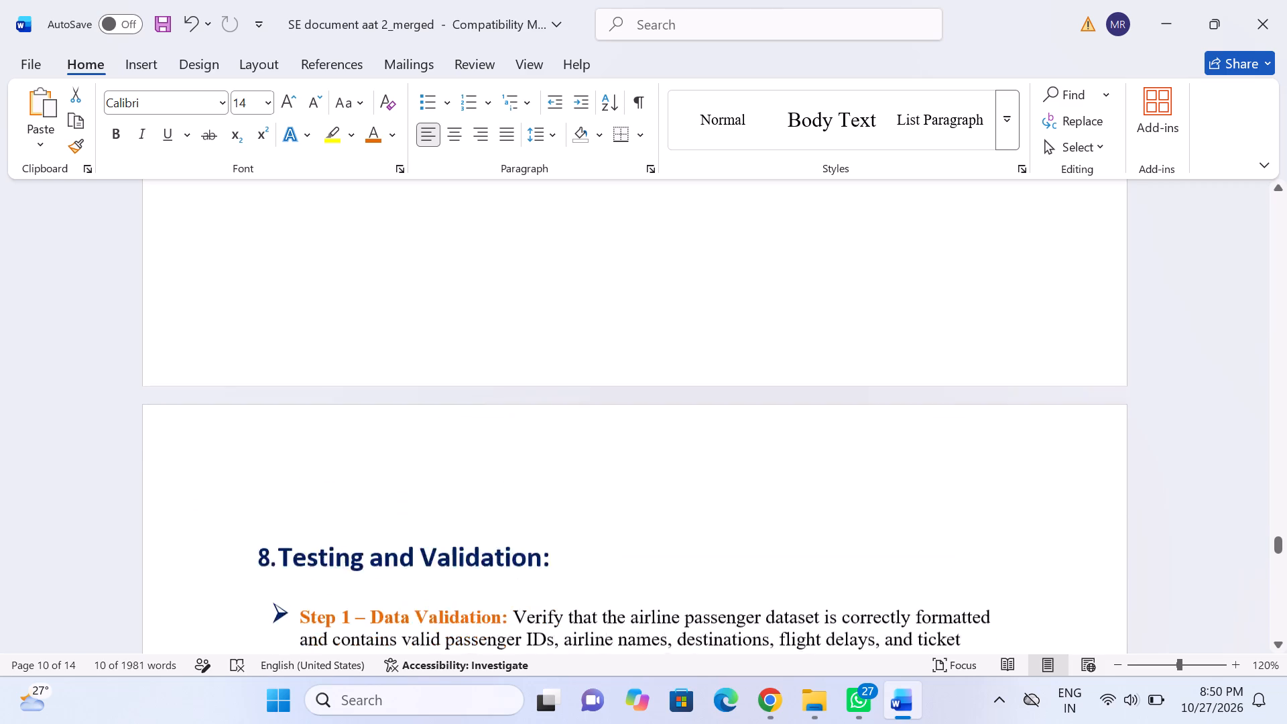
{"action": "scroll", "coordinate": [501, 506], "scroll_direction": "down", "scroll_amount": 13}
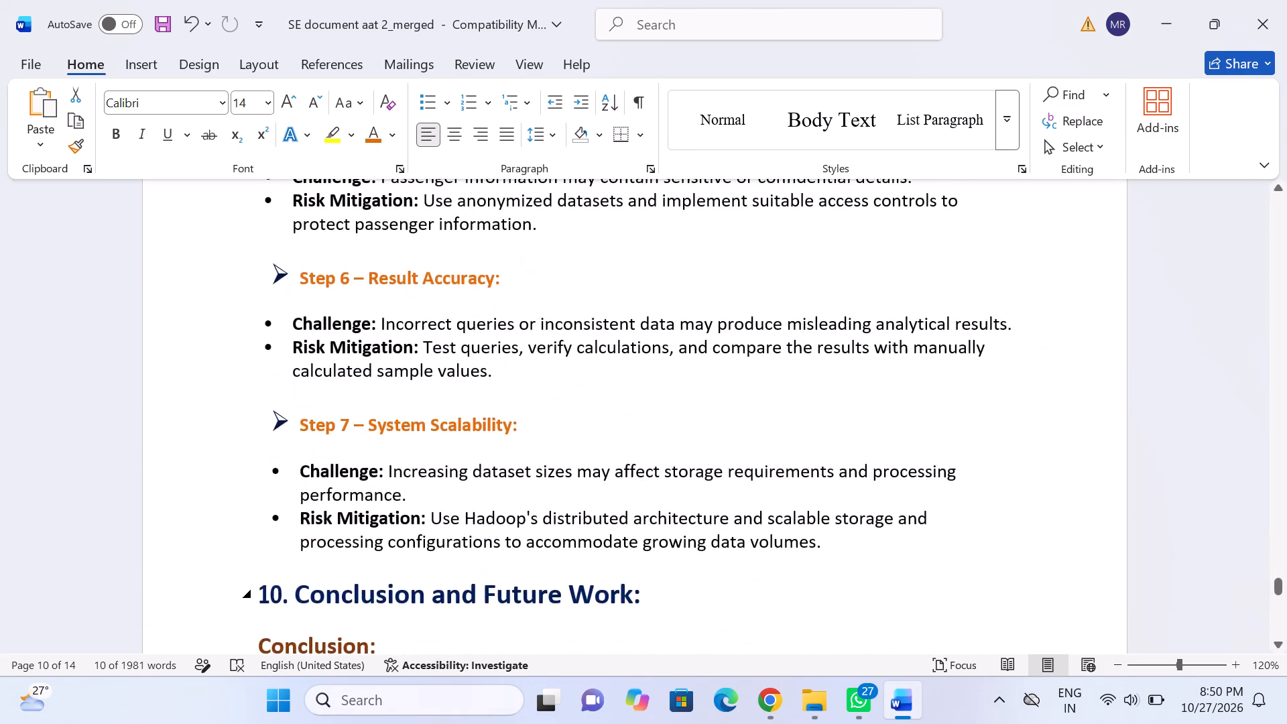
Set the three bullet points under Conclusion in section 10, Conclusion and Future Work, to font size 12.
{"action": "scroll", "coordinate": [501, 506], "scroll_direction": "down", "scroll_amount": 4}
{"action": "scroll", "coordinate": [501, 506], "scroll_direction": "up", "scroll_amount": 2}
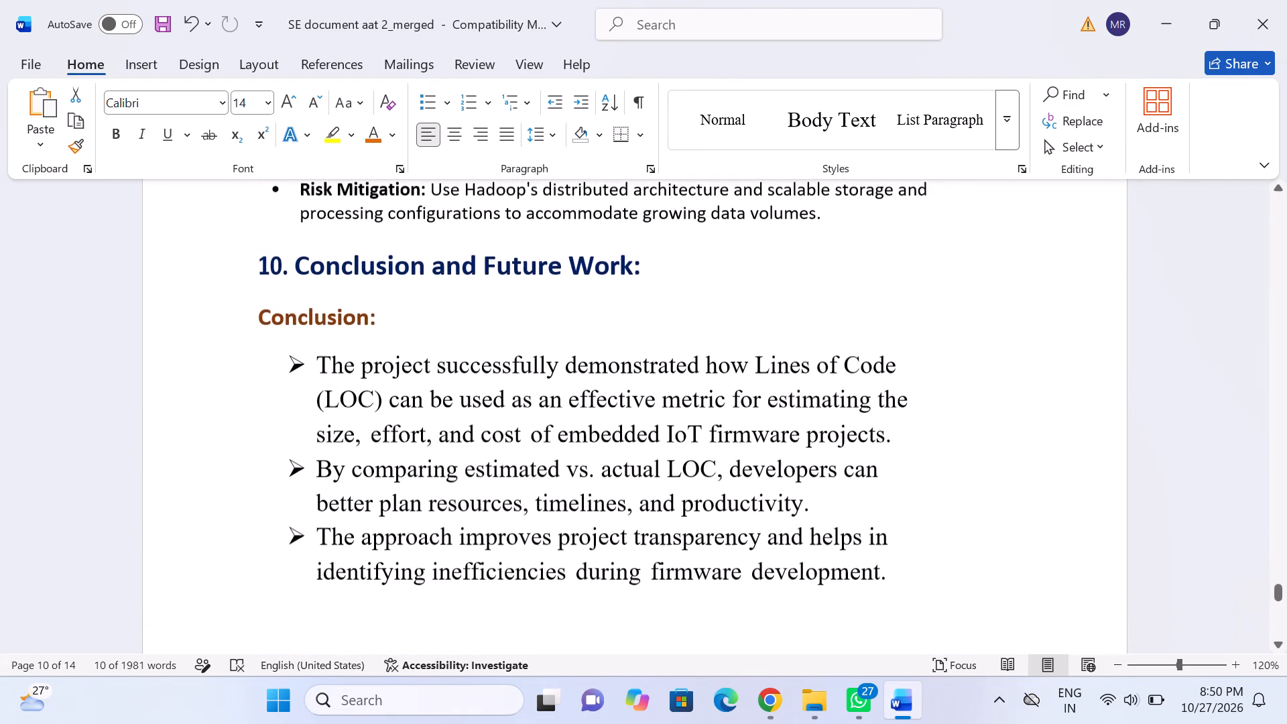
{"action": "left_click_drag", "start_coordinate": [324, 359], "coordinate": [1010, 585]}
{"action": "left_click", "coordinate": [1099, 526]}
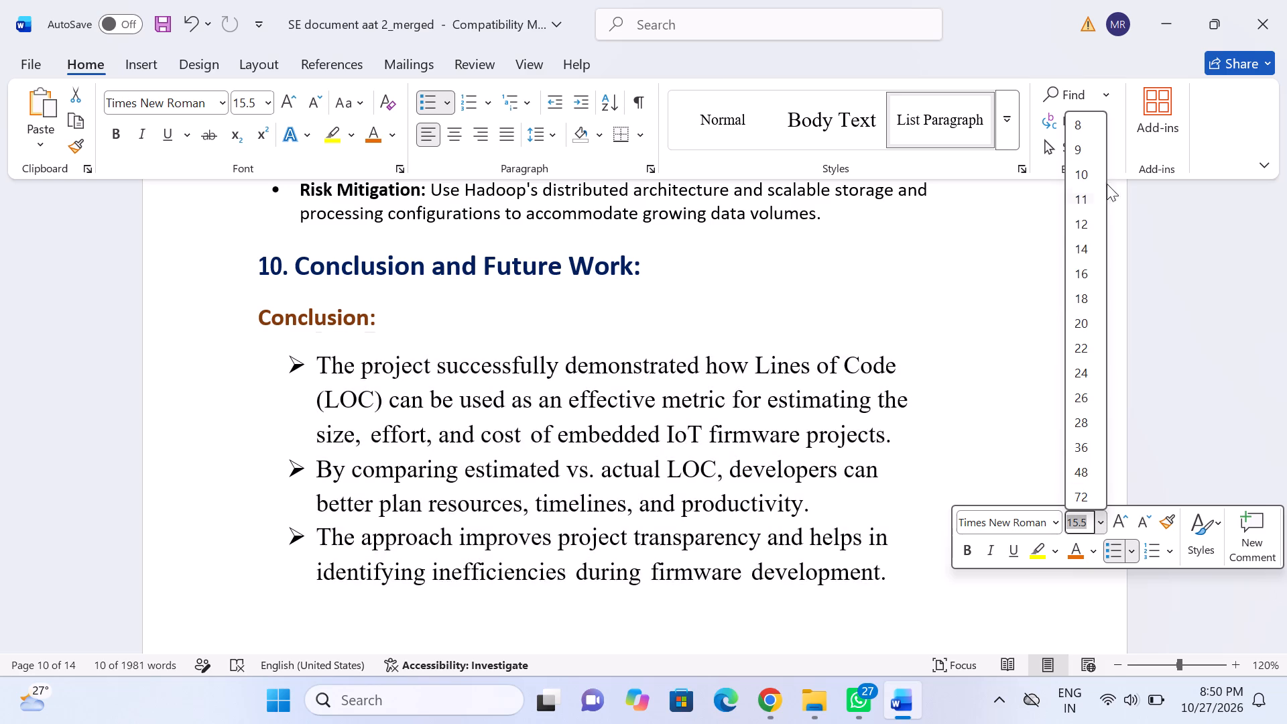
{"action": "left_click", "coordinate": [1092, 223]}
Set all the bullet points under Future Work in section 10 to font size 12.
{"action": "scroll", "coordinate": [725, 389], "scroll_direction": "down", "scroll_amount": 4}
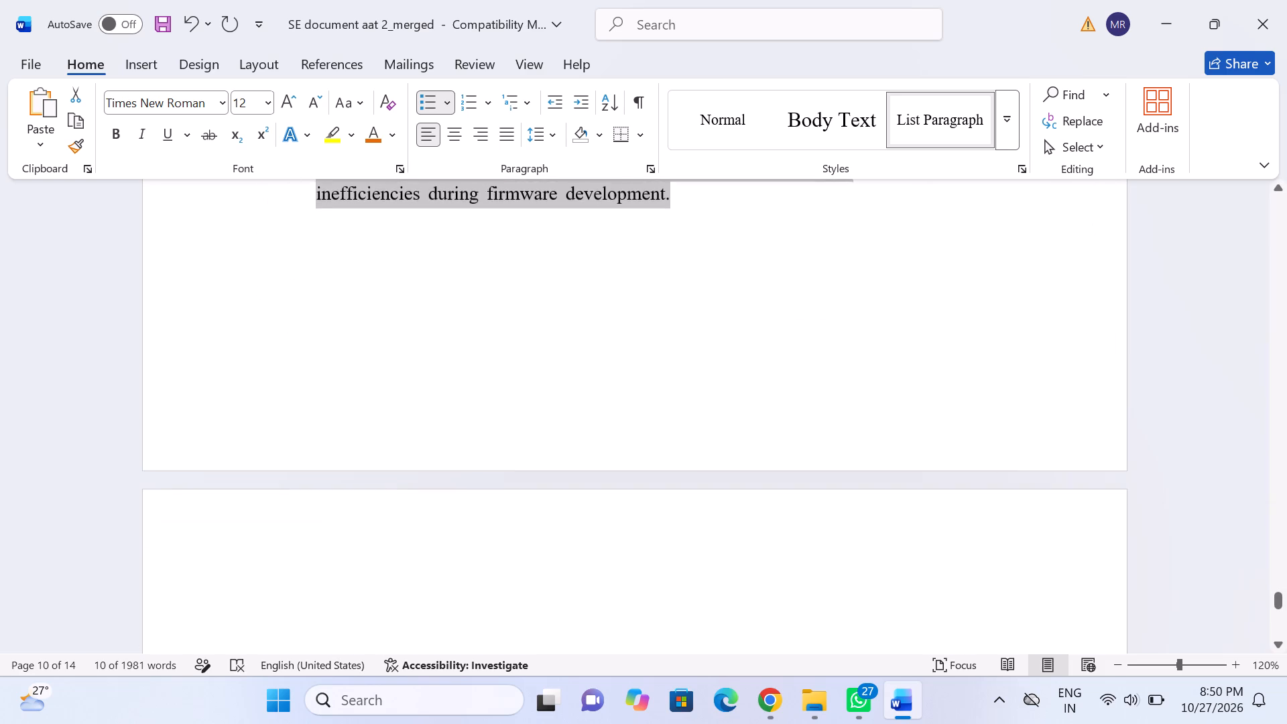
{"action": "scroll", "coordinate": [725, 389], "scroll_direction": "down", "scroll_amount": 4}
{"action": "left_click_drag", "start_coordinate": [314, 329], "coordinate": [550, 599]}
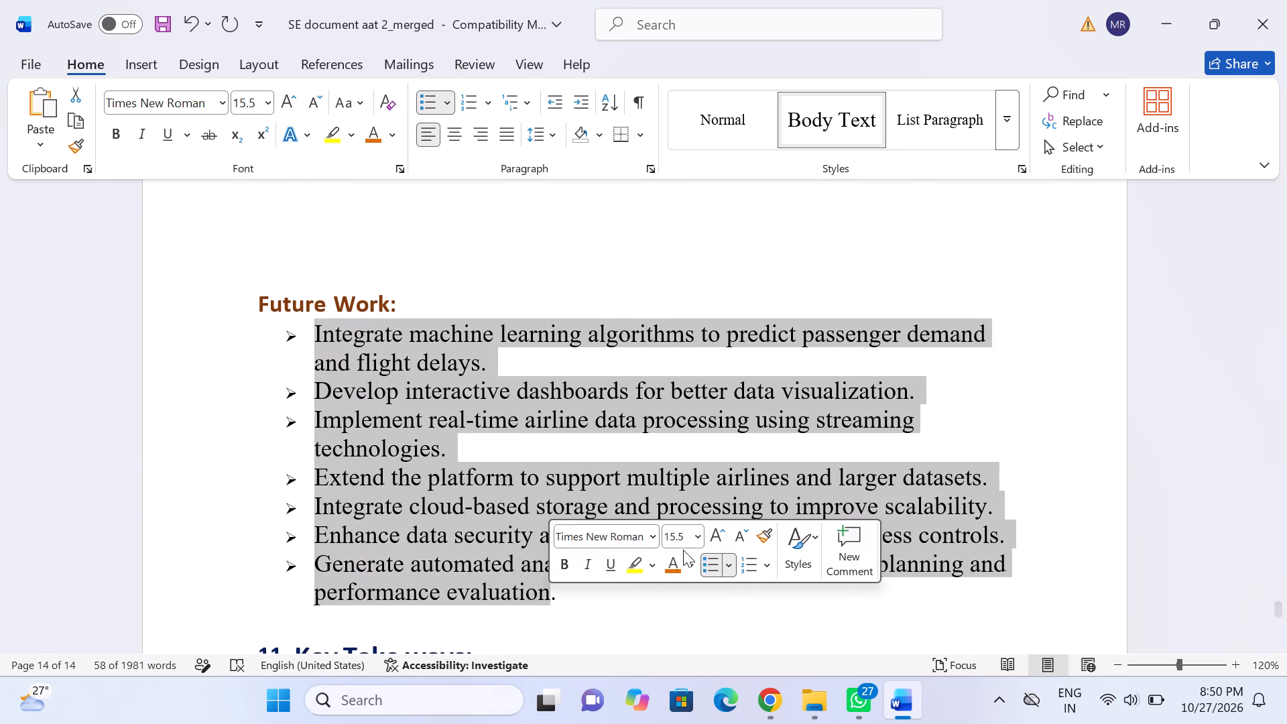
{"action": "left_click", "coordinate": [695, 538]}
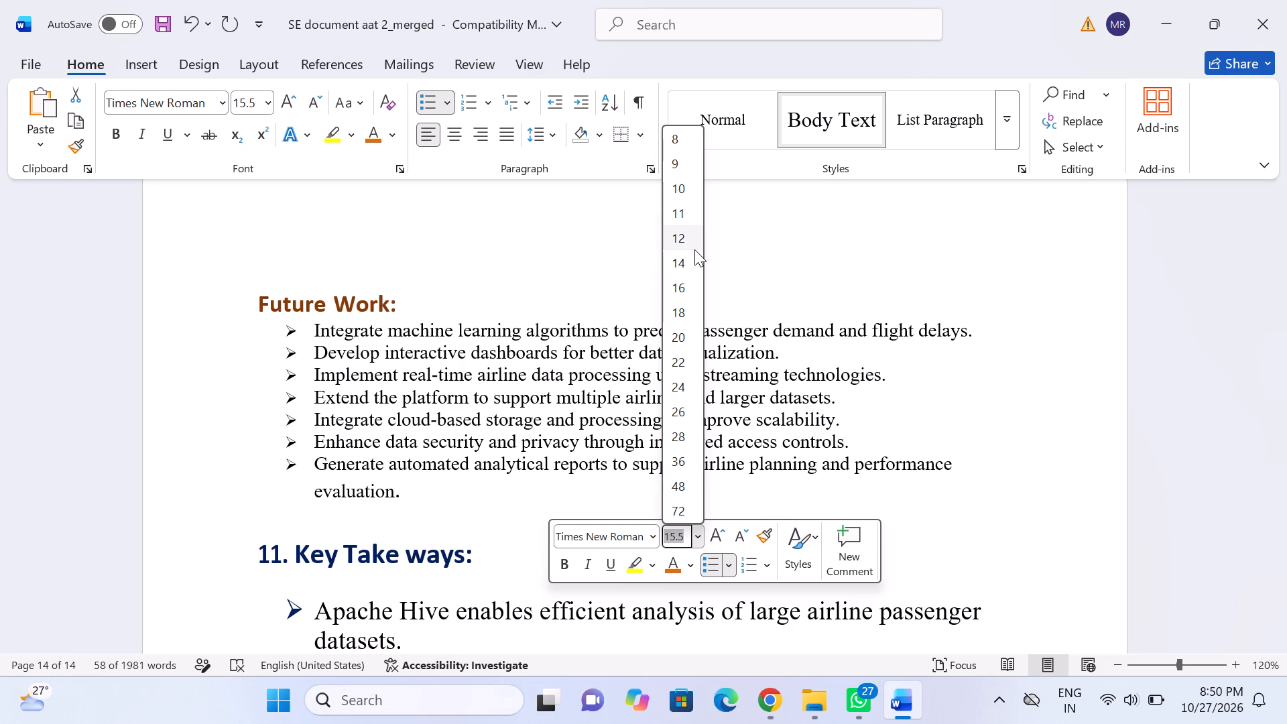
{"action": "left_click", "coordinate": [694, 249]}
Set all the bullet points under section 11, Key Take ways, to font size 12.
{"action": "scroll", "coordinate": [568, 381], "scroll_direction": "down", "scroll_amount": 3}
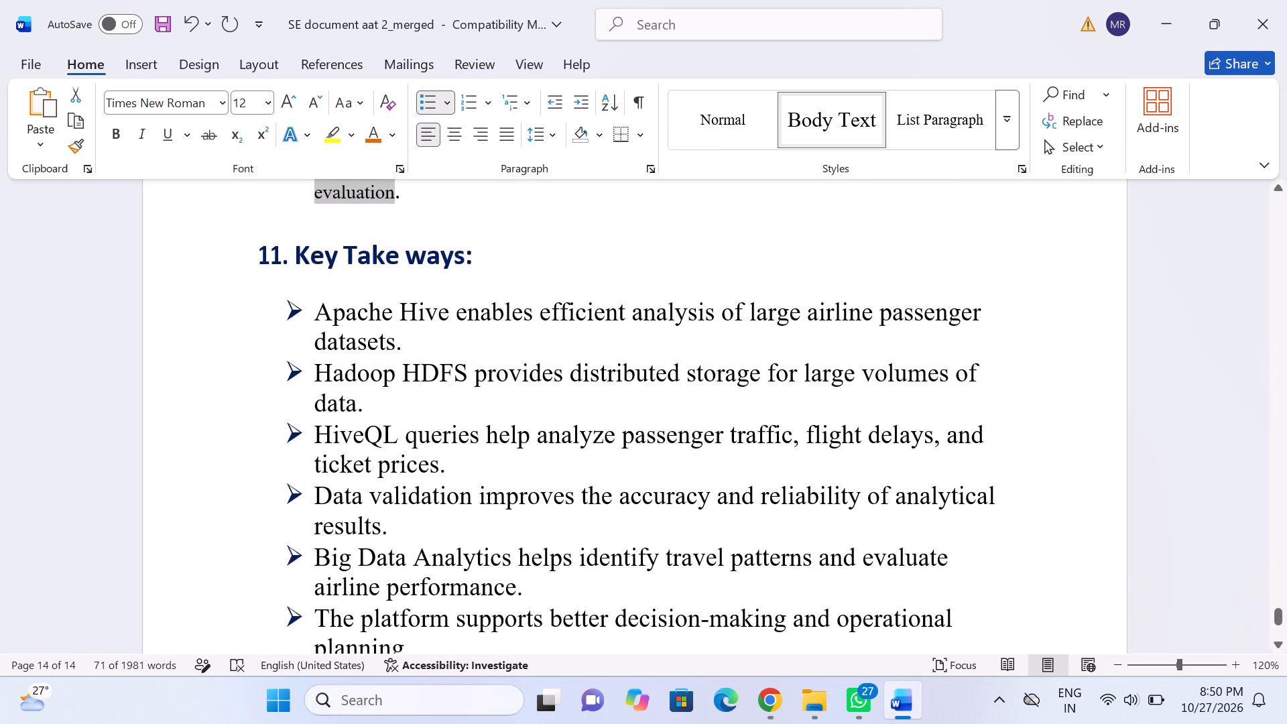
{"action": "left_click_drag", "start_coordinate": [317, 314], "coordinate": [689, 466]}
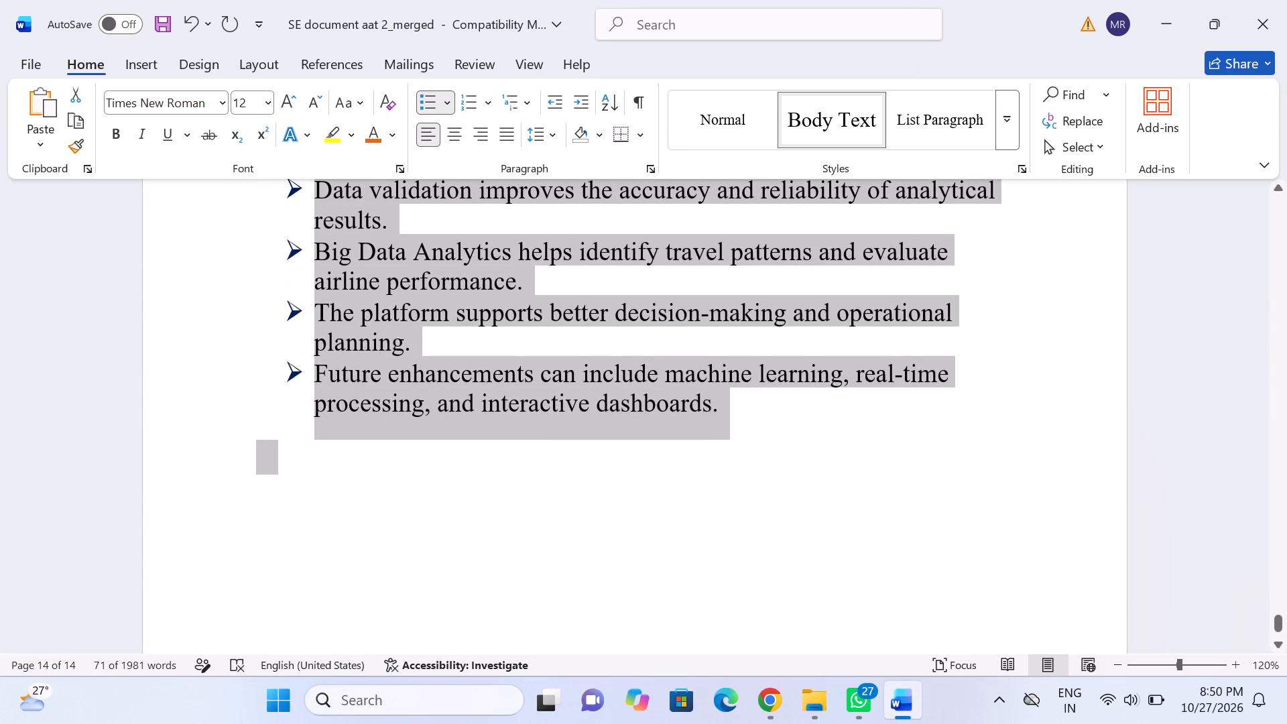
{"action": "left_click_drag", "start_coordinate": [689, 466], "coordinate": [729, 423]}
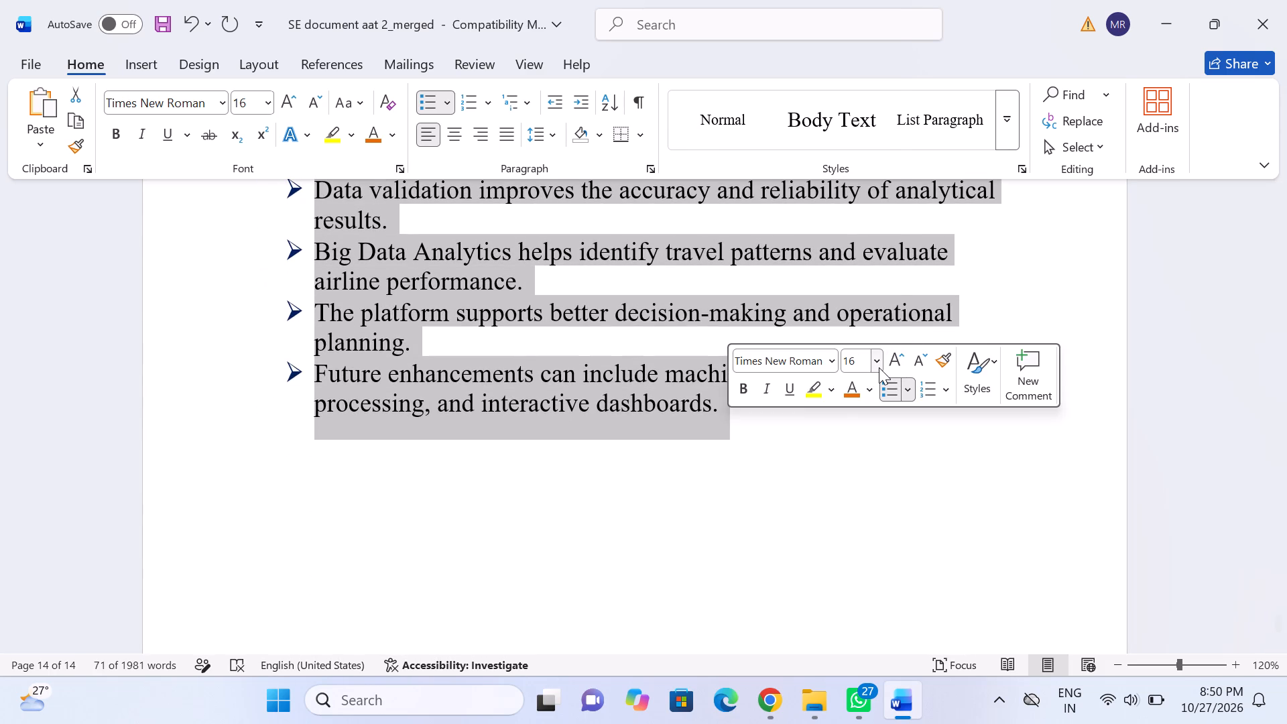
{"action": "left_click", "coordinate": [879, 367]}
{"action": "left_click", "coordinate": [867, 117]}
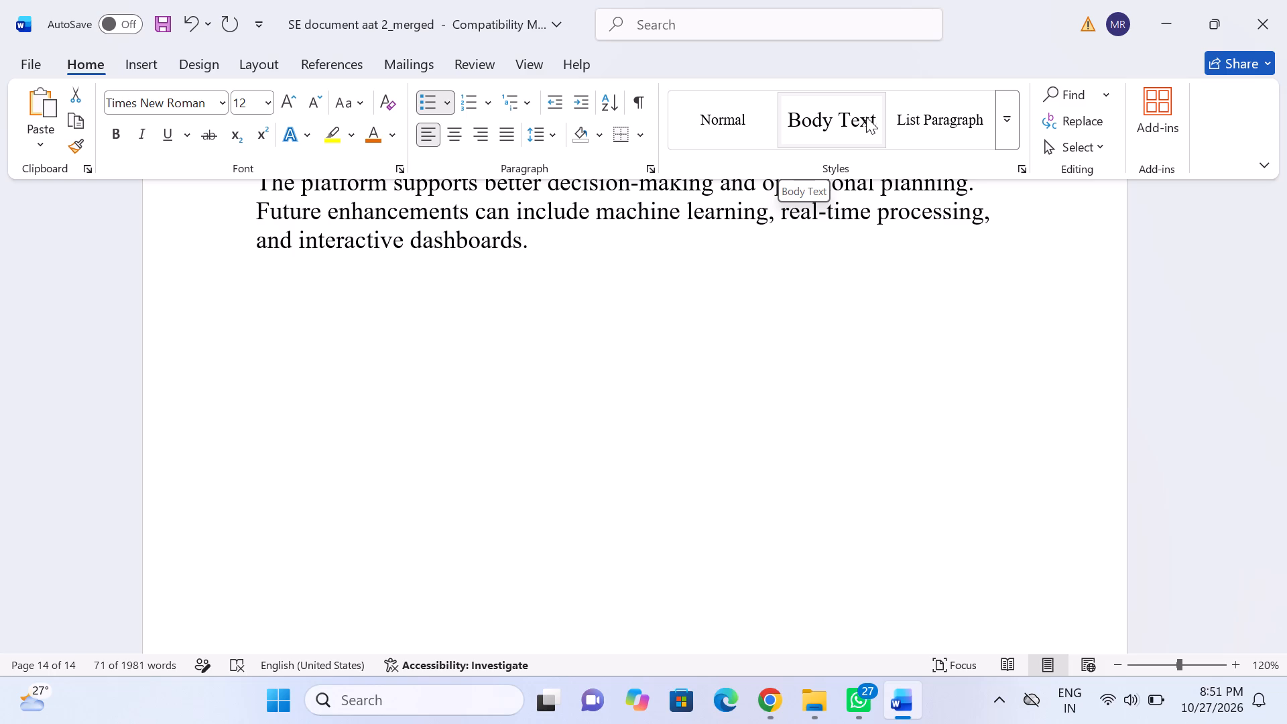
{"action": "left_click", "coordinate": [702, 385]}
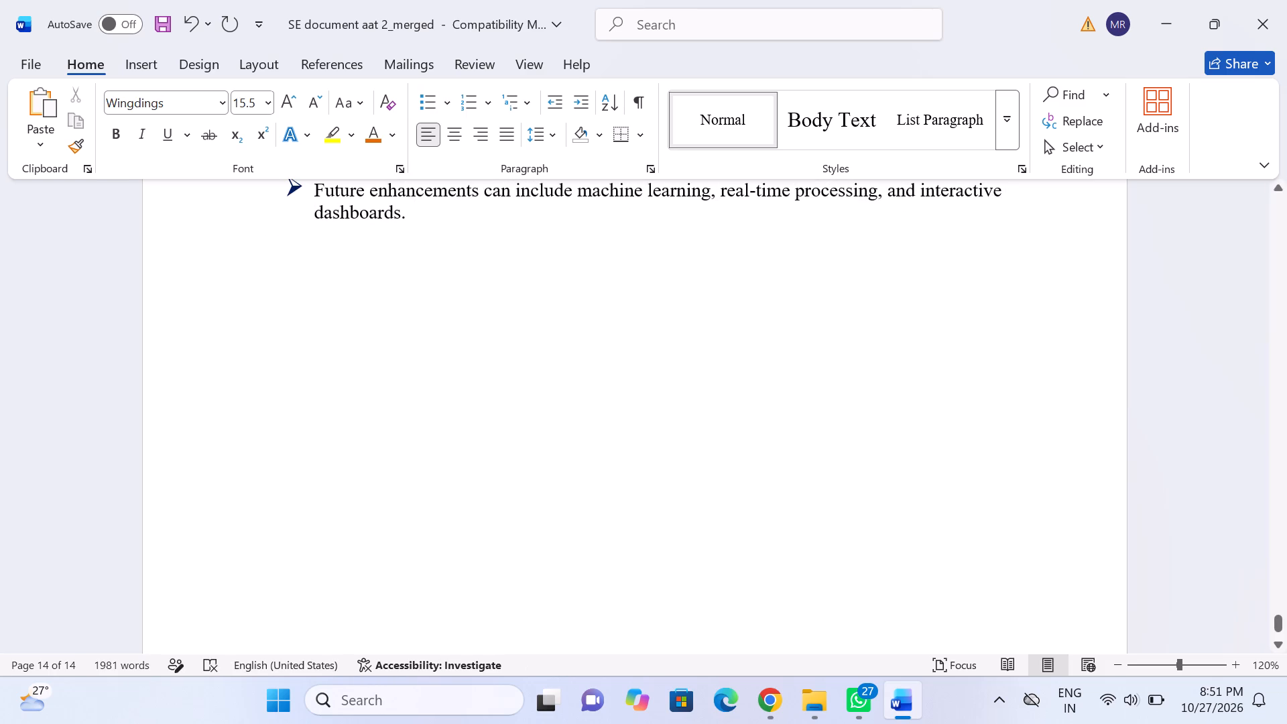
Place the text cursor at the start of the Step 3 – Hive Configuration Issues heading.
{"action": "scroll", "coordinate": [702, 385], "scroll_direction": "up", "scroll_amount": 20}
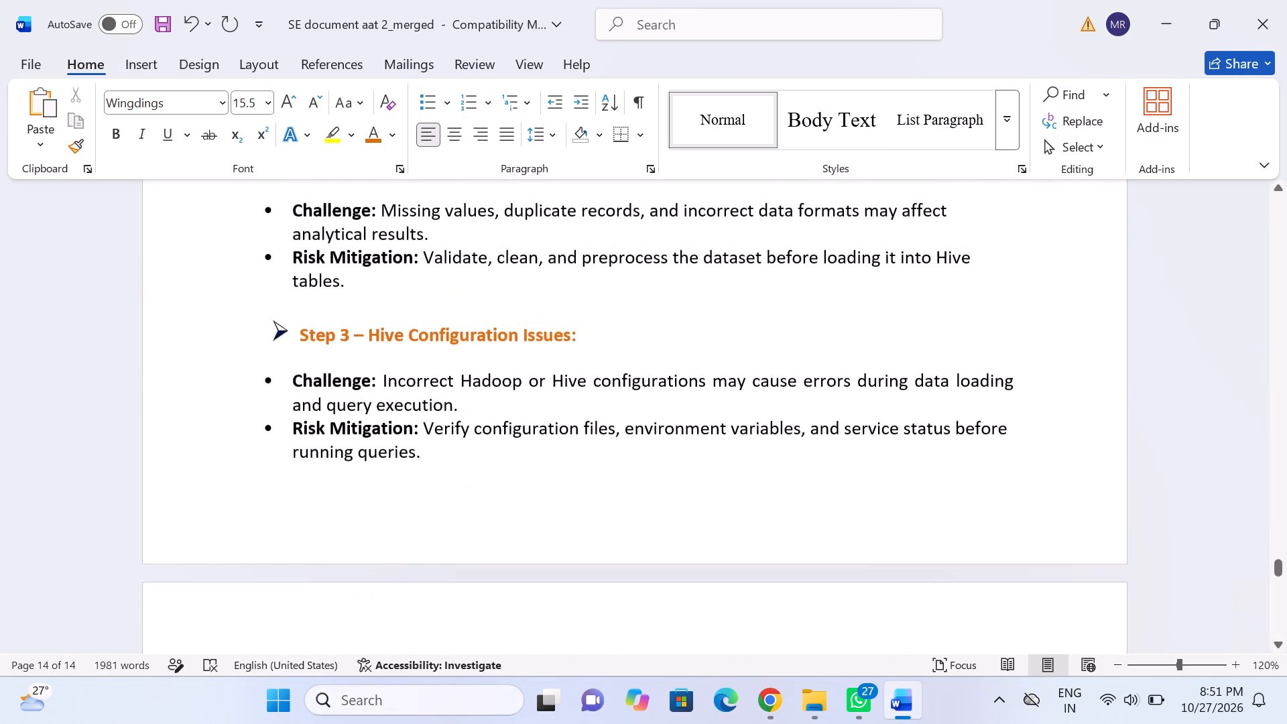
{"action": "scroll", "coordinate": [702, 385], "scroll_direction": "up", "scroll_amount": 1}
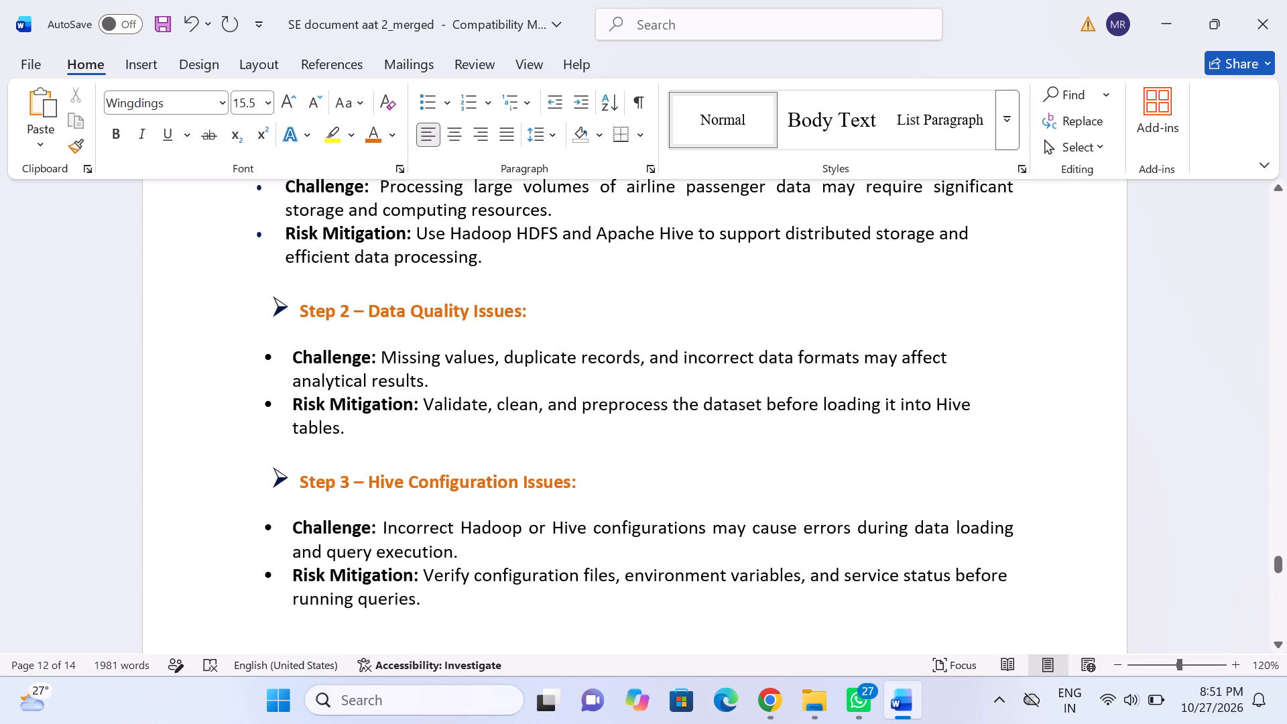
{"action": "left_click", "coordinate": [299, 481]}
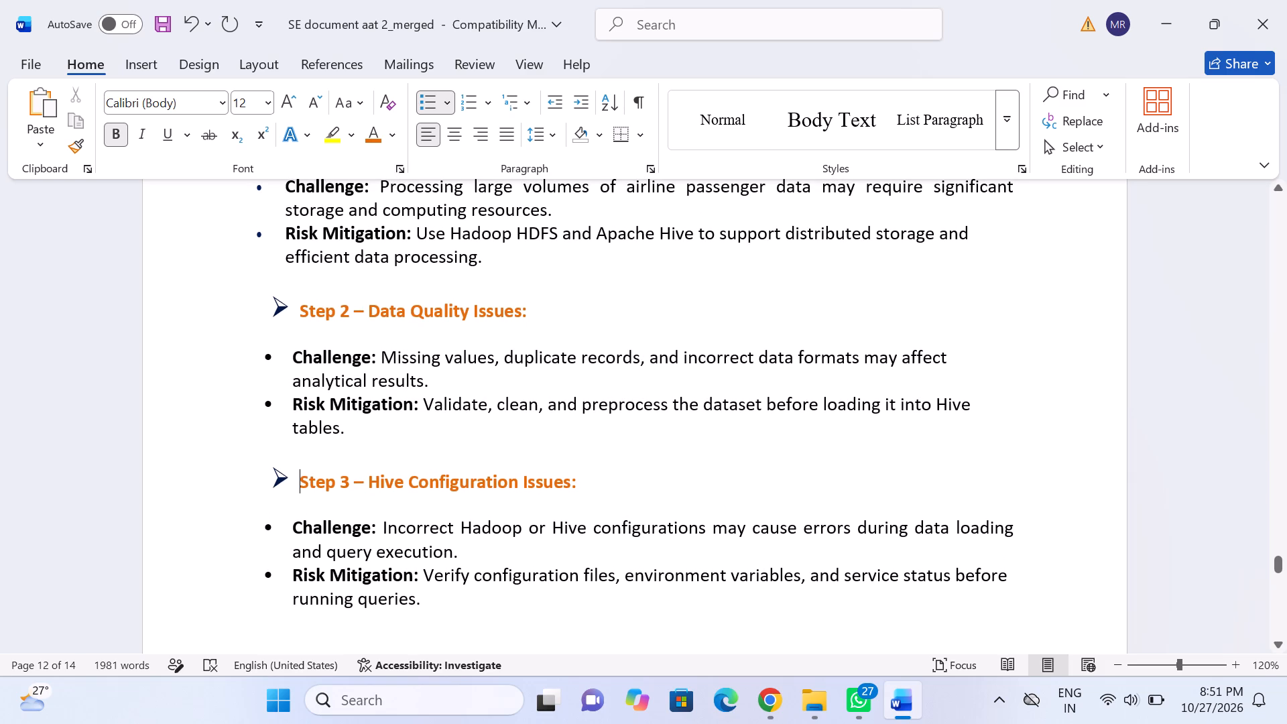
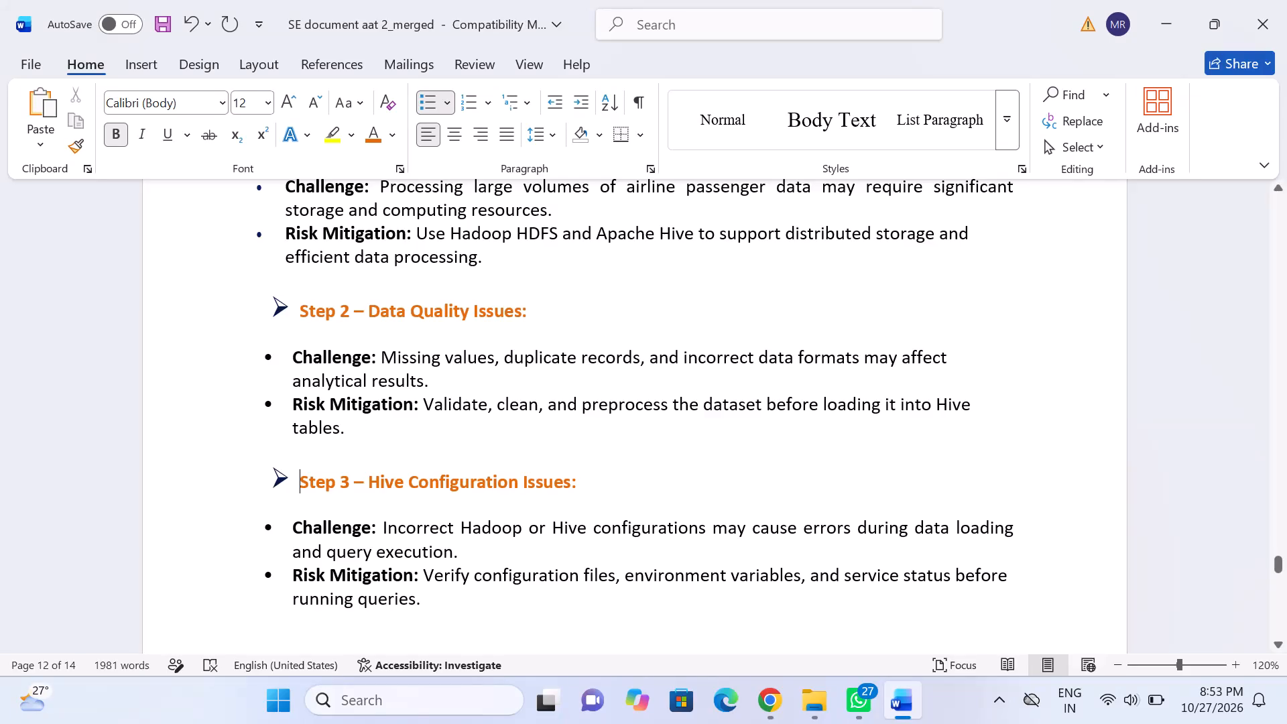
Close the report document, saving its changes.
{"action": "scroll", "coordinate": [461, 479], "scroll_direction": "down", "scroll_amount": 8}
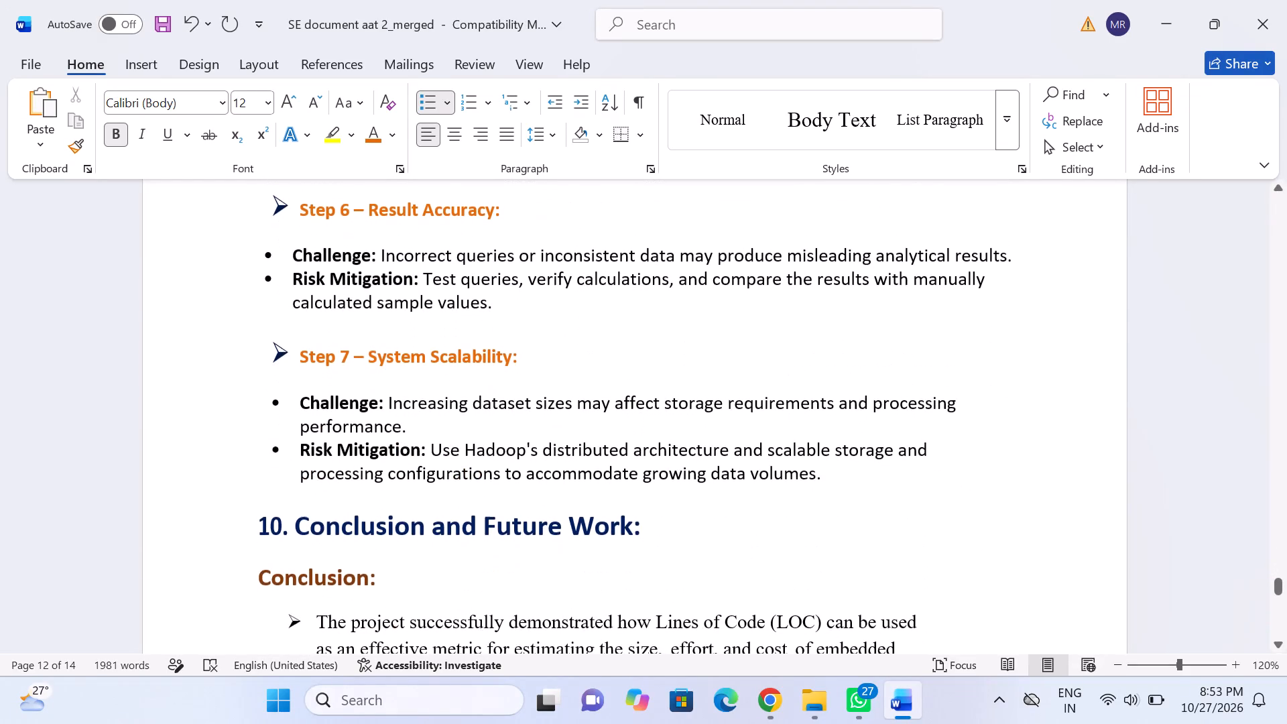
{"action": "scroll", "coordinate": [461, 479], "scroll_direction": "down", "scroll_amount": 4}
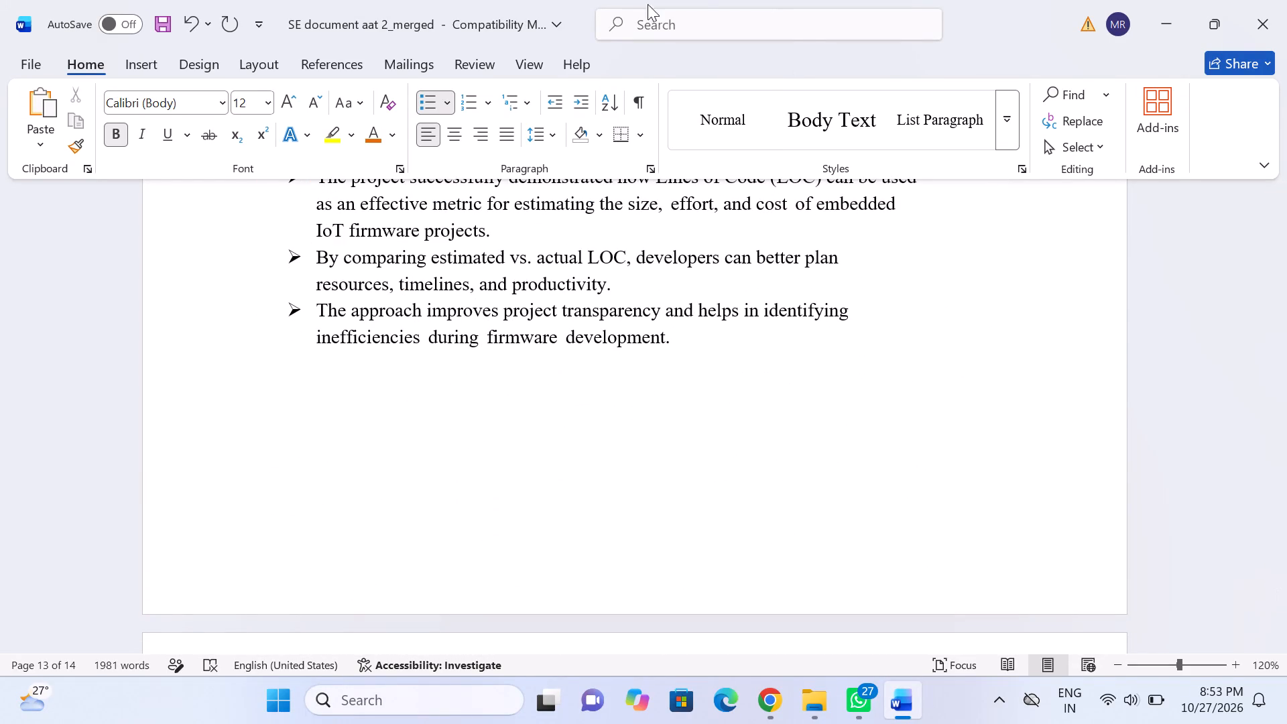
{"action": "left_click", "coordinate": [1262, 12]}
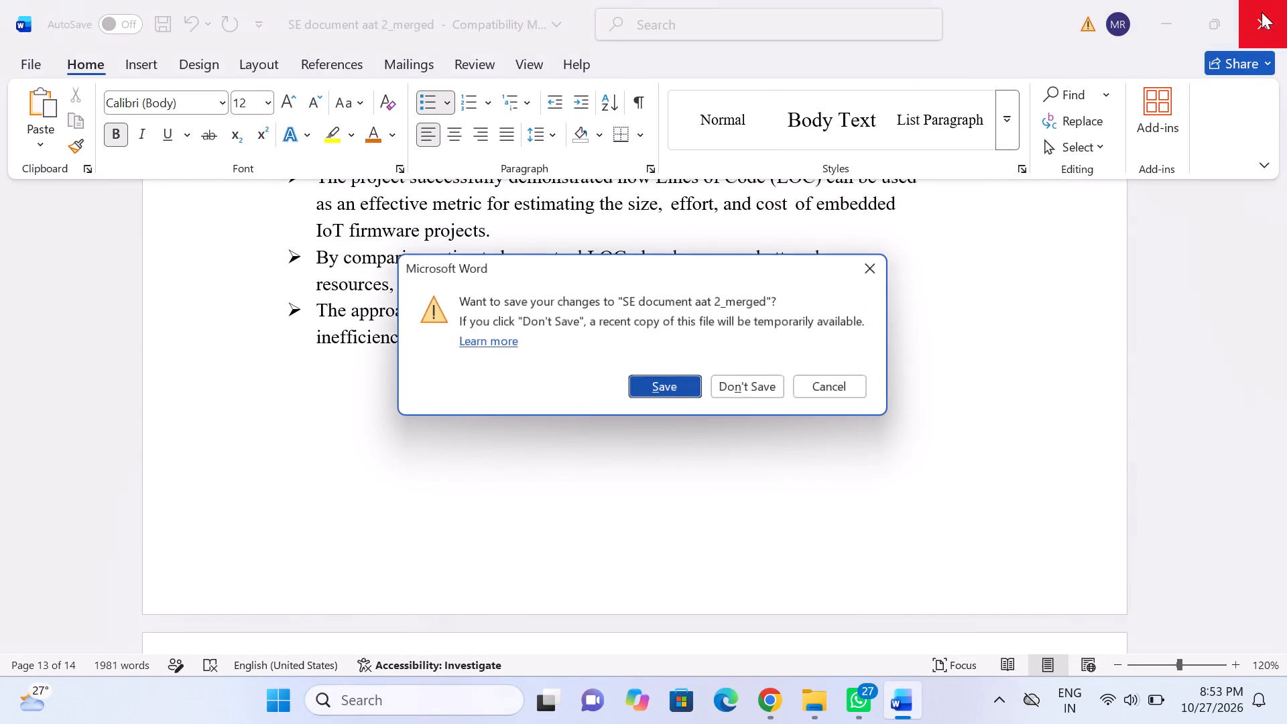
{"action": "left_click", "coordinate": [691, 391]}
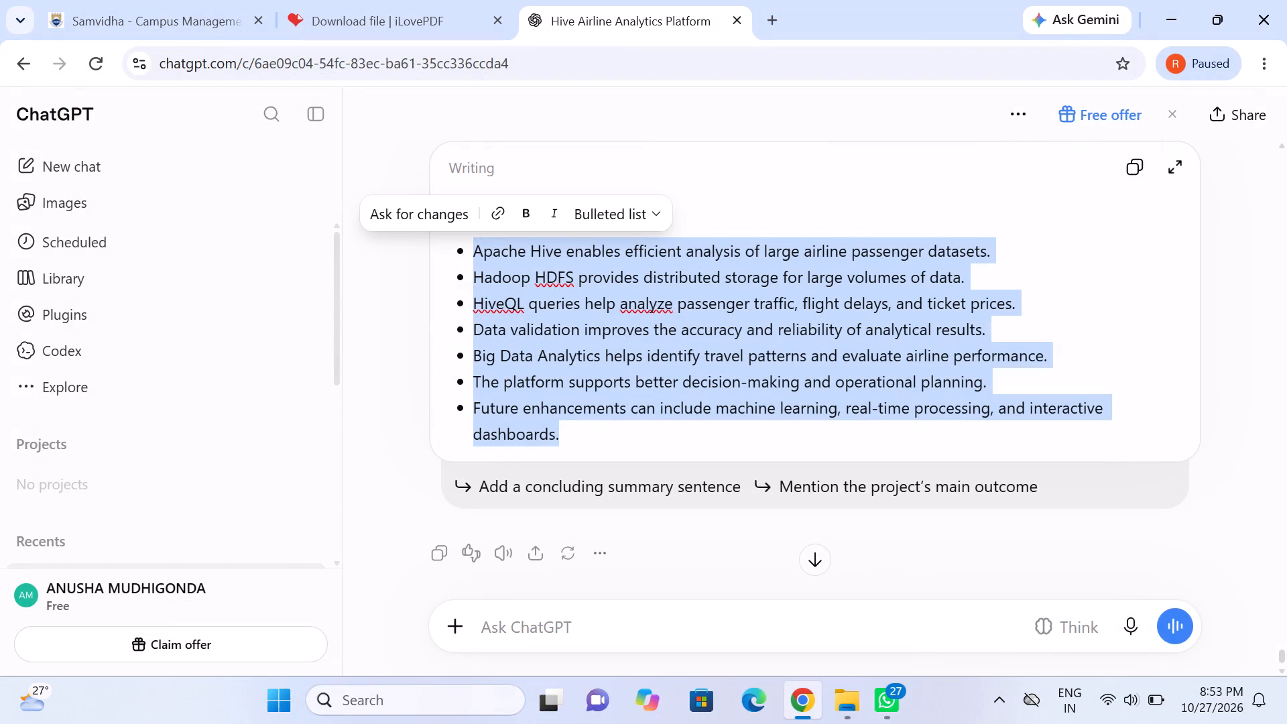
In File Explorer's Downloads folder, rename the Word file SE document aat 2_merged as BDM AAT 2 and close the window.
{"action": "left_click", "coordinate": [877, 710]}
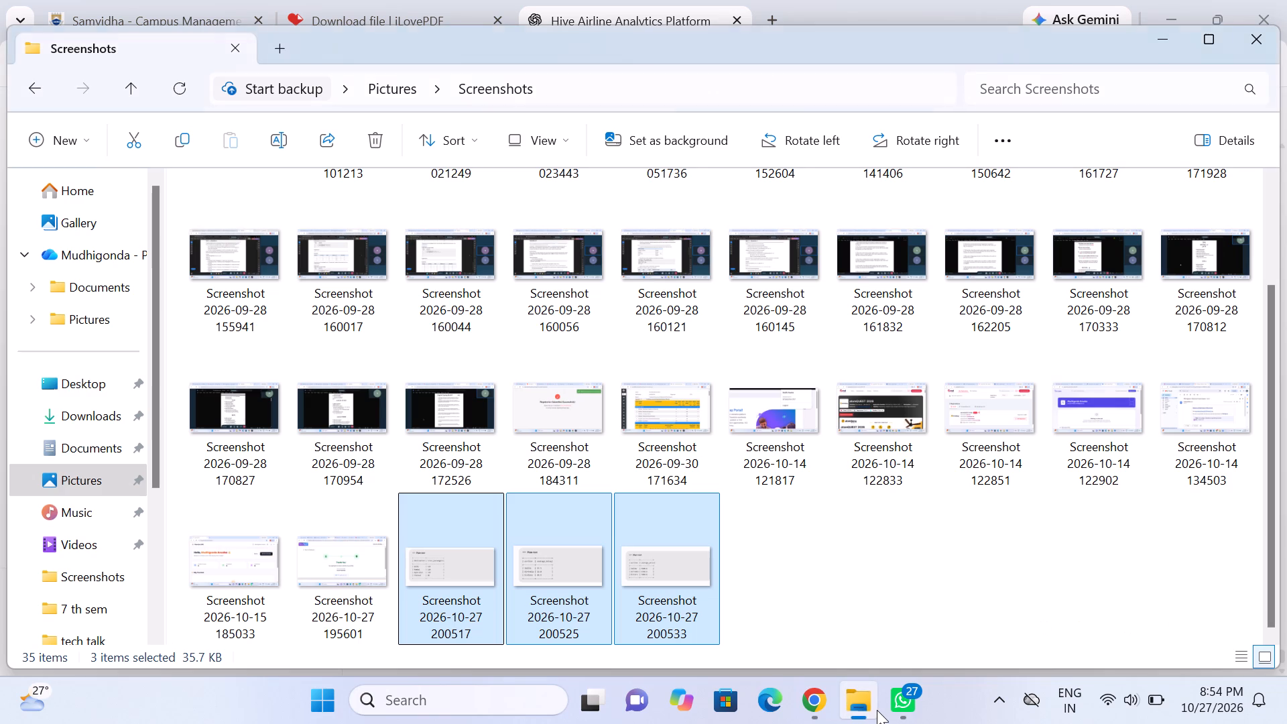
{"action": "left_click", "coordinate": [105, 413]}
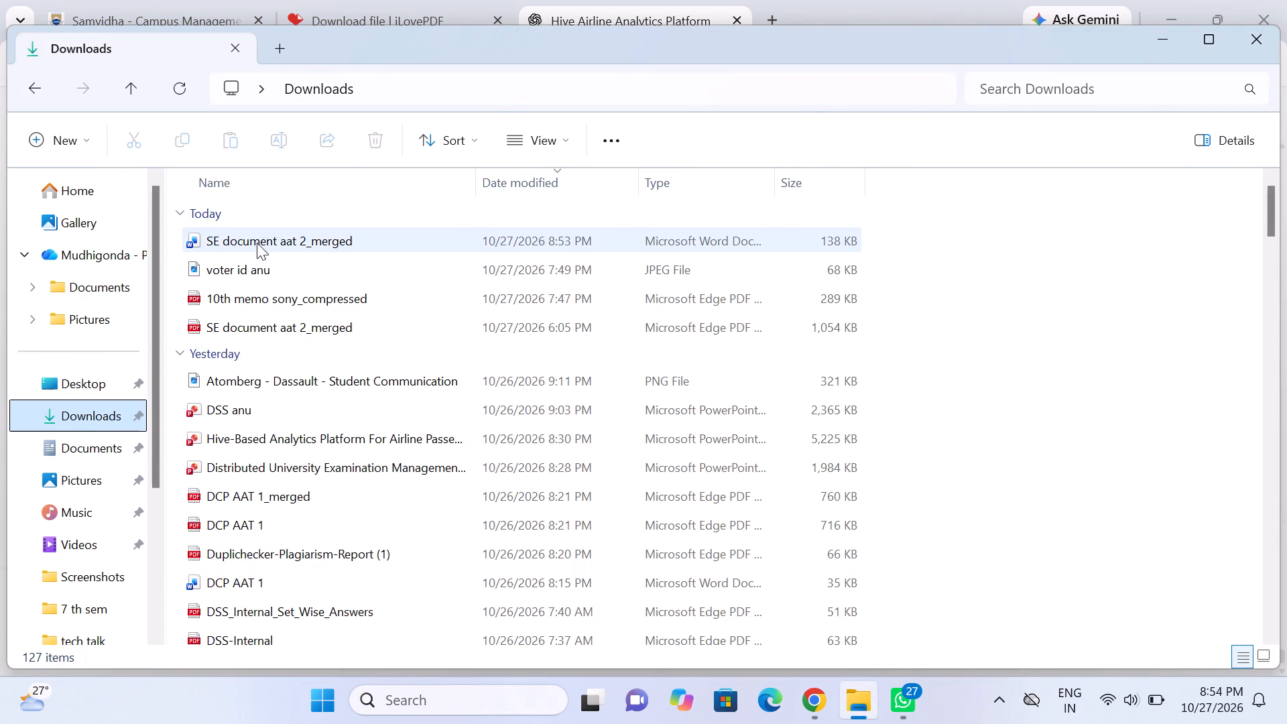
{"action": "left_click", "coordinate": [215, 241]}
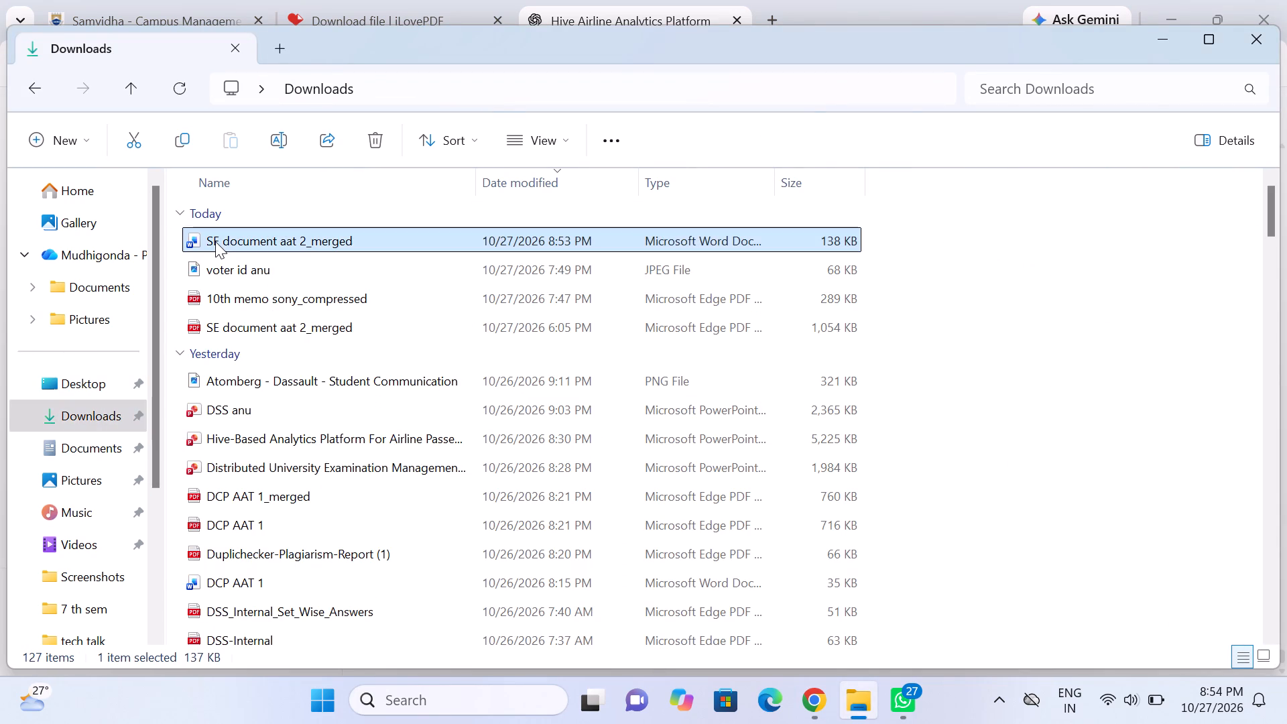
{"action": "left_click", "coordinate": [215, 241]}
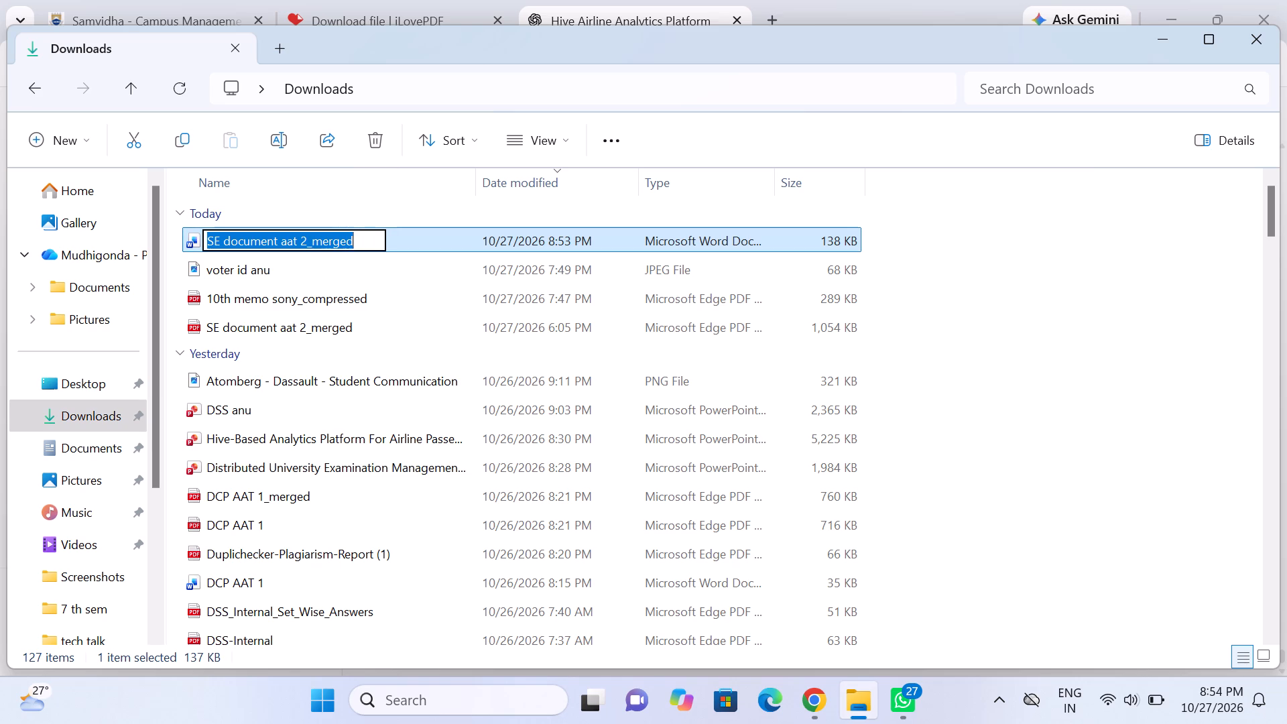
{"action": "key", "text": "BackSpace"}
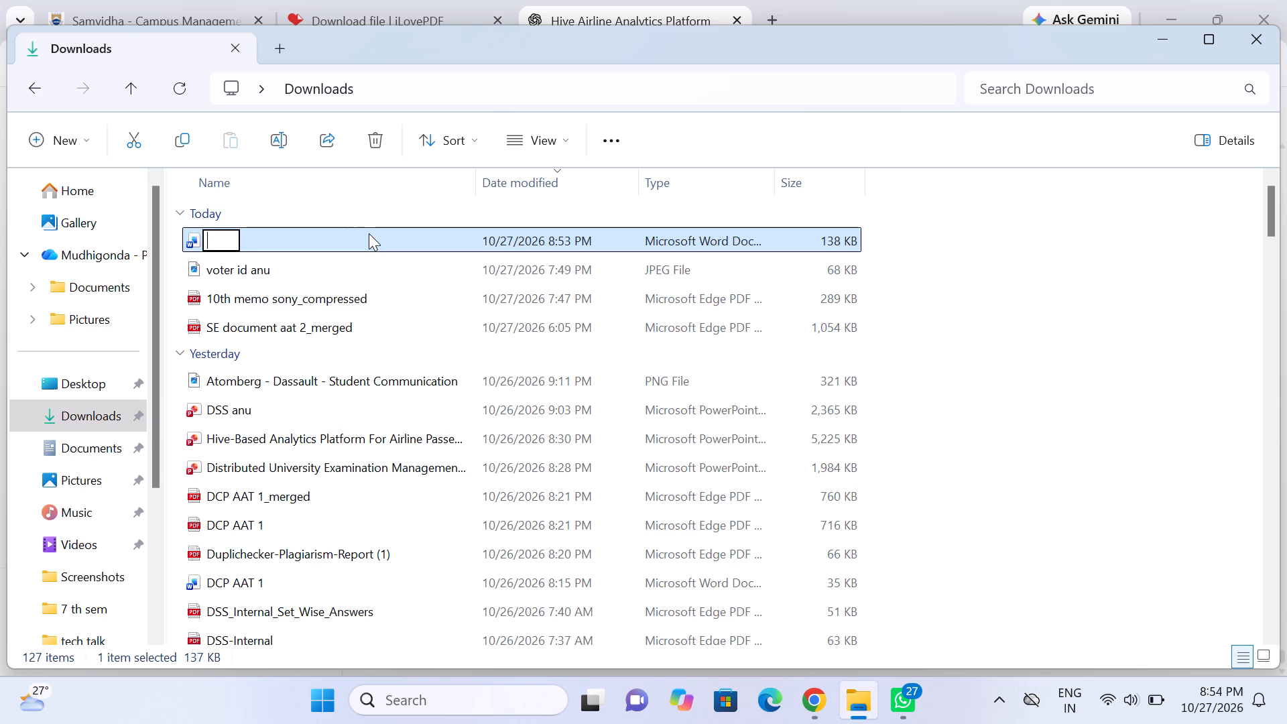
{"action": "key", "text": "b"}
{"action": "type", "text": "DM"}
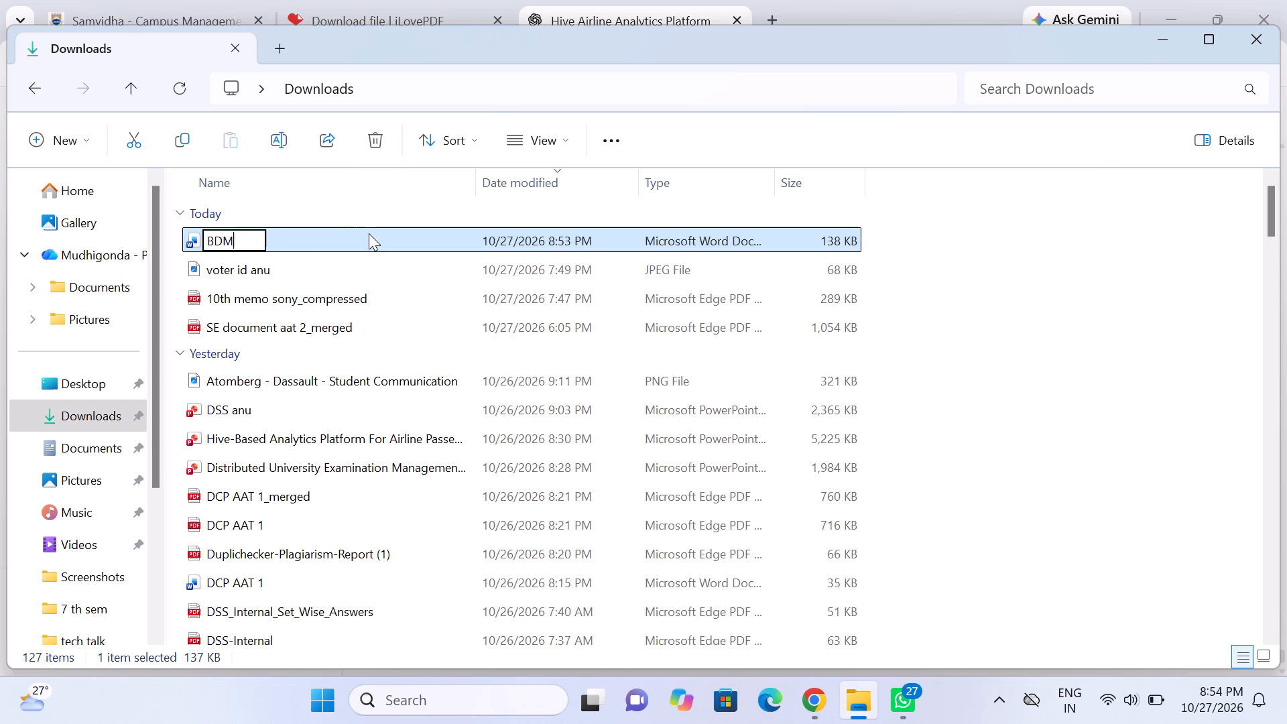
{"action": "key", "text": "space"}
{"action": "type", "text": "AAT 2"}
{"action": "key", "text": "Return"}
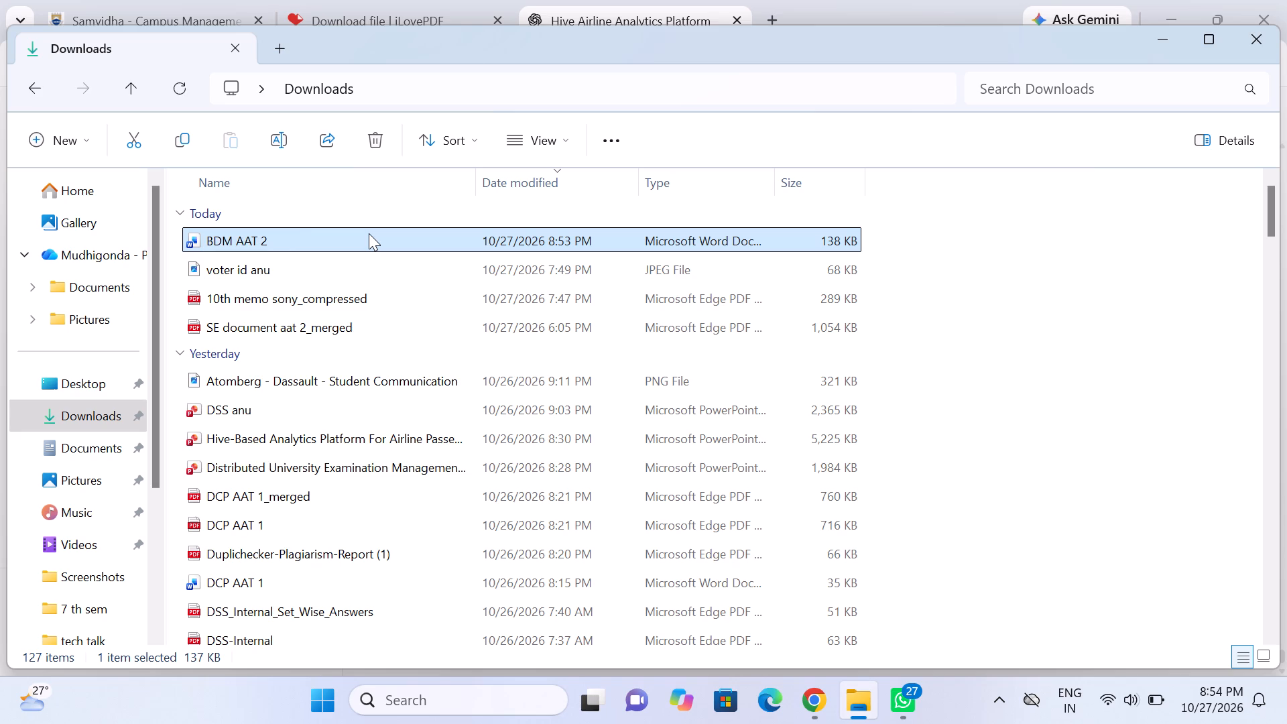
{"action": "left_click", "coordinate": [1260, 49]}
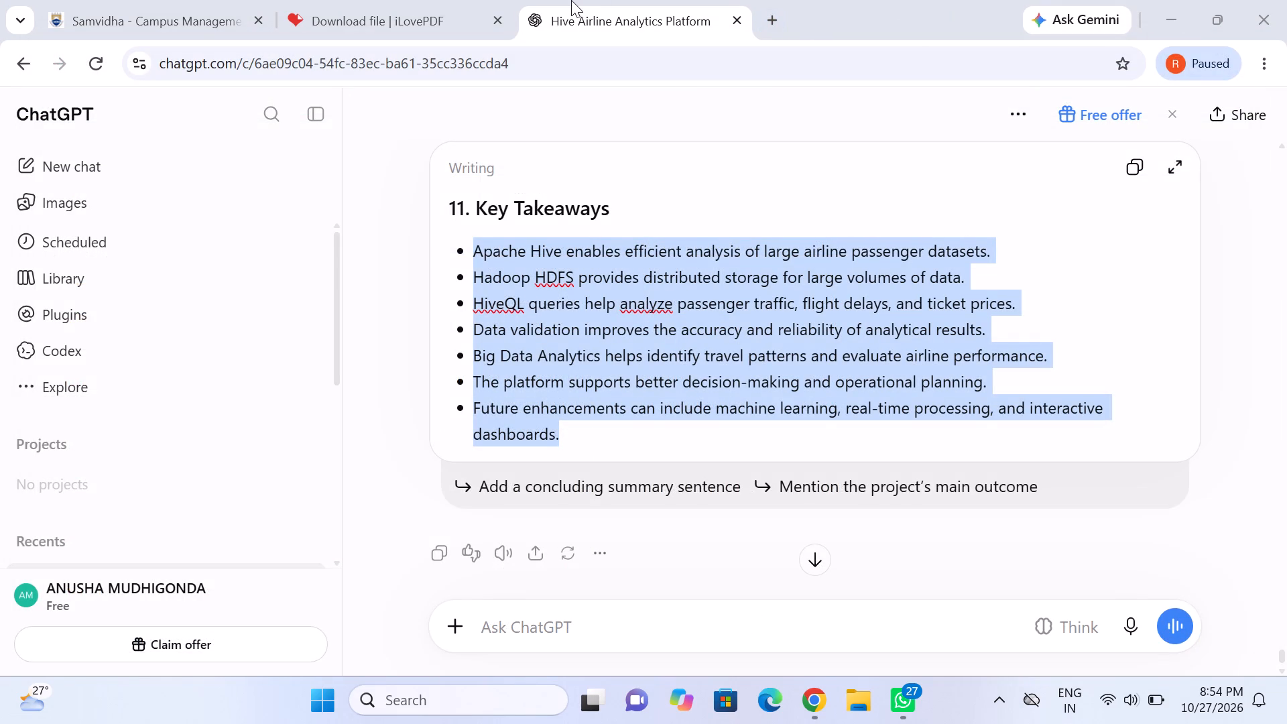
{"action": "left_click", "coordinate": [452, 0]}
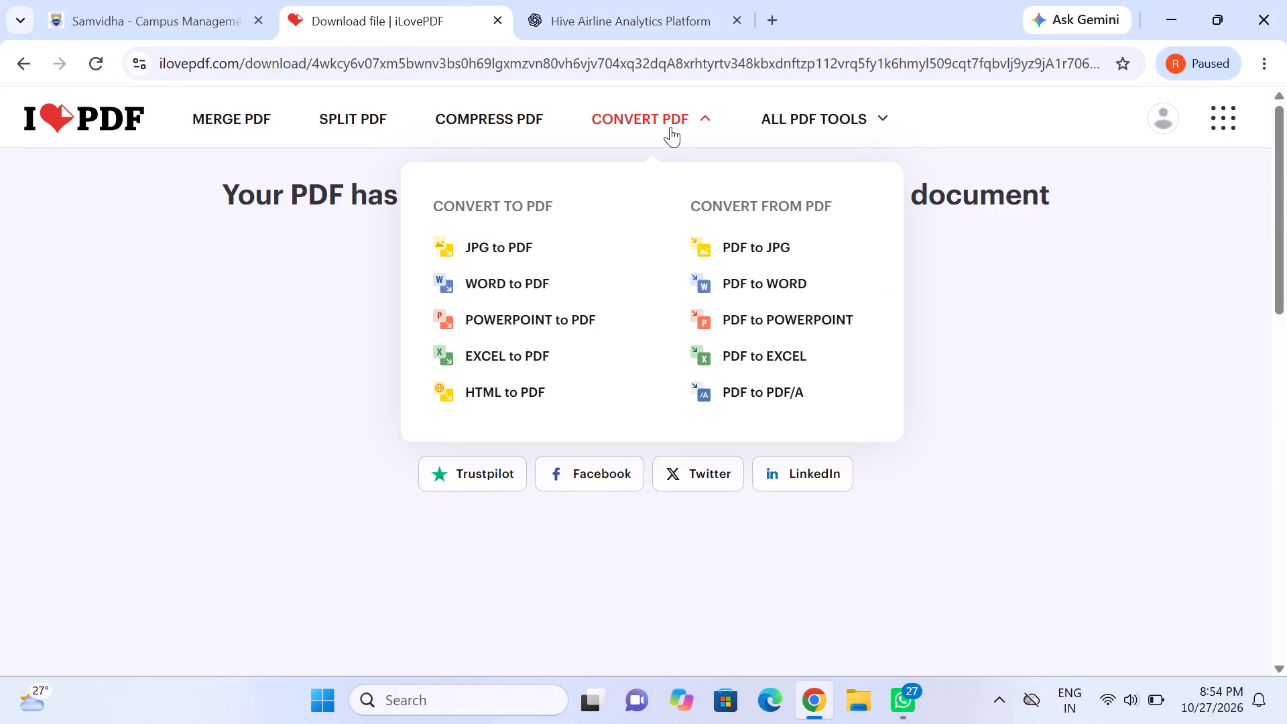
{"action": "left_click", "coordinate": [670, 127]}
{"action": "left_click", "coordinate": [556, 276]}
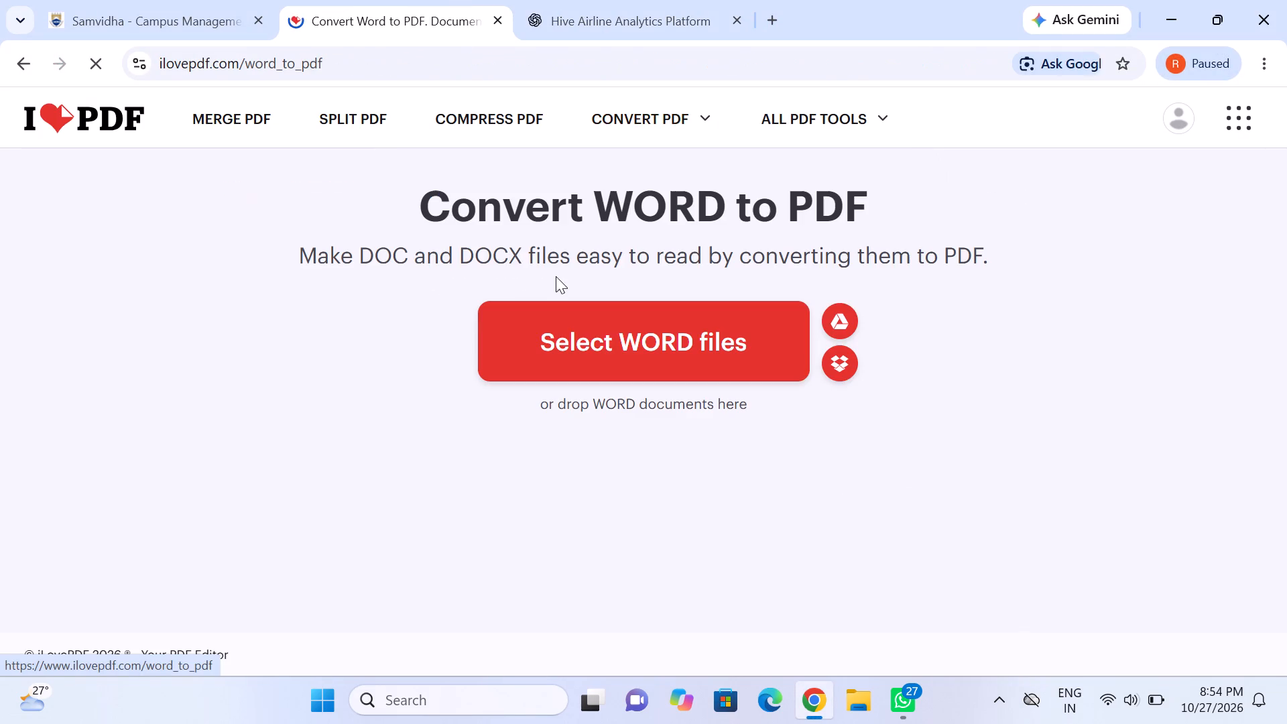
{"action": "left_click", "coordinate": [568, 340]}
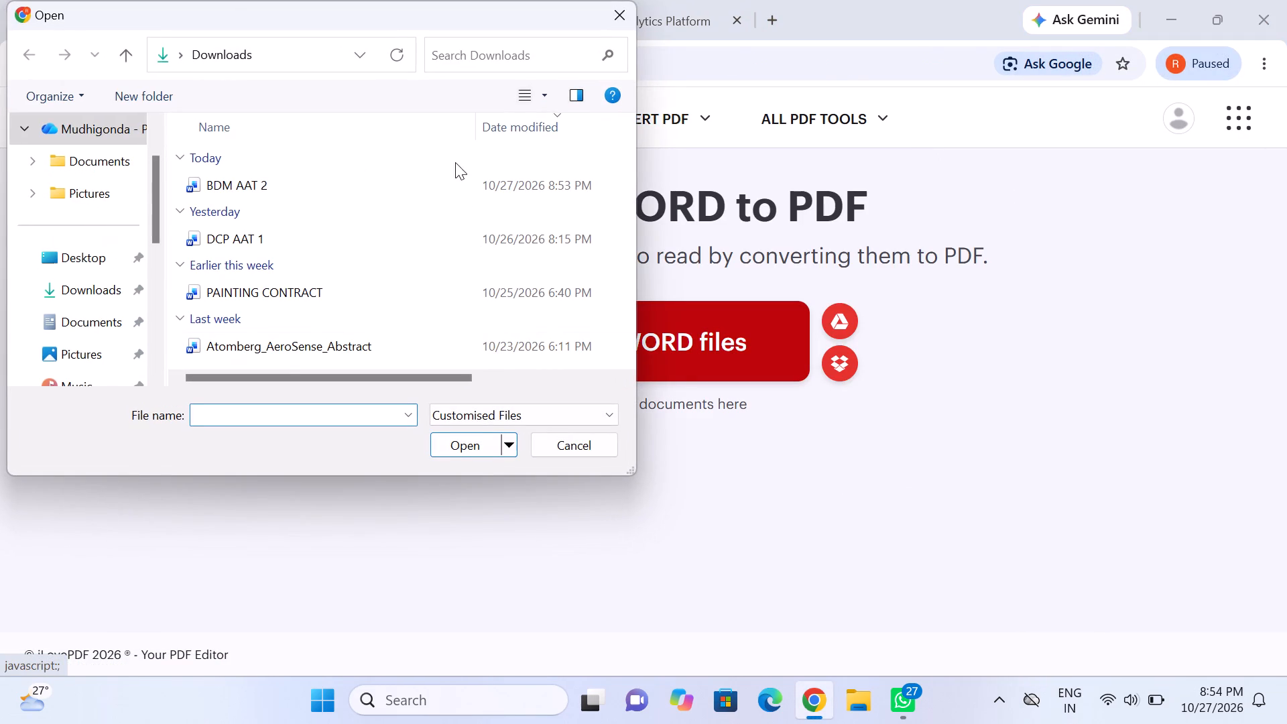
{"action": "left_click", "coordinate": [453, 188]}
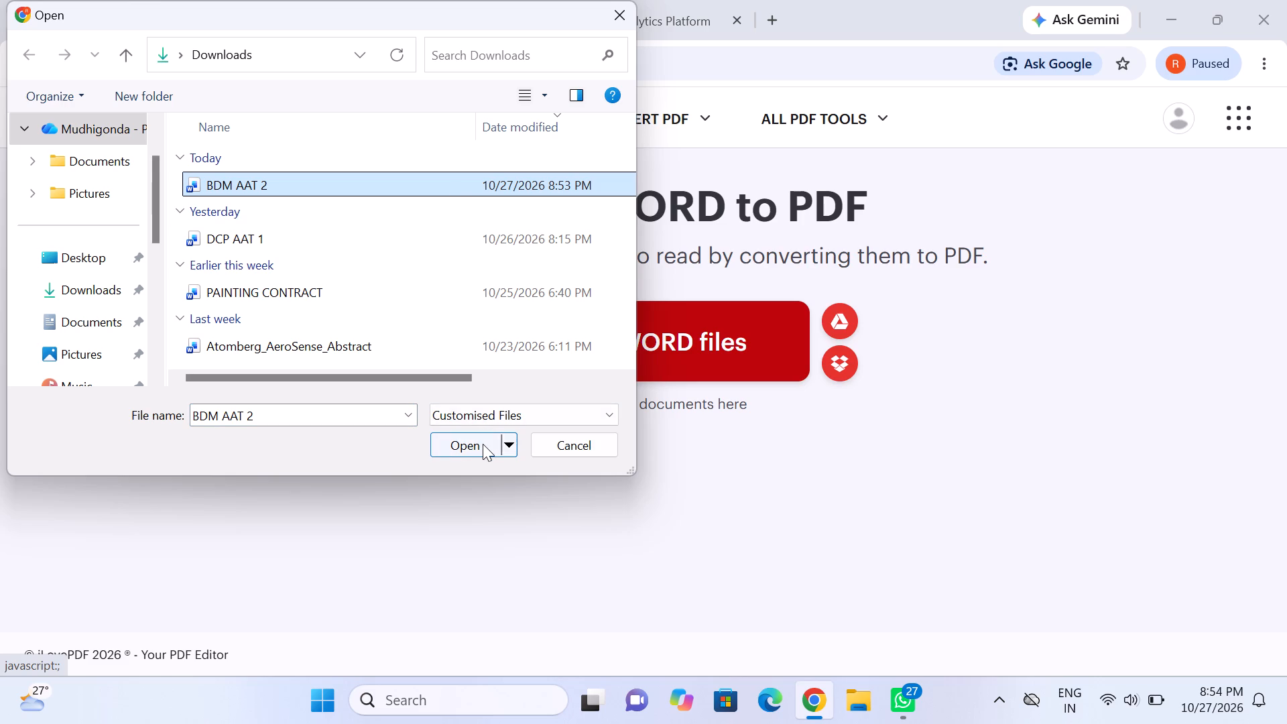
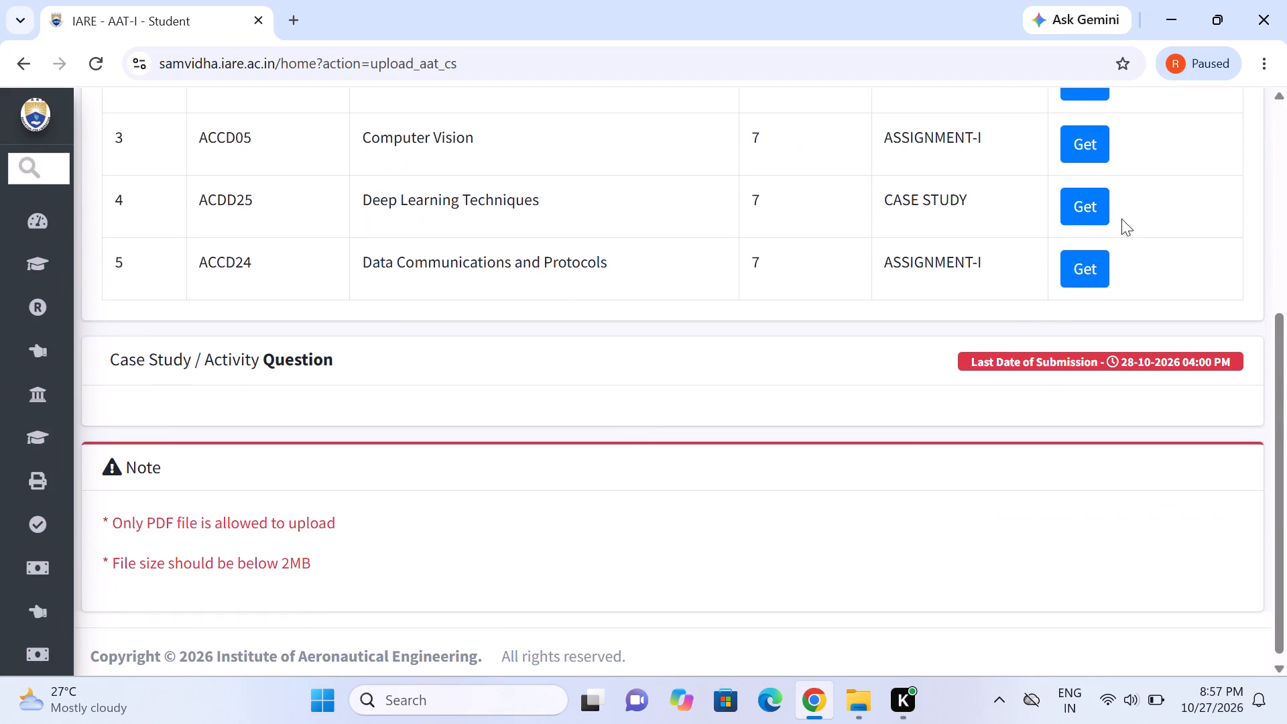
Review the AAT-I questions and uploads for Data Communications and Protocols, Computer Vision, and Distributed Systems and Security.
{"action": "left_click", "coordinate": [1092, 275]}
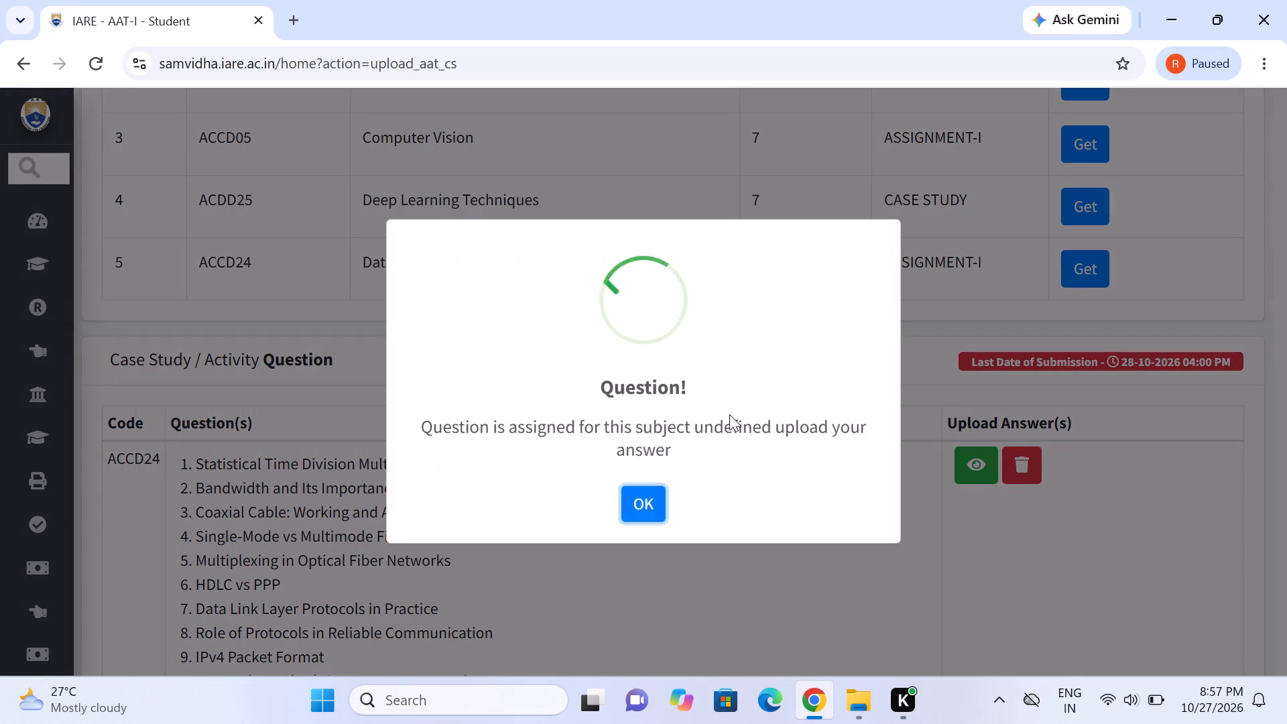
{"action": "left_click", "coordinate": [641, 501]}
{"action": "scroll", "coordinate": [641, 501], "scroll_direction": "up", "scroll_amount": 2}
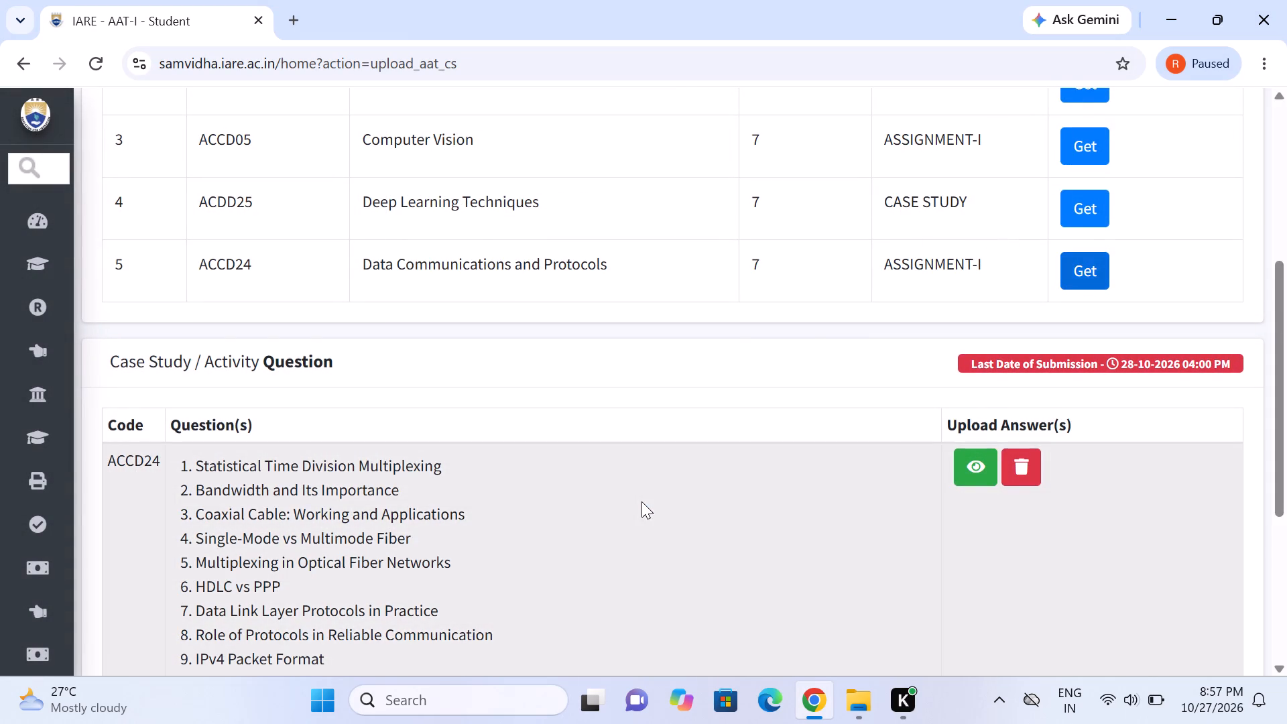
{"action": "scroll", "coordinate": [855, 336], "scroll_direction": "up", "scroll_amount": 1}
{"action": "left_click", "coordinate": [1087, 281]}
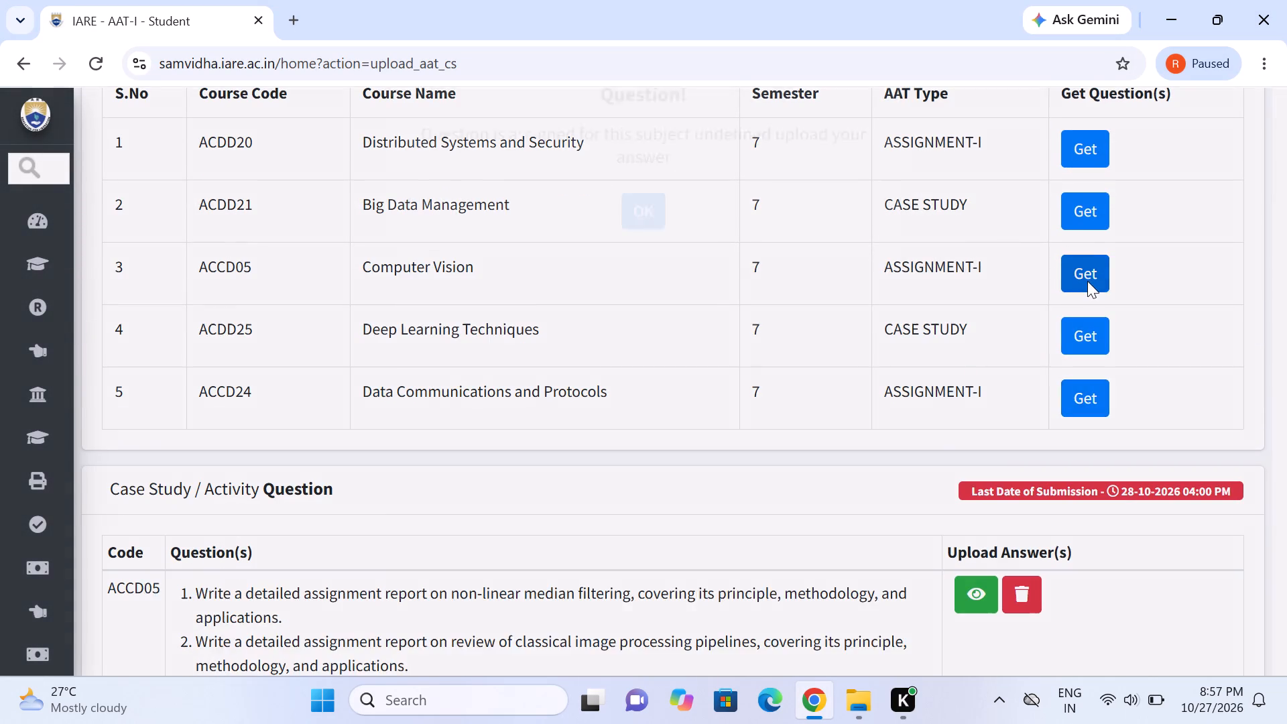
{"action": "left_click", "coordinate": [633, 513]}
{"action": "scroll", "coordinate": [633, 513], "scroll_direction": "up", "scroll_amount": 1}
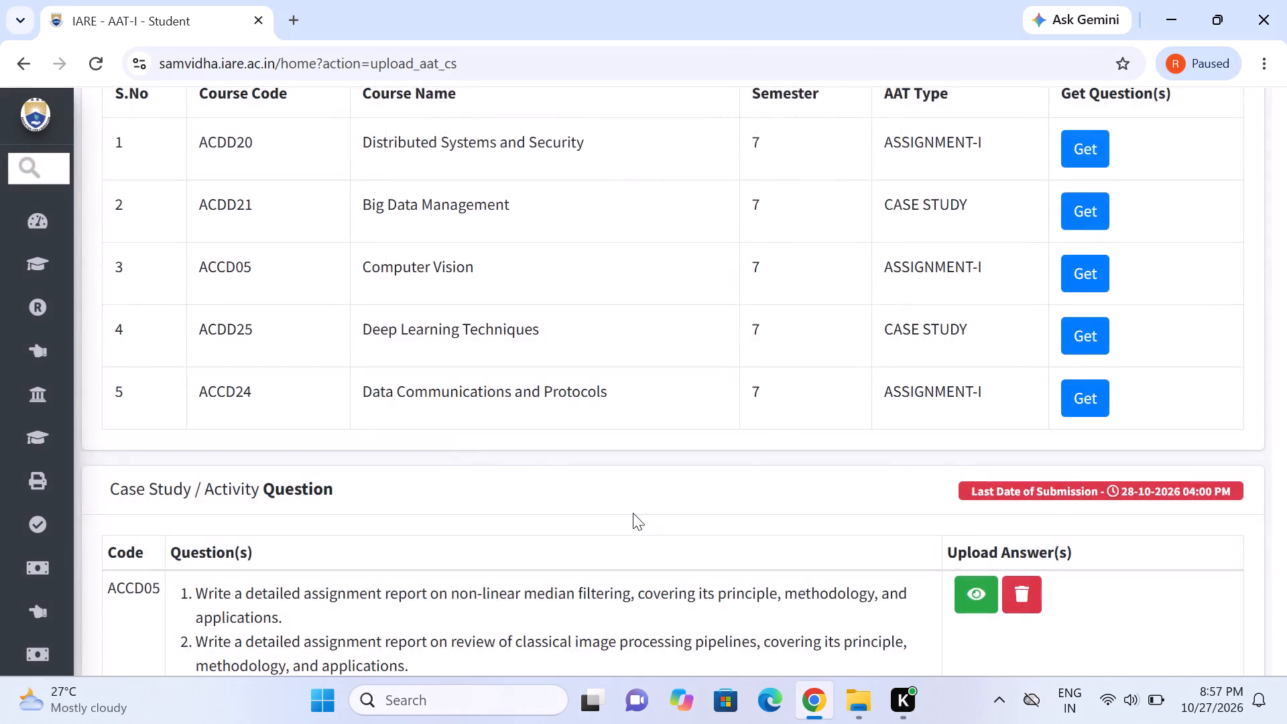
{"action": "scroll", "coordinate": [633, 513], "scroll_direction": "up", "scroll_amount": 1}
{"action": "left_click", "coordinate": [1071, 233]}
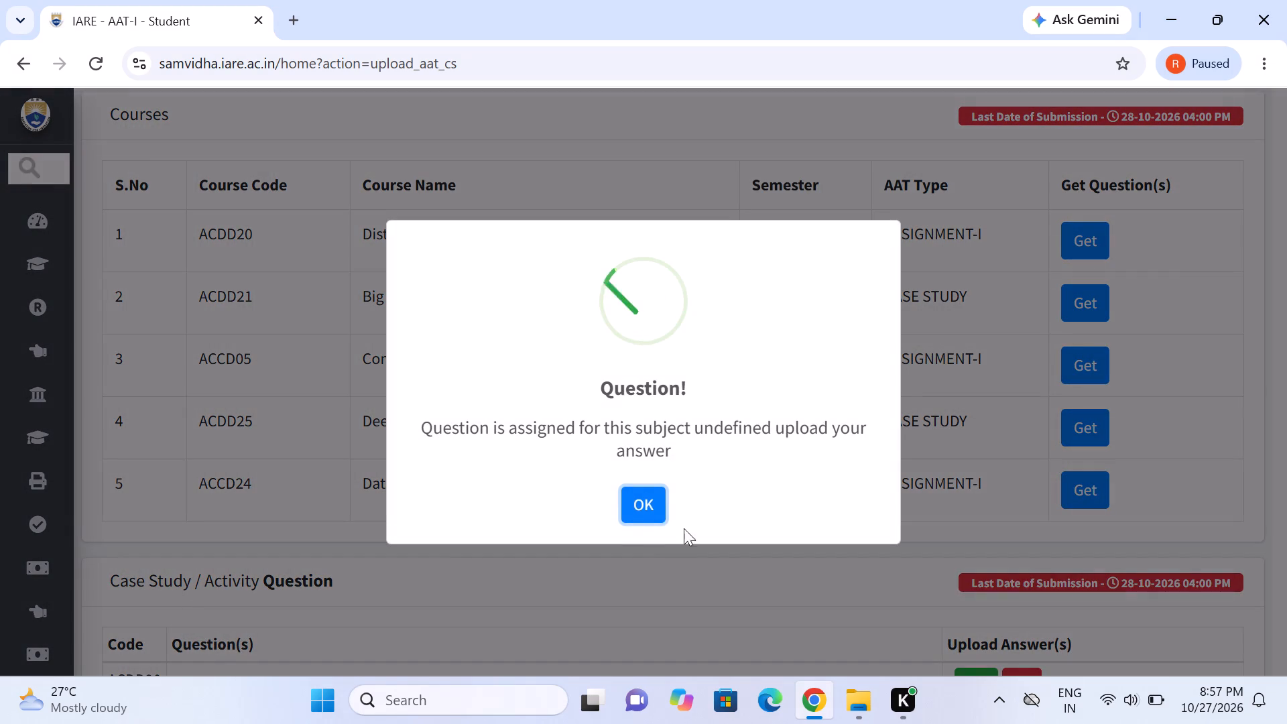
{"action": "left_click", "coordinate": [641, 505]}
{"action": "scroll", "coordinate": [641, 505], "scroll_direction": "up", "scroll_amount": 3}
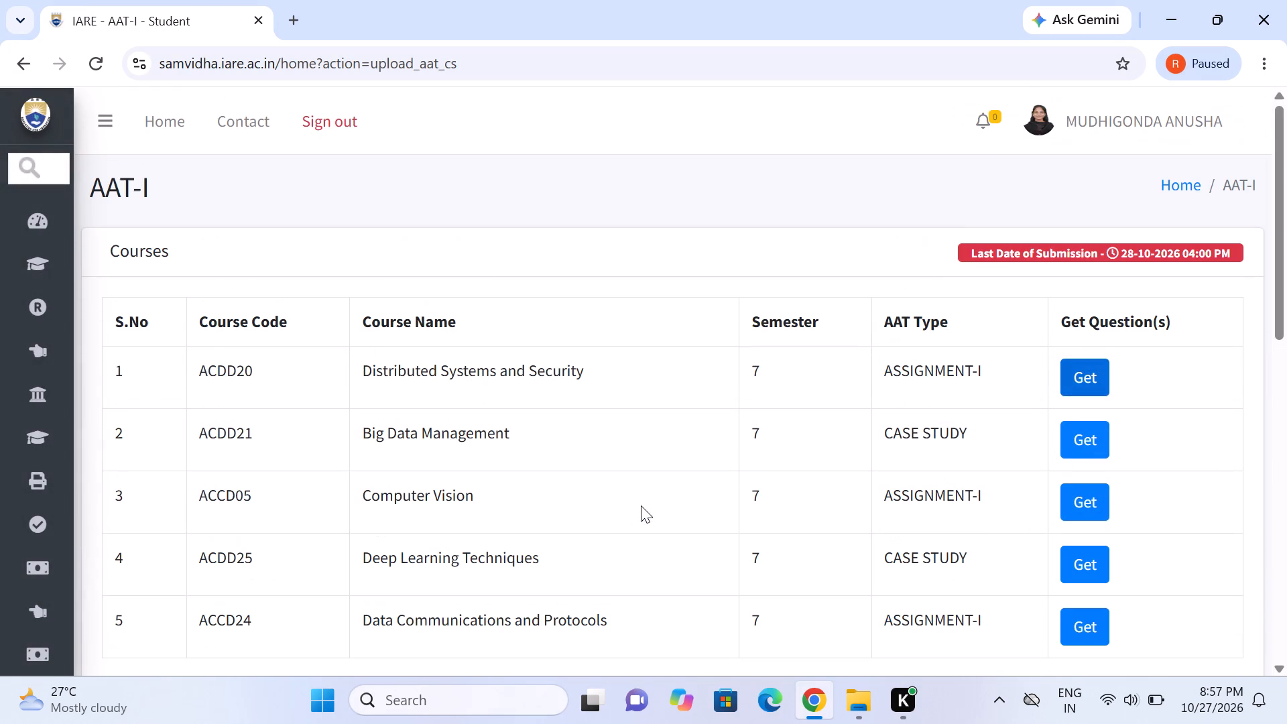
Open the AAT-II page from the student portal's uploads section.
{"action": "scroll", "coordinate": [188, 568], "scroll_direction": "down", "scroll_amount": 5}
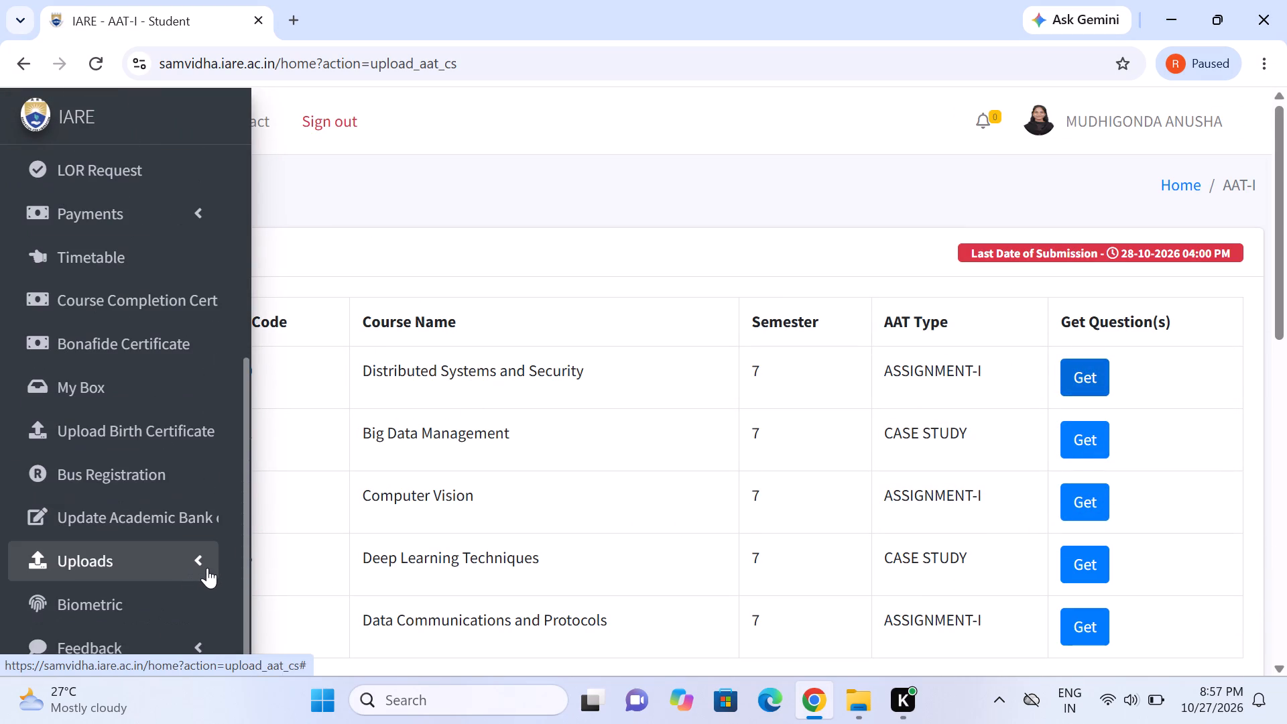
{"action": "left_click", "coordinate": [207, 568]}
{"action": "scroll", "coordinate": [207, 568], "scroll_direction": "down", "scroll_amount": 3}
{"action": "left_click", "coordinate": [189, 556]}
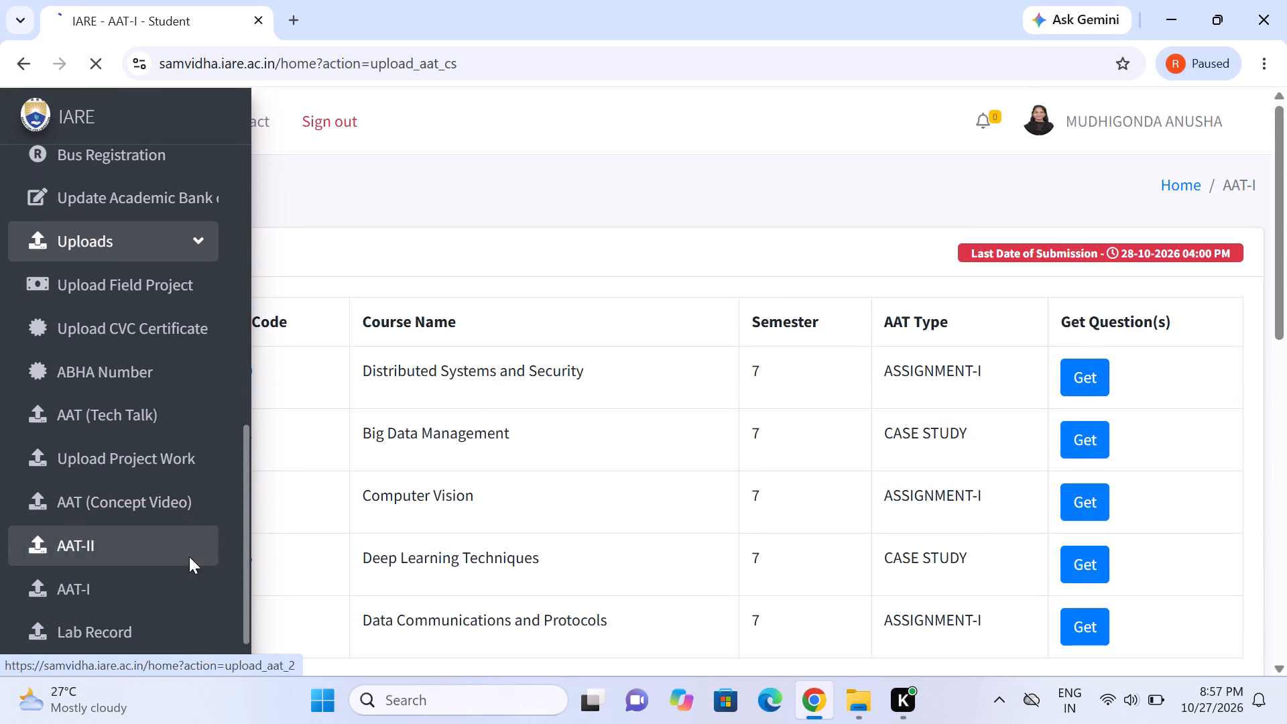
Get the Big Data Management (ACDD21) question and attach the PDF BDM AAT 2 from Downloads as its project report.
{"action": "left_click", "coordinate": [1075, 423]}
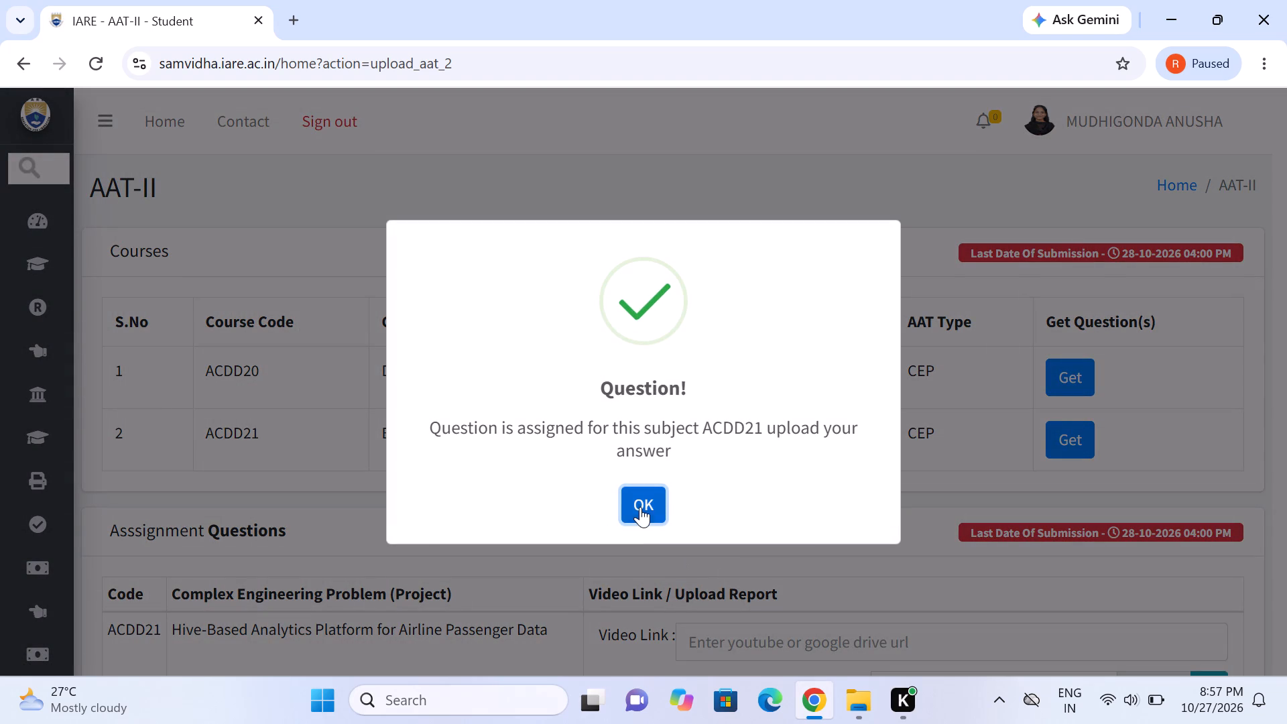
{"action": "left_click", "coordinate": [640, 507]}
{"action": "scroll", "coordinate": [828, 564], "scroll_direction": "down", "scroll_amount": 2}
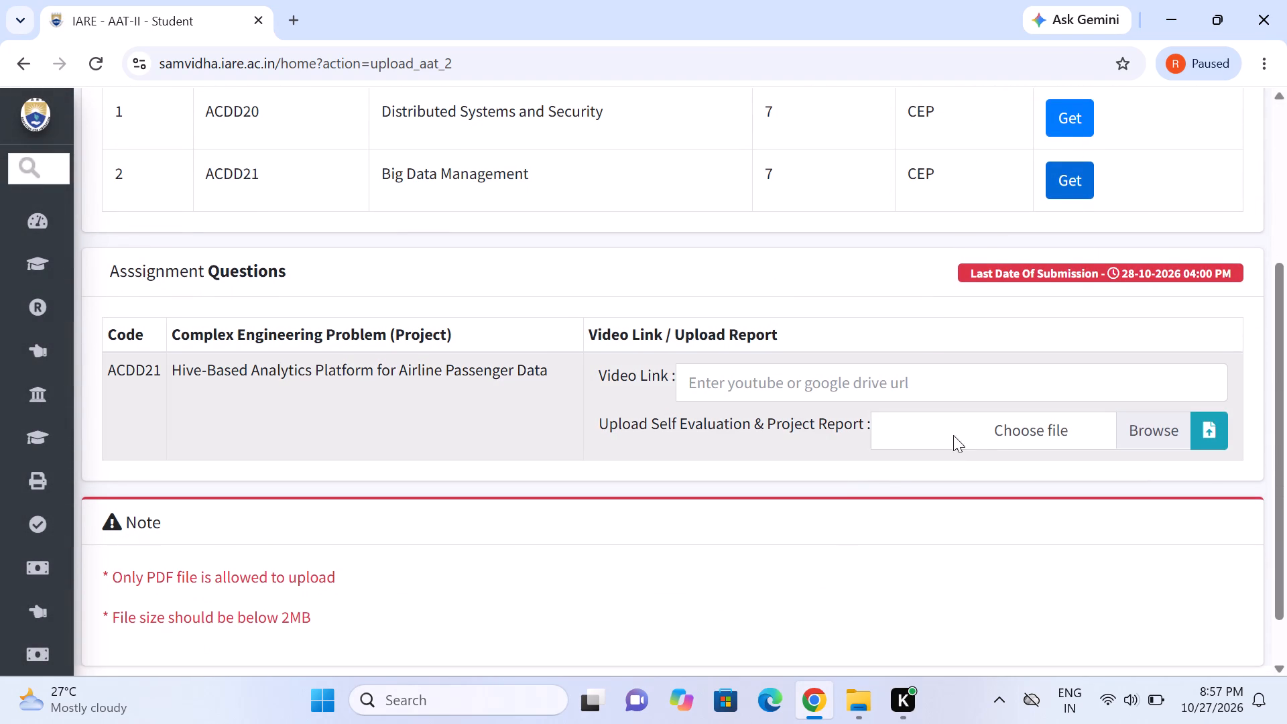
{"action": "left_click", "coordinate": [1066, 432]}
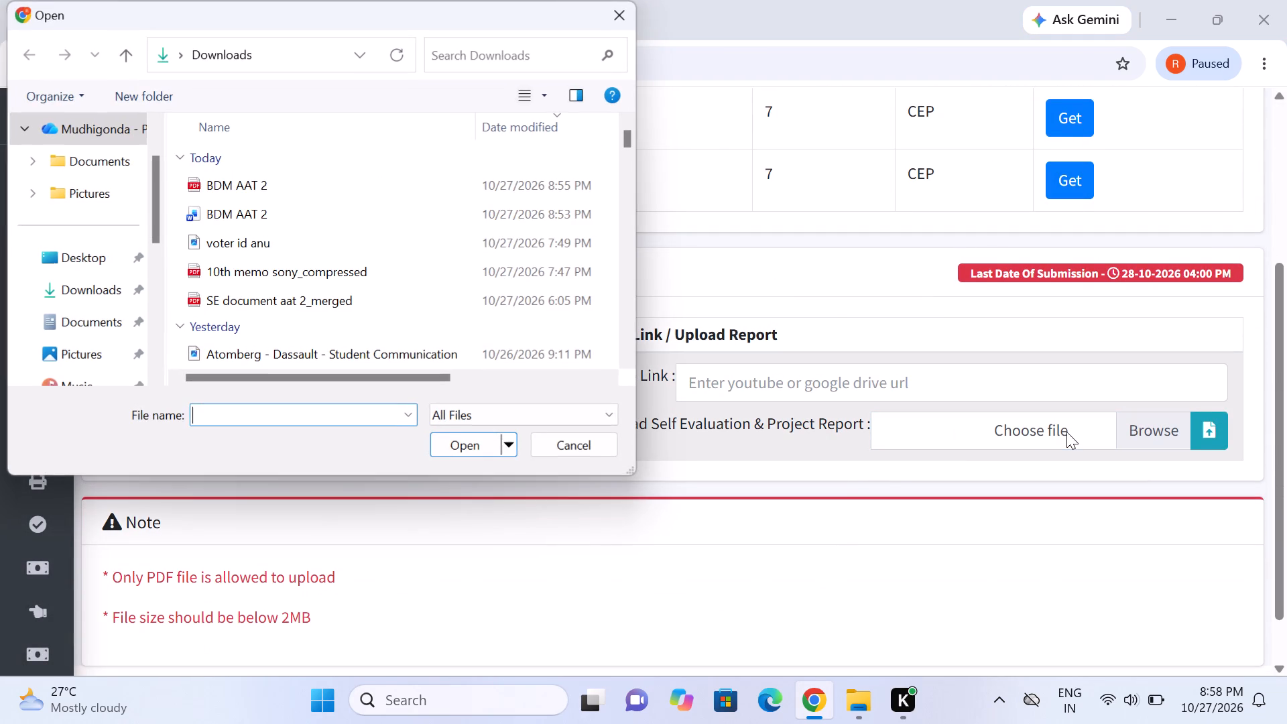
{"action": "left_click", "coordinate": [518, 189]}
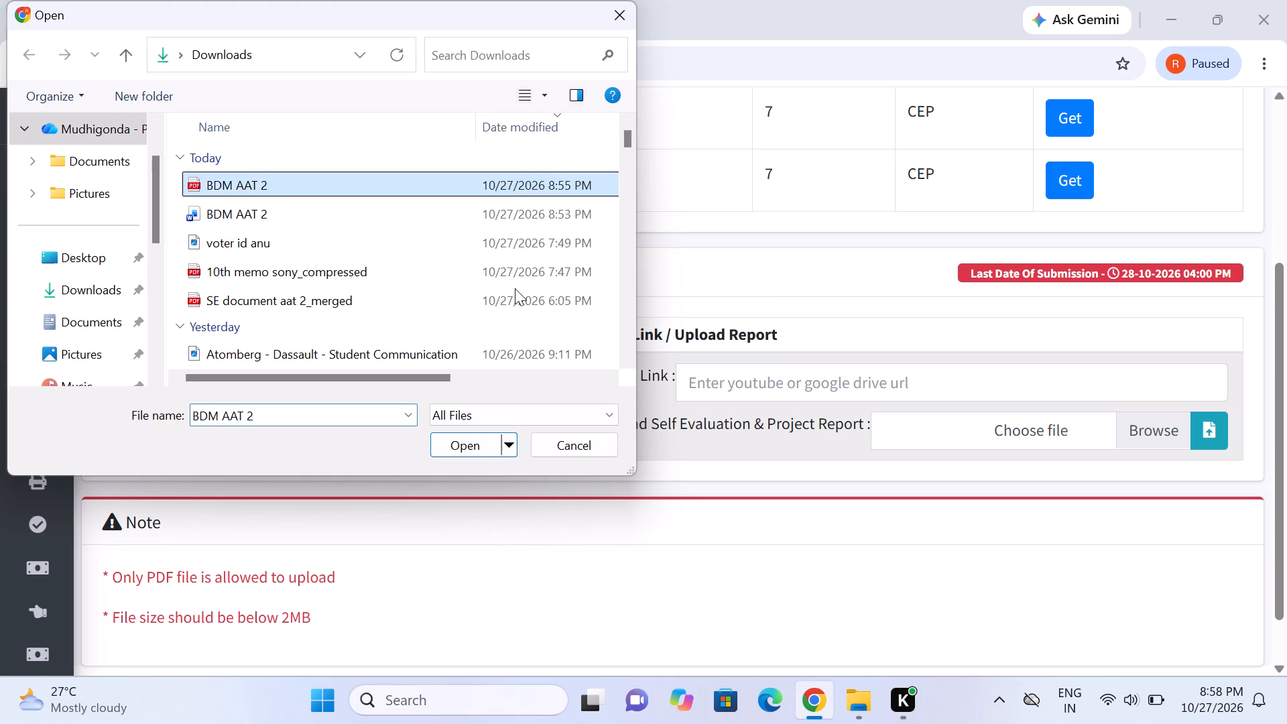
{"action": "left_click", "coordinate": [478, 449]}
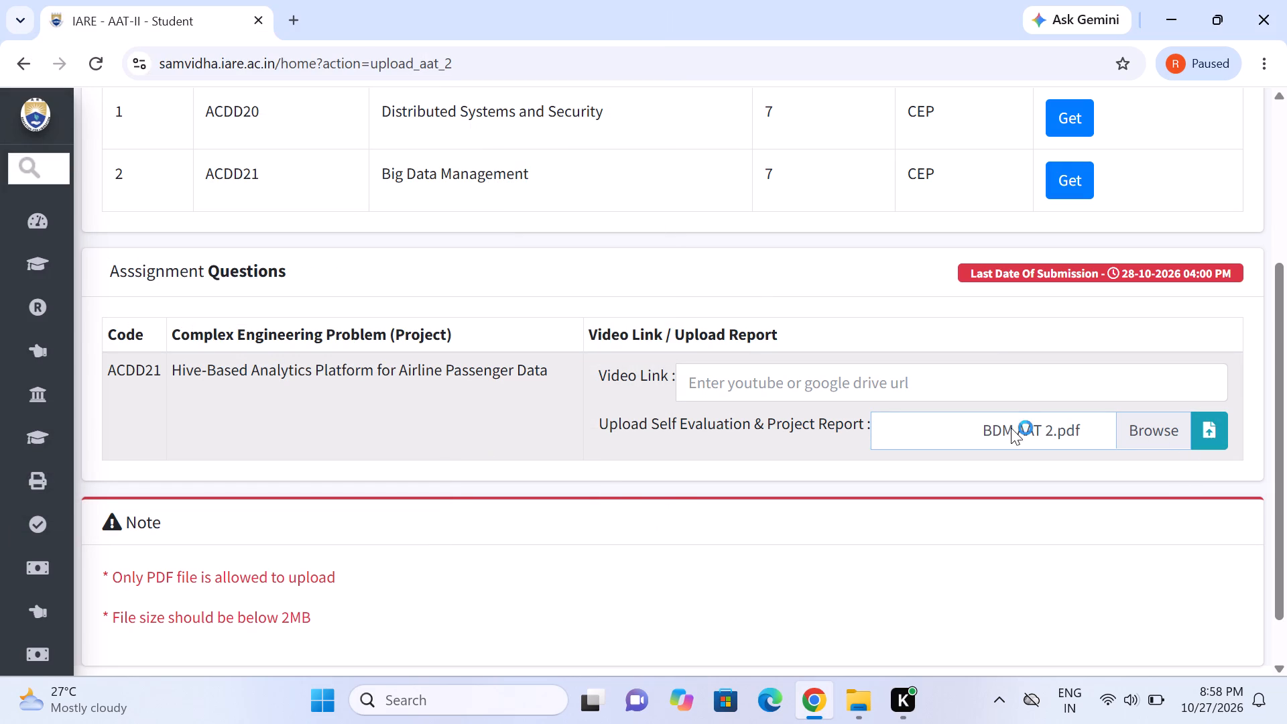
In a new browser tab, switch to the college Google account and open Google Drive.
{"action": "left_click", "coordinate": [852, 383]}
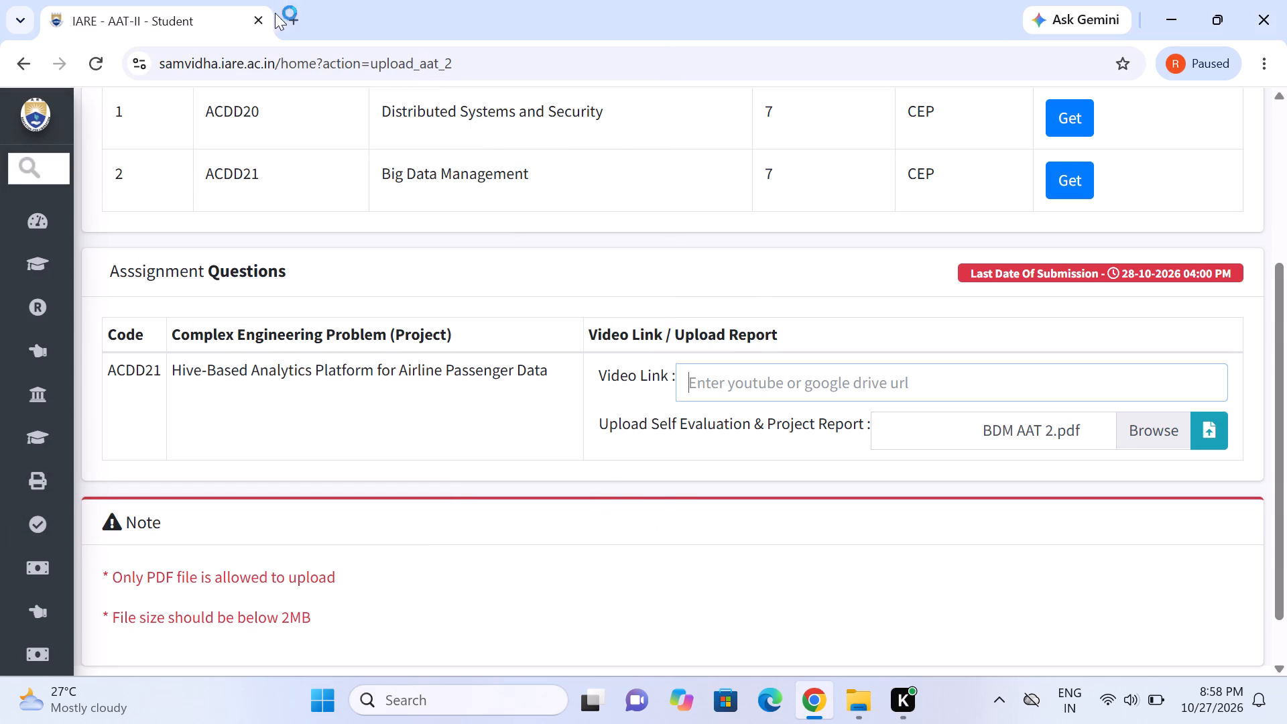
{"action": "left_click", "coordinate": [289, 25]}
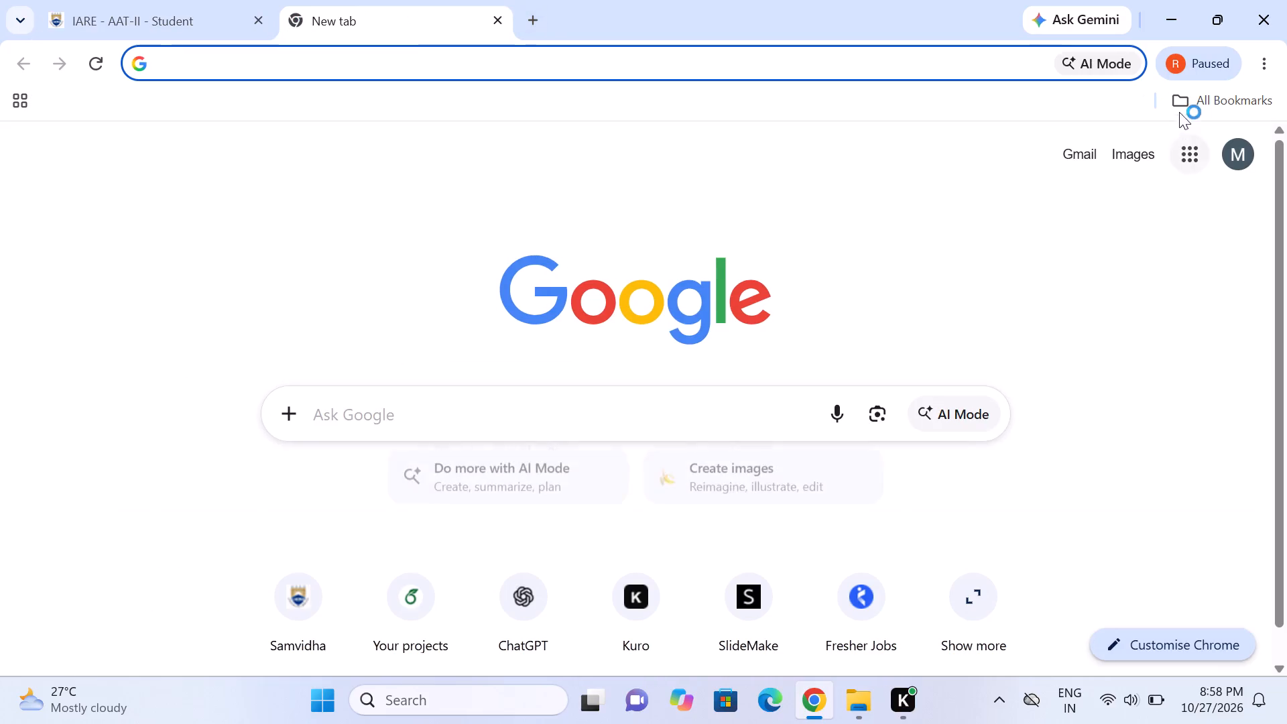
{"action": "left_click", "coordinate": [1249, 141]}
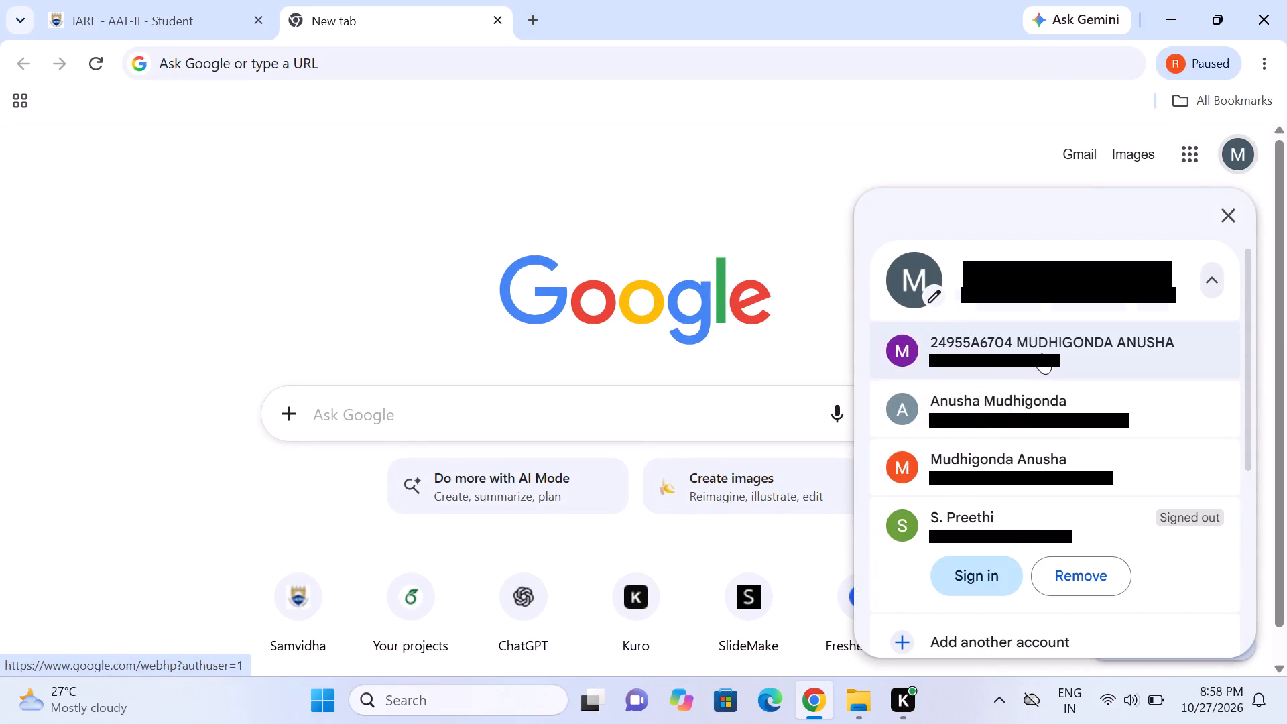
{"action": "left_click", "coordinate": [1042, 359]}
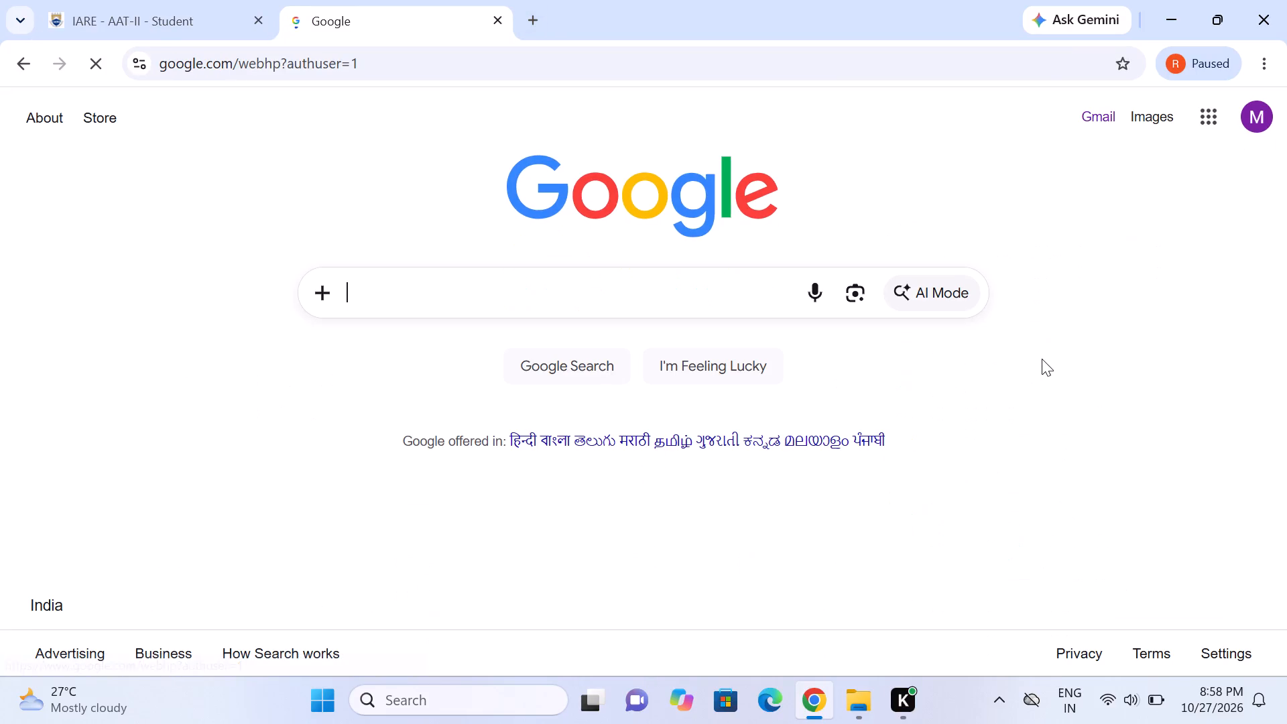
{"action": "left_click", "coordinate": [1213, 122]}
{"action": "left_click", "coordinate": [1158, 268]}
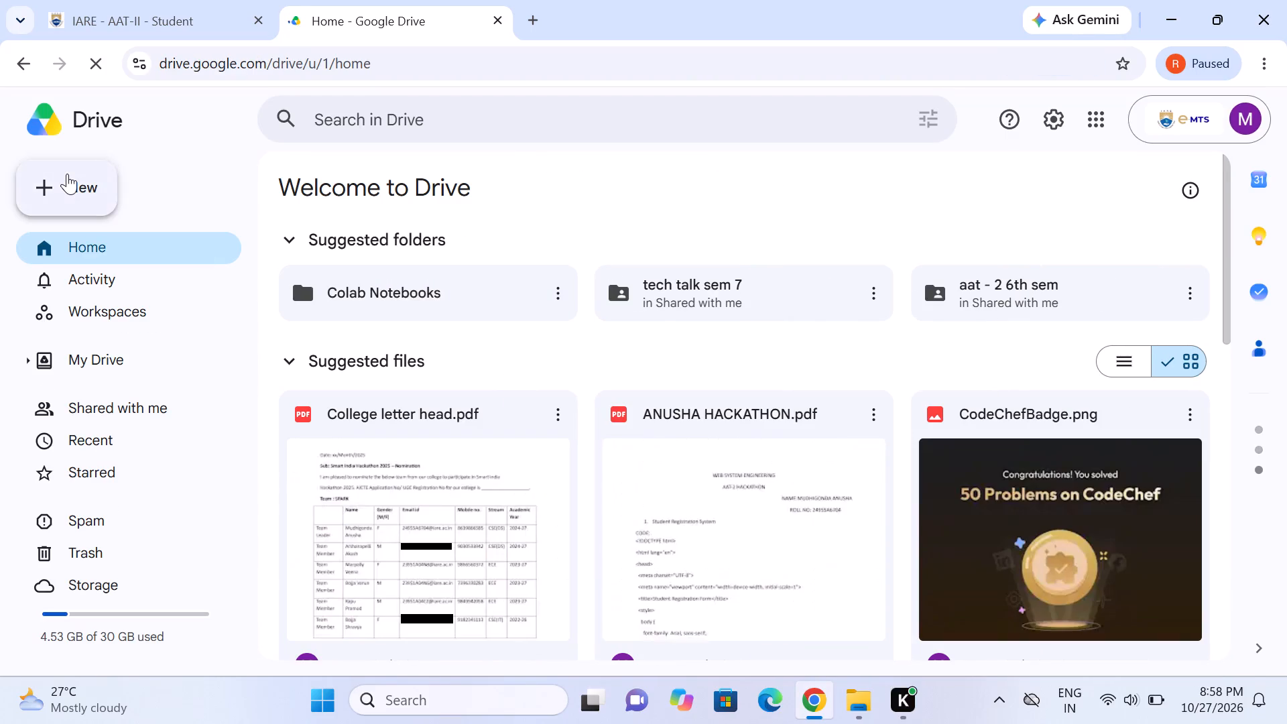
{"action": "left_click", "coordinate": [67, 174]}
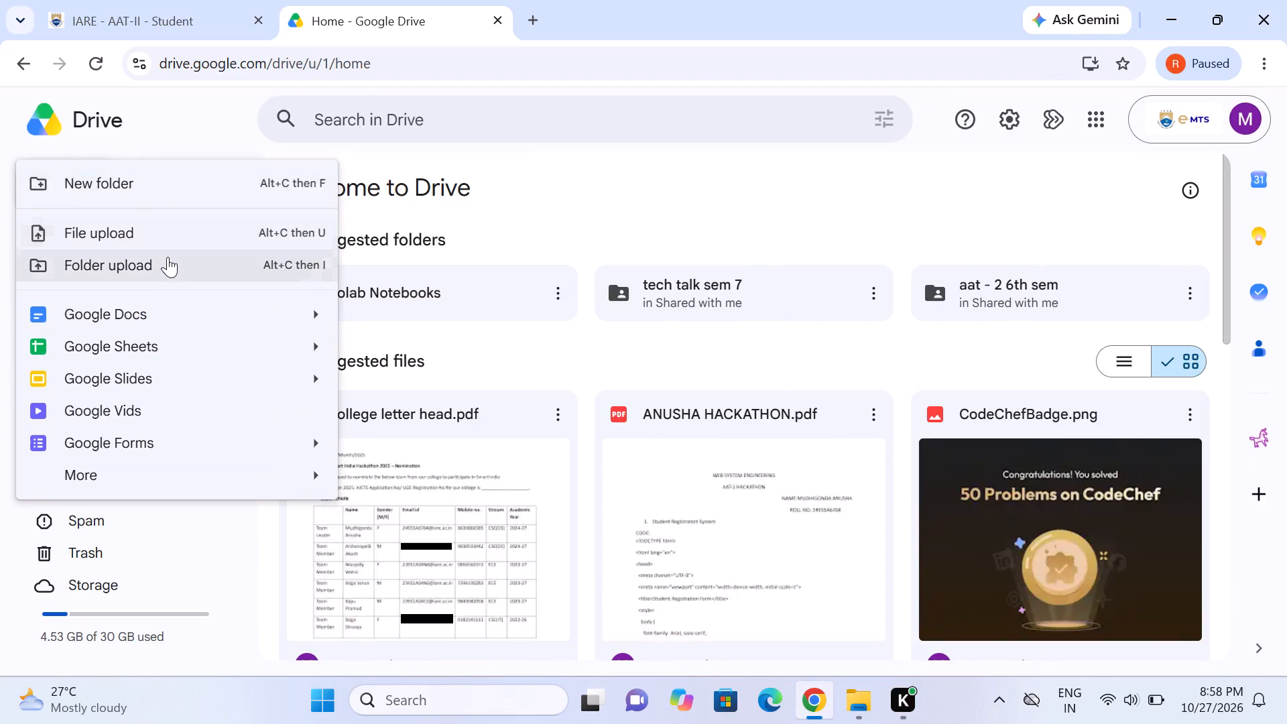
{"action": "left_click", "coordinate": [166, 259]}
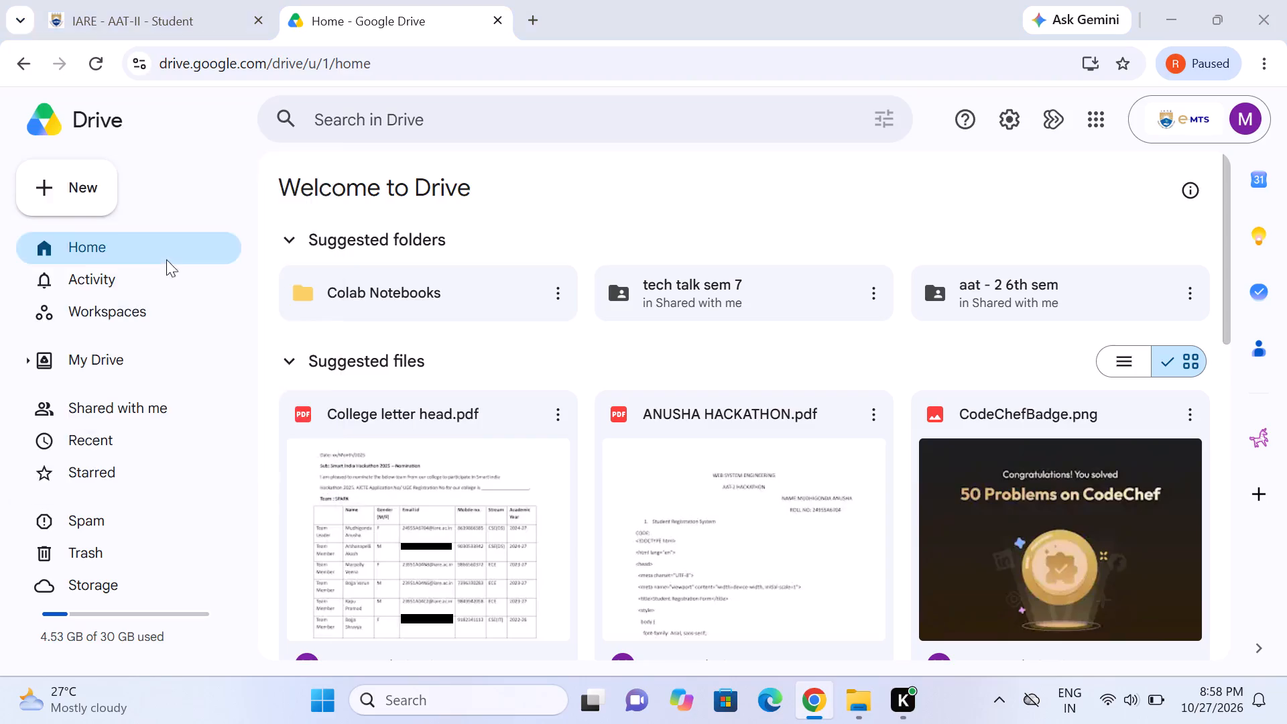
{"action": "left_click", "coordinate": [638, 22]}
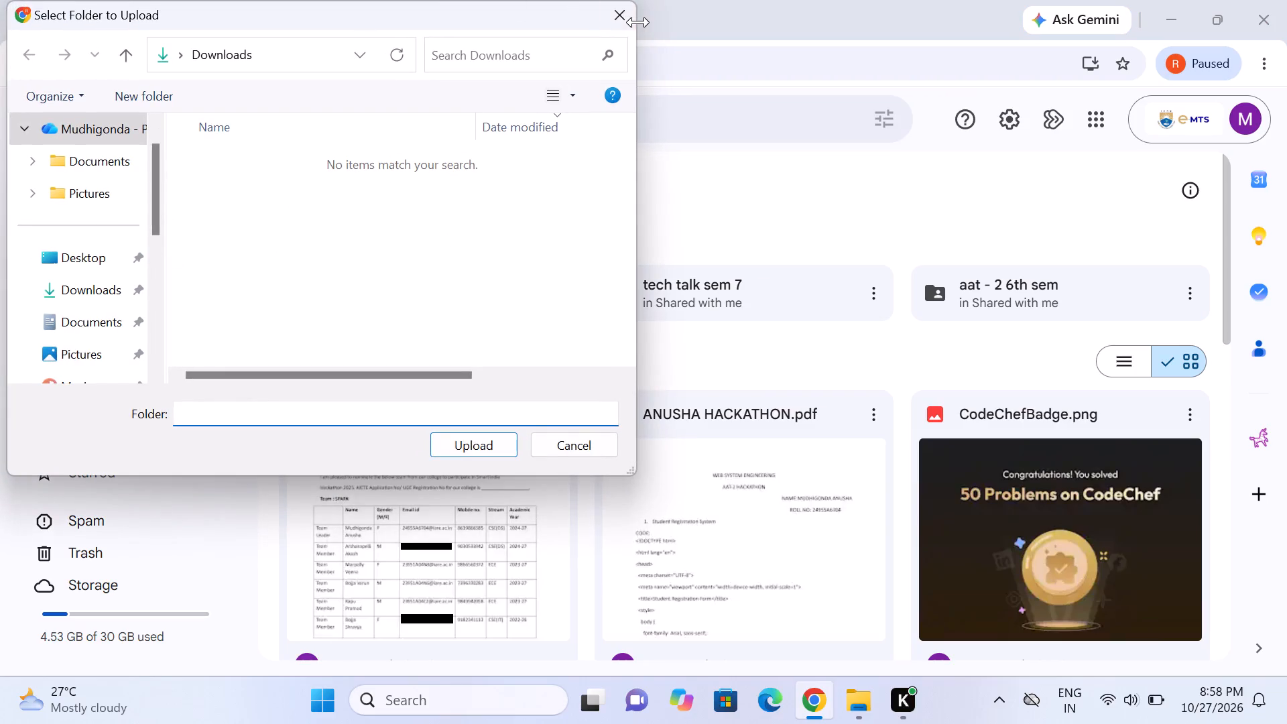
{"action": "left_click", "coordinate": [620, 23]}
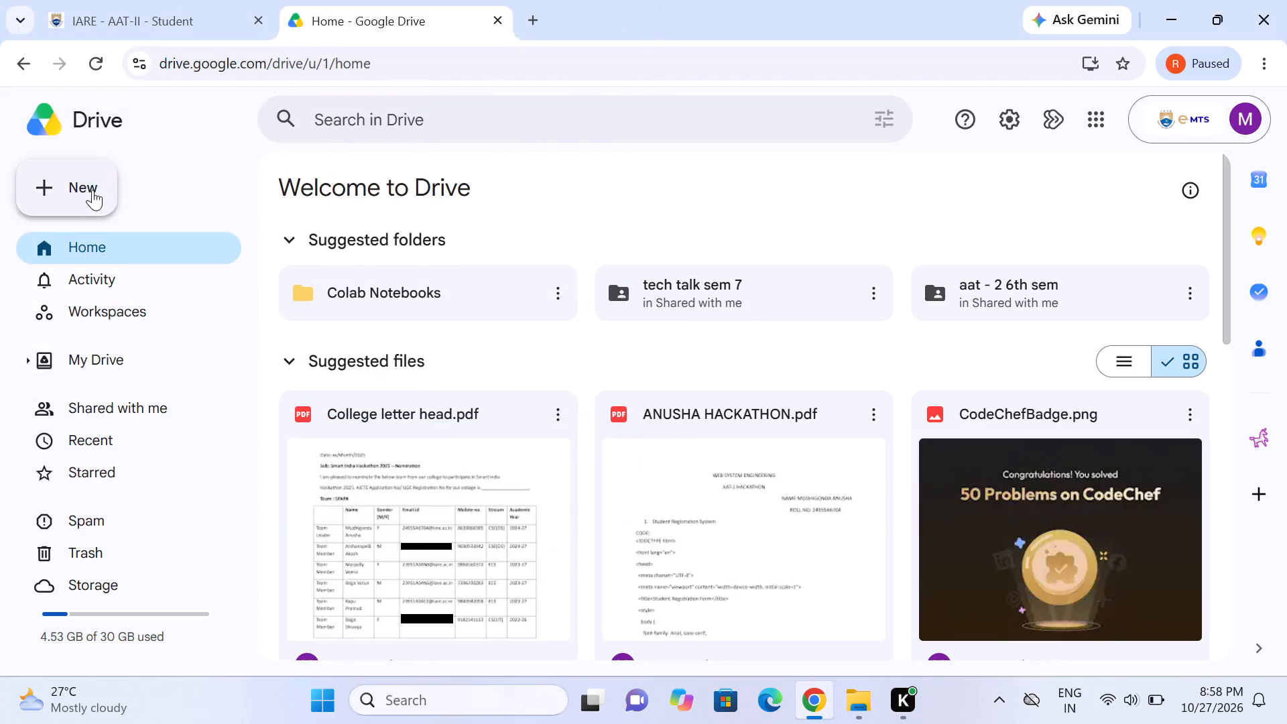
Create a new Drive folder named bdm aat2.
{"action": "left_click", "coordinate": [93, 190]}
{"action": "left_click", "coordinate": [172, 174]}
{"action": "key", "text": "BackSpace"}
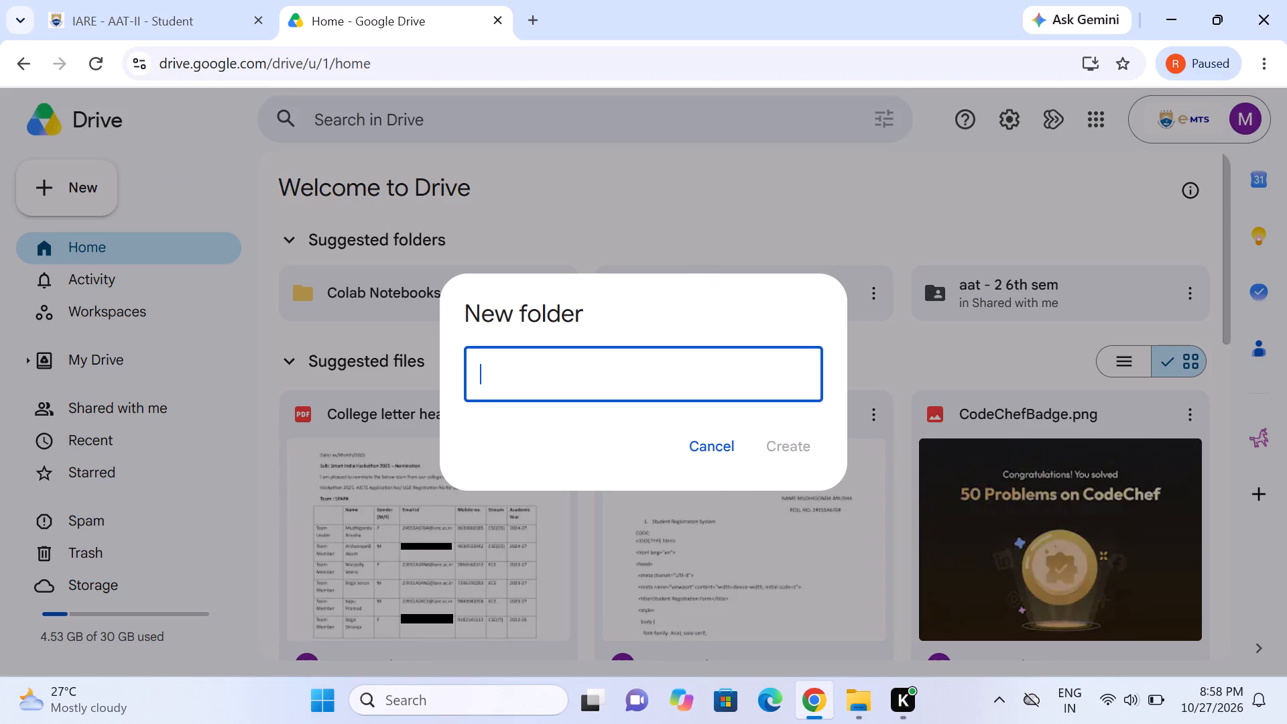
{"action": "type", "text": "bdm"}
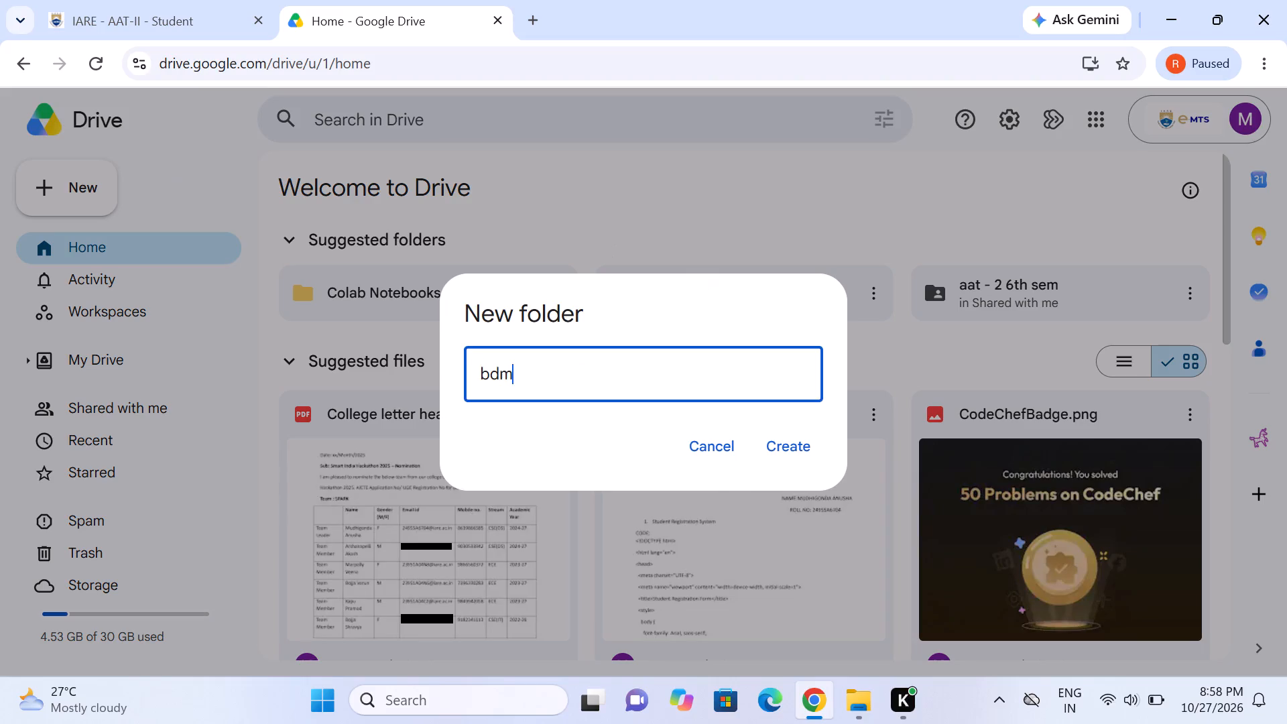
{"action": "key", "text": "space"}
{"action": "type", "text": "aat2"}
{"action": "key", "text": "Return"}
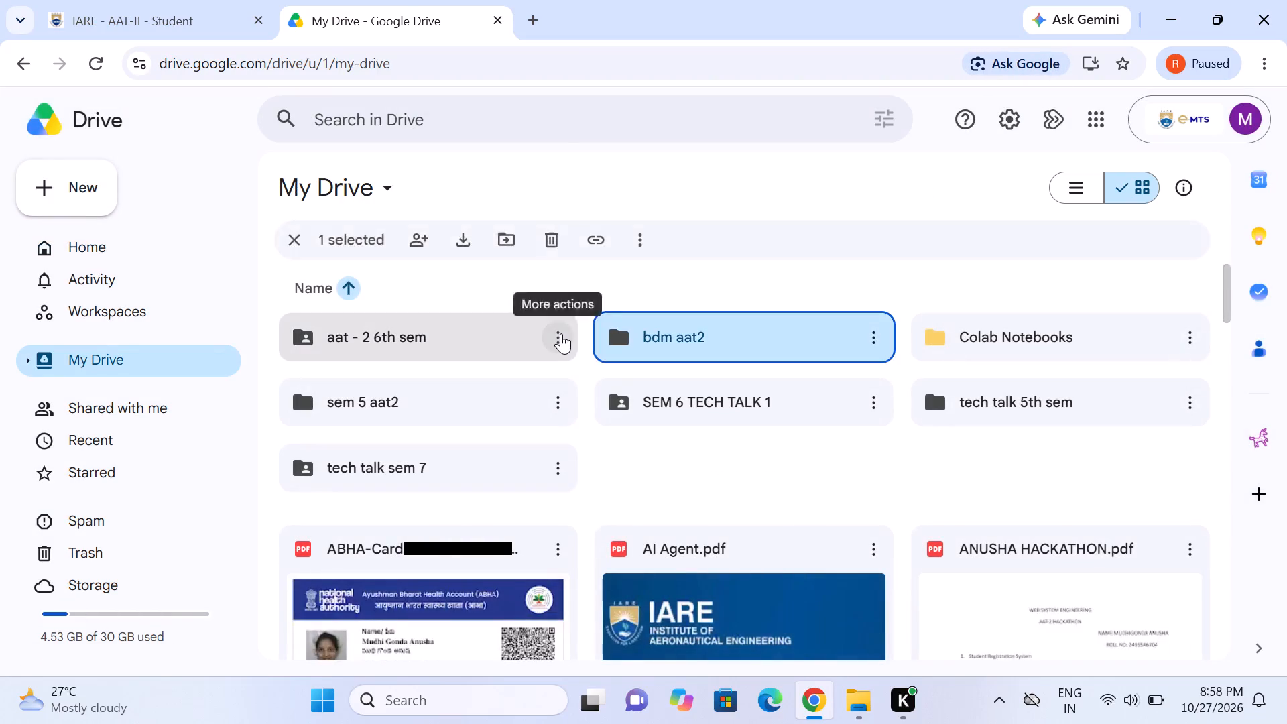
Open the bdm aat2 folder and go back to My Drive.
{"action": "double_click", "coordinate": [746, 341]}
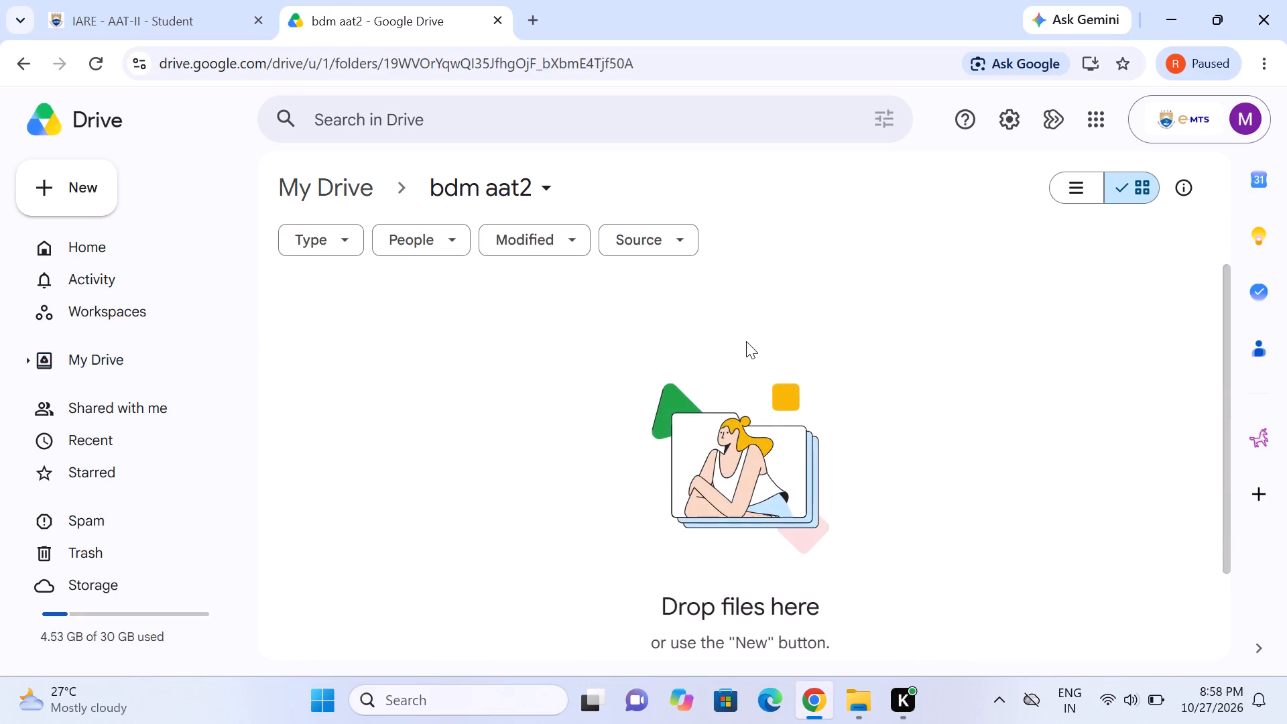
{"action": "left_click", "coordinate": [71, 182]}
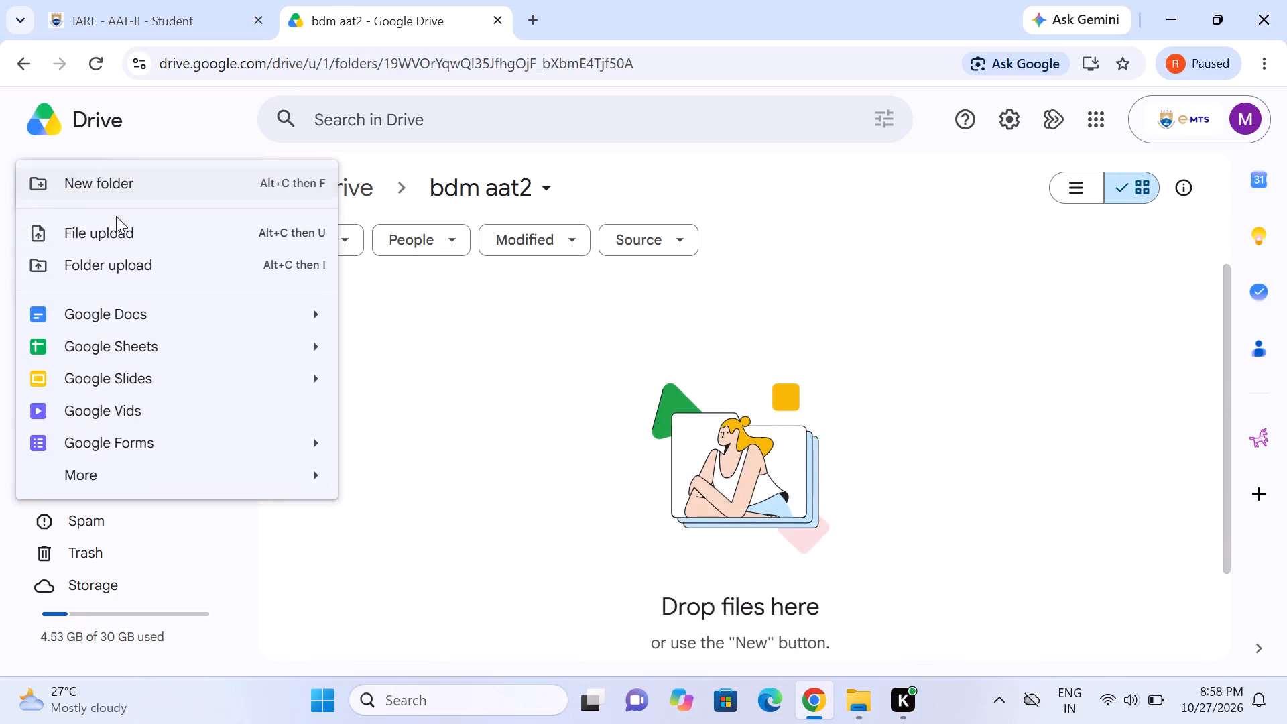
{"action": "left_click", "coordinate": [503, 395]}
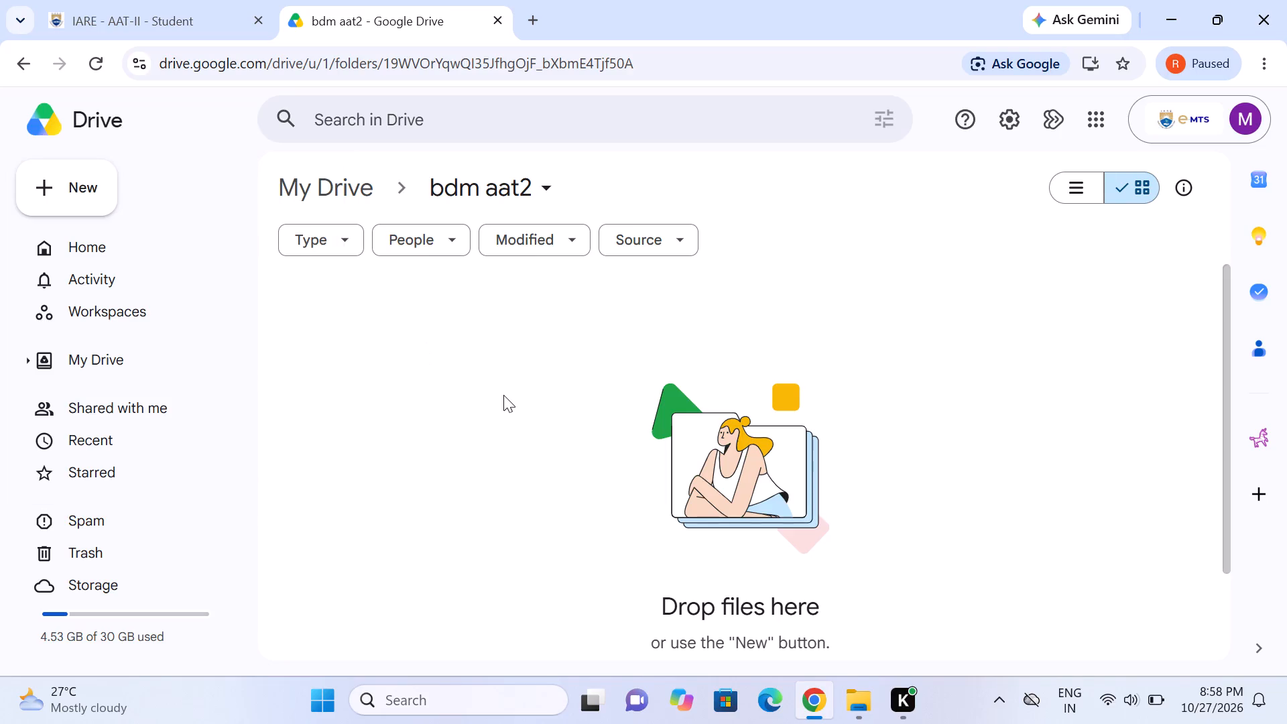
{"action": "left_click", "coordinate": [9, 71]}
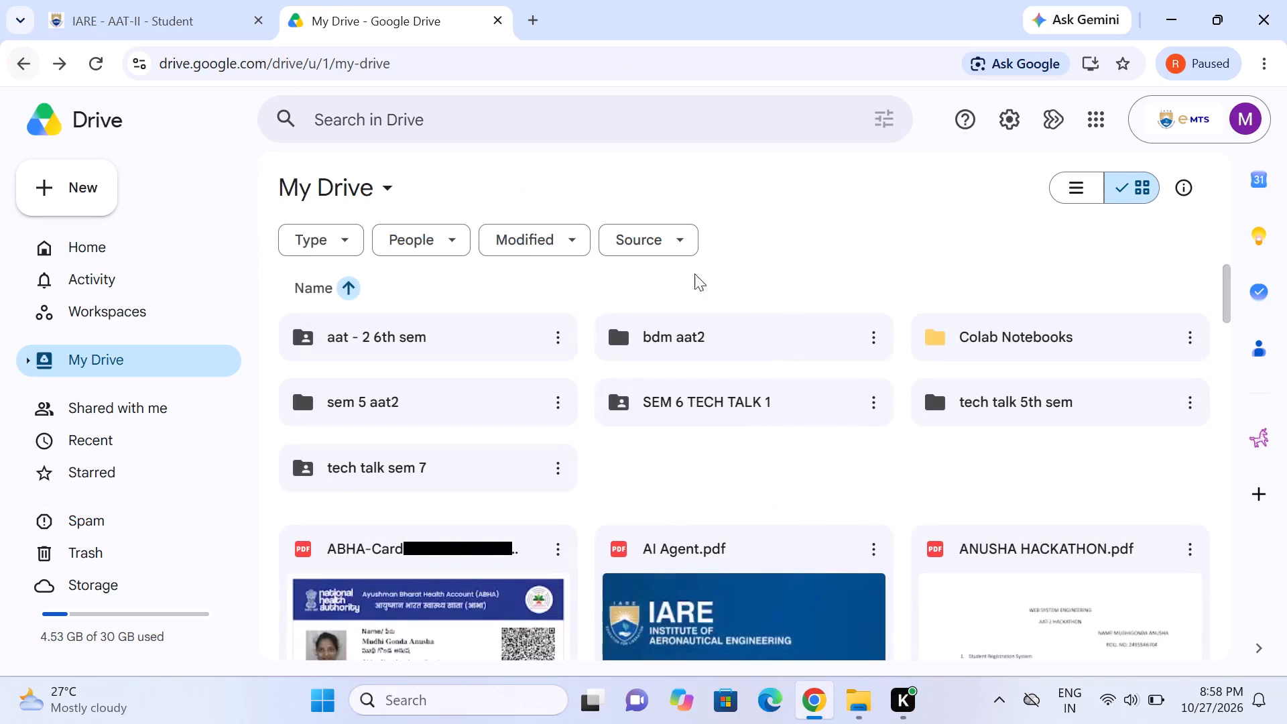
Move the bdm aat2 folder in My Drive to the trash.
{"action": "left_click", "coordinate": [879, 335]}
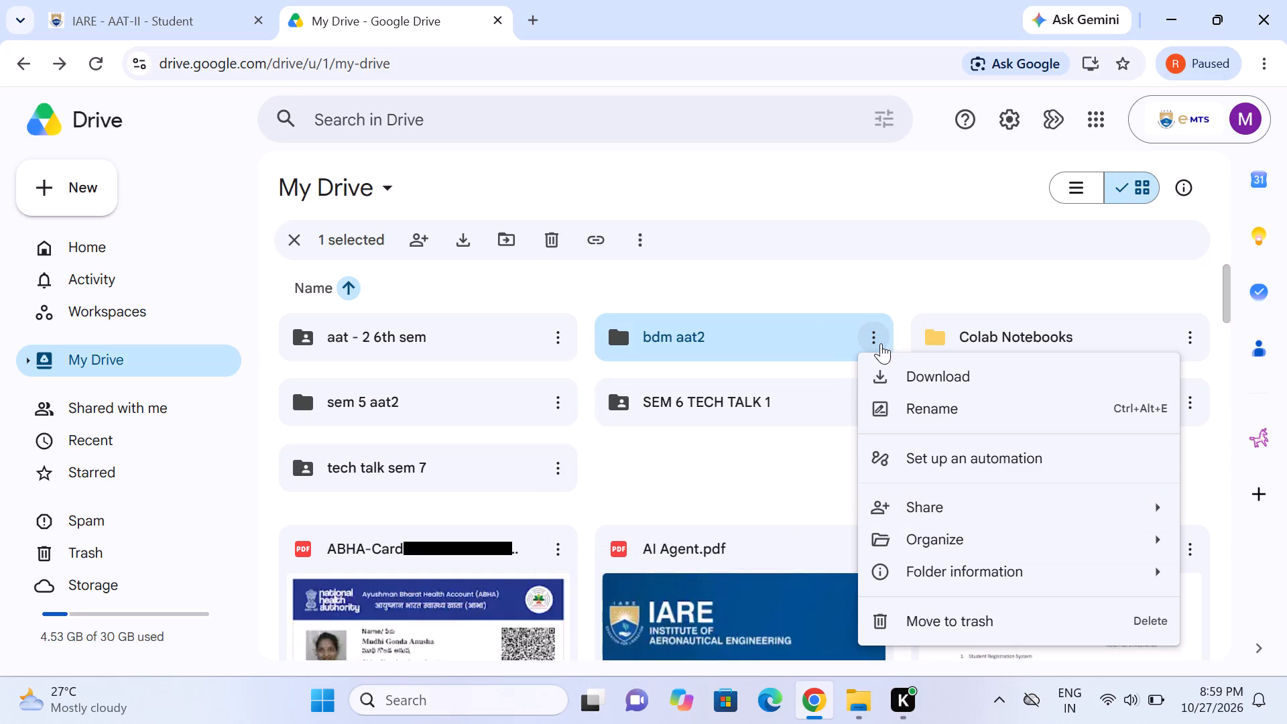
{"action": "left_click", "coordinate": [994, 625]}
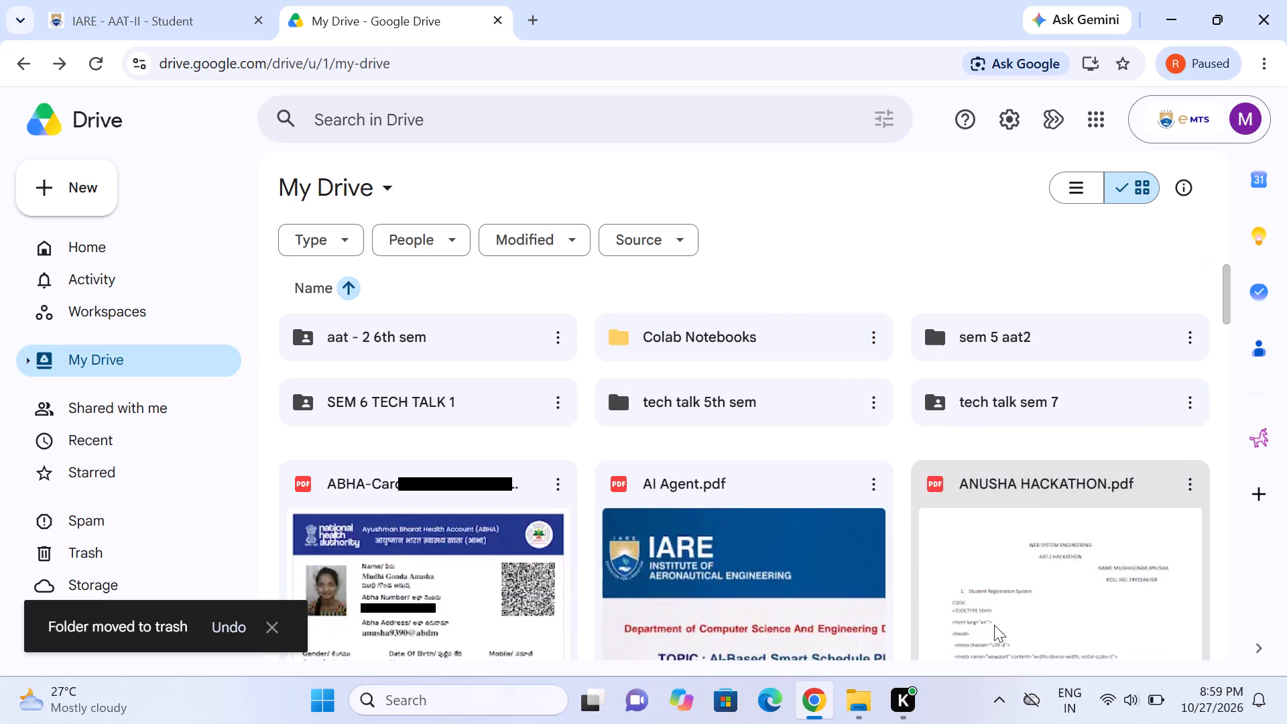
Create a new folder named aat2 sem 7 in My Drive.
{"action": "left_click", "coordinate": [95, 179]}
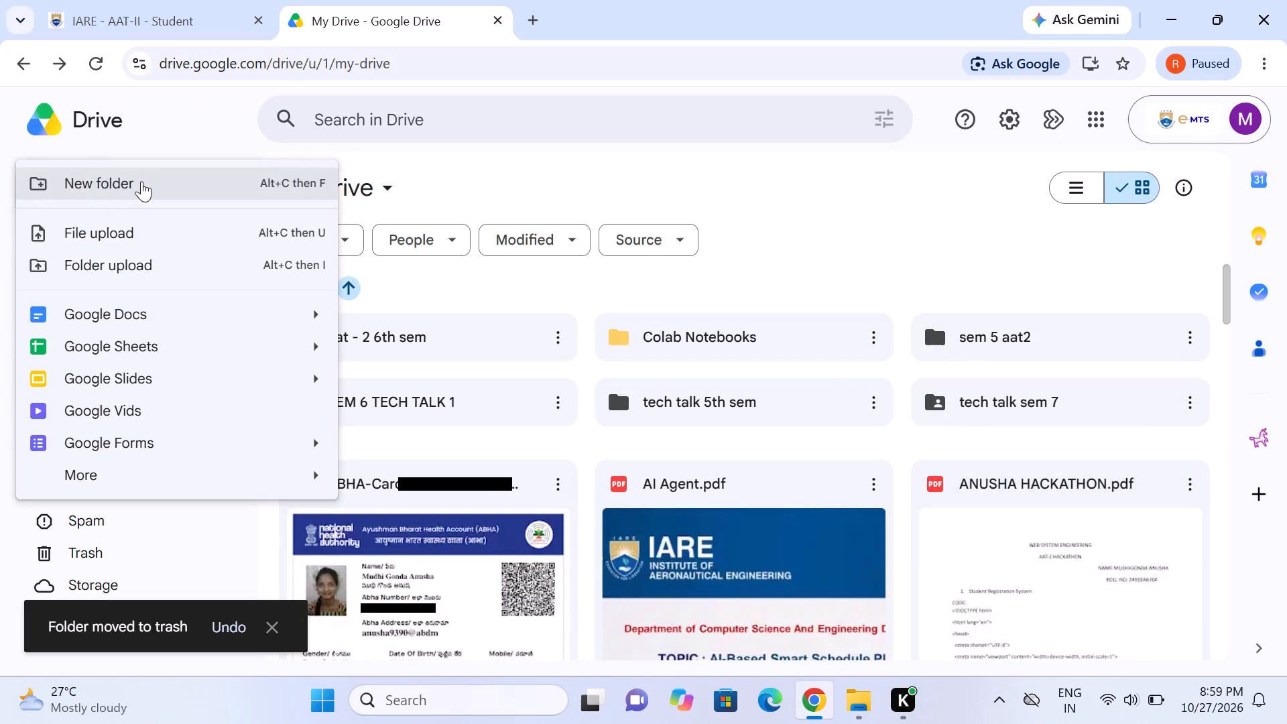
{"action": "left_click", "coordinate": [141, 181]}
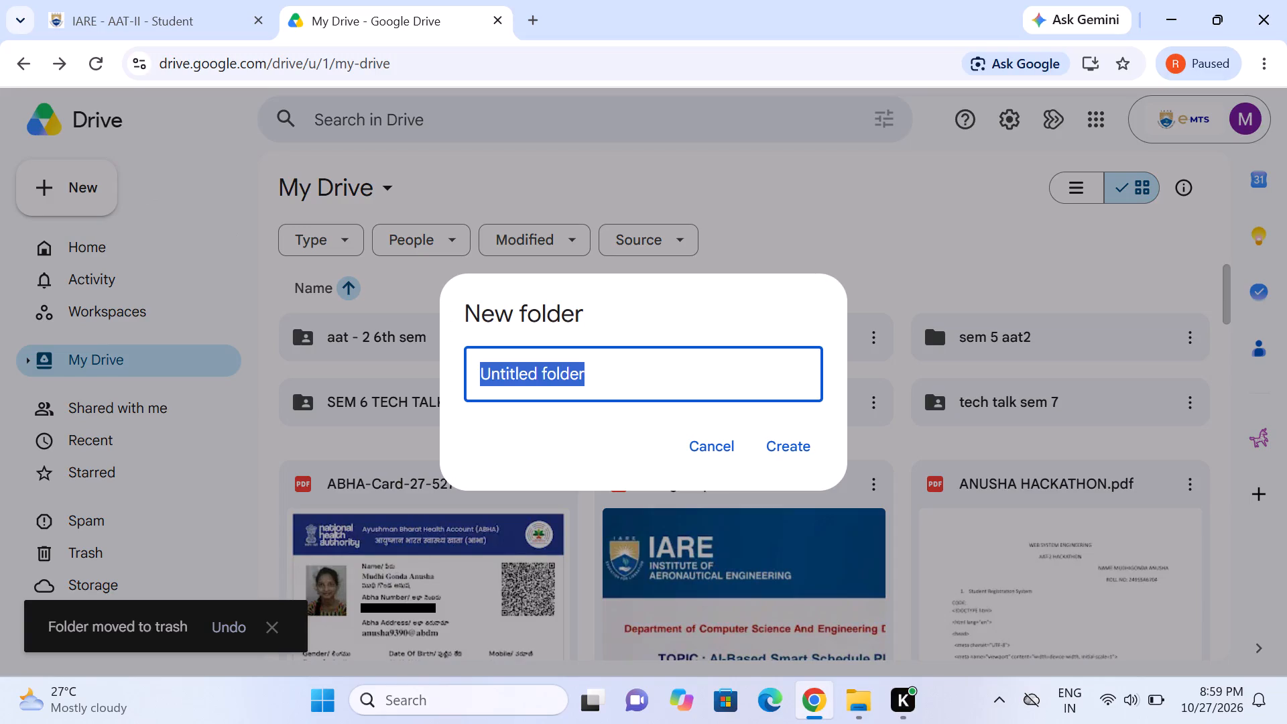
{"action": "key", "text": "BackSpace"}
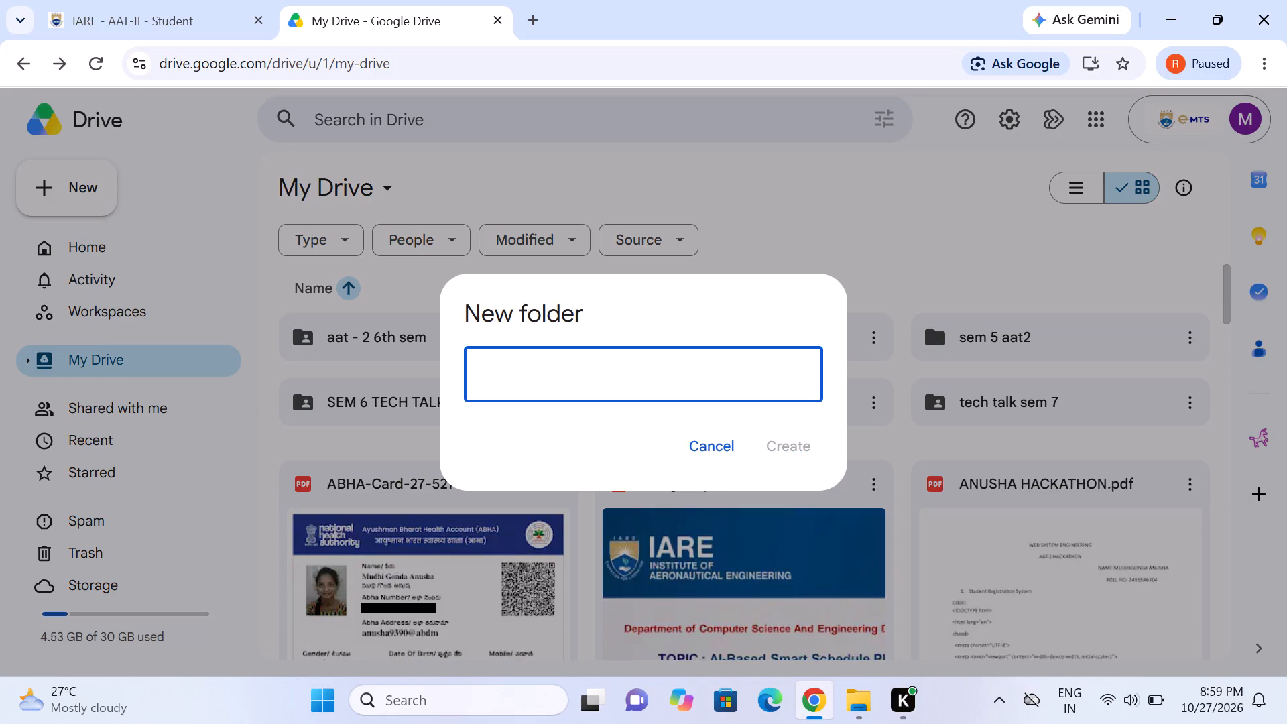
{"action": "type", "text": "aat2"}
{"action": "key", "text": "space"}
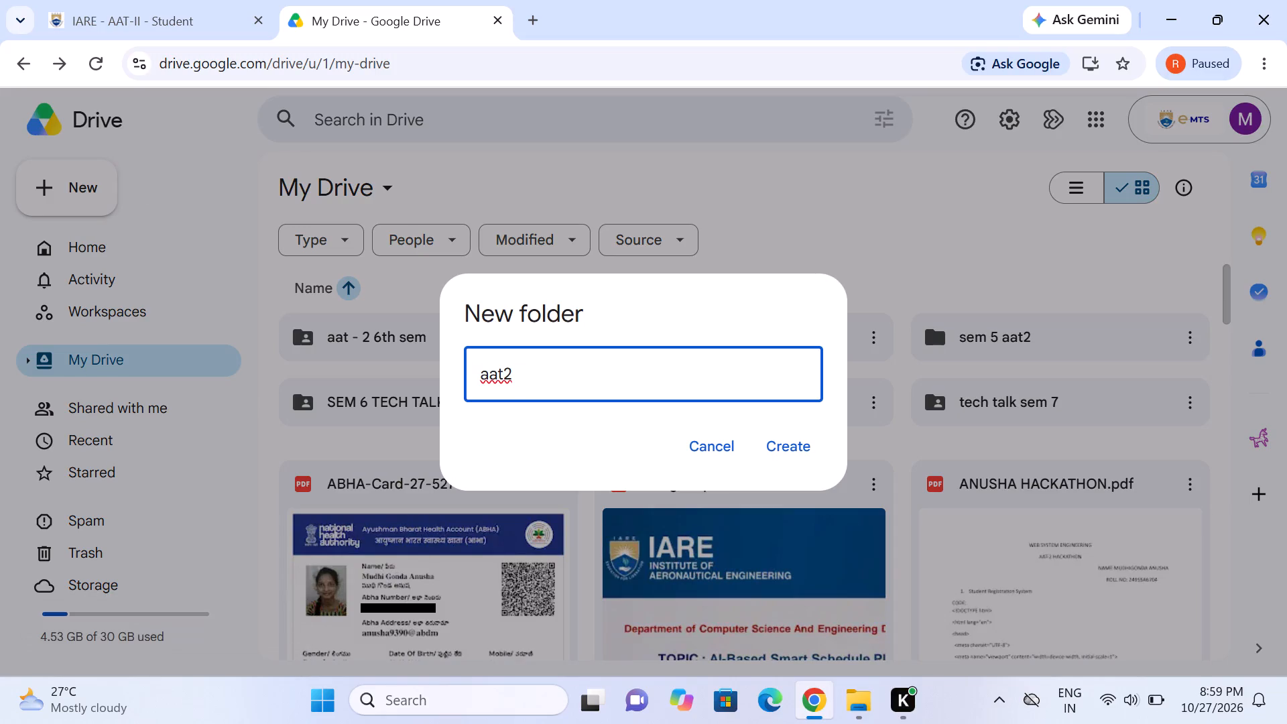
{"action": "type", "text": "sem"}
{"action": "key", "text": "space"}
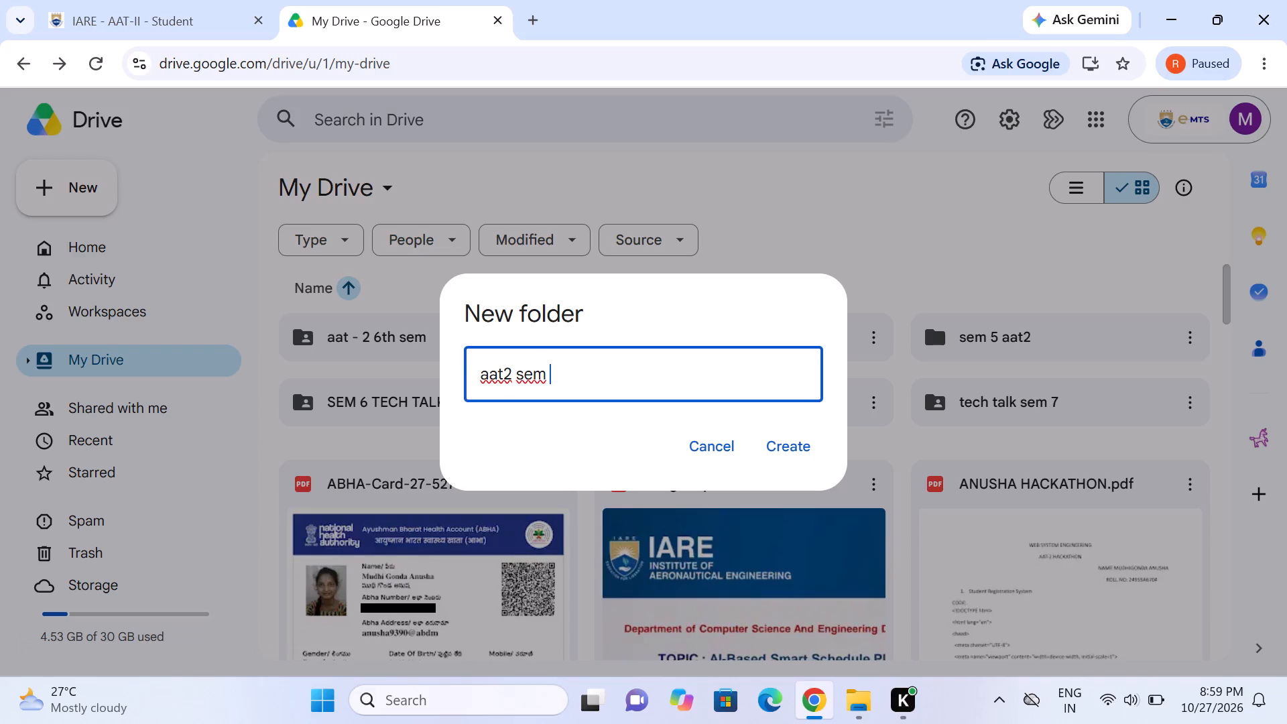
{"action": "key", "text": "7"}
{"action": "key", "text": "Return"}
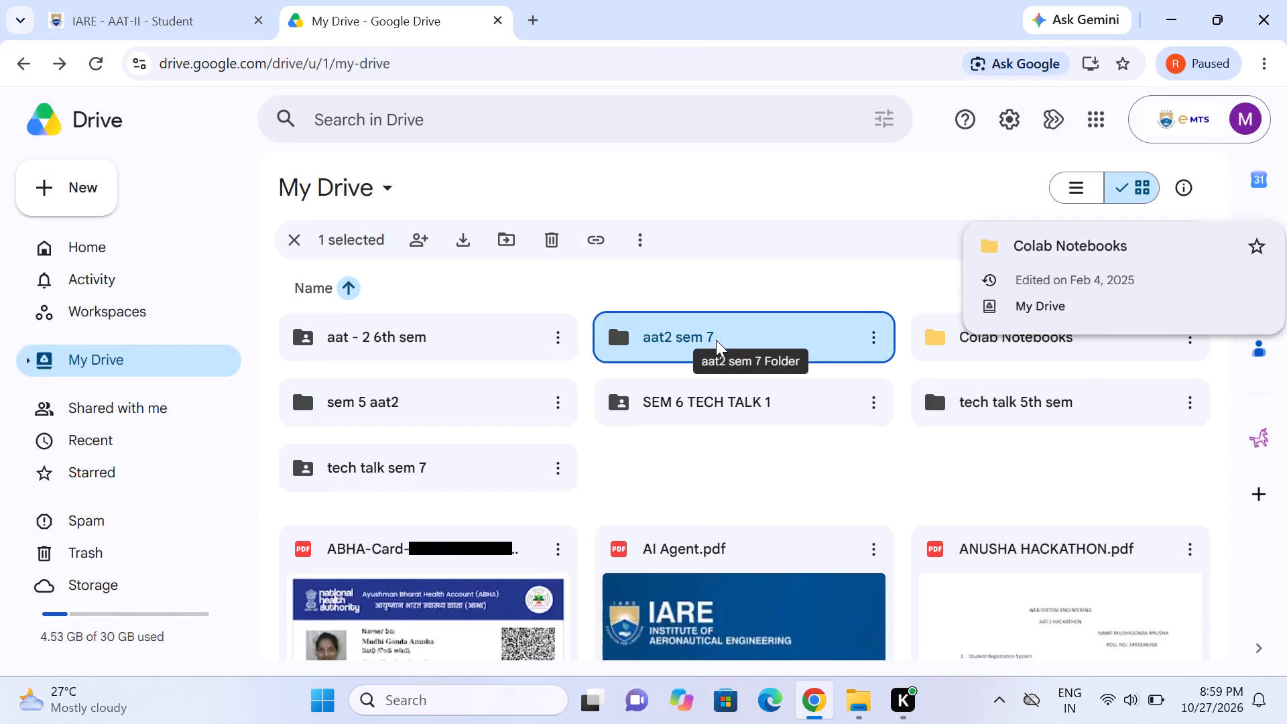
Examine the tech talk sem 7 folder and the activity and details of its DLT subfolder's video, returning to My Drive.
{"action": "double_click", "coordinate": [406, 448]}
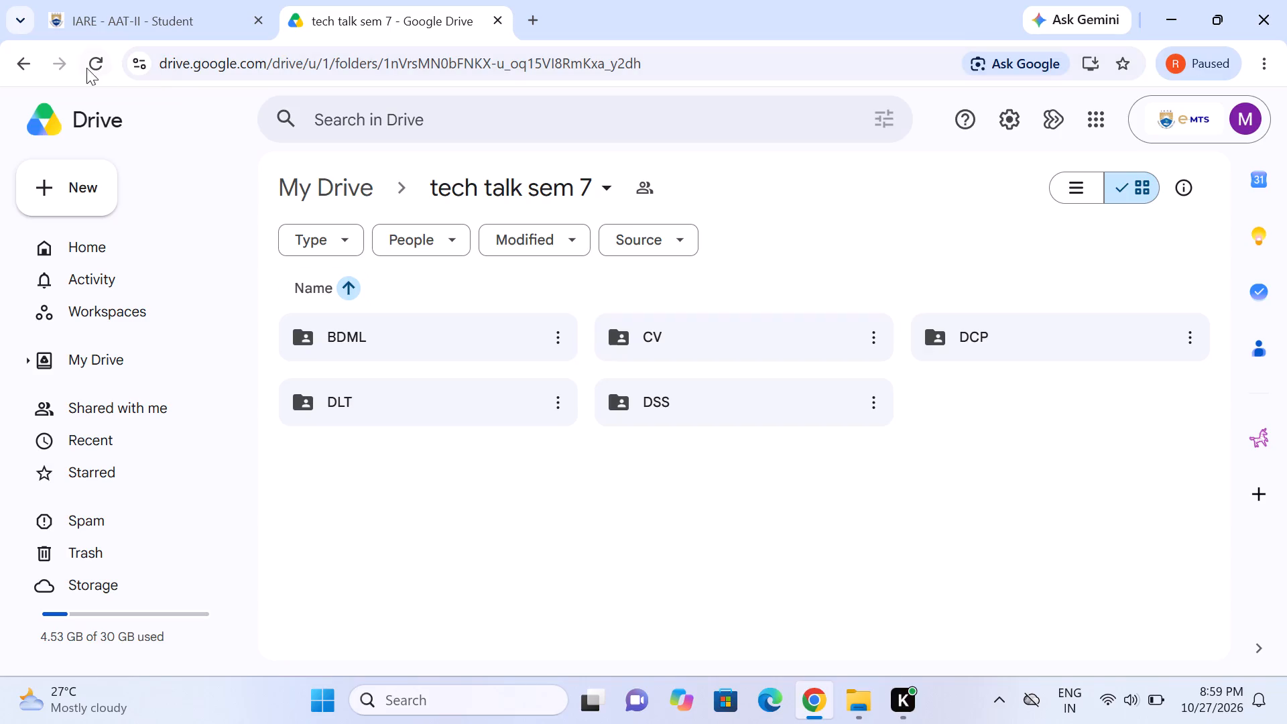
{"action": "left_click", "coordinate": [23, 58]}
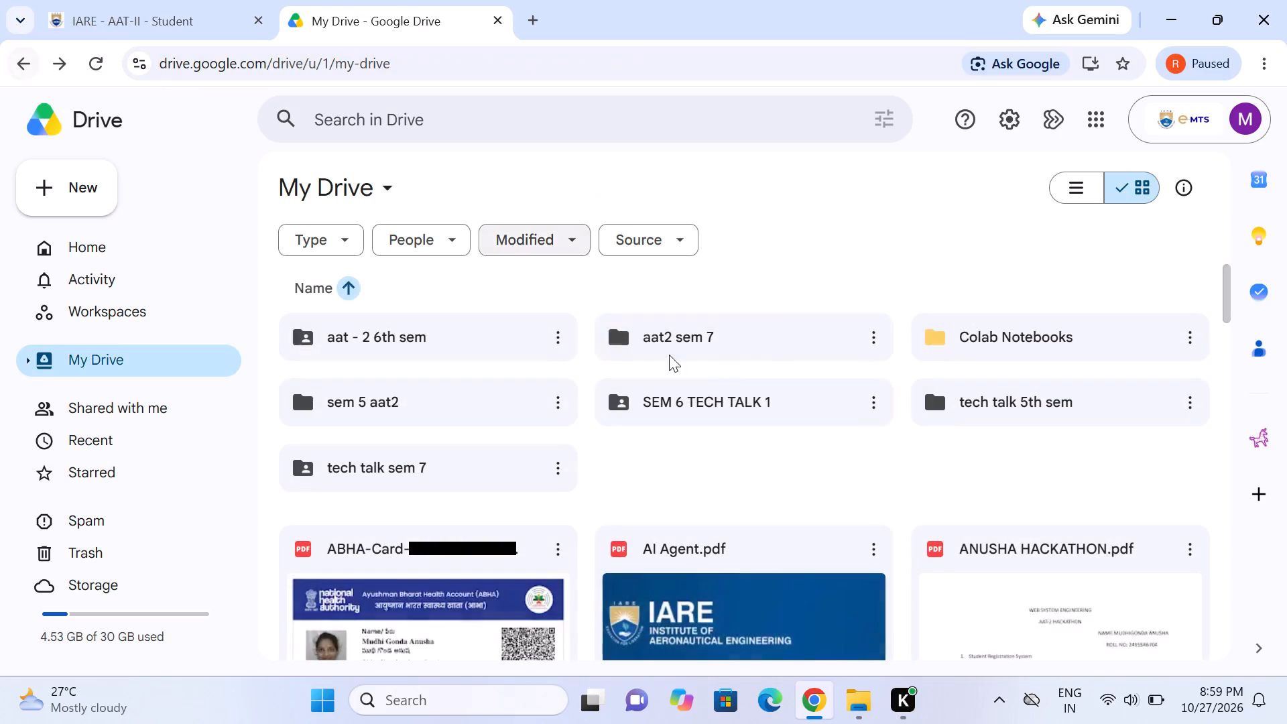
{"action": "double_click", "coordinate": [425, 461]}
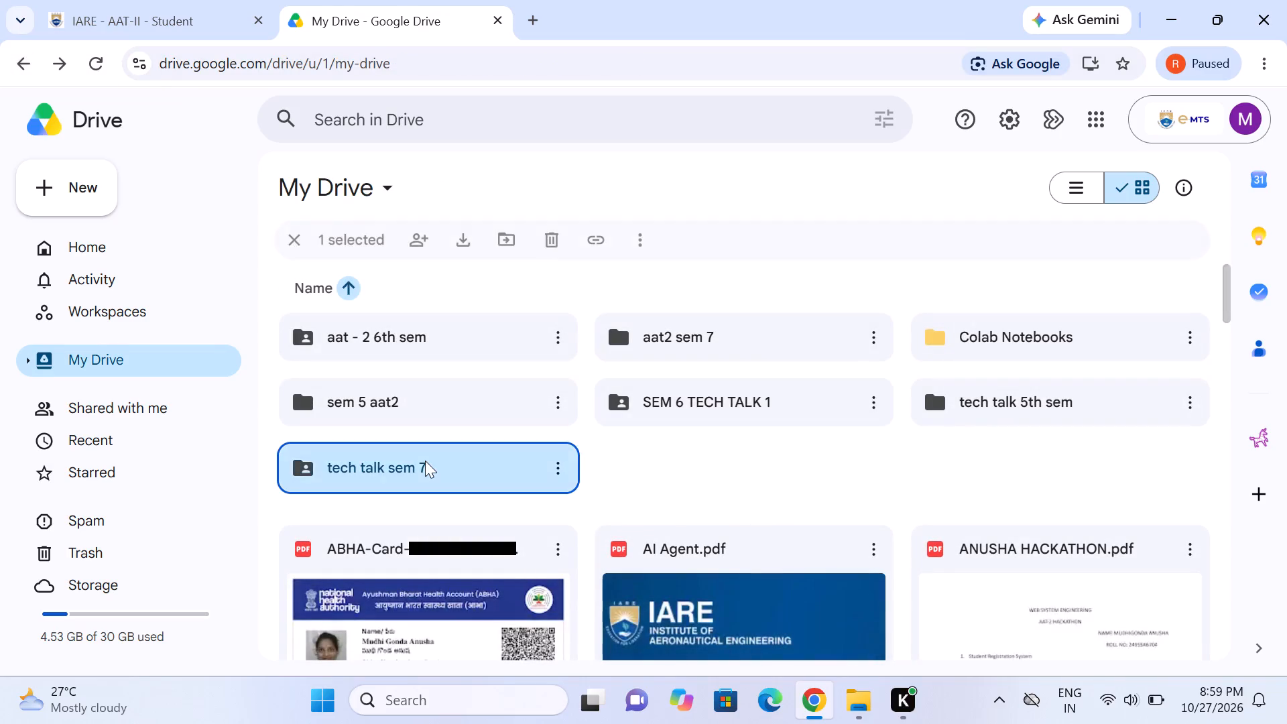
{"action": "double_click", "coordinate": [433, 413]}
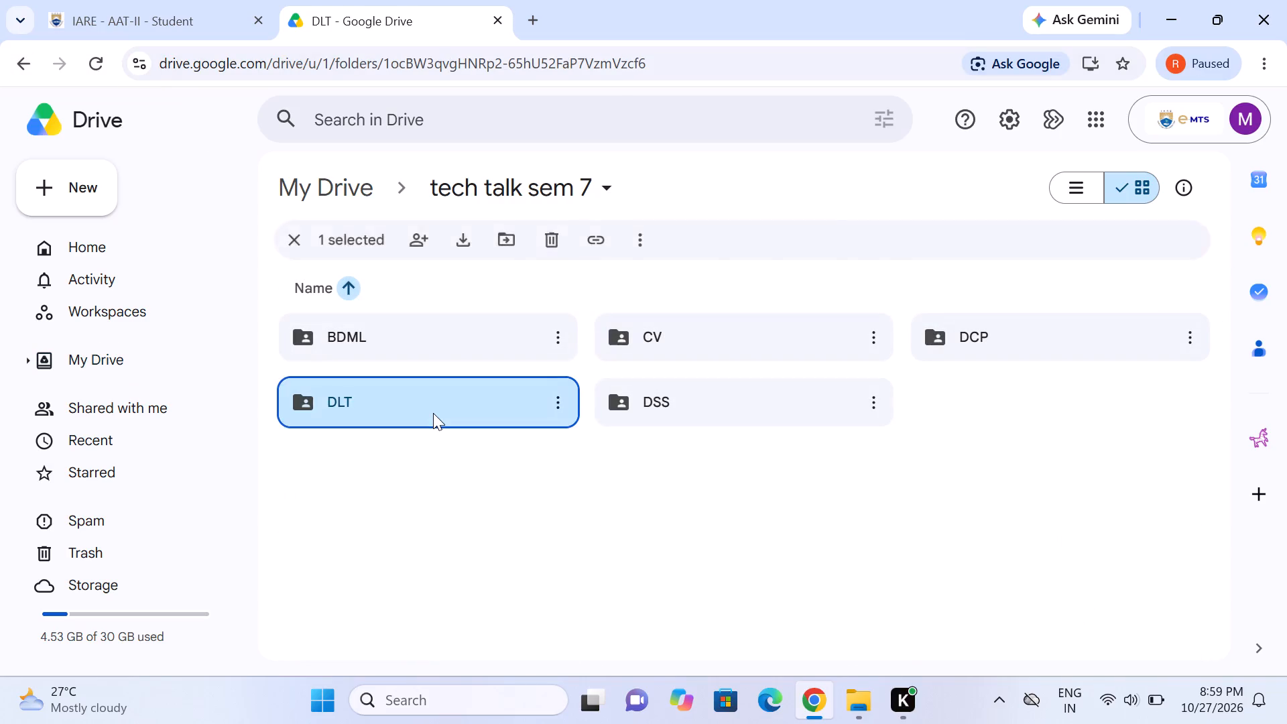
{"action": "left_click", "coordinate": [560, 334]}
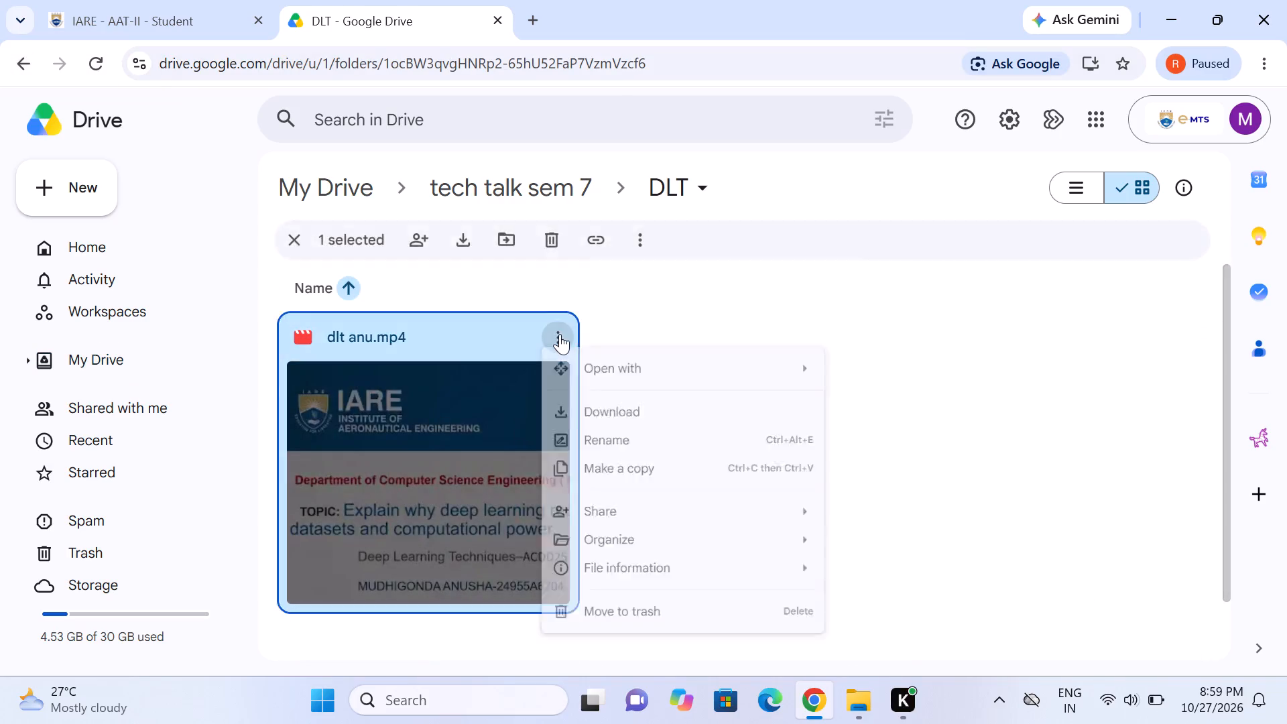
{"action": "left_click", "coordinate": [769, 550]}
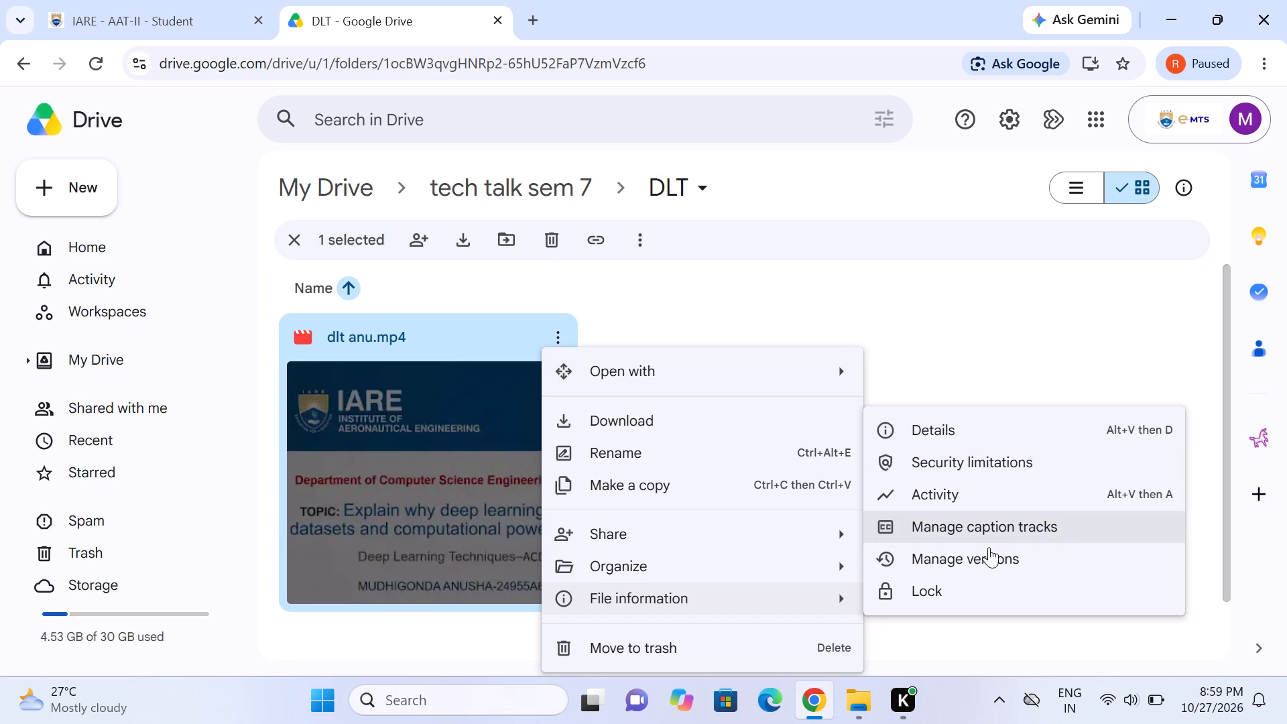
{"action": "left_click", "coordinate": [997, 493]}
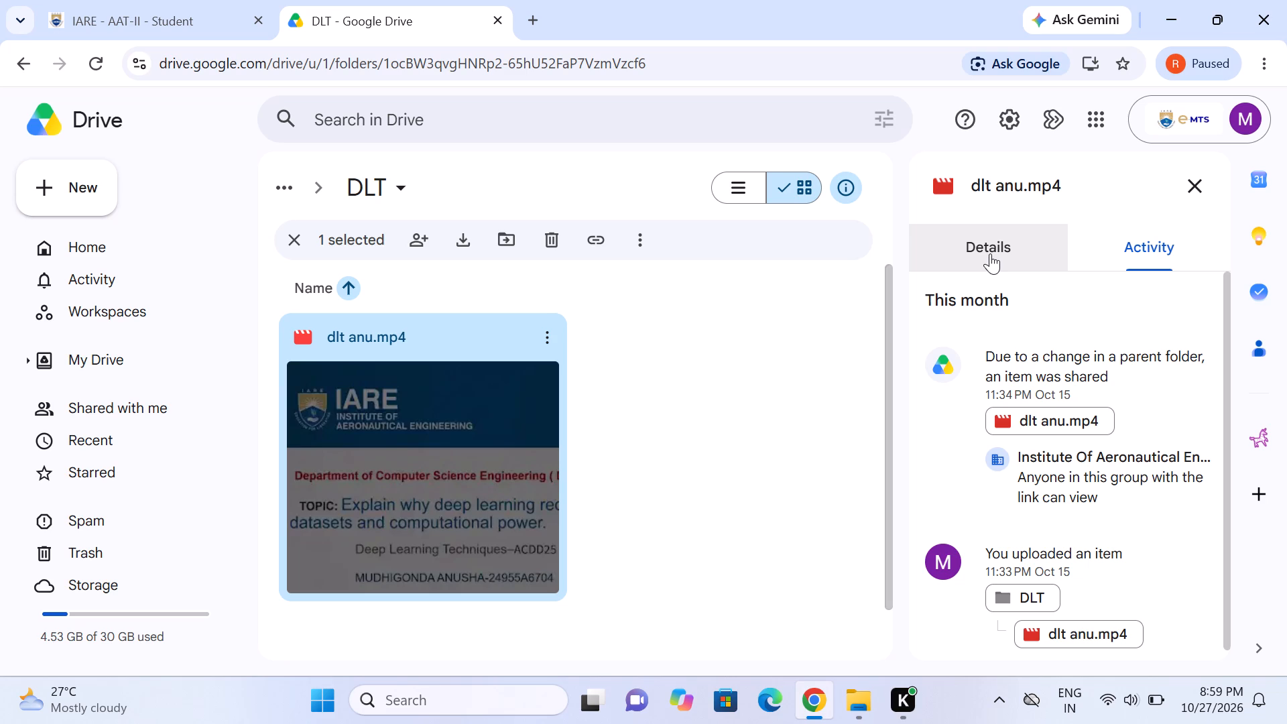
{"action": "left_click", "coordinate": [990, 253]}
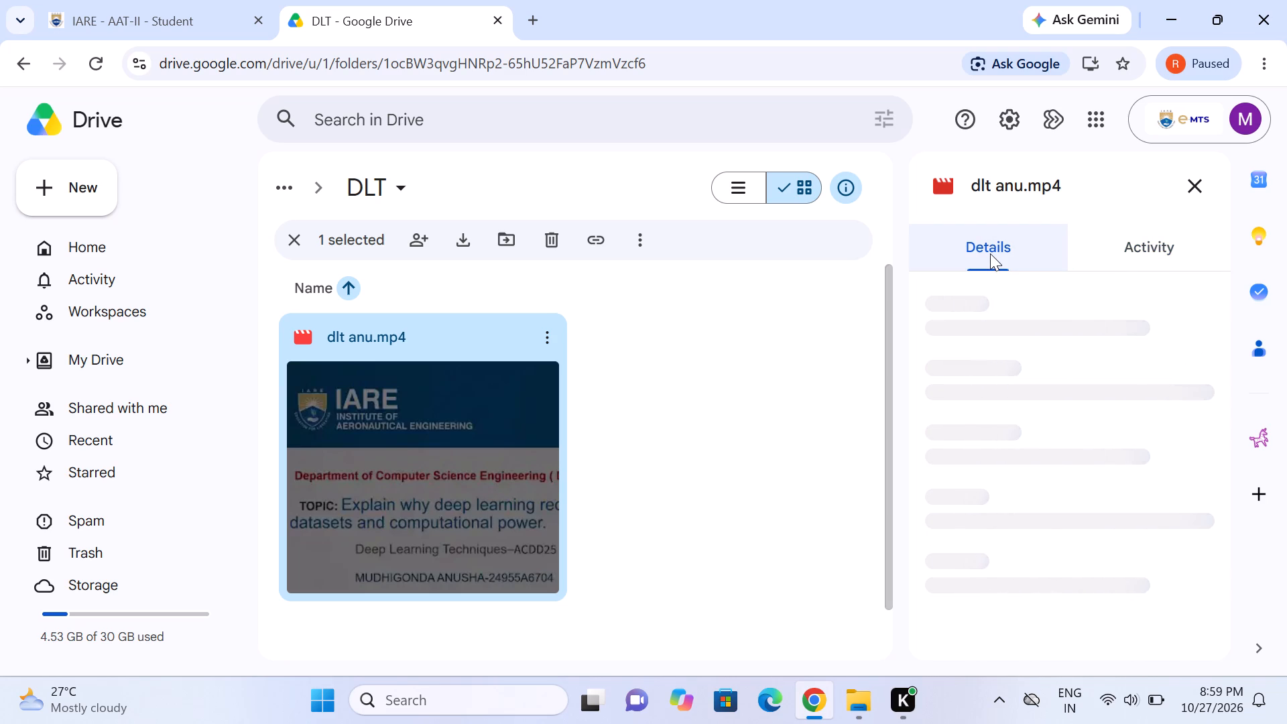
{"action": "scroll", "coordinate": [1072, 415], "scroll_direction": "down", "scroll_amount": 2}
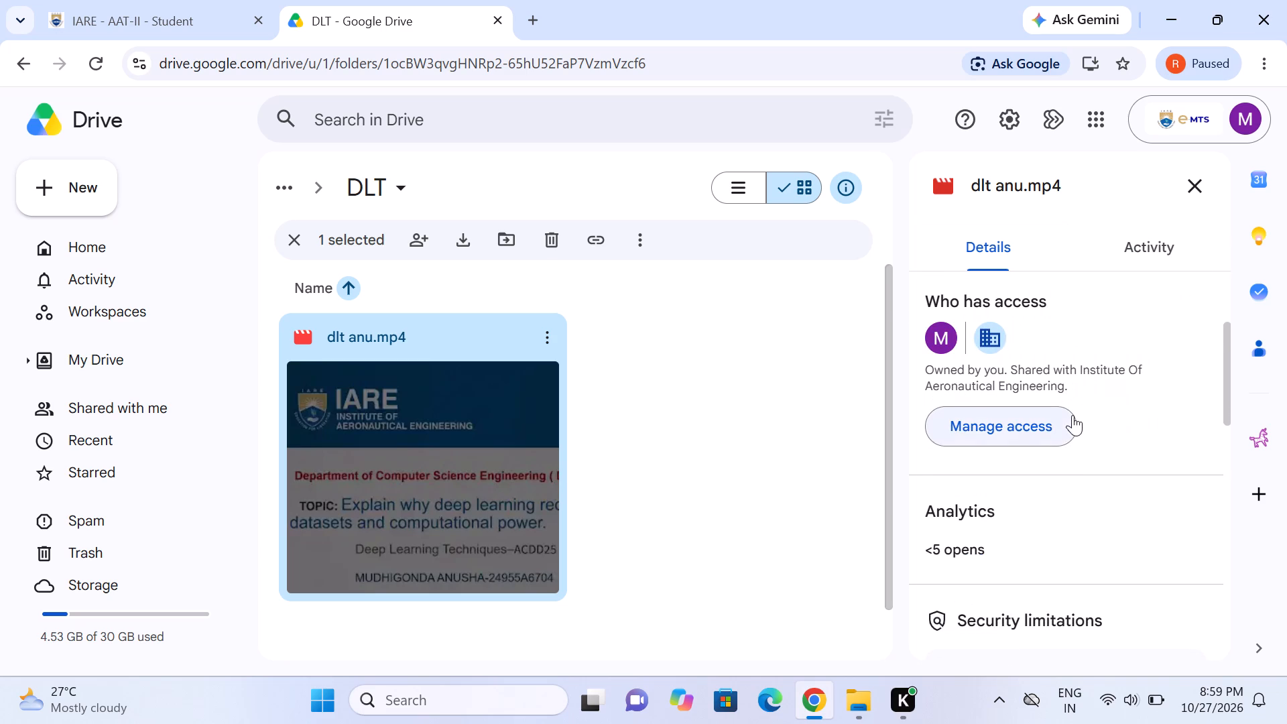
{"action": "scroll", "coordinate": [1072, 415], "scroll_direction": "down", "scroll_amount": 1}
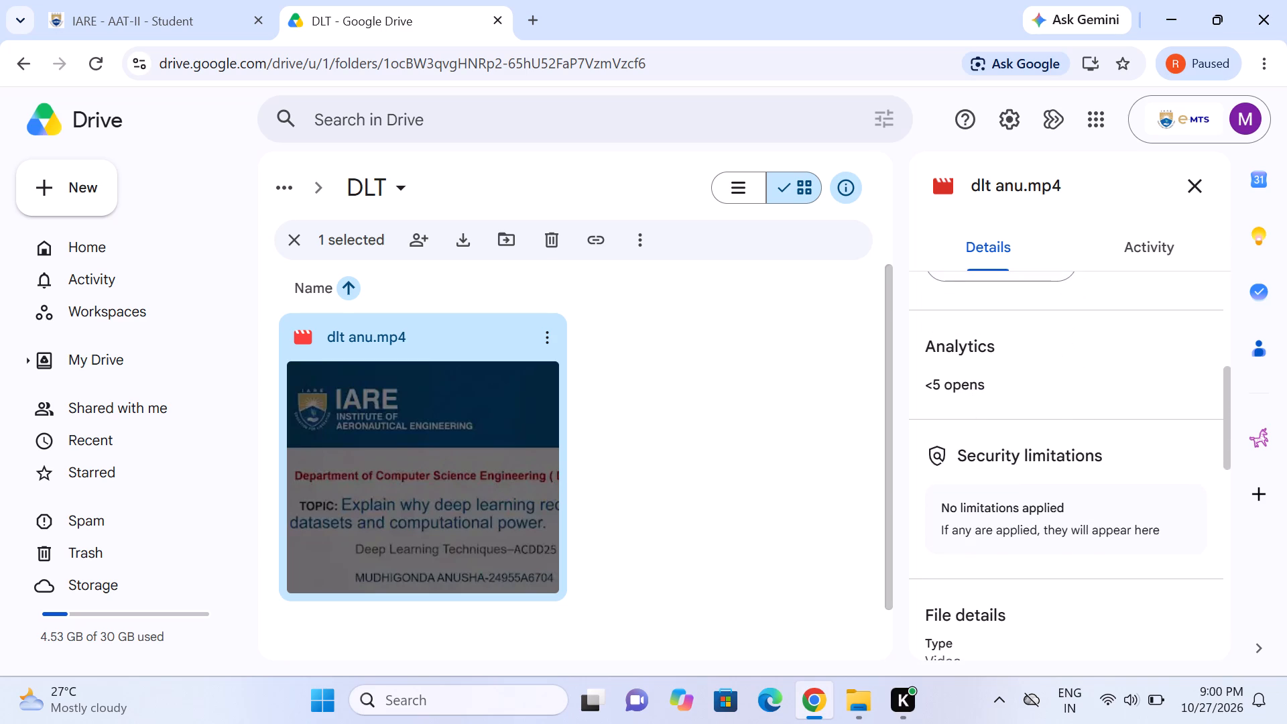
{"action": "scroll", "coordinate": [1056, 440], "scroll_direction": "down", "scroll_amount": 1}
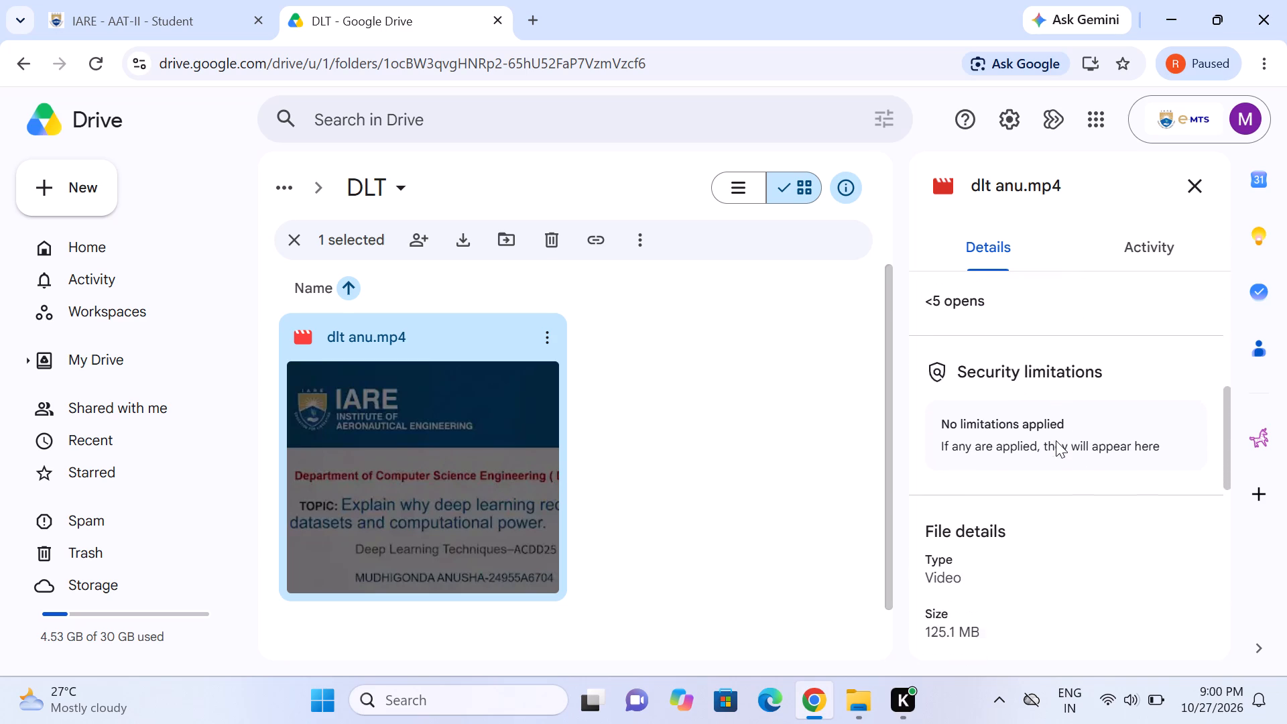
{"action": "scroll", "coordinate": [1056, 440], "scroll_direction": "down", "scroll_amount": 1}
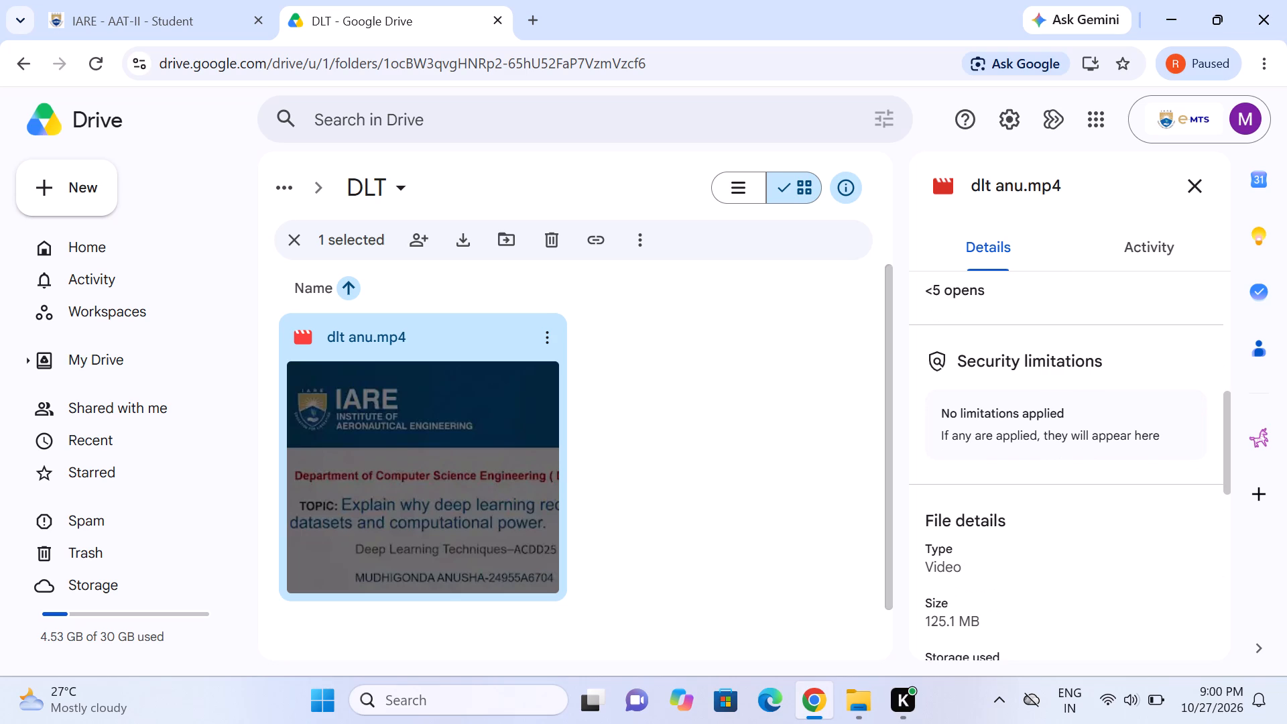
{"action": "scroll", "coordinate": [1056, 440], "scroll_direction": "down", "scroll_amount": 1}
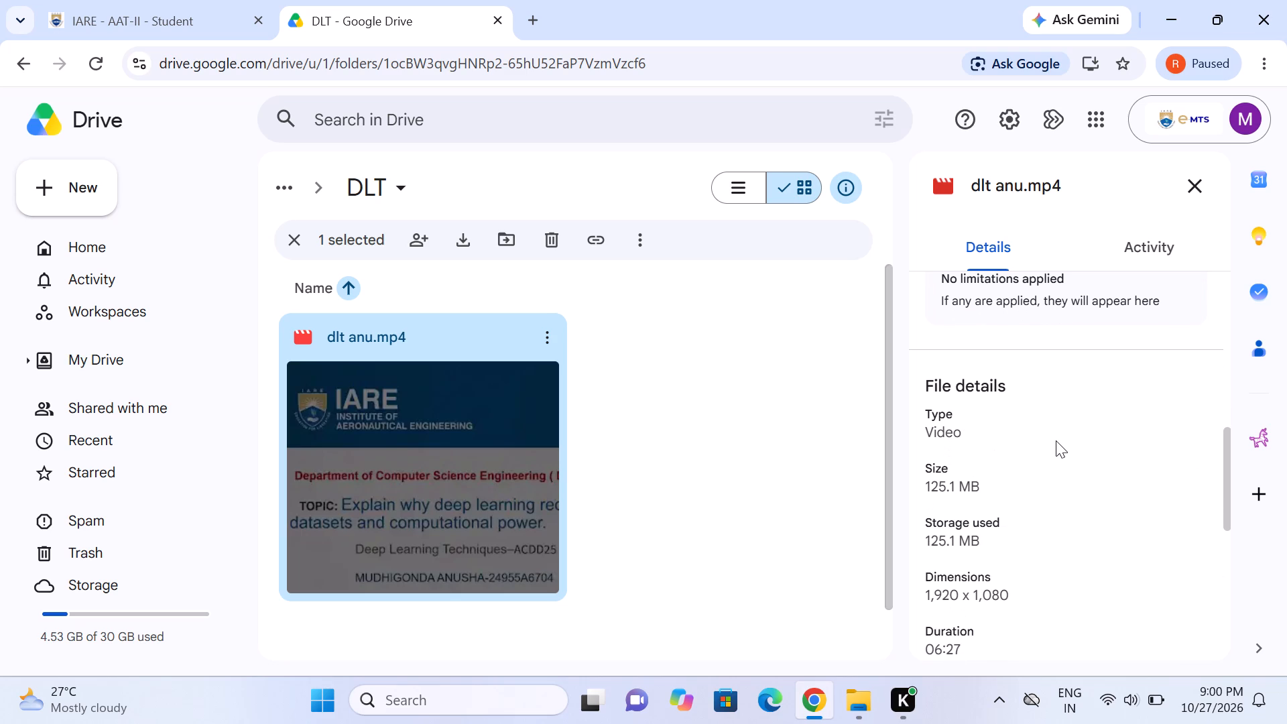
{"action": "scroll", "coordinate": [1056, 440], "scroll_direction": "up", "scroll_amount": 4}
{"action": "left_click", "coordinate": [1194, 180]}
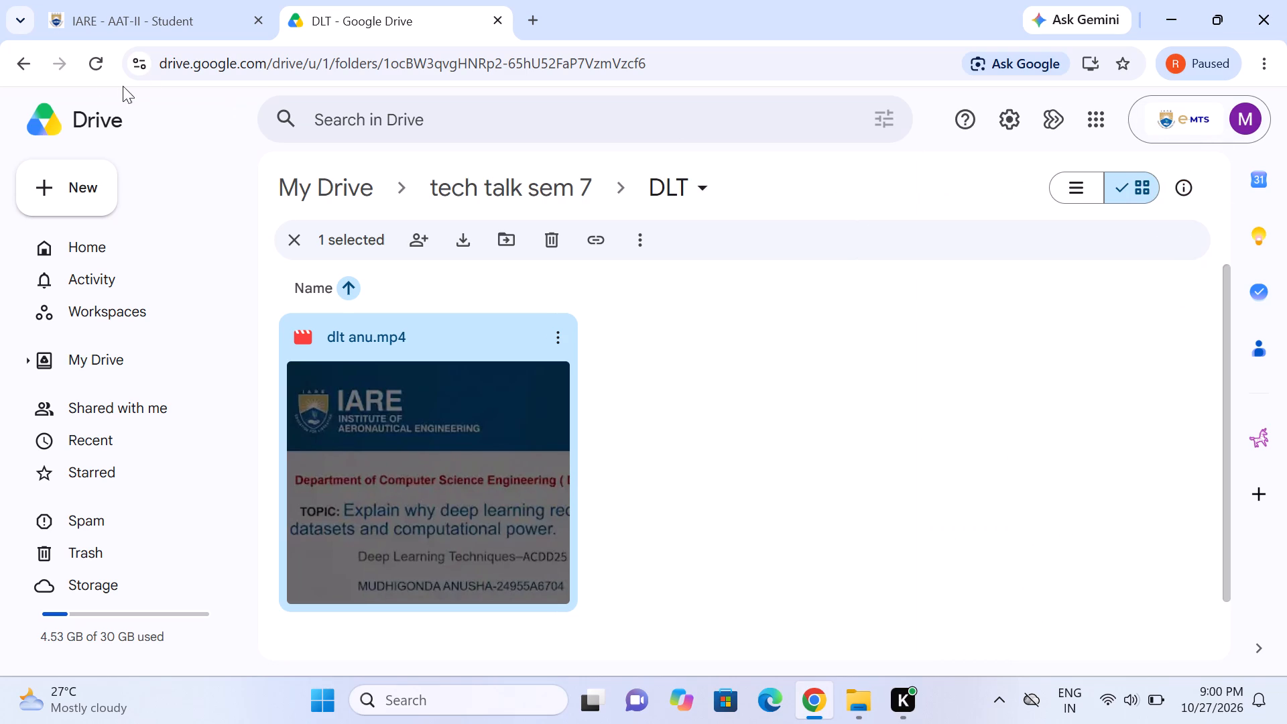
{"action": "left_click", "coordinate": [30, 68]}
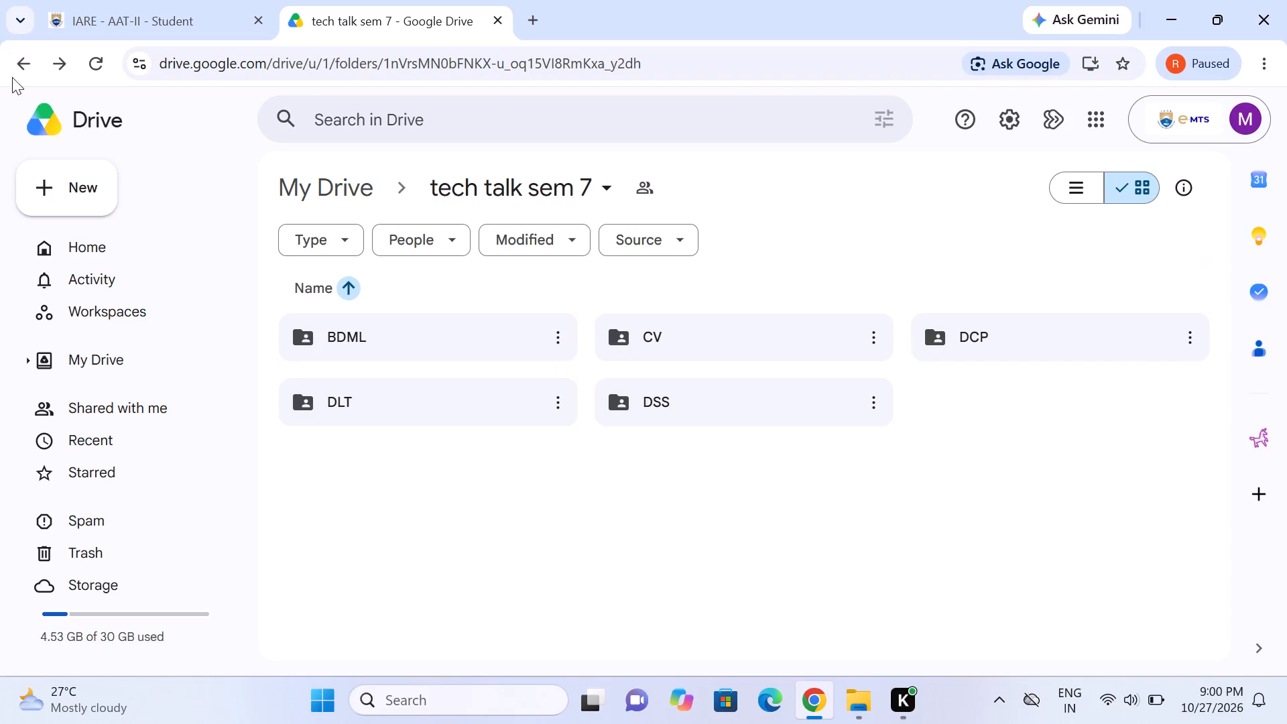
{"action": "left_click", "coordinate": [15, 54]}
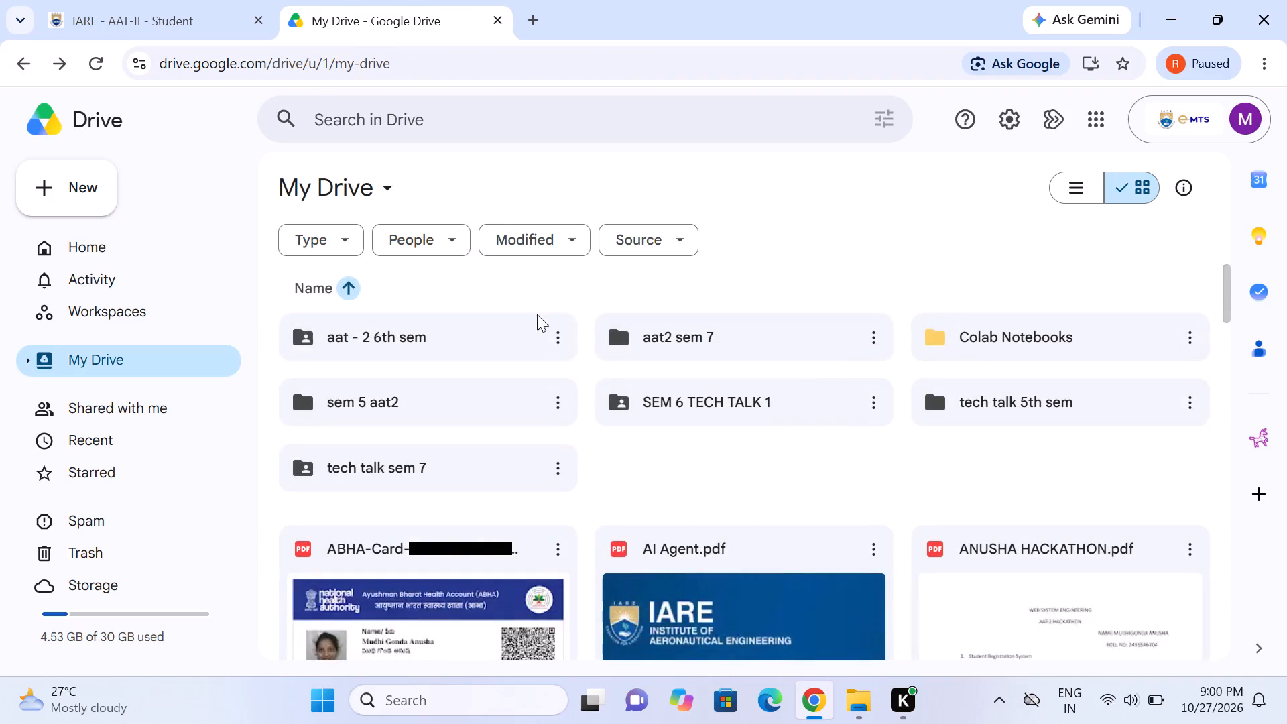
Inside the aat2 sem 7 folder, create a subfolder named BDM AAT 2.
{"action": "double_click", "coordinate": [776, 351]}
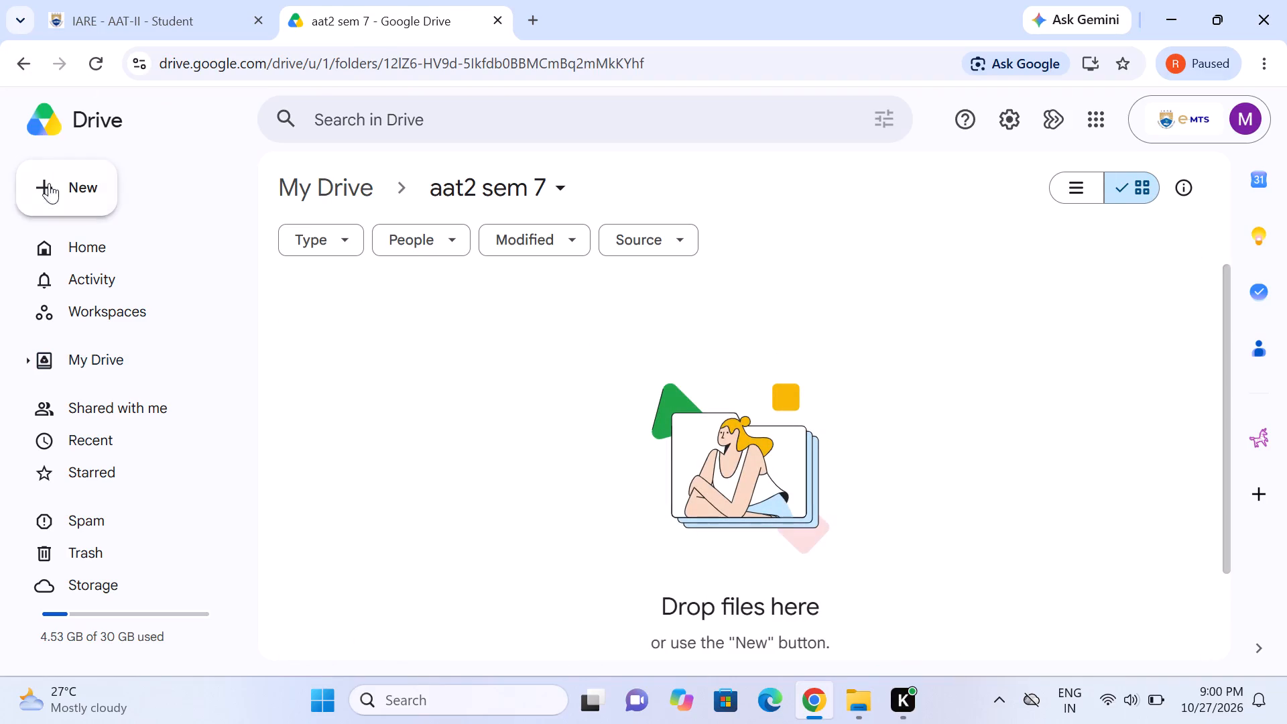
{"action": "left_click", "coordinate": [63, 182]}
{"action": "left_click", "coordinate": [134, 180]}
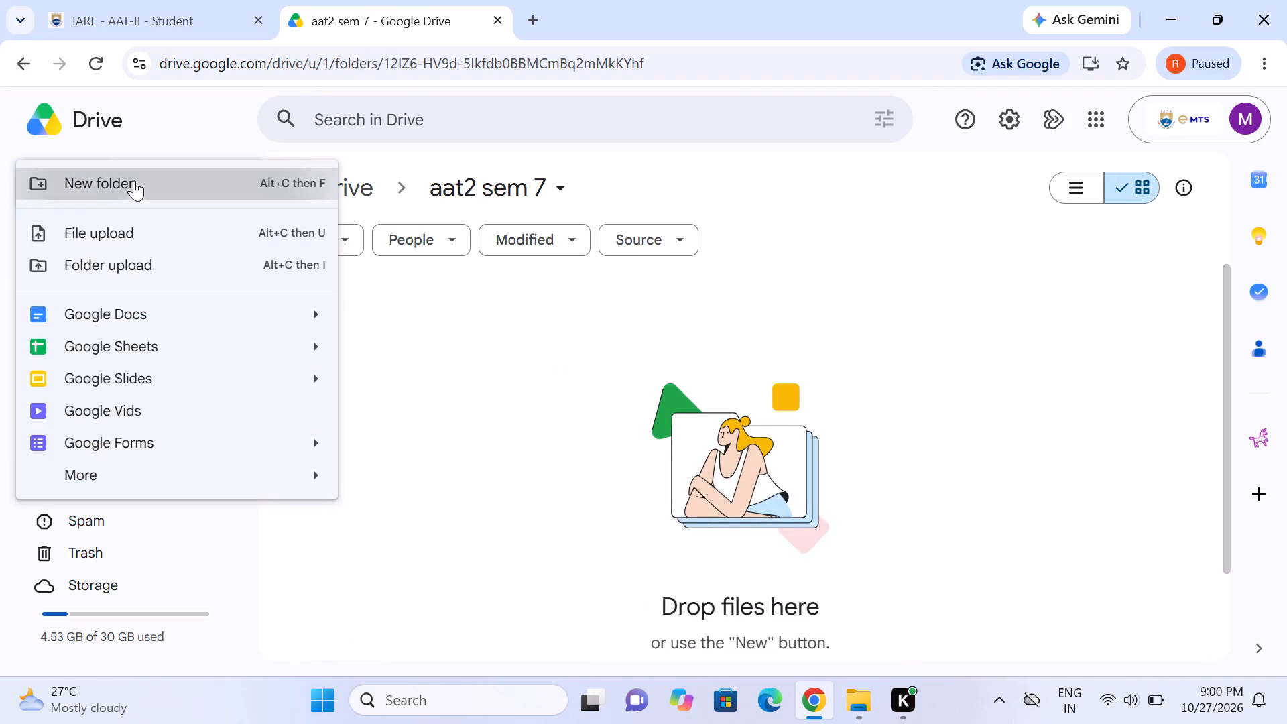
{"action": "key", "text": "BackSpace"}
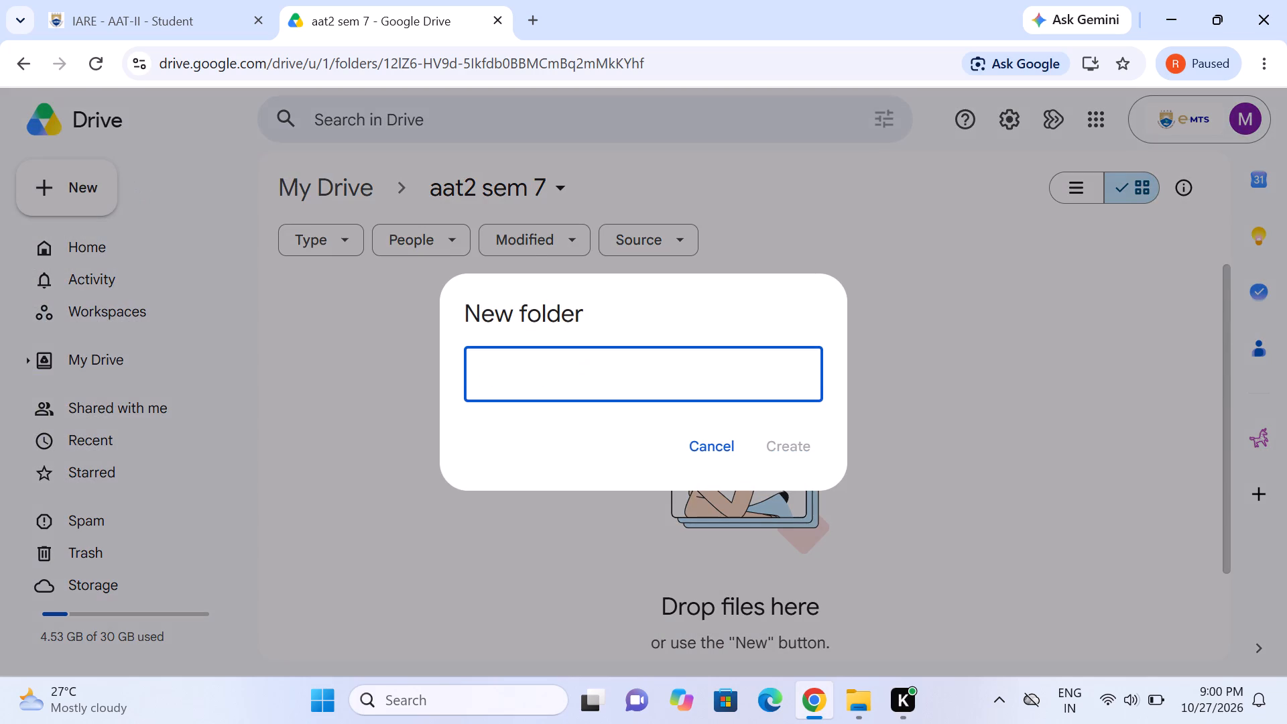
{"action": "type", "text": "BDM AAT 2"}
{"action": "key", "text": "Return"}
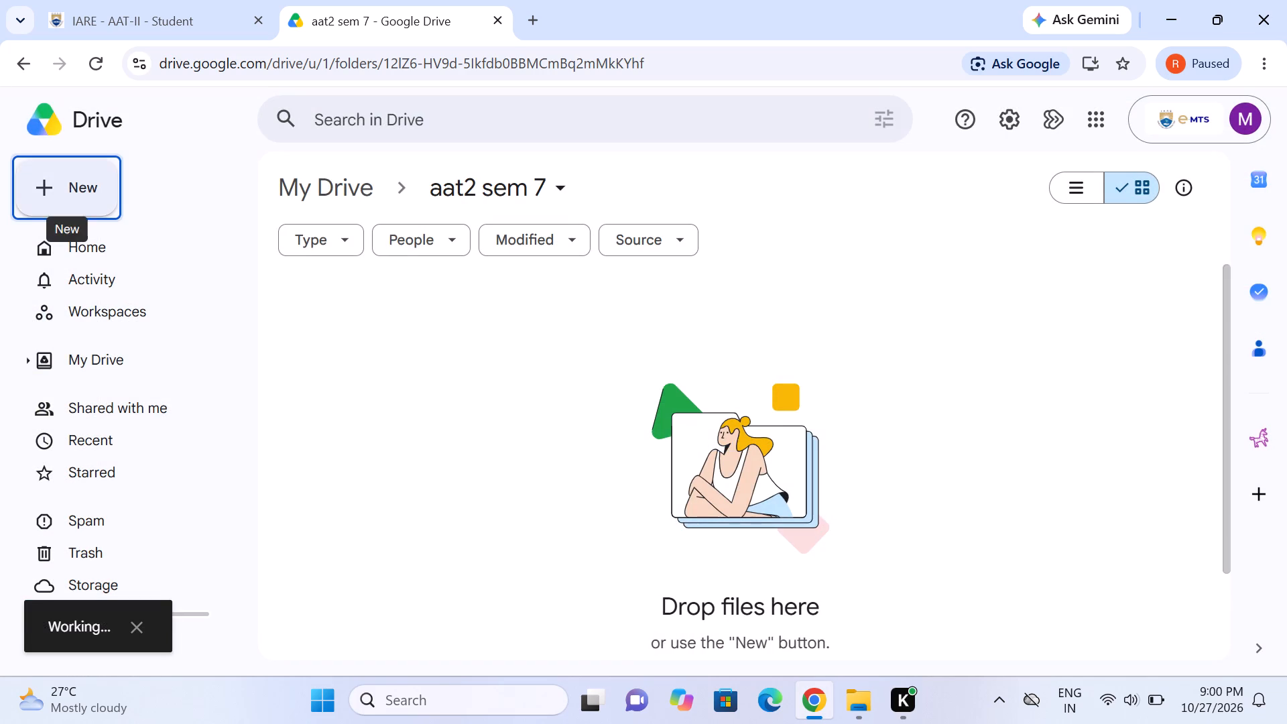
Create a second subfolder named DSS AAT2 in the aat2 sem 7 folder.
{"action": "left_click", "coordinate": [99, 188]}
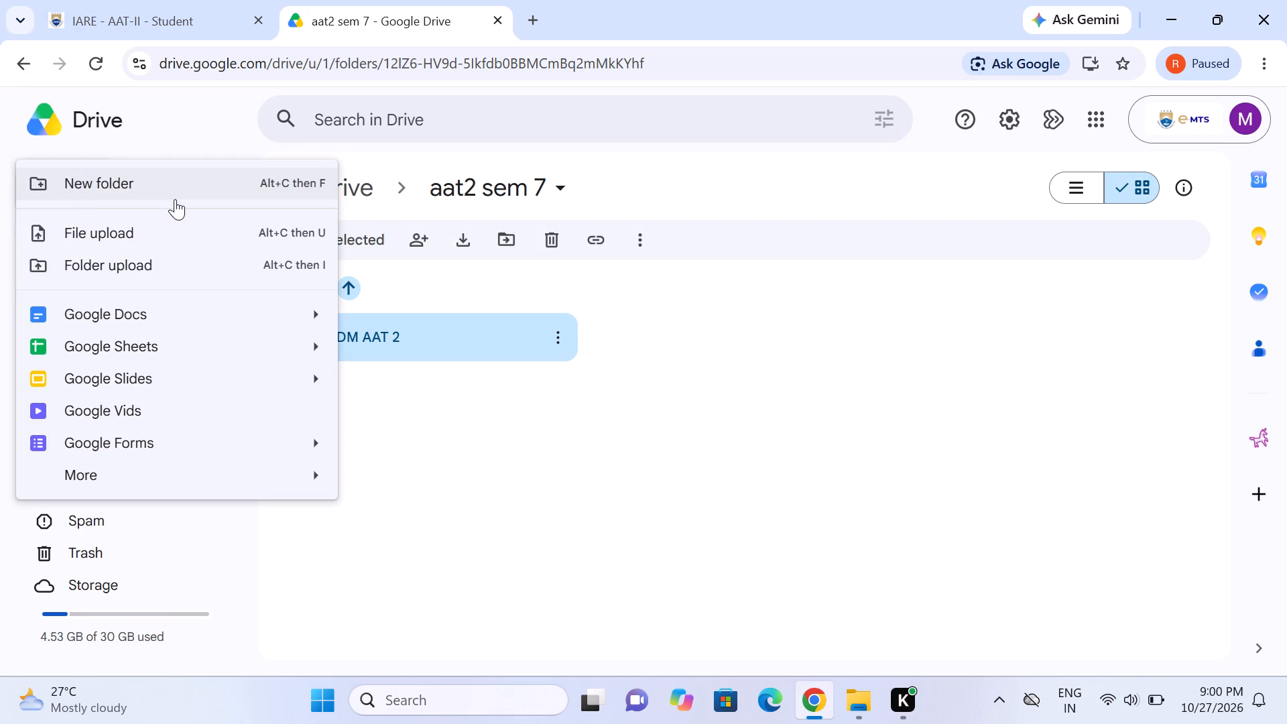
{"action": "left_click", "coordinate": [176, 188]}
{"action": "key", "text": "BackSpace"}
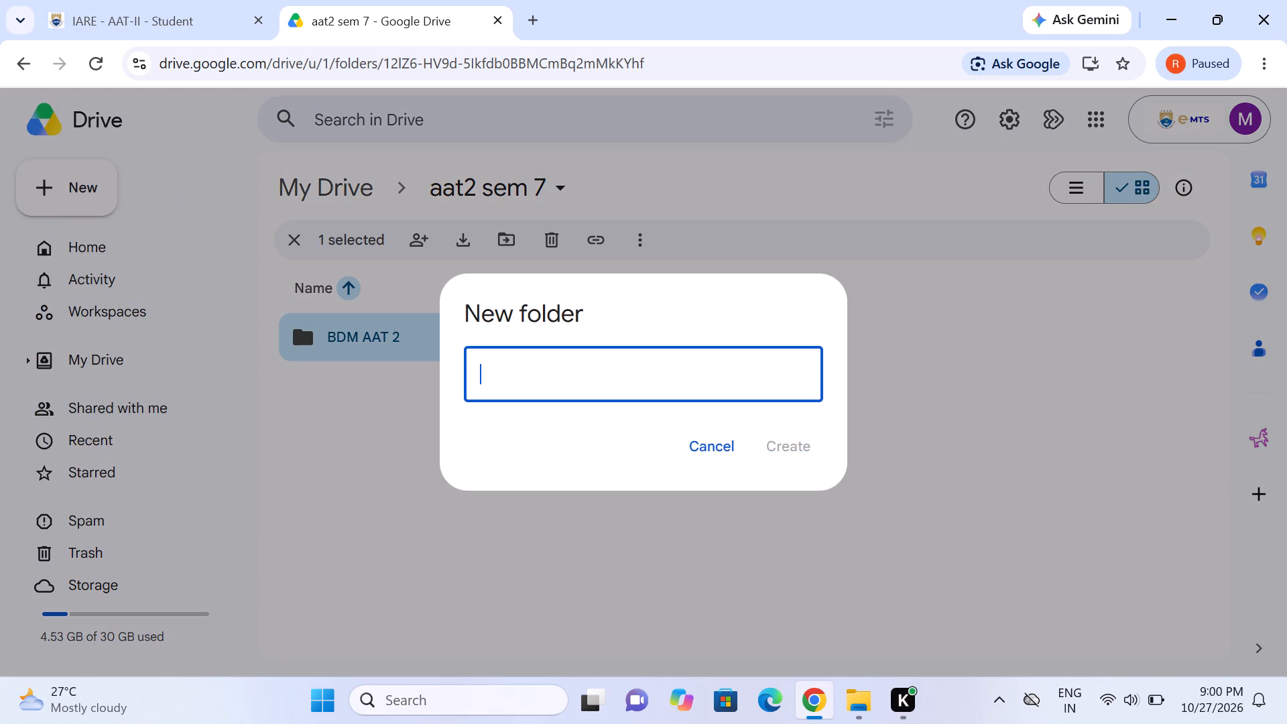
{"action": "type", "text": "DSS"}
{"action": "key", "text": "space"}
{"action": "type", "text": "AAT2"}
{"action": "key", "text": "Return"}
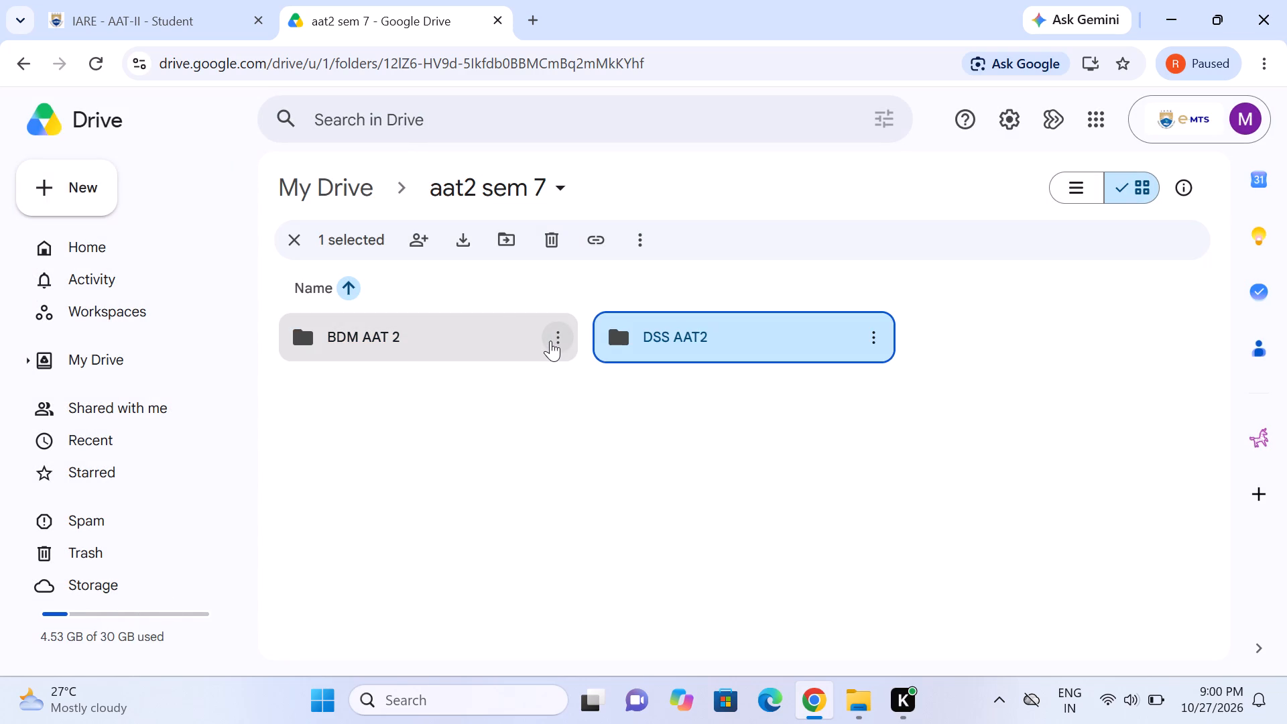
Copy the BDM AAT 2 folder's link and submit it as the ACDD21 video link with the attached report on the college portal.
{"action": "left_click", "coordinate": [550, 341]}
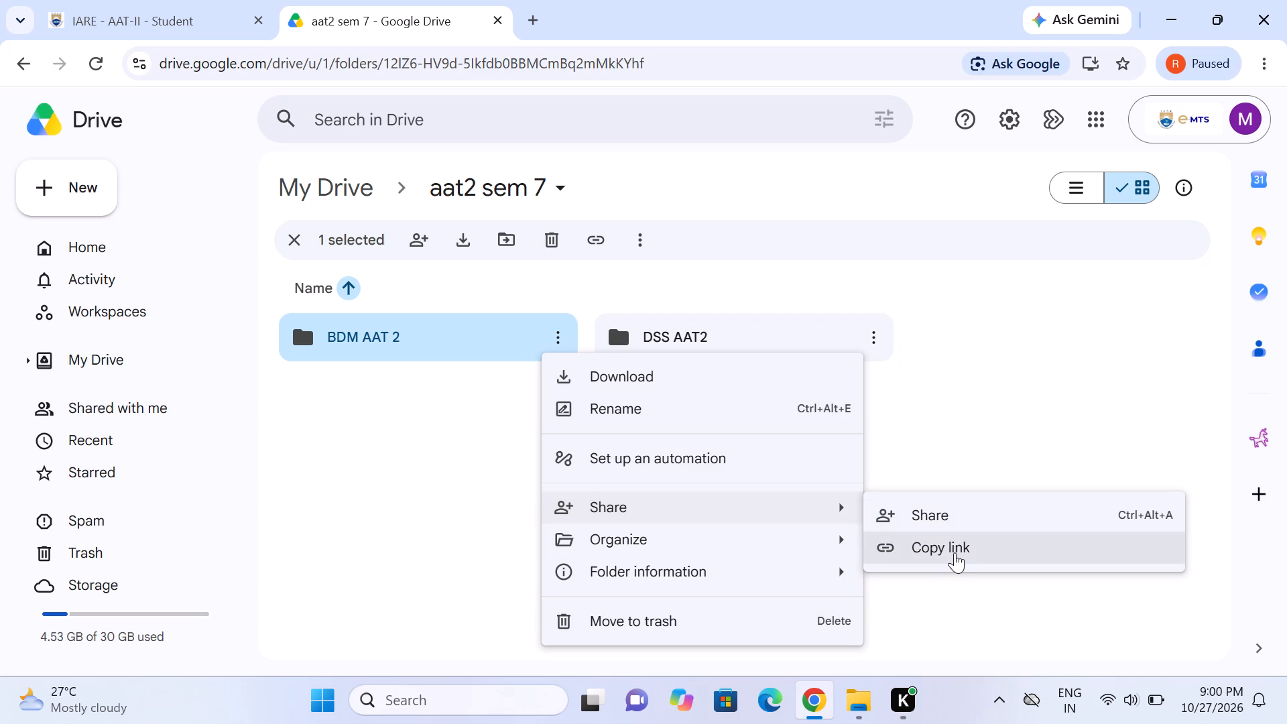
{"action": "left_click", "coordinate": [955, 552]}
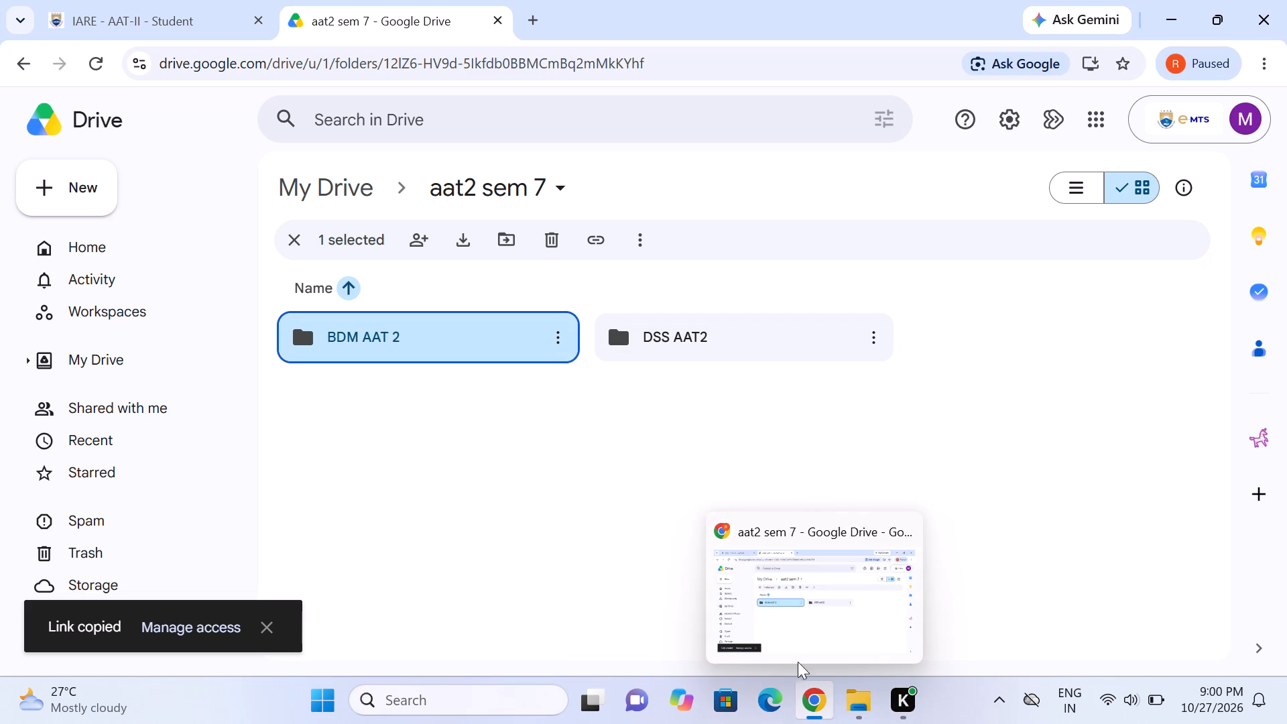
{"action": "left_click", "coordinate": [90, 0]}
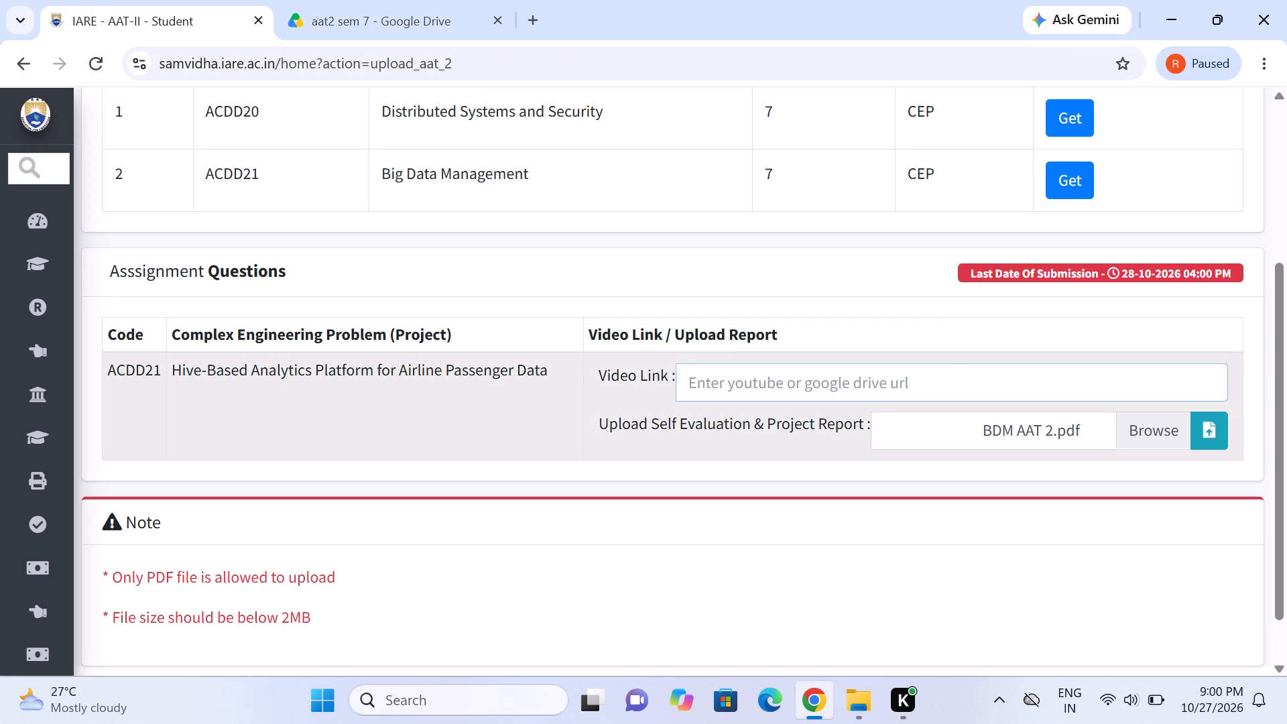
{"action": "left_click", "coordinate": [928, 372]}
{"action": "key", "text": "ctrl+v"}
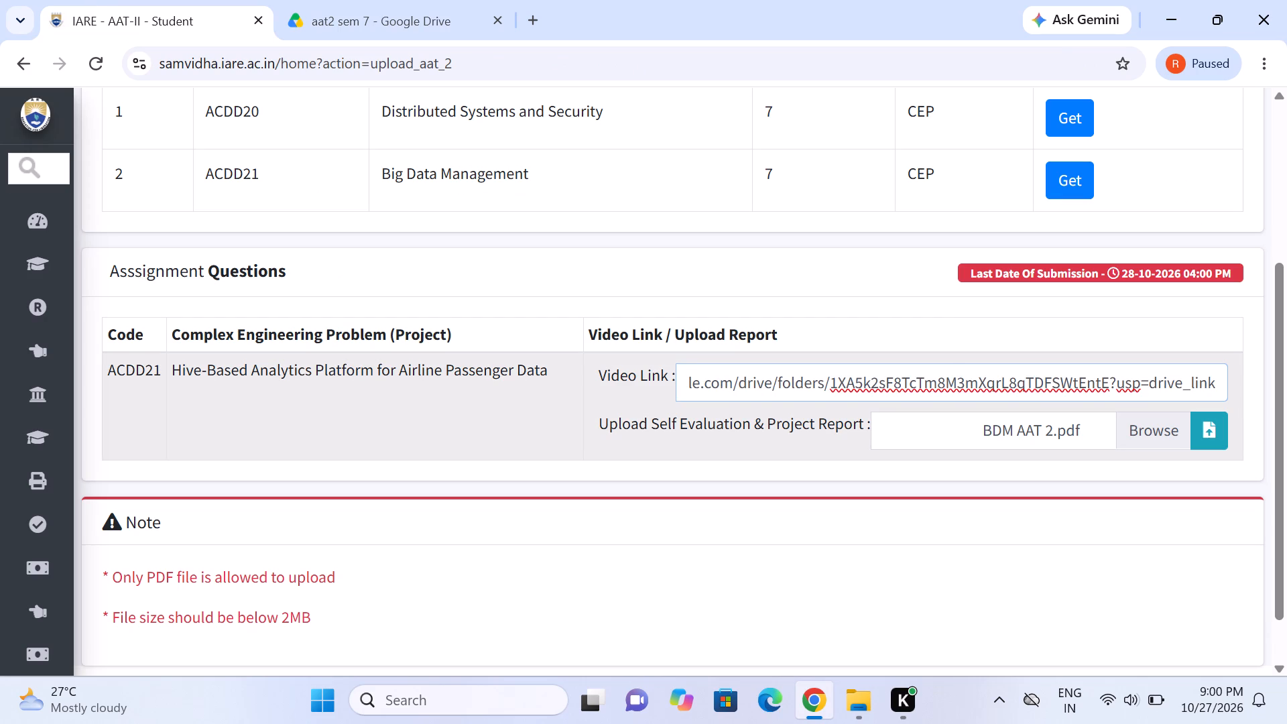
{"action": "left_click", "coordinate": [1208, 436]}
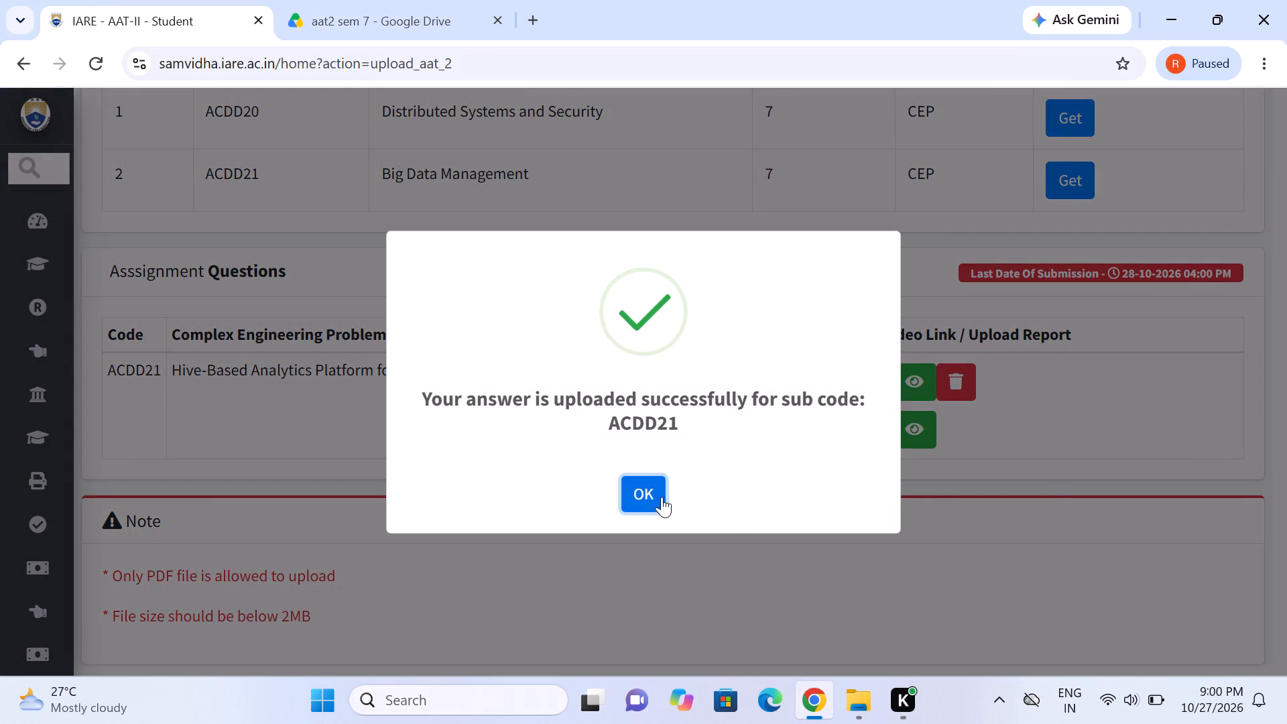
Check the submitted ACDD21 video link by viewing the Drive folder it opens.
{"action": "left_click", "coordinate": [654, 492]}
{"action": "left_click", "coordinate": [903, 383]}
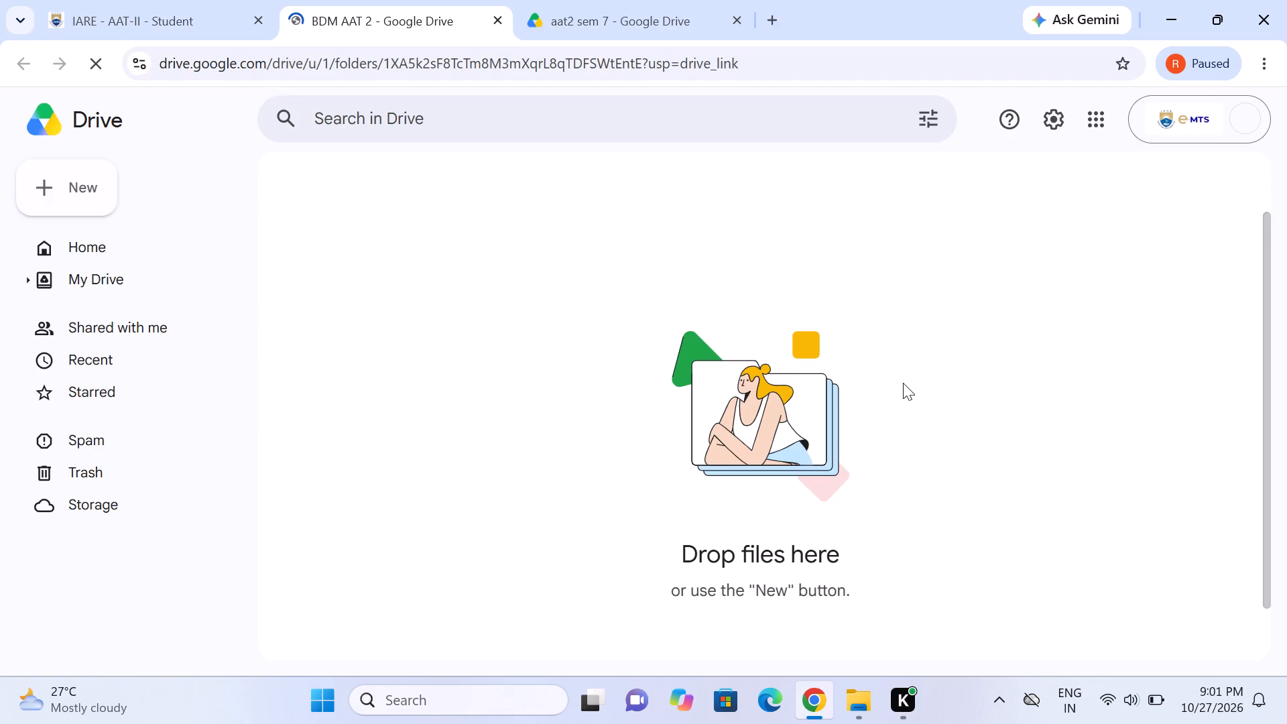
{"action": "left_click", "coordinate": [493, 22]}
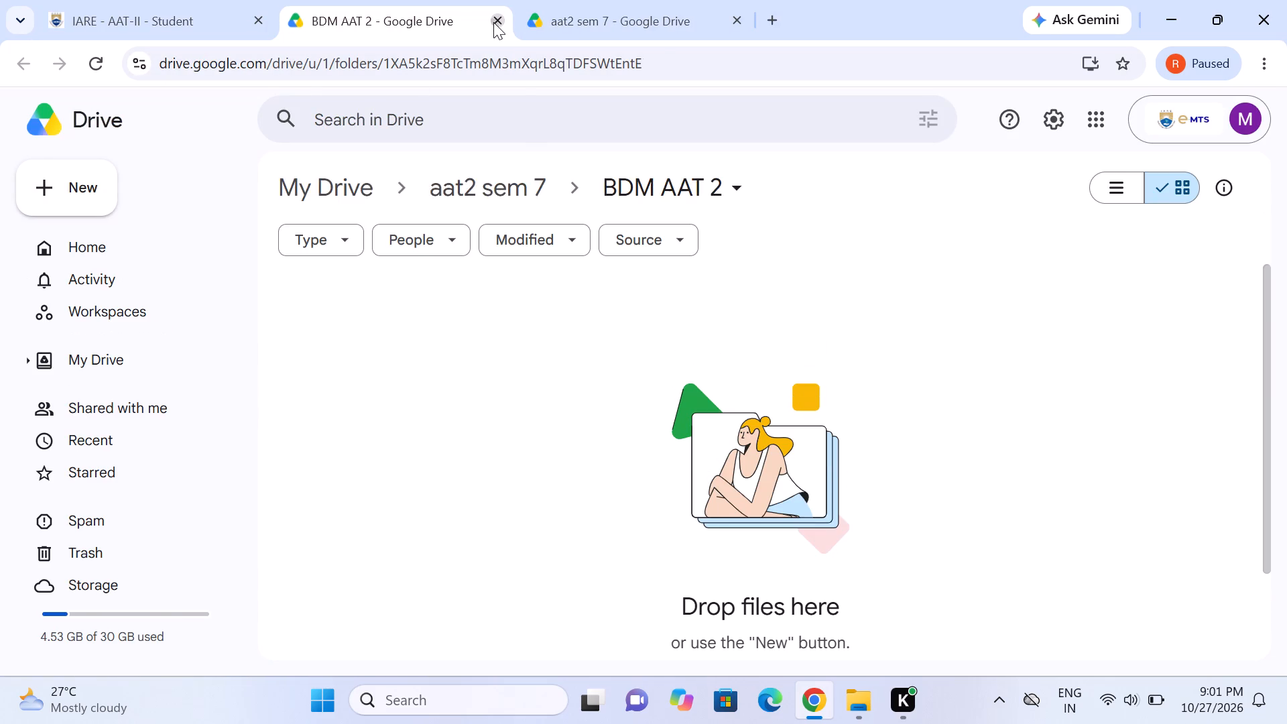
Examine the activity, details and sharing access of the BDM AAT 2 folder in Drive, leaving its access settings as they are.
{"action": "left_click", "coordinate": [443, 22]}
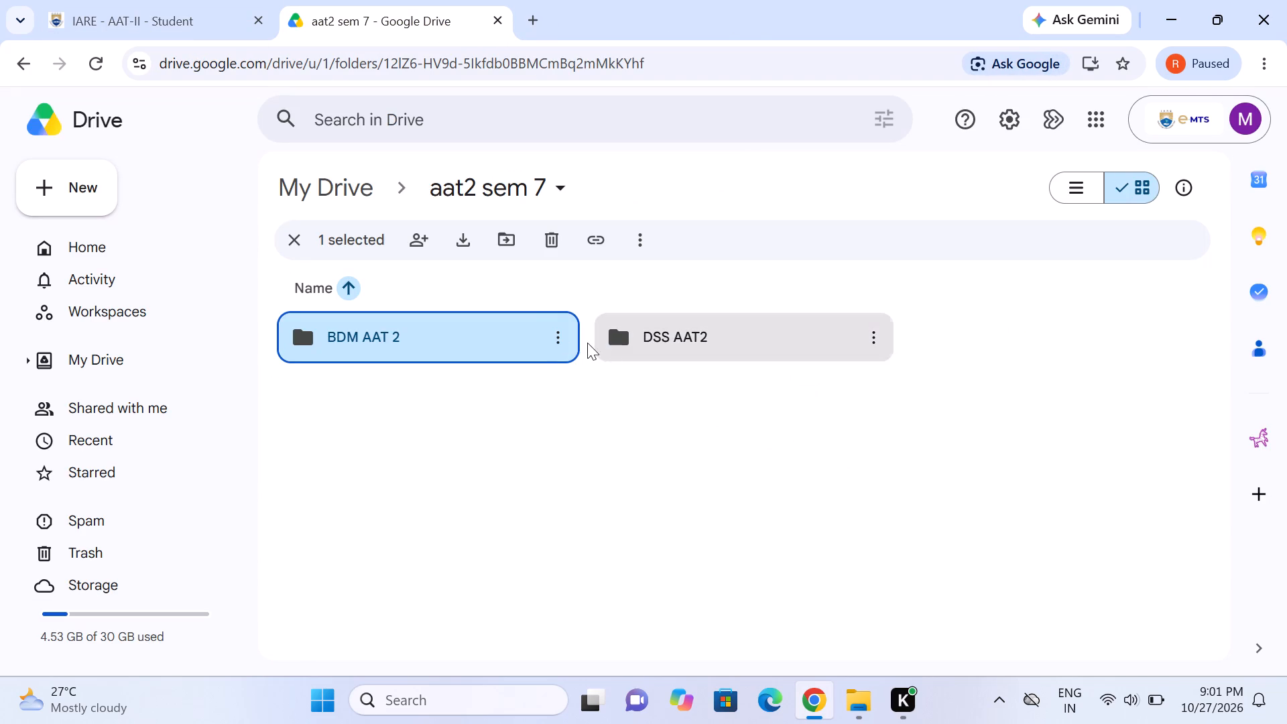
{"action": "left_click", "coordinate": [560, 339]}
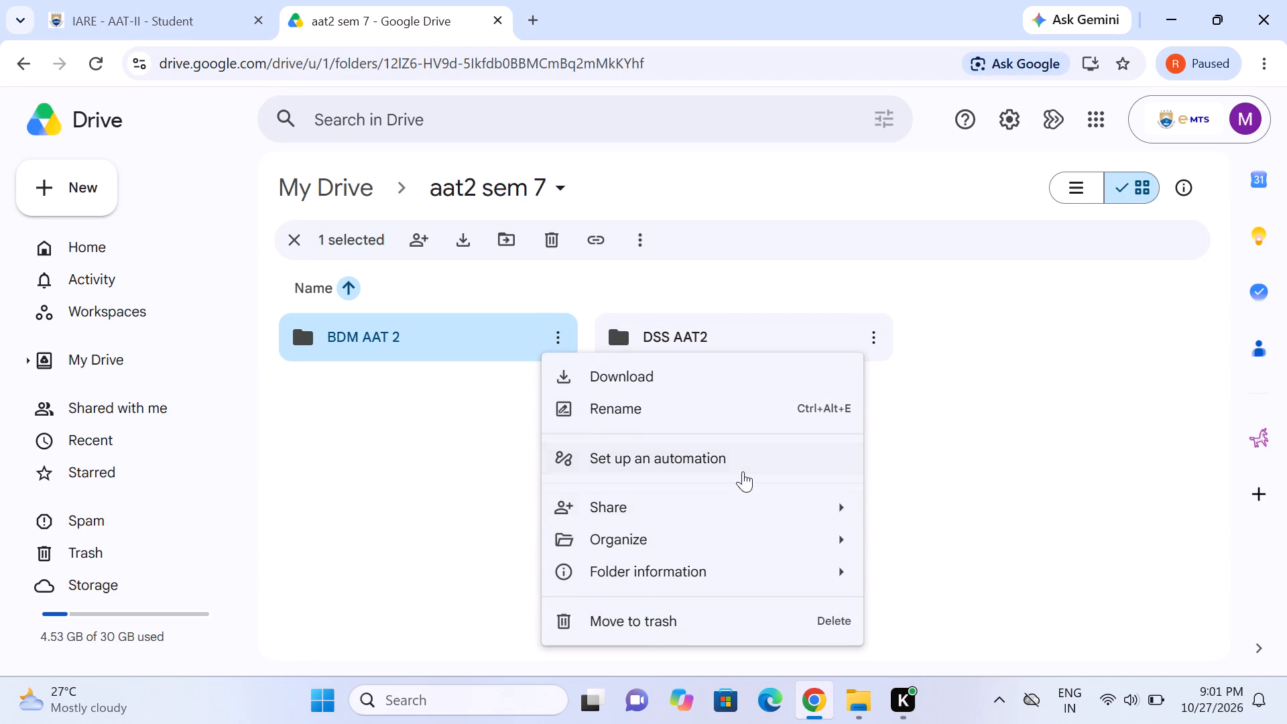
{"action": "left_click", "coordinate": [911, 533]}
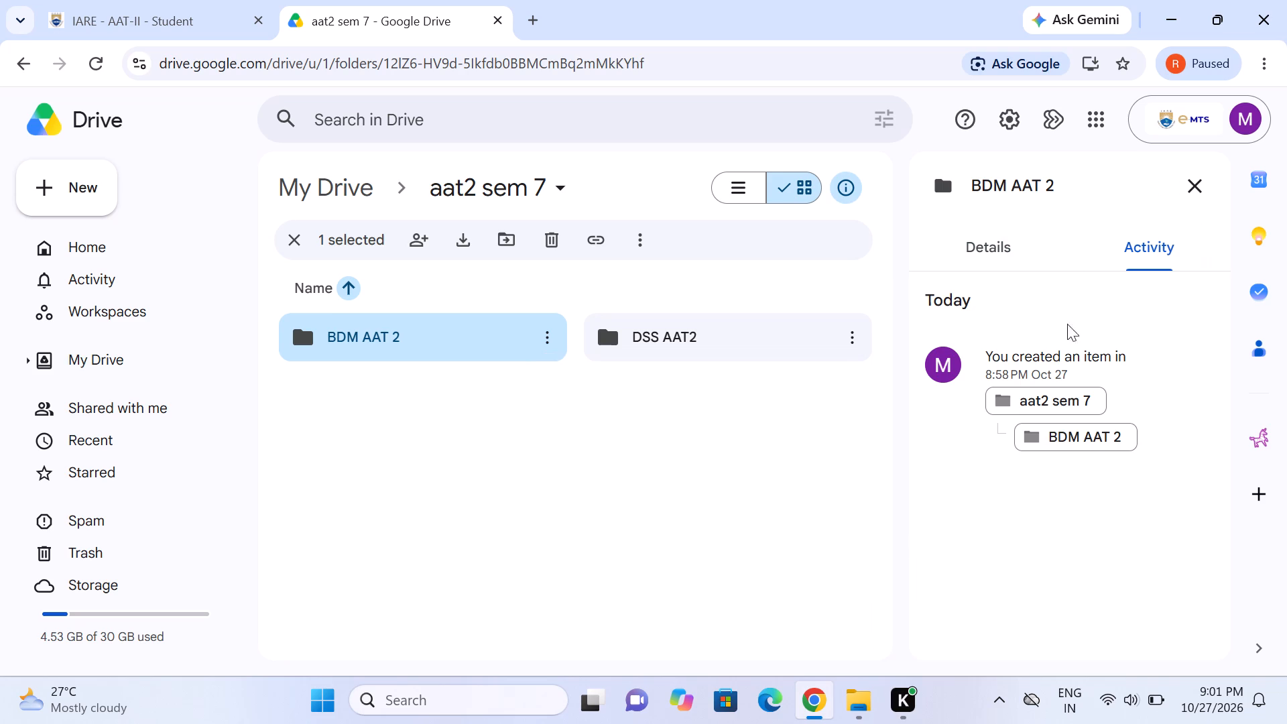
{"action": "left_click", "coordinate": [1013, 249]}
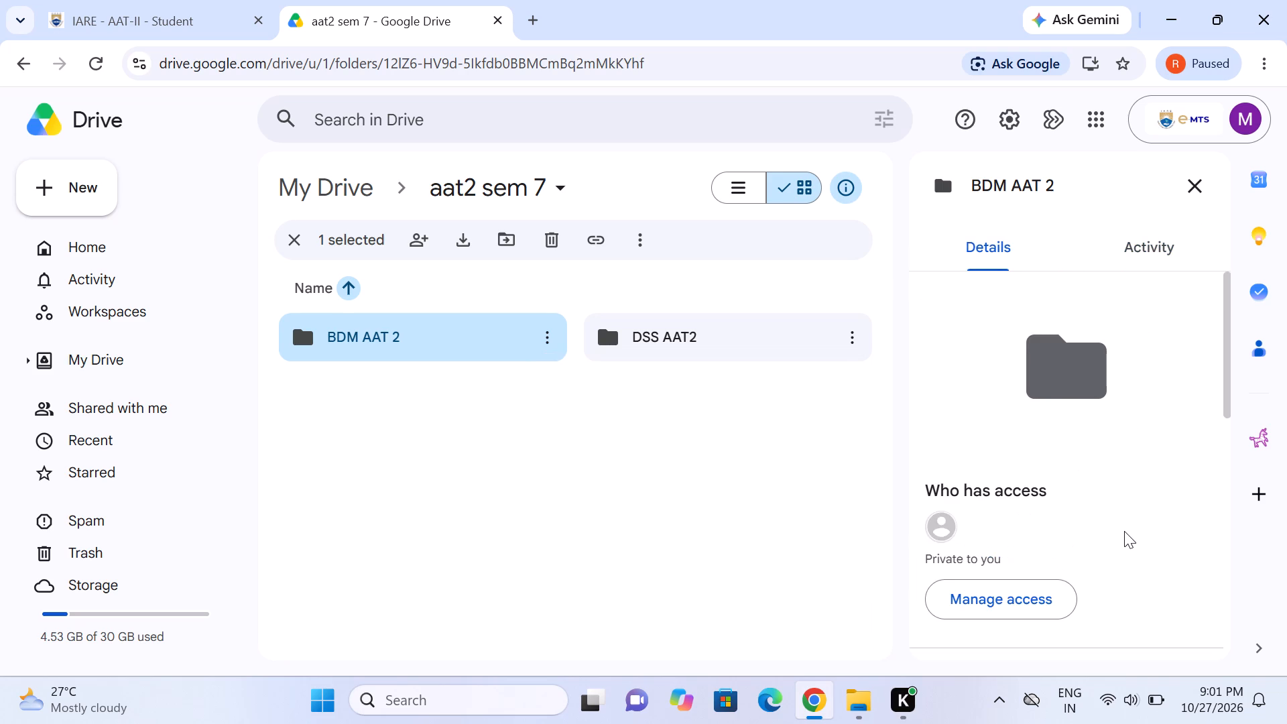
{"action": "scroll", "coordinate": [1124, 531], "scroll_direction": "down", "scroll_amount": 2}
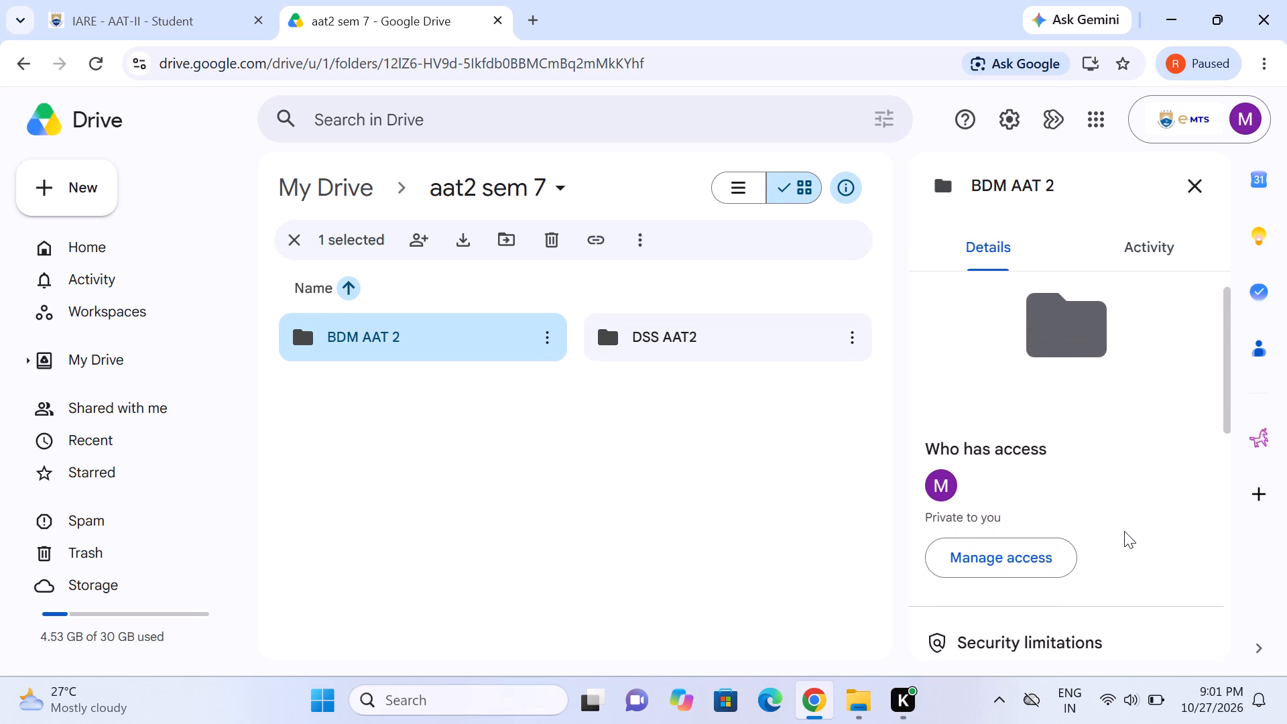
{"action": "scroll", "coordinate": [1124, 531], "scroll_direction": "down", "scroll_amount": 1}
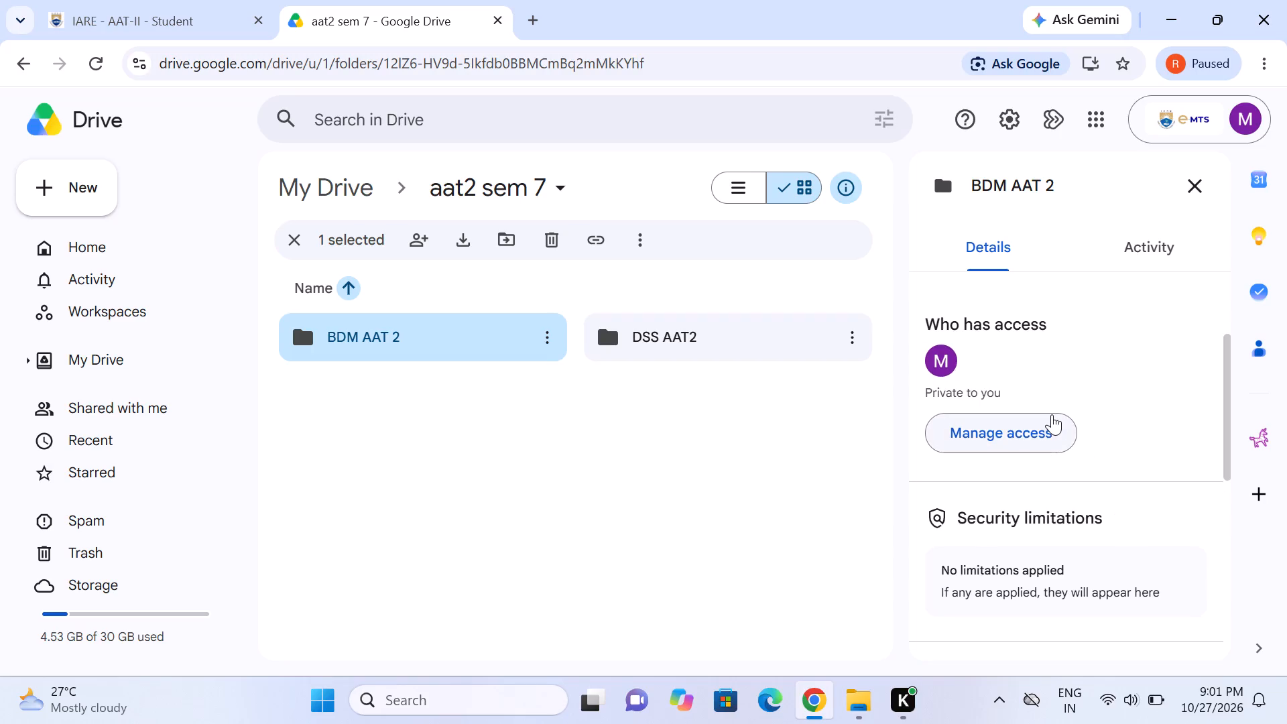
{"action": "left_click", "coordinate": [1052, 414]}
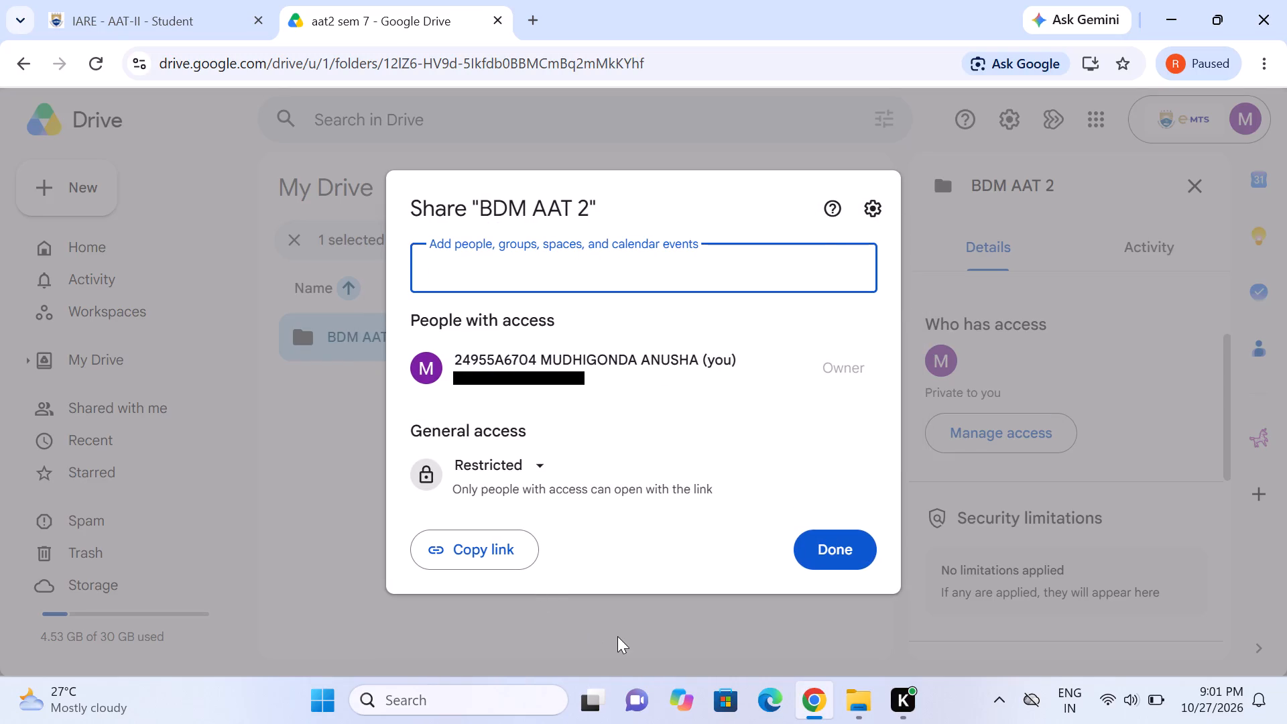
{"action": "left_click", "coordinate": [825, 541]}
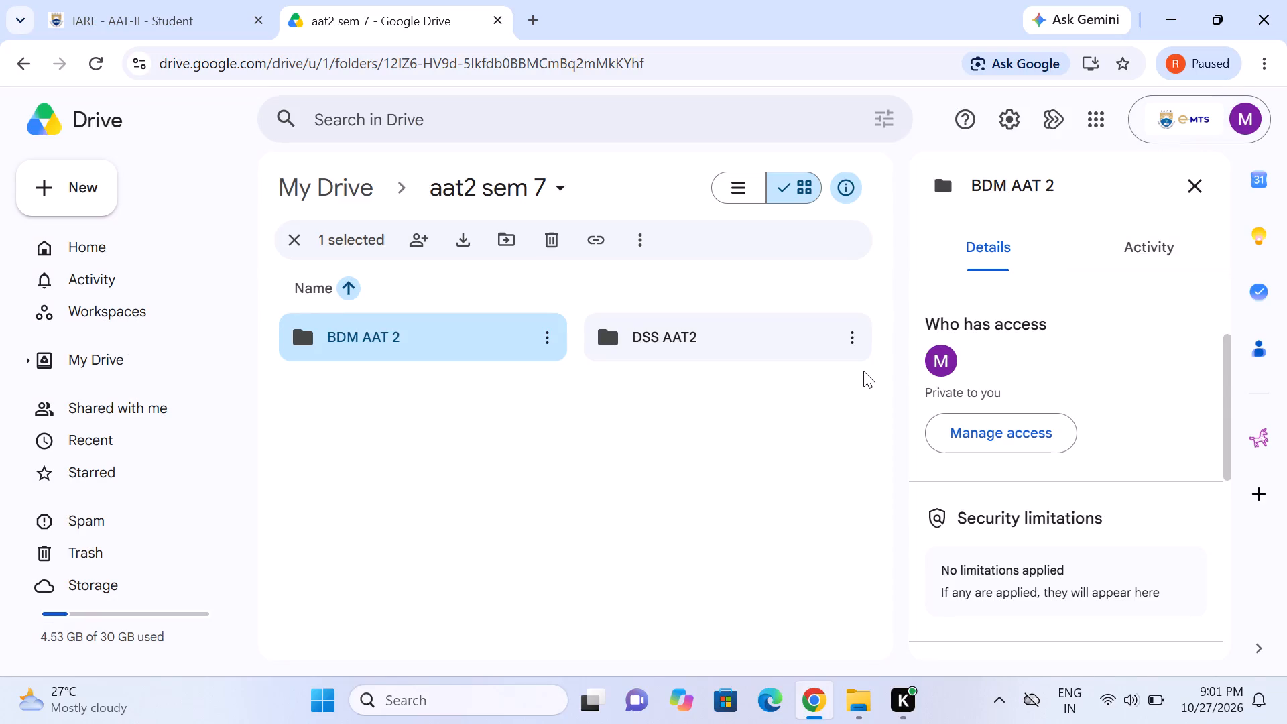
{"action": "left_click", "coordinate": [498, 19]}
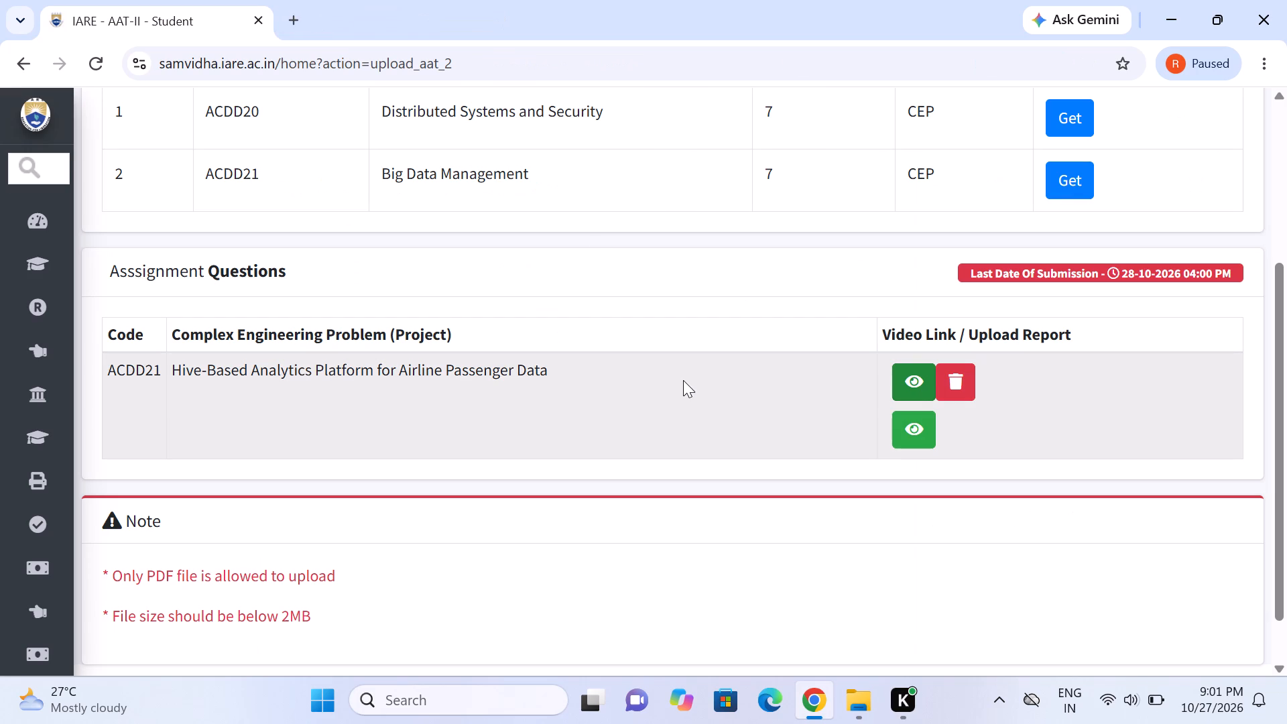
Review the uploaded ACDD21 report PDF, including the self-assessment form's course outcomes section, from the college portal.
{"action": "scroll", "coordinate": [683, 380], "scroll_direction": "up", "scroll_amount": 3}
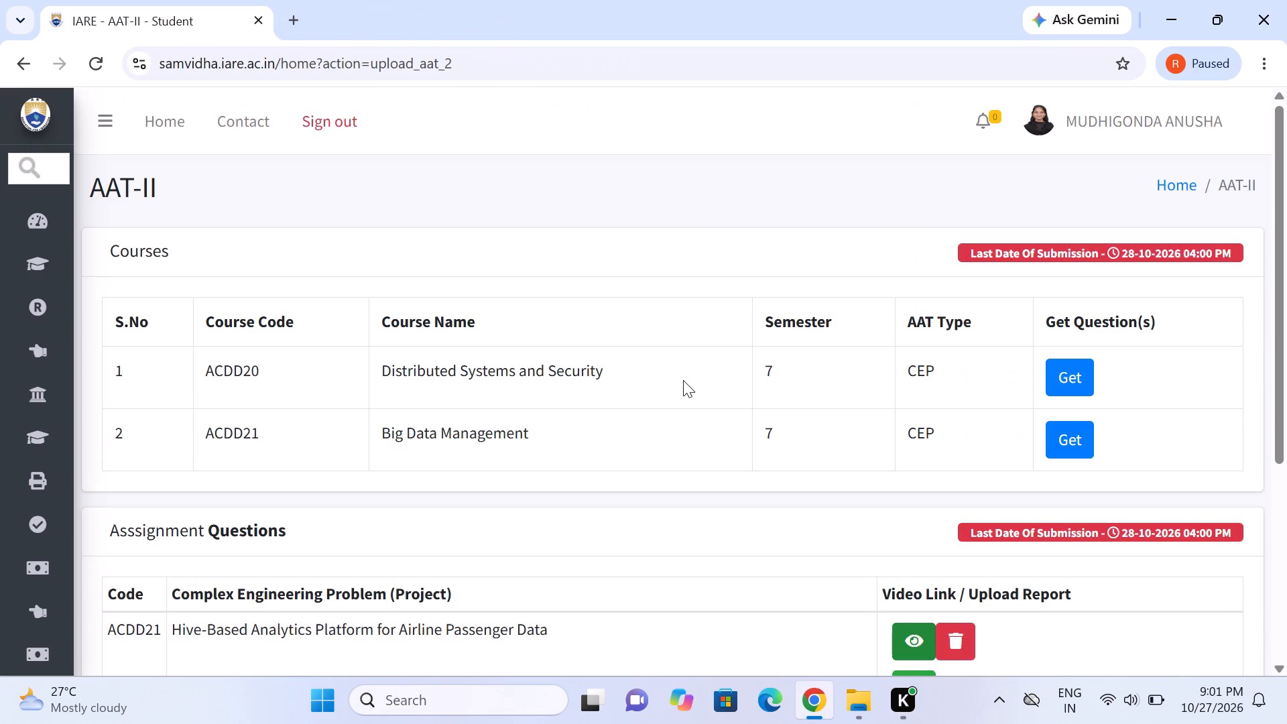
{"action": "scroll", "coordinate": [879, 484], "scroll_direction": "down", "scroll_amount": 2}
{"action": "left_click", "coordinate": [924, 434]}
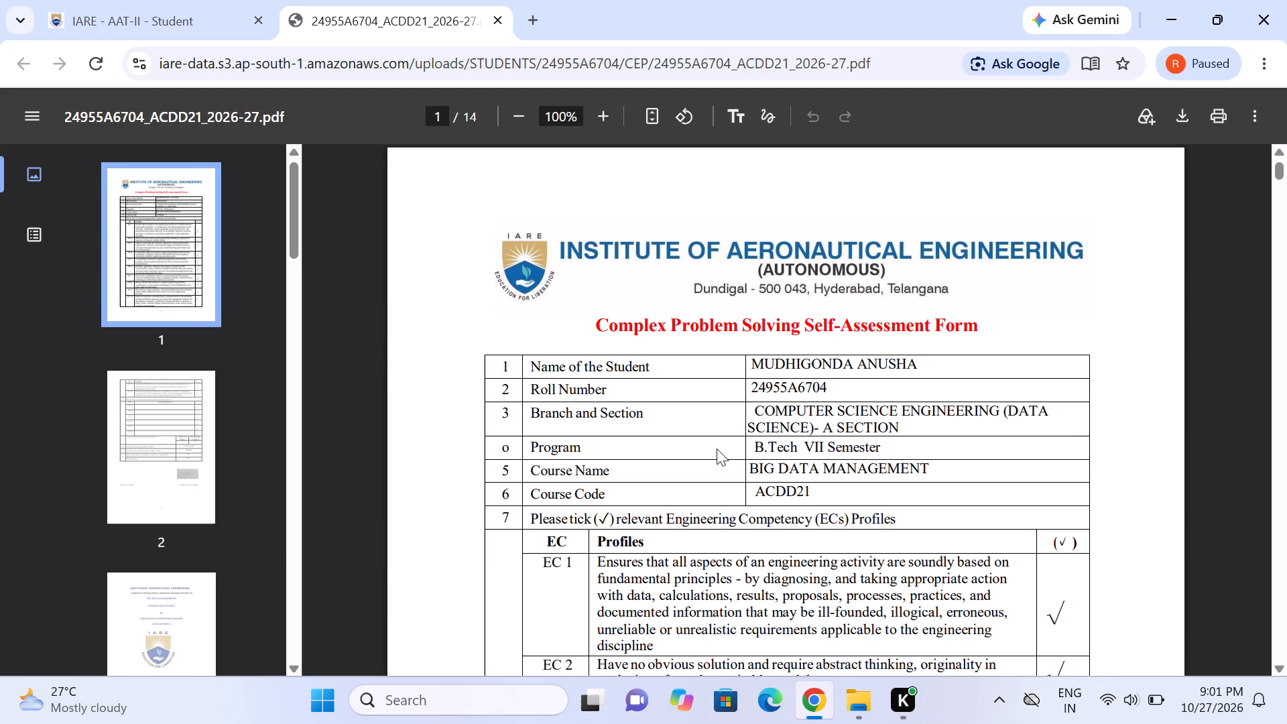
{"action": "scroll", "coordinate": [717, 448], "scroll_direction": "down", "scroll_amount": 9}
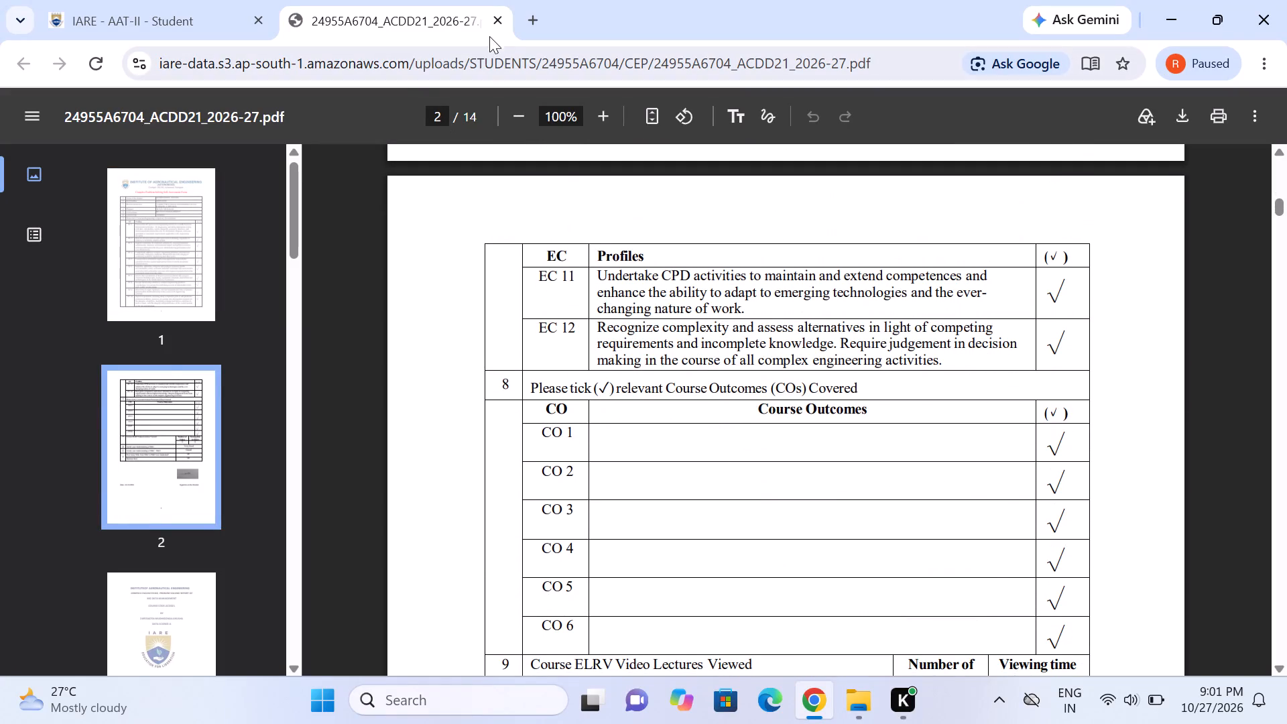
{"action": "left_click", "coordinate": [500, 17]}
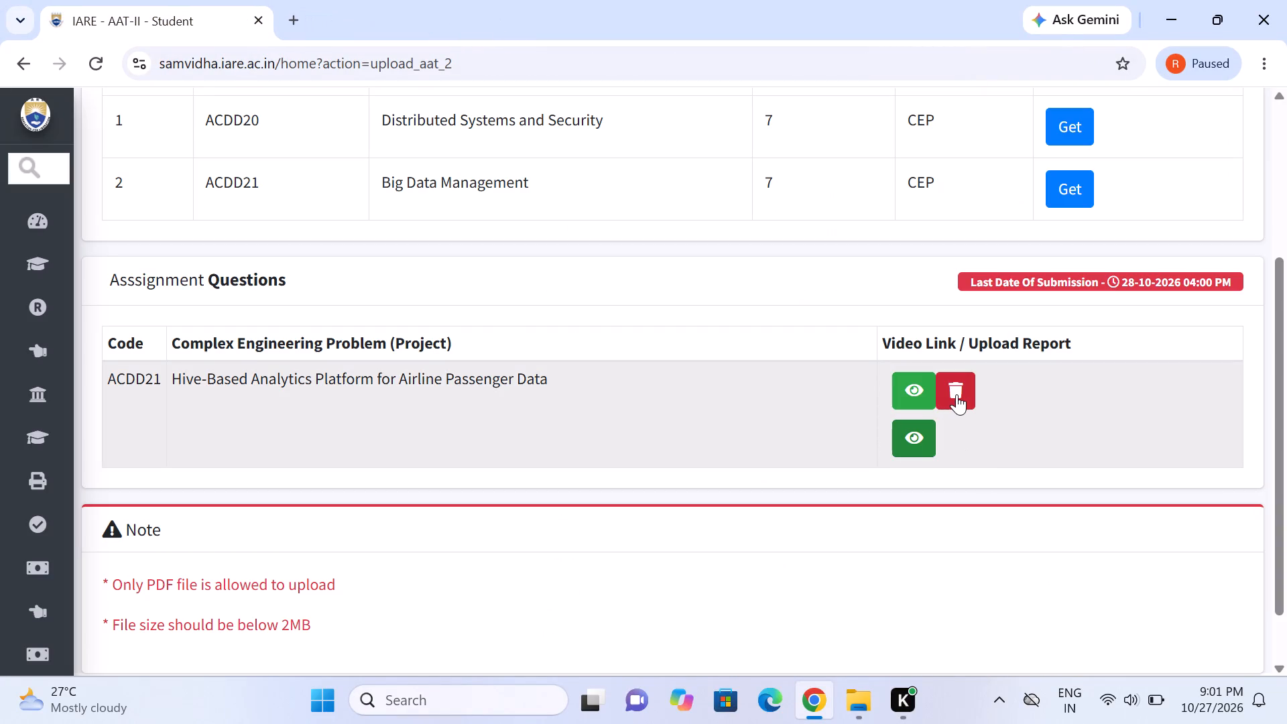
Delete the ACDD21 submission from the college portal.
{"action": "left_click", "coordinate": [957, 394]}
{"action": "left_click", "coordinate": [635, 489]}
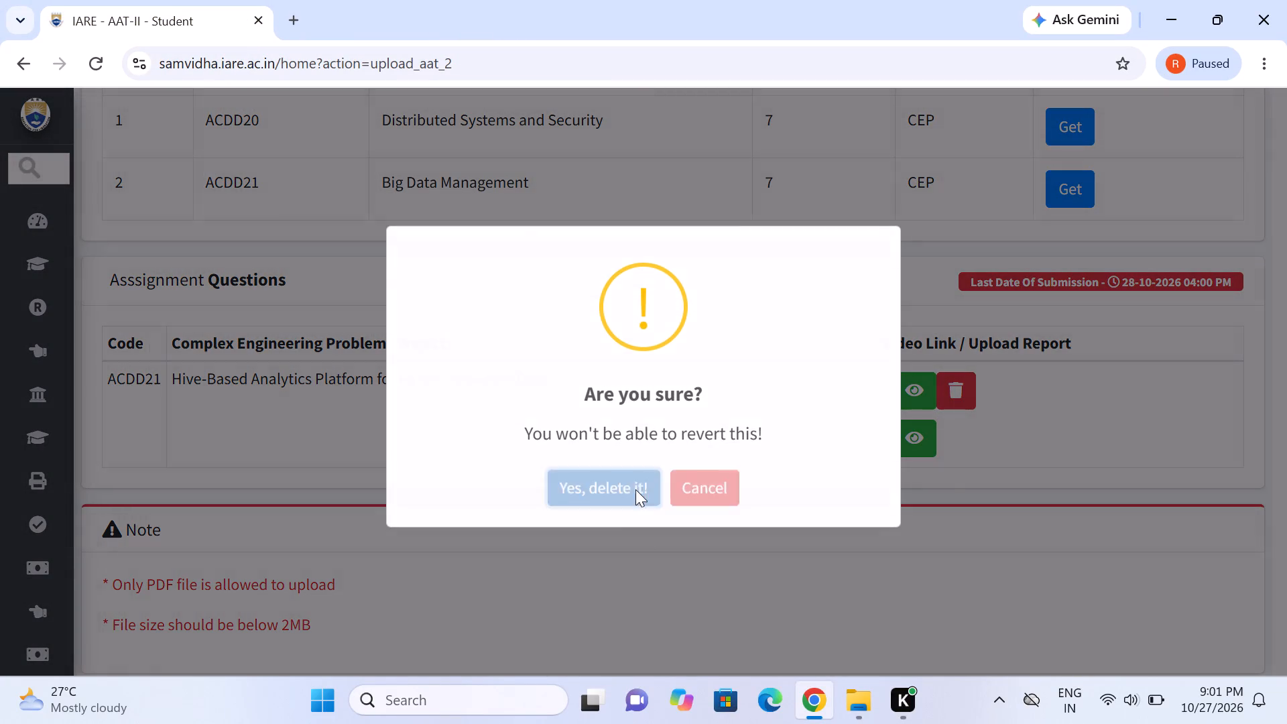
{"action": "left_click", "coordinate": [644, 493]}
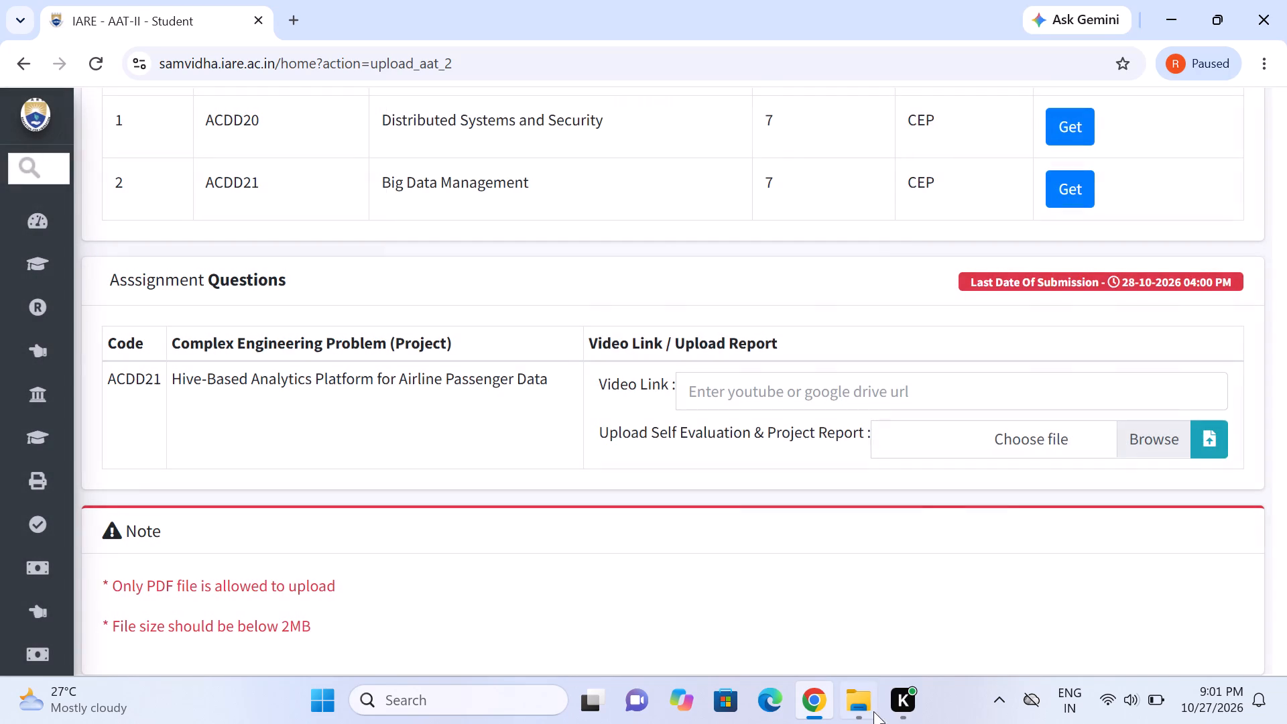
Delete the BDM AAT 2 PDF from the Downloads folder in File Explorer.
{"action": "left_click", "coordinate": [859, 695]}
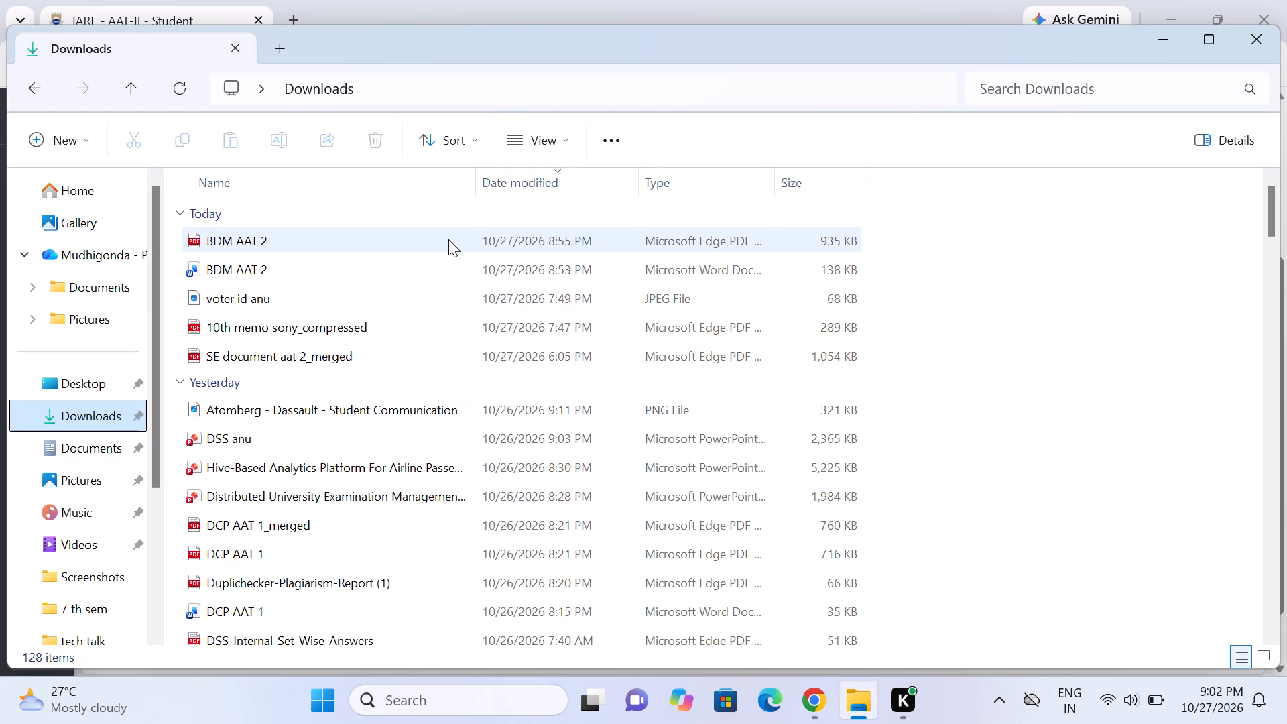
{"action": "left_click", "coordinate": [448, 239]}
{"action": "left_click", "coordinate": [365, 129]}
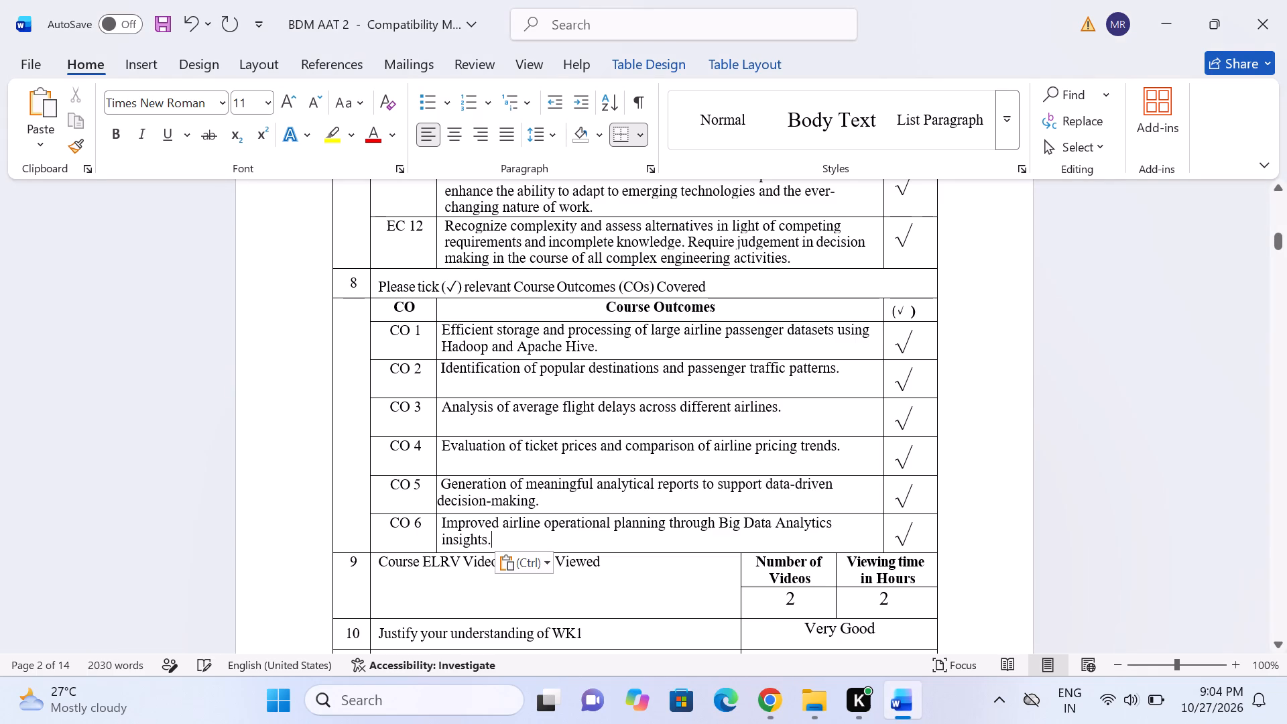
{"action": "scroll", "coordinate": [689, 575], "scroll_direction": "down", "scroll_amount": 4}
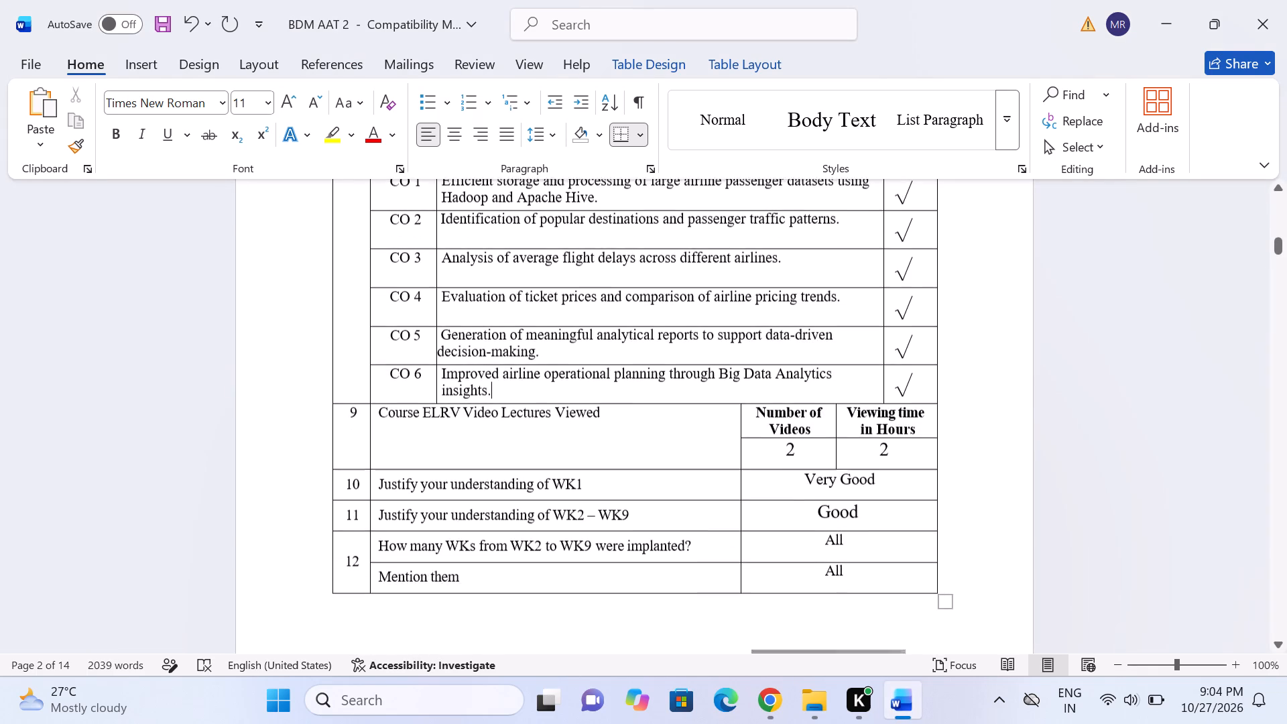
Review the report from the signature block through the cover page, contents and body sections to Challenges and Risk Mitigation.
{"action": "scroll", "coordinate": [689, 575], "scroll_direction": "down", "scroll_amount": 4}
{"action": "scroll", "coordinate": [689, 575], "scroll_direction": "up", "scroll_amount": 2}
{"action": "scroll", "coordinate": [689, 575], "scroll_direction": "down", "scroll_amount": 1}
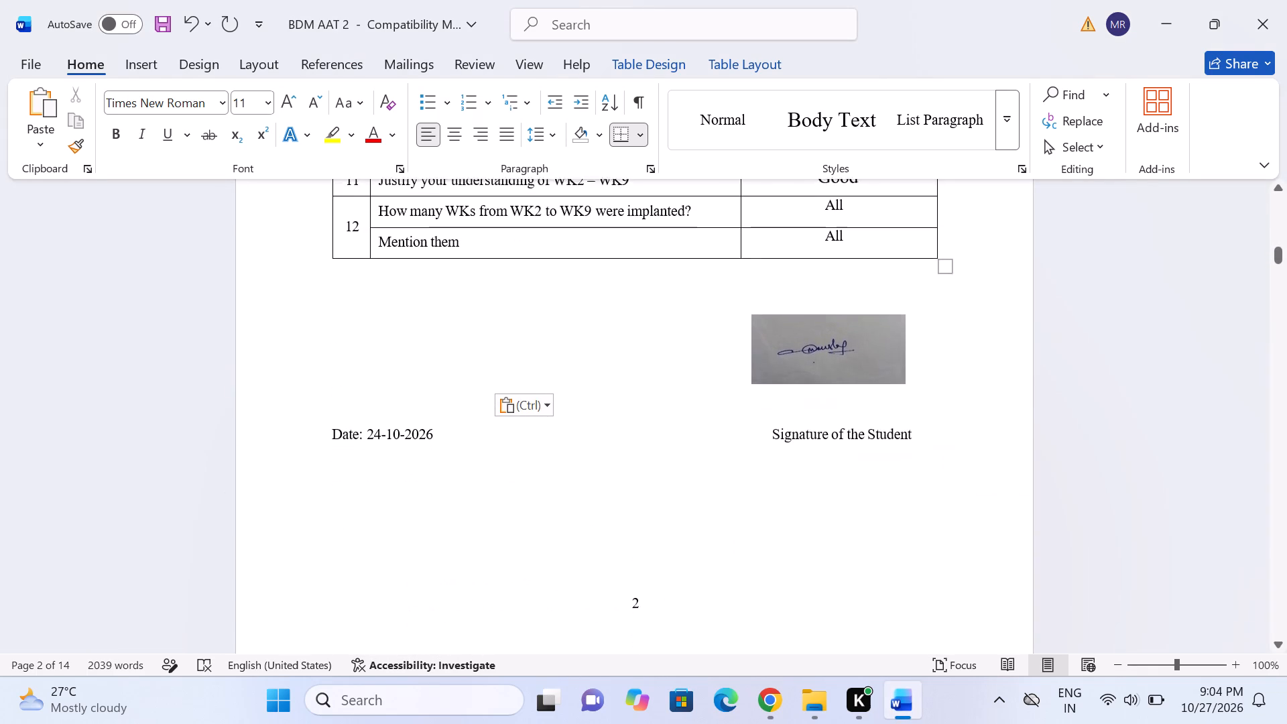
{"action": "scroll", "coordinate": [689, 575], "scroll_direction": "down", "scroll_amount": 1}
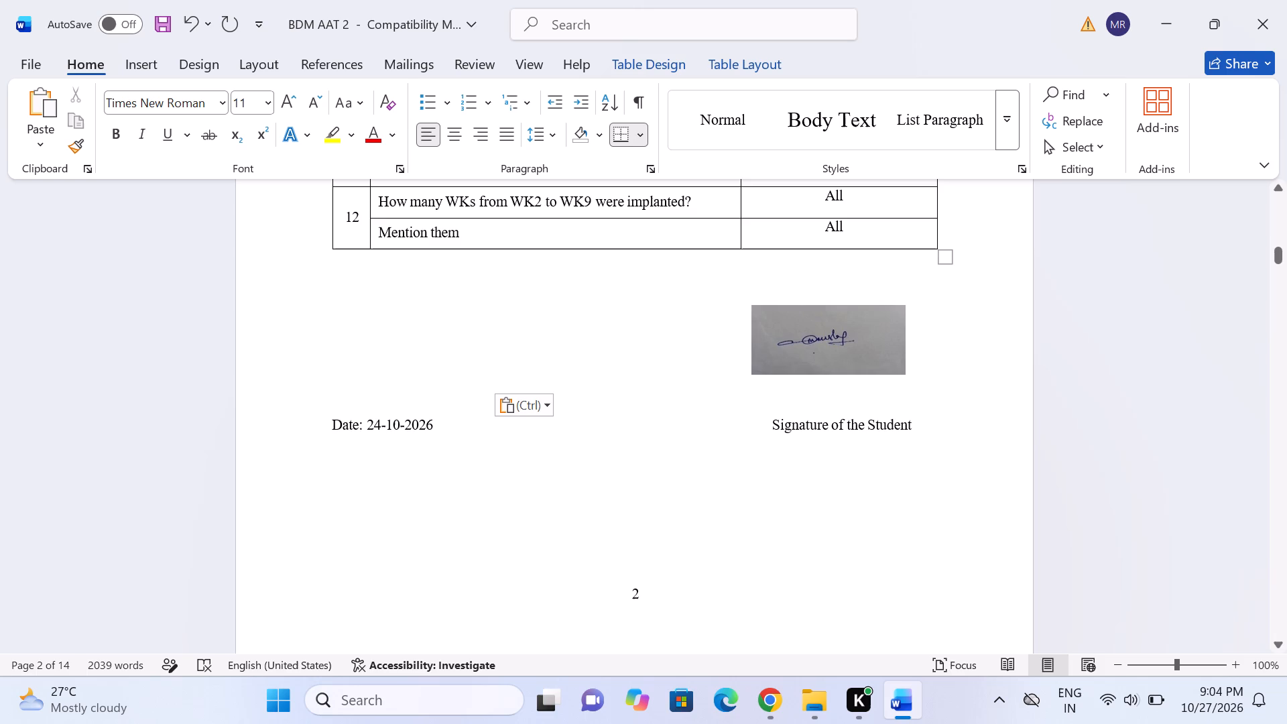
{"action": "scroll", "coordinate": [689, 575], "scroll_direction": "down", "scroll_amount": 9}
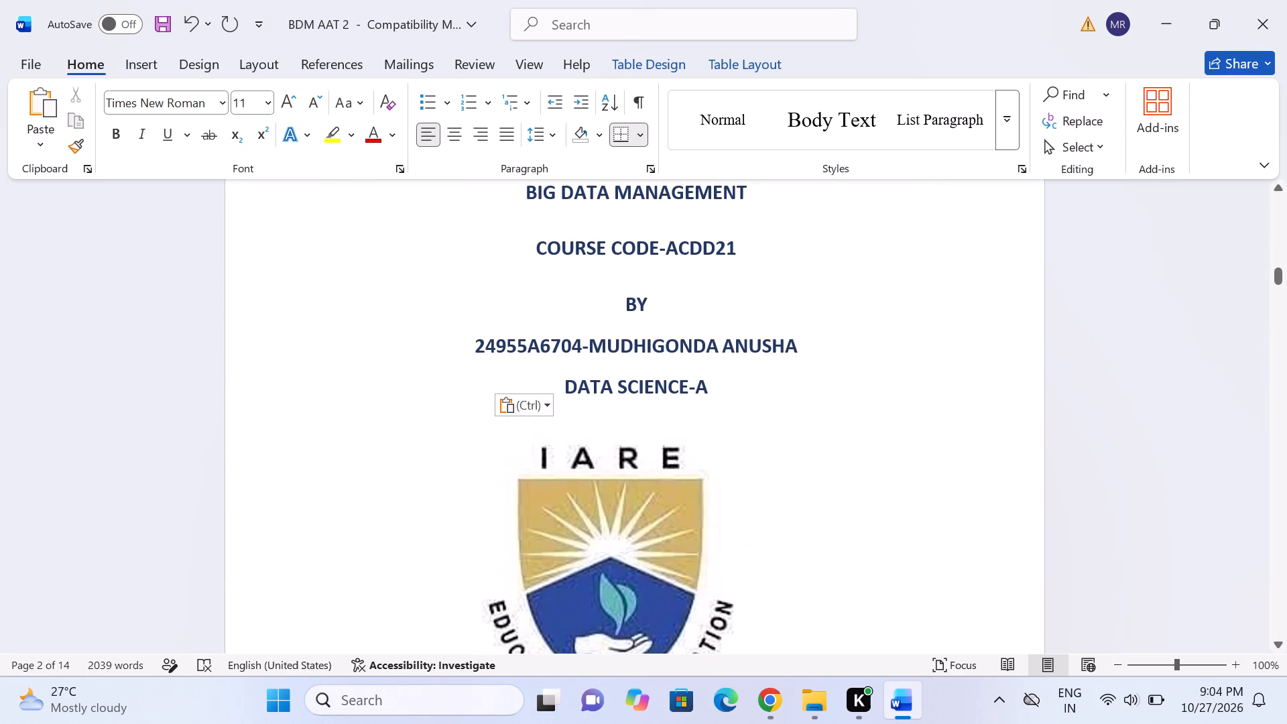
{"action": "scroll", "coordinate": [689, 575], "scroll_direction": "down", "scroll_amount": 3}
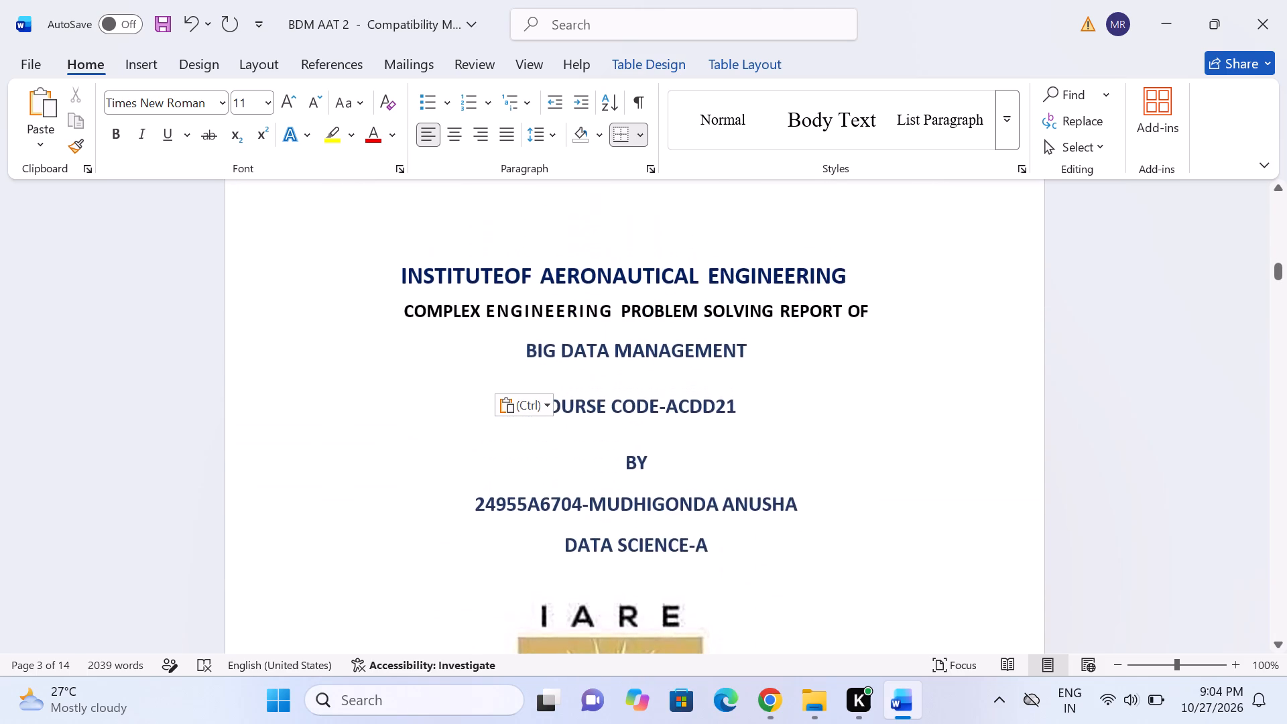
{"action": "scroll", "coordinate": [689, 575], "scroll_direction": "down", "scroll_amount": 8}
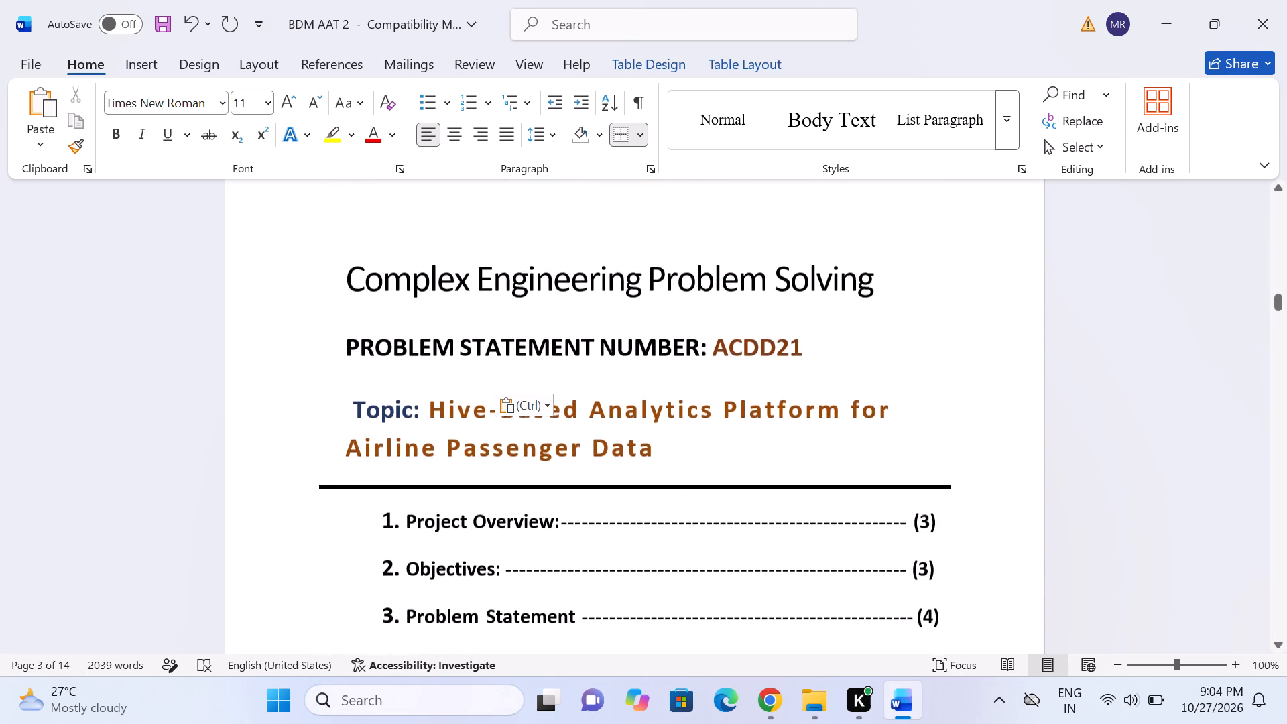
{"action": "scroll", "coordinate": [689, 575], "scroll_direction": "down", "scroll_amount": 5}
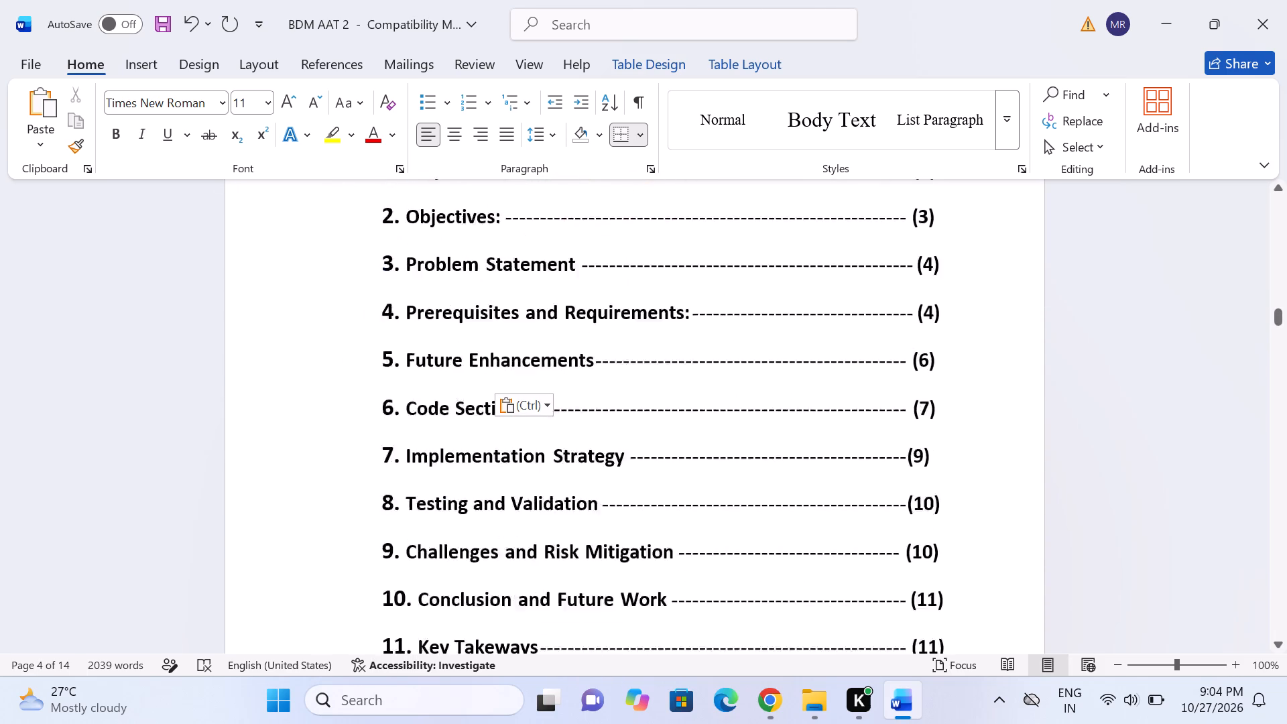
{"action": "scroll", "coordinate": [689, 575], "scroll_direction": "down", "scroll_amount": 8}
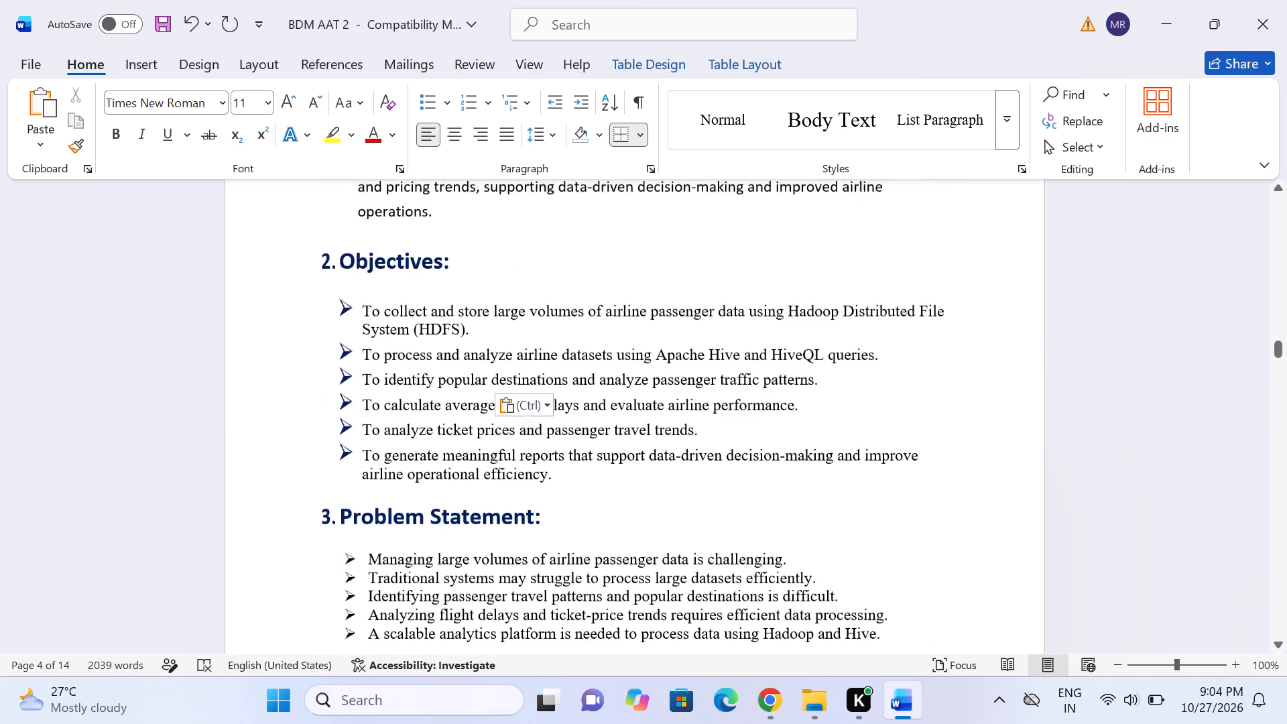
{"action": "scroll", "coordinate": [689, 575], "scroll_direction": "down", "scroll_amount": 19}
{"action": "scroll", "coordinate": [689, 575], "scroll_direction": "down", "scroll_amount": 6}
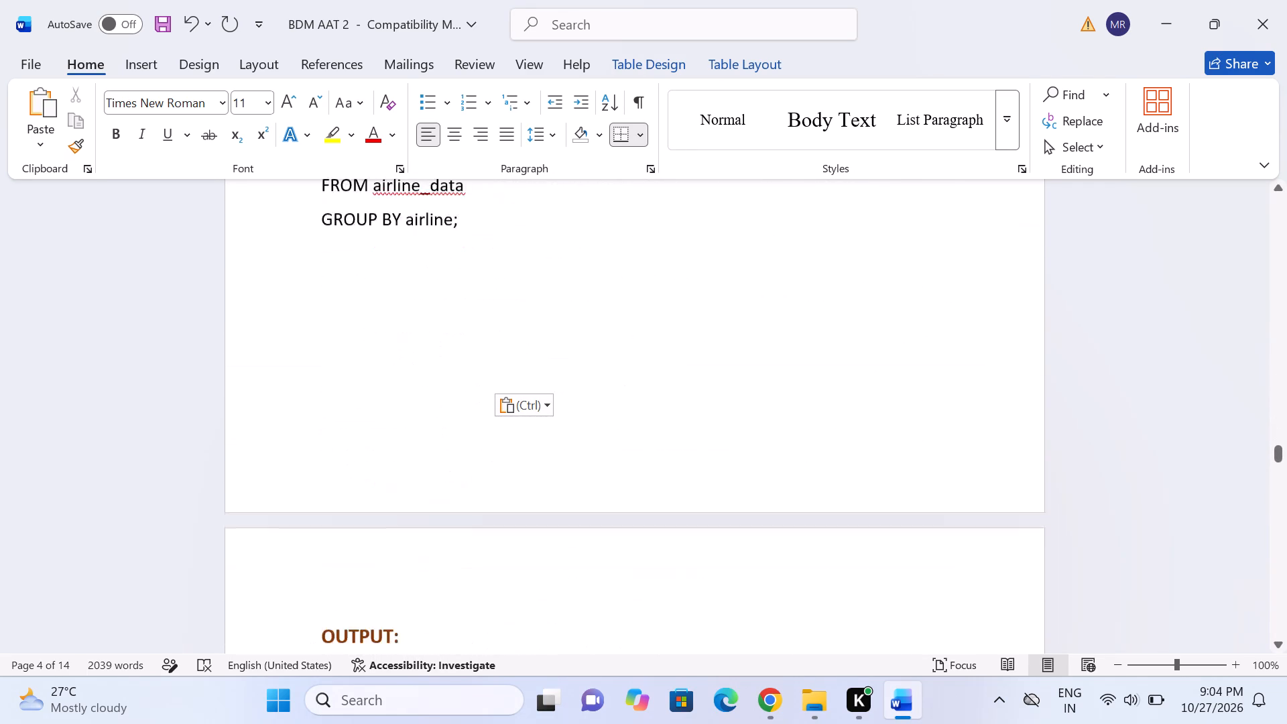
{"action": "scroll", "coordinate": [689, 575], "scroll_direction": "down", "scroll_amount": 6}
{"action": "scroll", "coordinate": [689, 575], "scroll_direction": "down", "scroll_amount": 19}
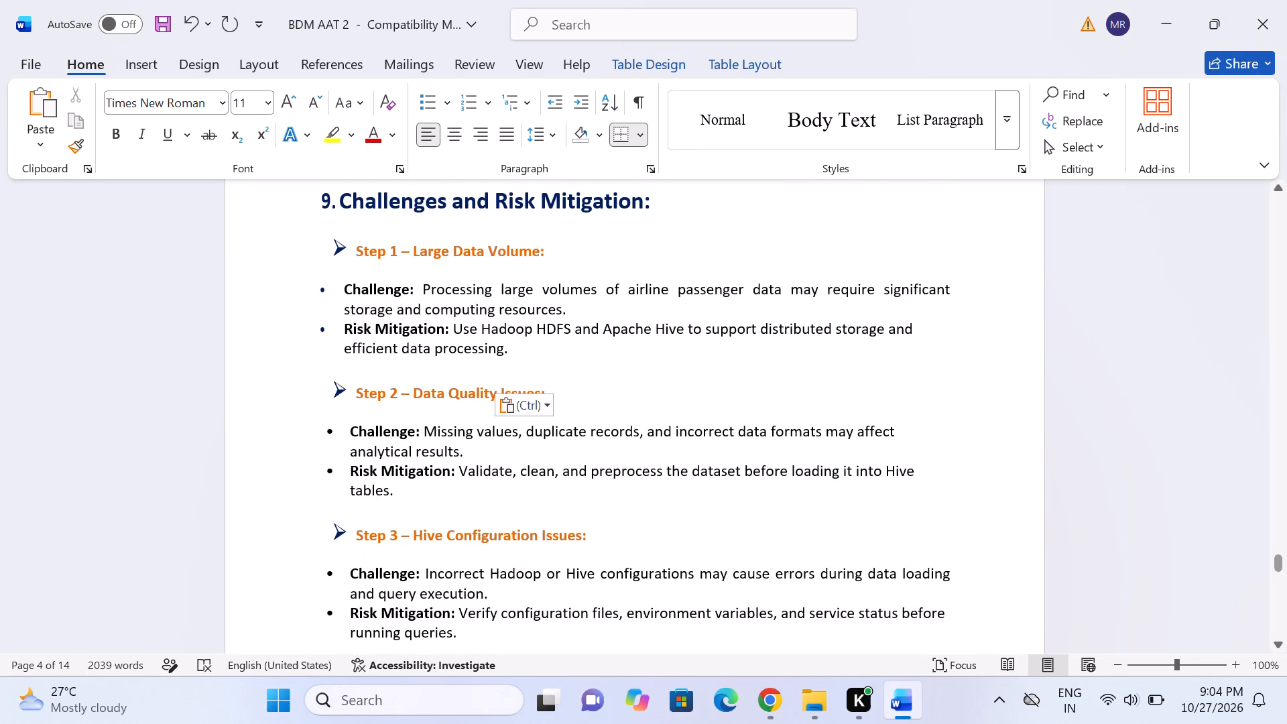
Zoom out to a two-page view at 70% and check the layout of the cover, contents, Project Overview, Objectives and Prerequisites pages.
{"action": "scroll", "coordinate": [884, 462], "scroll_direction": "up", "scroll_amount": 1}
{"action": "scroll", "coordinate": [884, 462], "scroll_direction": "down", "scroll_amount": 9, "text": "ctrl"}
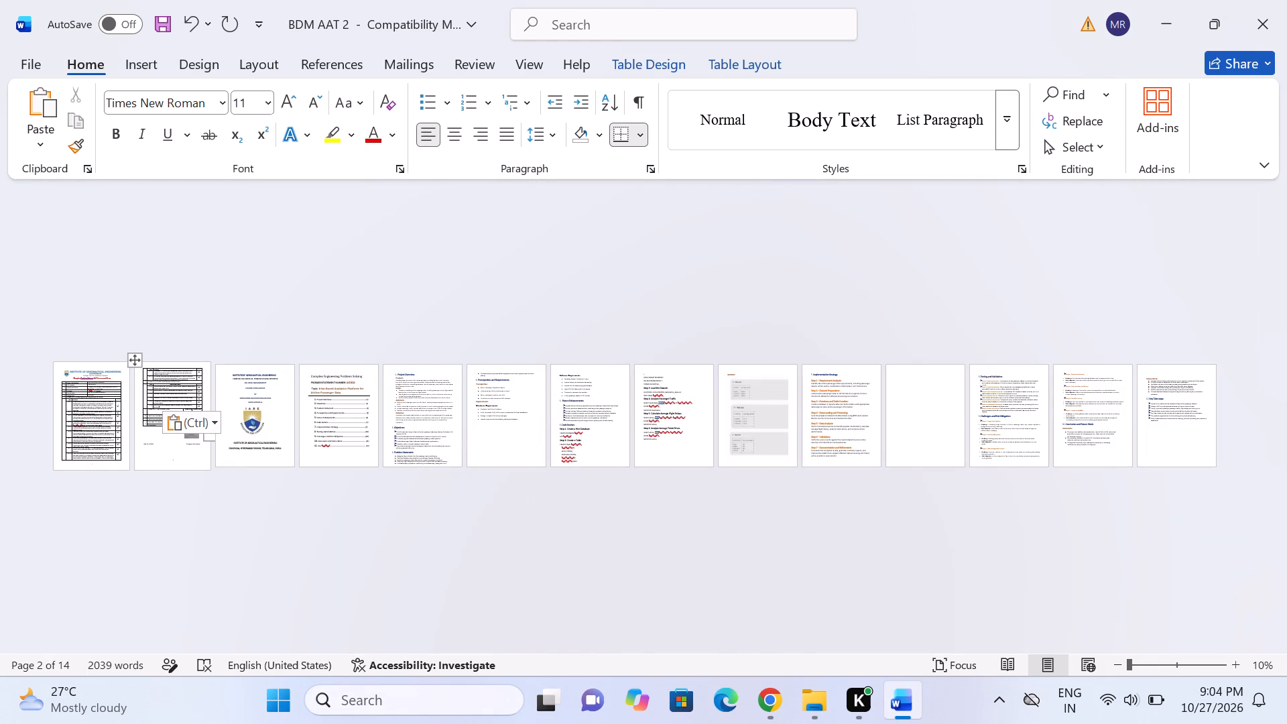
{"action": "scroll", "coordinate": [466, 487], "scroll_direction": "up", "scroll_amount": 6, "text": "ctrl"}
{"action": "scroll", "coordinate": [466, 487], "scroll_direction": "left", "scroll_amount": 1}
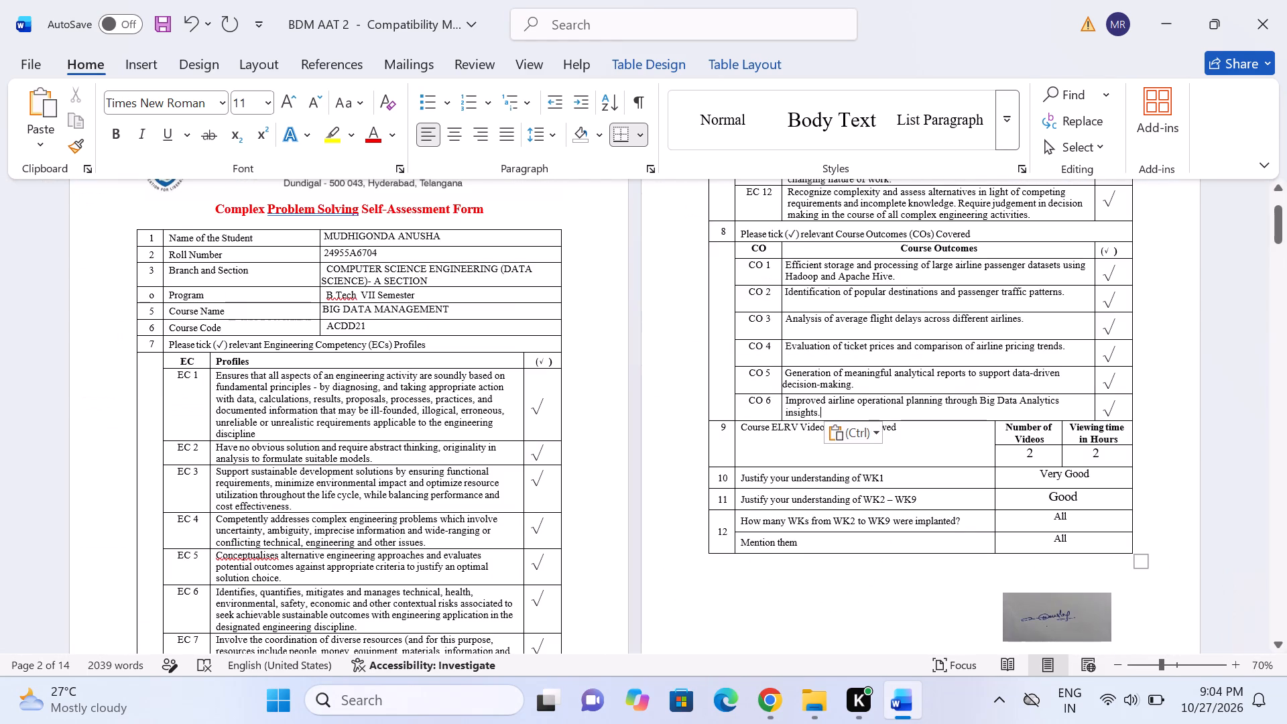
{"action": "scroll", "coordinate": [466, 487], "scroll_direction": "left", "scroll_amount": 1}
{"action": "scroll", "coordinate": [466, 487], "scroll_direction": "down", "scroll_amount": 10}
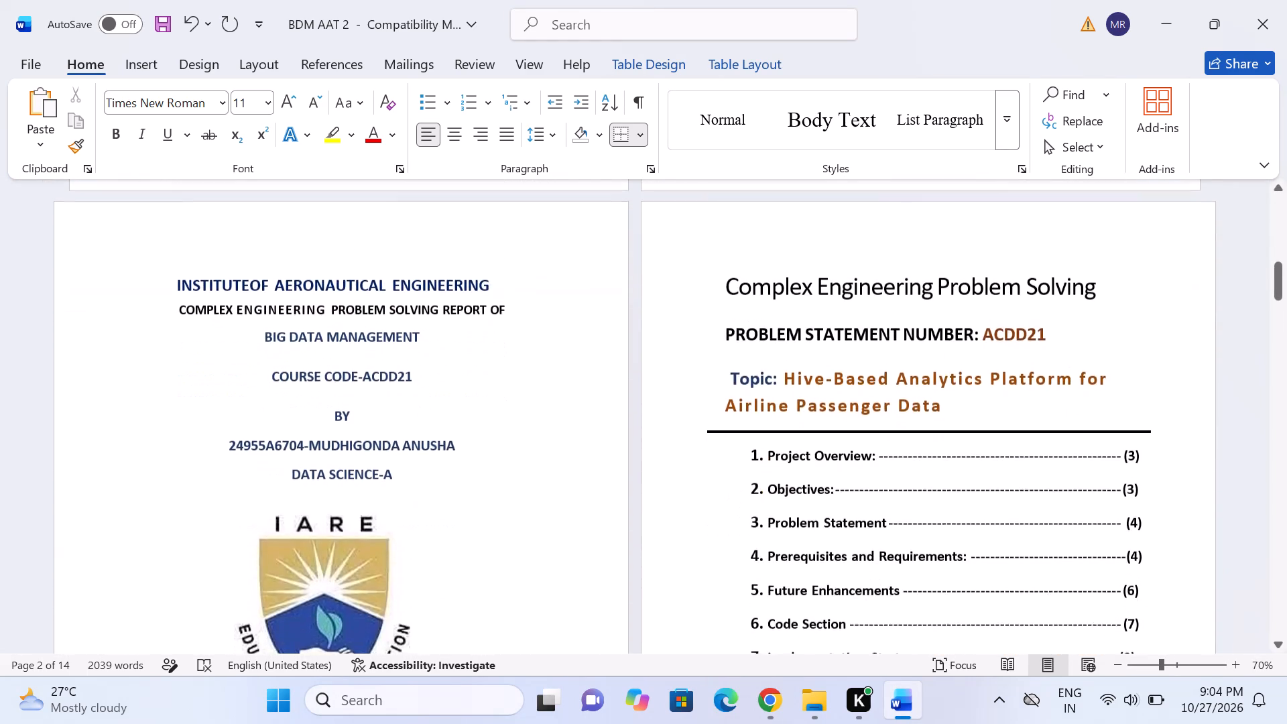
{"action": "scroll", "coordinate": [466, 487], "scroll_direction": "down", "scroll_amount": 9}
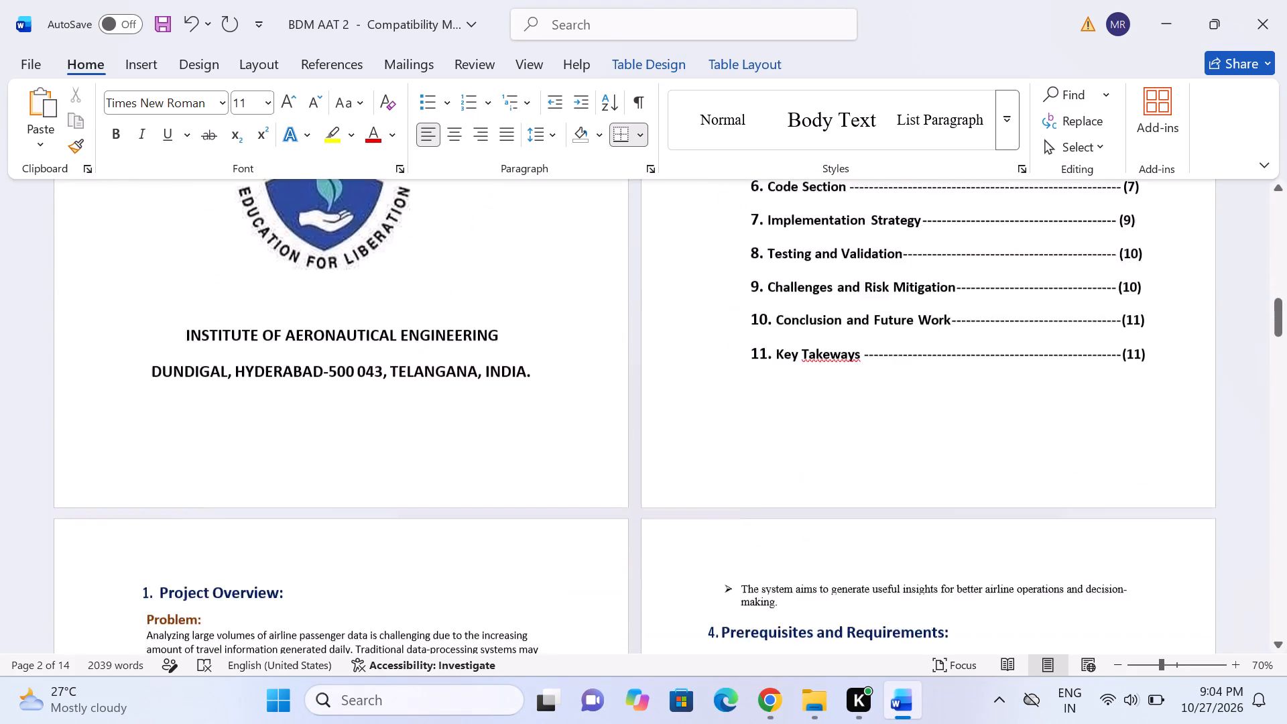
{"action": "scroll", "coordinate": [466, 487], "scroll_direction": "down", "scroll_amount": 10}
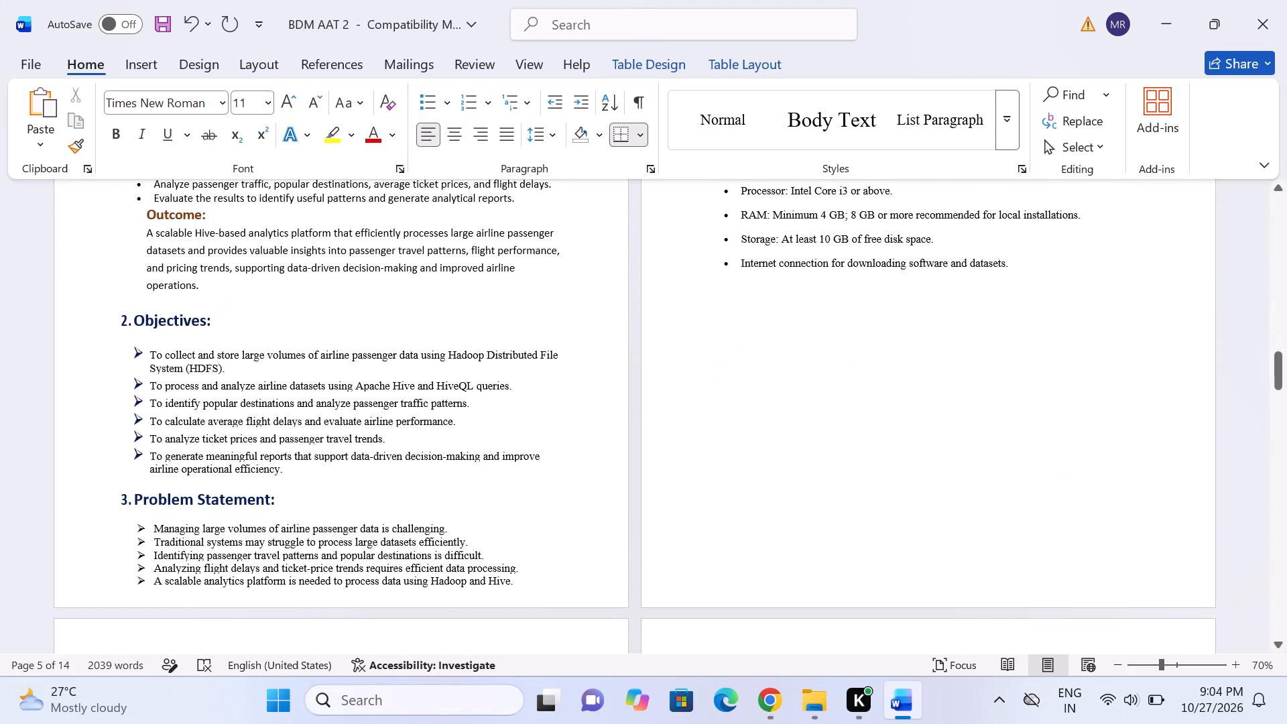
{"action": "scroll", "coordinate": [466, 487], "scroll_direction": "up", "scroll_amount": 6}
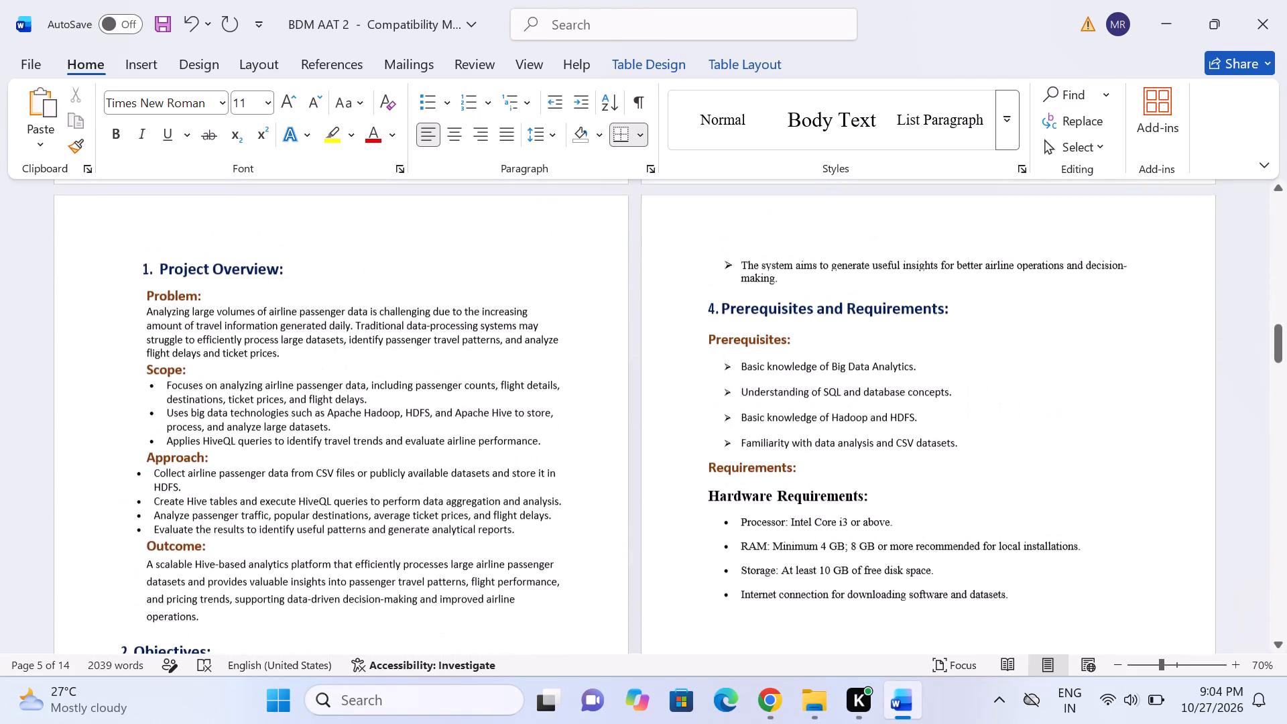
{"action": "scroll", "coordinate": [466, 487], "scroll_direction": "up", "scroll_amount": 13}
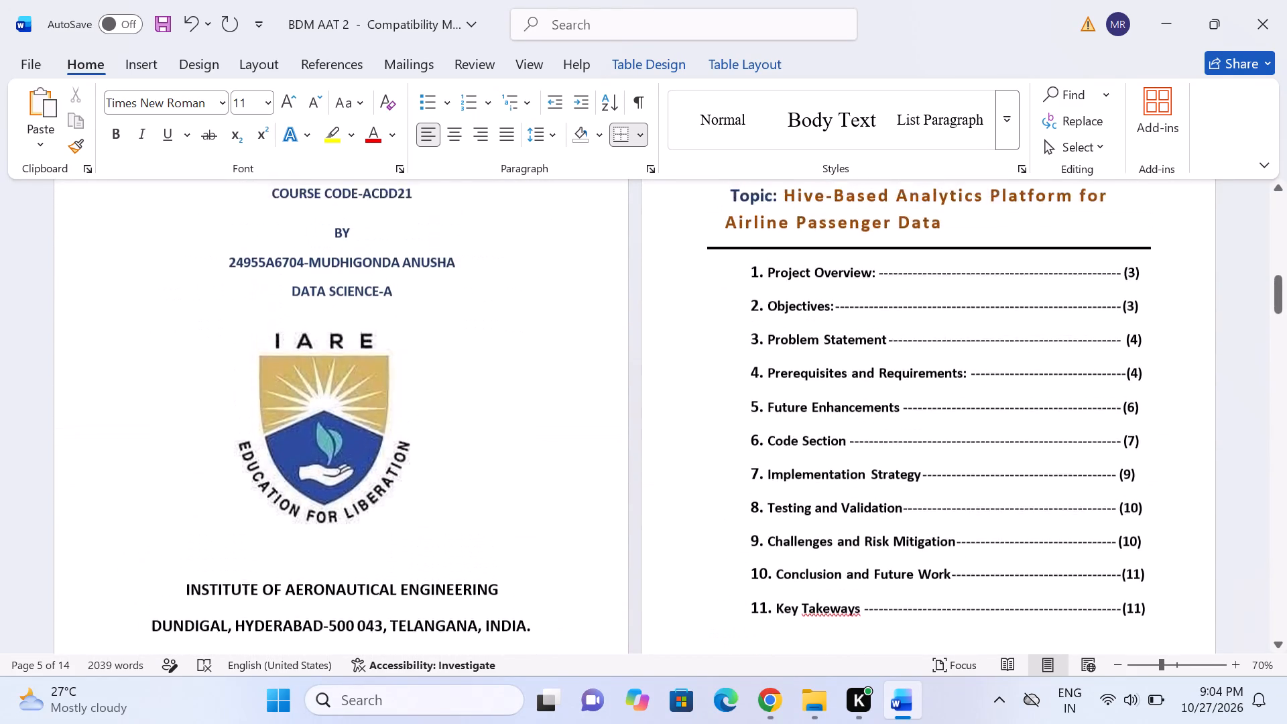
{"action": "scroll", "coordinate": [466, 487], "scroll_direction": "up", "scroll_amount": 4}
{"action": "scroll", "coordinate": [466, 487], "scroll_direction": "down", "scroll_amount": 12}
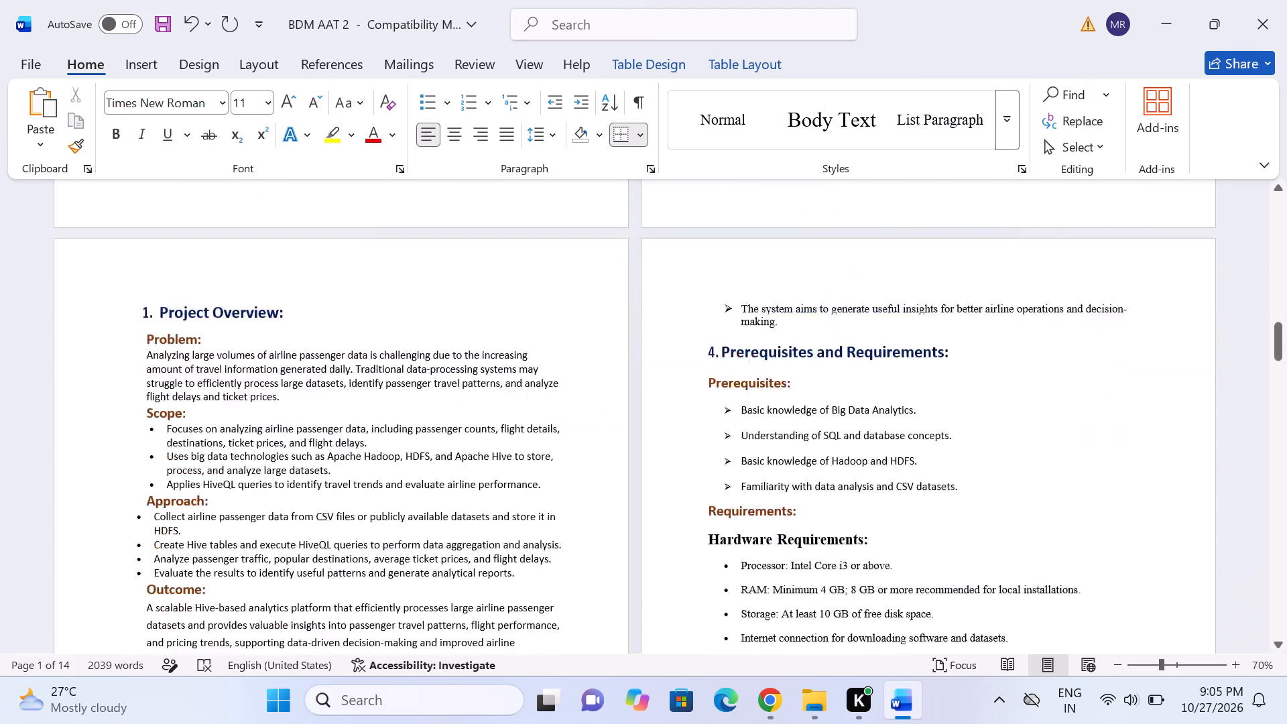
{"action": "scroll", "coordinate": [466, 487], "scroll_direction": "down", "scroll_amount": 11}
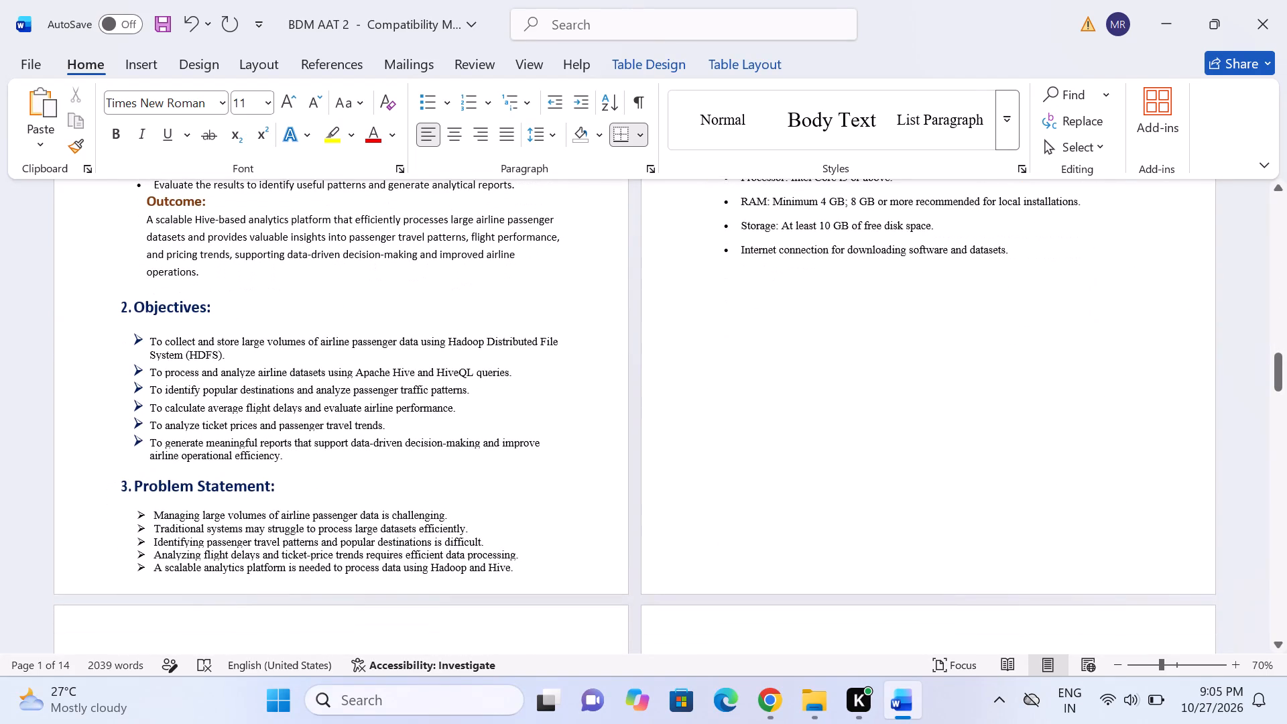
Set the font size of the Problem paragraph under Project Overview to 14.
{"action": "left_click", "coordinate": [352, 455]}
{"action": "scroll", "coordinate": [352, 455], "scroll_direction": "up", "scroll_amount": 3}
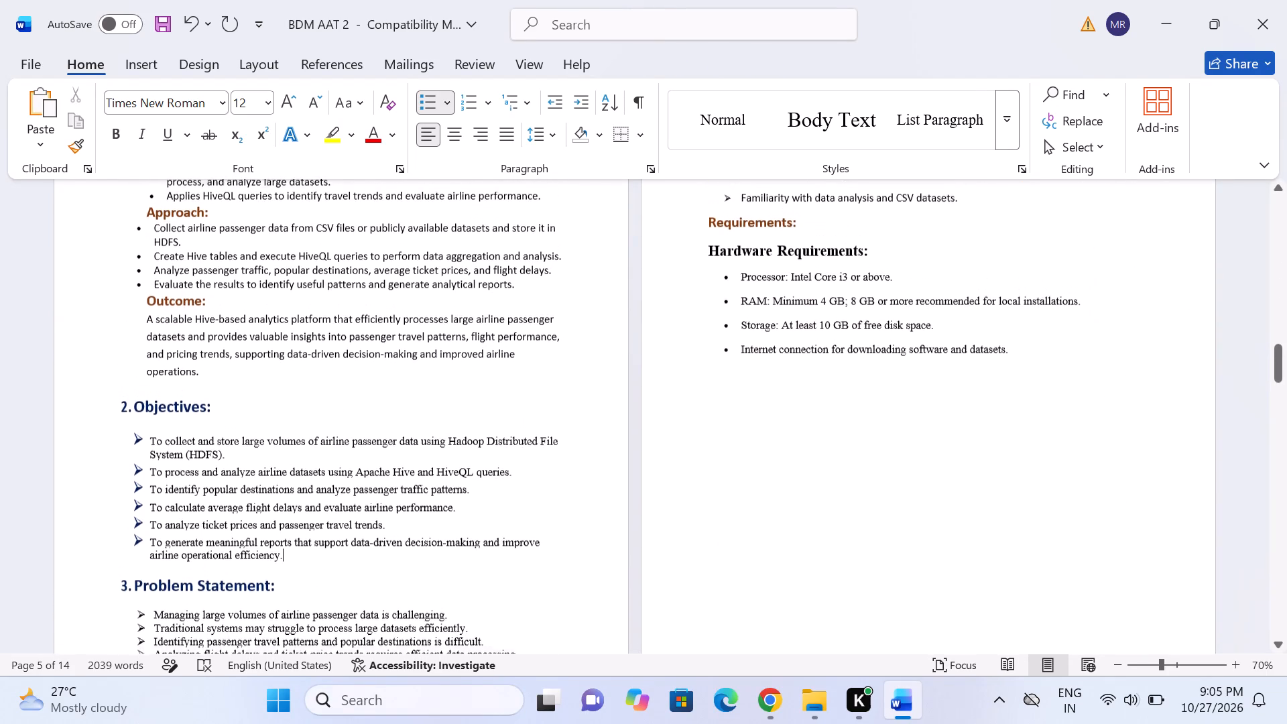
{"action": "scroll", "coordinate": [352, 455], "scroll_direction": "up", "scroll_amount": 2}
{"action": "scroll", "coordinate": [255, 334], "scroll_direction": "up", "scroll_amount": 1}
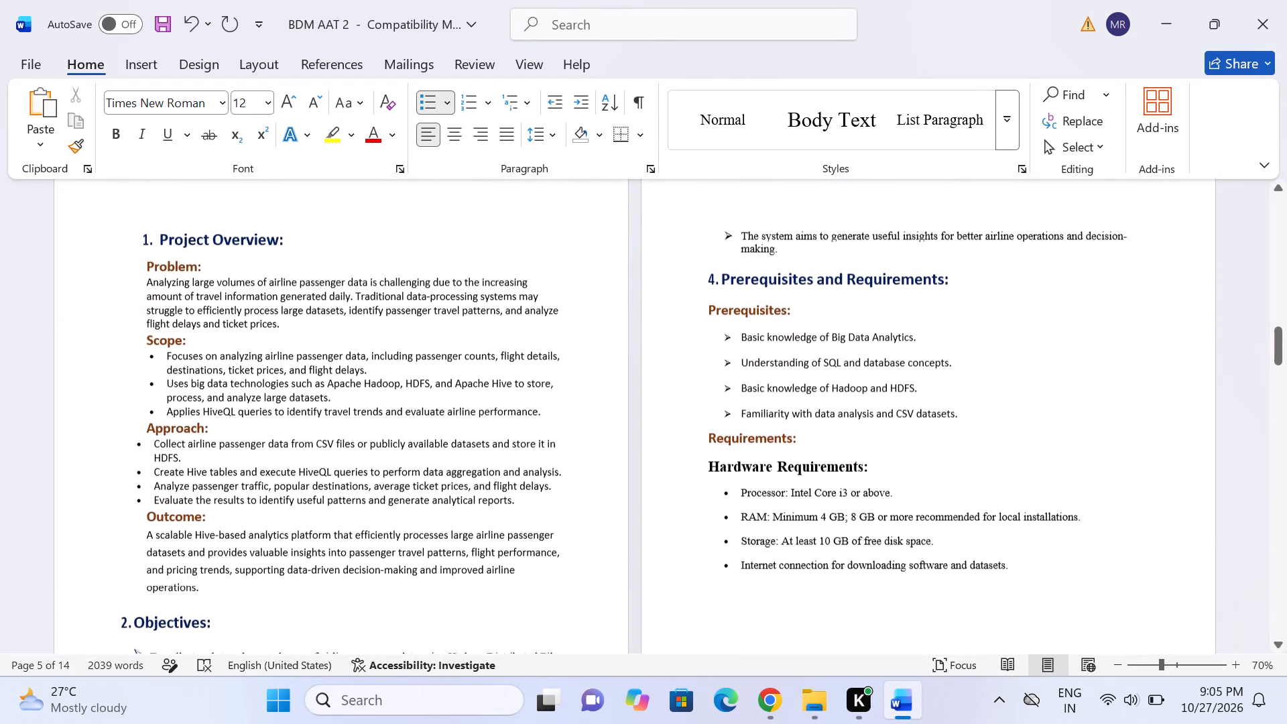
{"action": "left_click_drag", "start_coordinate": [146, 284], "coordinate": [277, 328]}
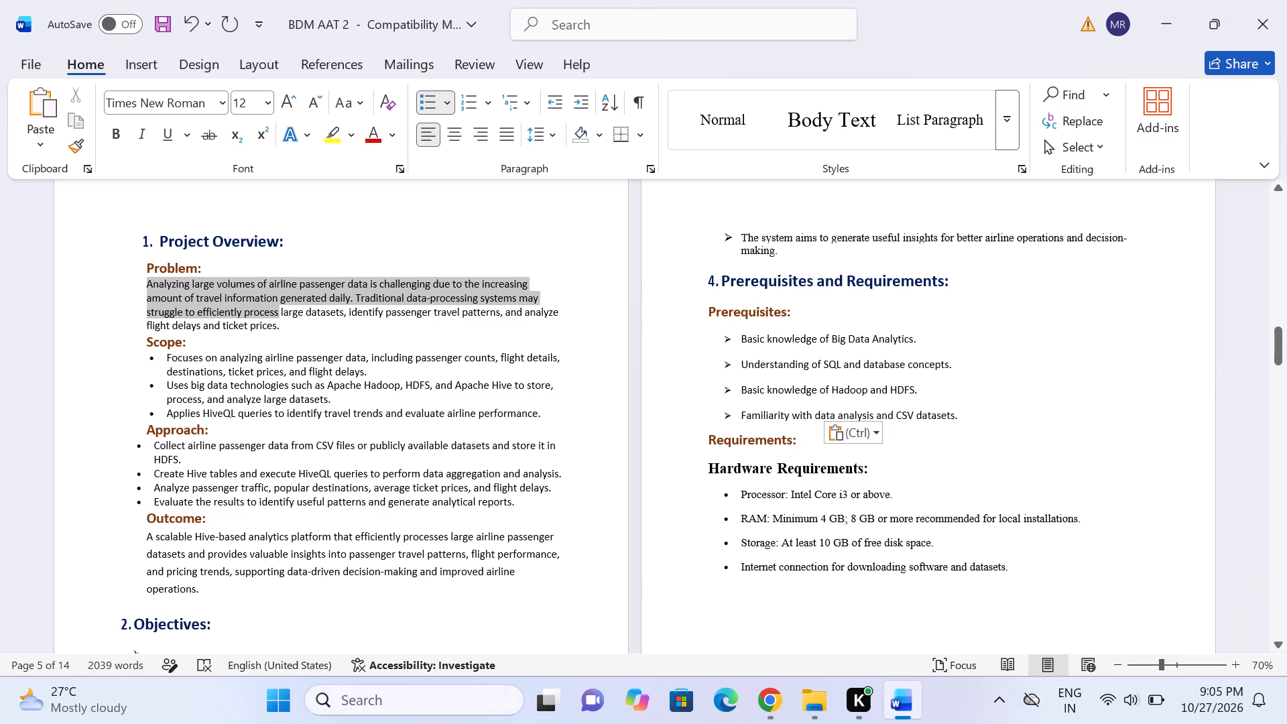
{"action": "left_click_drag", "start_coordinate": [277, 328], "coordinate": [278, 328]}
{"action": "left_click", "coordinate": [426, 270]}
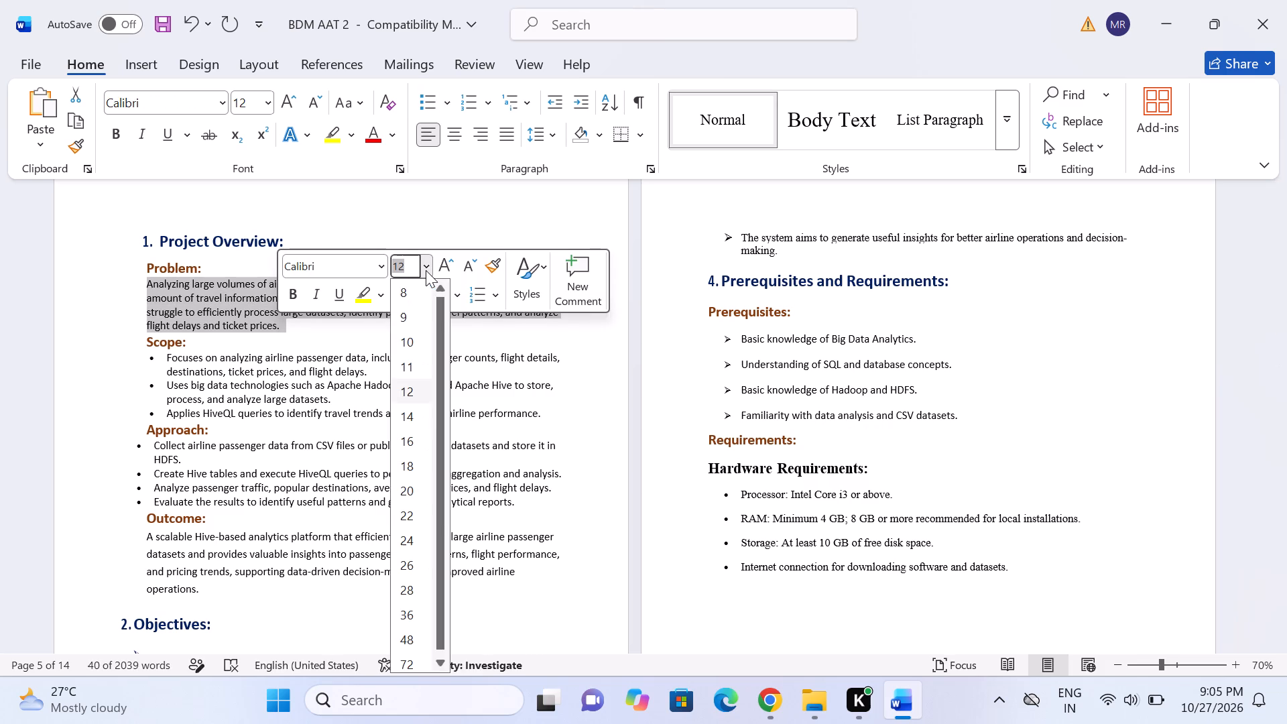
{"action": "left_click", "coordinate": [411, 416]}
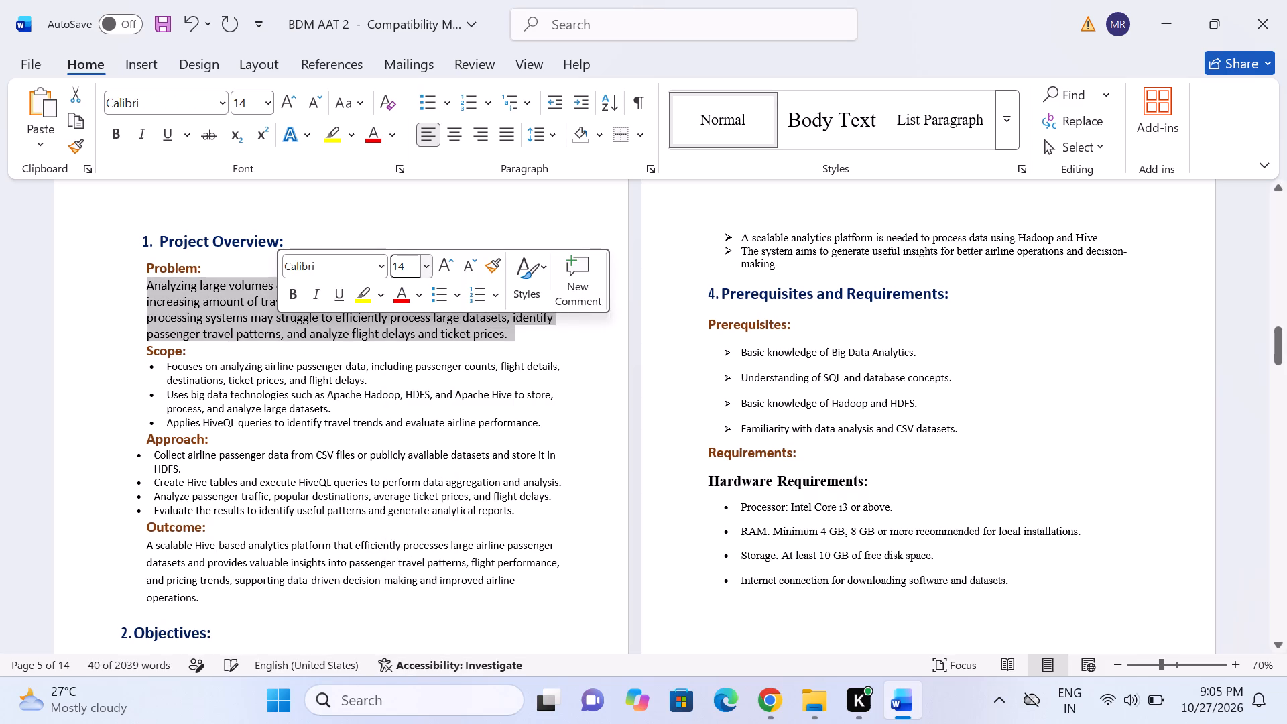
Set the font size of the three Scope bullet points under Project Overview to 14.
{"action": "left_click_drag", "start_coordinate": [166, 365], "coordinate": [425, 418]}
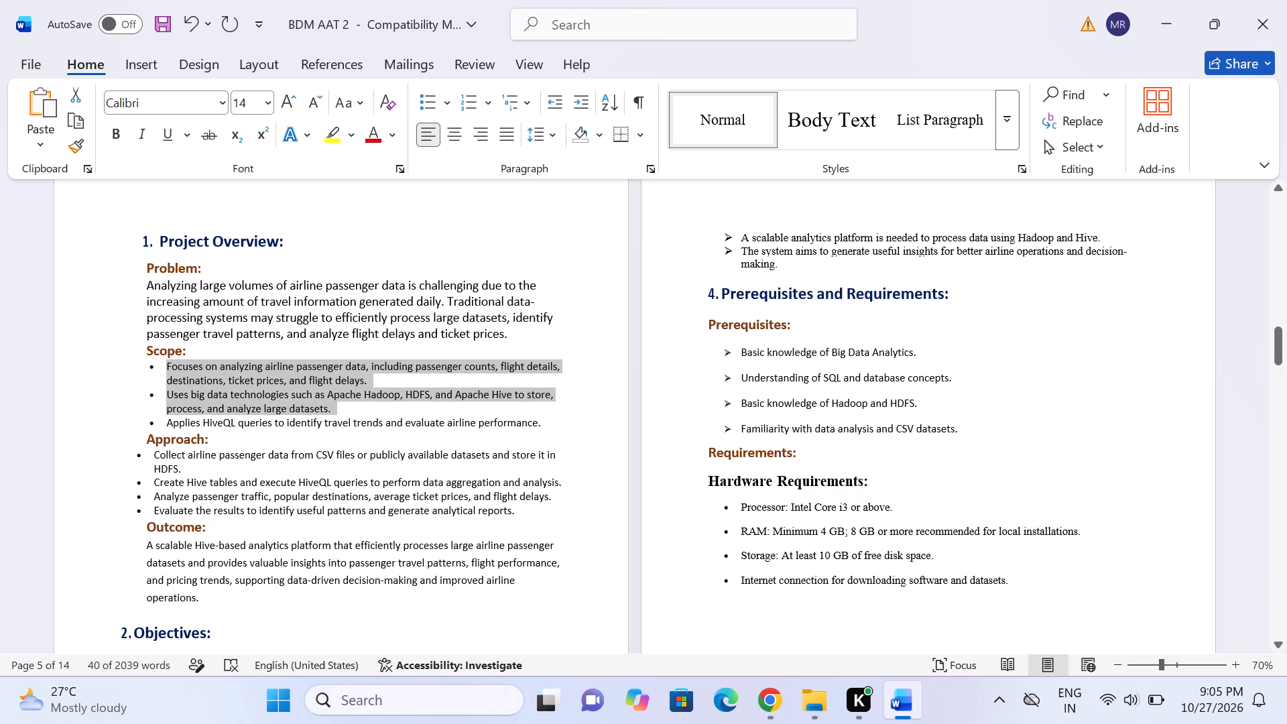
{"action": "left_click_drag", "start_coordinate": [425, 418], "coordinate": [548, 425]}
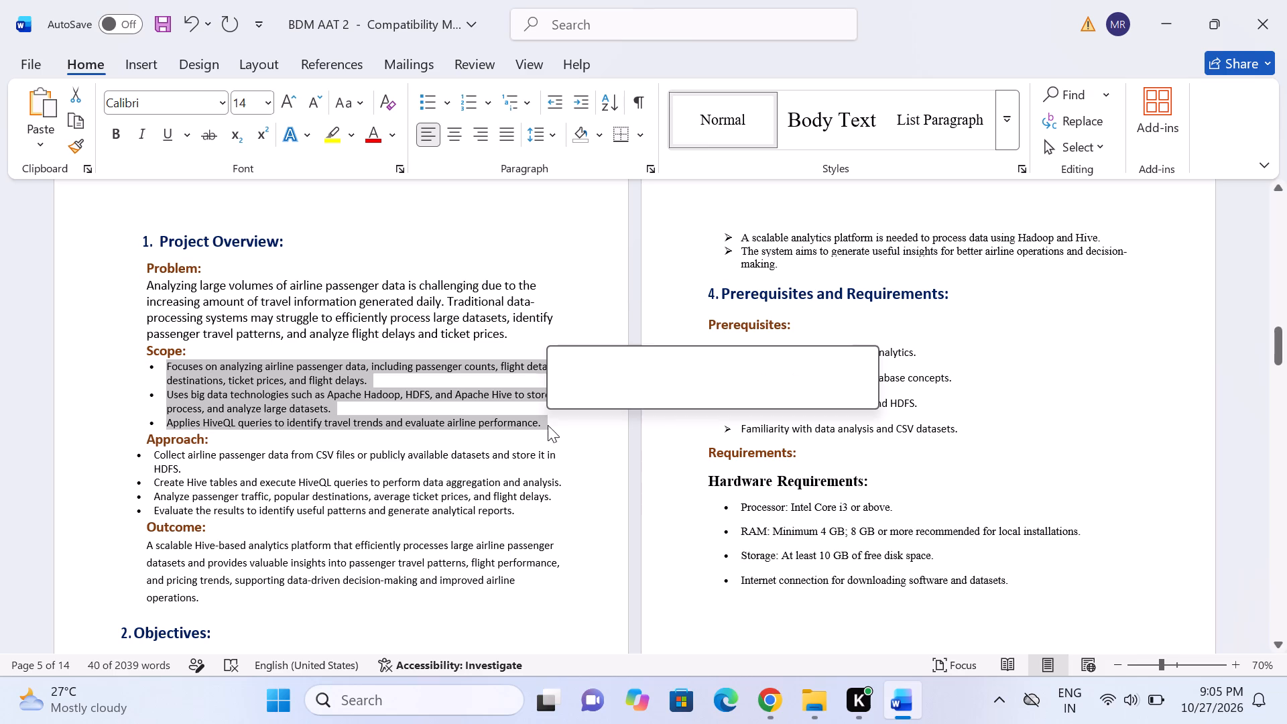
{"action": "left_click", "coordinate": [700, 357]}
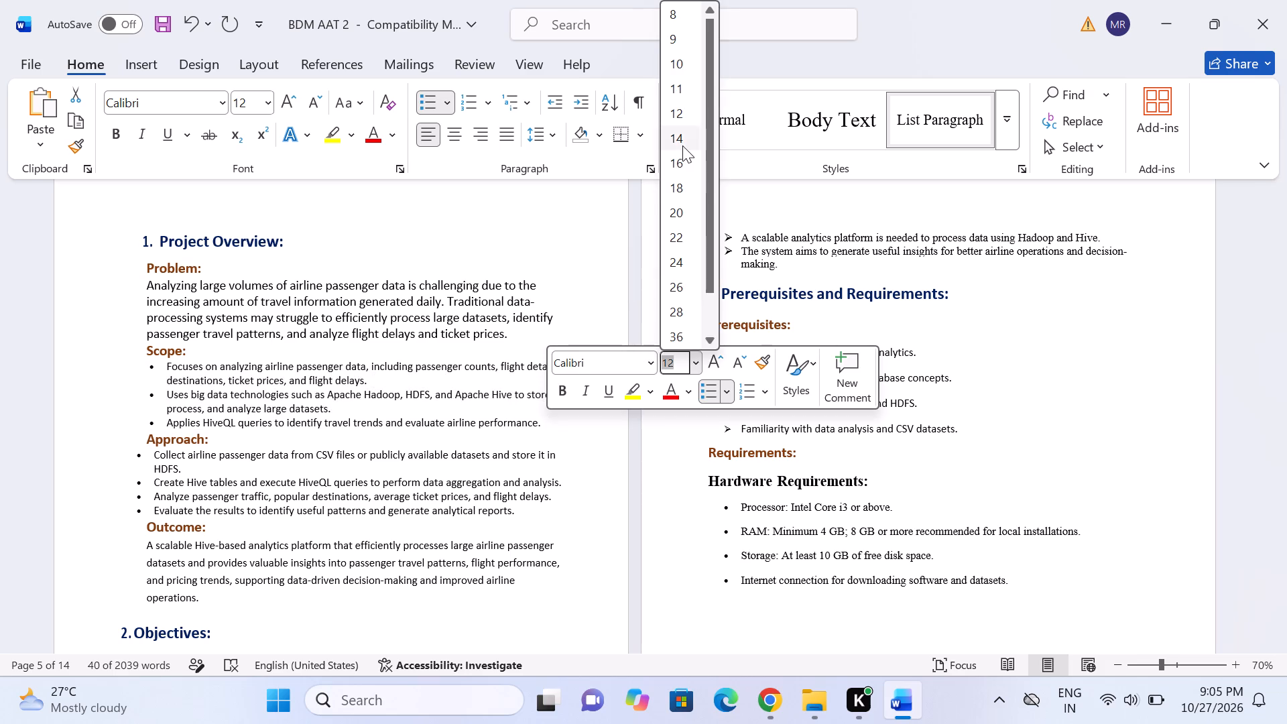
{"action": "left_click", "coordinate": [682, 145]}
Set the font size of the four Approach bullet points under Project Overview to 14.
{"action": "scroll", "coordinate": [348, 428], "scroll_direction": "down", "scroll_amount": 2}
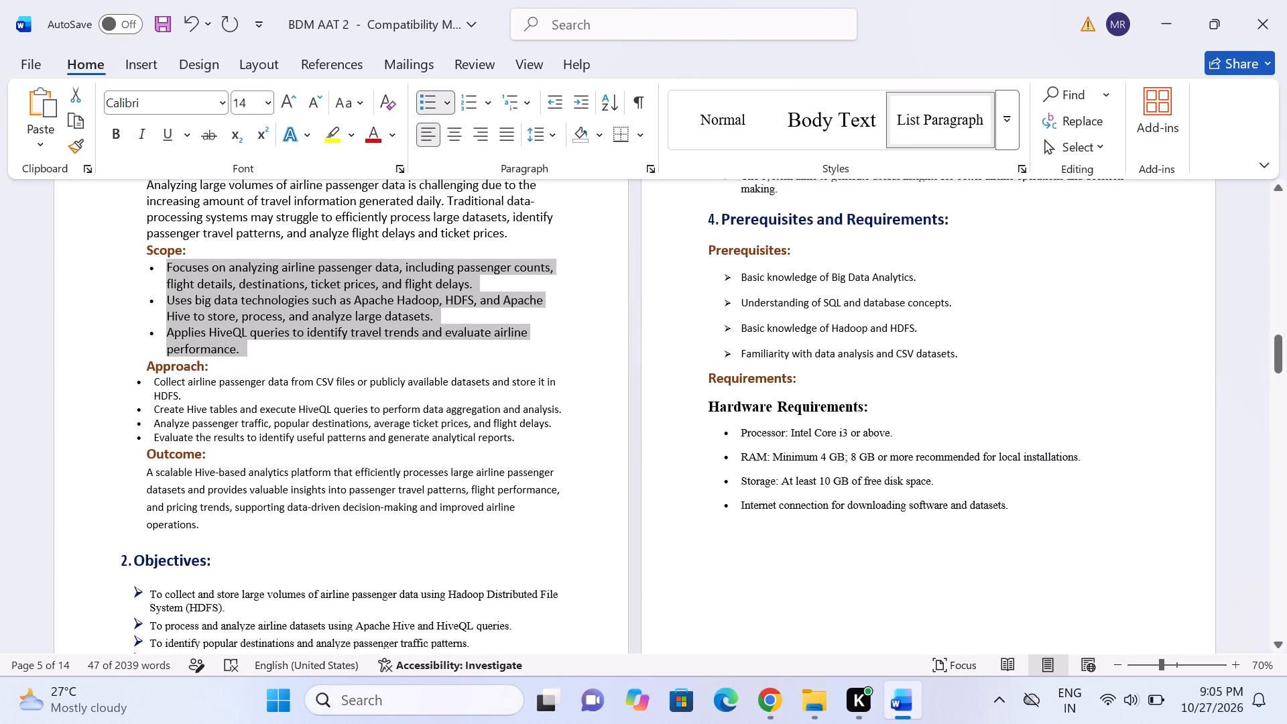
{"action": "left_click_drag", "start_coordinate": [154, 381], "coordinate": [527, 434]}
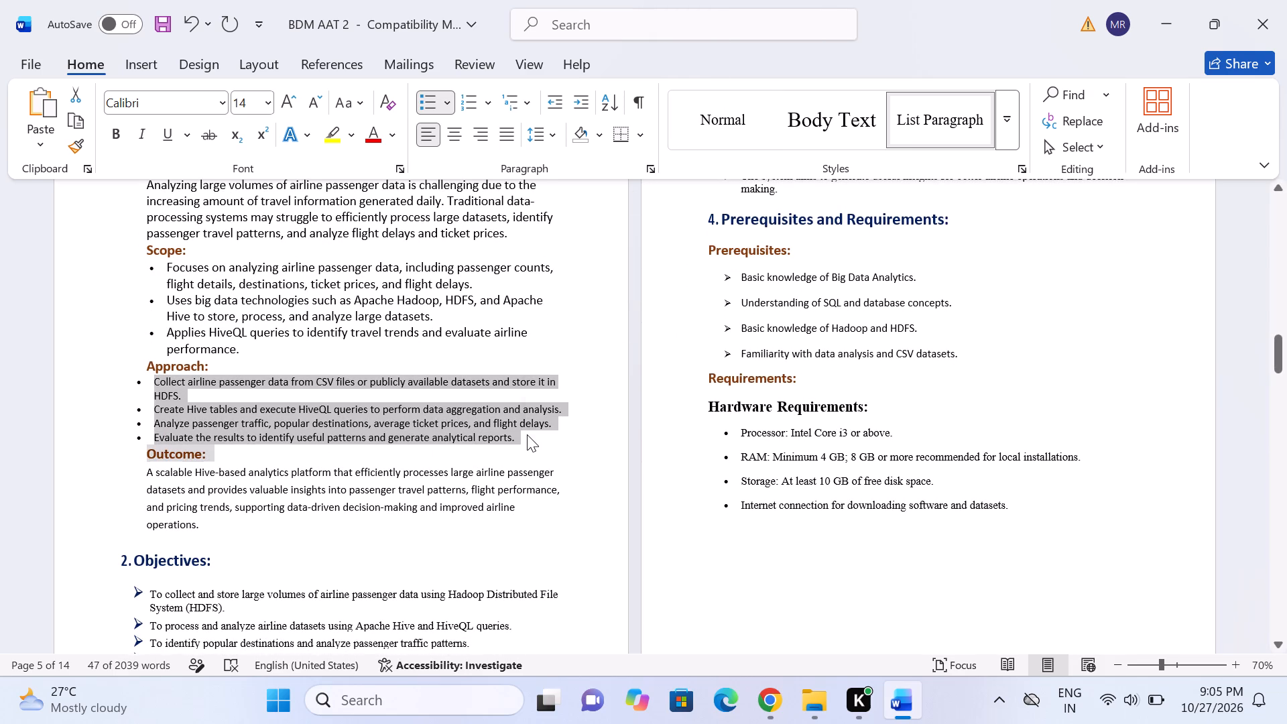
{"action": "left_click", "coordinate": [672, 376]}
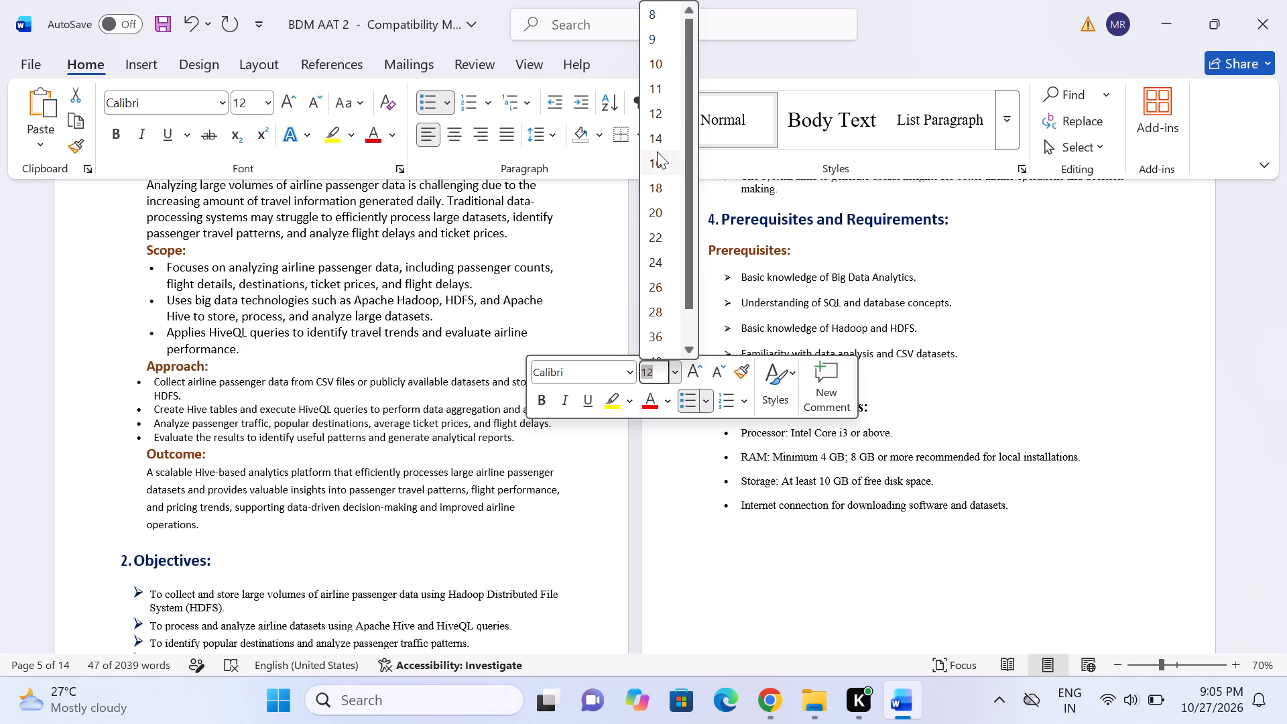
{"action": "left_click", "coordinate": [659, 137]}
Set the font size of the Outcome paragraph under Project Overview to 14.
{"action": "scroll", "coordinate": [467, 412], "scroll_direction": "down", "scroll_amount": 2}
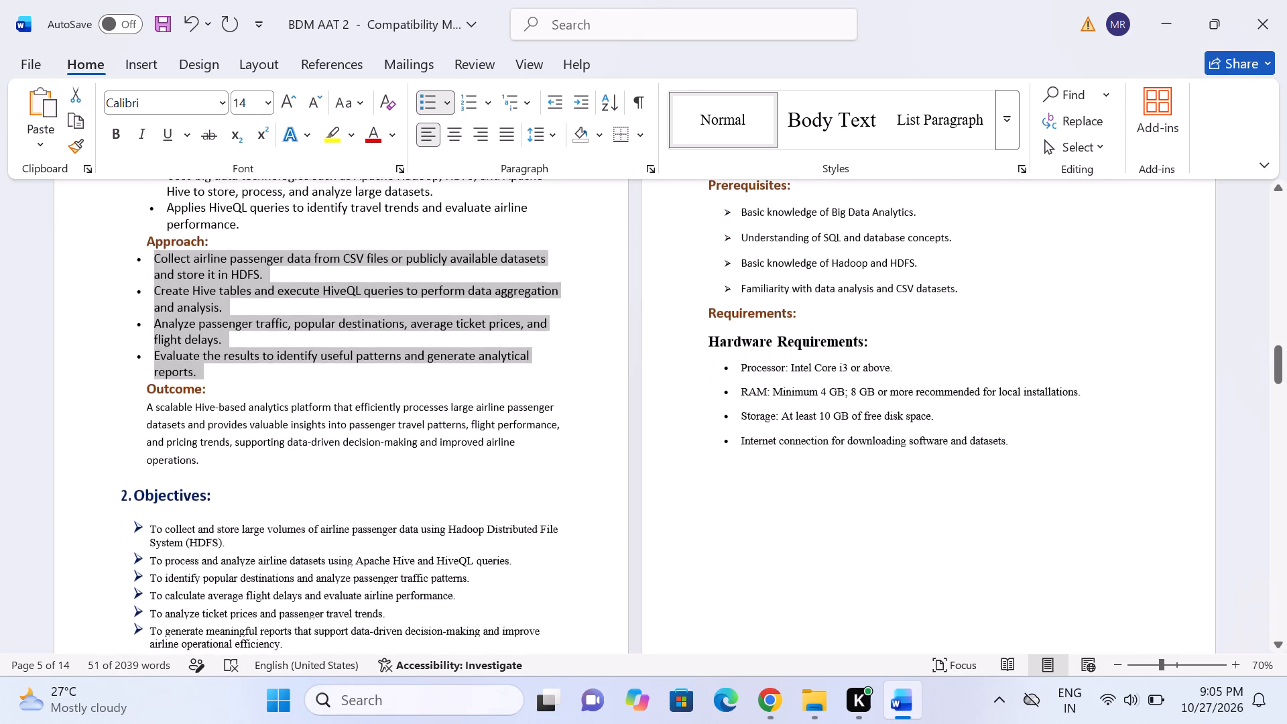
{"action": "left_click_drag", "start_coordinate": [147, 404], "coordinate": [233, 460]}
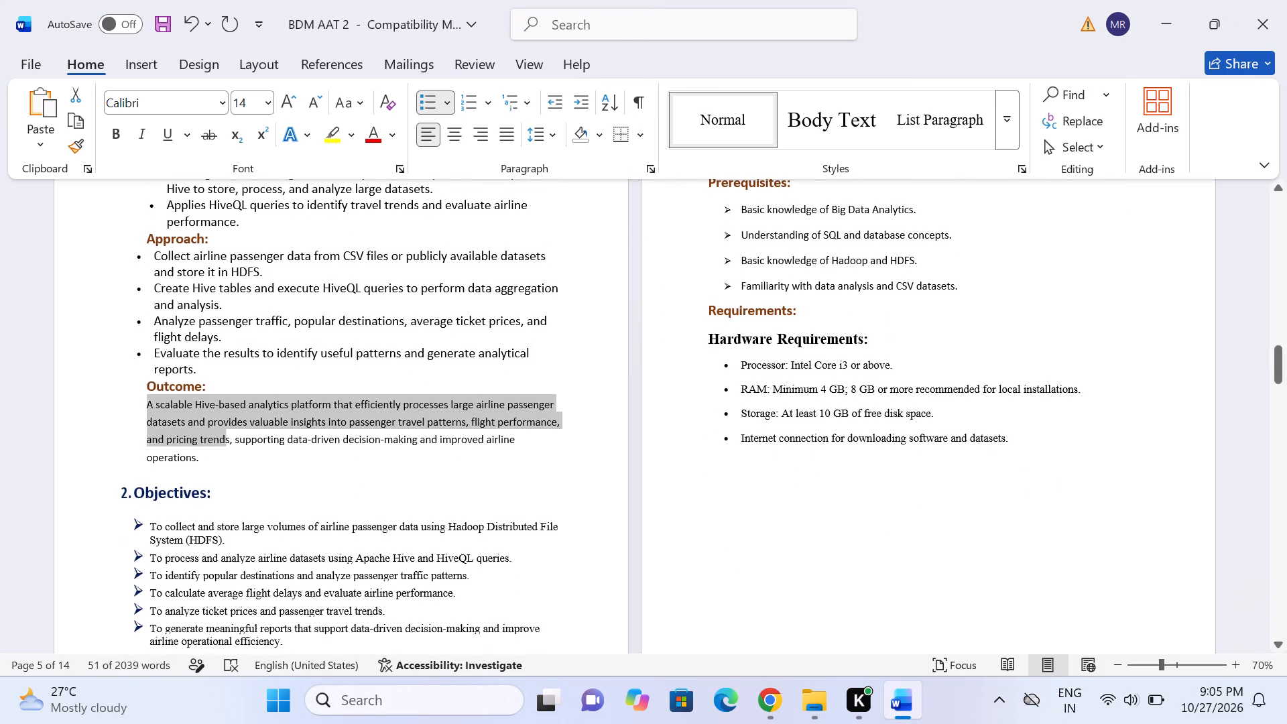
{"action": "left_click_drag", "start_coordinate": [233, 460], "coordinate": [233, 461]}
{"action": "left_click", "coordinate": [379, 404]}
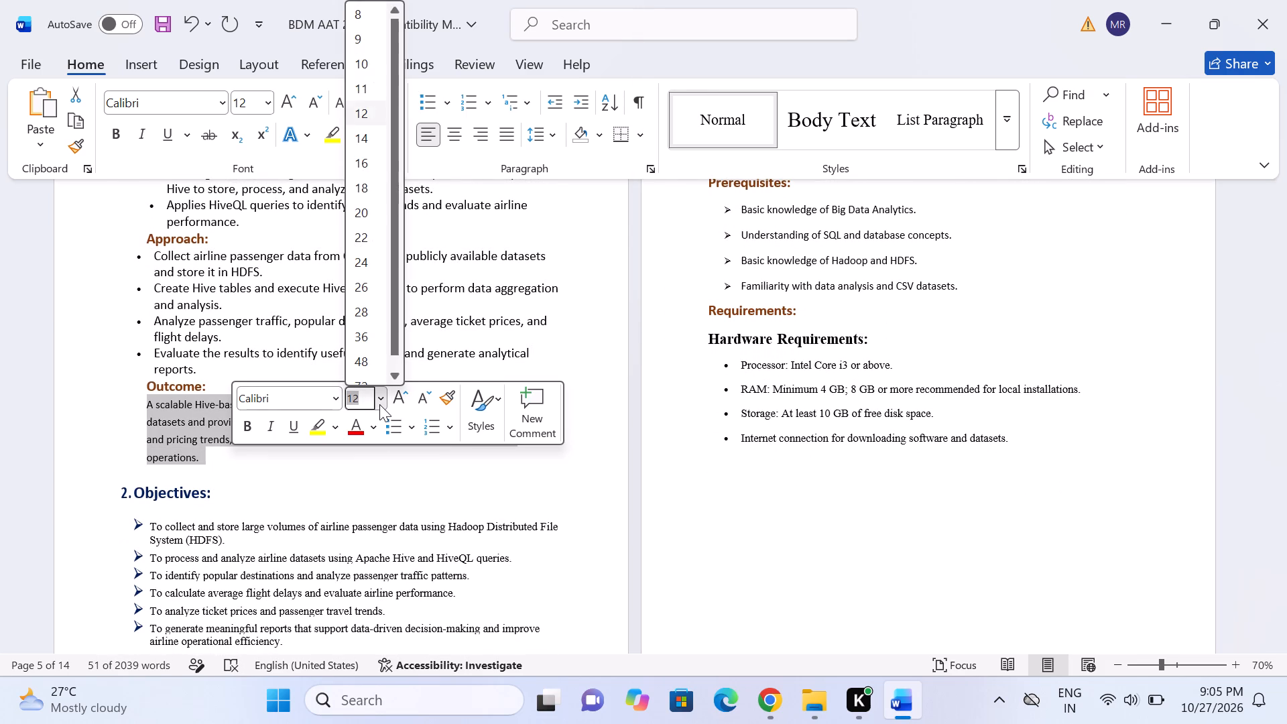
{"action": "left_click", "coordinate": [365, 139]}
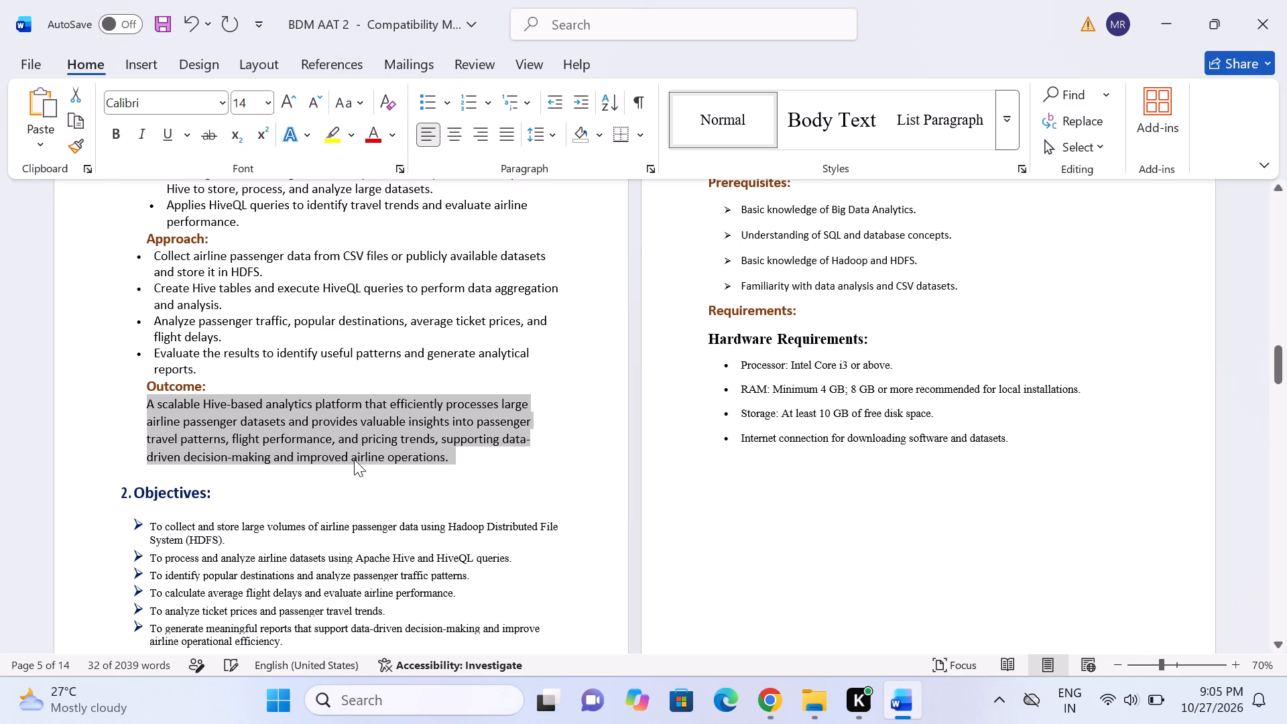
Change the six bullet points under Objectives to the Calibri body font at size 14.
{"action": "scroll", "coordinate": [354, 459], "scroll_direction": "down", "scroll_amount": 2}
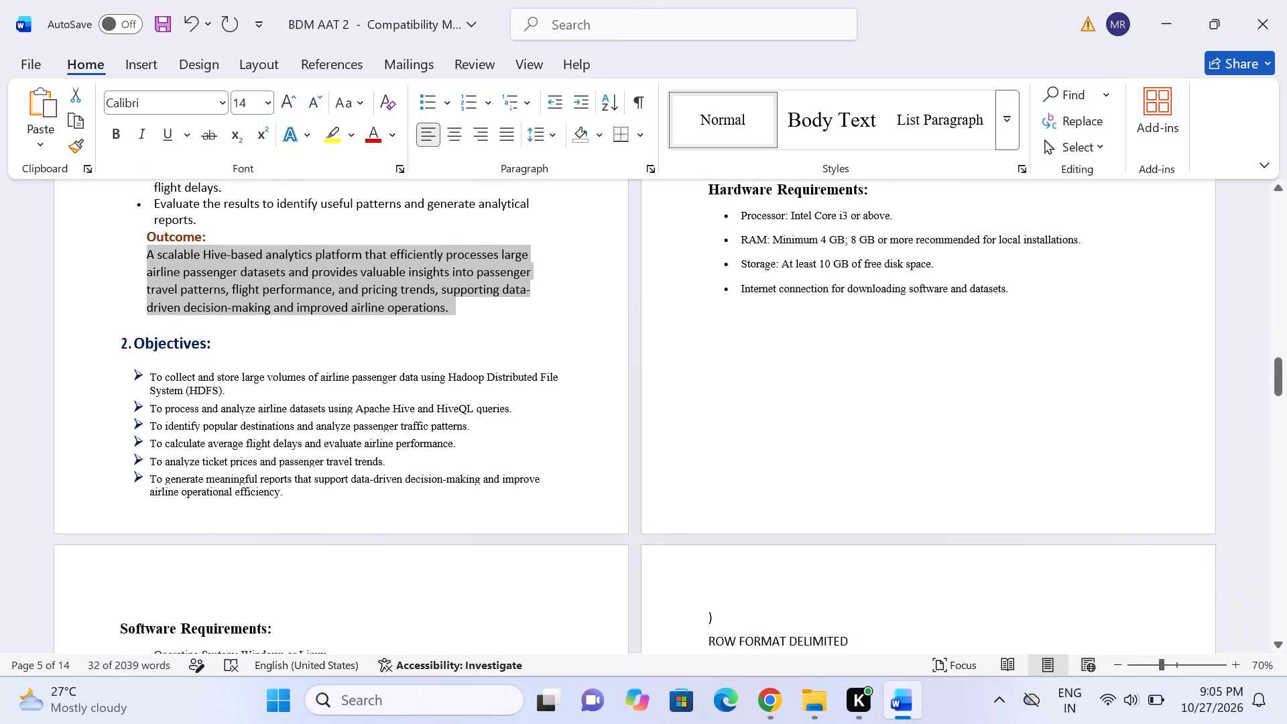
{"action": "left_click_drag", "start_coordinate": [143, 371], "coordinate": [127, 429]}
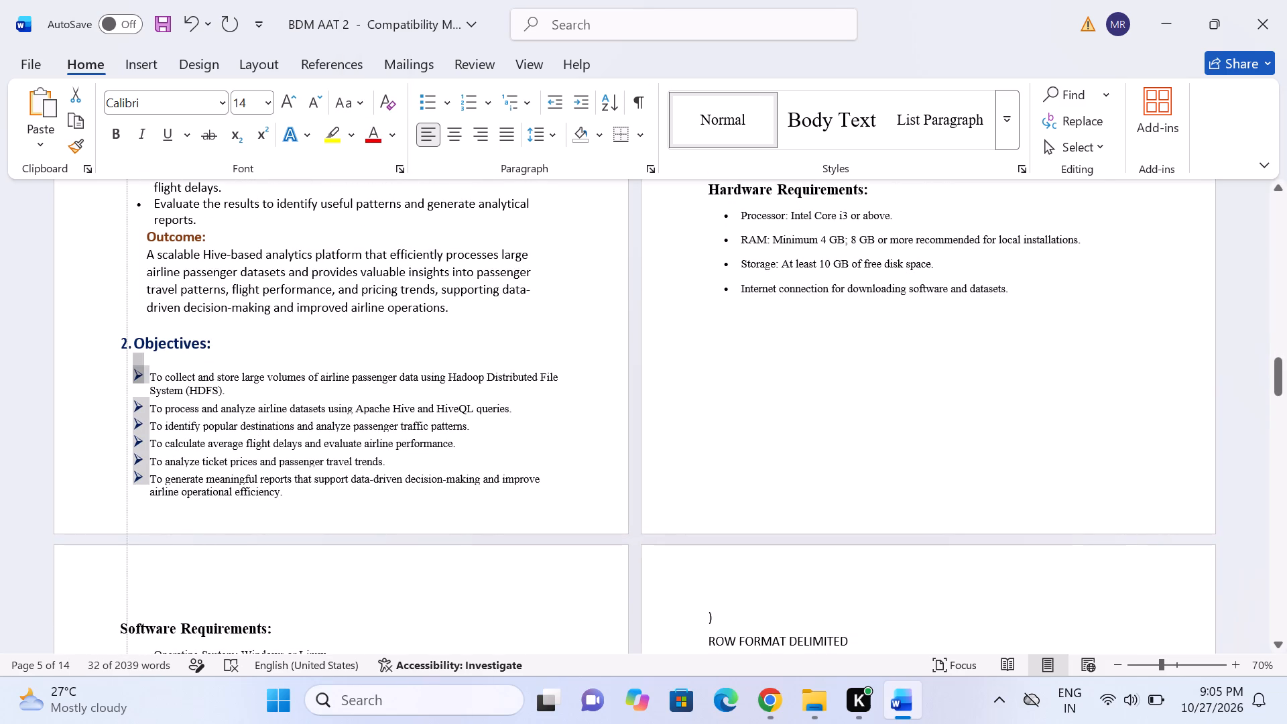
{"action": "left_click_drag", "start_coordinate": [127, 429], "coordinate": [131, 429]}
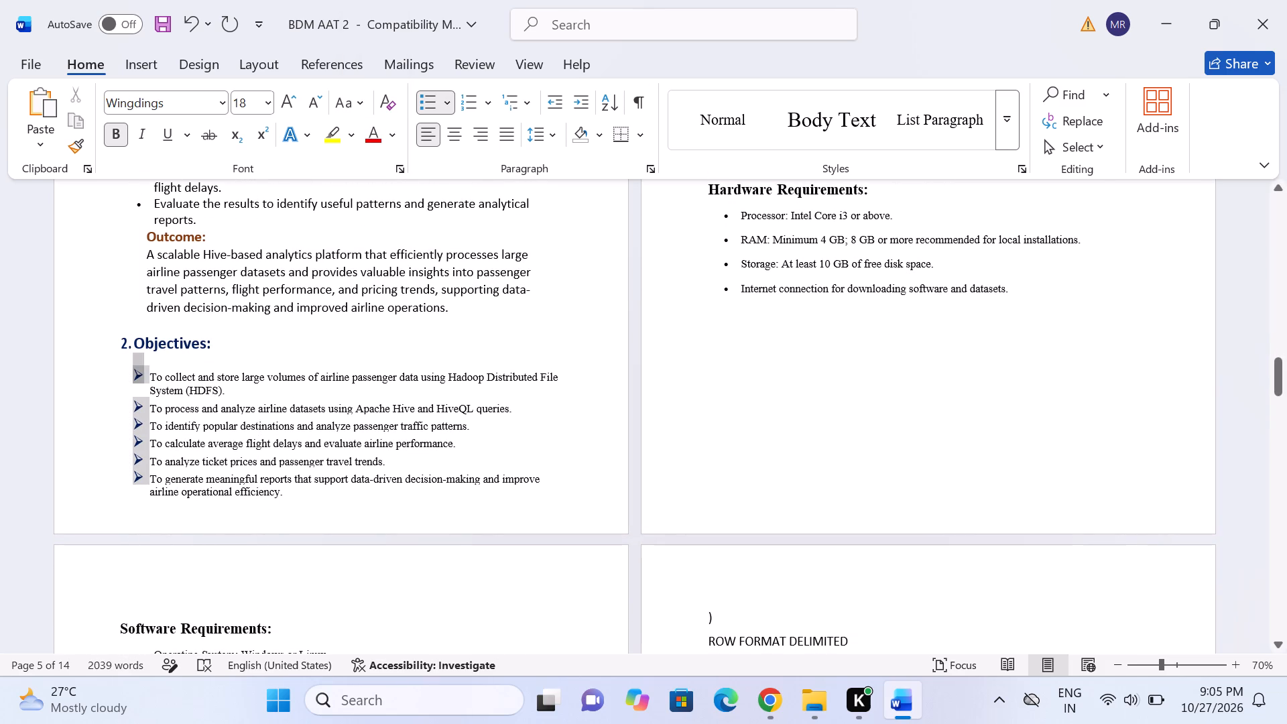
{"action": "left_click", "coordinate": [150, 379]}
{"action": "left_click_drag", "start_coordinate": [150, 379], "coordinate": [308, 504]}
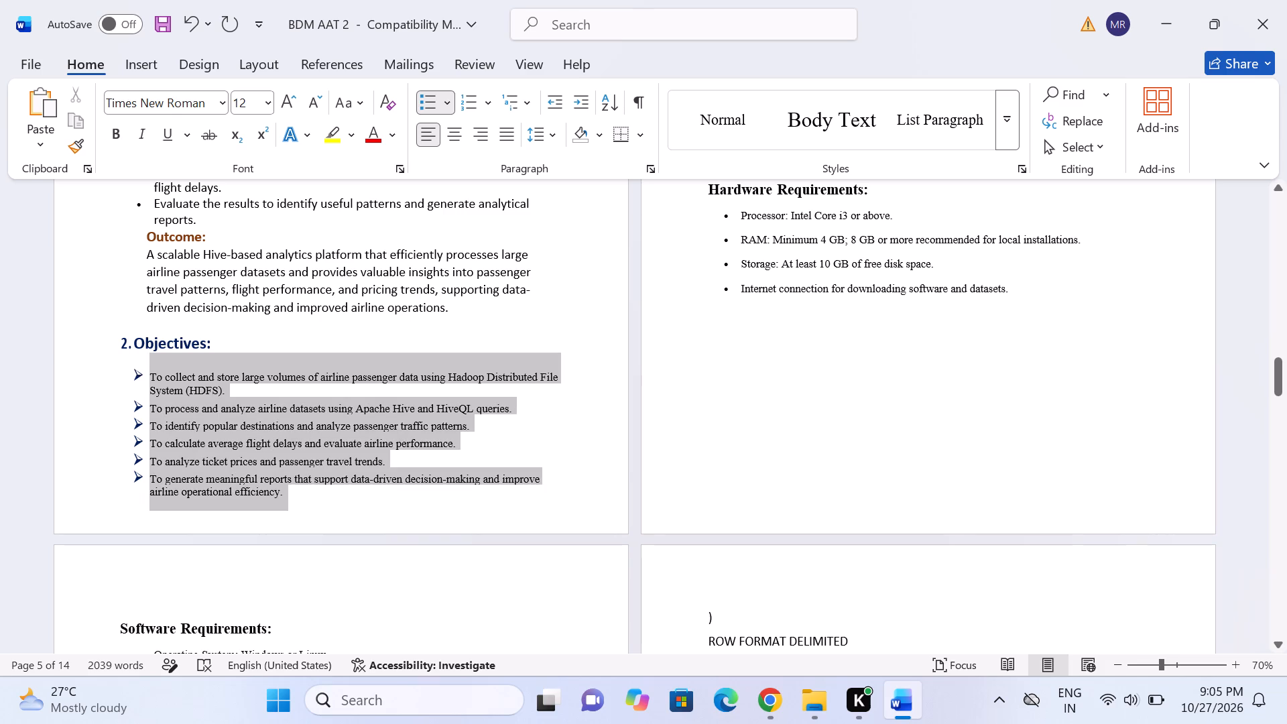
{"action": "left_click_drag", "start_coordinate": [308, 504], "coordinate": [310, 504]}
{"action": "left_click", "coordinate": [414, 446]}
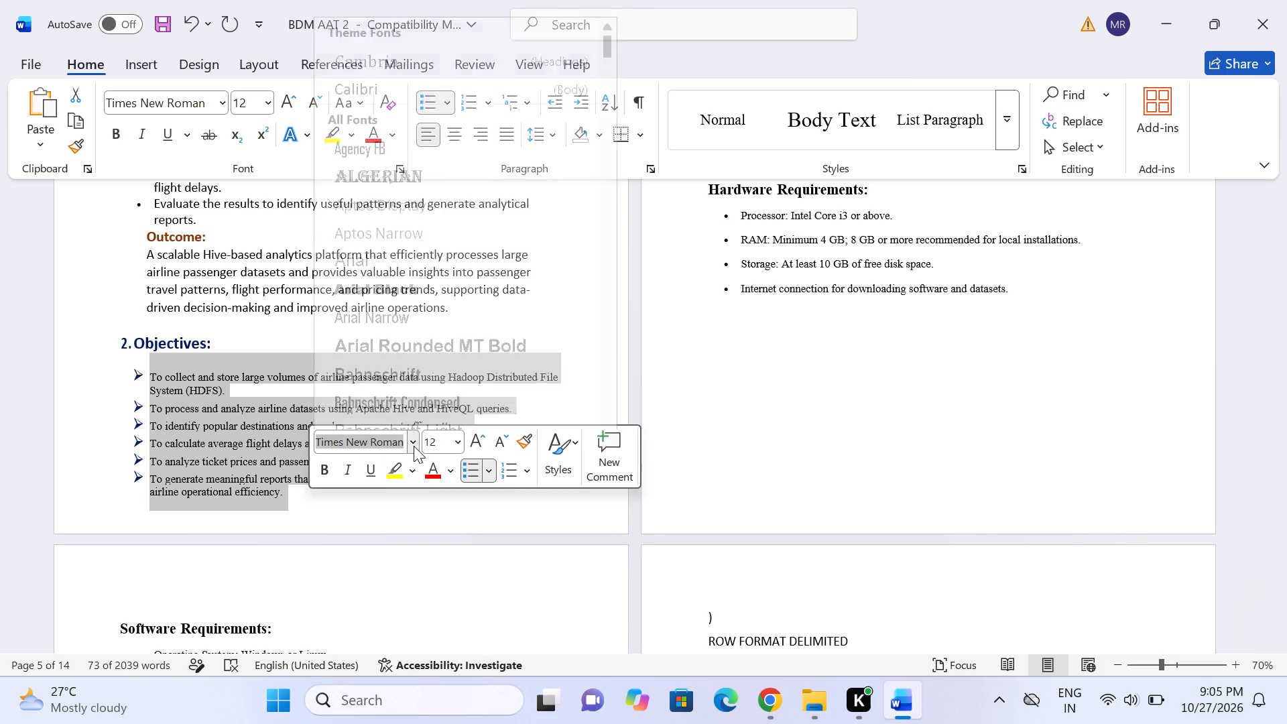
{"action": "left_click", "coordinate": [438, 67]}
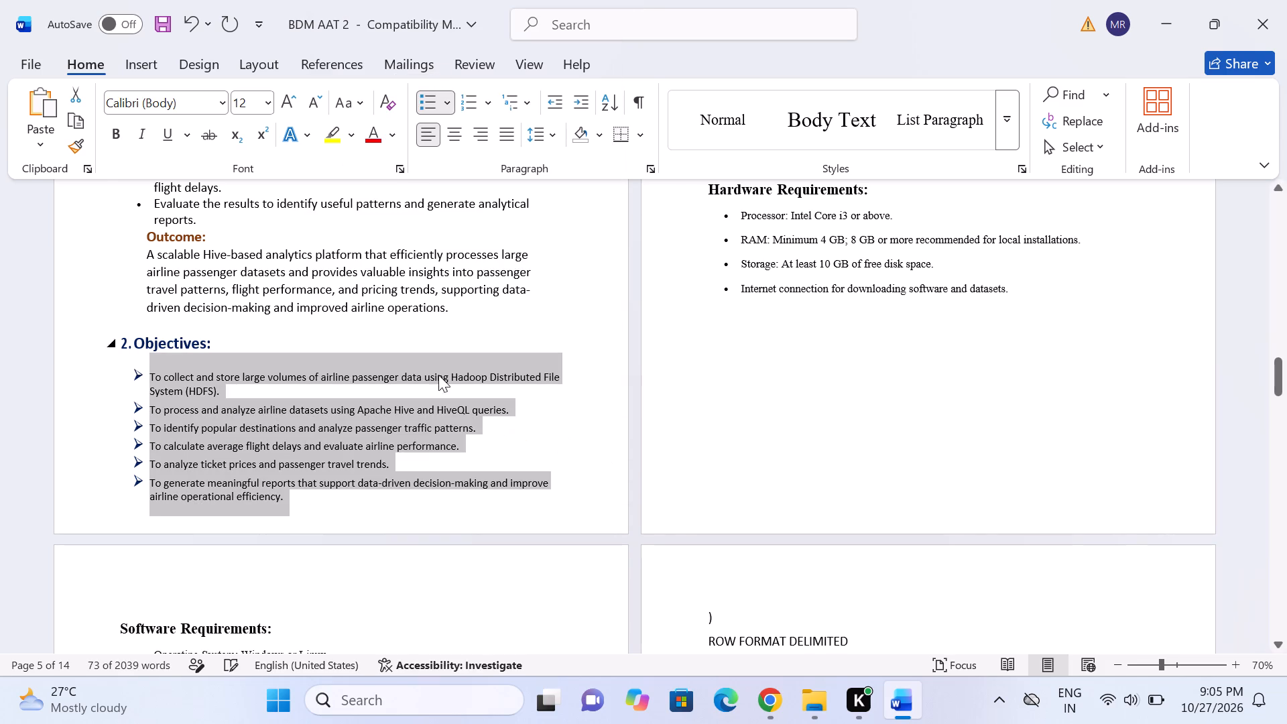
{"action": "left_click", "coordinate": [269, 107]}
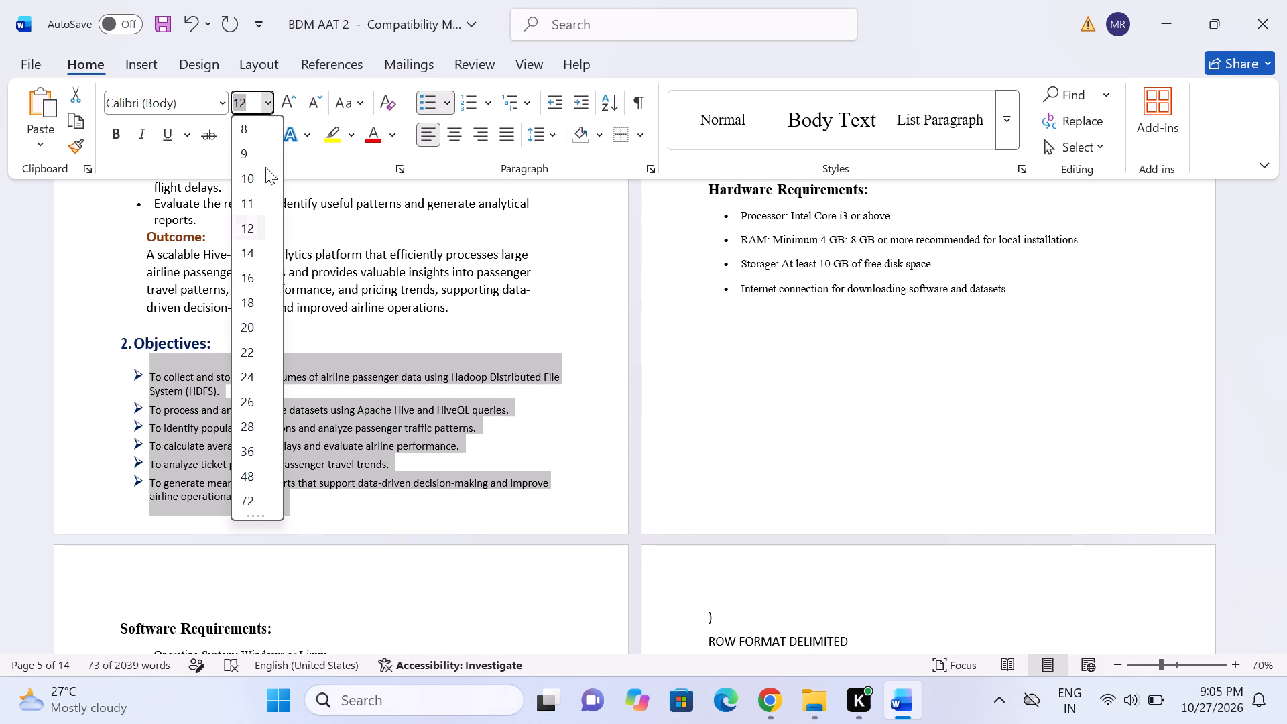
{"action": "left_click", "coordinate": [261, 247]}
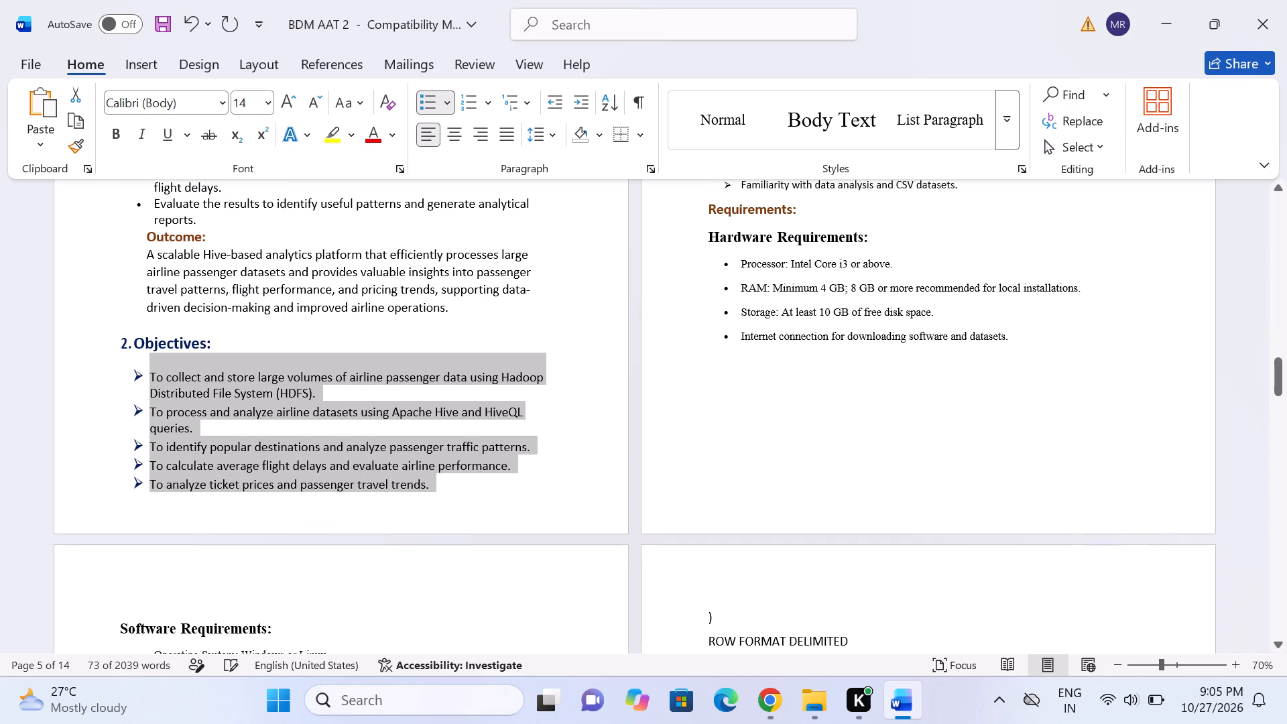
Change the six bullet points under Problem Statement to the Calibri body font at size 14.
{"action": "scroll", "coordinate": [702, 373], "scroll_direction": "up", "scroll_amount": 4}
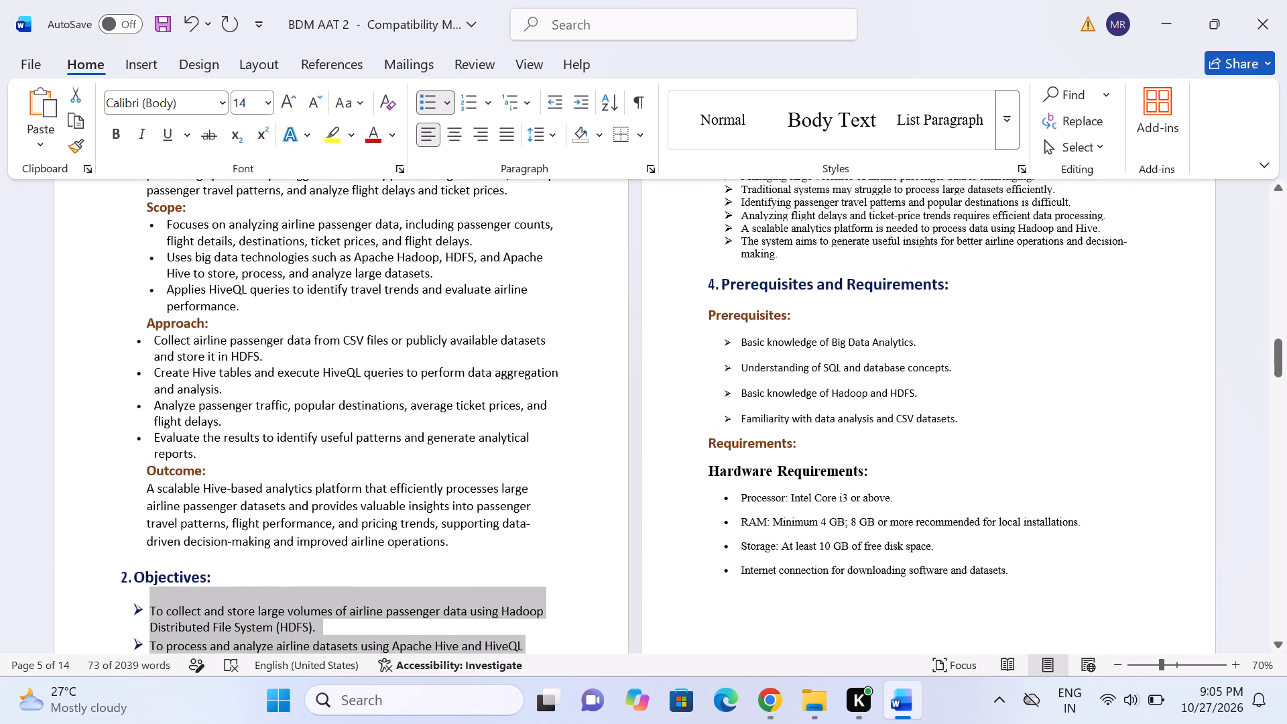
{"action": "scroll", "coordinate": [776, 318], "scroll_direction": "up", "scroll_amount": 1}
{"action": "left_click_drag", "start_coordinate": [737, 280], "coordinate": [797, 363]}
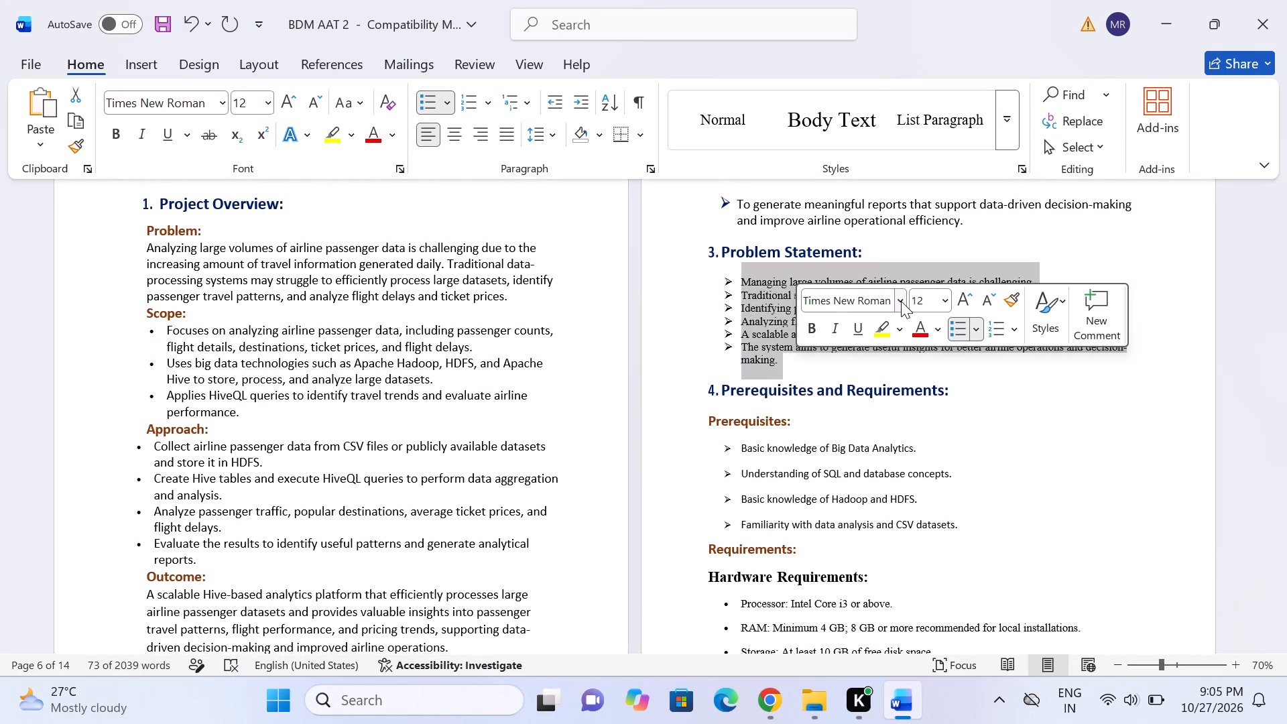
{"action": "left_click", "coordinate": [901, 301]}
{"action": "left_click", "coordinate": [872, 387]}
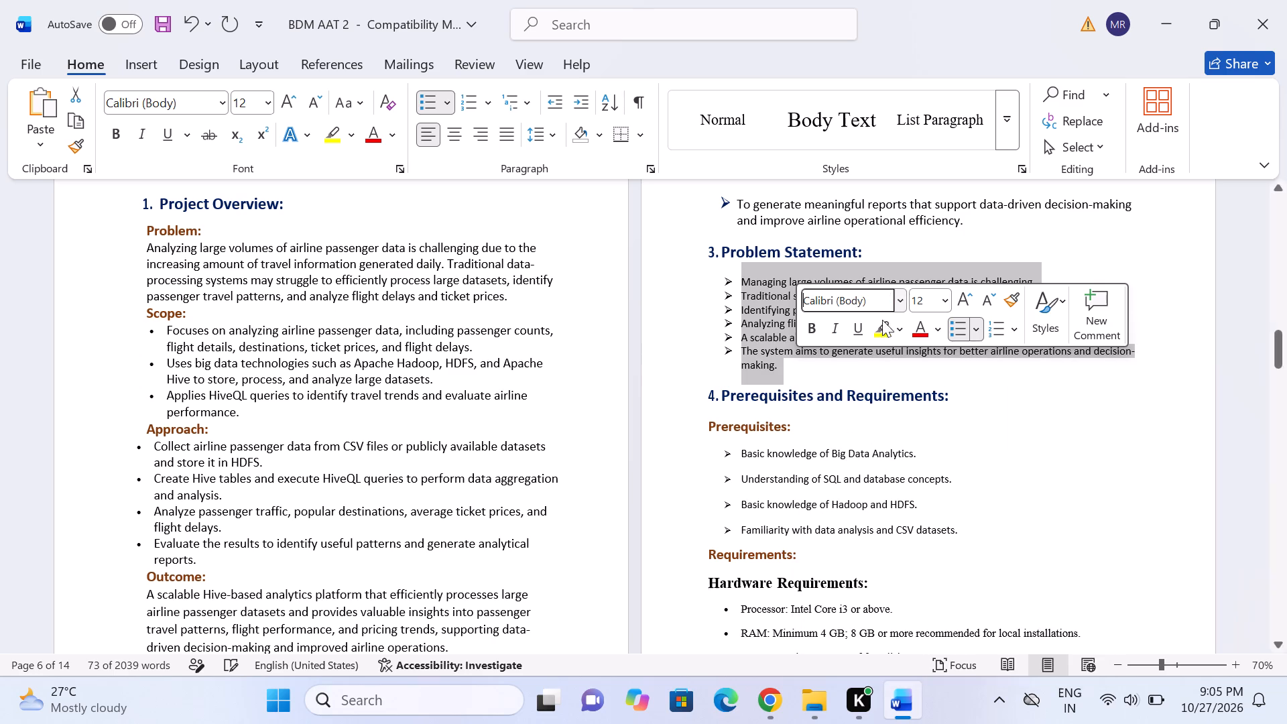
{"action": "left_click", "coordinate": [944, 300]}
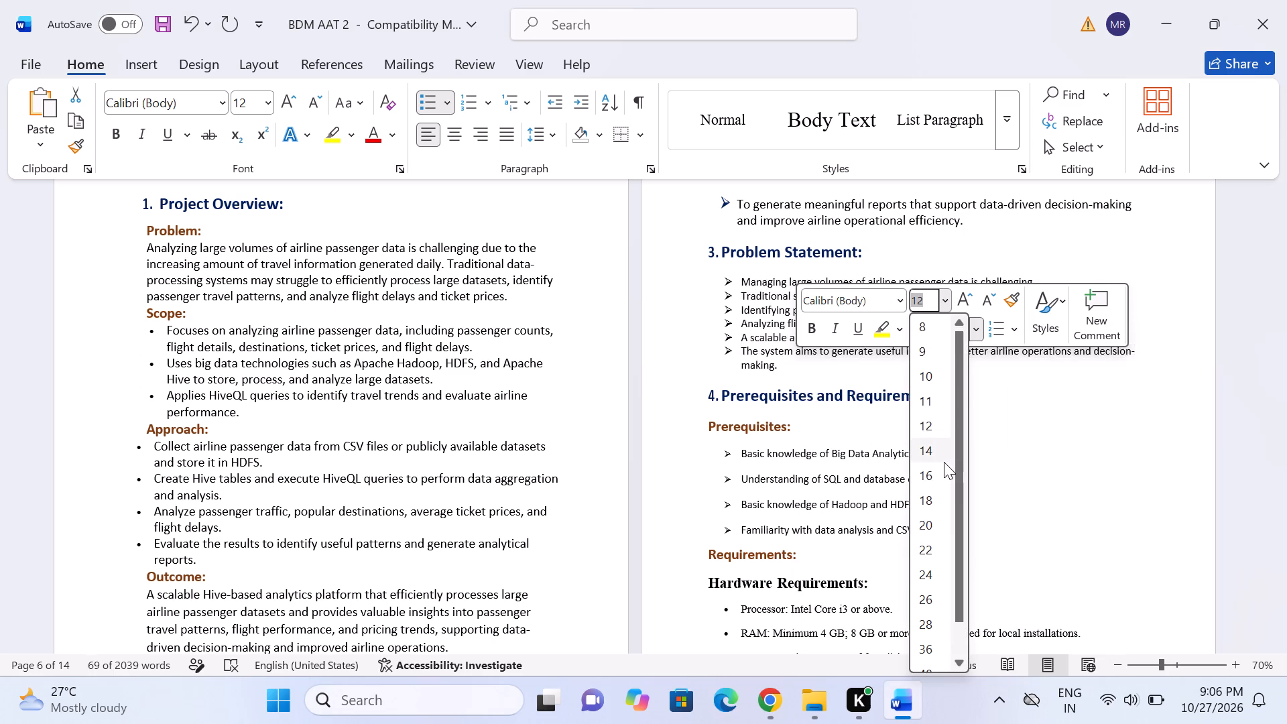
{"action": "left_click", "coordinate": [944, 458]}
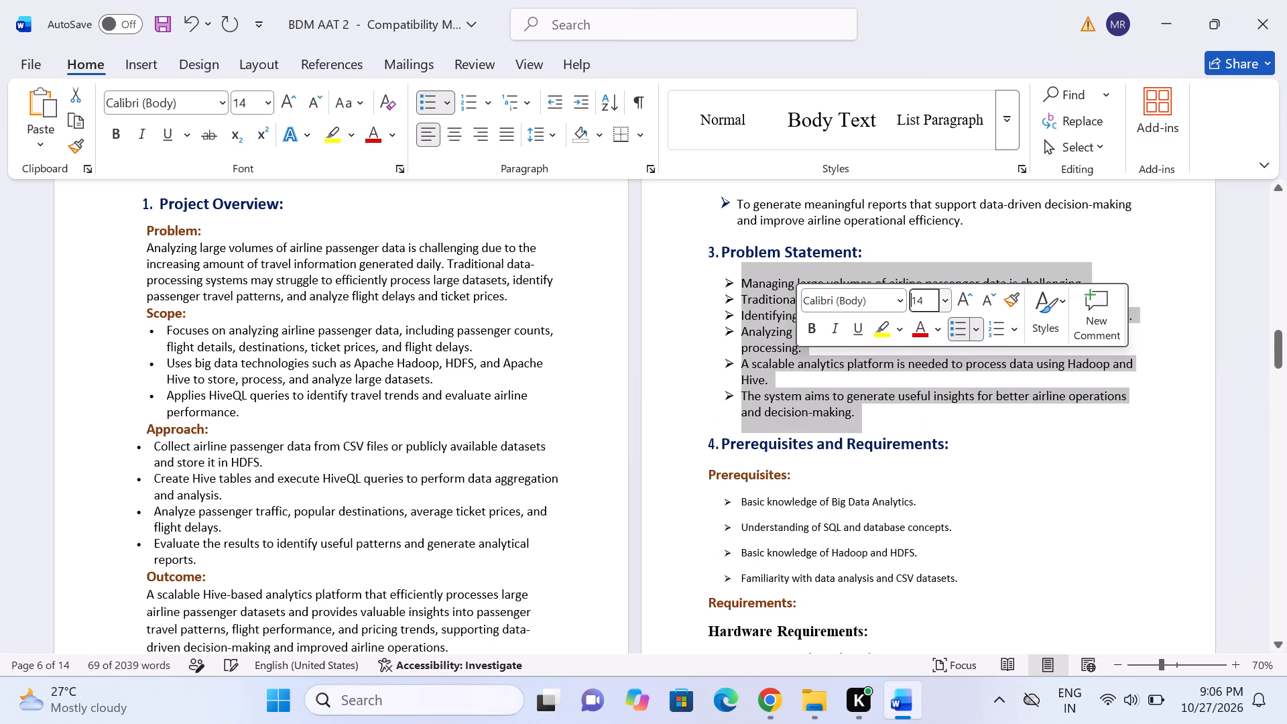
Set the font size of the four Prerequisites bullet points to 14.
{"action": "scroll", "coordinate": [890, 501], "scroll_direction": "down", "scroll_amount": 2}
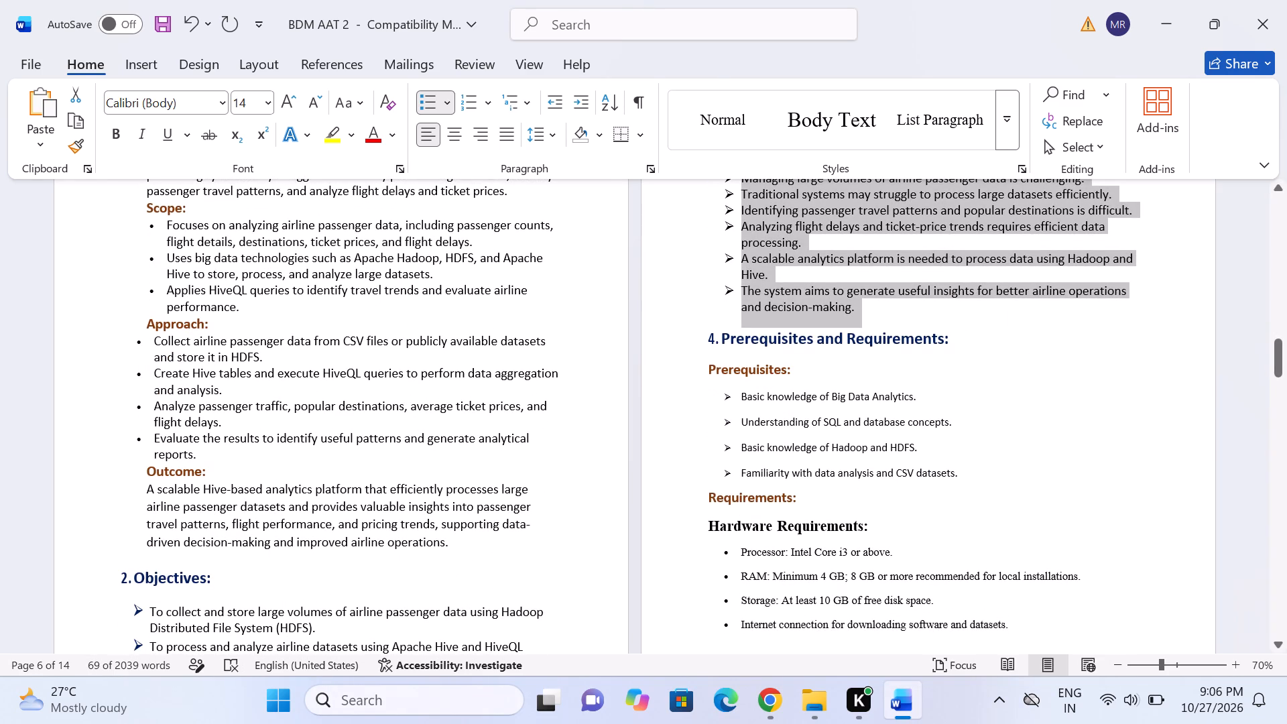
{"action": "left_click_drag", "start_coordinate": [742, 397], "coordinate": [982, 474]}
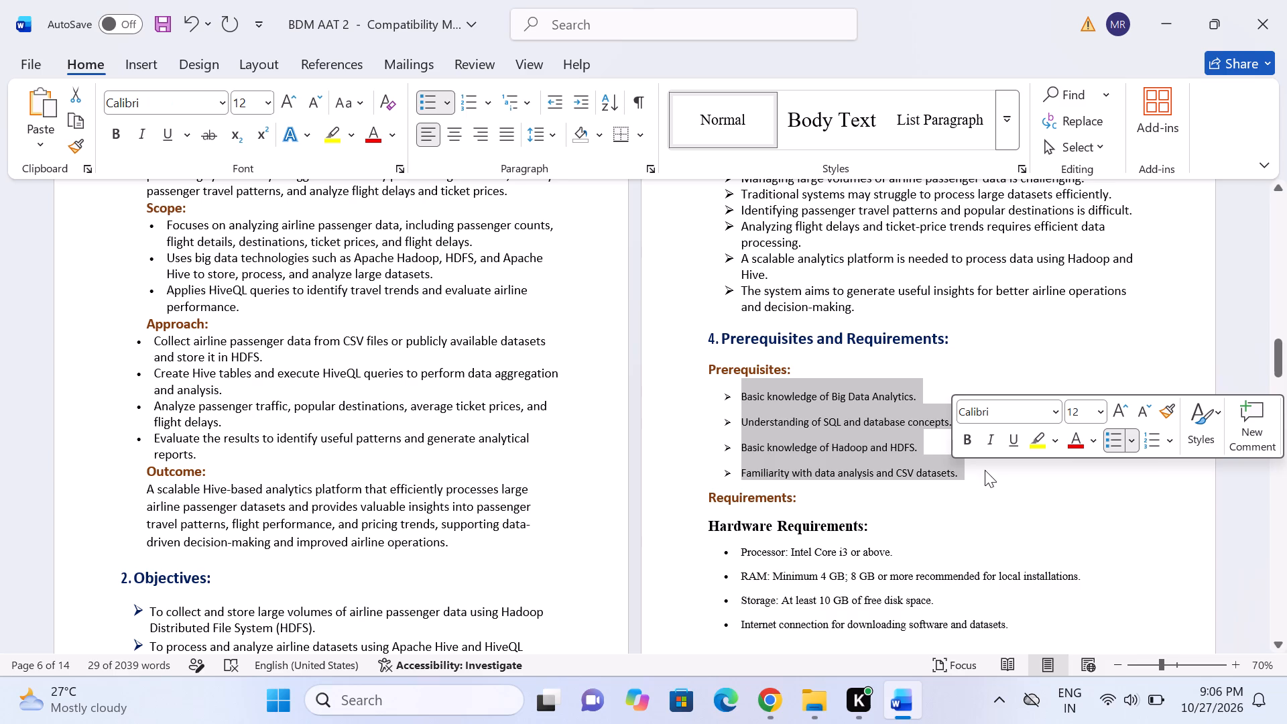
{"action": "left_click", "coordinate": [1105, 417]}
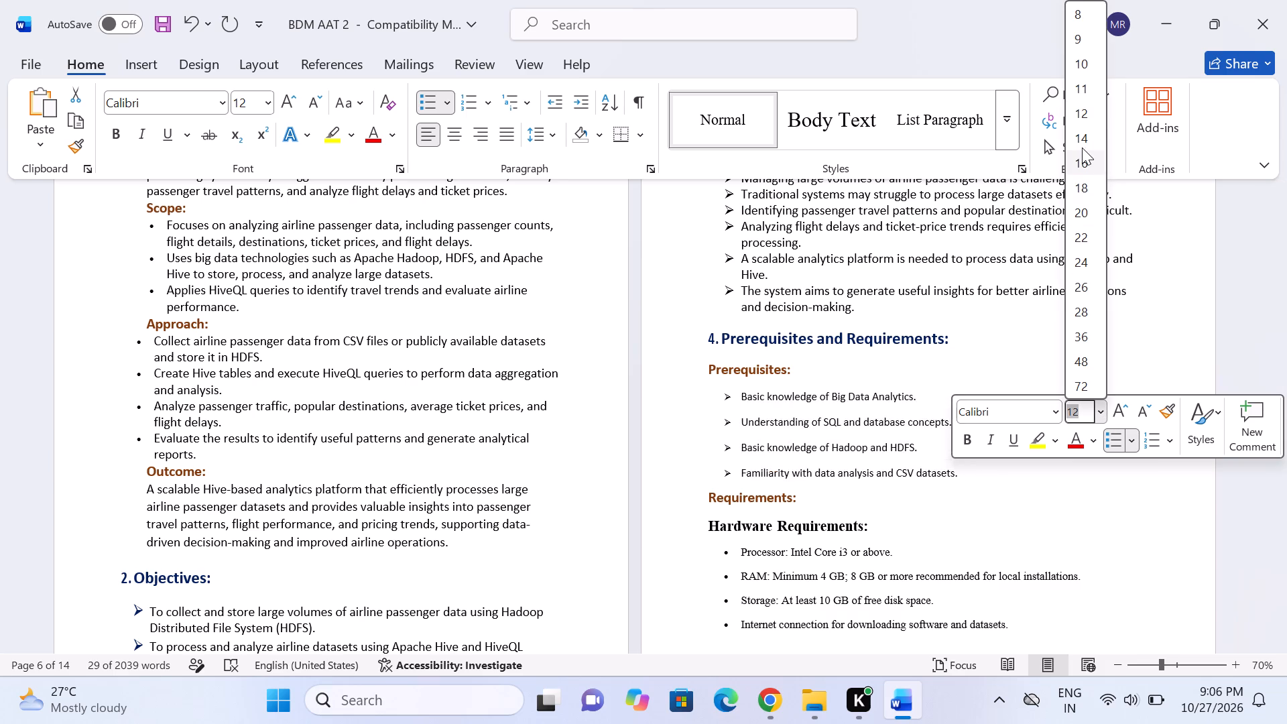
{"action": "left_click", "coordinate": [1083, 145]}
Set the font size of the four Hardware Requirements bullet points to 14.
{"action": "scroll", "coordinate": [976, 535], "scroll_direction": "down", "scroll_amount": 3}
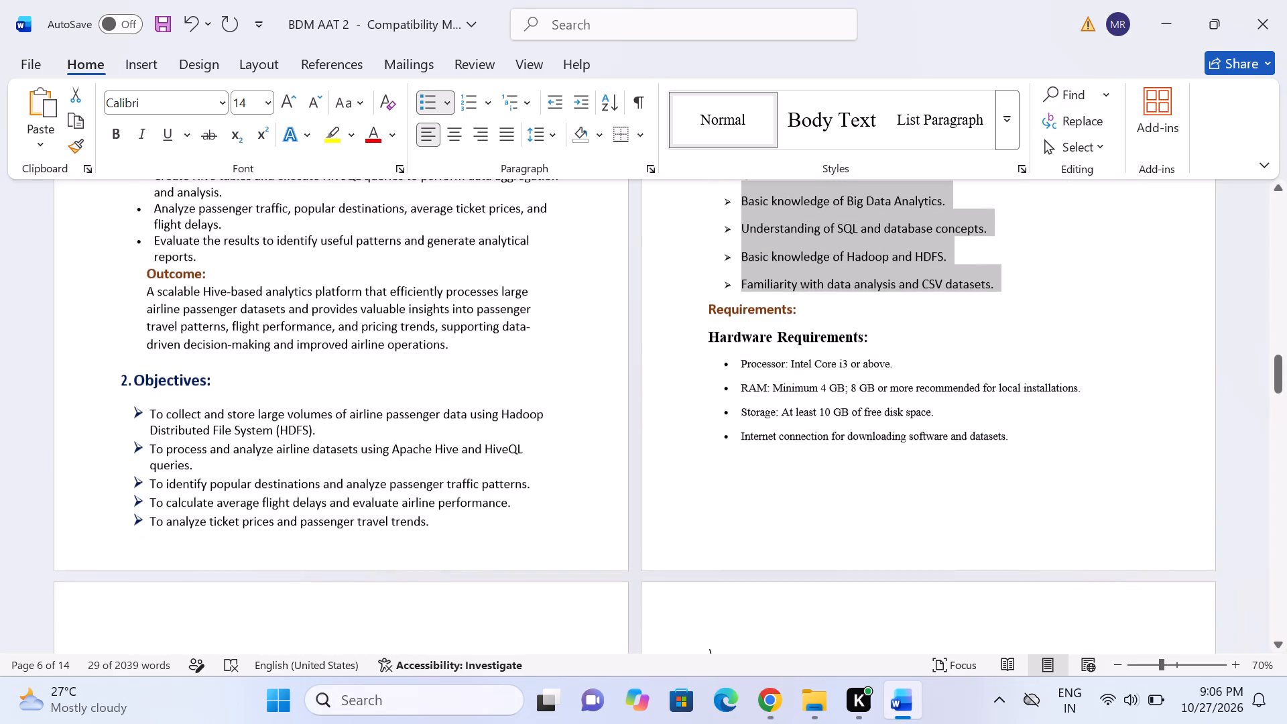
{"action": "left_click_drag", "start_coordinate": [739, 364], "coordinate": [1003, 430]}
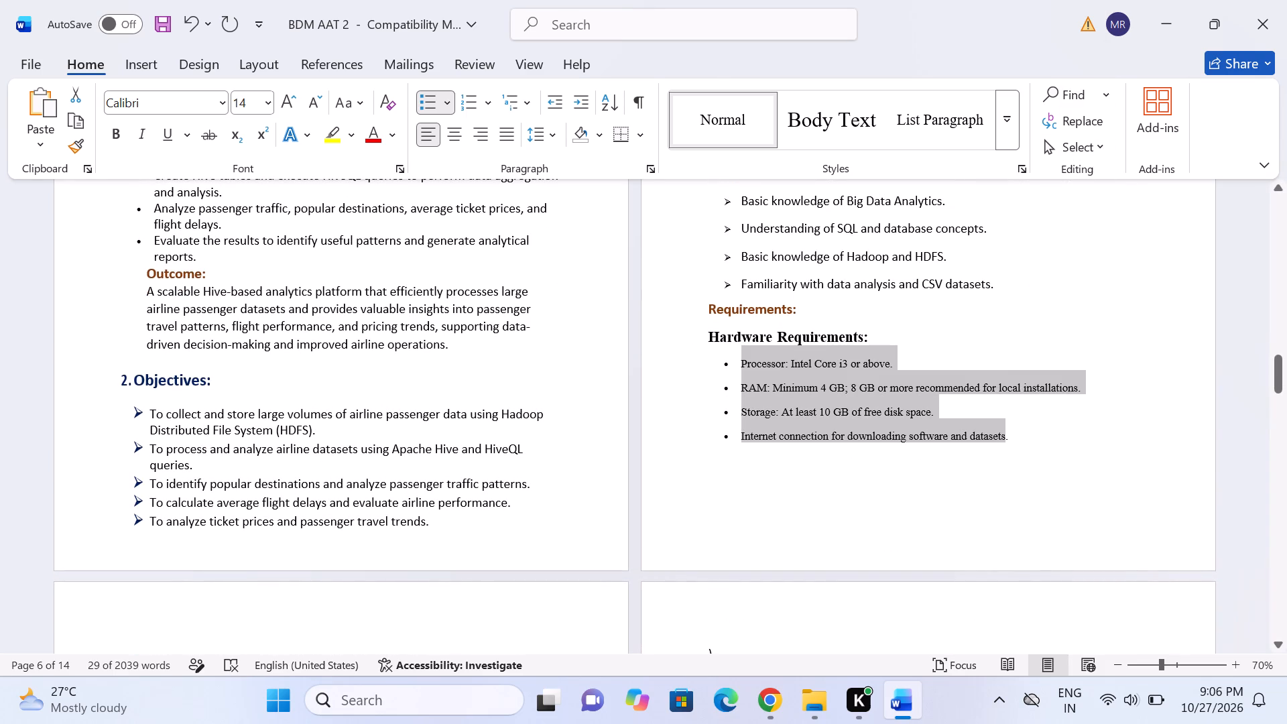
{"action": "left_click_drag", "start_coordinate": [1003, 430], "coordinate": [1014, 434]}
{"action": "left_click", "coordinate": [1105, 379]}
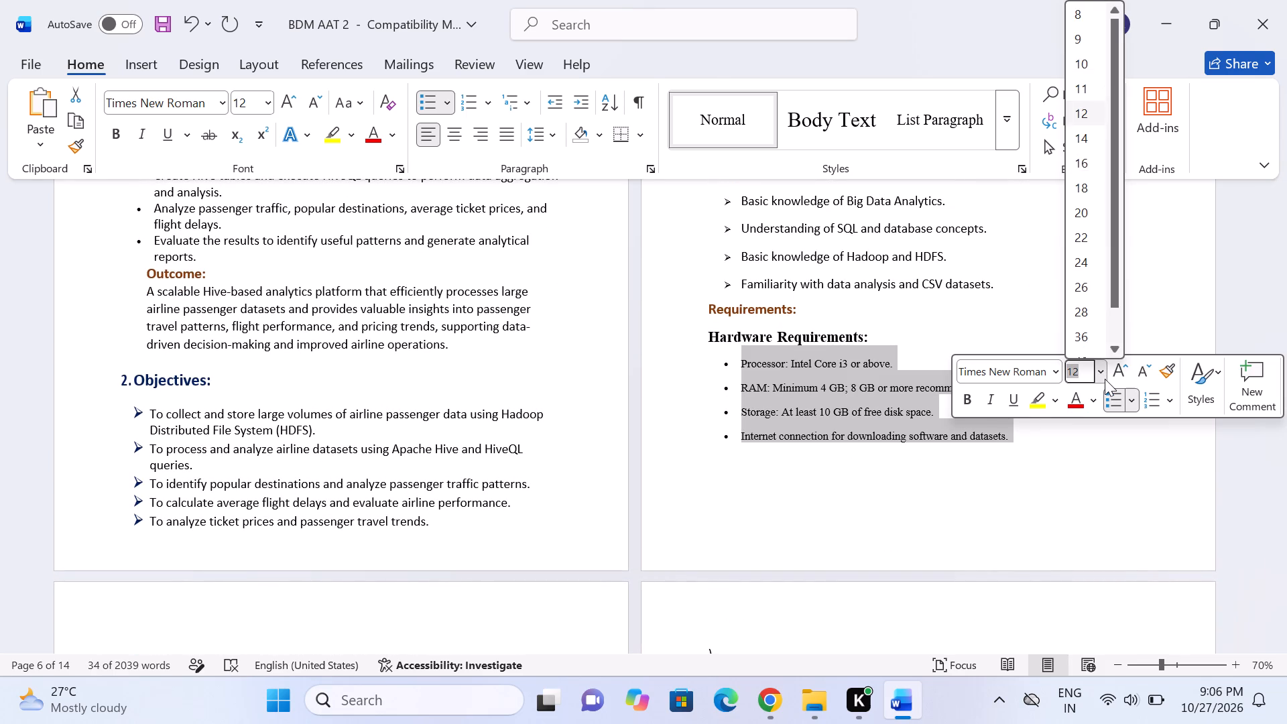
{"action": "left_click", "coordinate": [1090, 139]}
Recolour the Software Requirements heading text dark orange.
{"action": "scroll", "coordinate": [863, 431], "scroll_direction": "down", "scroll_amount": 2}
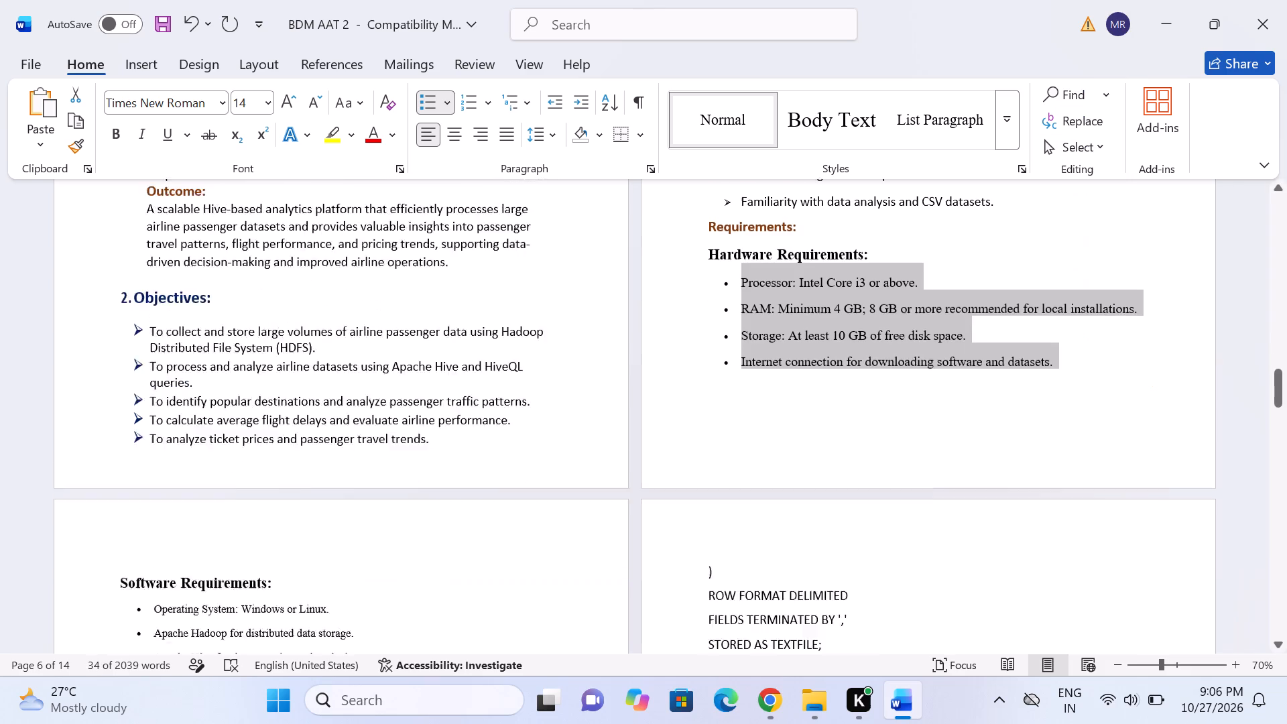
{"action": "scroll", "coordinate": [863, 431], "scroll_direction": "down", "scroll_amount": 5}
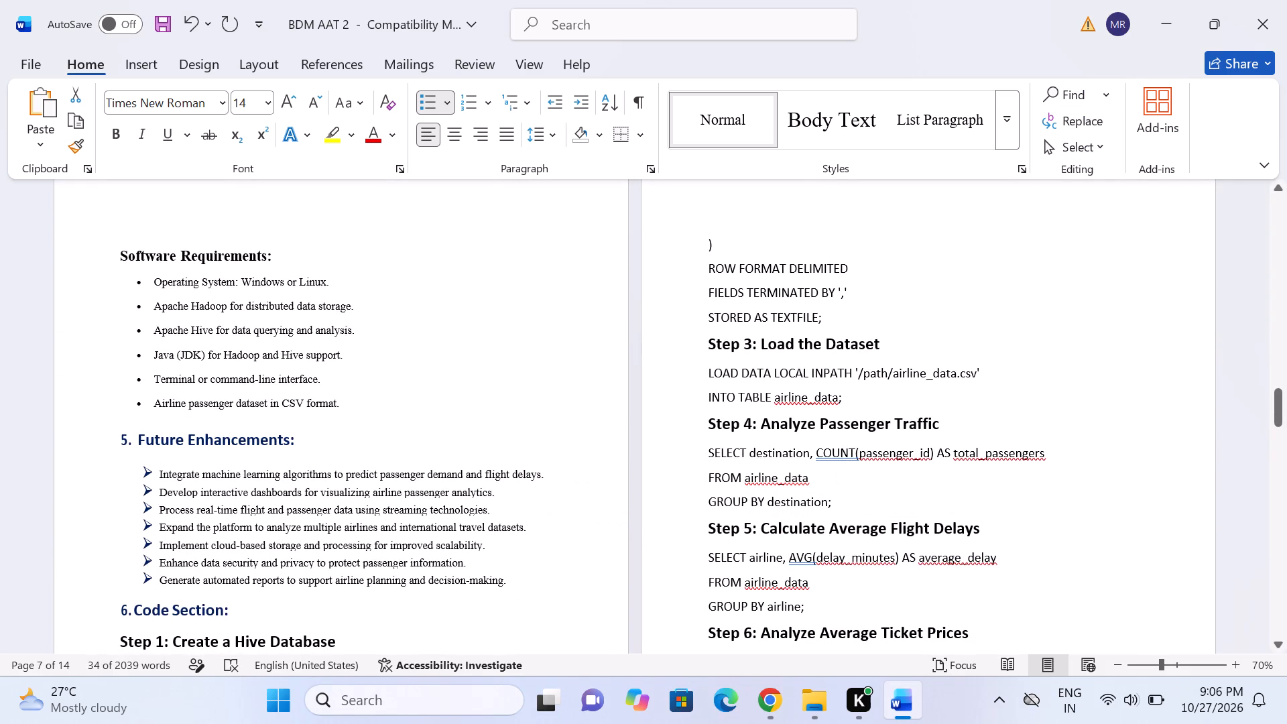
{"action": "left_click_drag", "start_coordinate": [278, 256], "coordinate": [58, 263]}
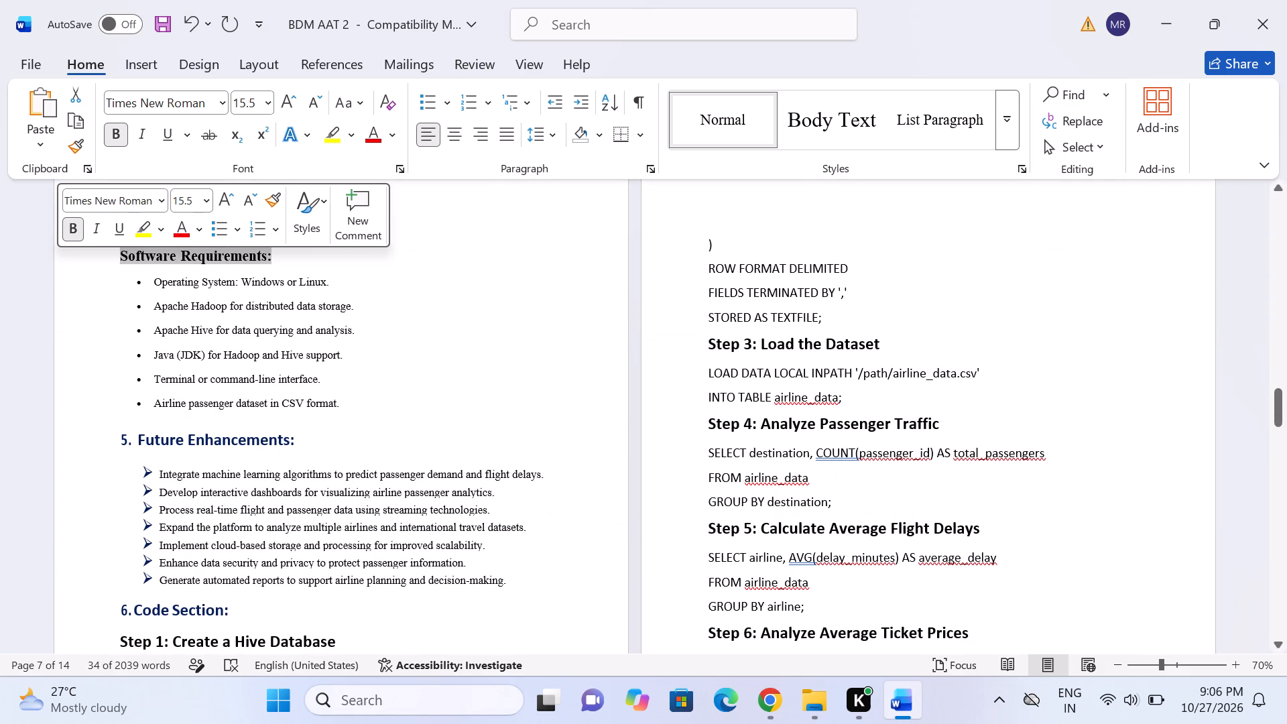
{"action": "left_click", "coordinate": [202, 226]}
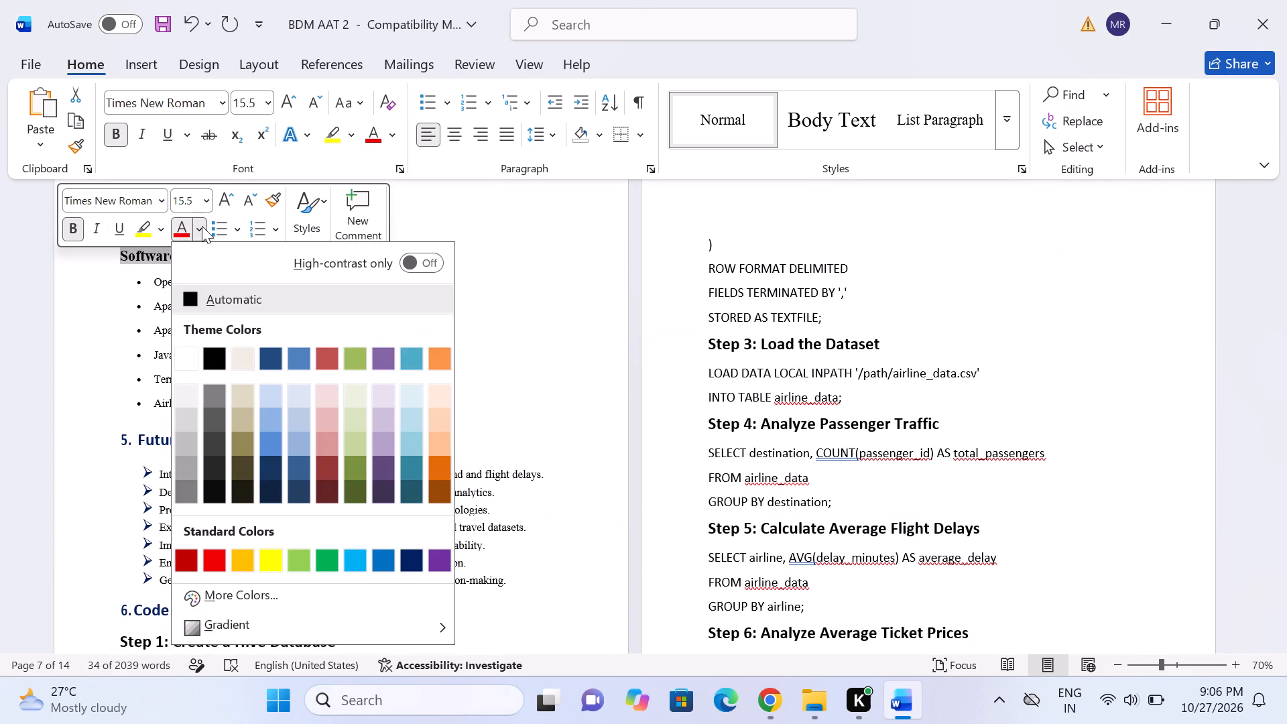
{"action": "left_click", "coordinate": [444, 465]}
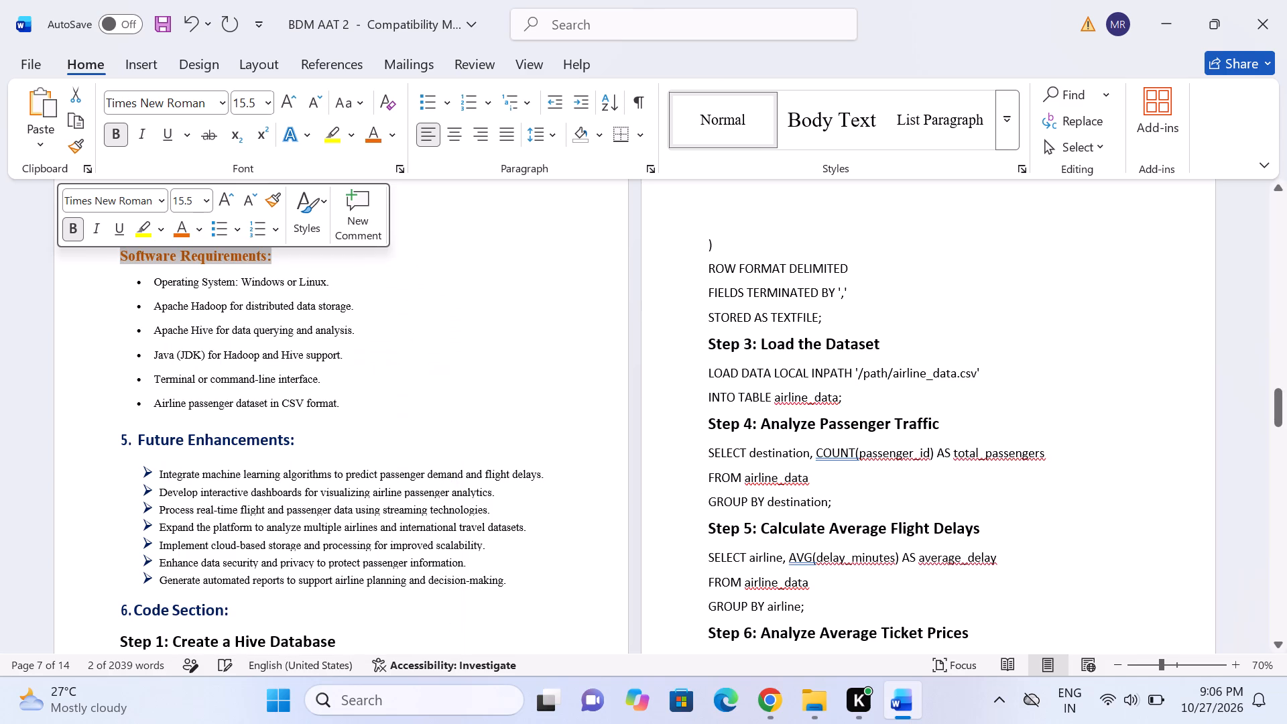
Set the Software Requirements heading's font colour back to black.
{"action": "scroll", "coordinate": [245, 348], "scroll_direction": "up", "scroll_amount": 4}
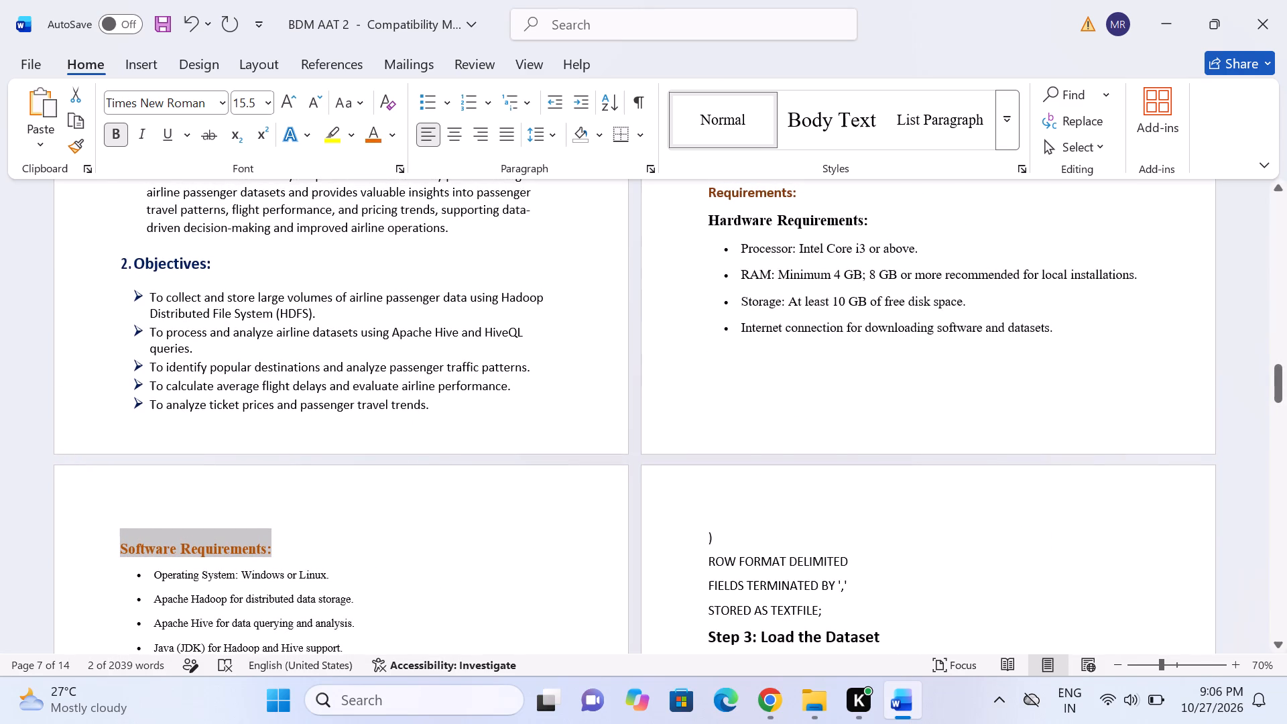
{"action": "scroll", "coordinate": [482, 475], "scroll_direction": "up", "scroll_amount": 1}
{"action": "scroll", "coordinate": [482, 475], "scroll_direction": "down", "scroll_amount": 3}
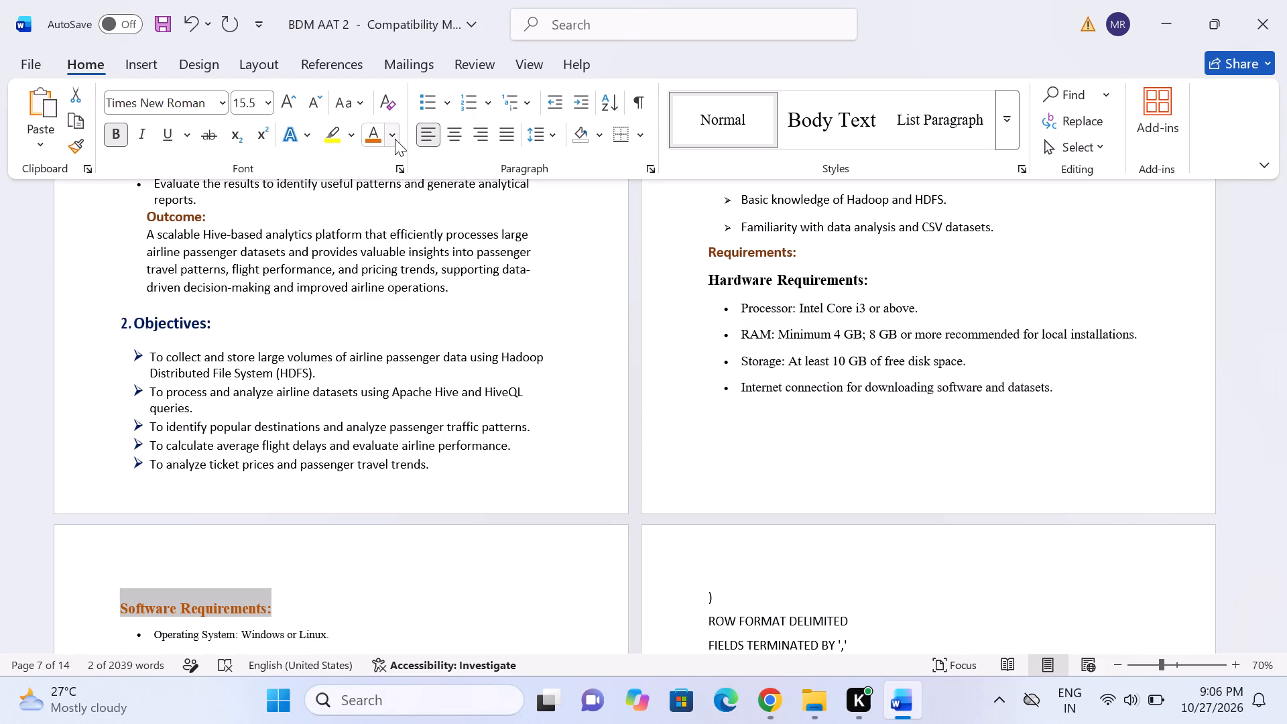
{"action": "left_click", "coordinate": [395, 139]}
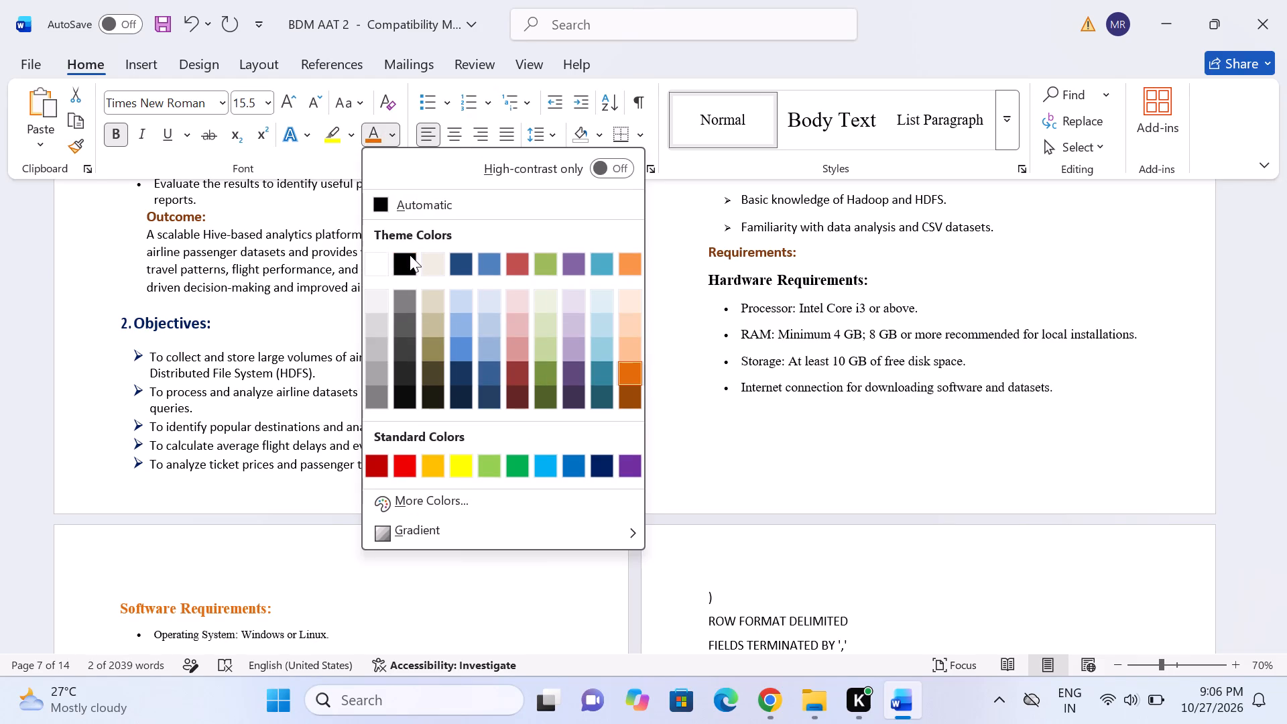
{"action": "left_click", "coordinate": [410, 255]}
Change the six Software Requirements bullet points to the Calibri body font at size 14.
{"action": "scroll", "coordinate": [385, 430], "scroll_direction": "down", "scroll_amount": 4}
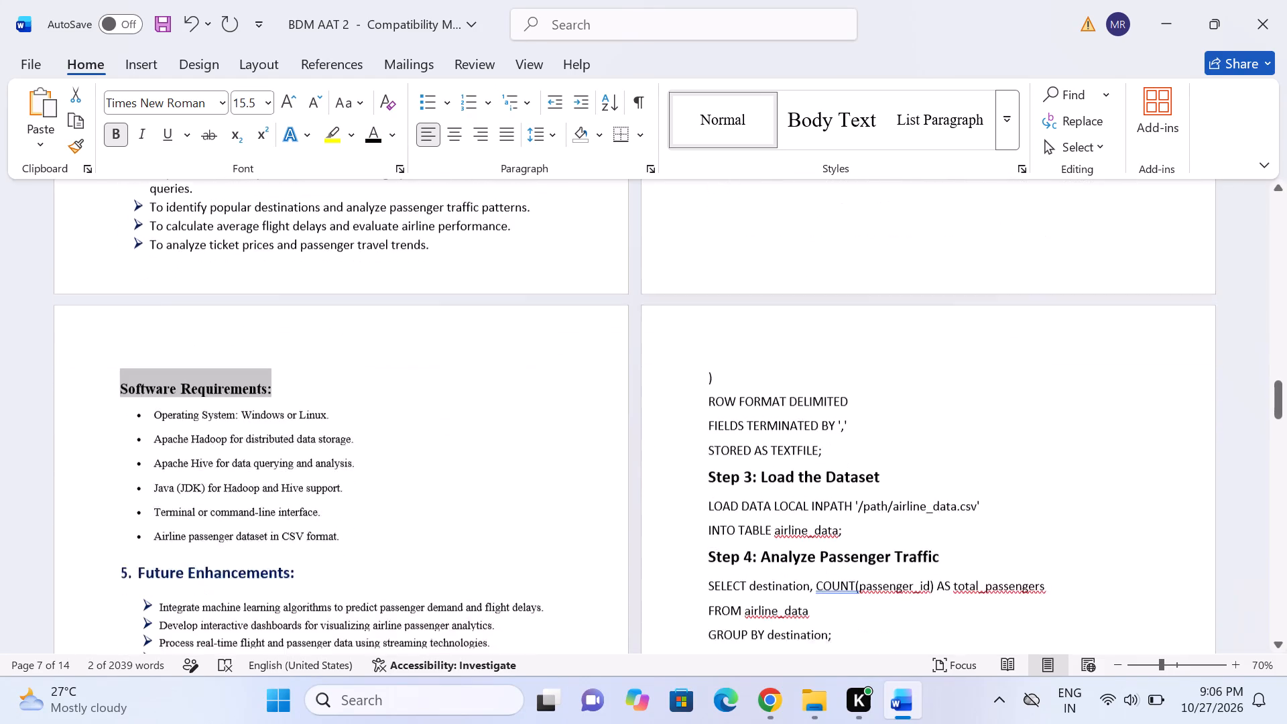
{"action": "scroll", "coordinate": [385, 430], "scroll_direction": "down", "scroll_amount": 1}
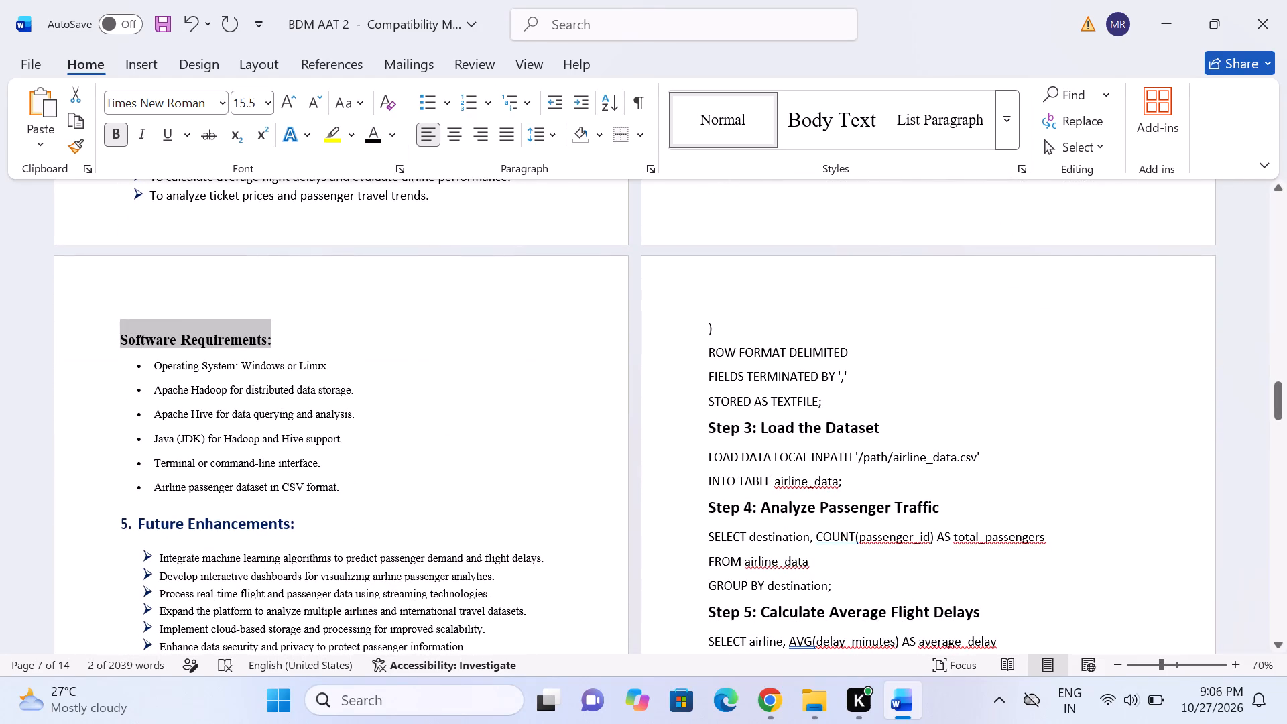
{"action": "left_click_drag", "start_coordinate": [153, 367], "coordinate": [341, 488]}
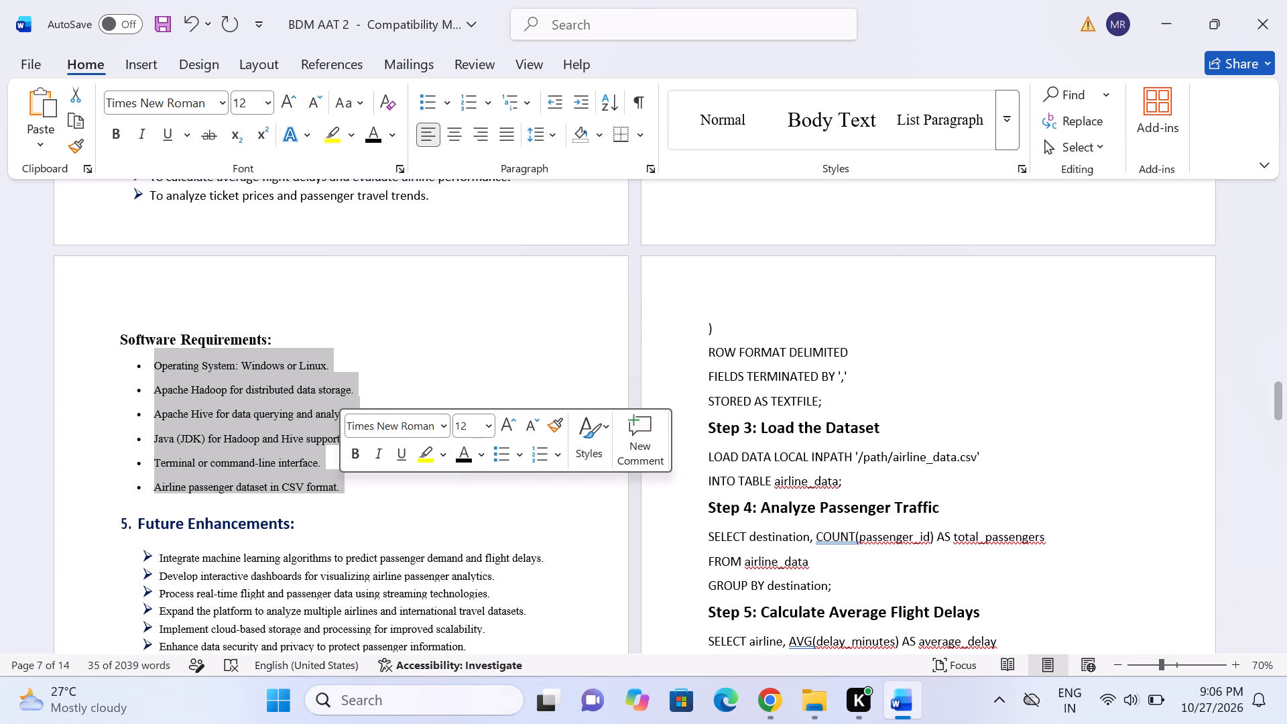
{"action": "left_click", "coordinate": [444, 430]}
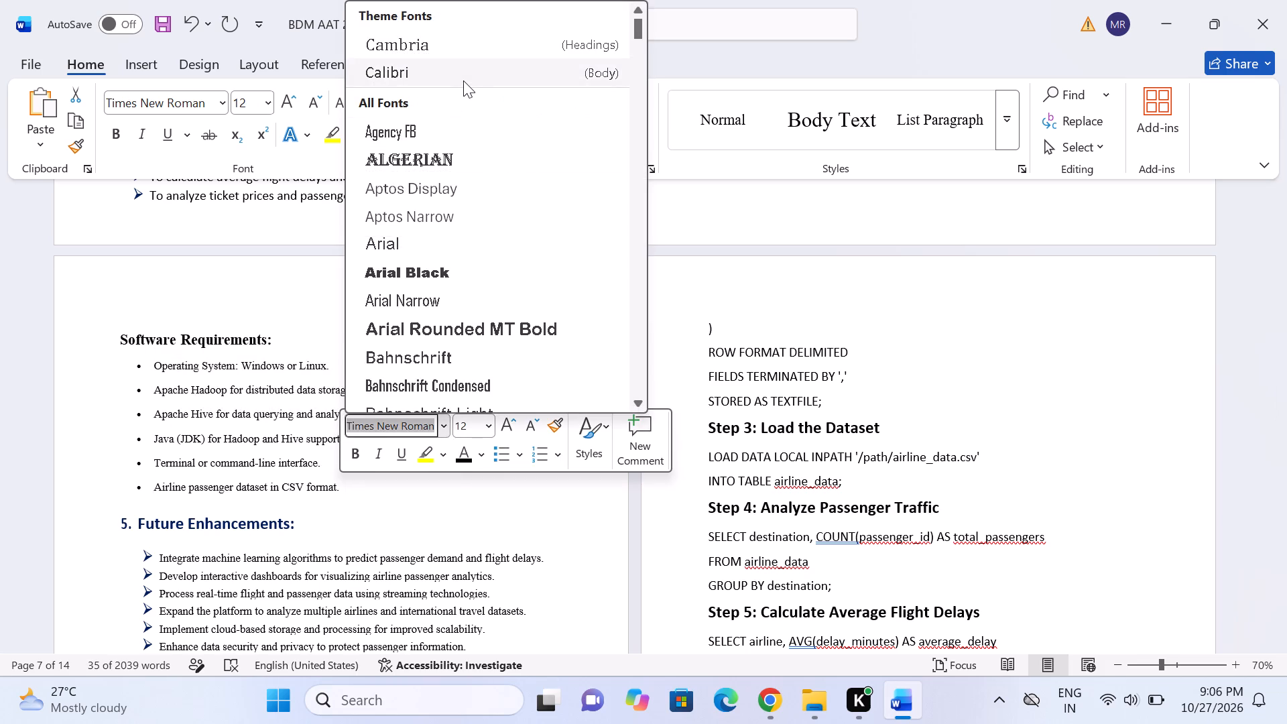
{"action": "left_click", "coordinate": [463, 80]}
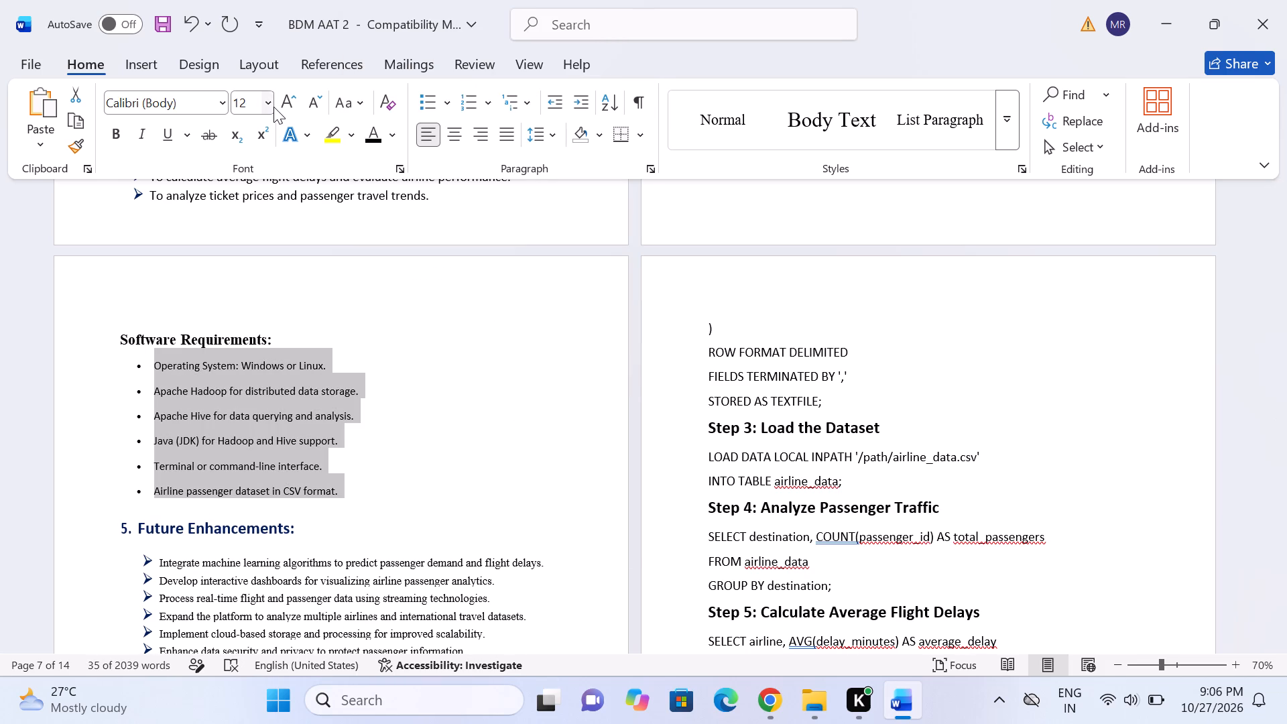
{"action": "left_click", "coordinate": [273, 107]}
{"action": "left_click", "coordinate": [268, 107]}
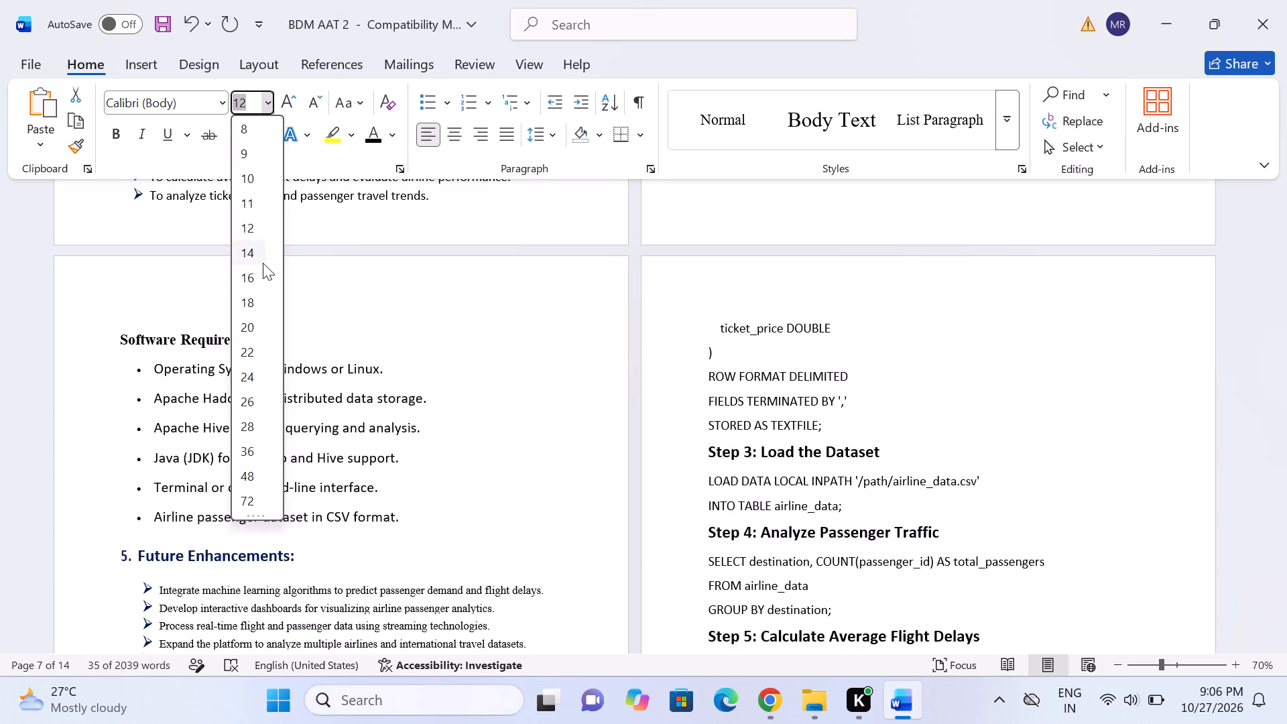
{"action": "left_click", "coordinate": [263, 249]}
Change the four Hardware Requirements bullet points to the Calibri body font.
{"action": "scroll", "coordinate": [668, 339], "scroll_direction": "up", "scroll_amount": 1}
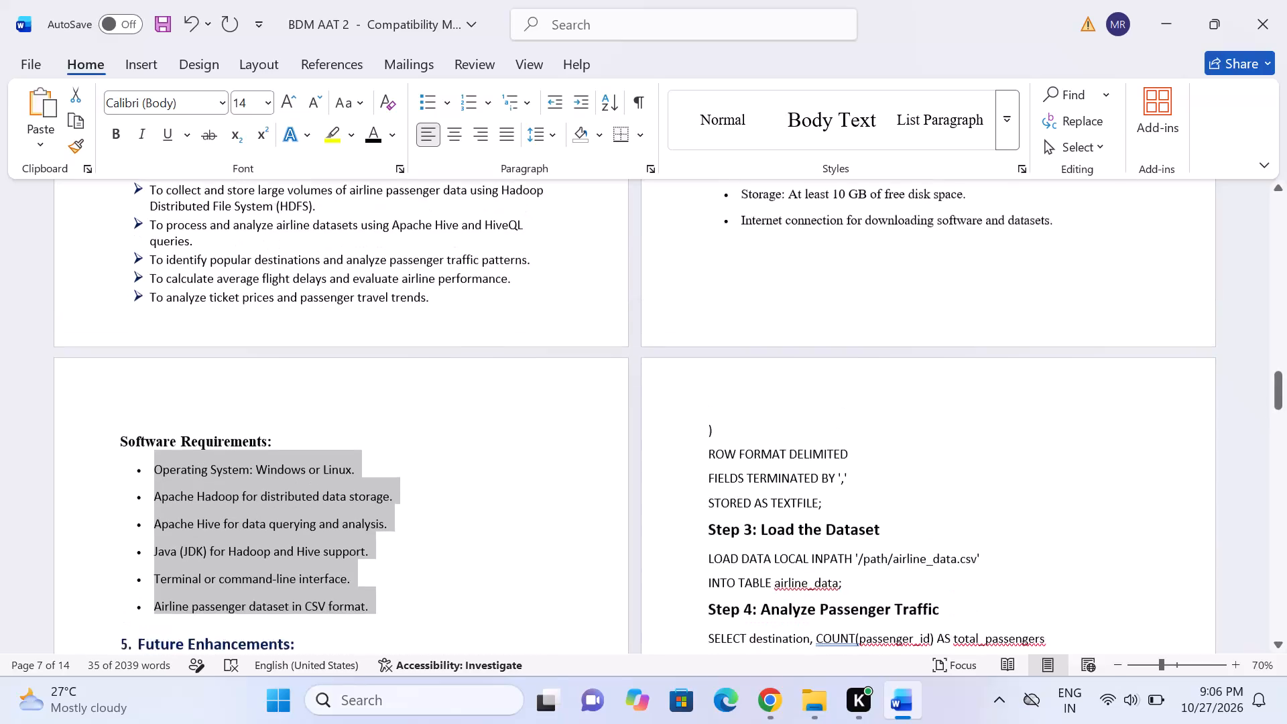
{"action": "scroll", "coordinate": [668, 339], "scroll_direction": "up", "scroll_amount": 1}
{"action": "left_click_drag", "start_coordinate": [739, 284], "coordinate": [1083, 365]}
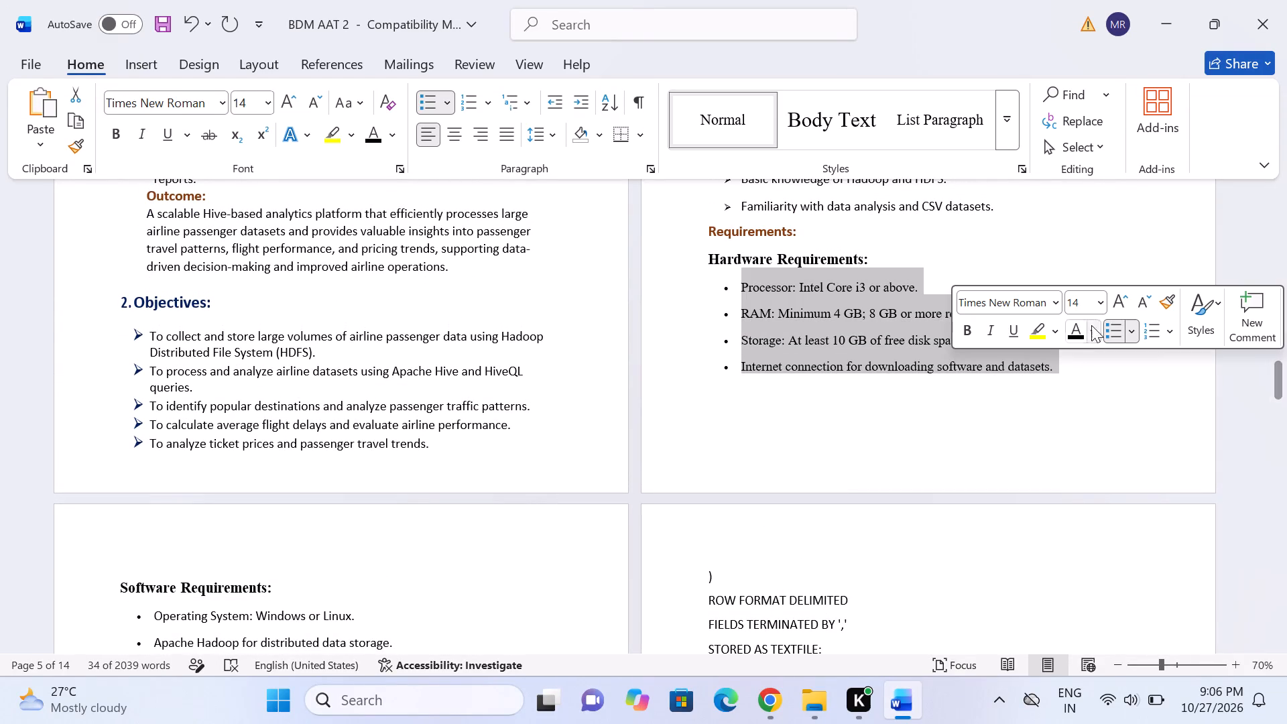
{"action": "left_click", "coordinate": [1058, 304]}
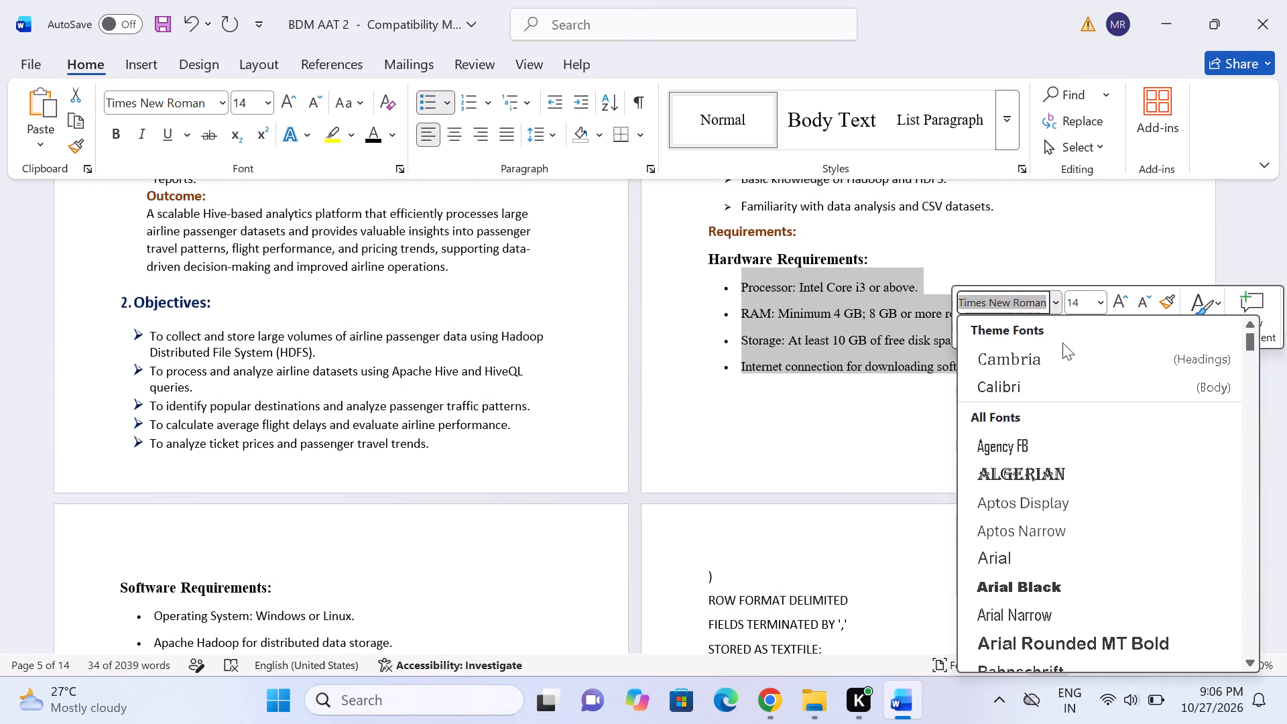
{"action": "left_click", "coordinate": [1070, 398]}
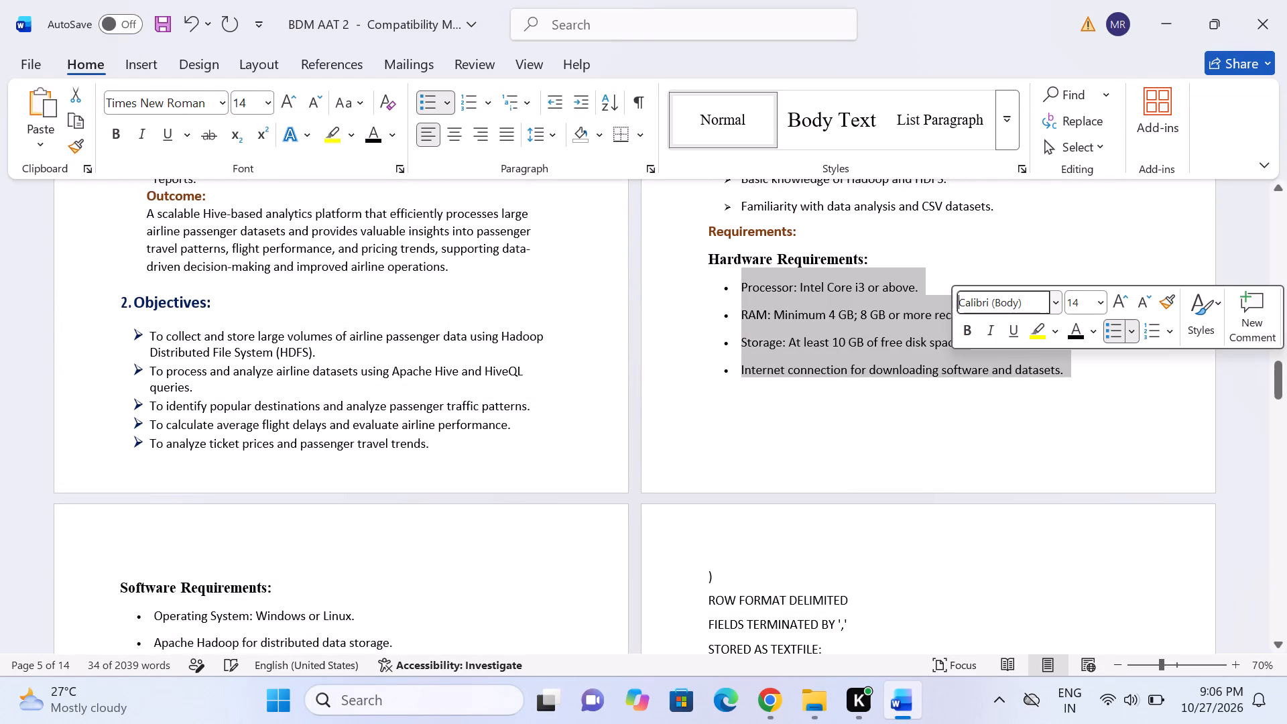
Apply the Calibri body font to everything from the Future Enhancements heading through the end of the document.
{"action": "scroll", "coordinate": [751, 485], "scroll_direction": "down", "scroll_amount": 8}
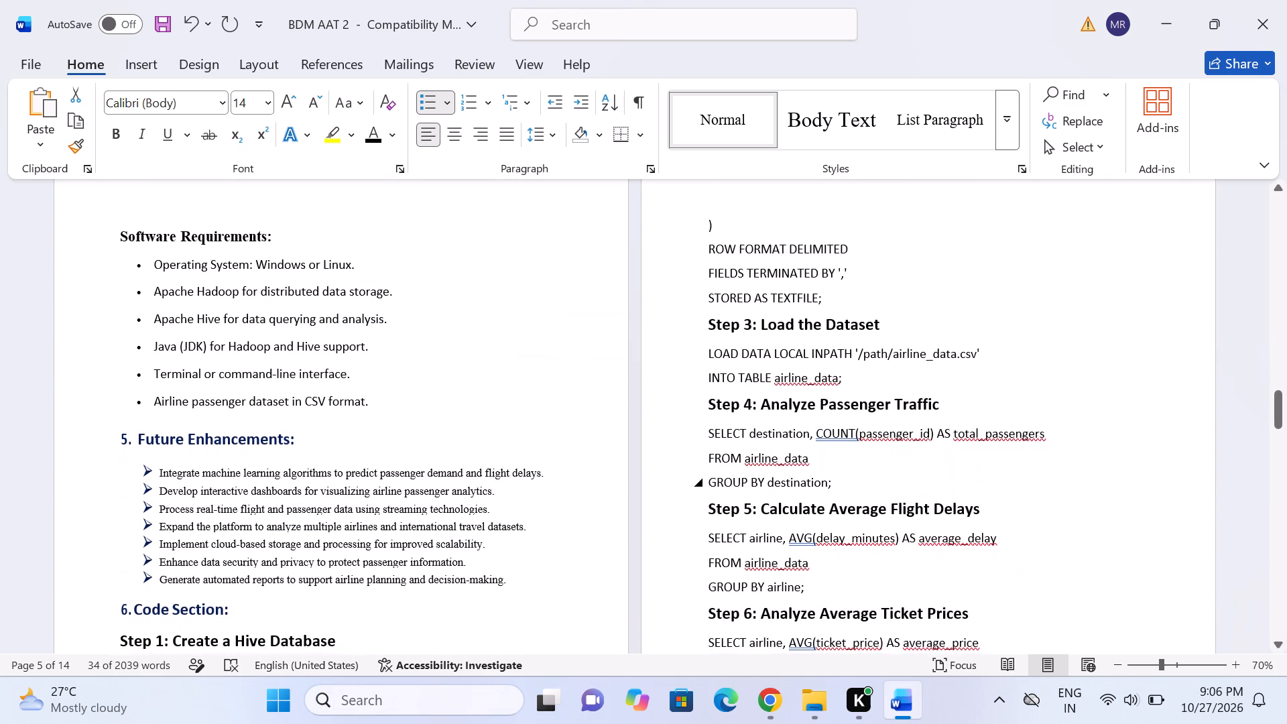
{"action": "key", "text": "ctrl+a"}
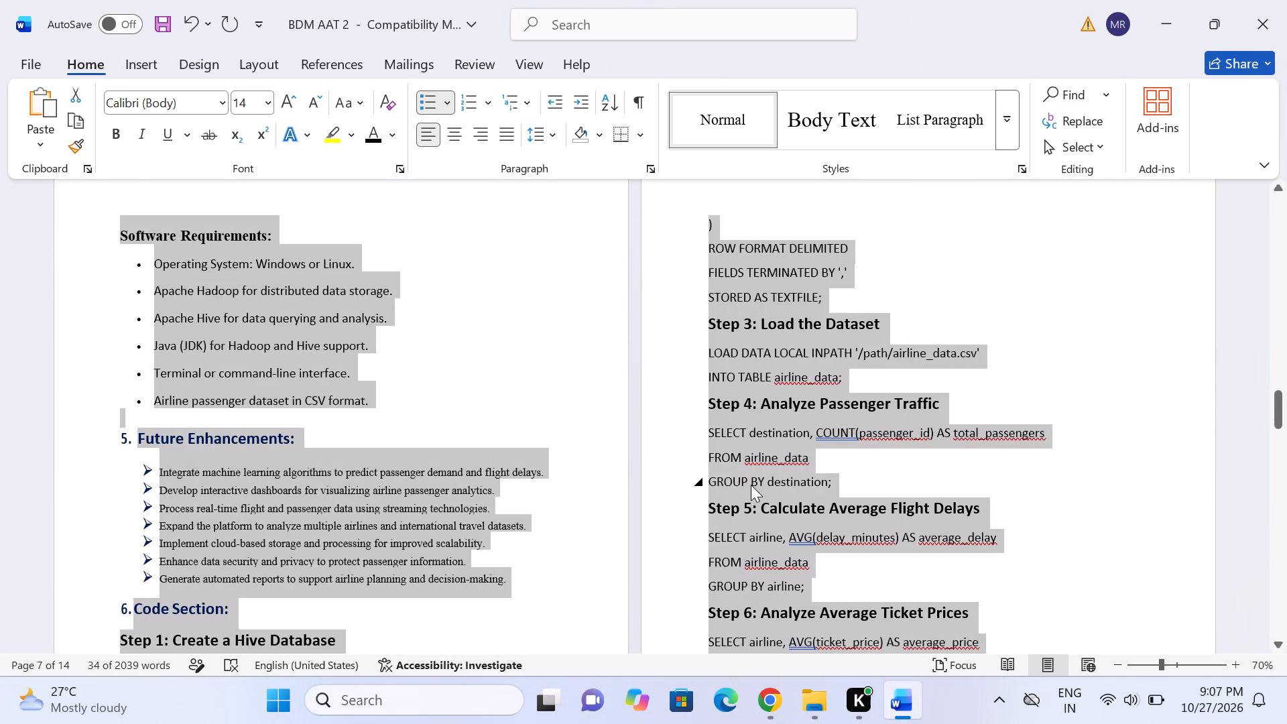
{"action": "left_click", "coordinate": [684, 450]}
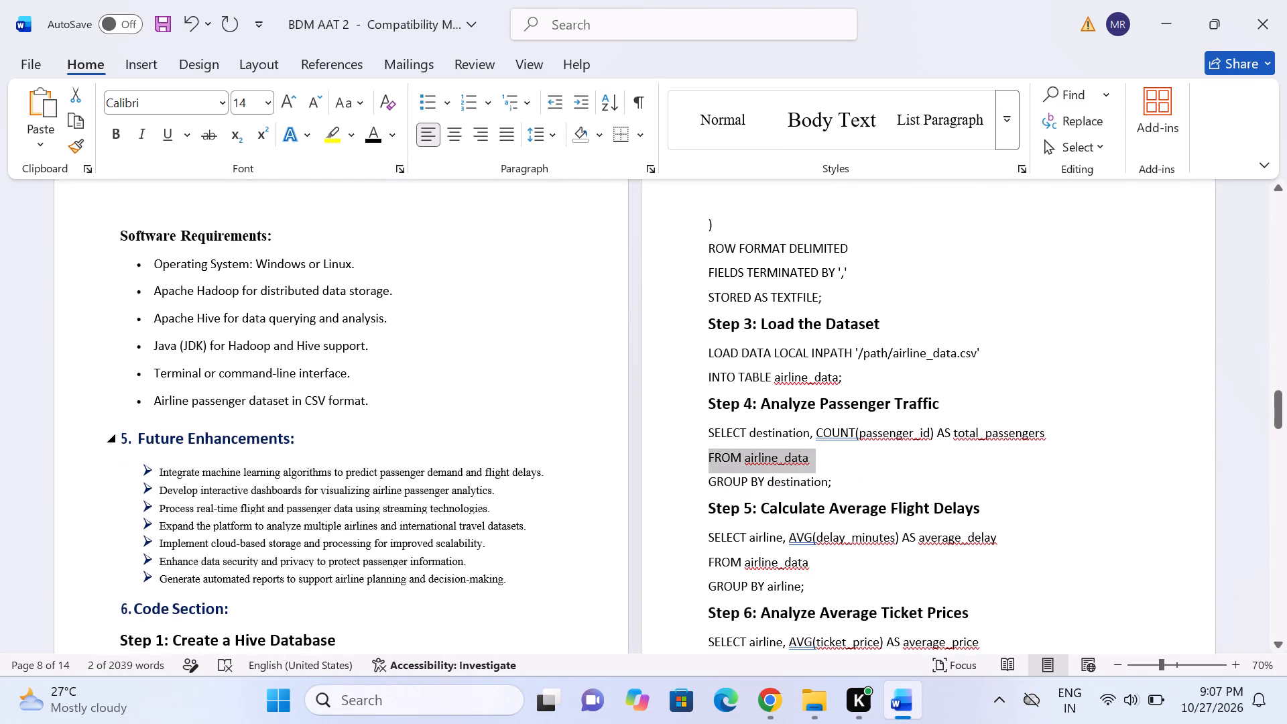
{"action": "left_click_drag", "start_coordinate": [138, 438], "coordinate": [451, 723]}
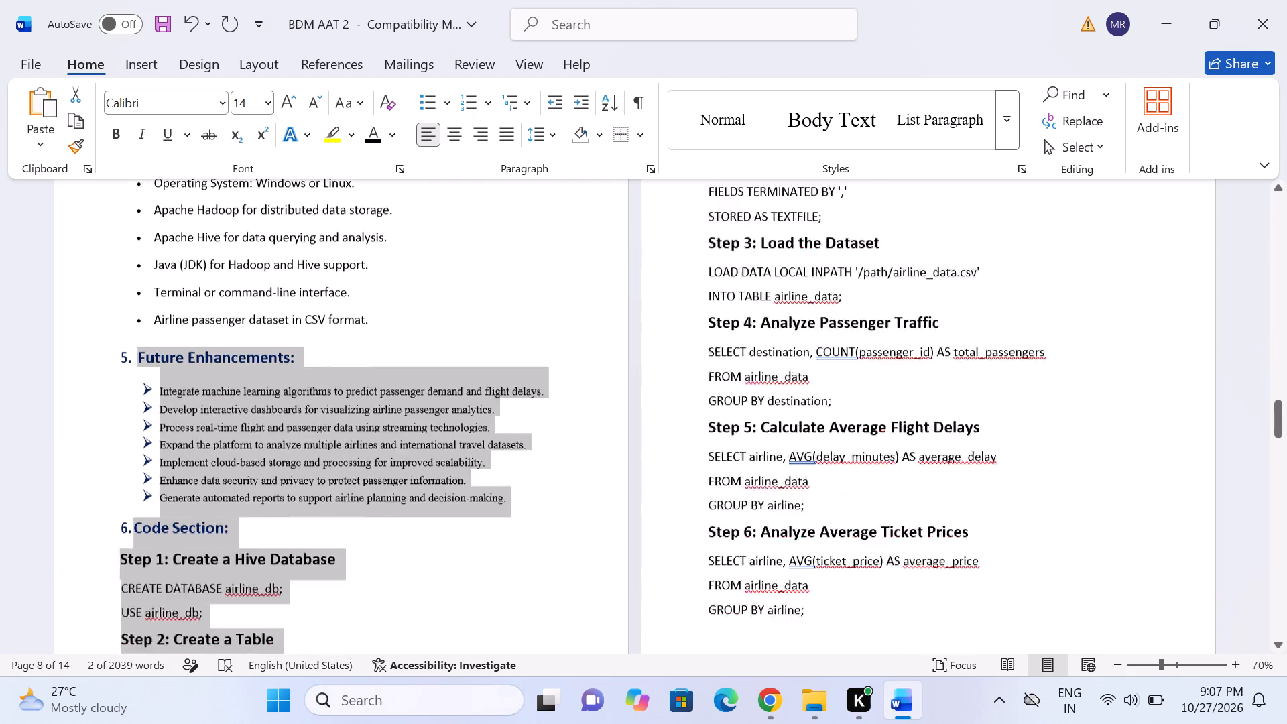
{"action": "left_click_drag", "start_coordinate": [451, 723], "coordinate": [454, 722]}
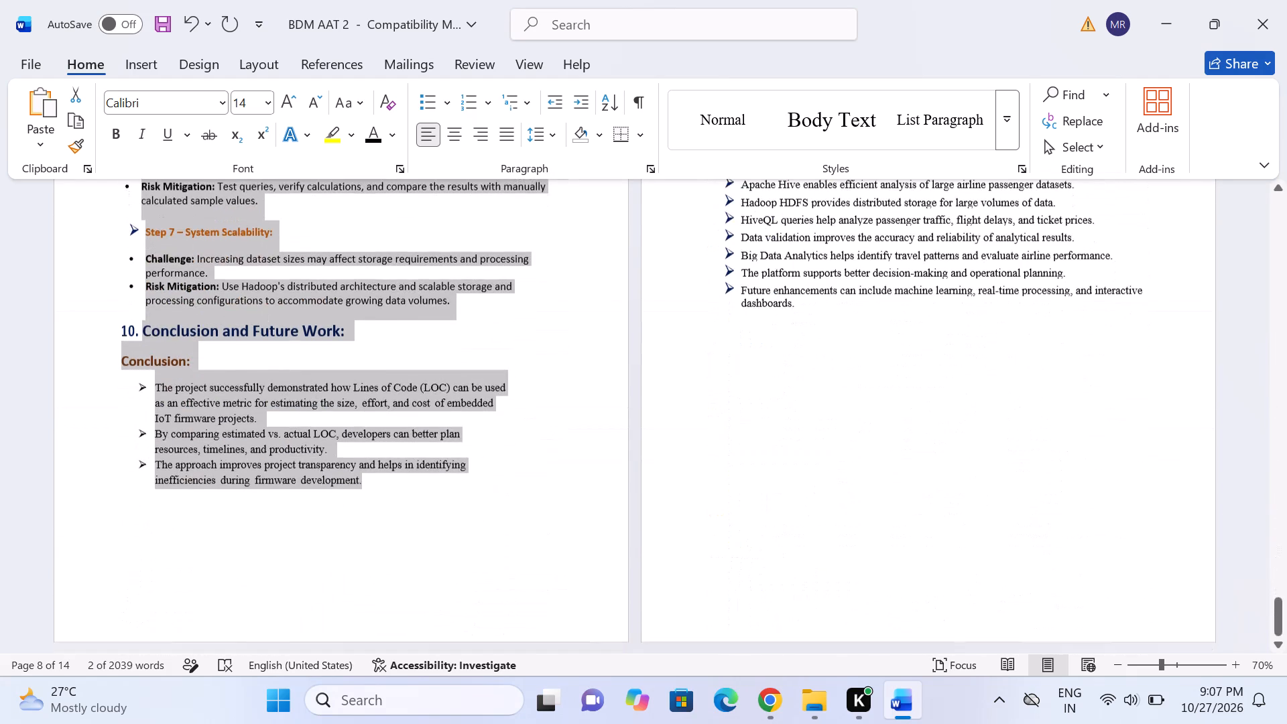
{"action": "left_click_drag", "start_coordinate": [454, 722], "coordinate": [680, 350]}
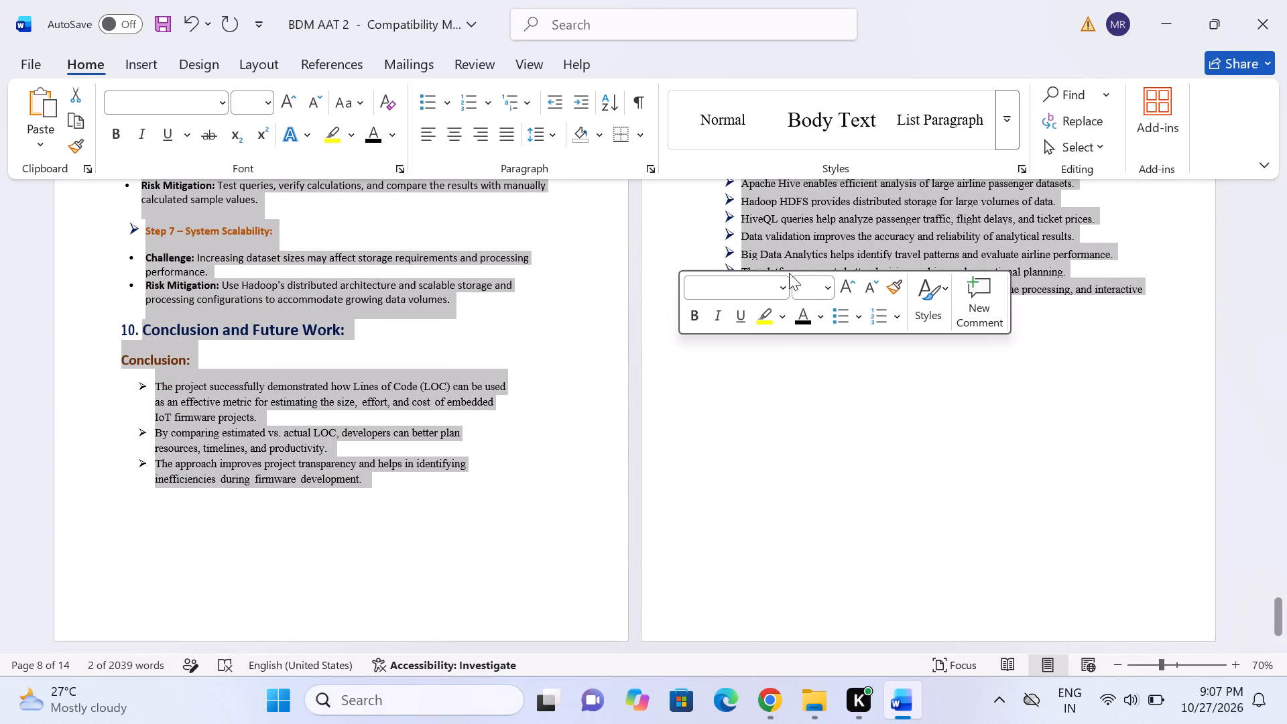
{"action": "left_click", "coordinate": [785, 278]}
{"action": "left_click", "coordinate": [763, 377]}
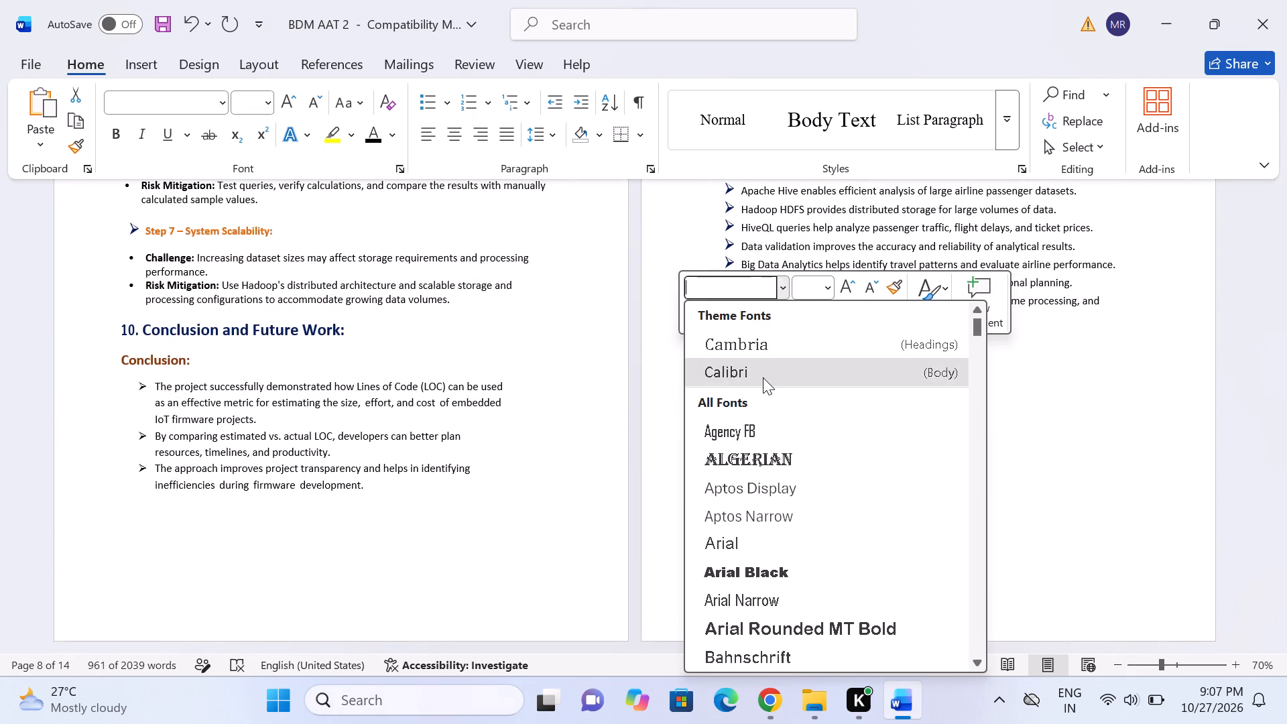
{"action": "left_click", "coordinate": [763, 377]}
Set the font size of the bullet points under section 11, Key Take ways, to 14.
{"action": "scroll", "coordinate": [763, 377], "scroll_direction": "up", "scroll_amount": 1}
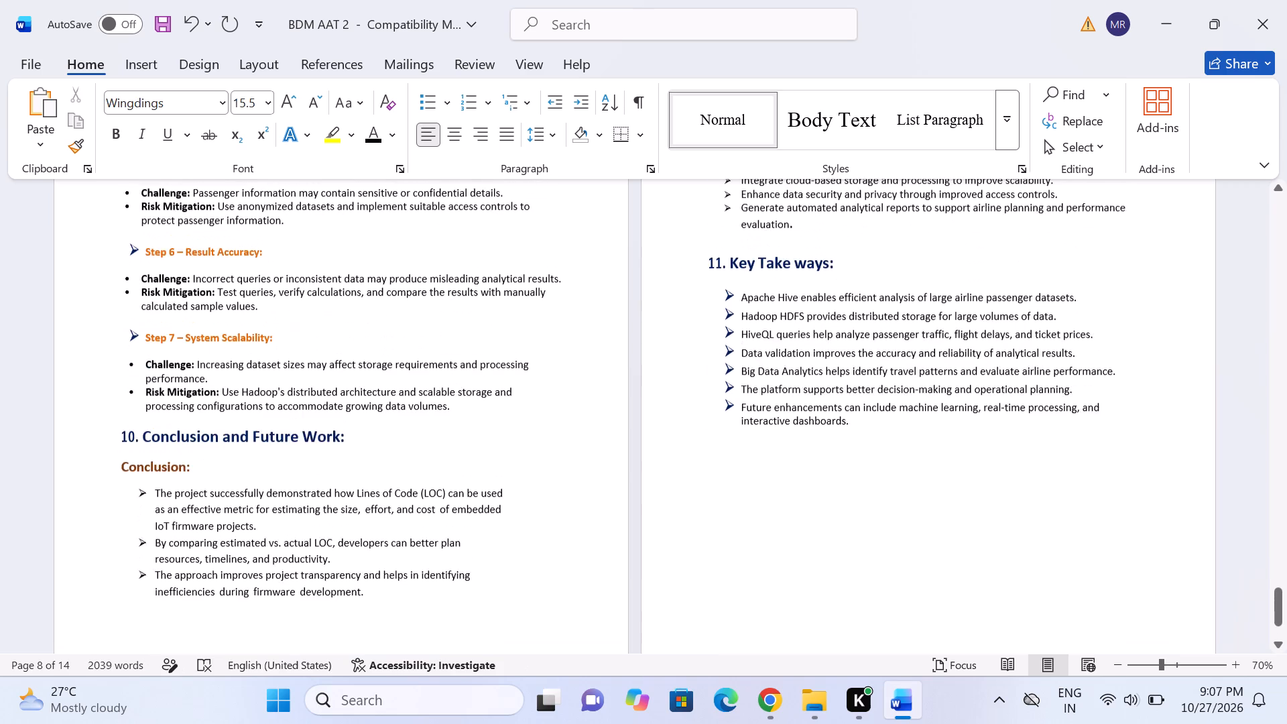
{"action": "scroll", "coordinate": [763, 377], "scroll_direction": "up", "scroll_amount": 1}
{"action": "left_click_drag", "start_coordinate": [742, 312], "coordinate": [927, 467]}
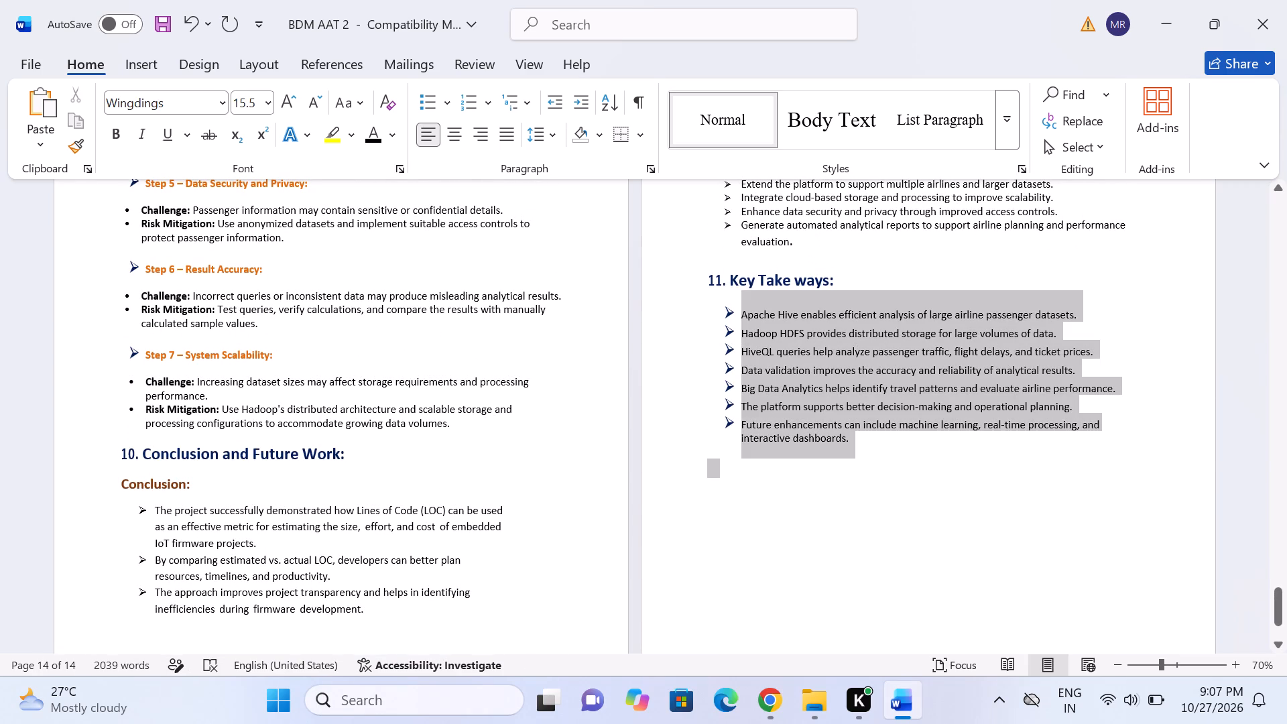
{"action": "left_click", "coordinate": [1071, 407]}
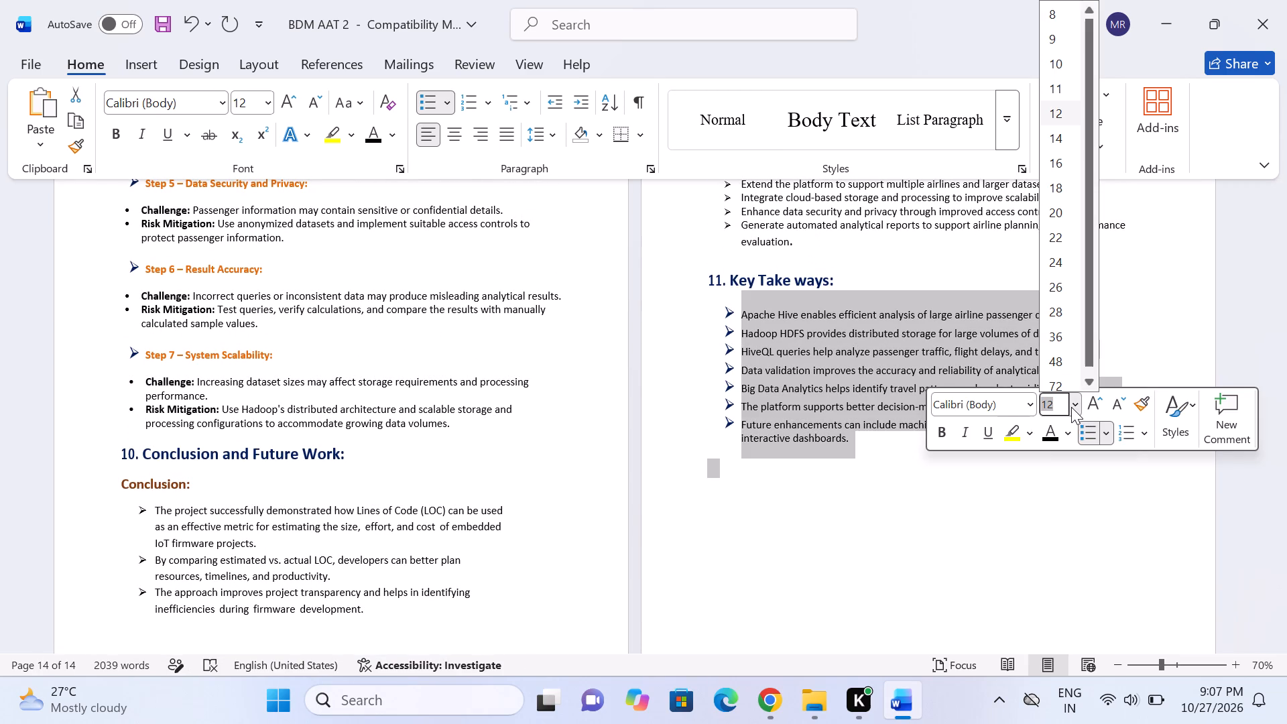
{"action": "left_click", "coordinate": [1061, 147]}
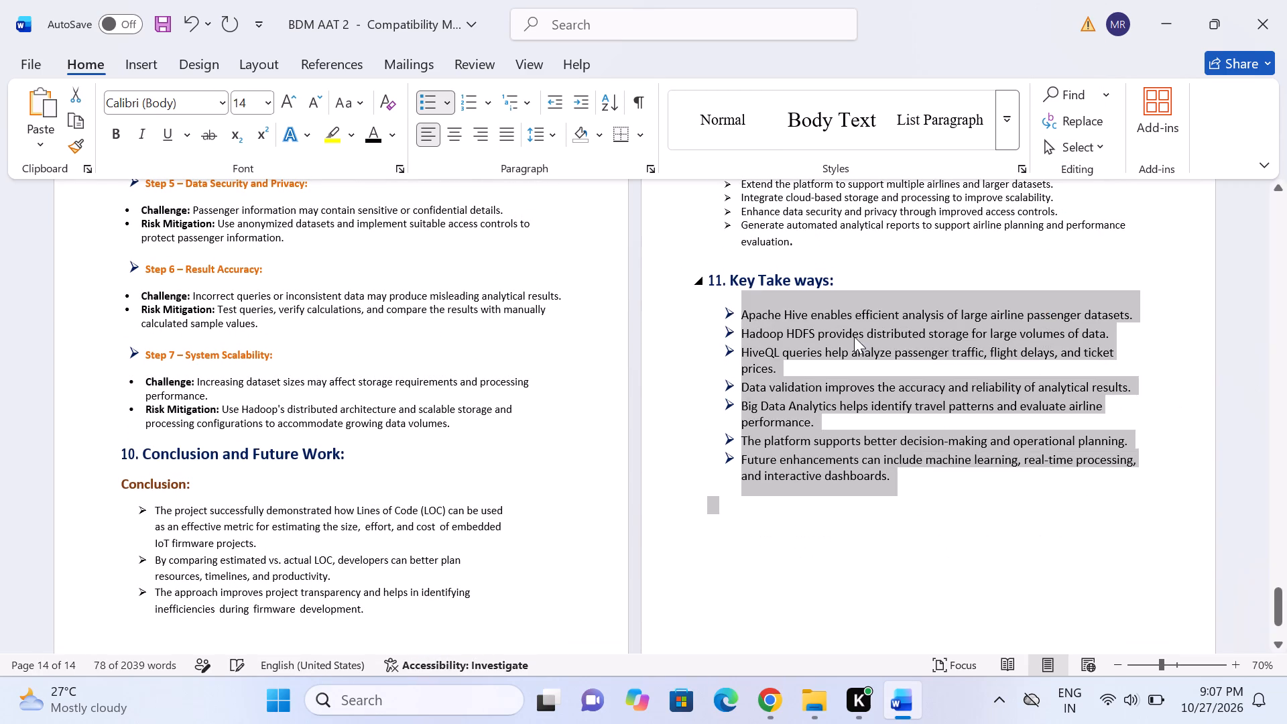
Set the font size of the Future Work bullet points to 14.
{"action": "scroll", "coordinate": [854, 337], "scroll_direction": "up", "scroll_amount": 1}
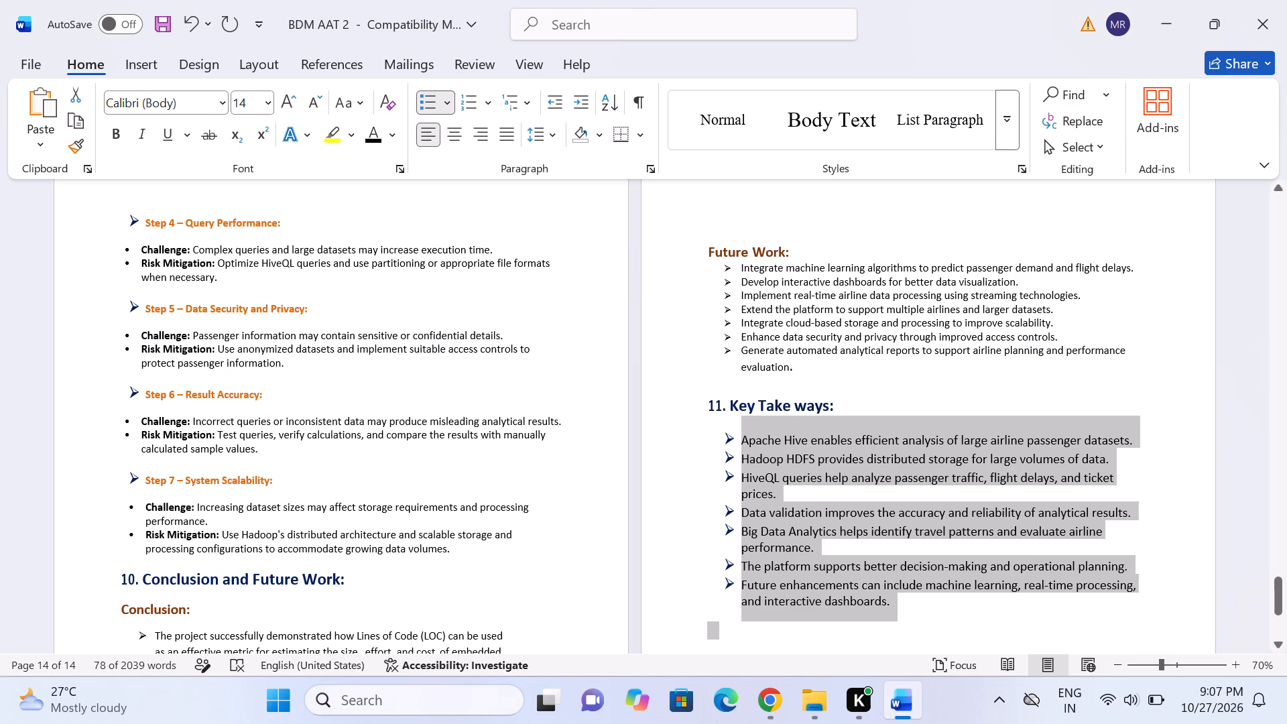
{"action": "left_click_drag", "start_coordinate": [1129, 353], "coordinate": [721, 292]}
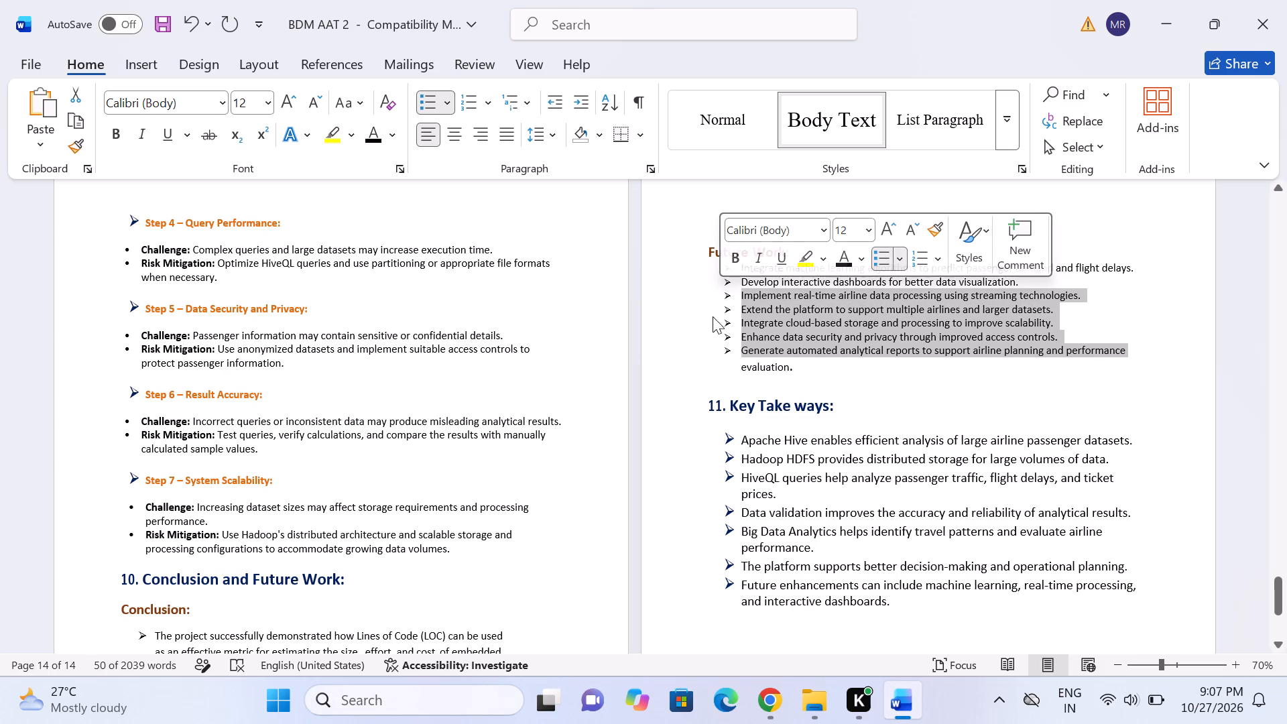
{"action": "left_click", "coordinate": [708, 321]}
{"action": "left_click_drag", "start_coordinate": [741, 268], "coordinate": [812, 381]}
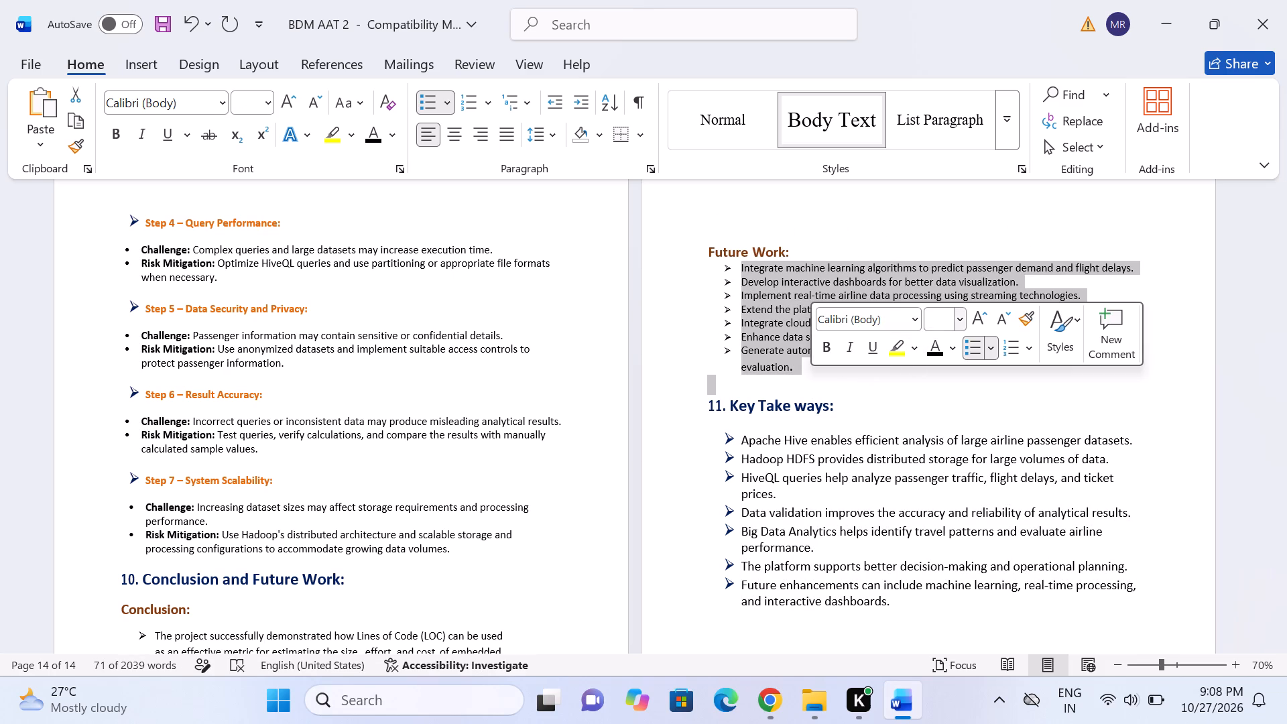
{"action": "left_click", "coordinate": [959, 316]}
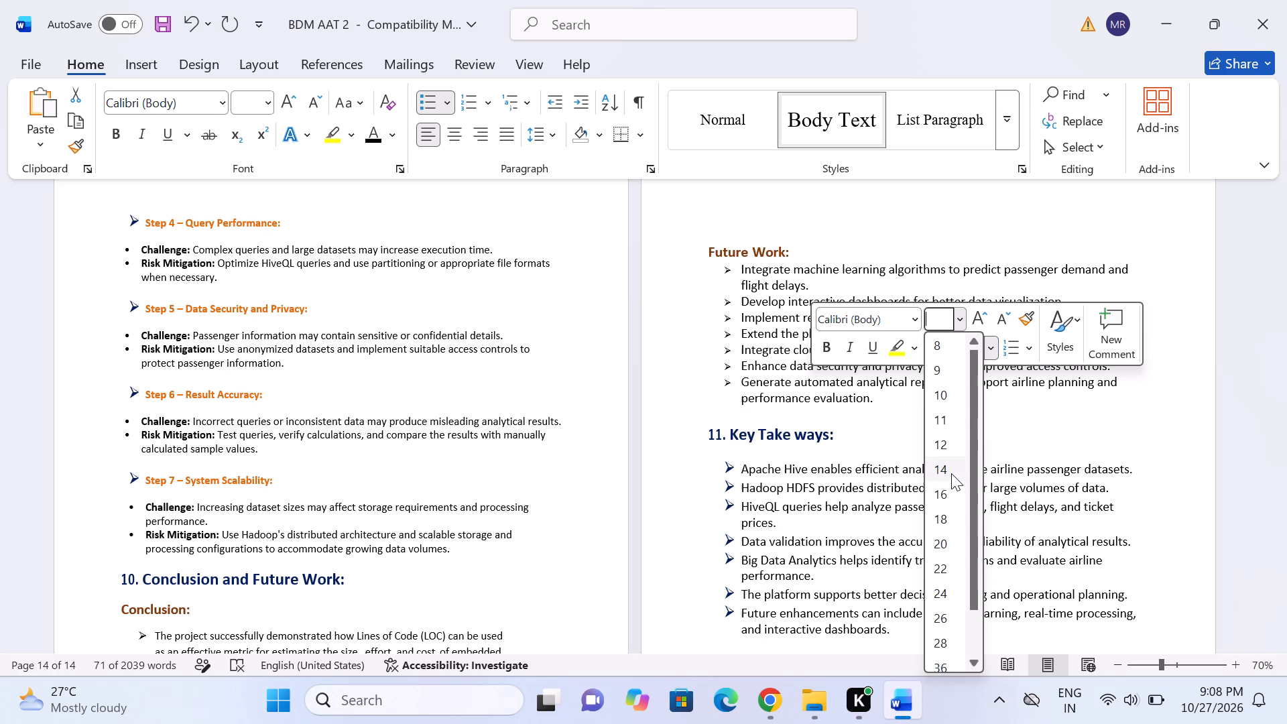
{"action": "left_click", "coordinate": [951, 473]}
Enlarge the arrow bullet markers of the Future Work list to size 14.
{"action": "scroll", "coordinate": [540, 477], "scroll_direction": "down", "scroll_amount": 1}
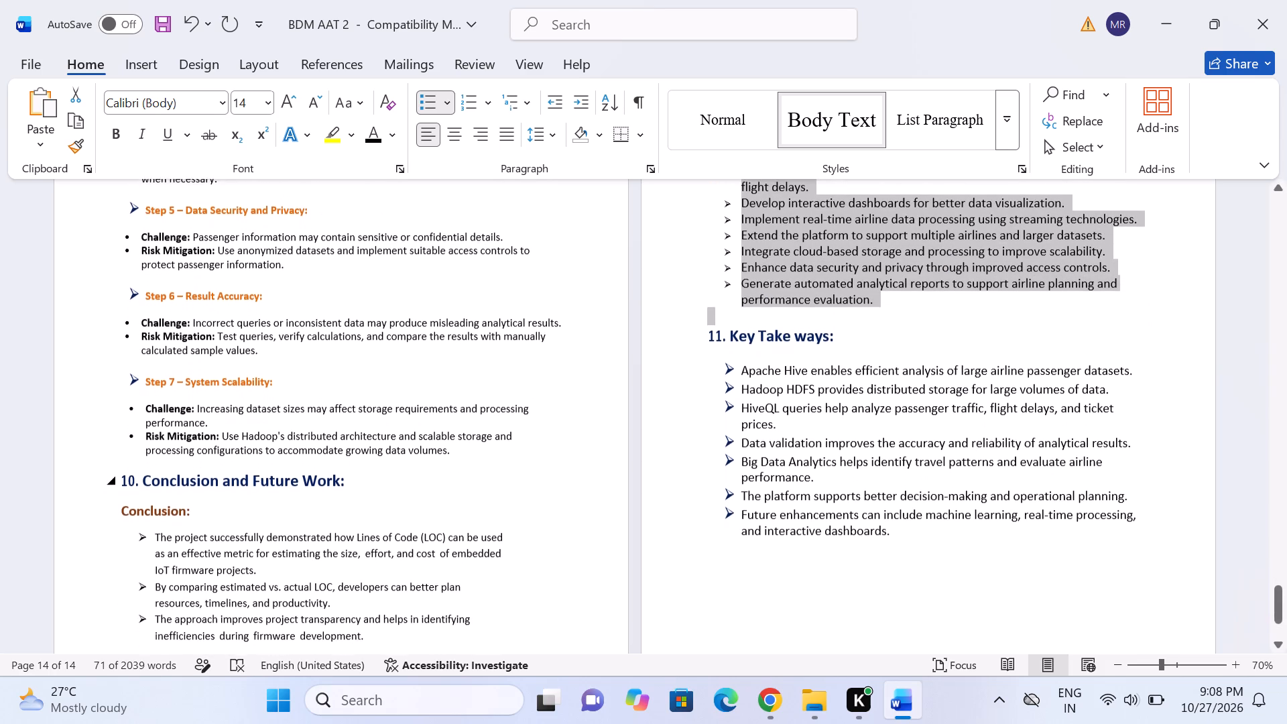
{"action": "scroll", "coordinate": [540, 477], "scroll_direction": "down", "scroll_amount": 1}
{"action": "scroll", "coordinate": [660, 380], "scroll_direction": "up", "scroll_amount": 1}
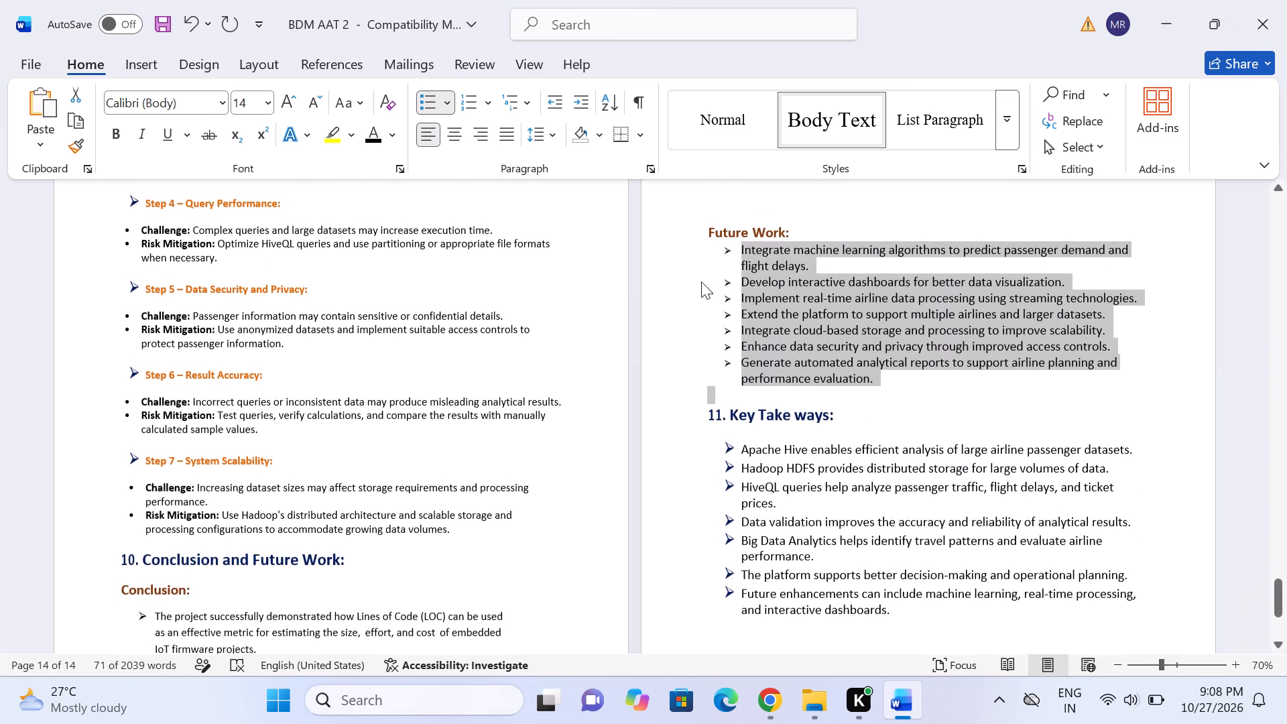
{"action": "left_click", "coordinate": [727, 249]}
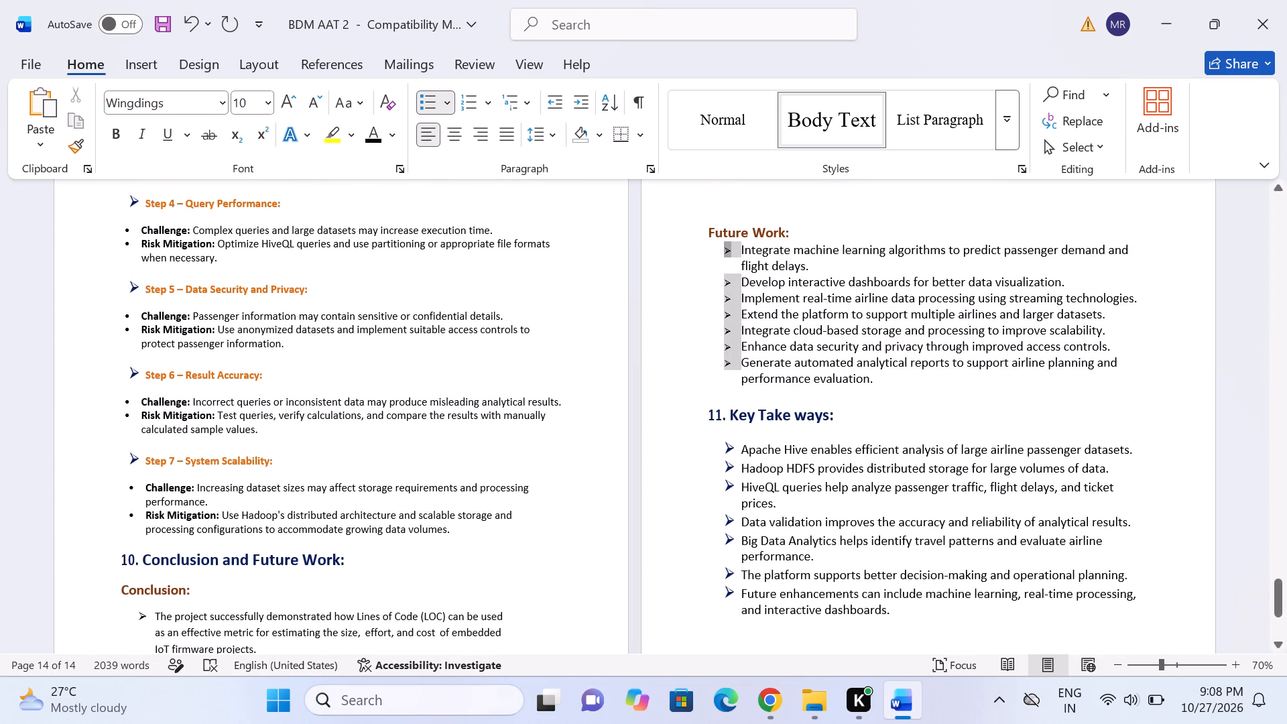
{"action": "left_click", "coordinate": [272, 101]}
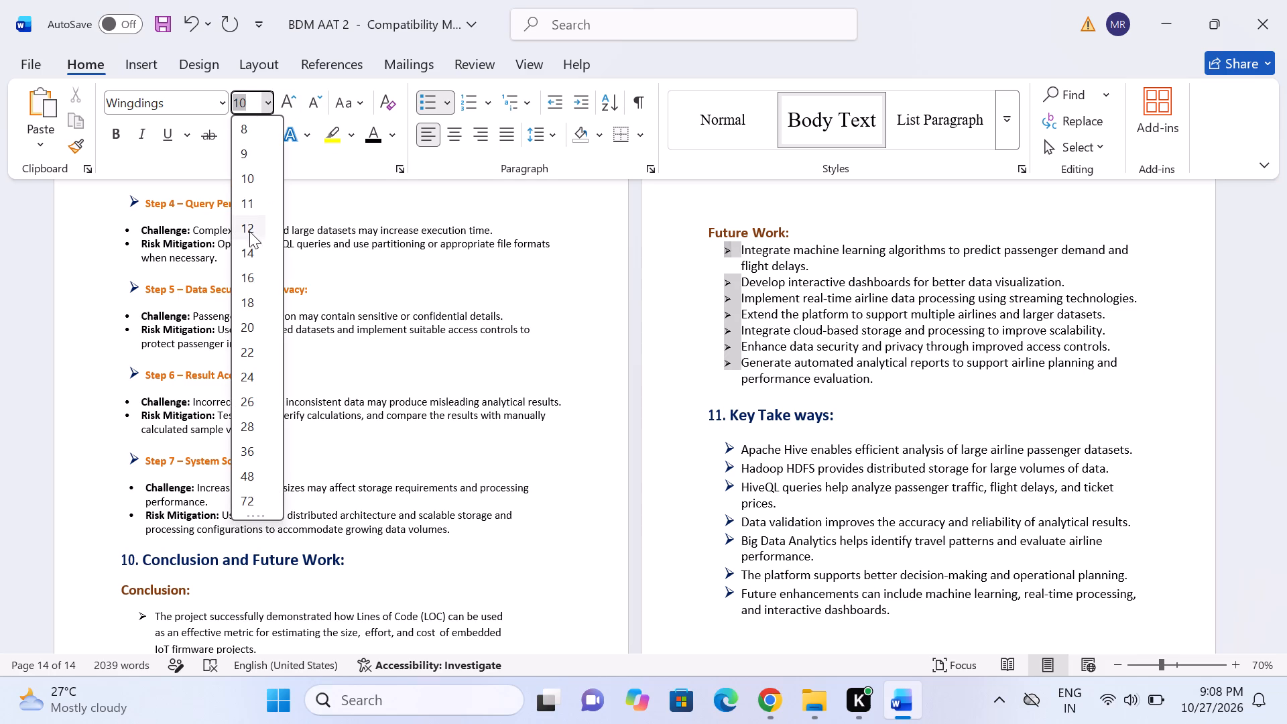
{"action": "left_click", "coordinate": [250, 251]}
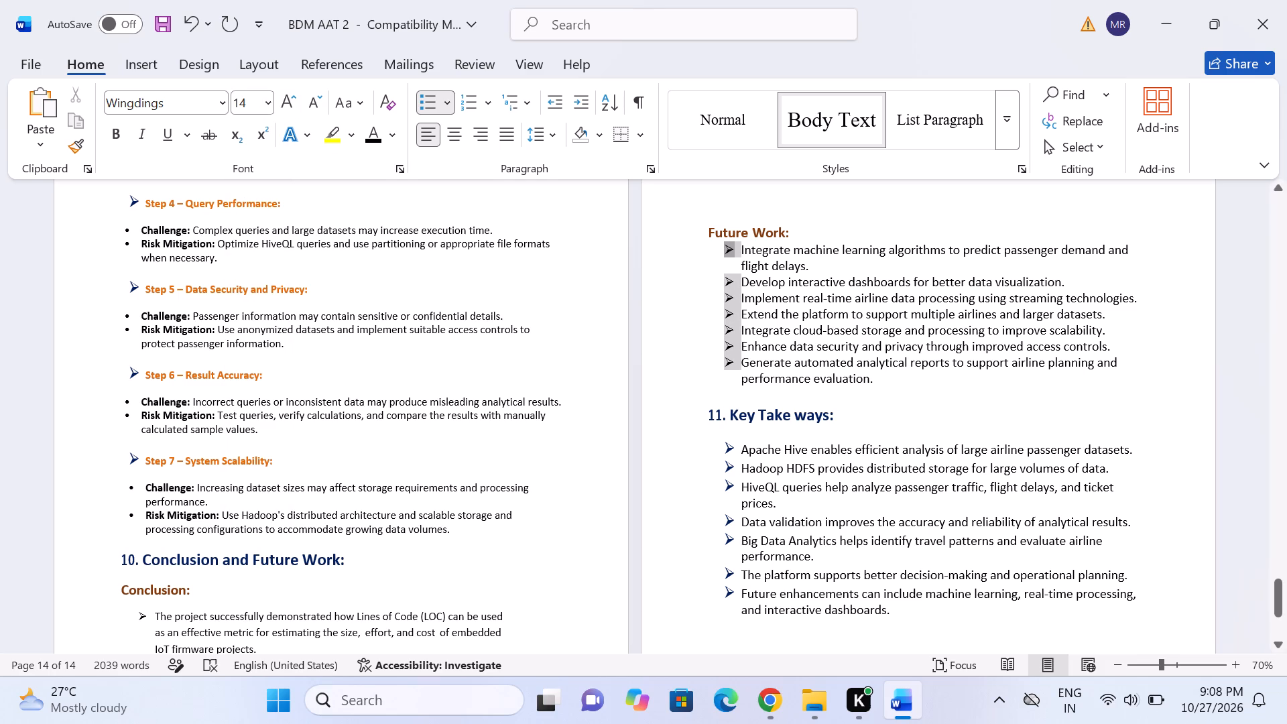
Set the arrow bullet markers of the Key Take ways list to size 14.
{"action": "left_click", "coordinate": [728, 444]}
{"action": "left_click", "coordinate": [269, 103]}
{"action": "left_click", "coordinate": [258, 260]}
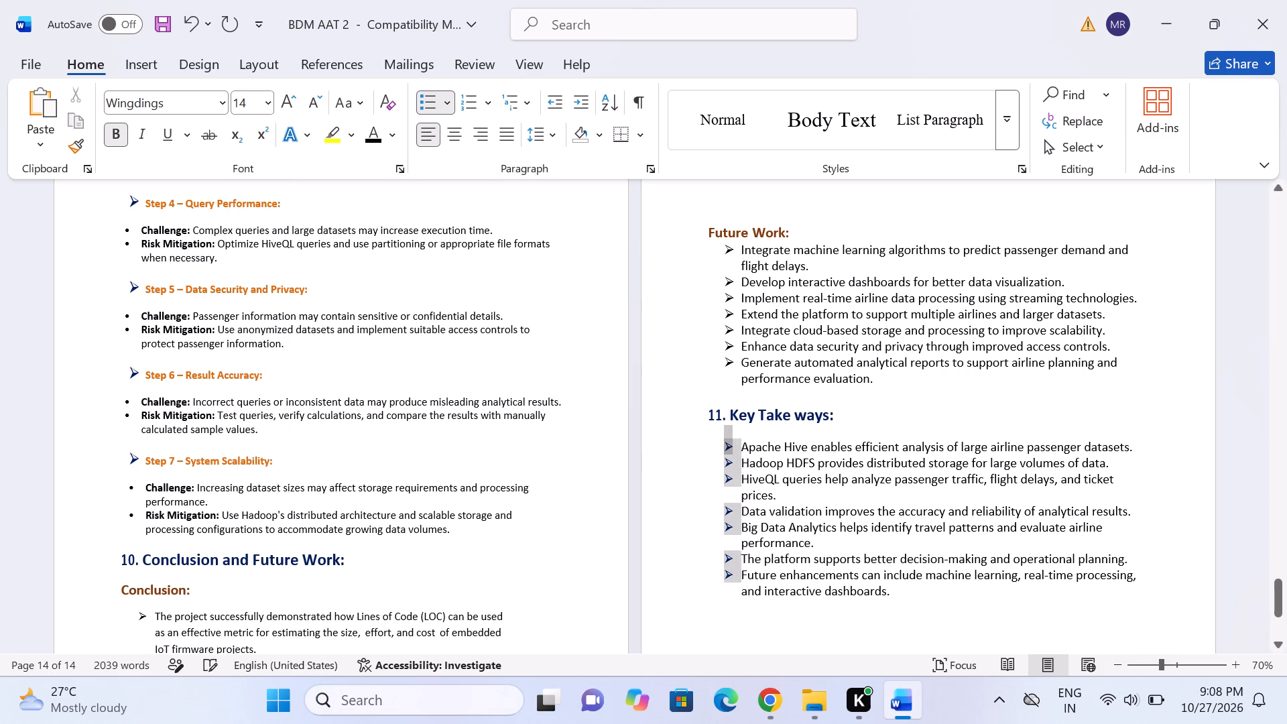
Set the font size of the three bullet points under the Conclusion heading to 14.
{"action": "scroll", "coordinate": [143, 591], "scroll_direction": "down", "scroll_amount": 1}
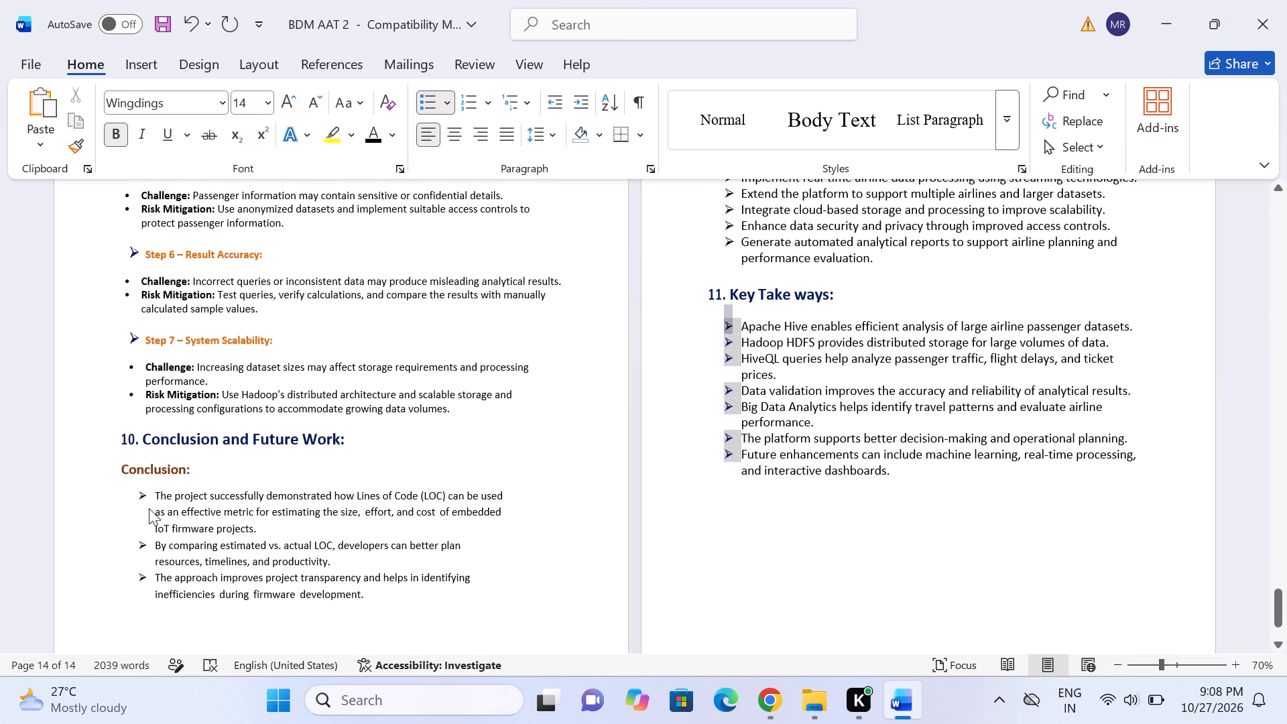
{"action": "left_click_drag", "start_coordinate": [133, 494], "coordinate": [396, 622]}
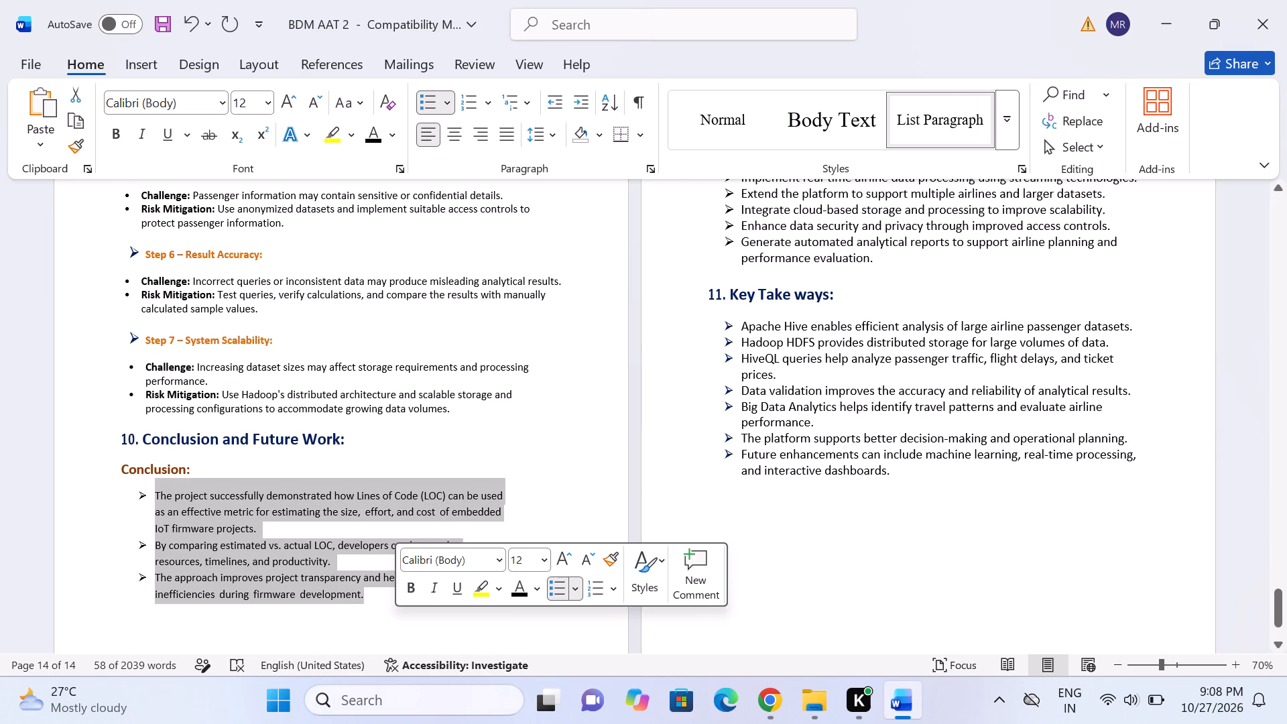
{"action": "left_click", "coordinate": [549, 553]}
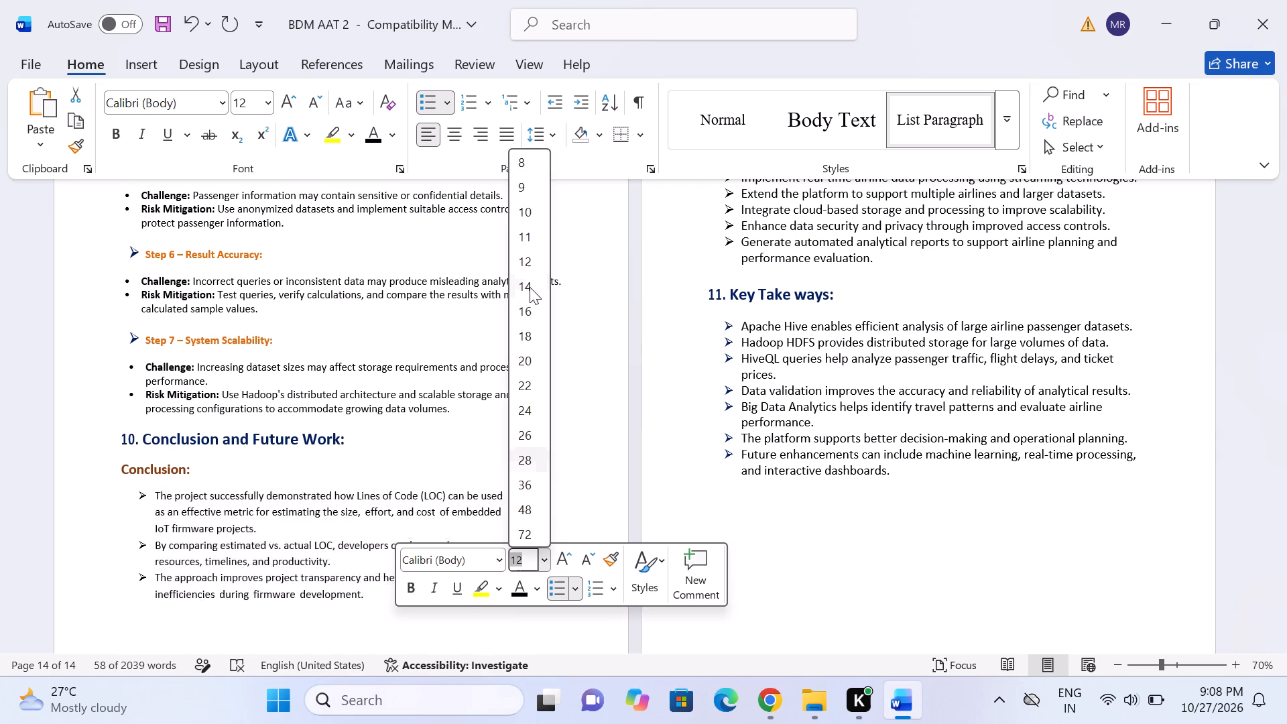
{"action": "left_click", "coordinate": [534, 281]}
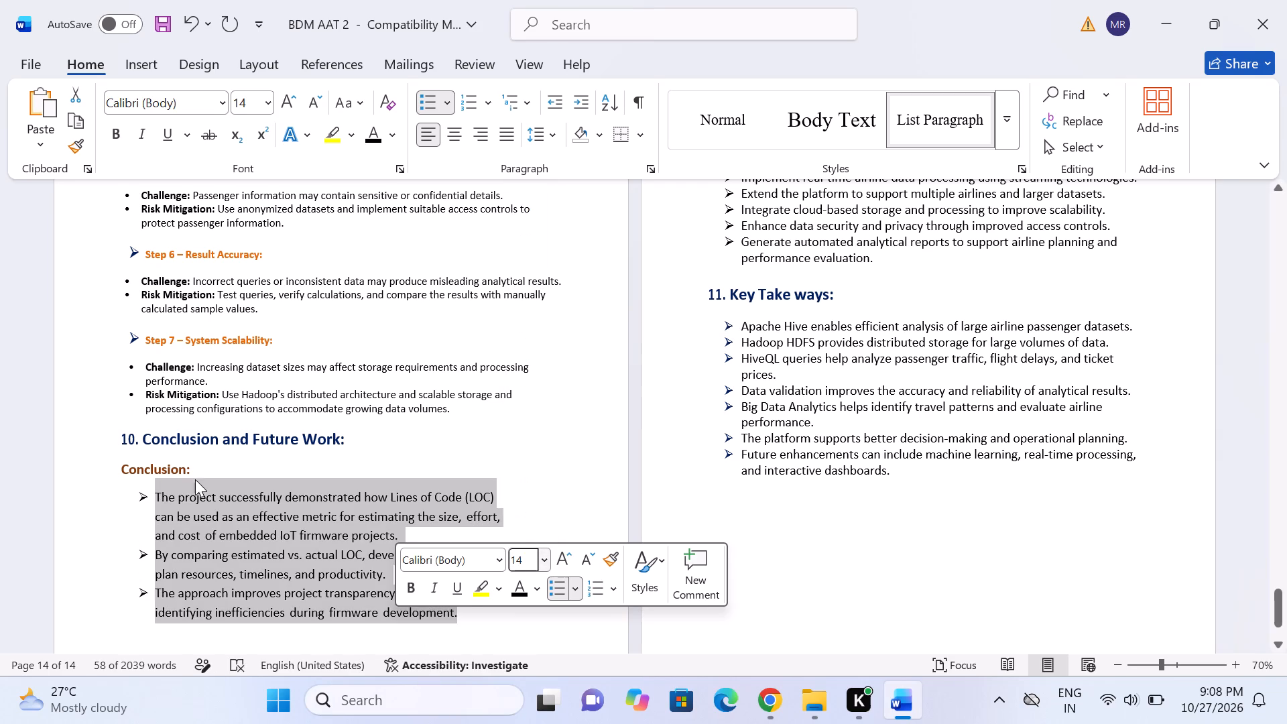
Apply size 14 to the arrow bullet markers of the Conclusion list.
{"action": "left_click", "coordinate": [142, 489]}
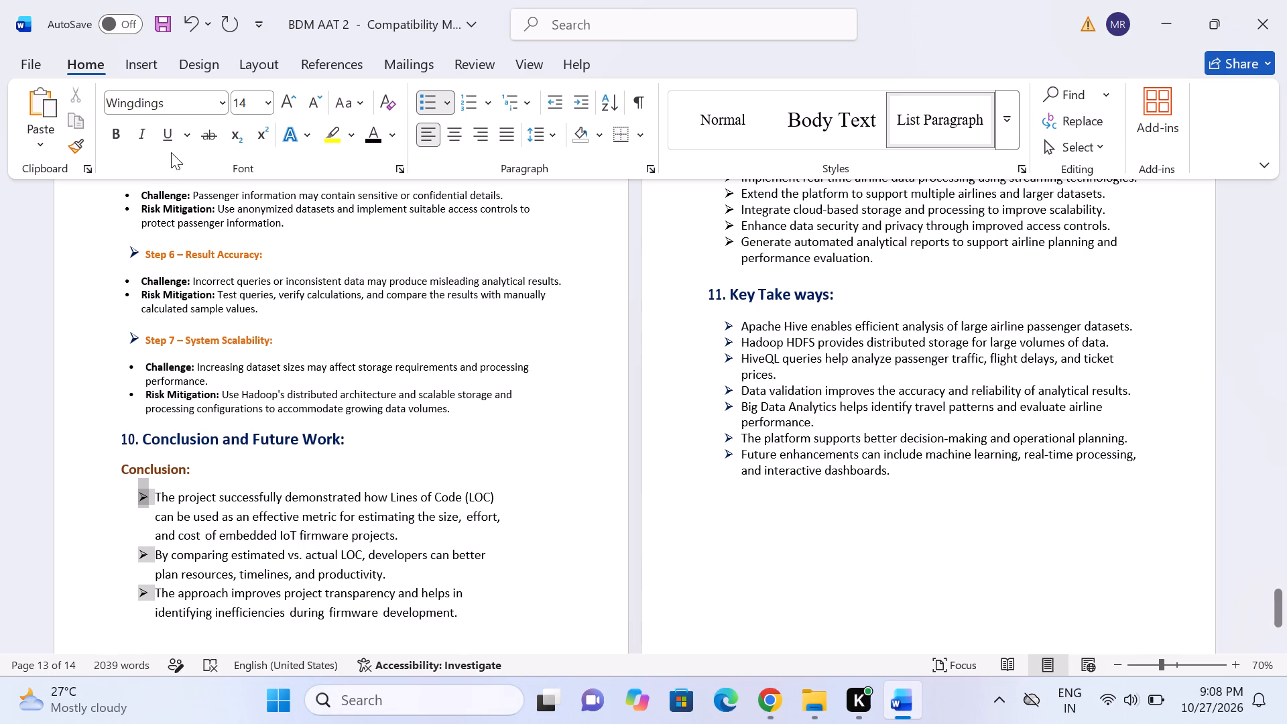
{"action": "left_click", "coordinate": [242, 105]}
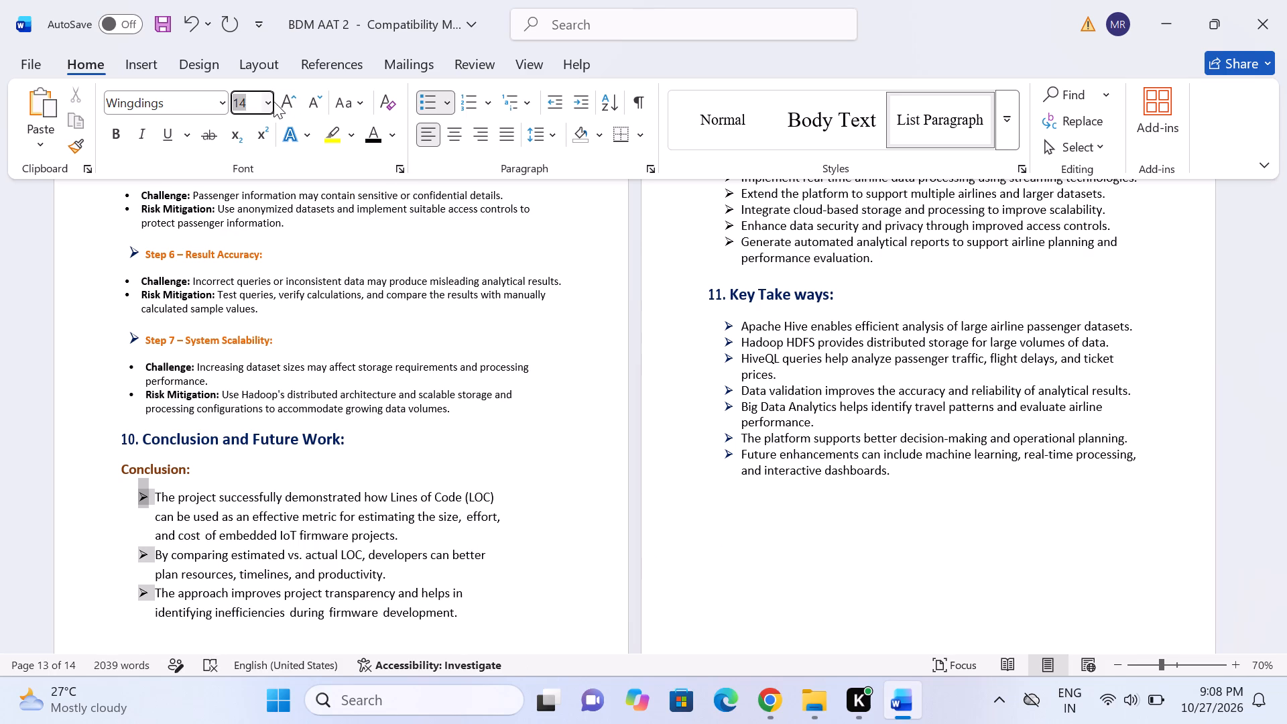
{"action": "left_click", "coordinate": [270, 101]}
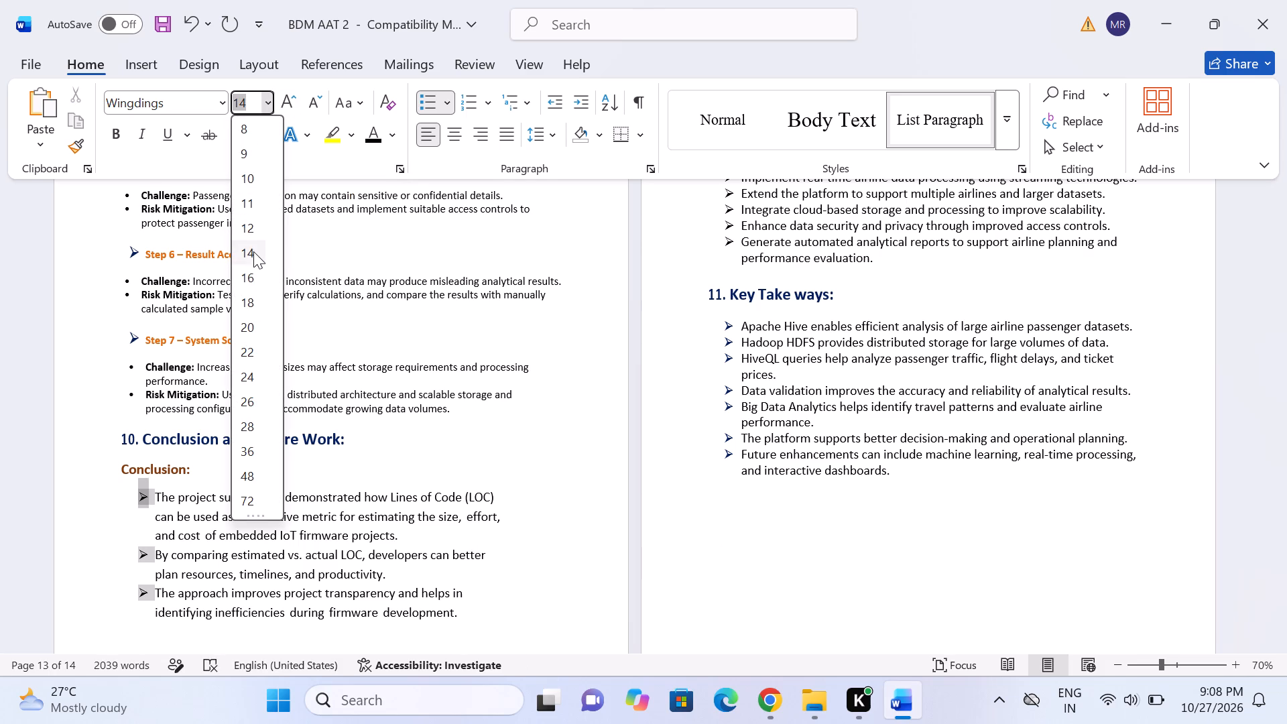
{"action": "left_click", "coordinate": [253, 256]}
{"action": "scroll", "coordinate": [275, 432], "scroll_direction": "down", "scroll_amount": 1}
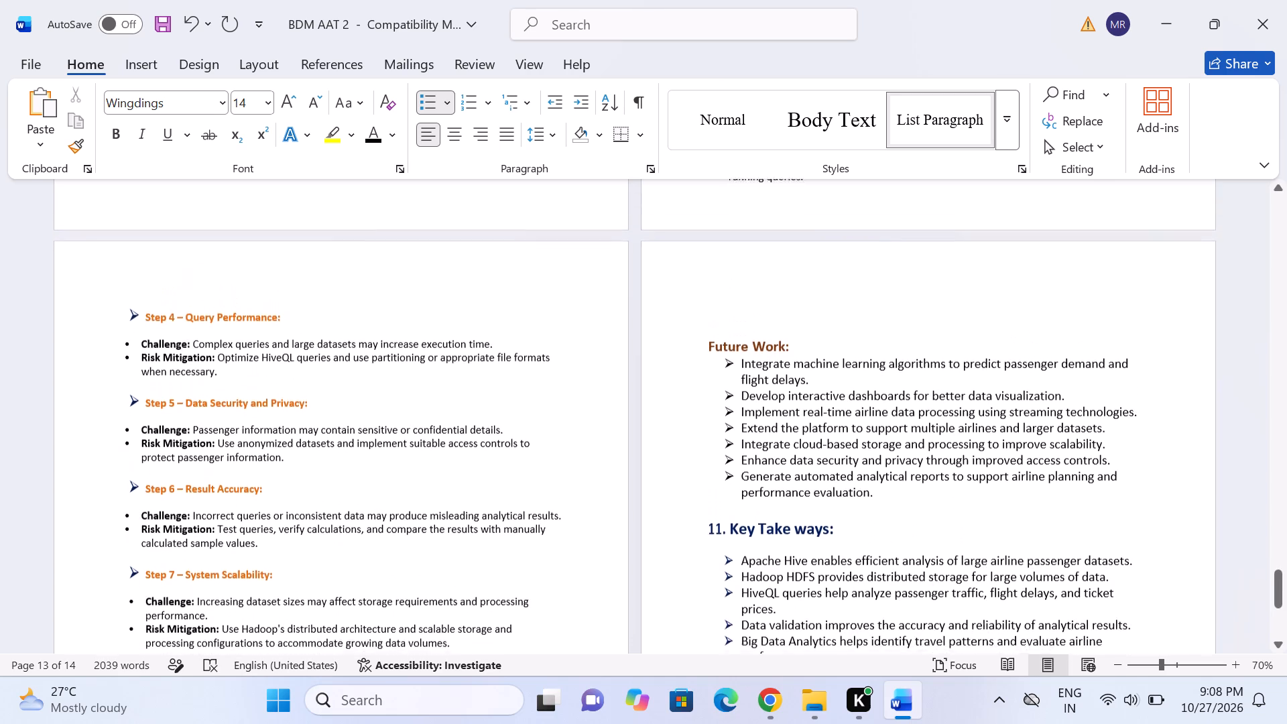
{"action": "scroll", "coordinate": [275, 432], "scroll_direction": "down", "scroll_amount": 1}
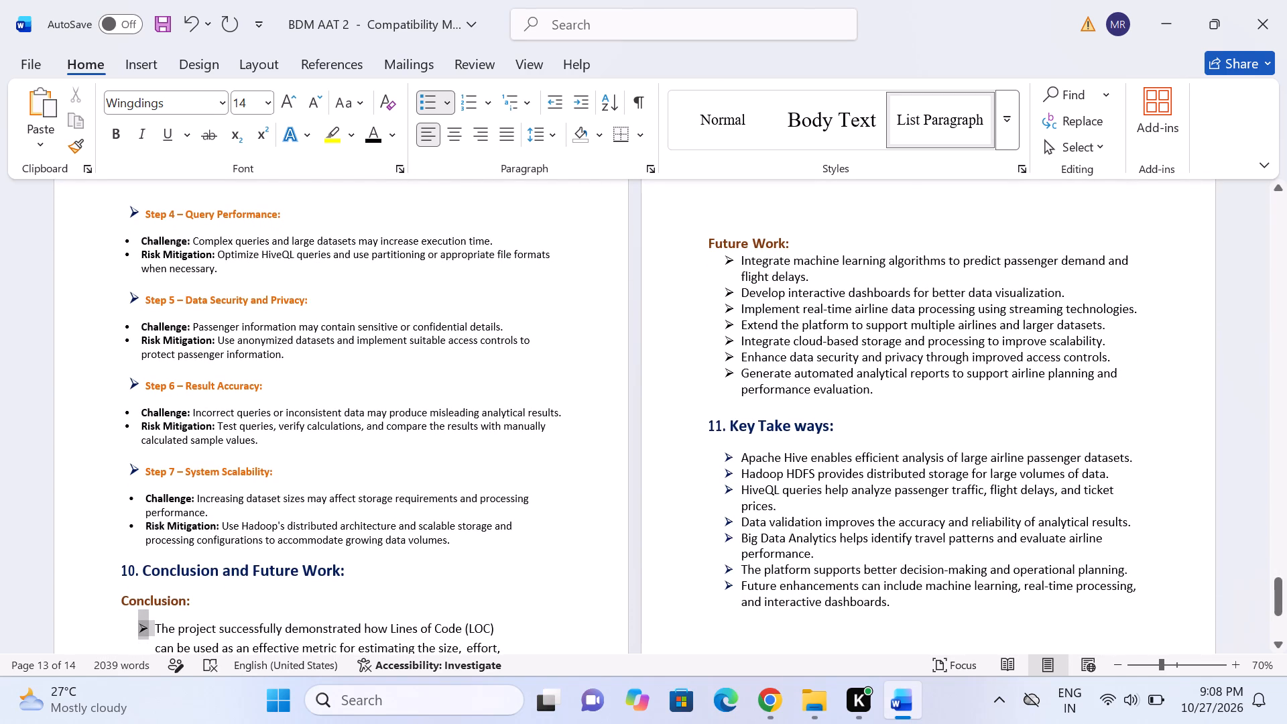
Set the text under Challenges and Risk Mitigation, from Step 1 – Large Data Volume through Step 7 – System Scalability, to size 14.
{"action": "left_click", "coordinate": [145, 498]}
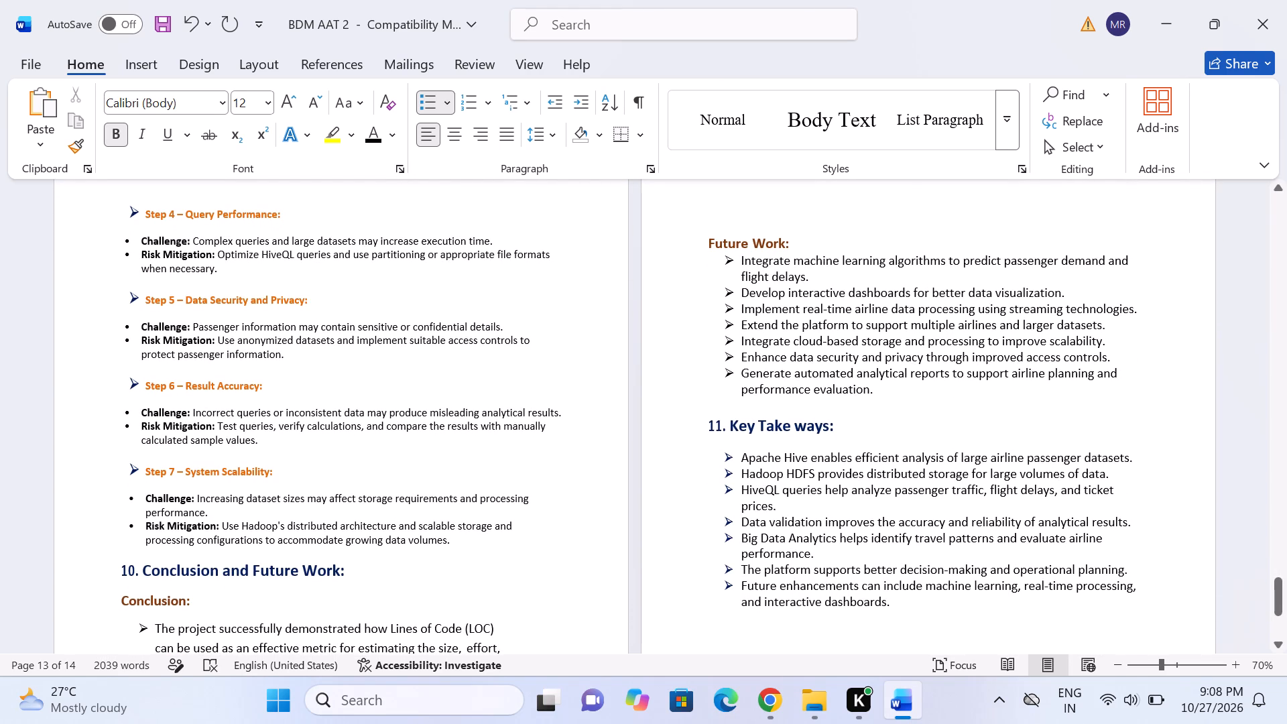
{"action": "left_click_drag", "start_coordinate": [460, 541], "coordinate": [115, 163]}
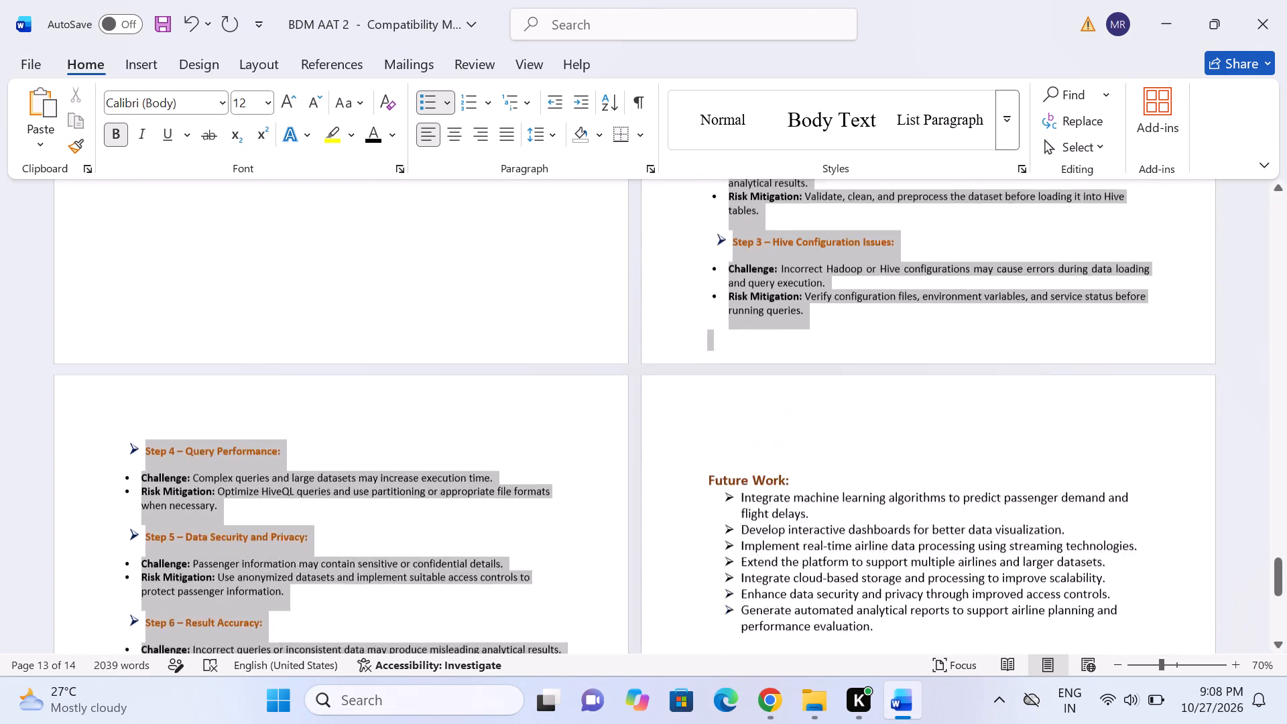
{"action": "left_click_drag", "start_coordinate": [115, 163], "coordinate": [716, 402]}
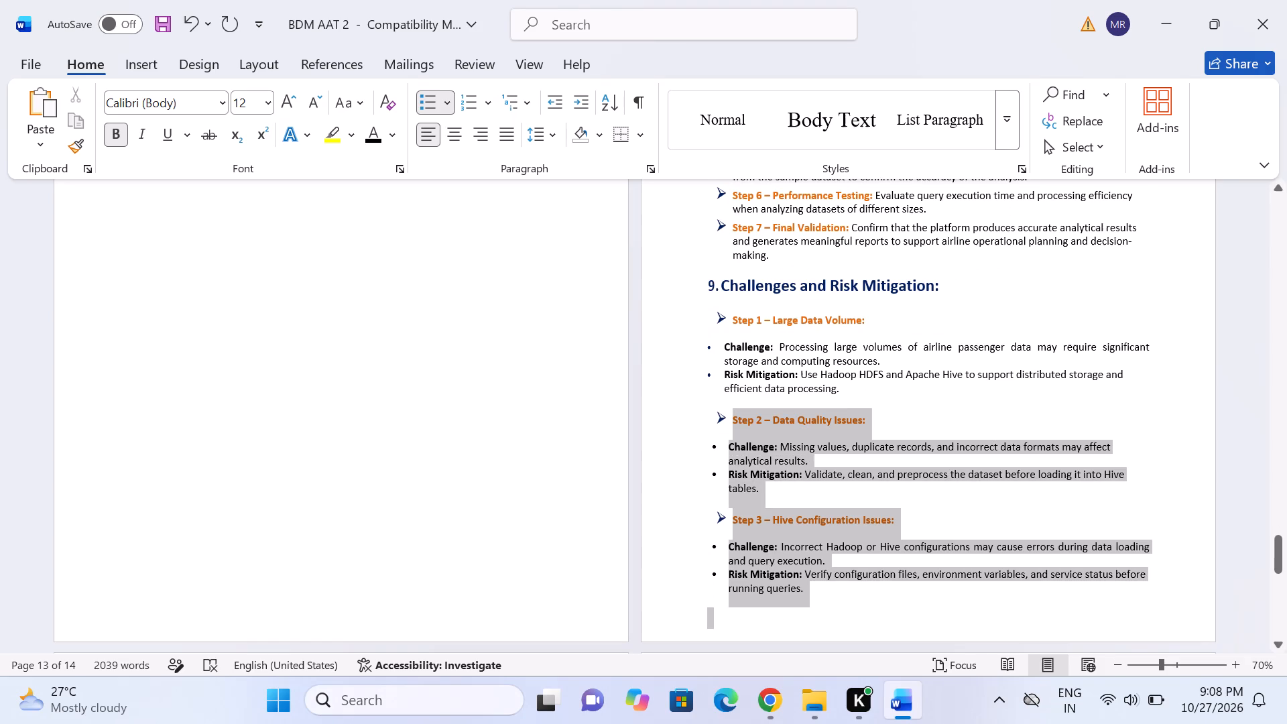
{"action": "left_click_drag", "start_coordinate": [716, 402], "coordinate": [716, 322]}
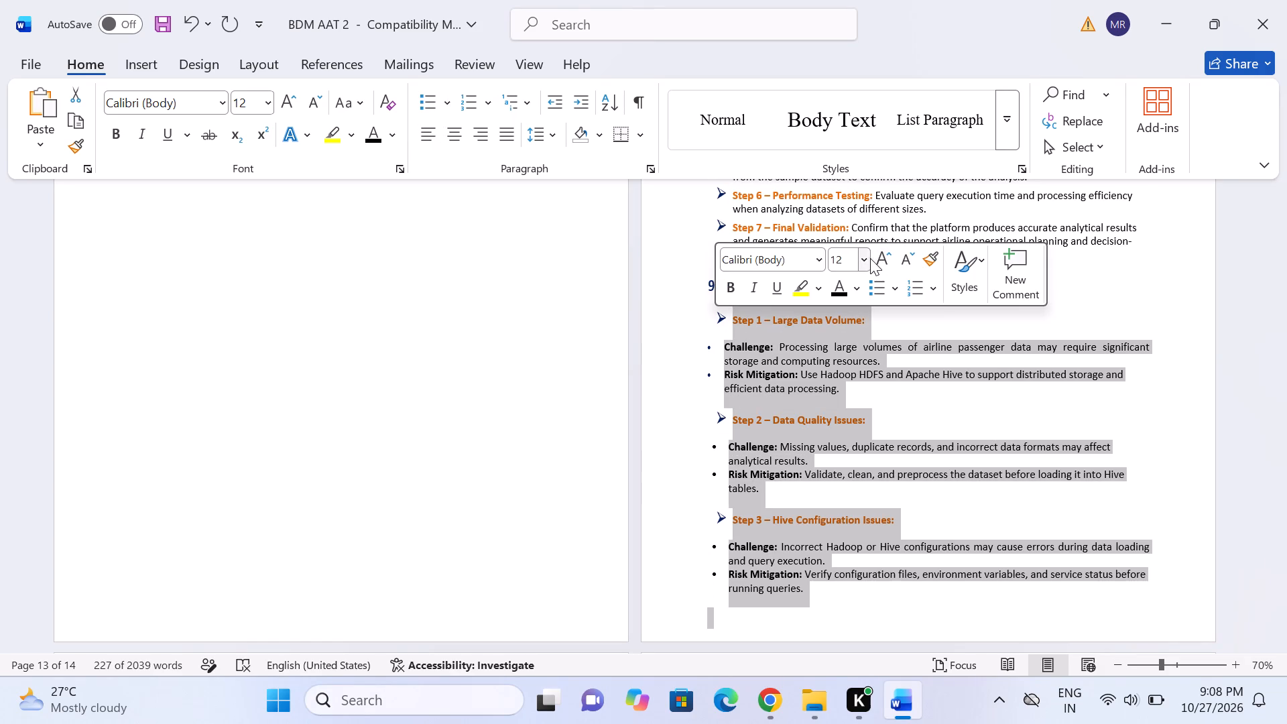
{"action": "left_click", "coordinate": [869, 259]}
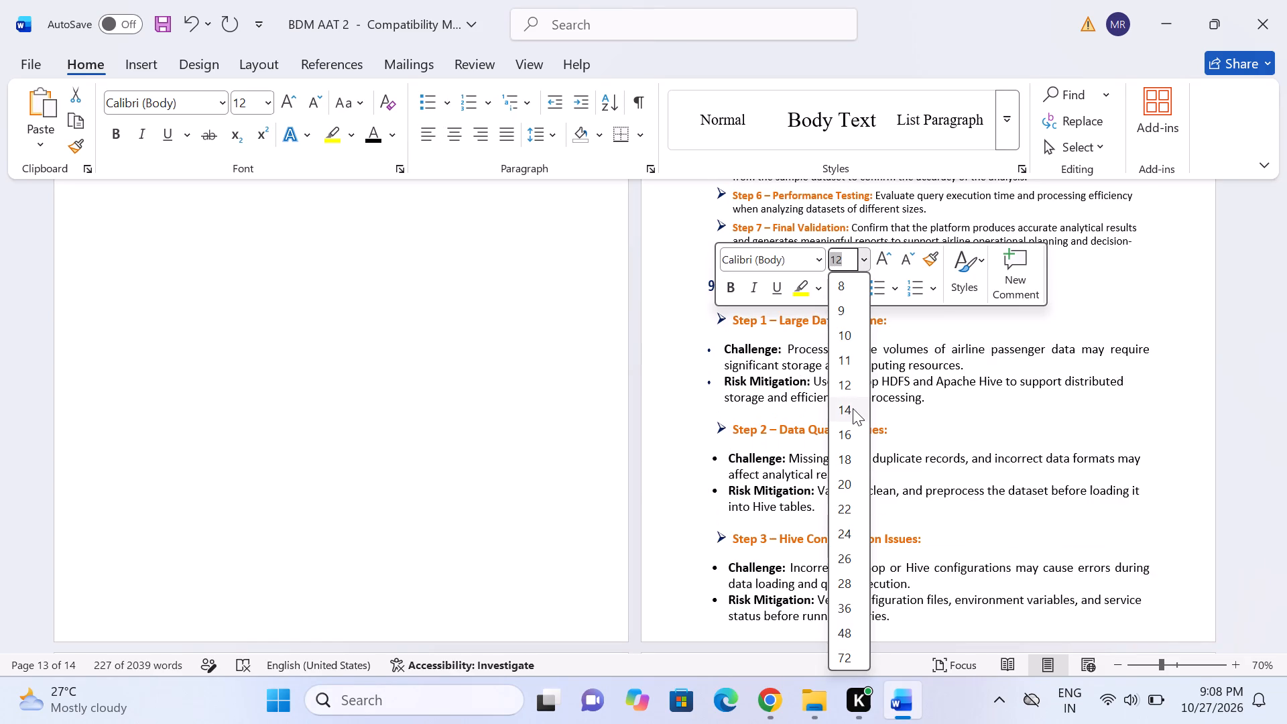
{"action": "left_click", "coordinate": [853, 408]}
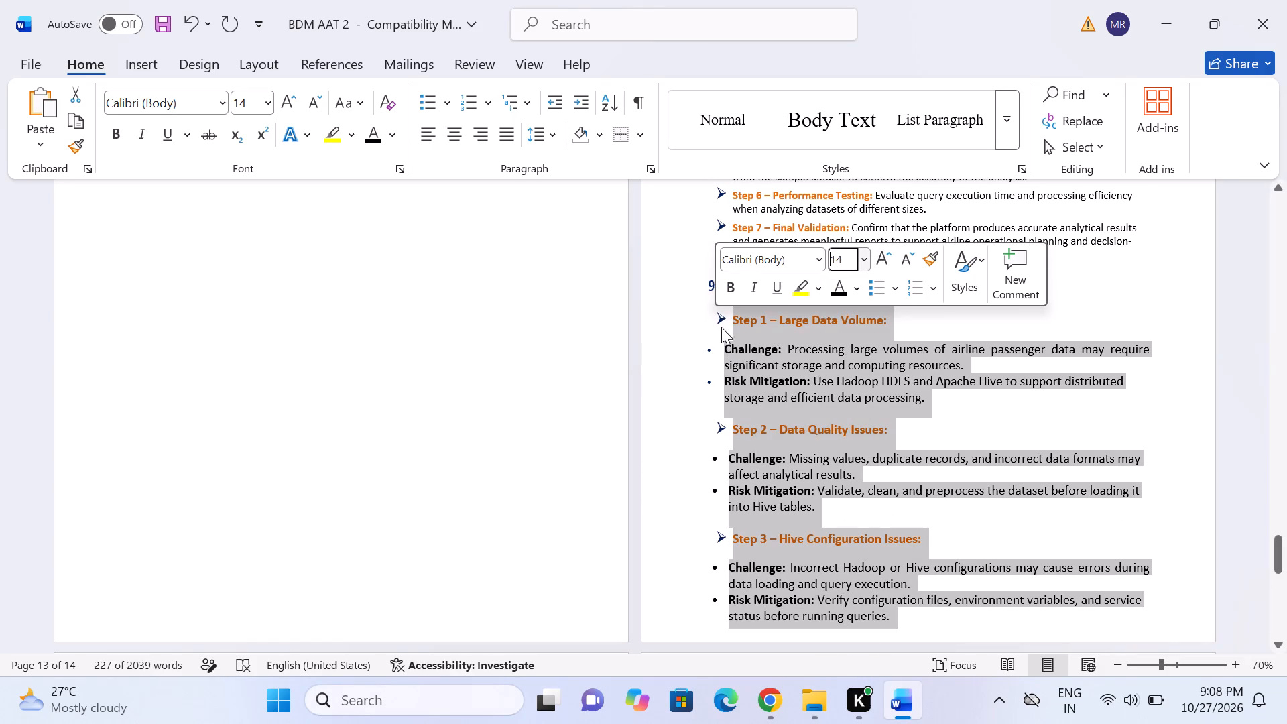
Set the arrow bullet markers of the step headings under Challenges and Risk Mitigation to size 14.
{"action": "left_click", "coordinate": [721, 314]}
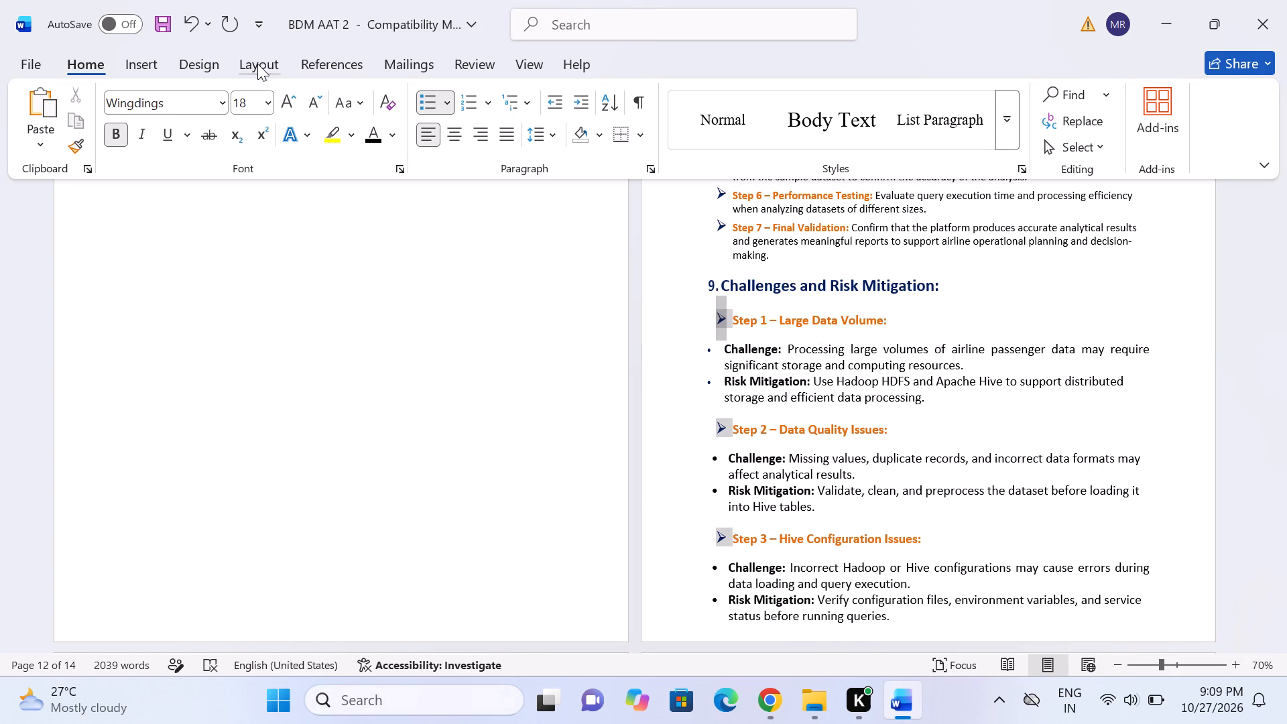
{"action": "left_click", "coordinate": [264, 101]}
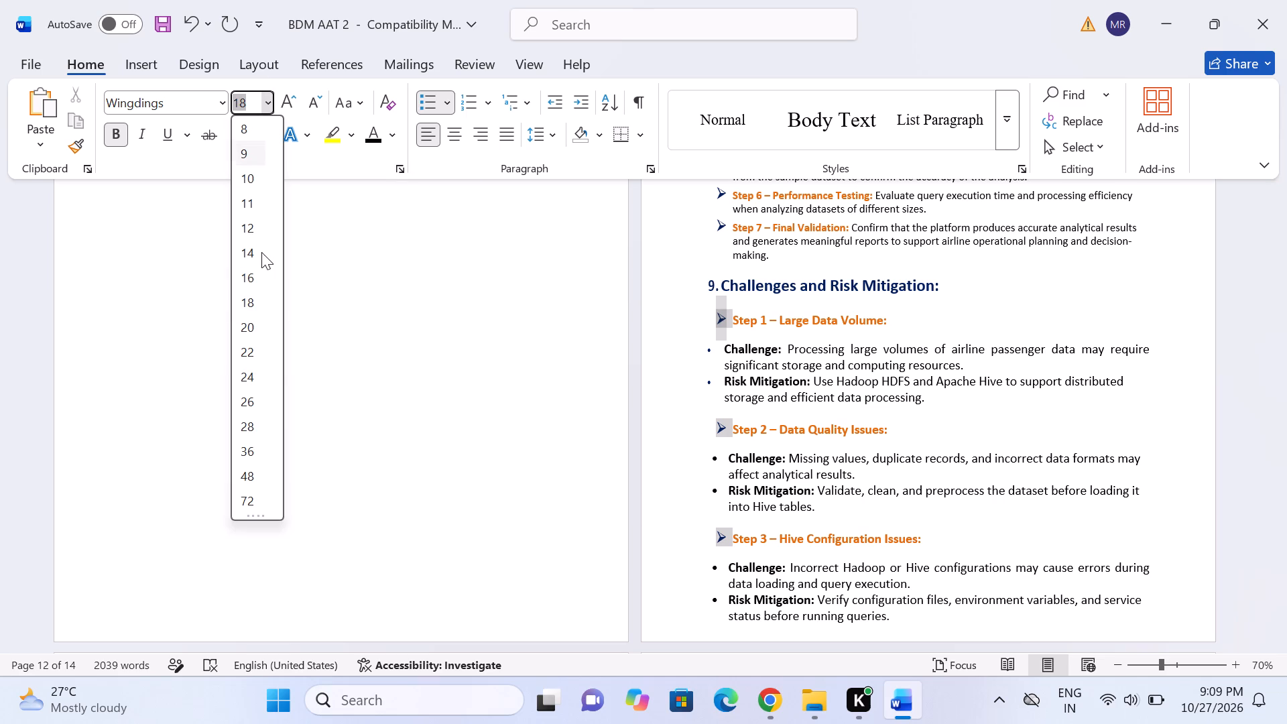
{"action": "left_click", "coordinate": [257, 246]}
Set the font size of the seven step bullet points under Testing and Validation to 14.
{"action": "scroll", "coordinate": [762, 304], "scroll_direction": "up", "scroll_amount": 1}
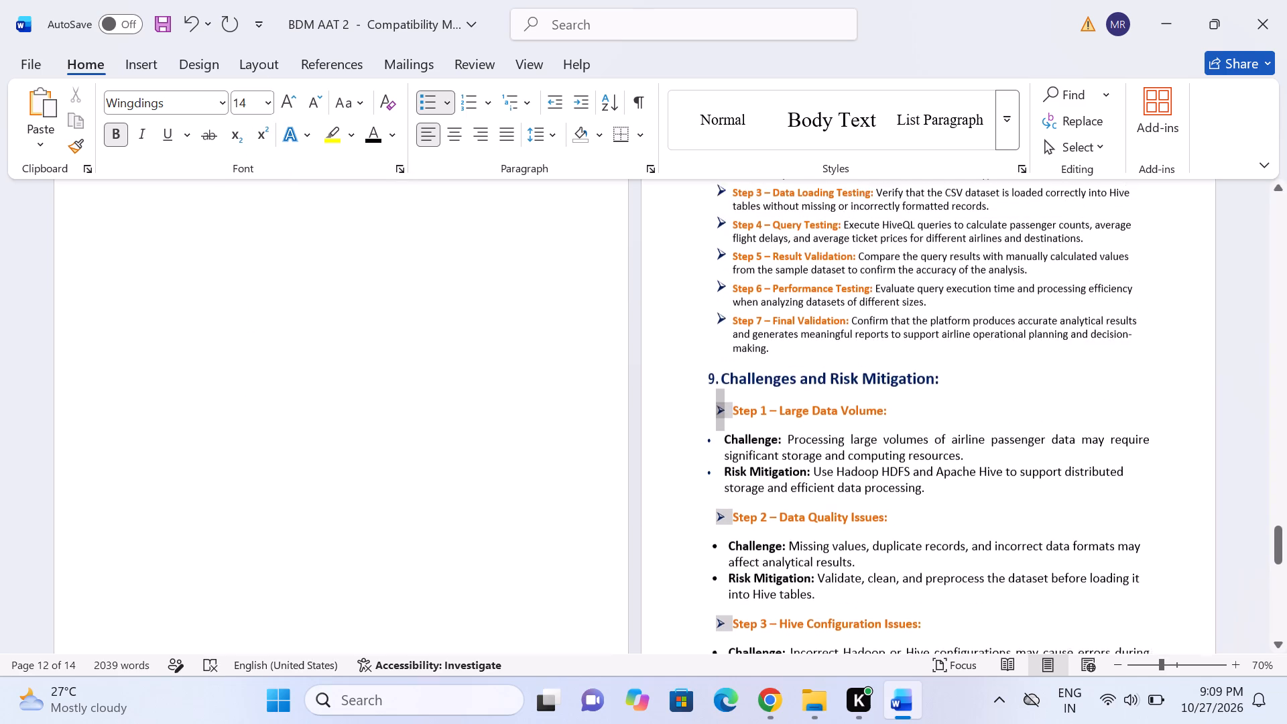
{"action": "scroll", "coordinate": [762, 304], "scroll_direction": "up", "scroll_amount": 4}
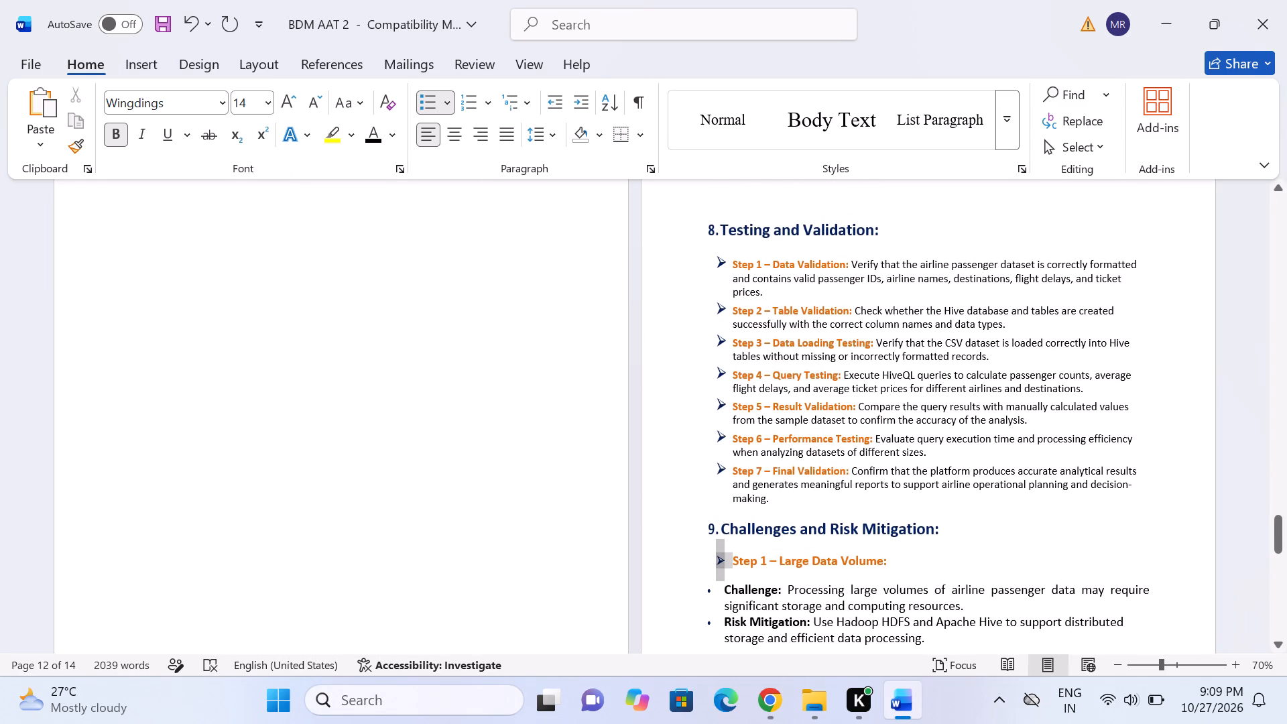
{"action": "left_click_drag", "start_coordinate": [774, 495], "coordinate": [725, 266]}
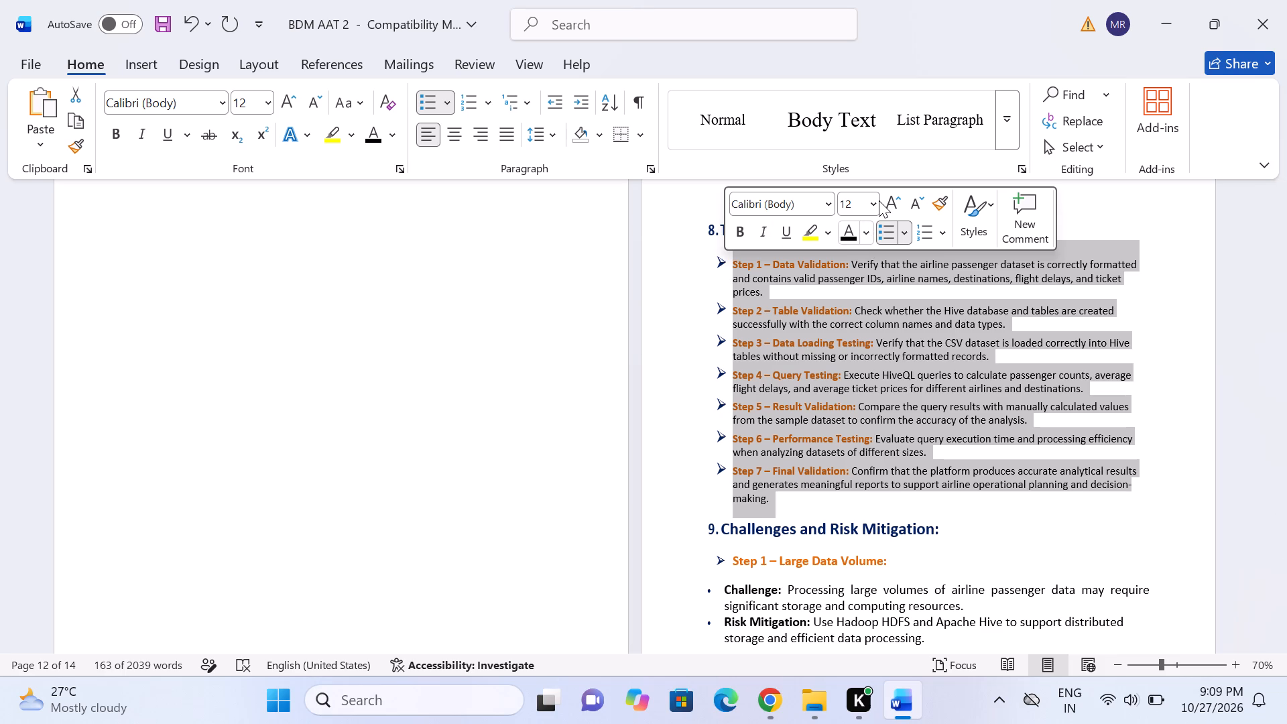
{"action": "left_click", "coordinate": [879, 200]}
{"action": "left_click", "coordinate": [849, 355]}
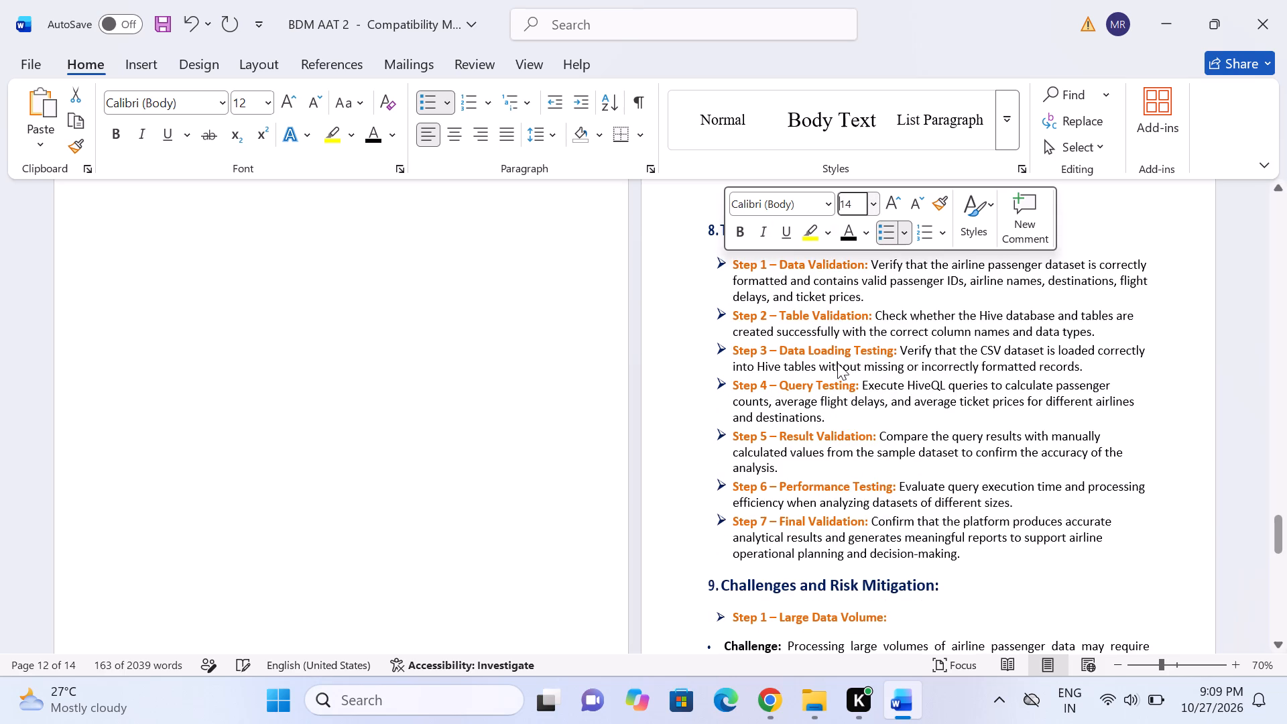
Set the arrow bullet markers of the Testing and Validation list to size 14.
{"action": "left_click", "coordinate": [721, 264]}
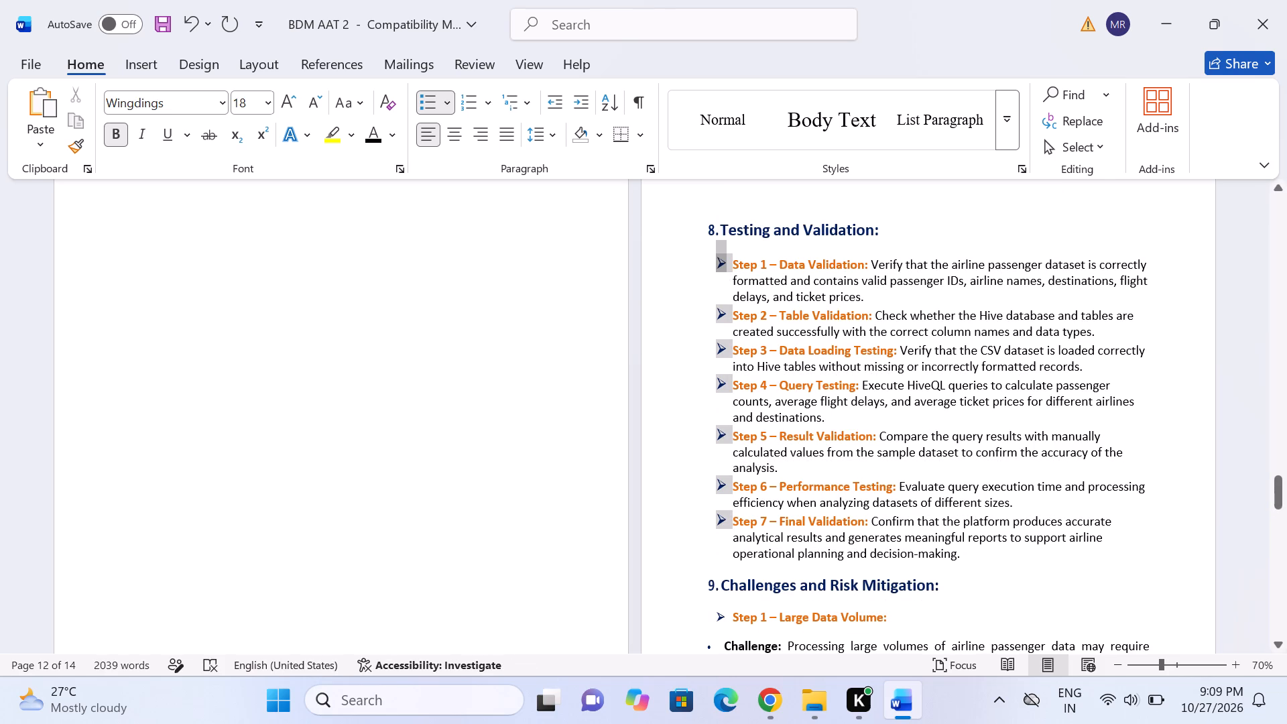
{"action": "left_click", "coordinate": [271, 108]}
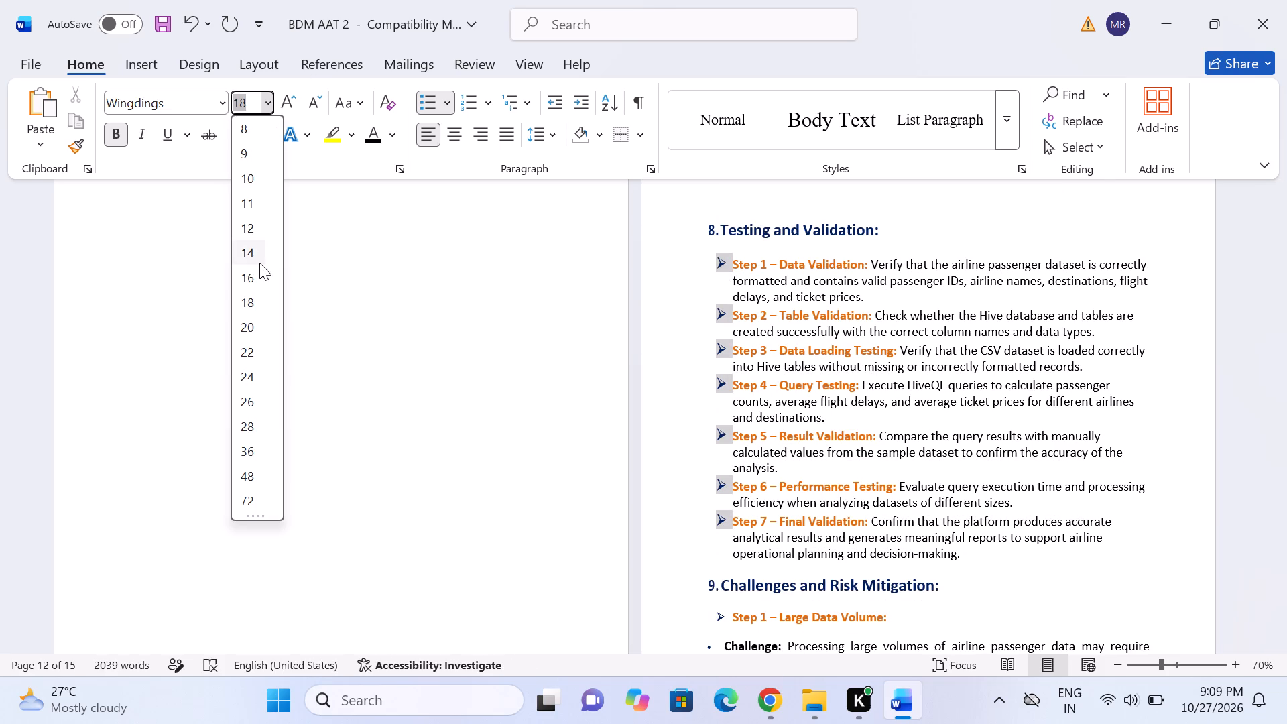
{"action": "left_click", "coordinate": [260, 251]}
Set the text from Step 1 – Requirement Analysis through Step 7 – Documentation and Refinement to font size 14, trying 18 first.
{"action": "scroll", "coordinate": [639, 385], "scroll_direction": "up", "scroll_amount": 3}
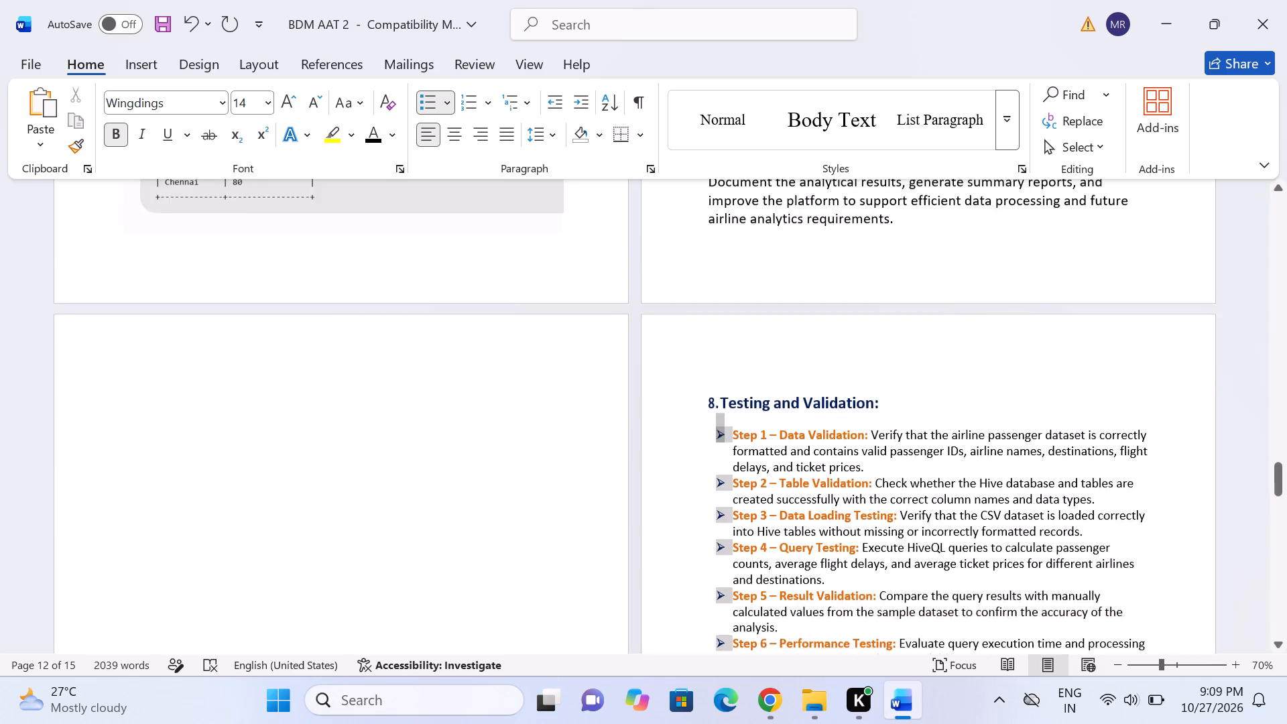
{"action": "scroll", "coordinate": [639, 385], "scroll_direction": "up", "scroll_amount": 3}
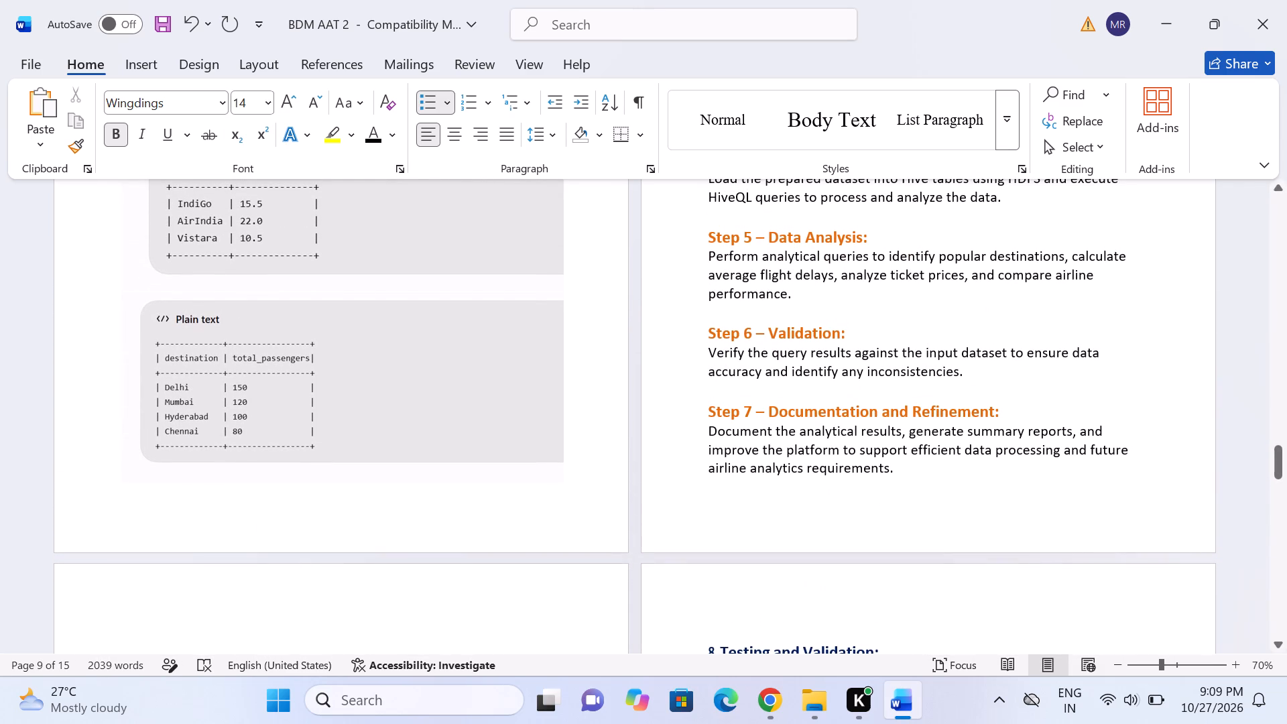
{"action": "left_click_drag", "start_coordinate": [903, 472], "coordinate": [668, 608]}
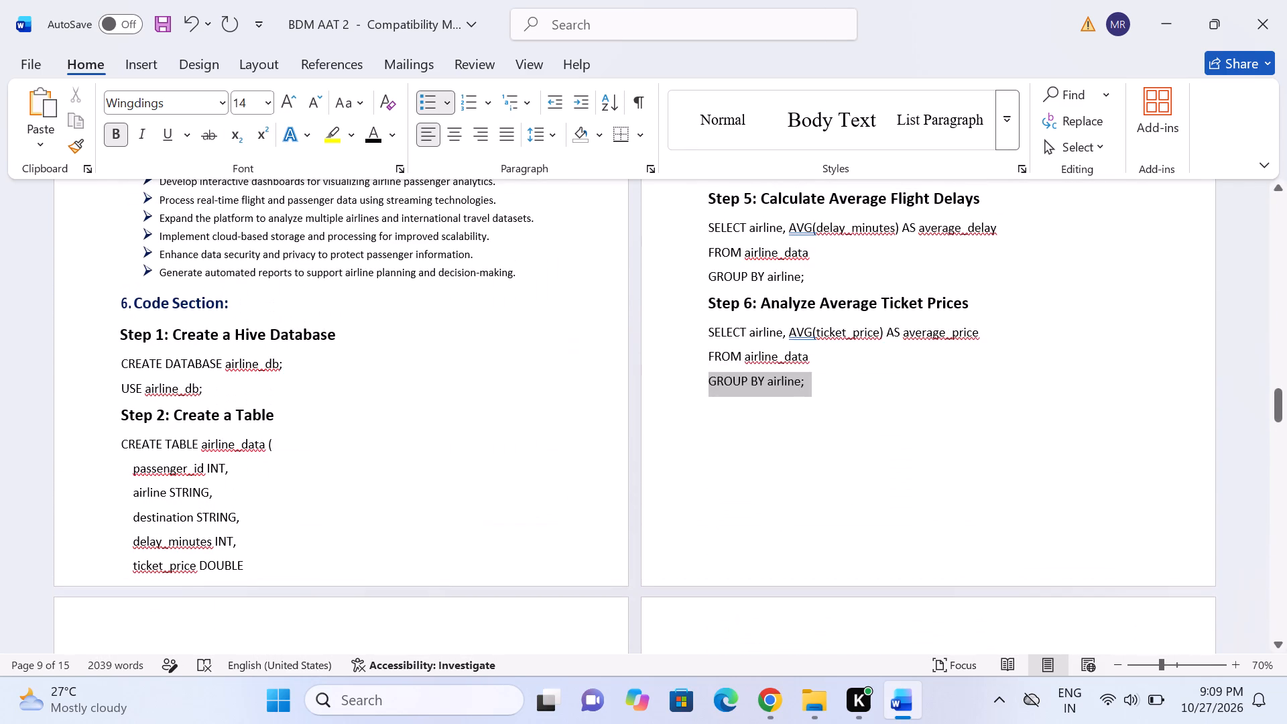
{"action": "left_click_drag", "start_coordinate": [668, 608], "coordinate": [657, 147]}
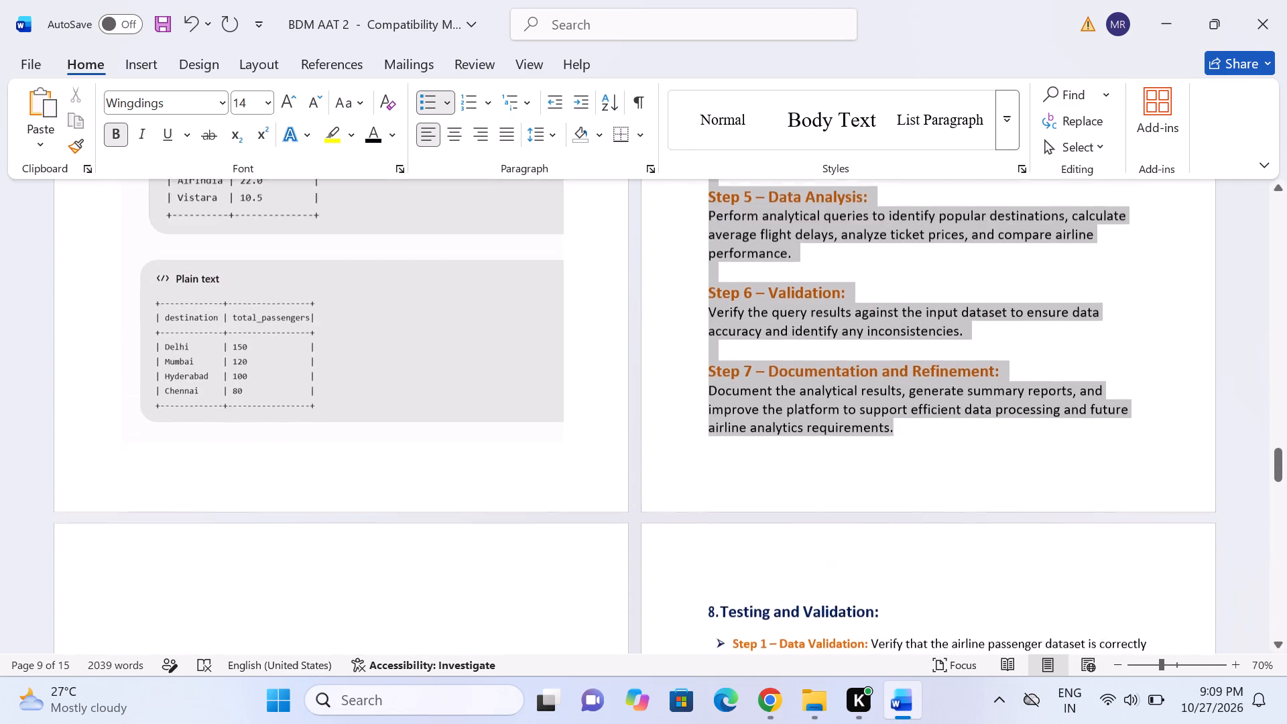
{"action": "left_click_drag", "start_coordinate": [657, 147], "coordinate": [708, 464]}
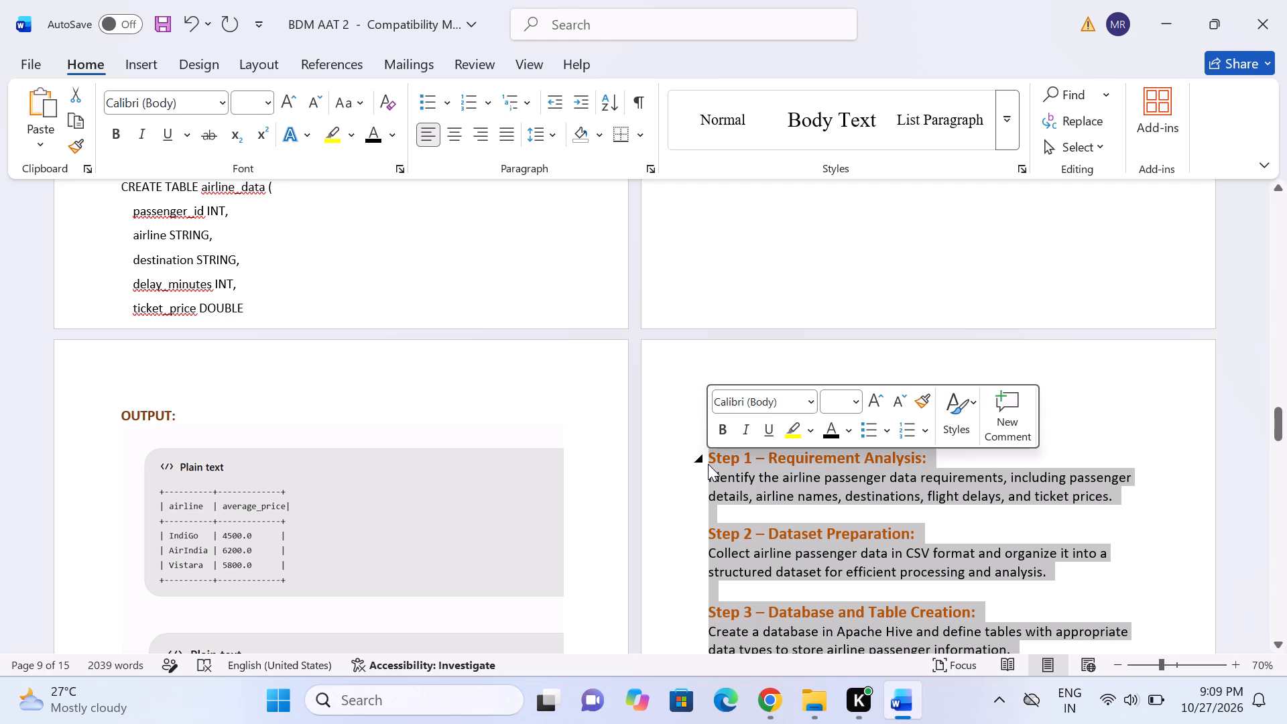
{"action": "left_click", "coordinate": [857, 404]}
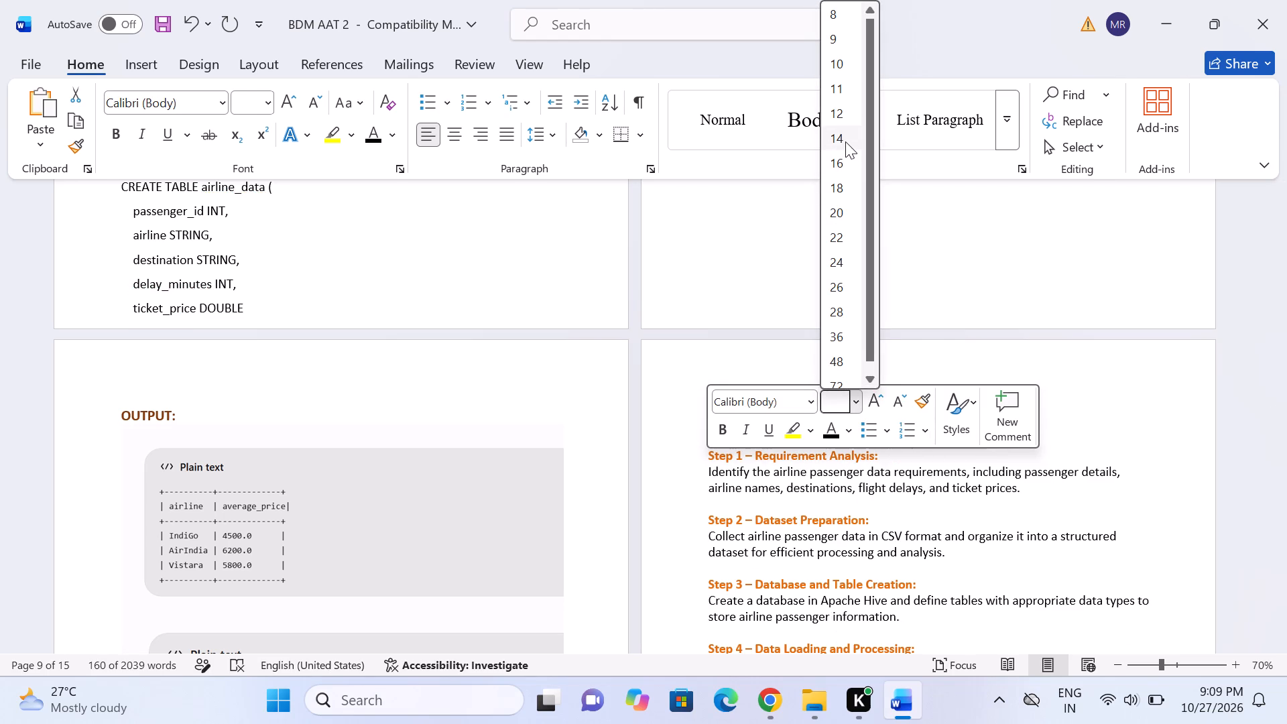
{"action": "left_click", "coordinate": [832, 186]}
{"action": "scroll", "coordinate": [837, 568], "scroll_direction": "down", "scroll_amount": 5}
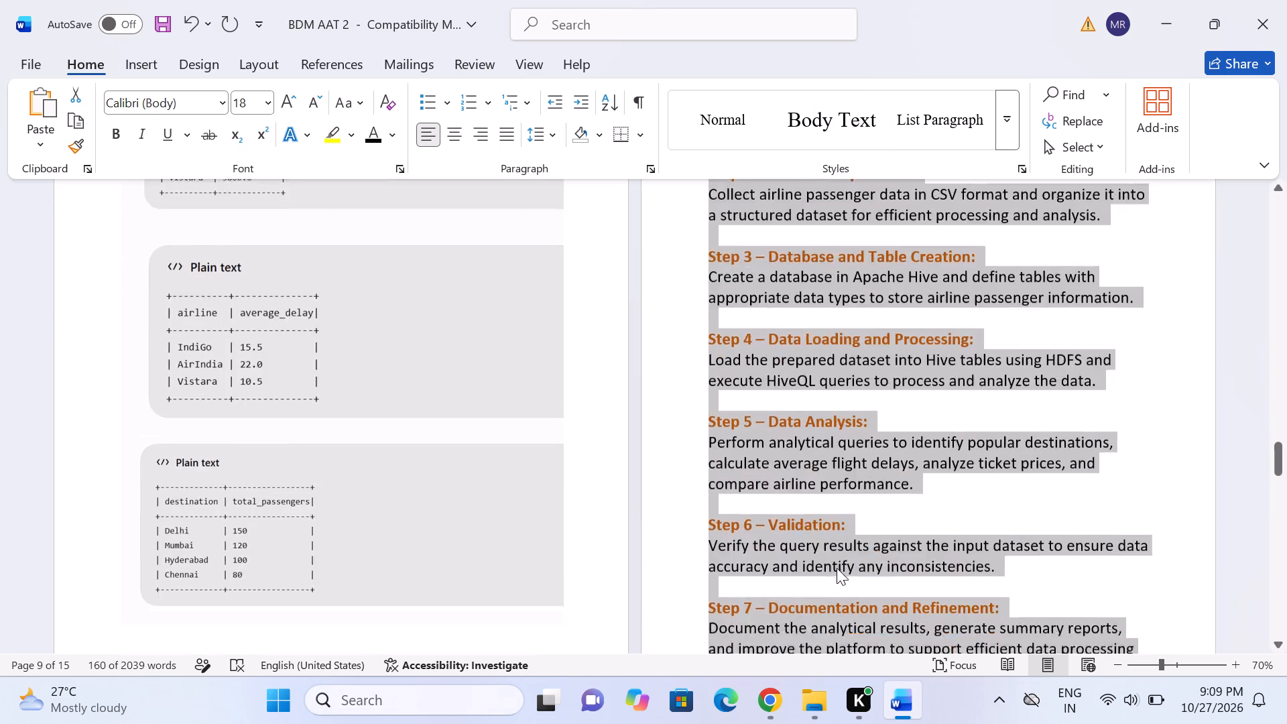
{"action": "scroll", "coordinate": [837, 568], "scroll_direction": "down", "scroll_amount": 5}
{"action": "scroll", "coordinate": [837, 568], "scroll_direction": "up", "scroll_amount": 4}
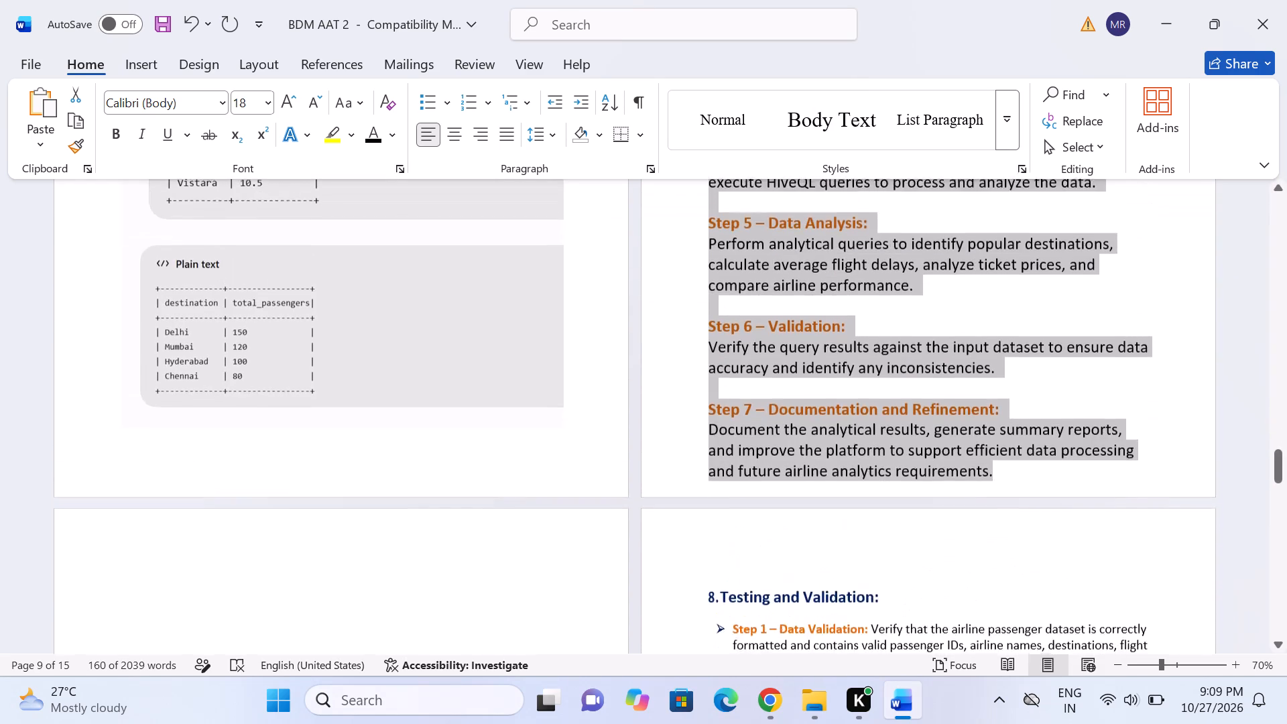
{"action": "scroll", "coordinate": [837, 568], "scroll_direction": "up", "scroll_amount": 3}
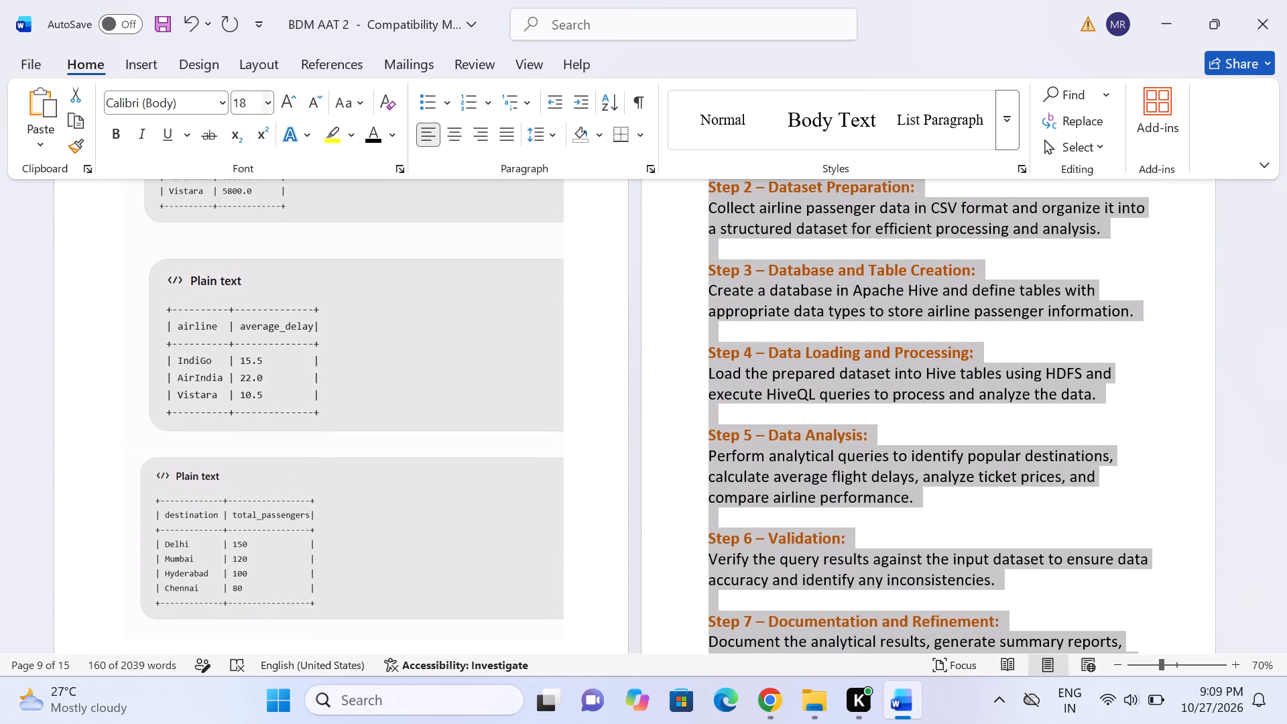
{"action": "left_click", "coordinate": [267, 104]}
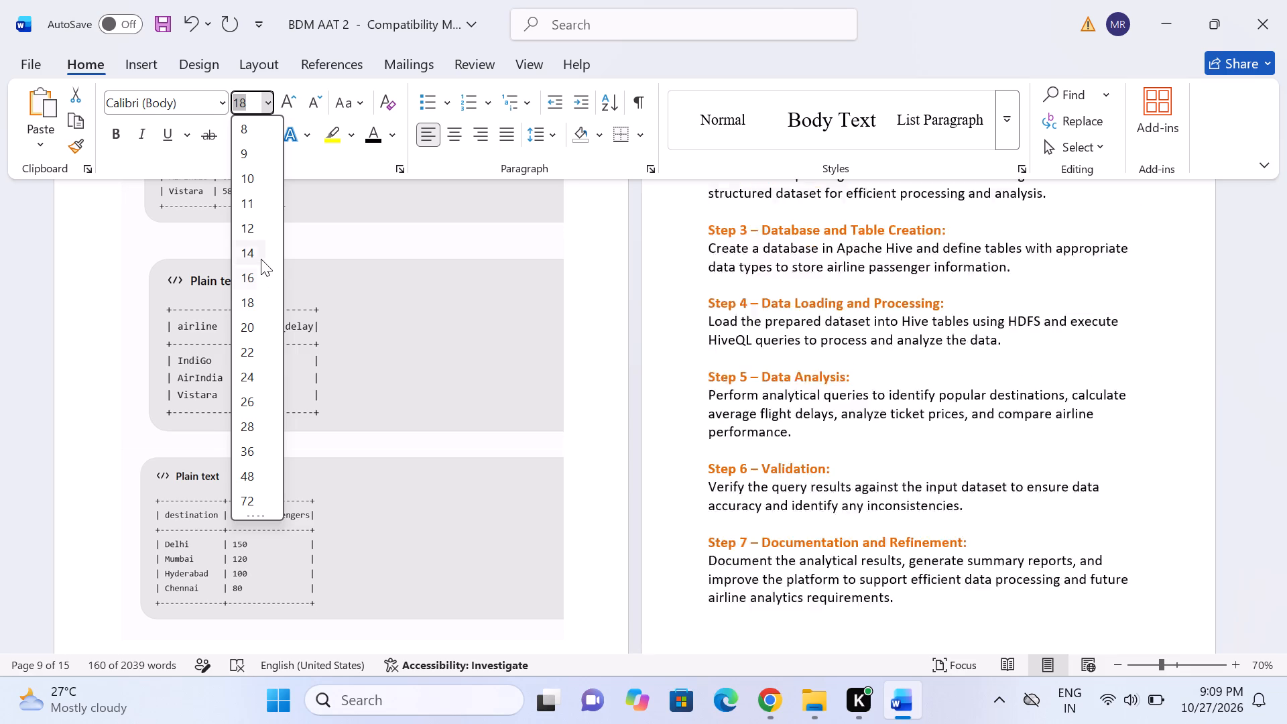
{"action": "left_click", "coordinate": [261, 255]}
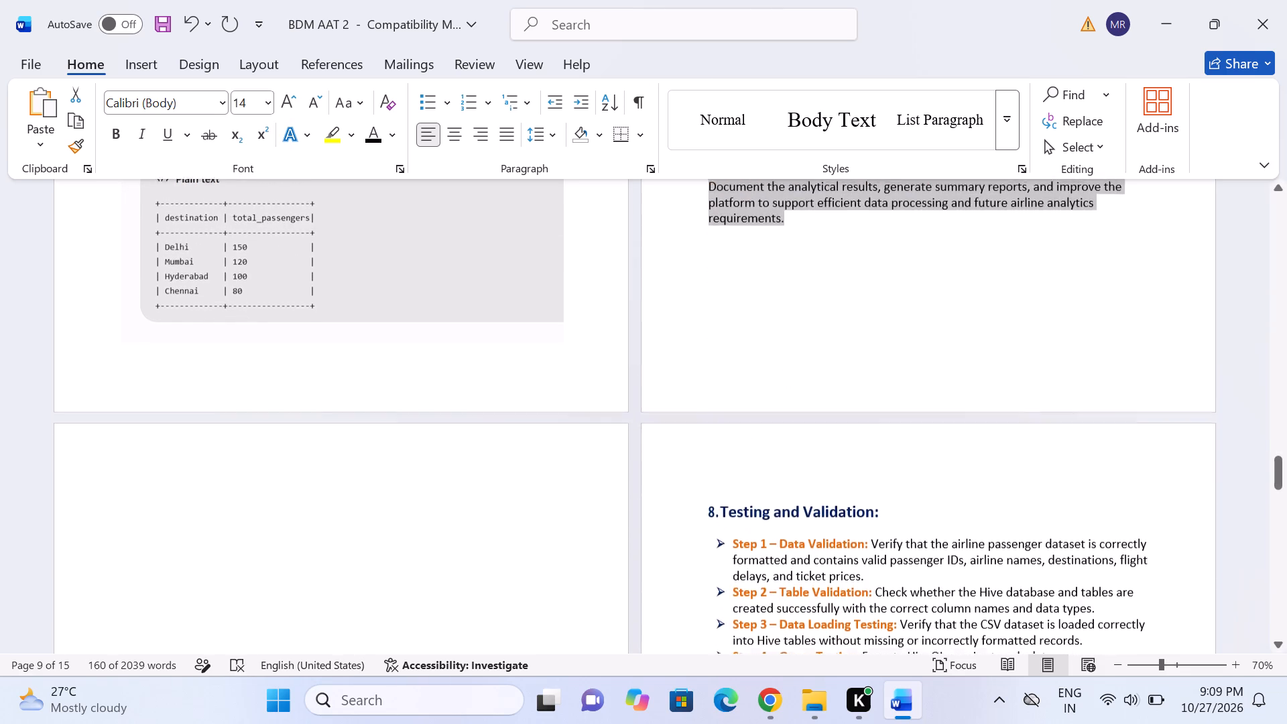
Check the font and size of the query code under Step 6 and Step 5 of the Code Section.
{"action": "scroll", "coordinate": [833, 417], "scroll_direction": "up", "scroll_amount": 6}
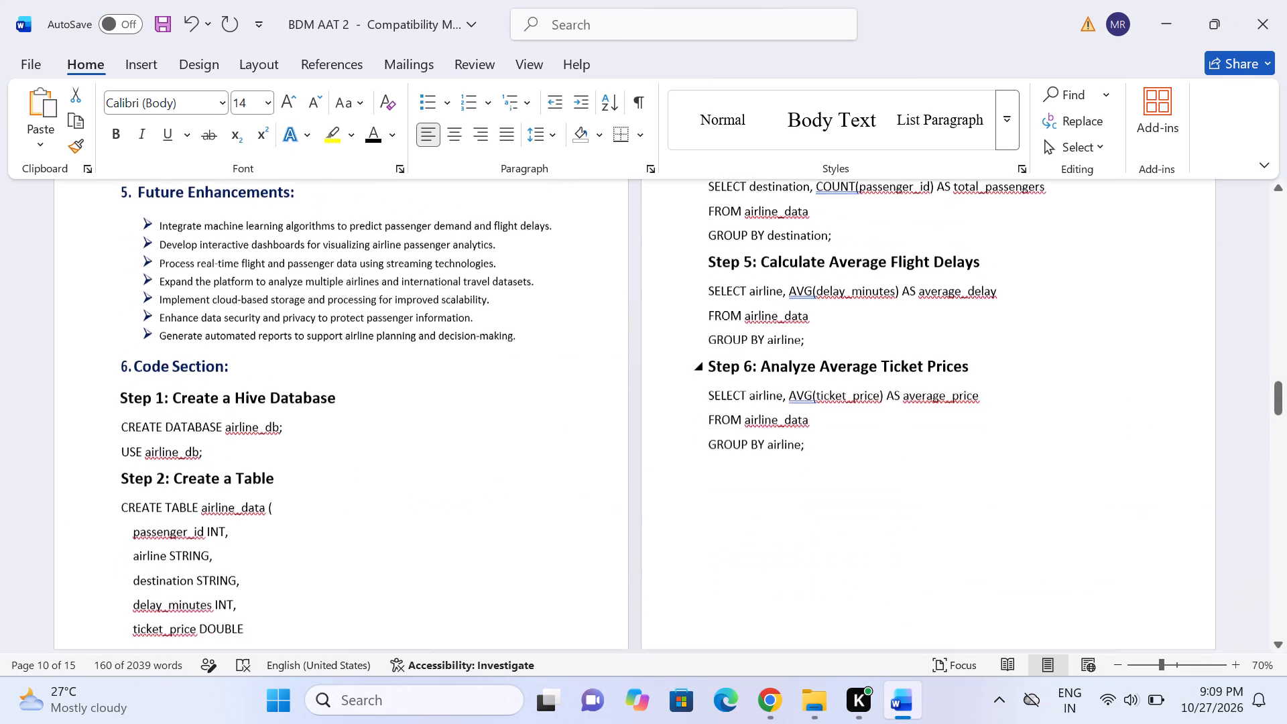
{"action": "left_click_drag", "start_coordinate": [807, 493], "coordinate": [703, 444]}
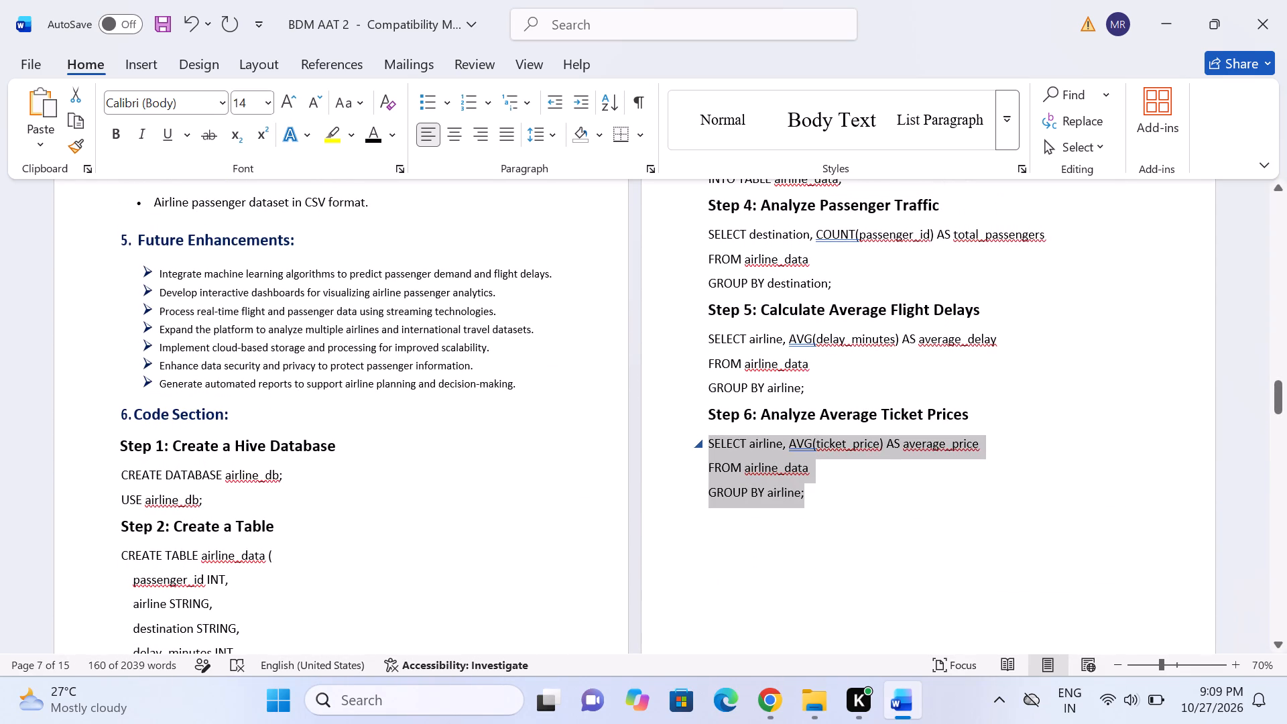
{"action": "left_click_drag", "start_coordinate": [703, 444], "coordinate": [701, 444]}
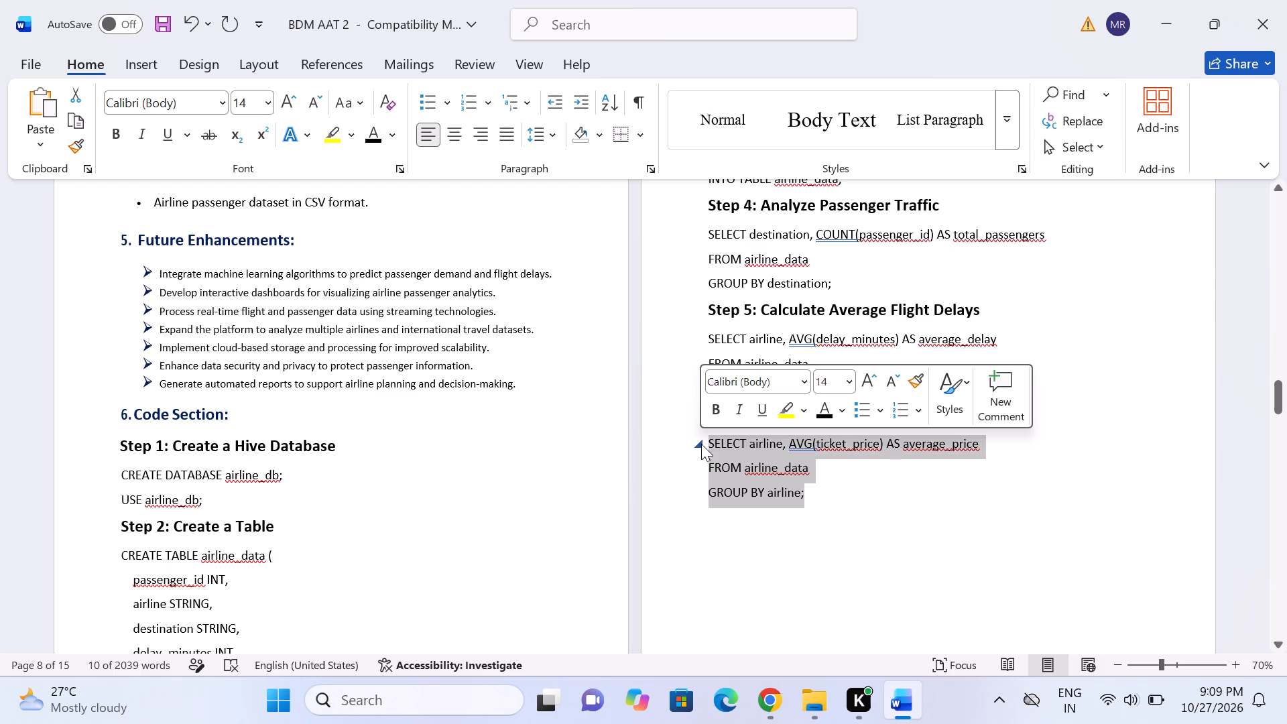
{"action": "left_click", "coordinate": [804, 518]}
{"action": "scroll", "coordinate": [804, 518], "scroll_direction": "up", "scroll_amount": 1}
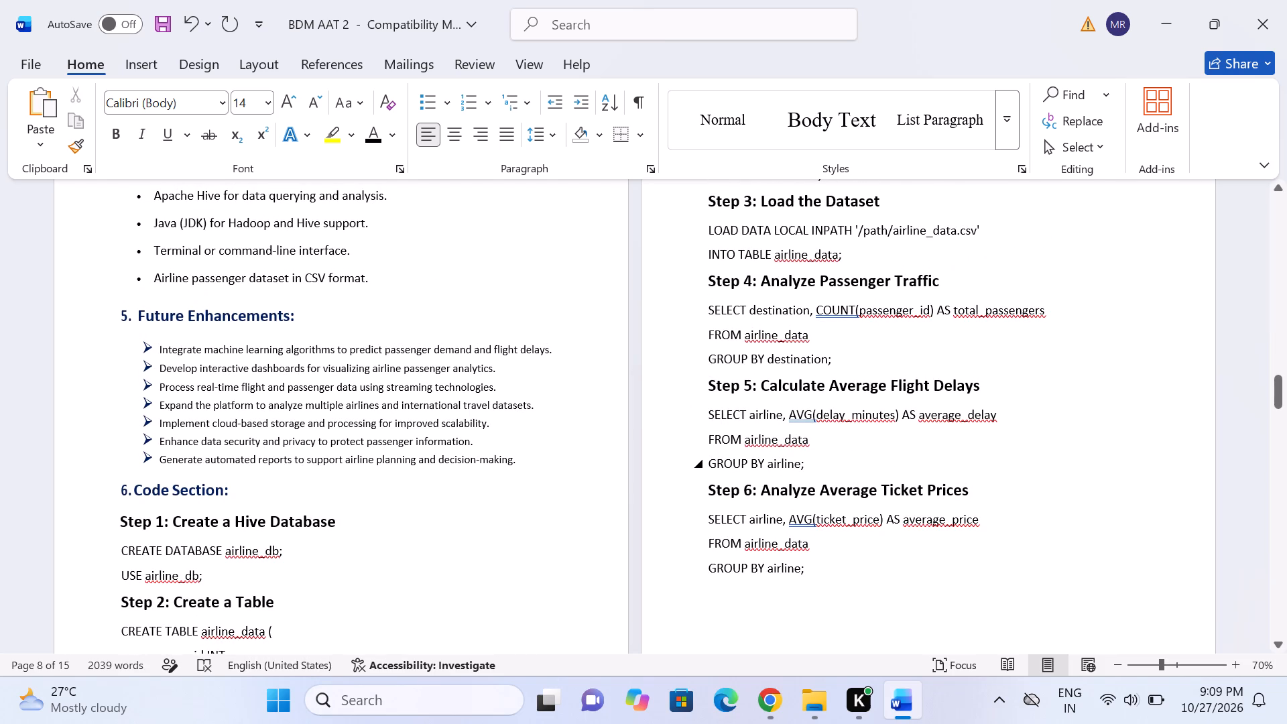
{"action": "left_click_drag", "start_coordinate": [810, 465], "coordinate": [716, 408]}
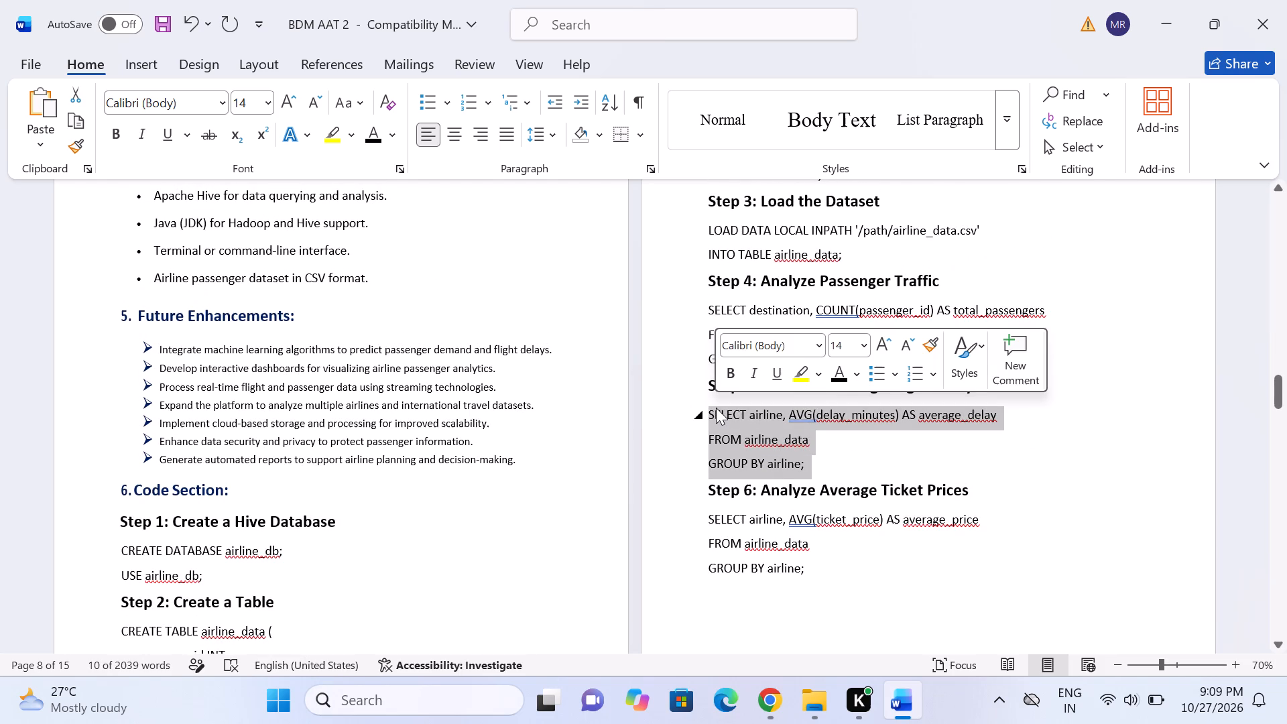
{"action": "left_click", "coordinate": [847, 458]}
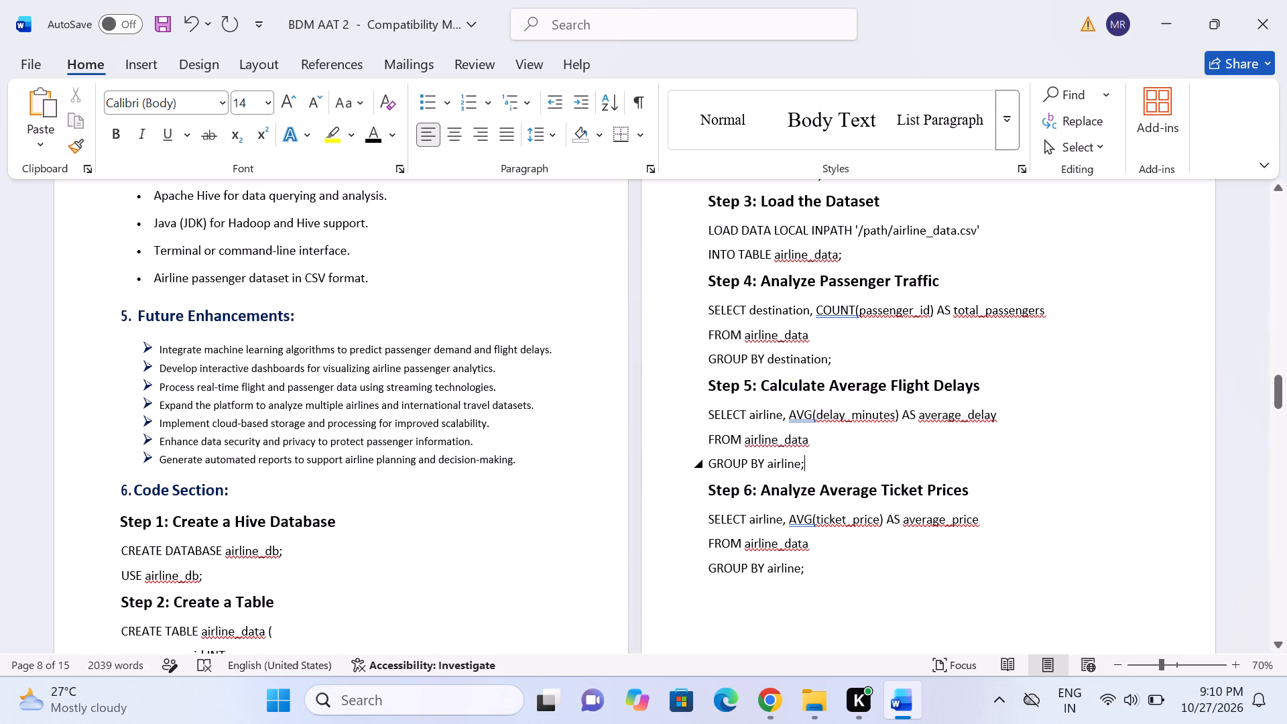
Set the font size of the seven bullet points under Future Enhancements to 14.
{"action": "scroll", "coordinate": [847, 458], "scroll_direction": "up", "scroll_amount": 2}
{"action": "scroll", "coordinate": [828, 380], "scroll_direction": "up", "scroll_amount": 1}
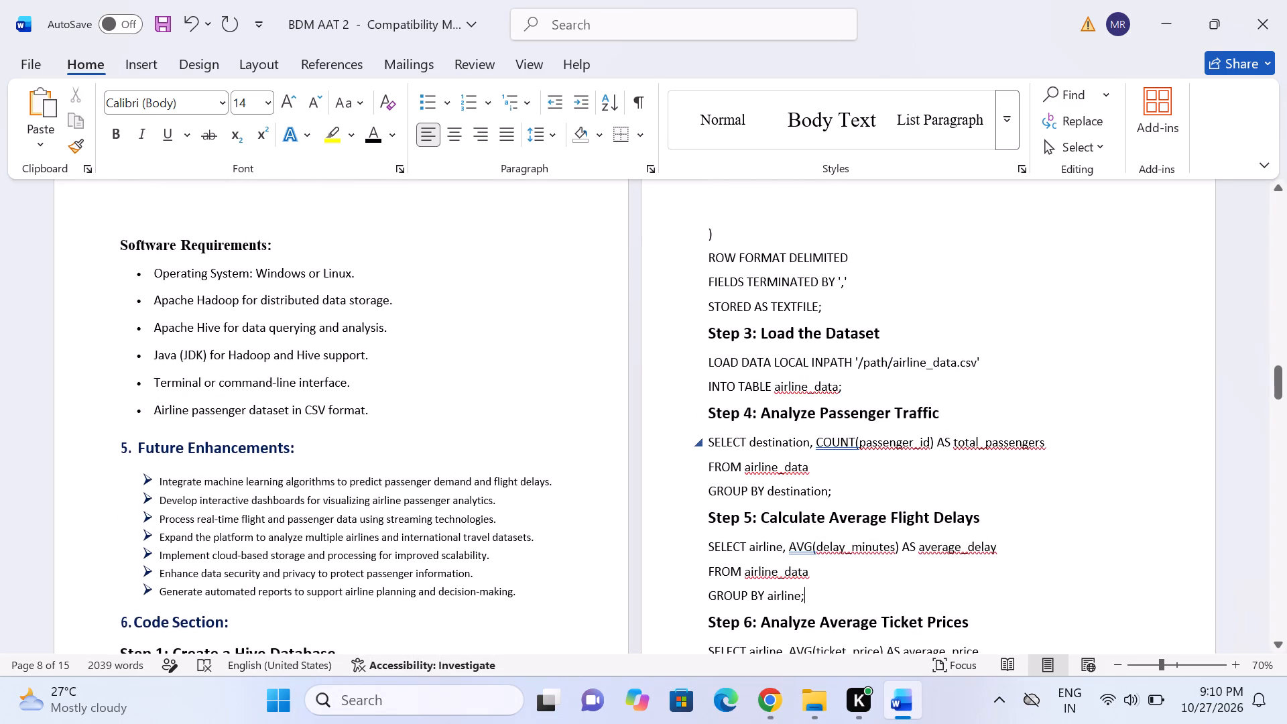
{"action": "scroll", "coordinate": [442, 572], "scroll_direction": "down", "scroll_amount": 1}
{"action": "left_click_drag", "start_coordinate": [517, 505], "coordinate": [463, 499]}
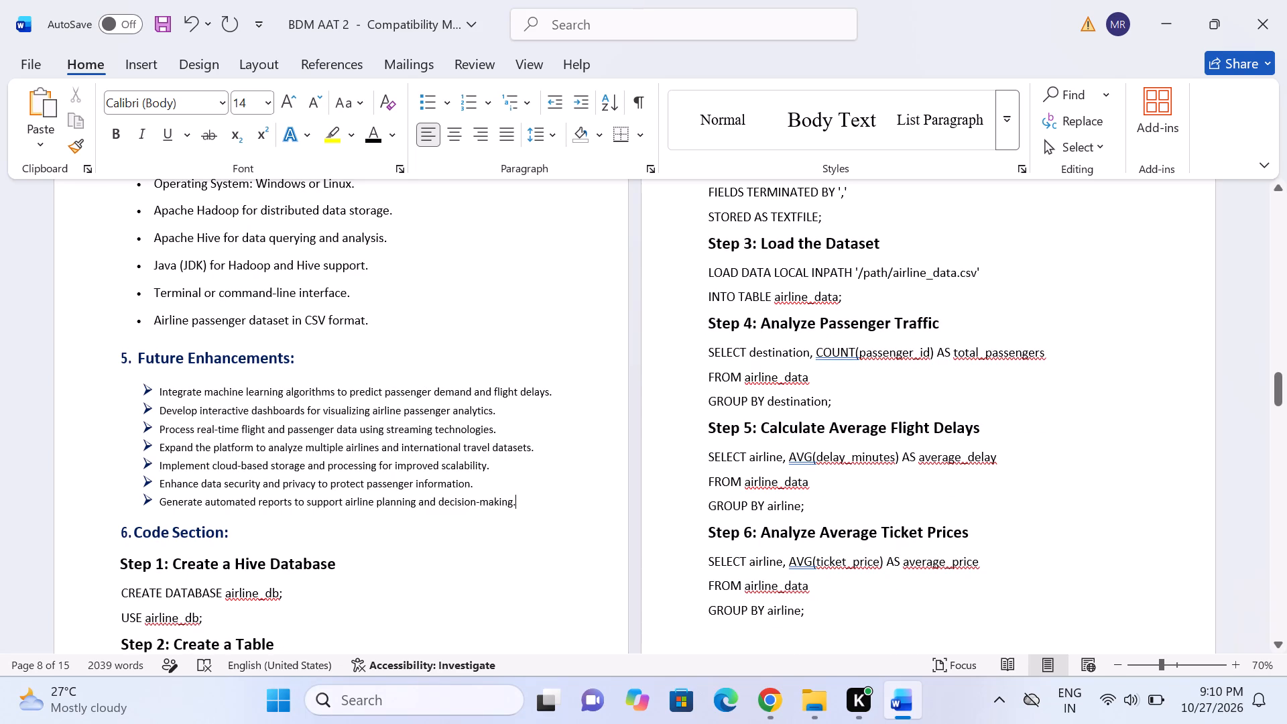
{"action": "left_click_drag", "start_coordinate": [463, 499], "coordinate": [145, 389]}
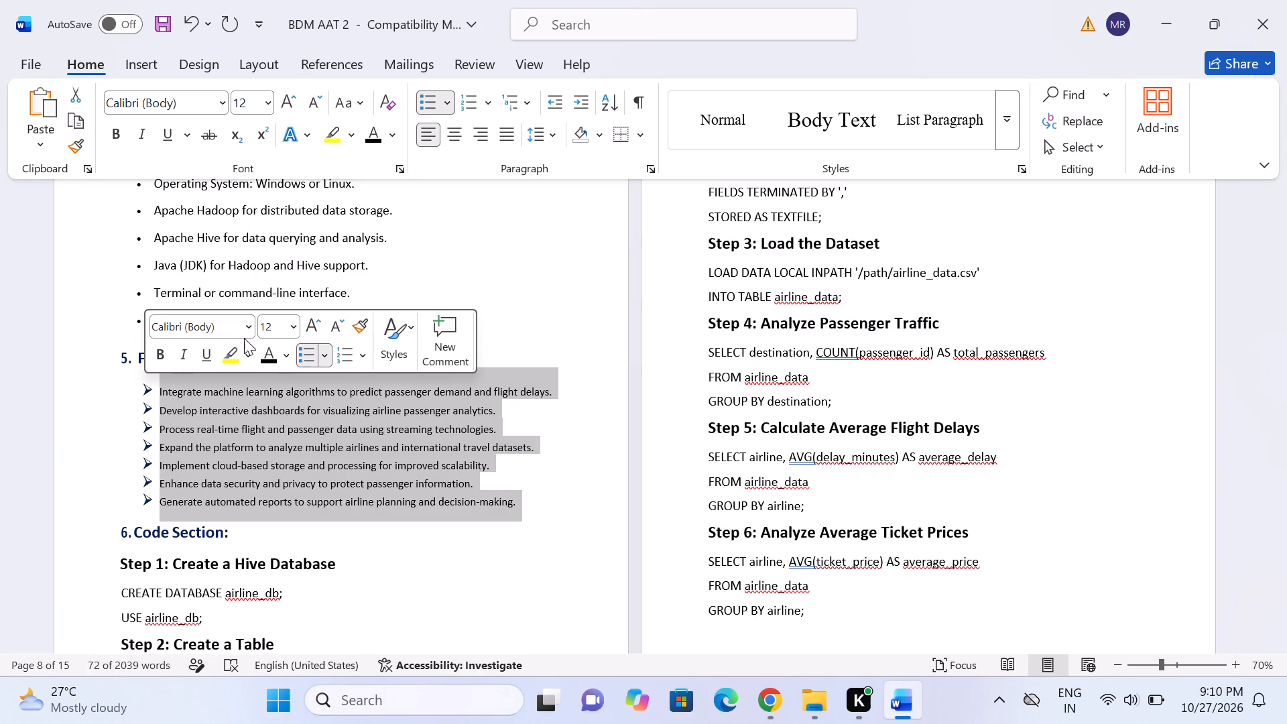
{"action": "left_click", "coordinate": [292, 329]}
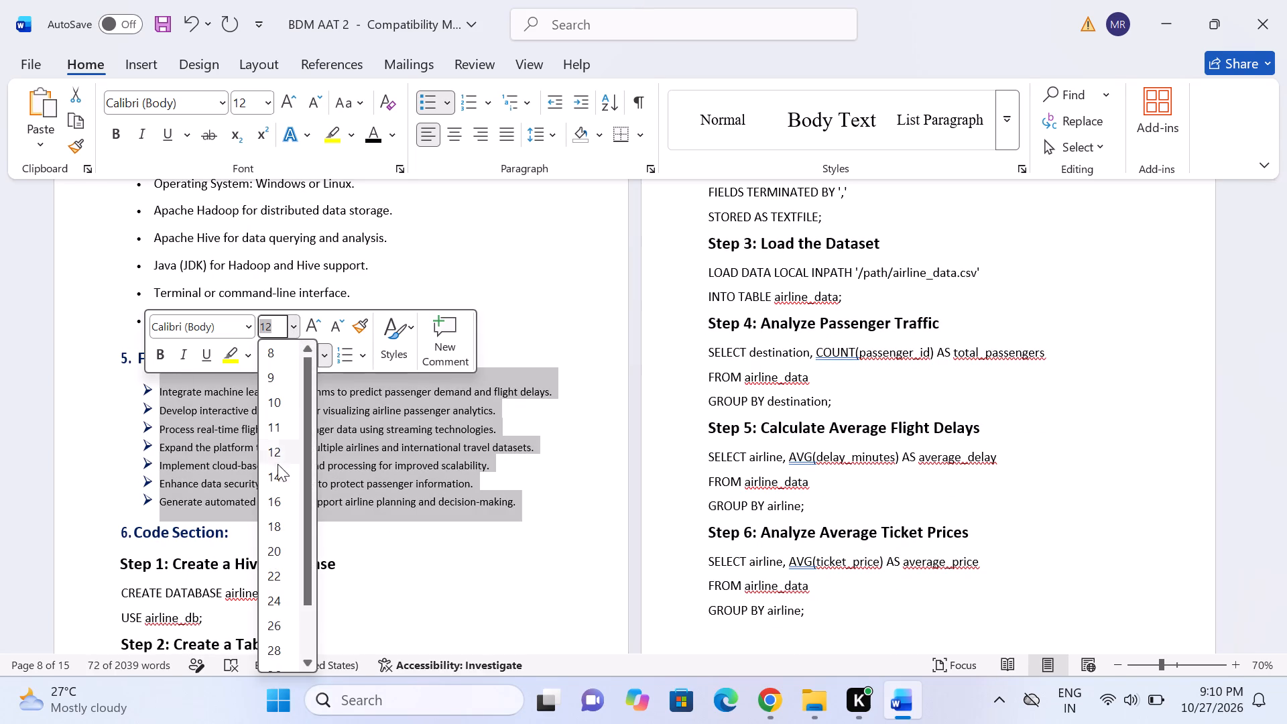
{"action": "left_click", "coordinate": [278, 477]}
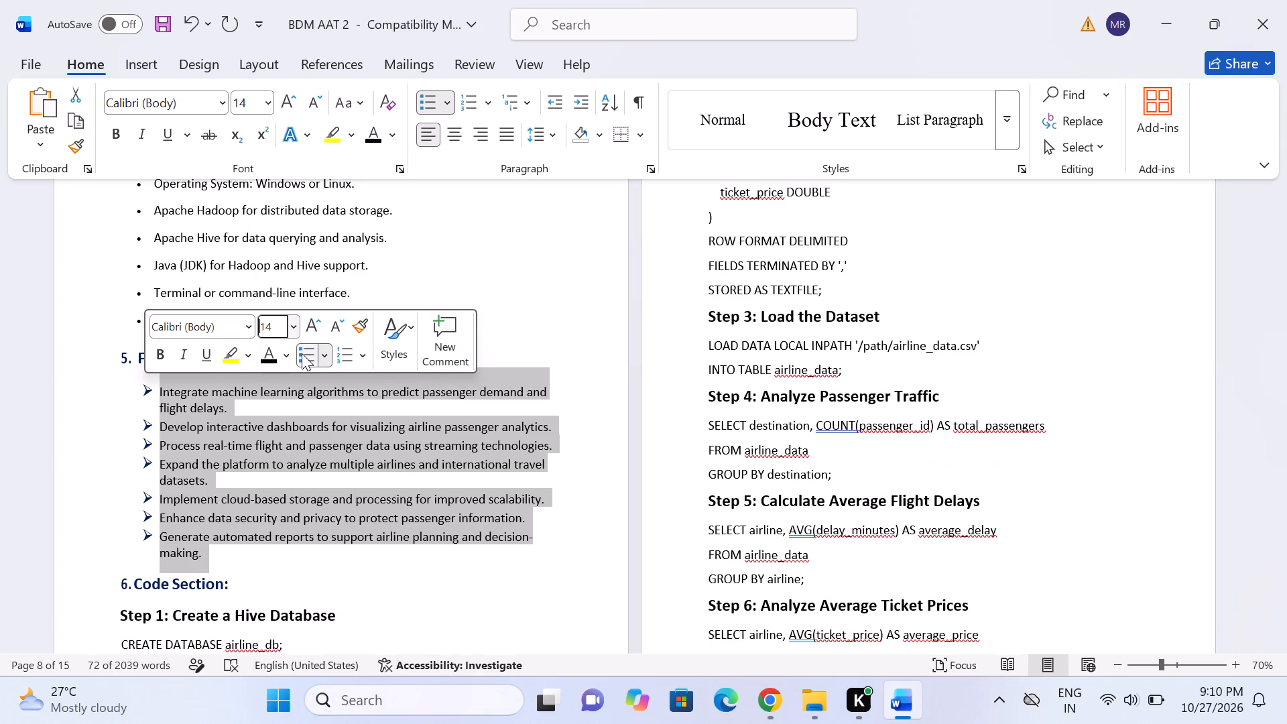
Set the arrow bullet markers of the Future Enhancements list to size 14.
{"action": "left_click", "coordinate": [143, 422]}
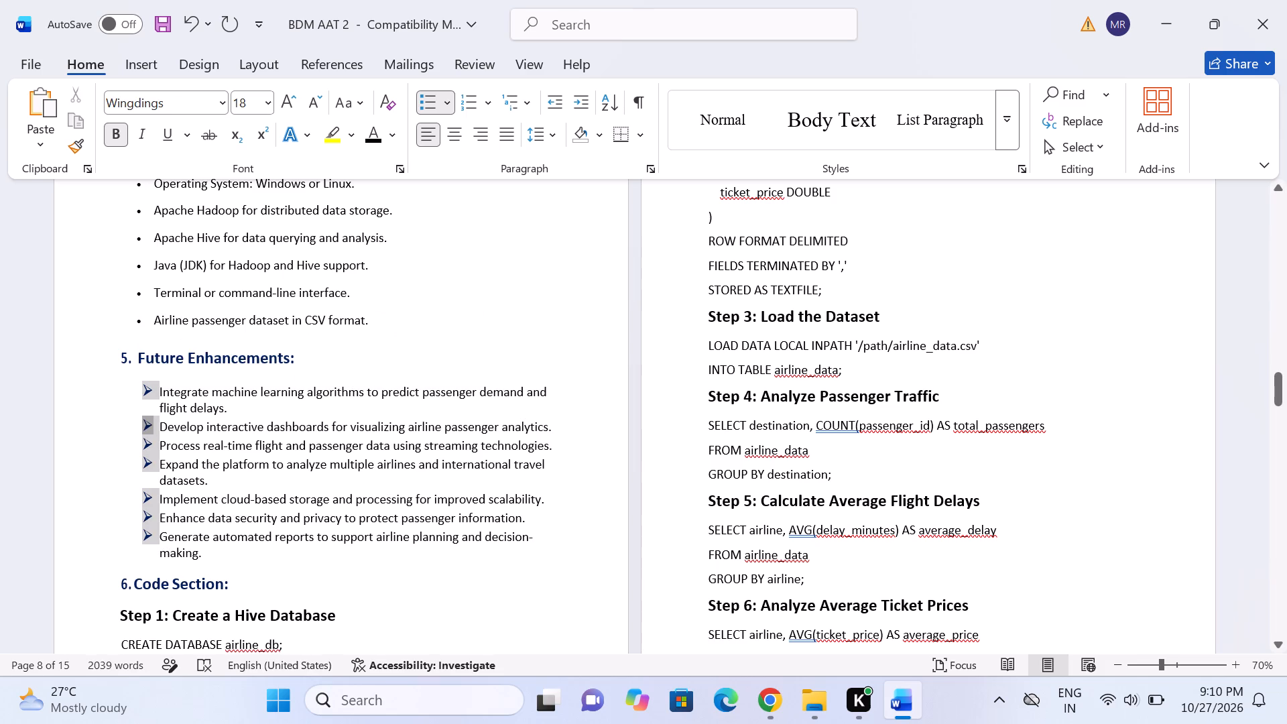
{"action": "left_click", "coordinate": [265, 104]}
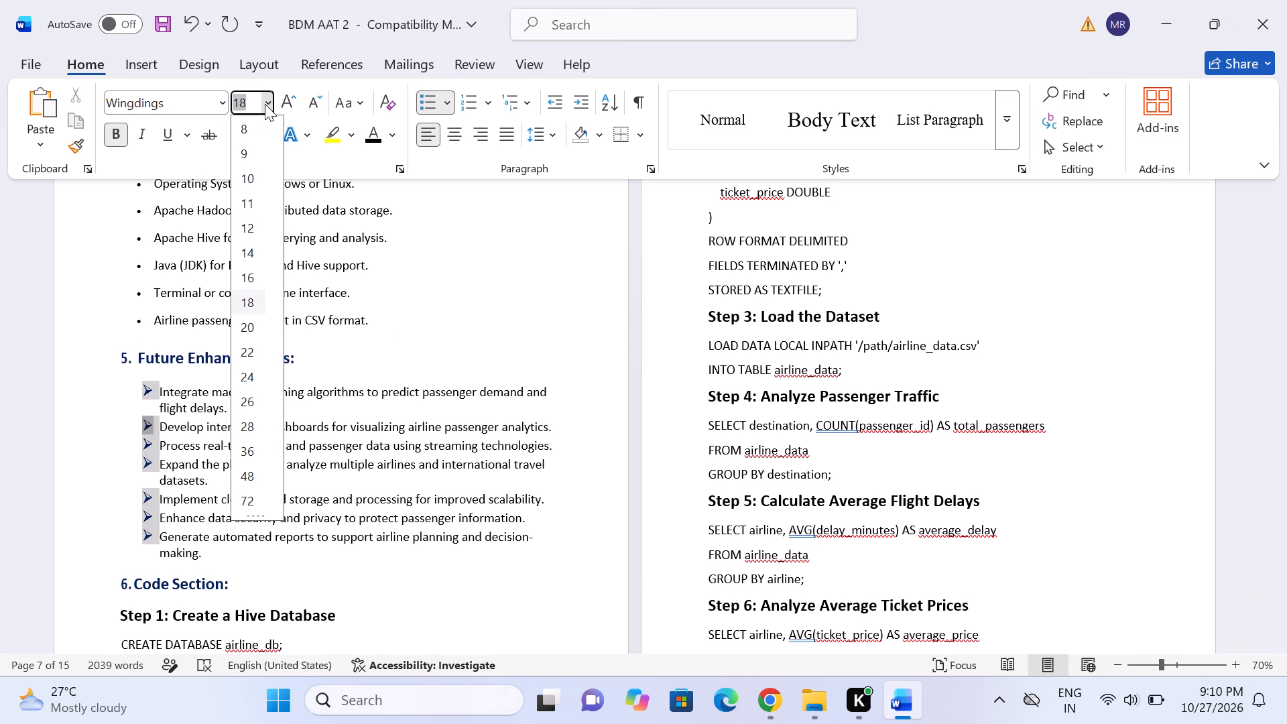
{"action": "left_click", "coordinate": [254, 257]}
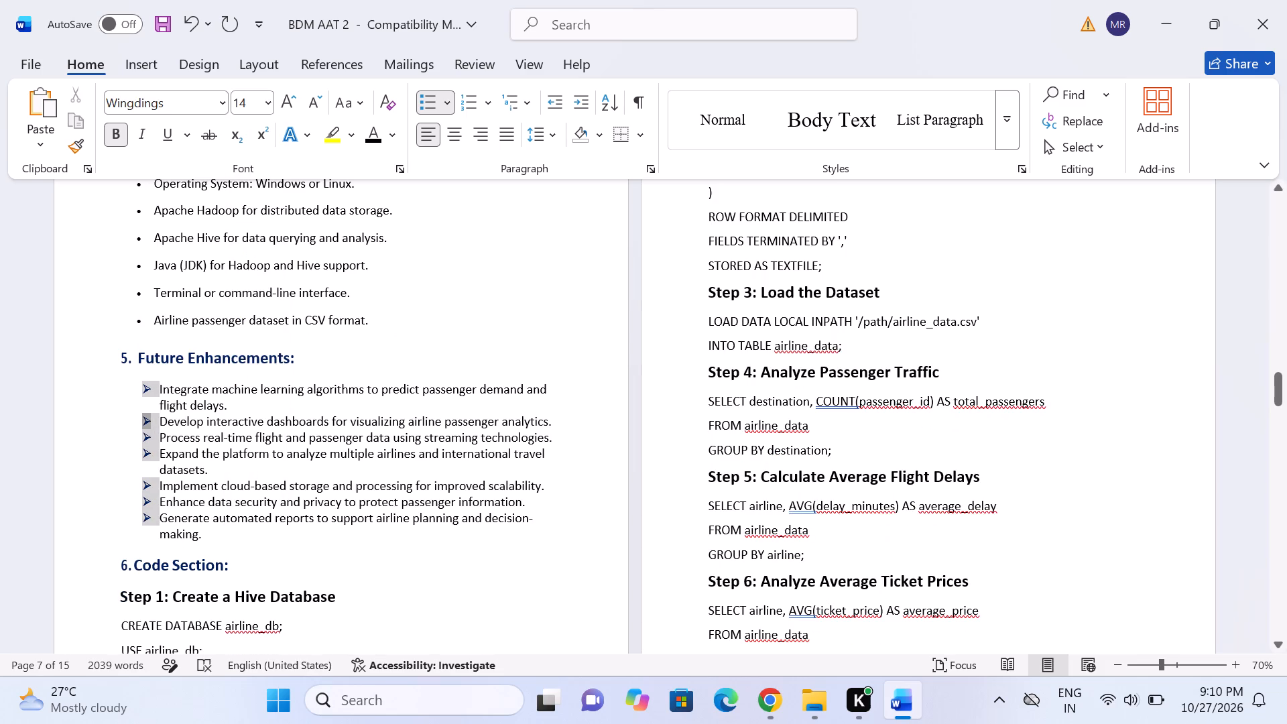
Review the layout and formatting of the report's pages from the self-assessment form through Key Take ways.
{"action": "scroll", "coordinate": [254, 257], "scroll_direction": "up", "scroll_amount": 2}
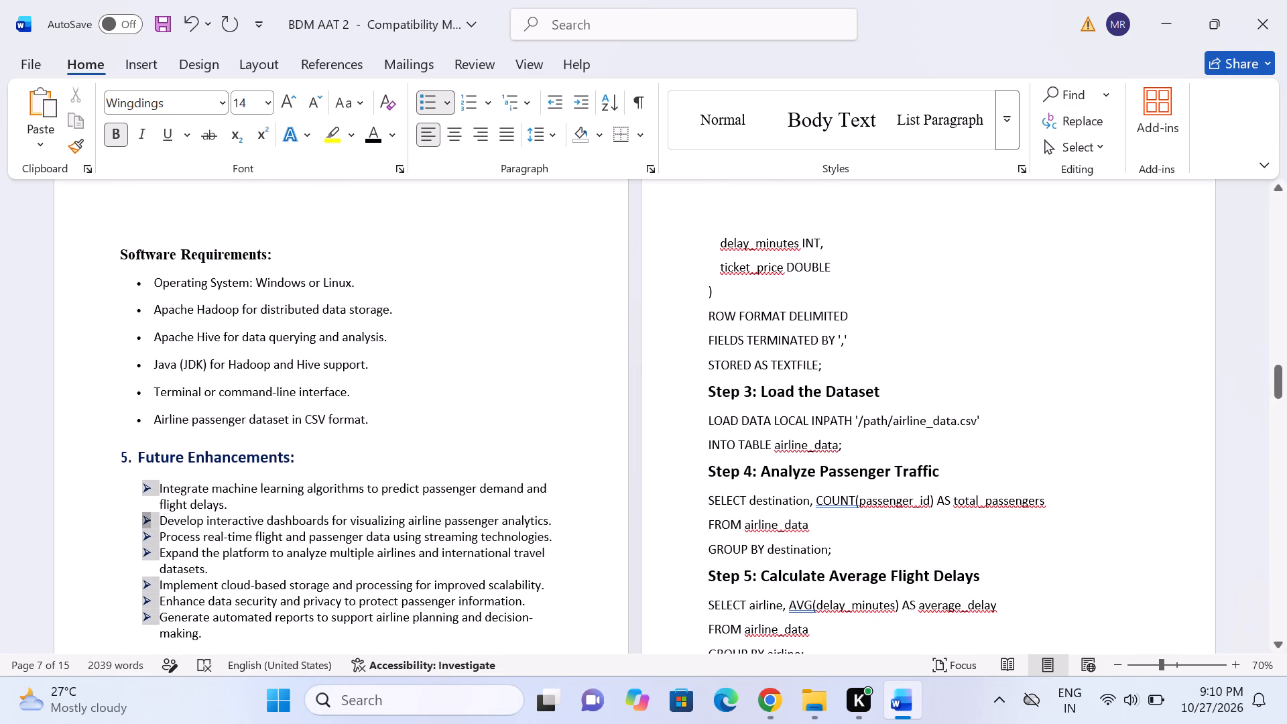
{"action": "scroll", "coordinate": [379, 467], "scroll_direction": "down", "scroll_amount": 3}
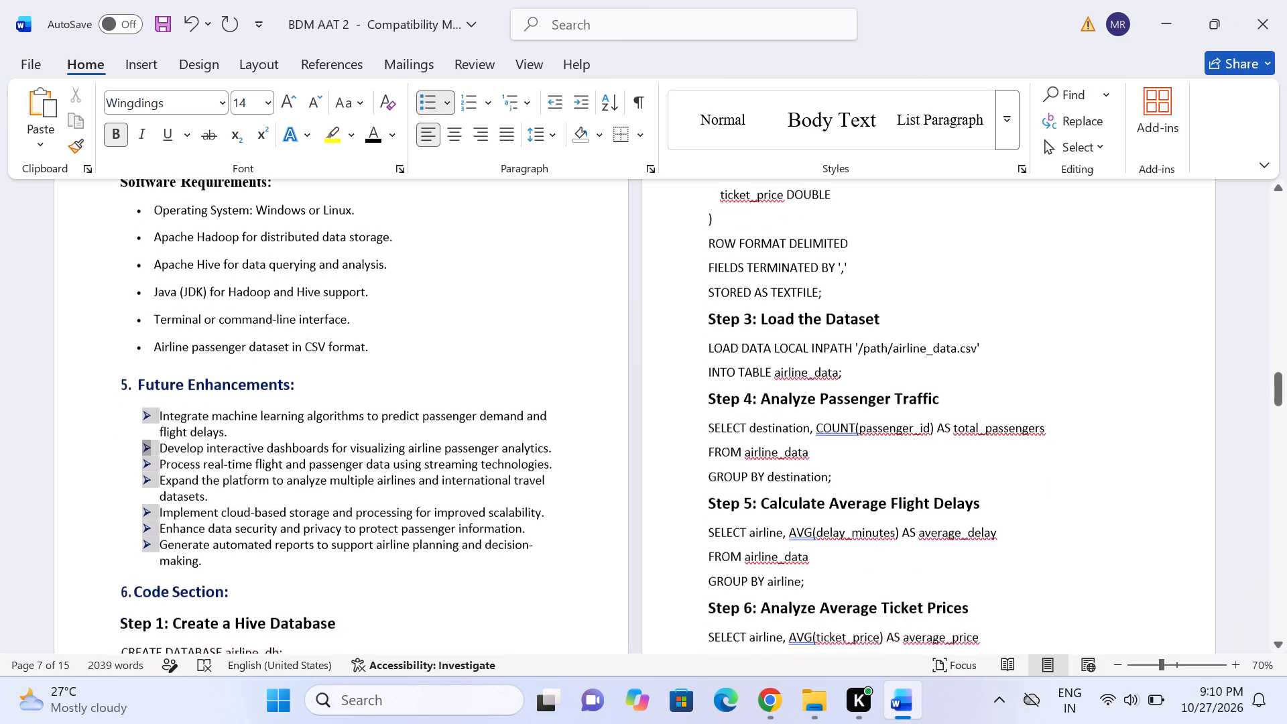
{"action": "scroll", "coordinate": [379, 467], "scroll_direction": "down", "scroll_amount": 1}
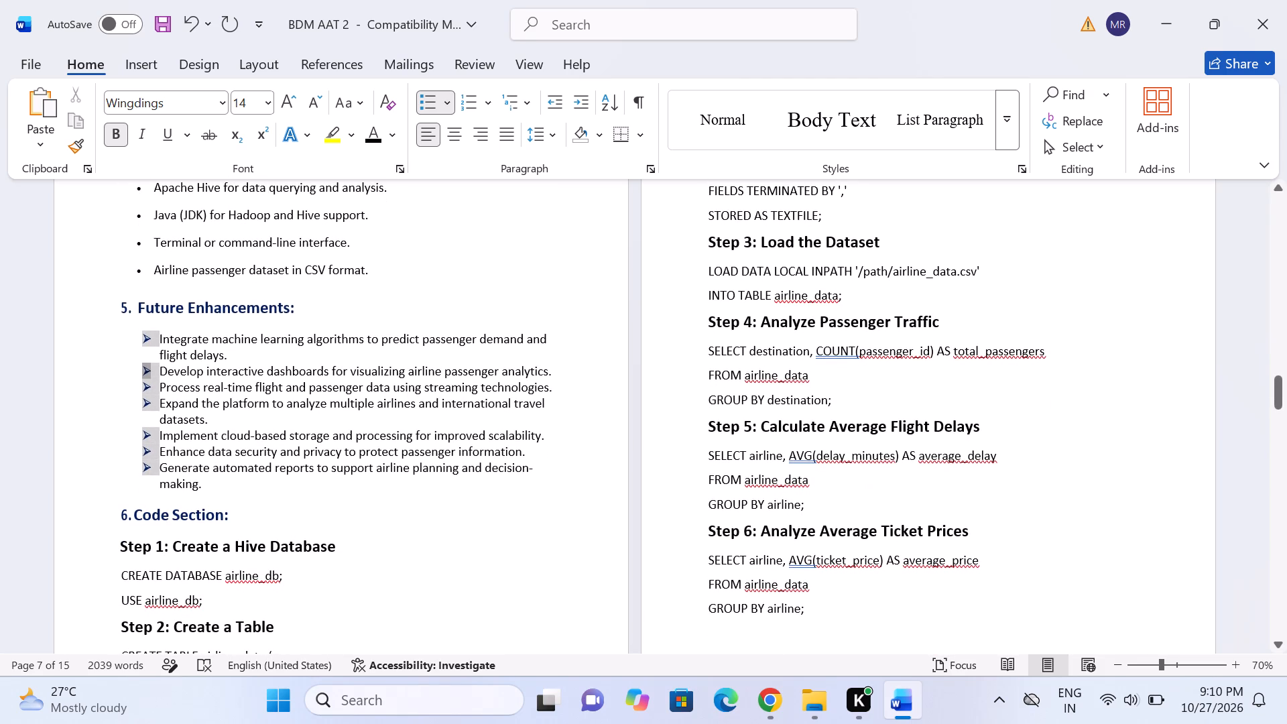
{"action": "scroll", "coordinate": [379, 467], "scroll_direction": "up", "scroll_amount": 3}
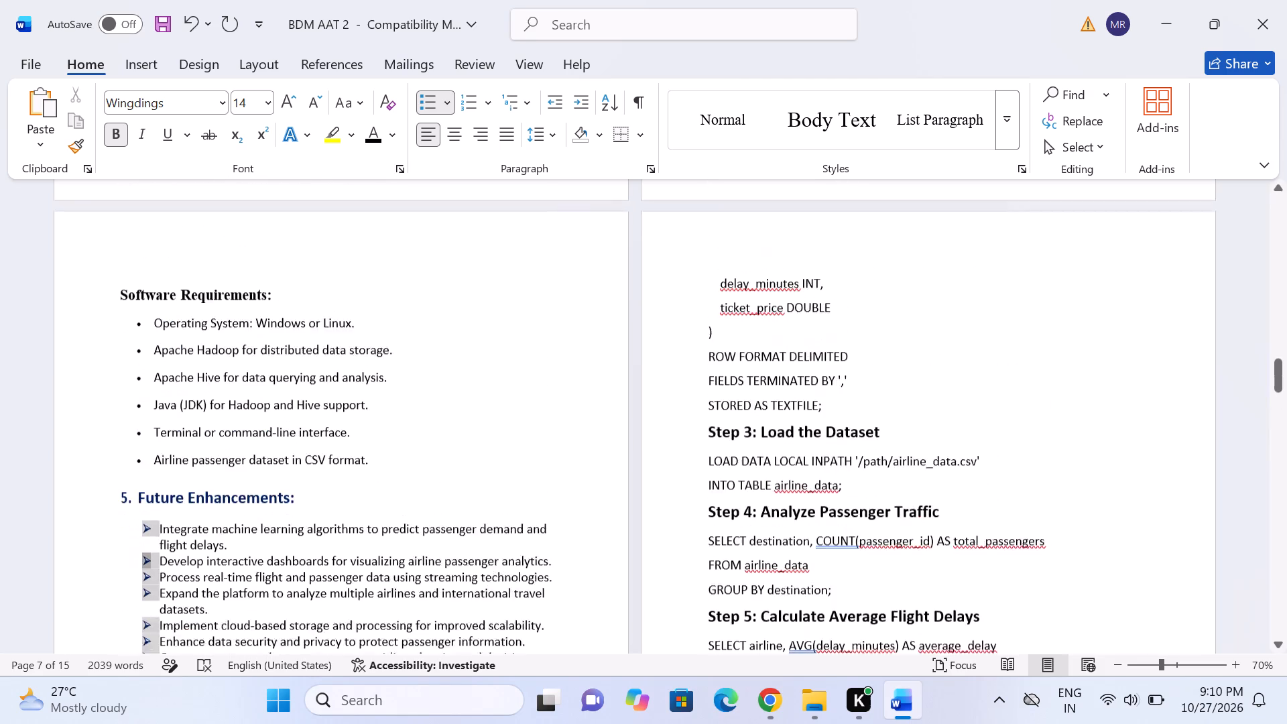
{"action": "scroll", "coordinate": [379, 467], "scroll_direction": "up", "scroll_amount": 9}
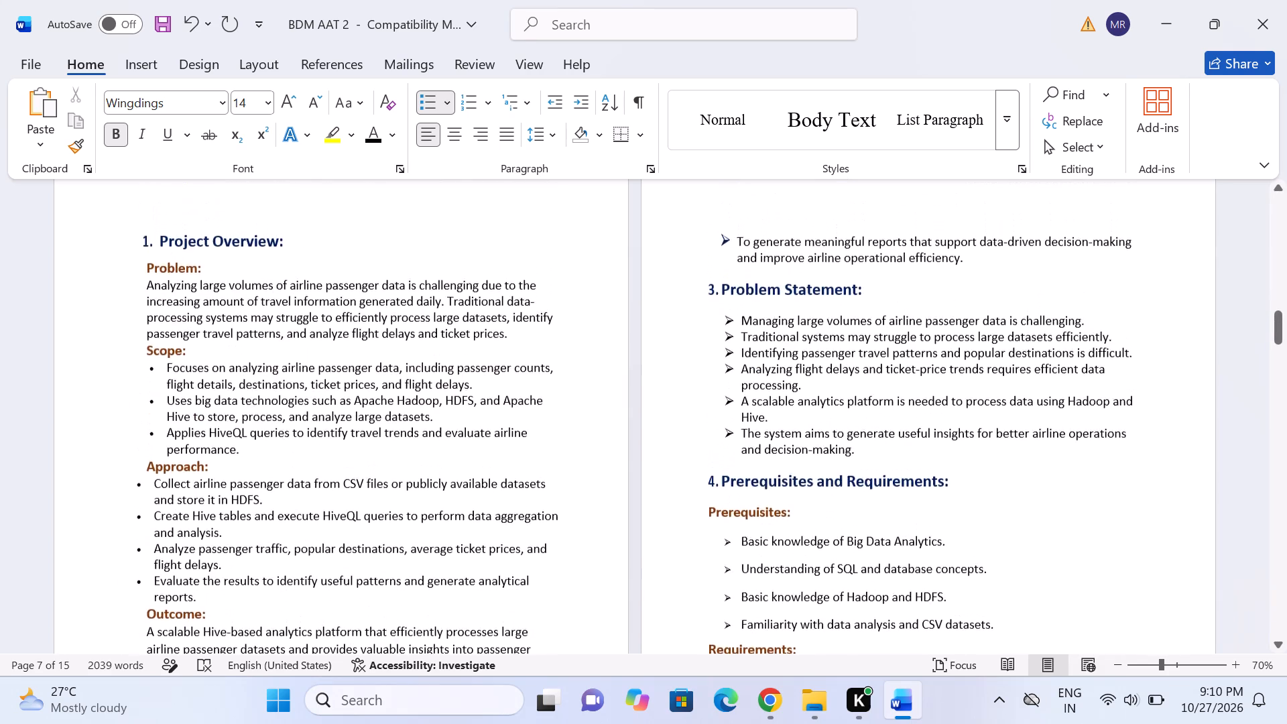
{"action": "scroll", "coordinate": [379, 467], "scroll_direction": "up", "scroll_amount": 8}
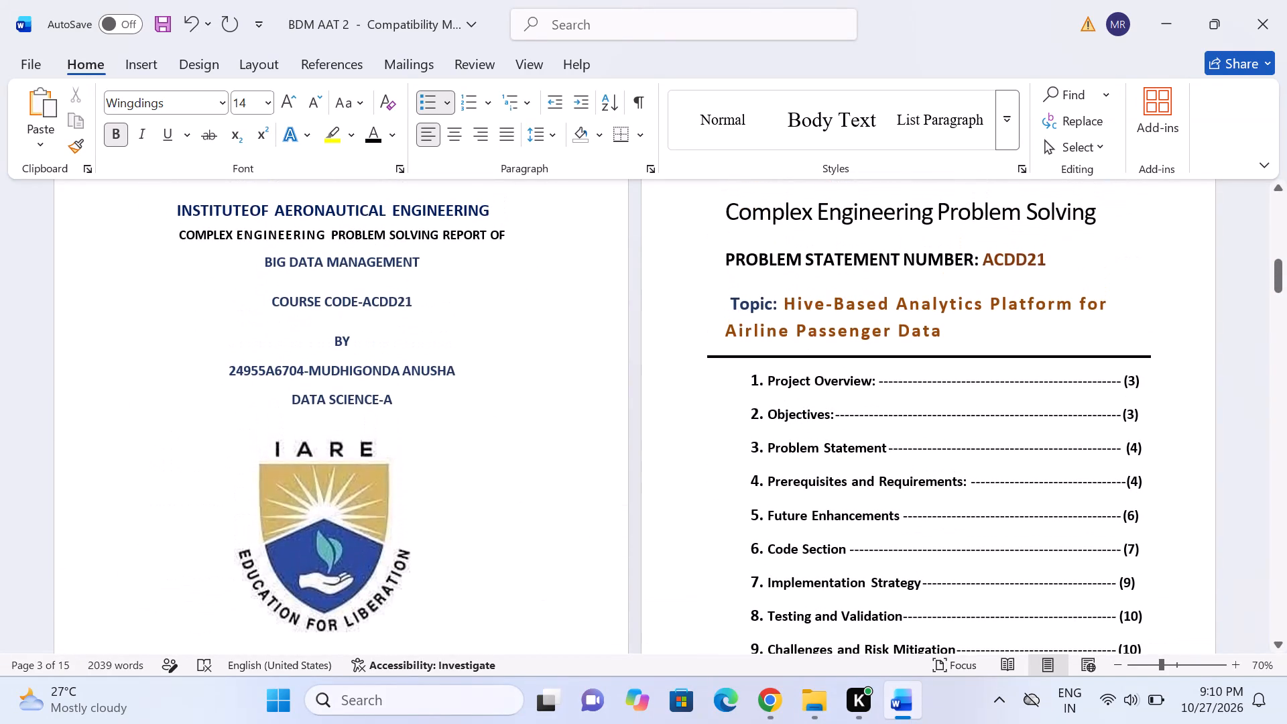
{"action": "scroll", "coordinate": [379, 467], "scroll_direction": "down", "scroll_amount": 3, "text": "ctrl"}
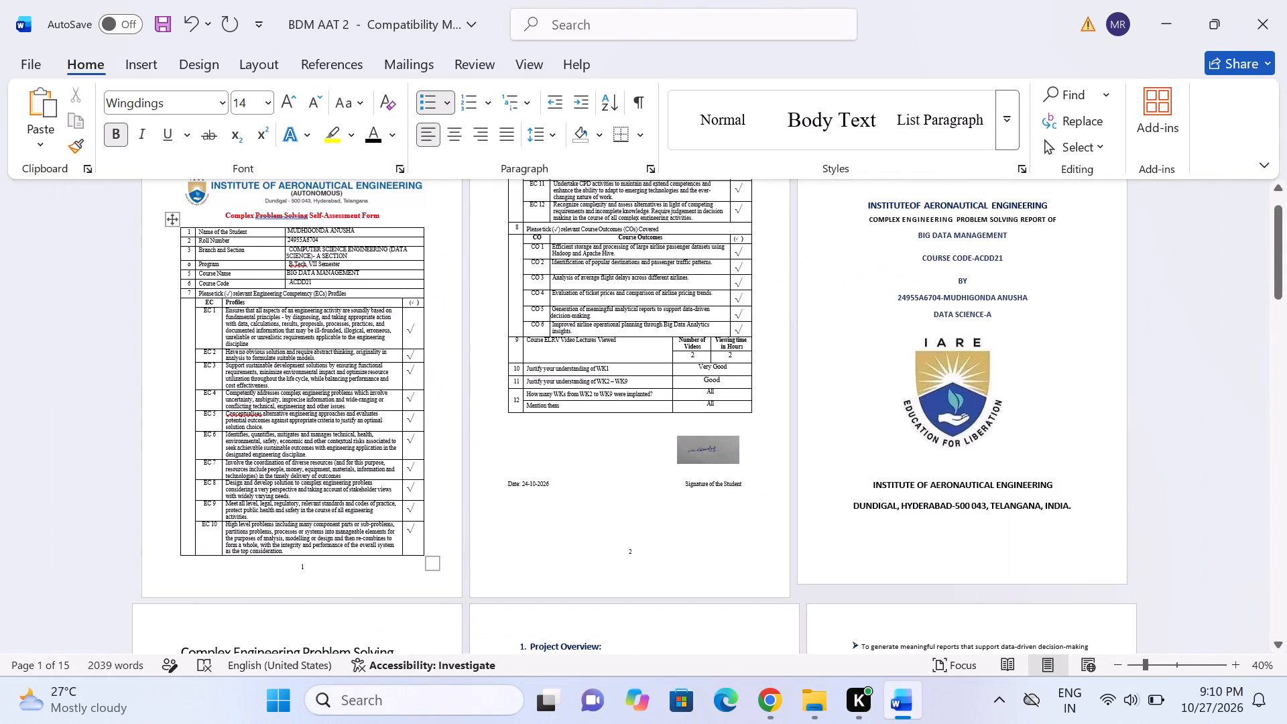
{"action": "scroll", "coordinate": [379, 467], "scroll_direction": "down", "scroll_amount": 11}
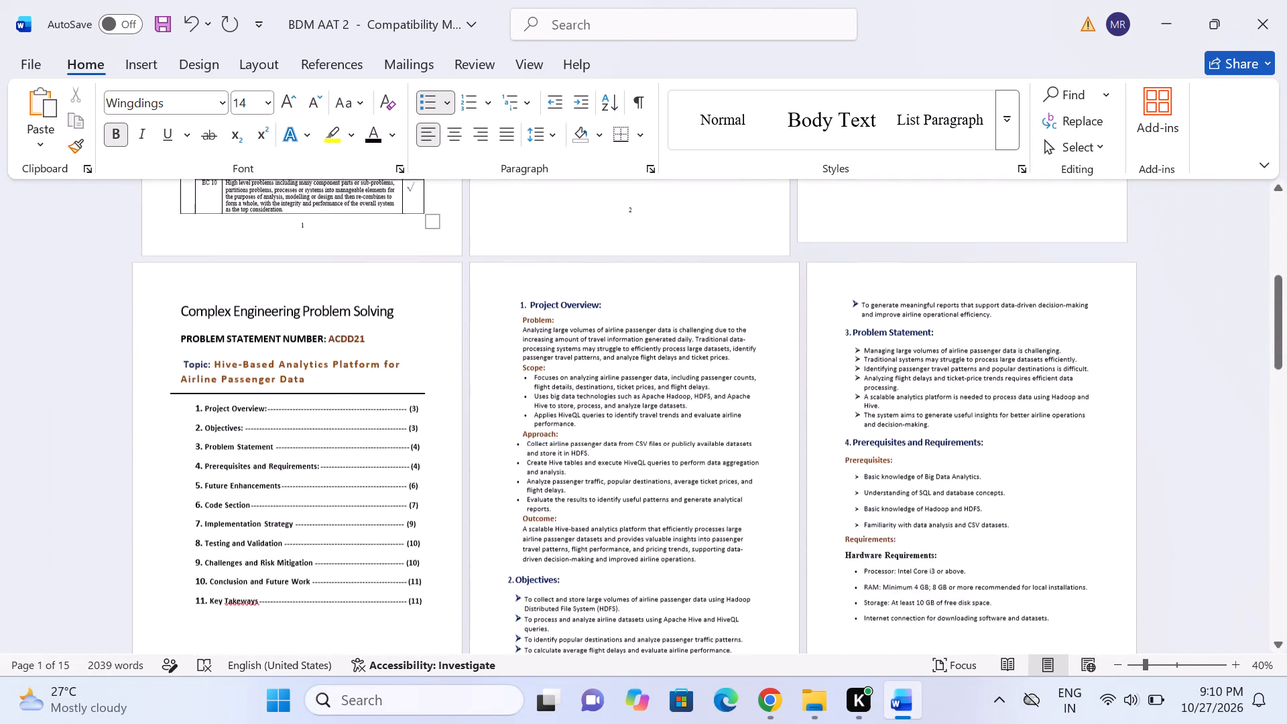
{"action": "scroll", "coordinate": [379, 467], "scroll_direction": "down", "scroll_amount": 3}
{"action": "scroll", "coordinate": [379, 467], "scroll_direction": "down", "scroll_amount": 19}
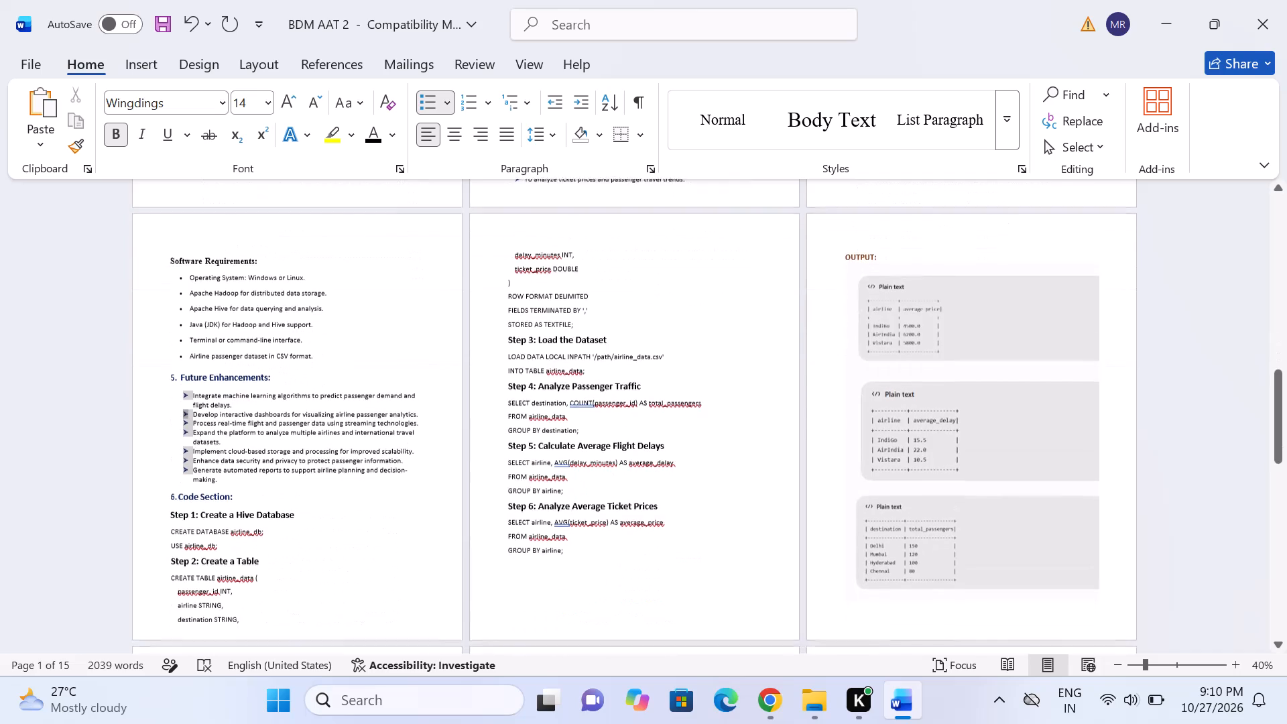
{"action": "scroll", "coordinate": [379, 467], "scroll_direction": "down", "scroll_amount": 18}
{"action": "scroll", "coordinate": [379, 467], "scroll_direction": "down", "scroll_amount": 5}
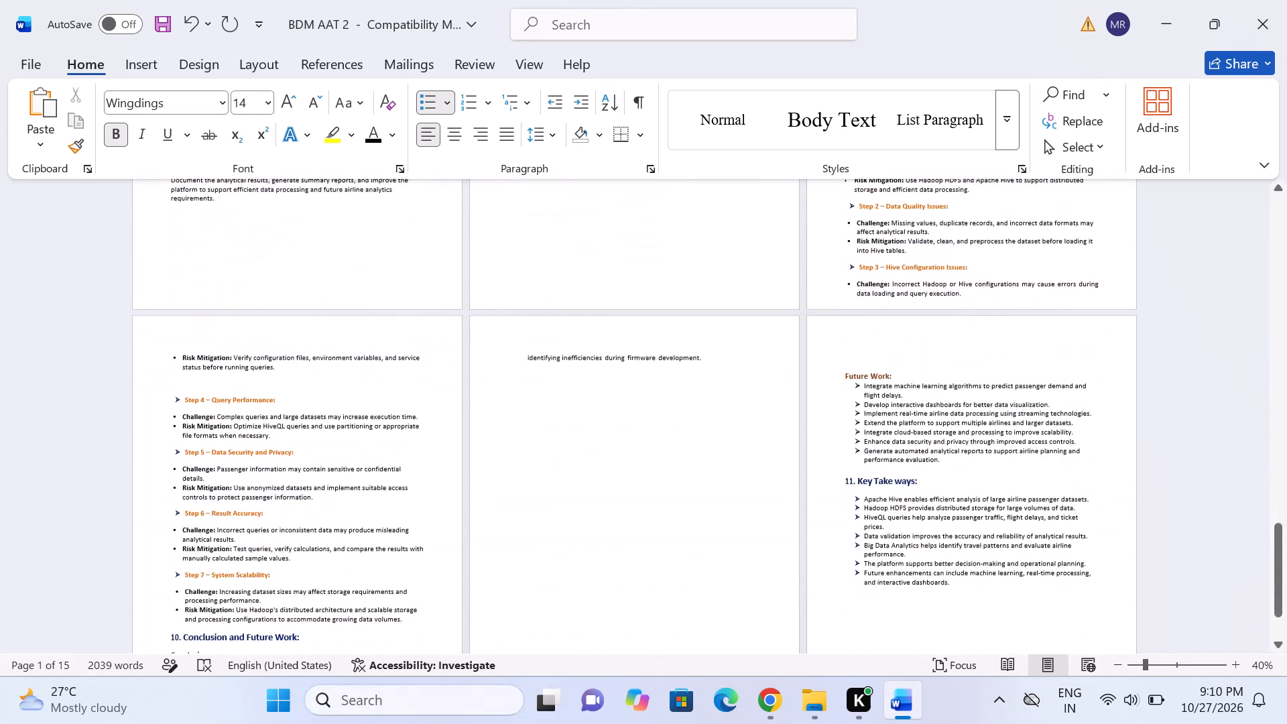
{"action": "scroll", "coordinate": [379, 467], "scroll_direction": "down", "scroll_amount": 14}
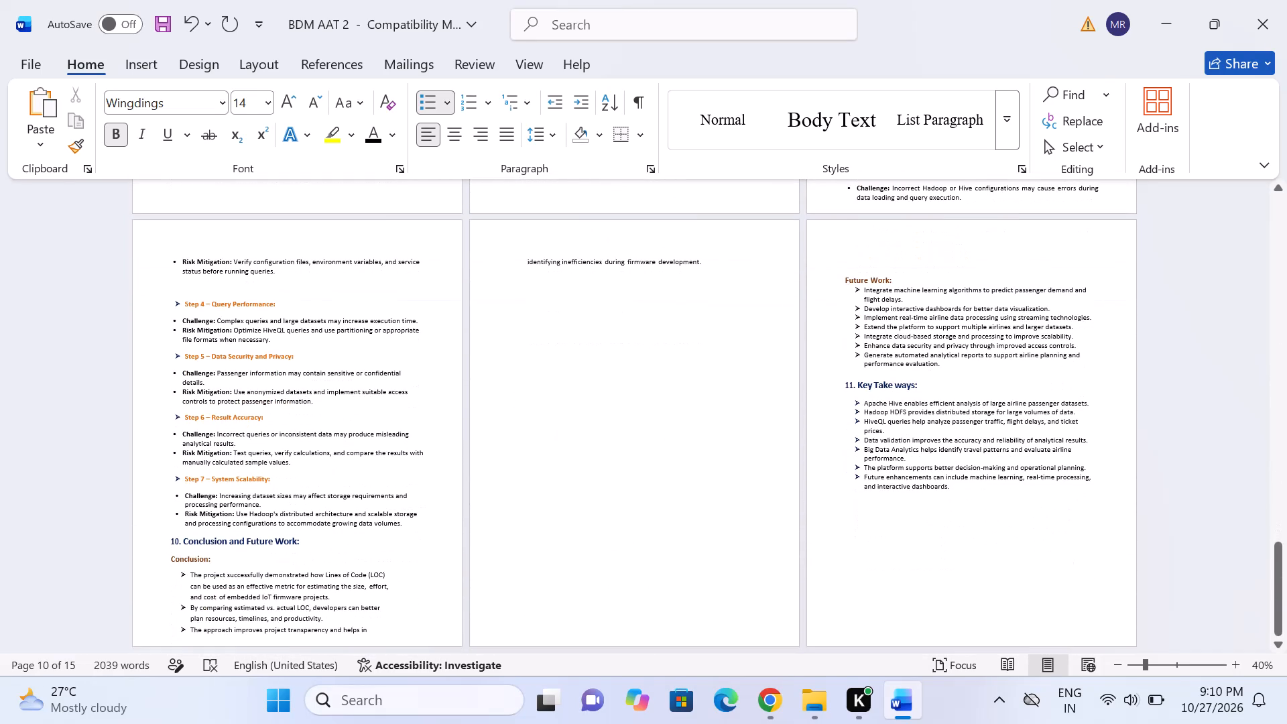
{"action": "scroll", "coordinate": [379, 467], "scroll_direction": "down", "scroll_amount": 4}
{"action": "scroll", "coordinate": [696, 516], "scroll_direction": "down", "scroll_amount": 4}
Delete the empty line above the Step 4 – Query Performance heading in the Challenges and Risk Mitigation section.
{"action": "left_click", "coordinate": [192, 485]}
{"action": "scroll", "coordinate": [192, 485], "scroll_direction": "up", "scroll_amount": 3, "text": "ctrl"}
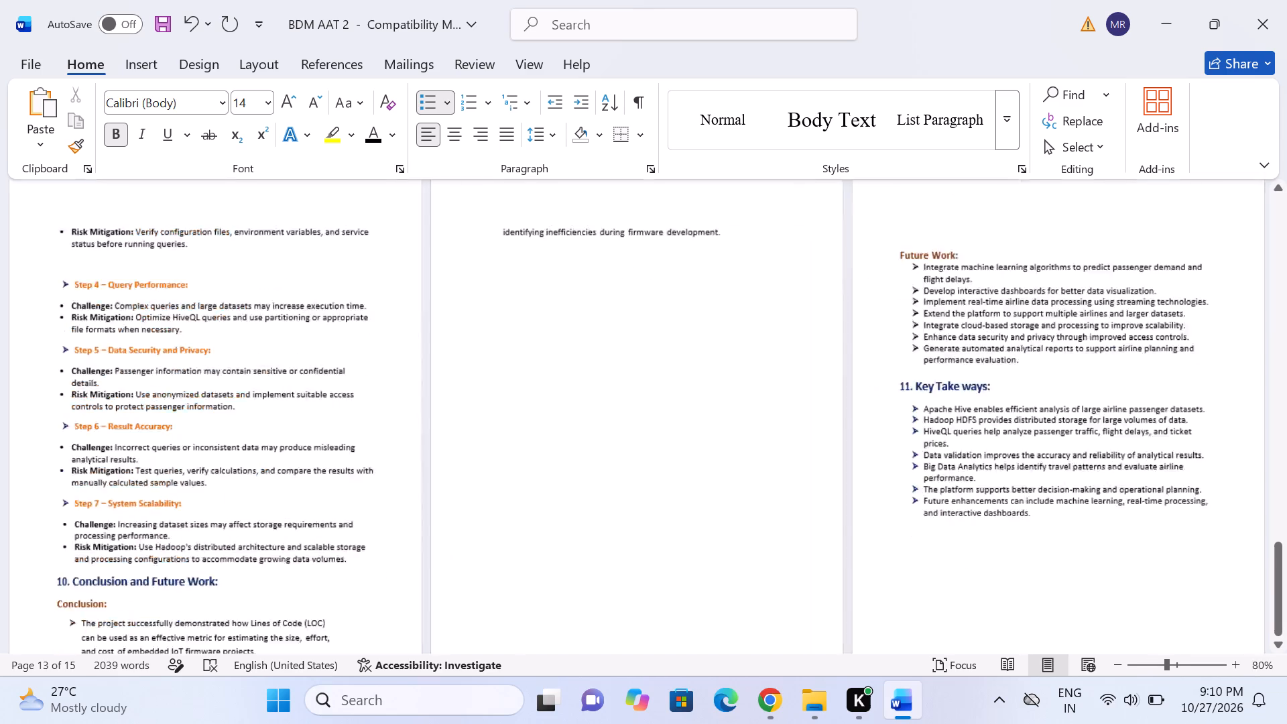
{"action": "scroll", "coordinate": [192, 485], "scroll_direction": "up", "scroll_amount": 5, "text": "ctrl"}
{"action": "scroll", "coordinate": [192, 485], "scroll_direction": "down", "scroll_amount": 3, "text": "ctrl"}
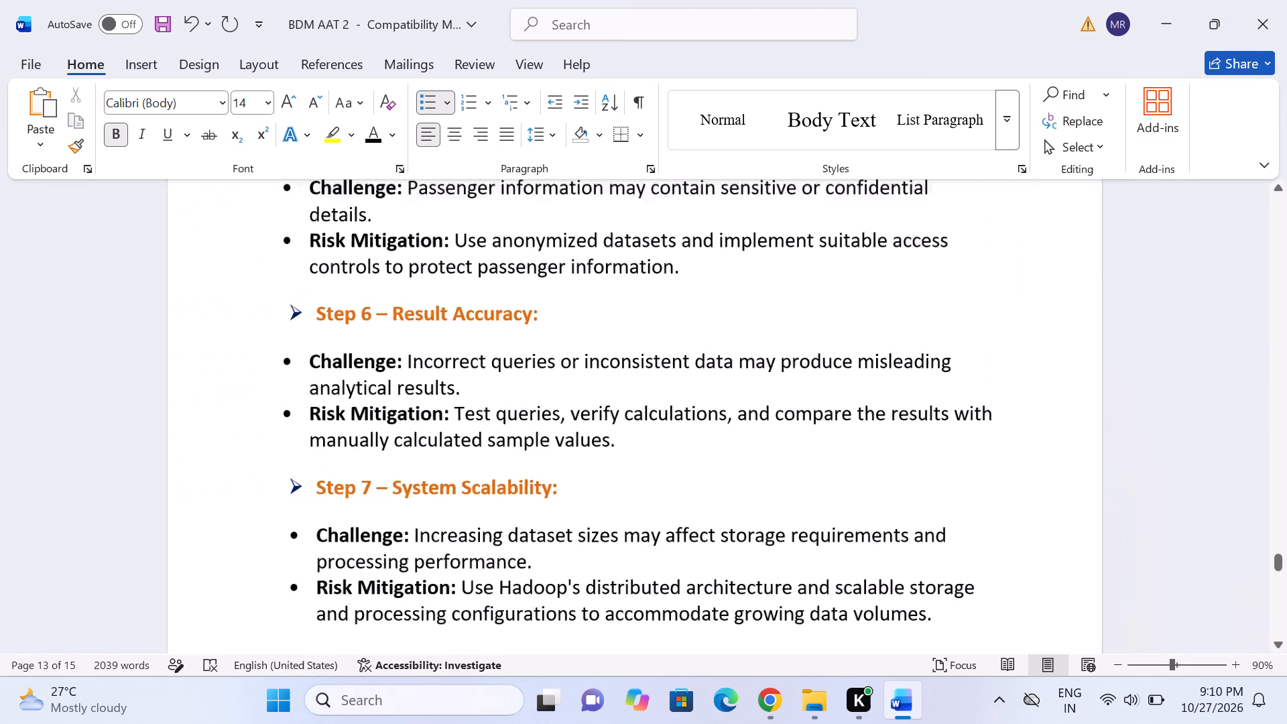
{"action": "scroll", "coordinate": [192, 485], "scroll_direction": "down", "scroll_amount": 2, "text": "ctrl"}
{"action": "scroll", "coordinate": [387, 424], "scroll_direction": "up", "scroll_amount": 4}
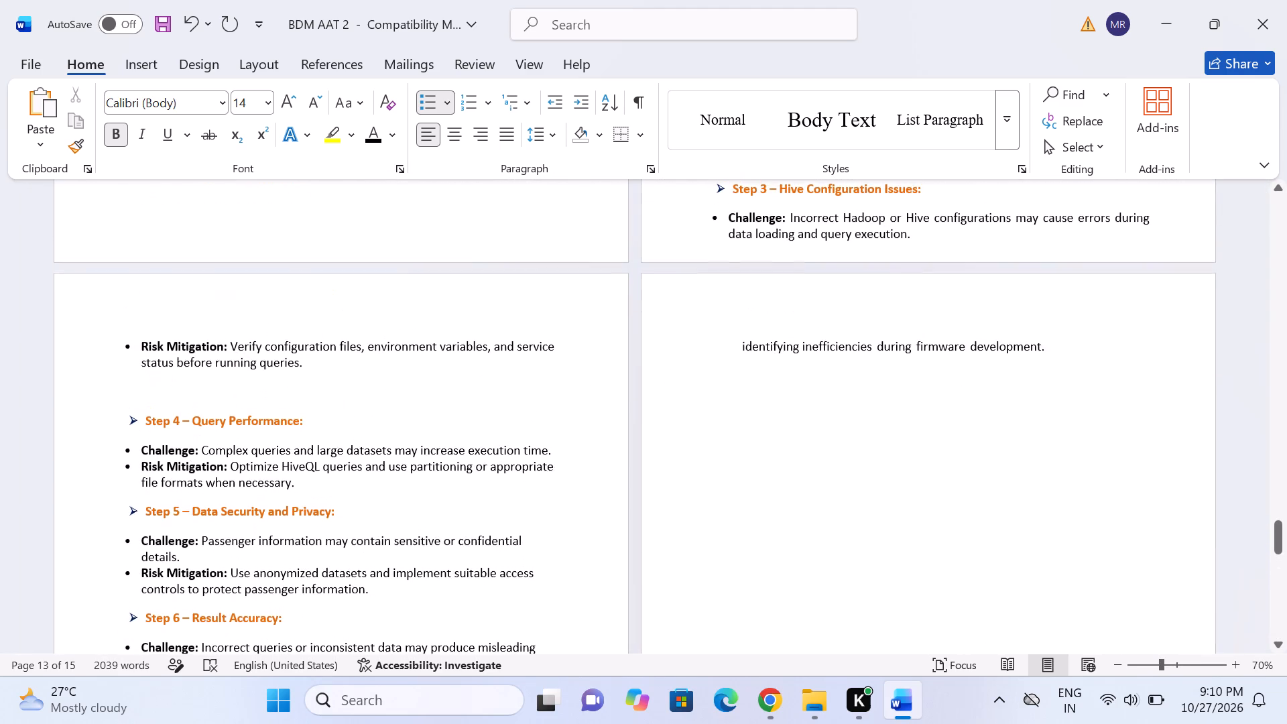
{"action": "left_click", "coordinate": [187, 400]}
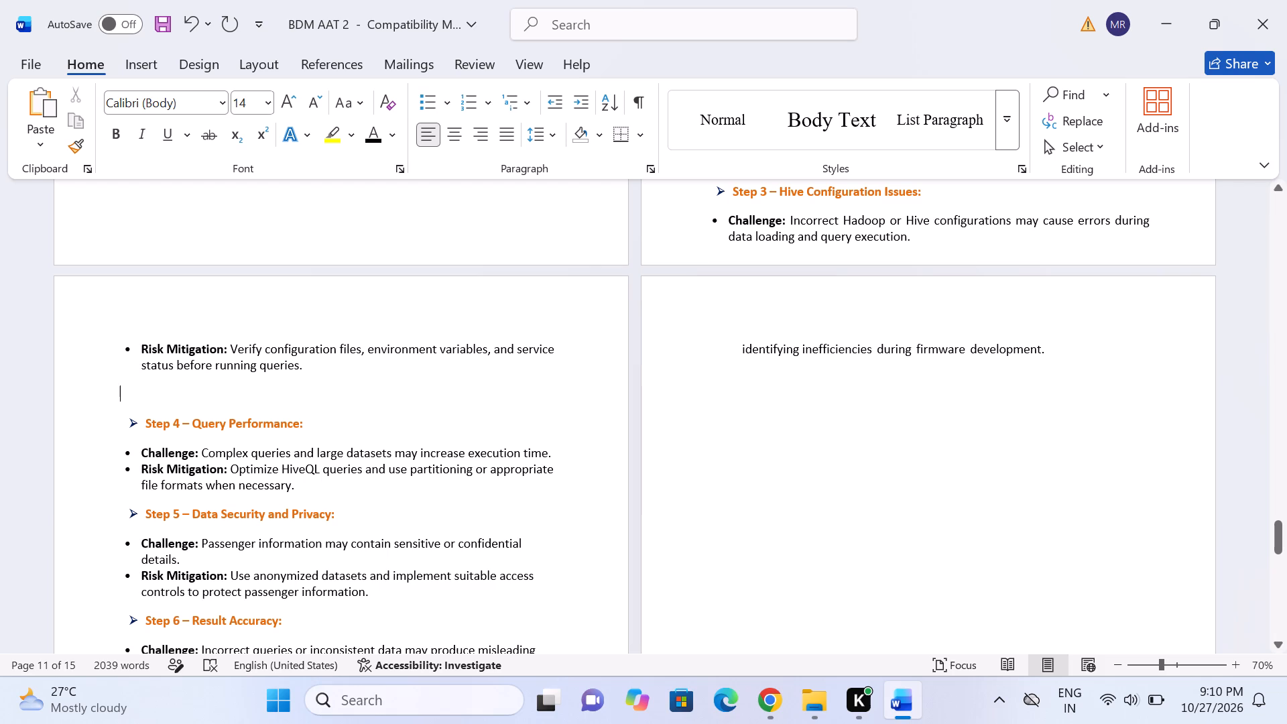
{"action": "key", "text": "BackSpace"}
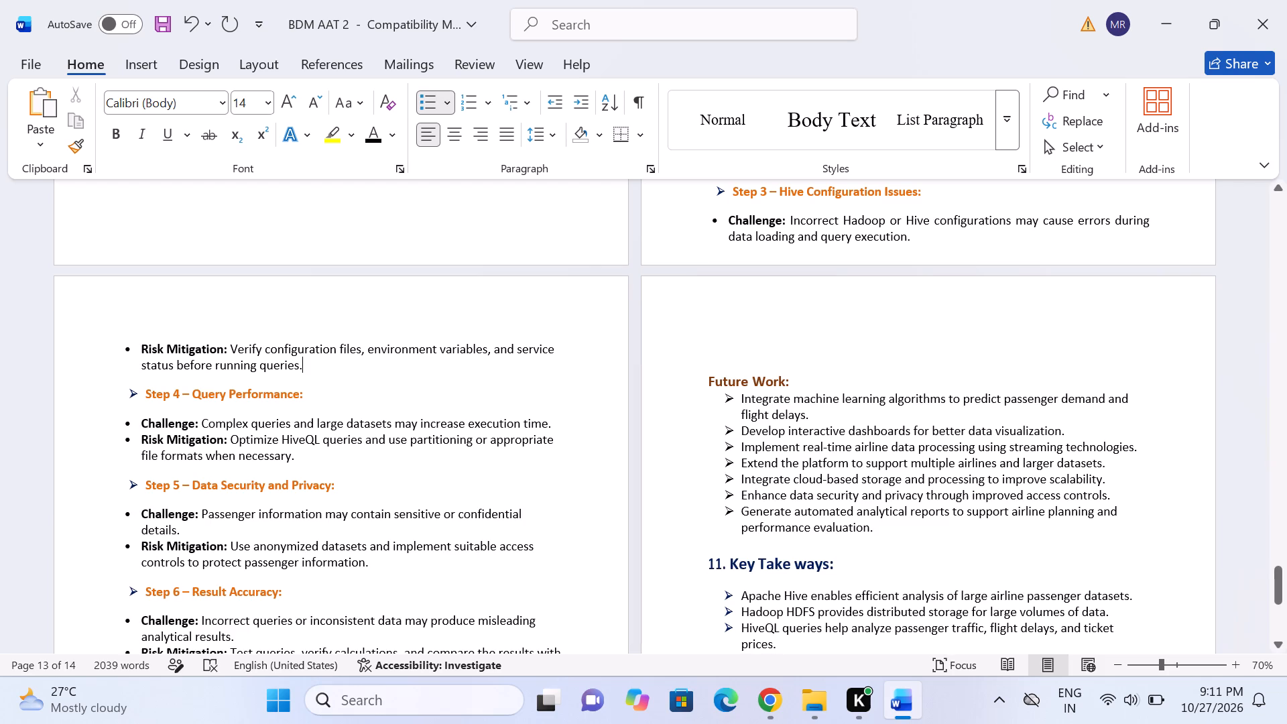
Review the report's page layout and section placement from the Conclusion and Key Take ways back to the Project Overview.
{"action": "scroll", "coordinate": [554, 375], "scroll_direction": "down", "scroll_amount": 11}
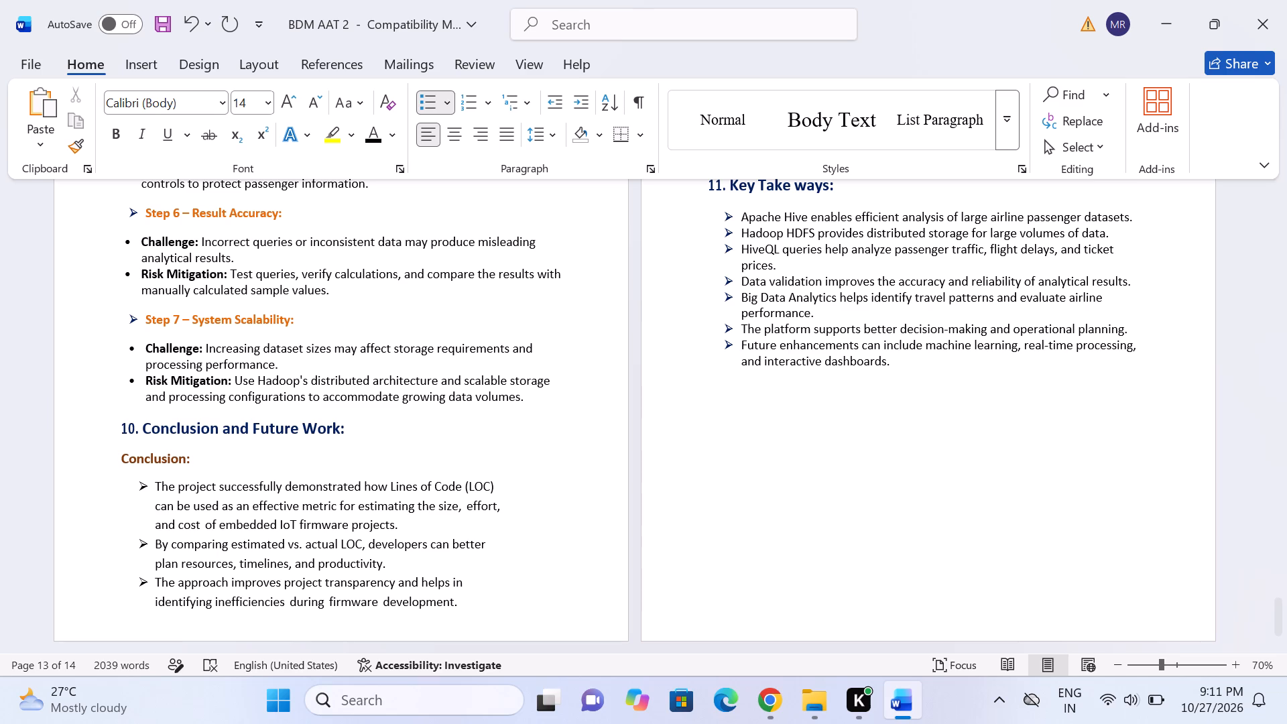
{"action": "scroll", "coordinate": [588, 215], "scroll_direction": "down", "scroll_amount": 2}
{"action": "scroll", "coordinate": [765, 369], "scroll_direction": "down", "scroll_amount": 3}
{"action": "scroll", "coordinate": [765, 369], "scroll_direction": "up", "scroll_amount": 18}
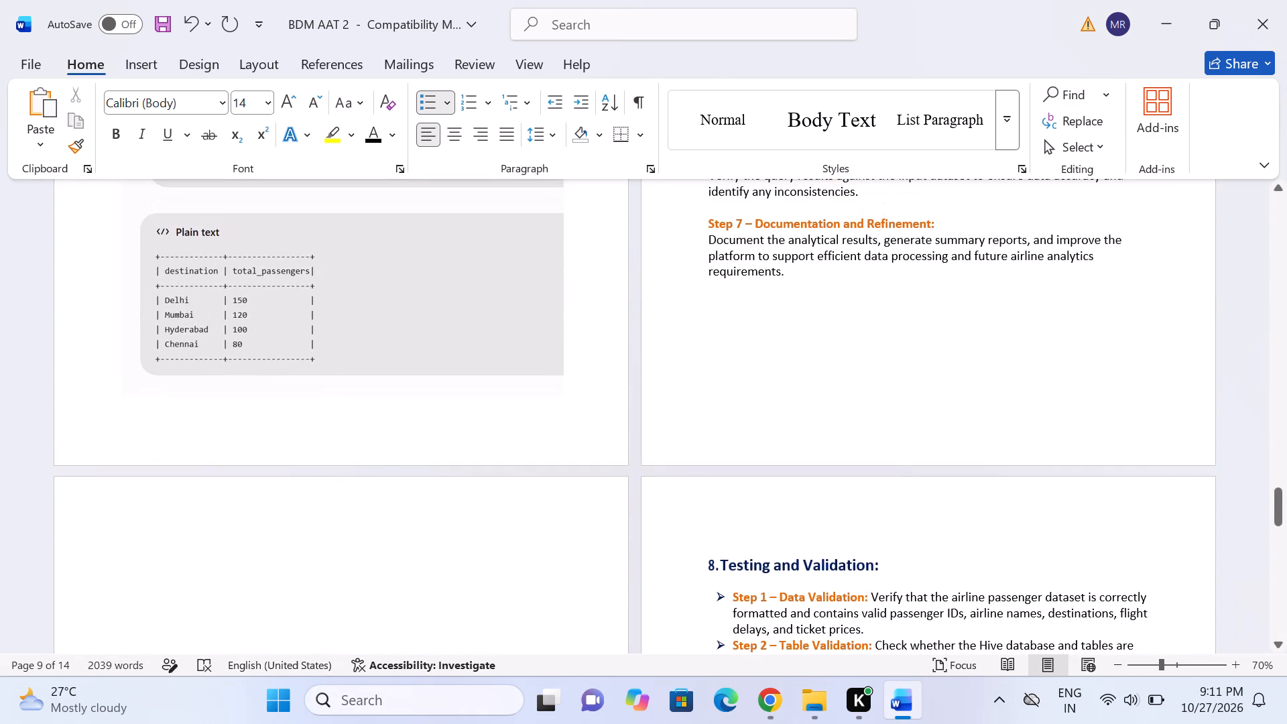
{"action": "scroll", "coordinate": [765, 369], "scroll_direction": "up", "scroll_amount": 3}
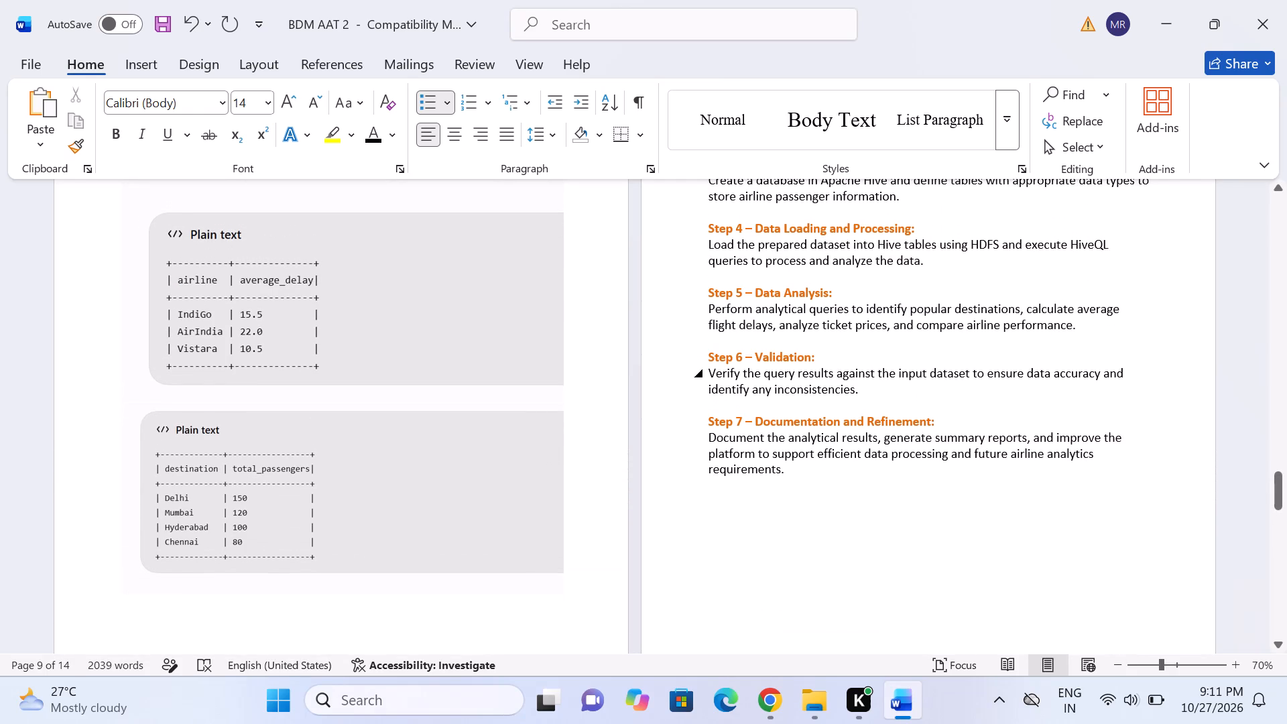
{"action": "scroll", "coordinate": [765, 369], "scroll_direction": "up", "scroll_amount": 6}
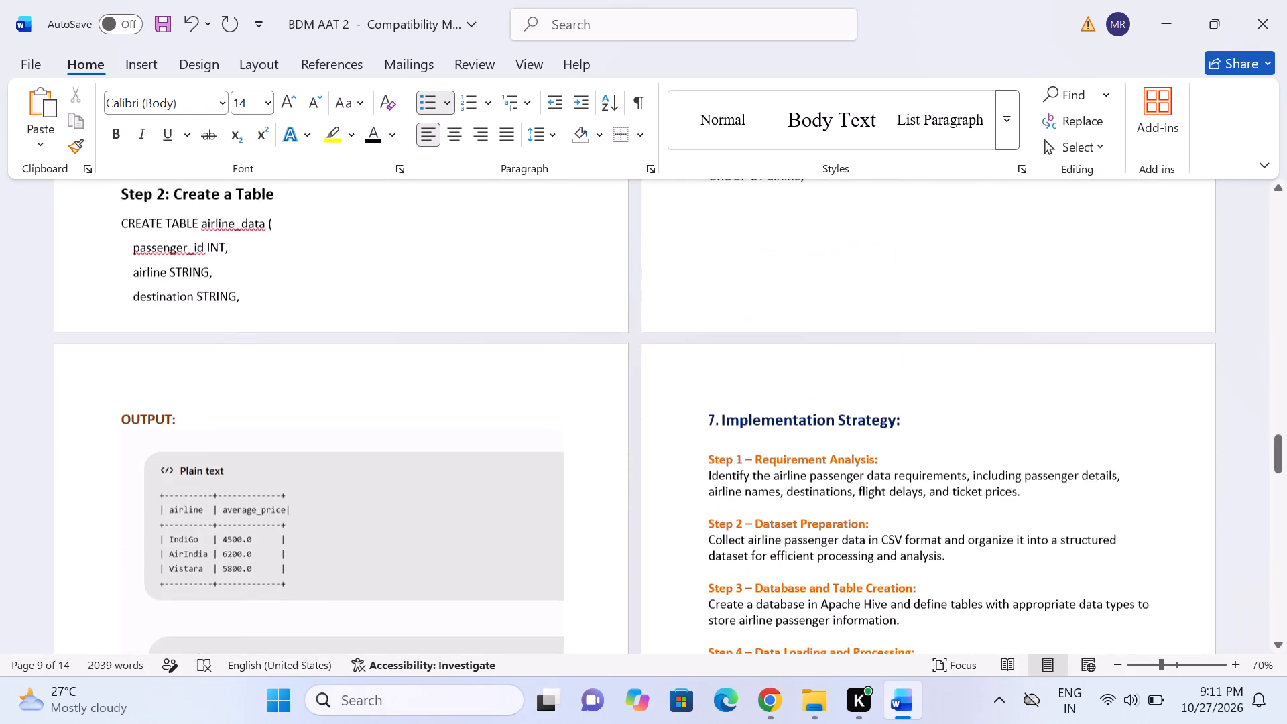
{"action": "scroll", "coordinate": [765, 369], "scroll_direction": "up", "scroll_amount": 9}
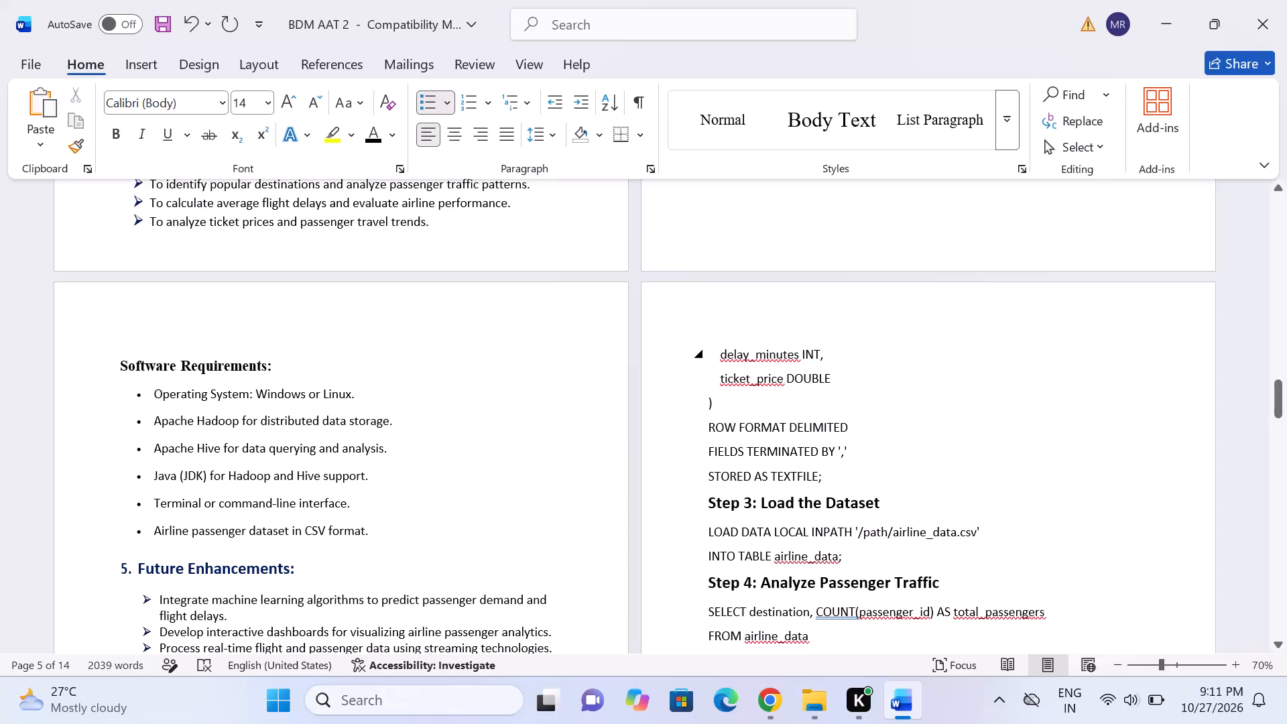
{"action": "scroll", "coordinate": [765, 369], "scroll_direction": "up", "scroll_amount": 6}
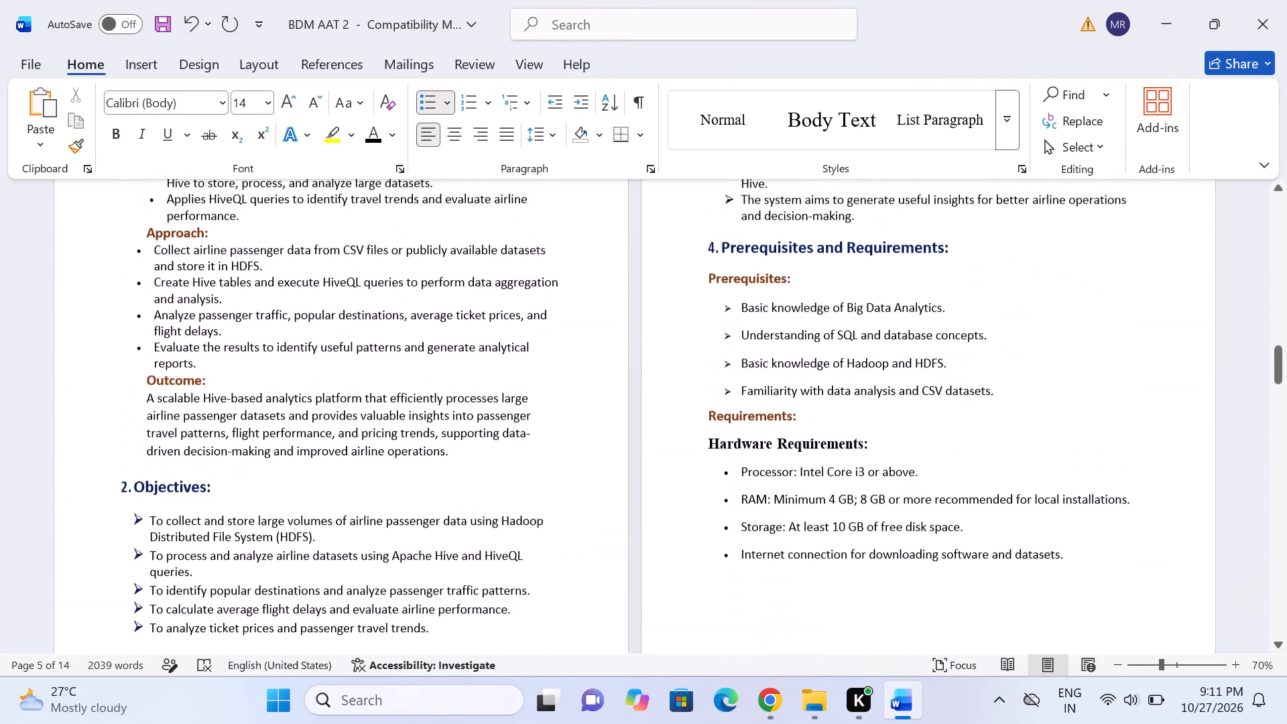
{"action": "scroll", "coordinate": [765, 369], "scroll_direction": "up", "scroll_amount": 8}
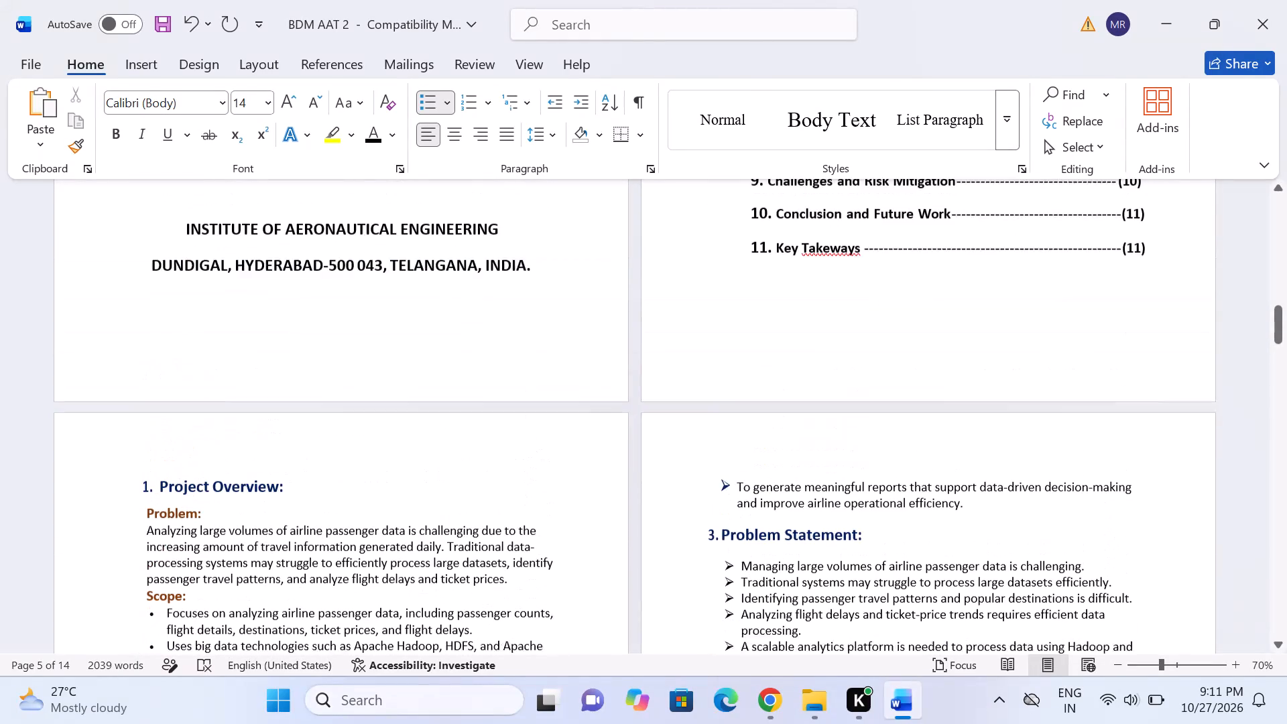
Review the cover page, the contents list and the overall page arrangement of the whole report.
{"action": "scroll", "coordinate": [765, 369], "scroll_direction": "up", "scroll_amount": 2}
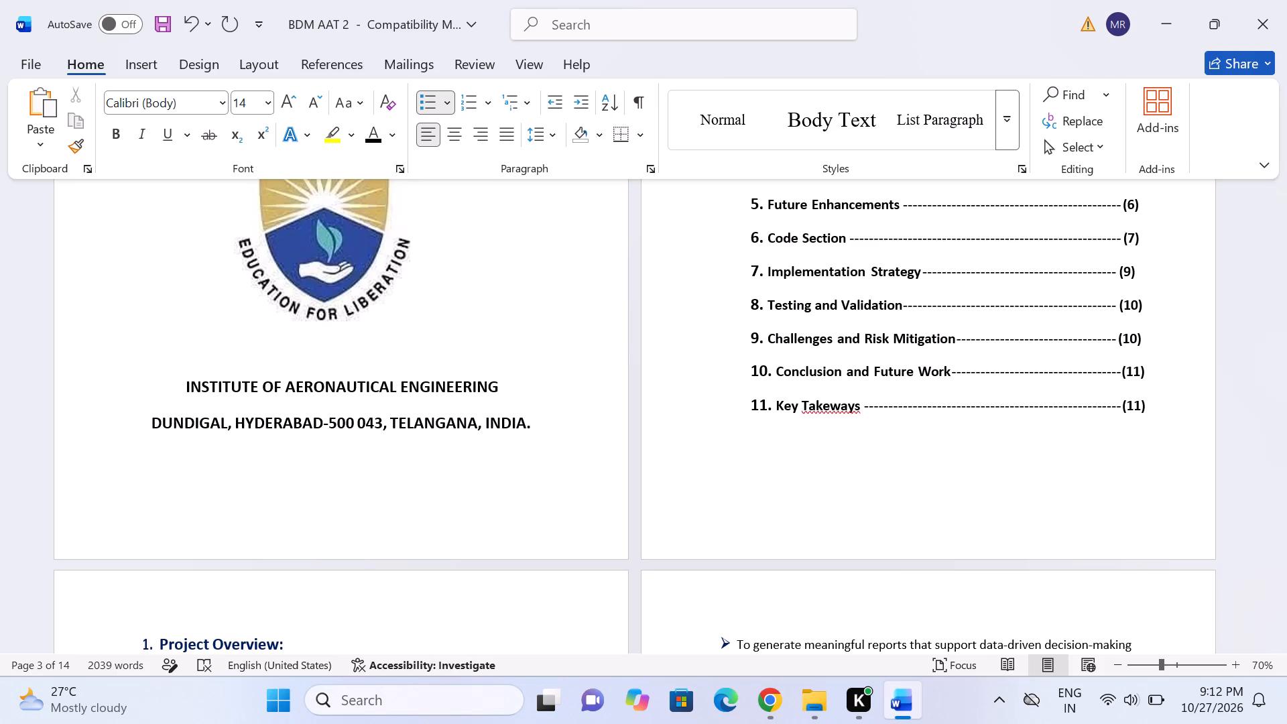
{"action": "scroll", "coordinate": [765, 369], "scroll_direction": "up", "scroll_amount": 1}
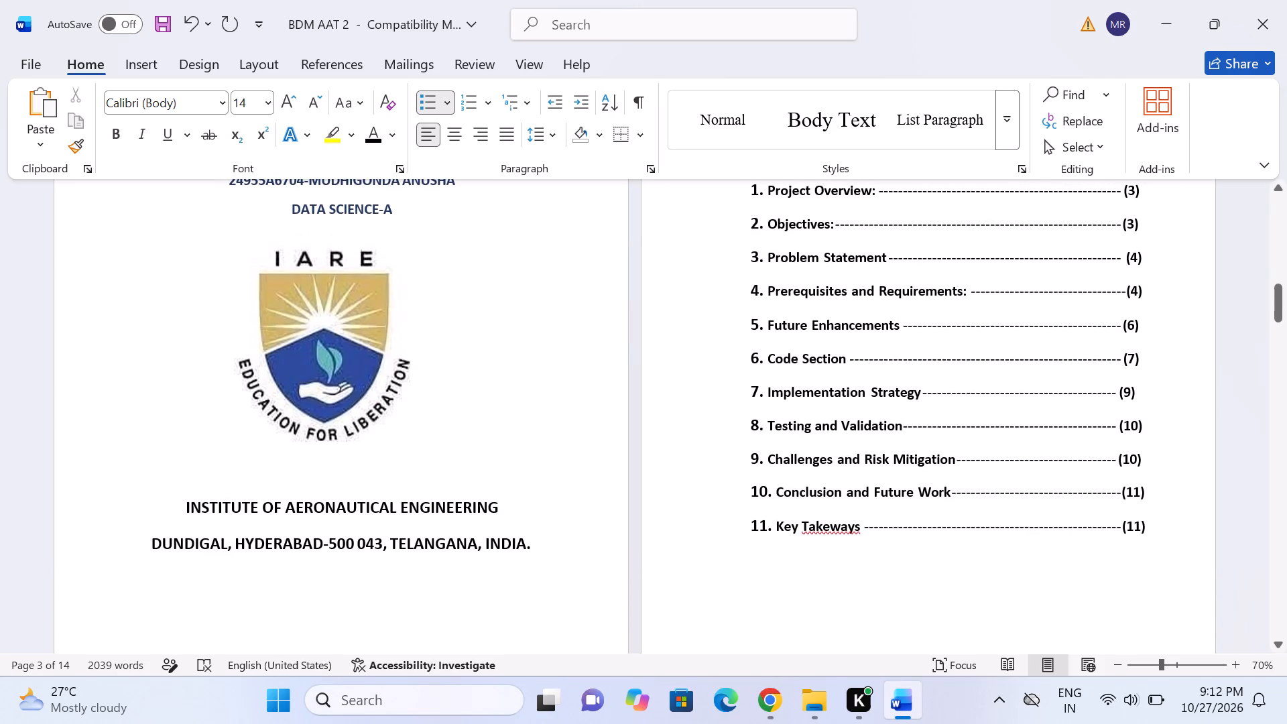
{"action": "scroll", "coordinate": [807, 499], "scroll_direction": "down", "scroll_amount": 11}
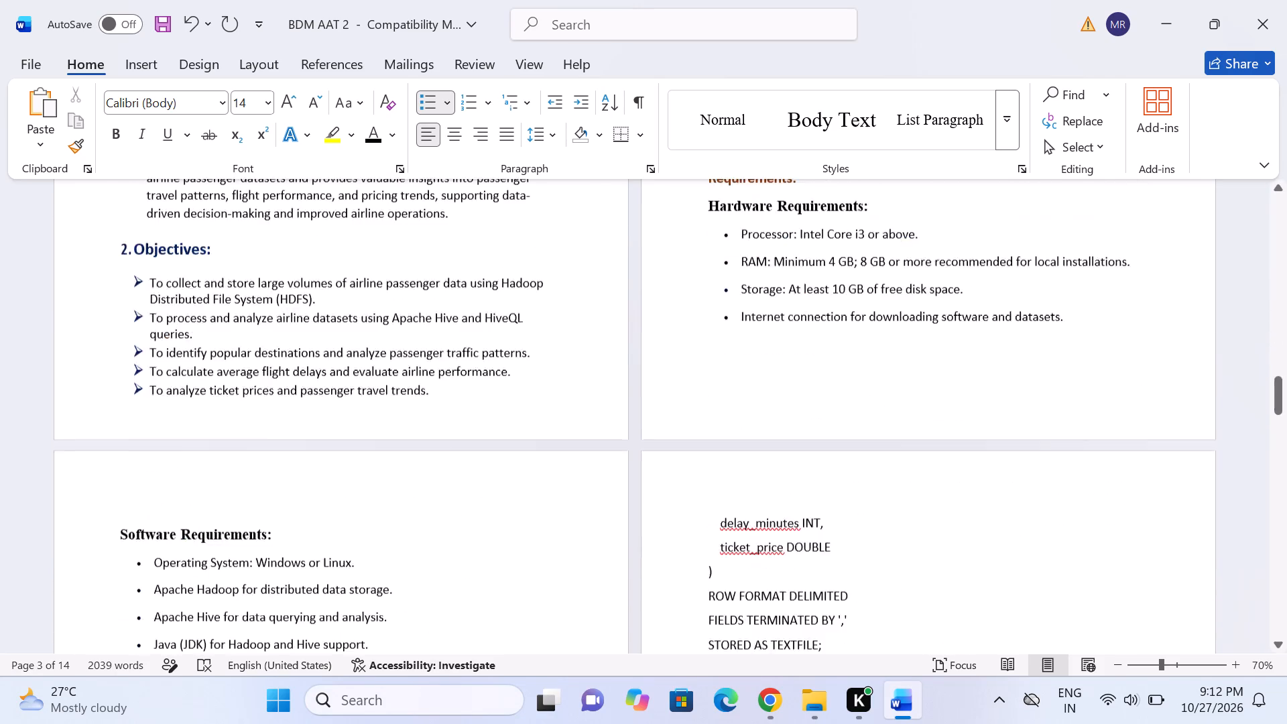
{"action": "scroll", "coordinate": [807, 499], "scroll_direction": "up", "scroll_amount": 19}
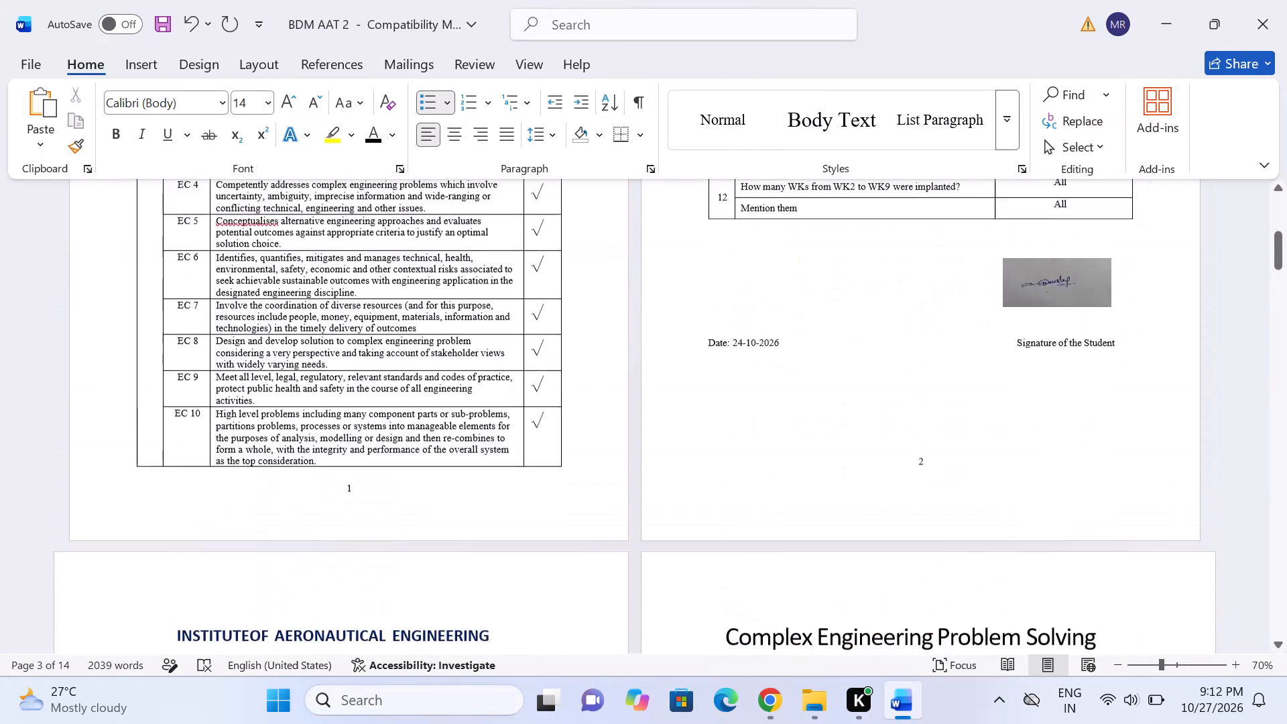
{"action": "scroll", "coordinate": [807, 499], "scroll_direction": "up", "scroll_amount": 6}
{"action": "scroll", "coordinate": [807, 499], "scroll_direction": "down", "scroll_amount": 10}
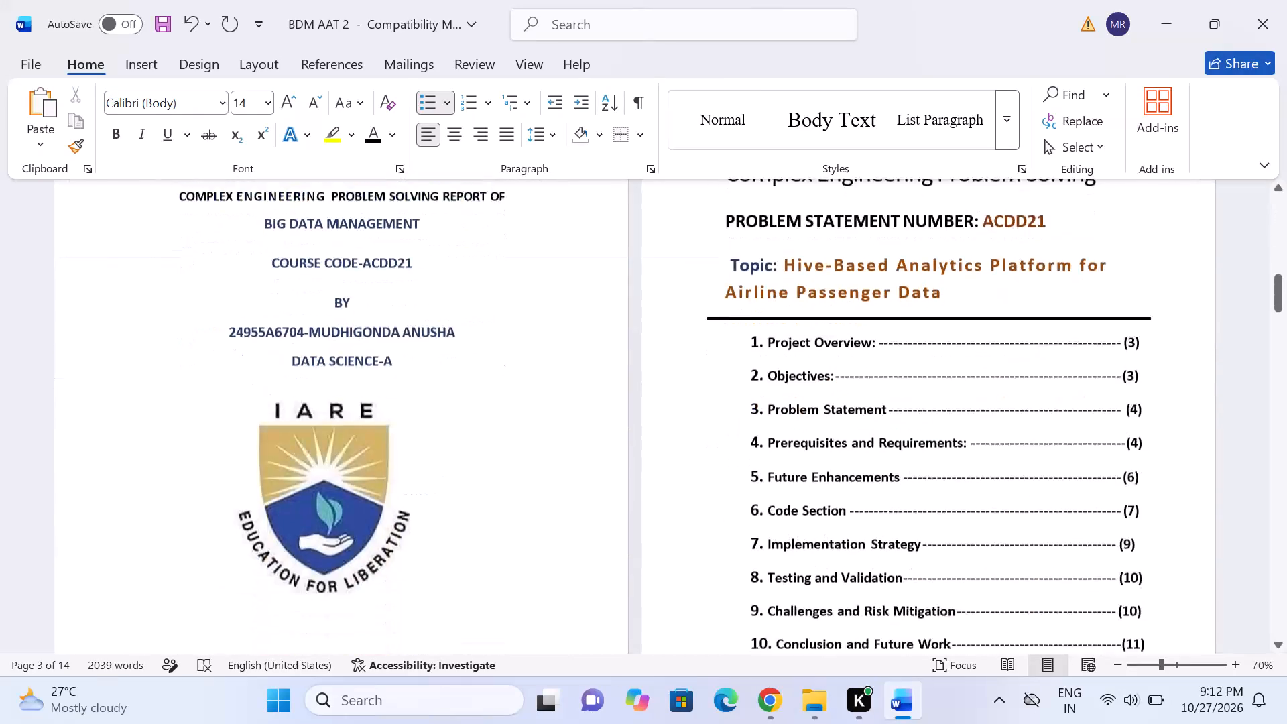
{"action": "scroll", "coordinate": [807, 499], "scroll_direction": "down", "scroll_amount": 2}
{"action": "scroll", "coordinate": [807, 499], "scroll_direction": "down", "scroll_amount": 3, "text": "ctrl"}
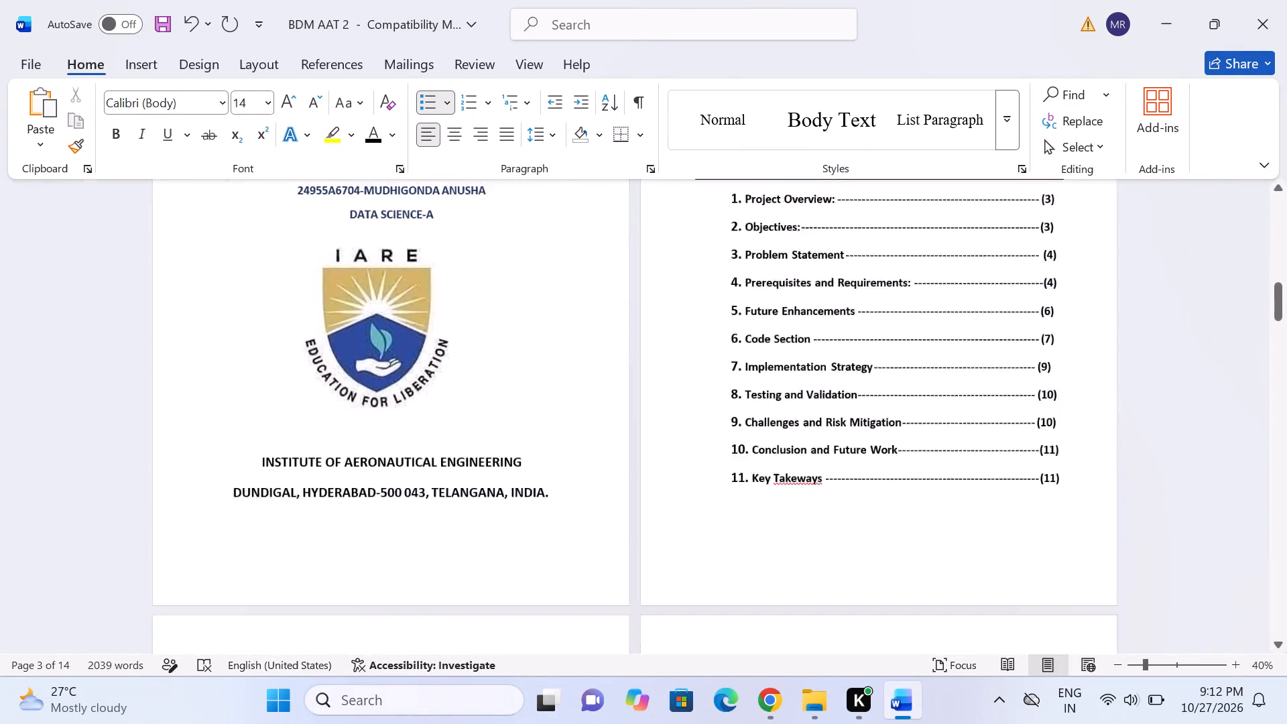
{"action": "scroll", "coordinate": [807, 499], "scroll_direction": "down", "scroll_amount": 2, "text": "ctrl"}
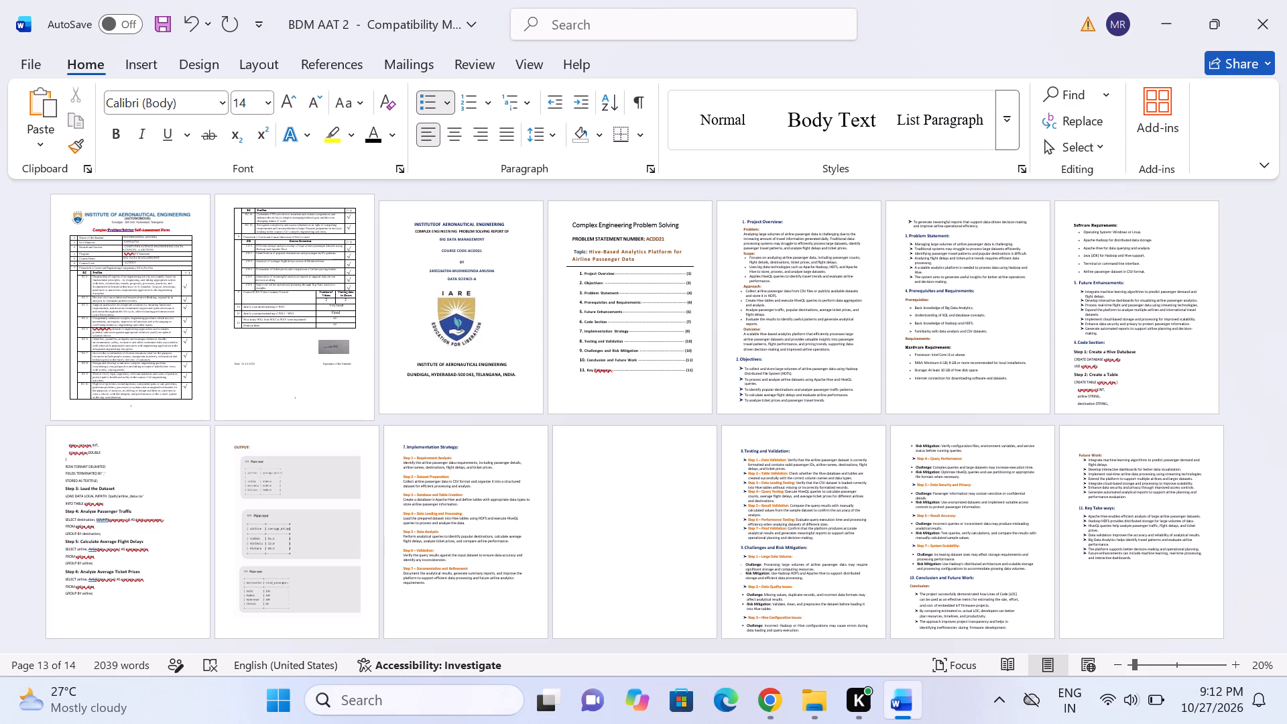
Examine where each numbered section starts, from Challenges and Risk Mitigation back to the contents list.
{"action": "scroll", "coordinate": [774, 341], "scroll_direction": "up", "scroll_amount": 3, "text": "ctrl"}
{"action": "scroll", "coordinate": [774, 341], "scroll_direction": "right", "scroll_amount": 4}
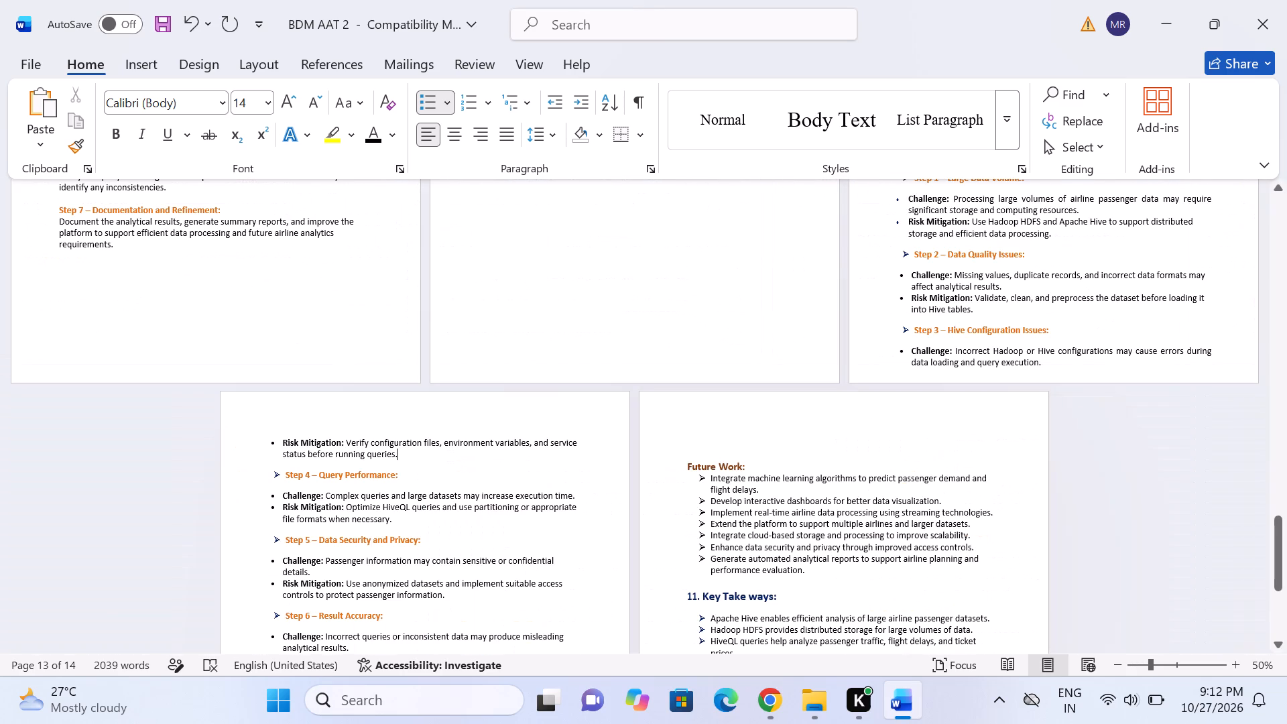
{"action": "scroll", "coordinate": [774, 341], "scroll_direction": "up", "scroll_amount": 7}
{"action": "scroll", "coordinate": [774, 341], "scroll_direction": "right", "scroll_amount": 4}
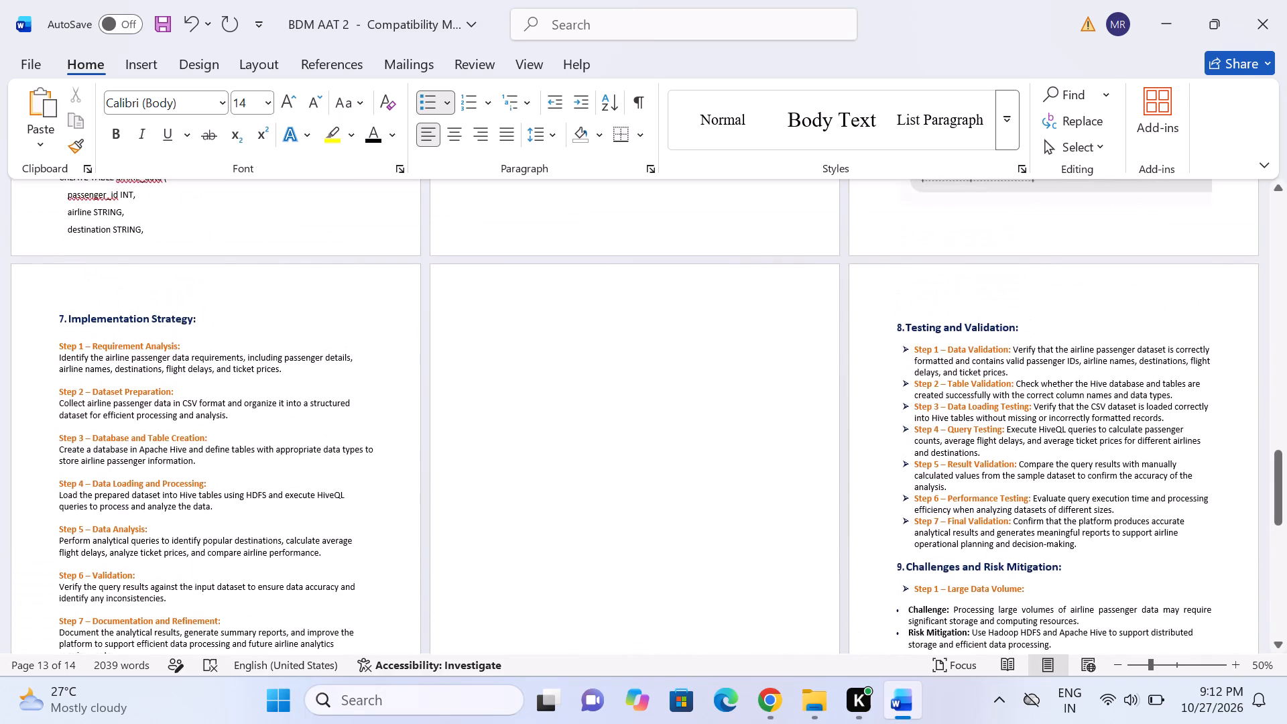
{"action": "scroll", "coordinate": [774, 341], "scroll_direction": "up", "scroll_amount": 13}
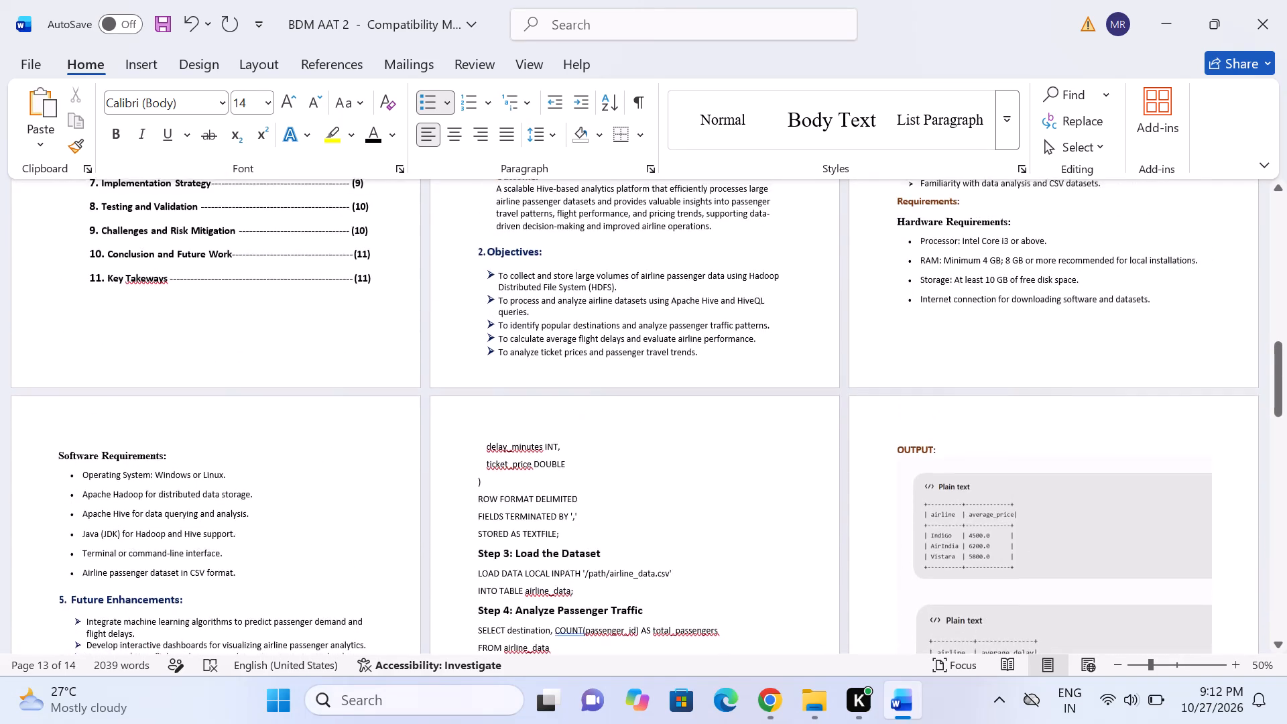
{"action": "scroll", "coordinate": [774, 341], "scroll_direction": "up", "scroll_amount": 7}
Set the contents list page numbers of Future Enhancements and Code Section to (5), matching their location in the report.
{"action": "scroll", "coordinate": [774, 341], "scroll_direction": "down", "scroll_amount": 1}
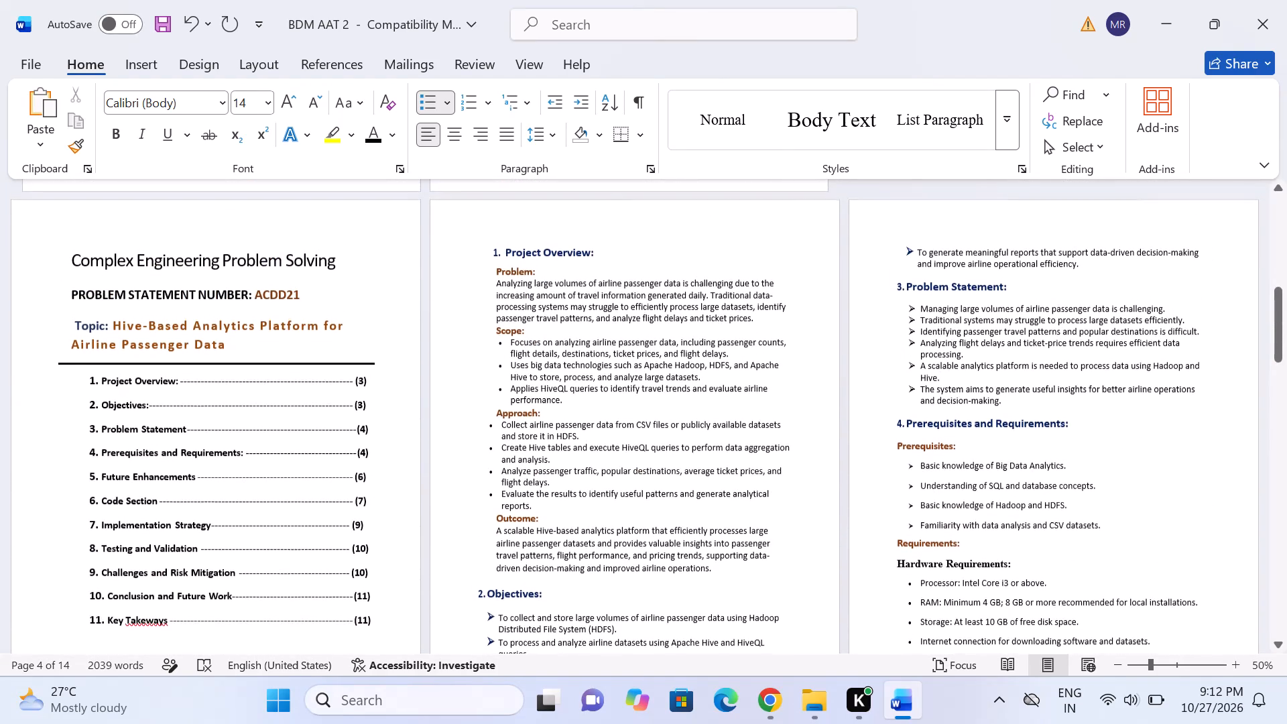
{"action": "scroll", "coordinate": [774, 341], "scroll_direction": "down", "scroll_amount": 4}
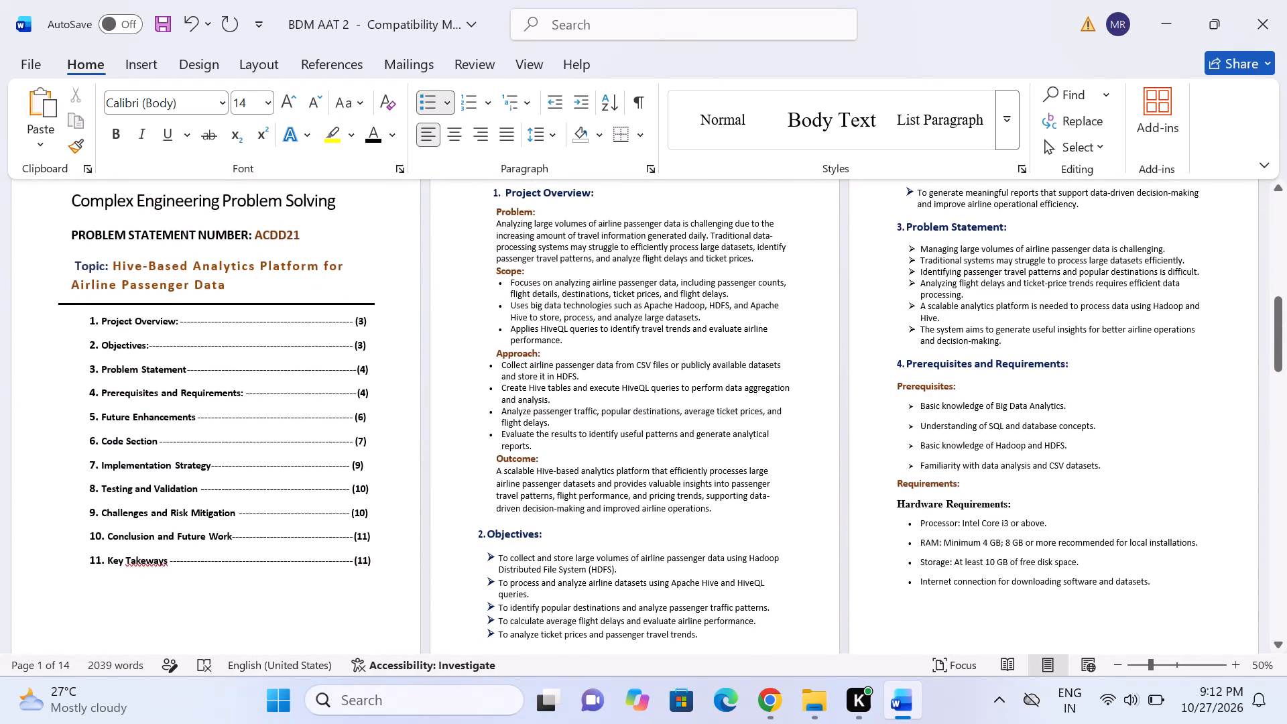
{"action": "scroll", "coordinate": [774, 341], "scroll_direction": "down", "scroll_amount": 6}
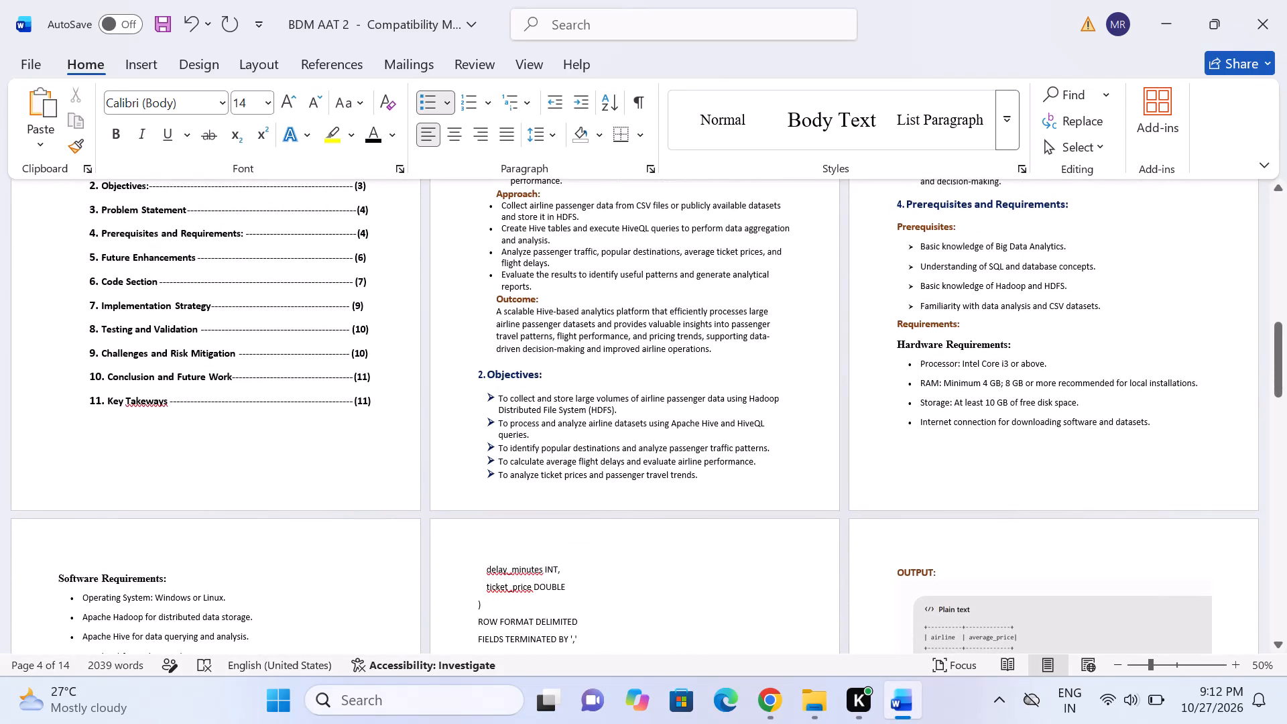
{"action": "scroll", "coordinate": [774, 341], "scroll_direction": "down", "scroll_amount": 5}
{"action": "scroll", "coordinate": [774, 341], "scroll_direction": "right", "scroll_amount": 1}
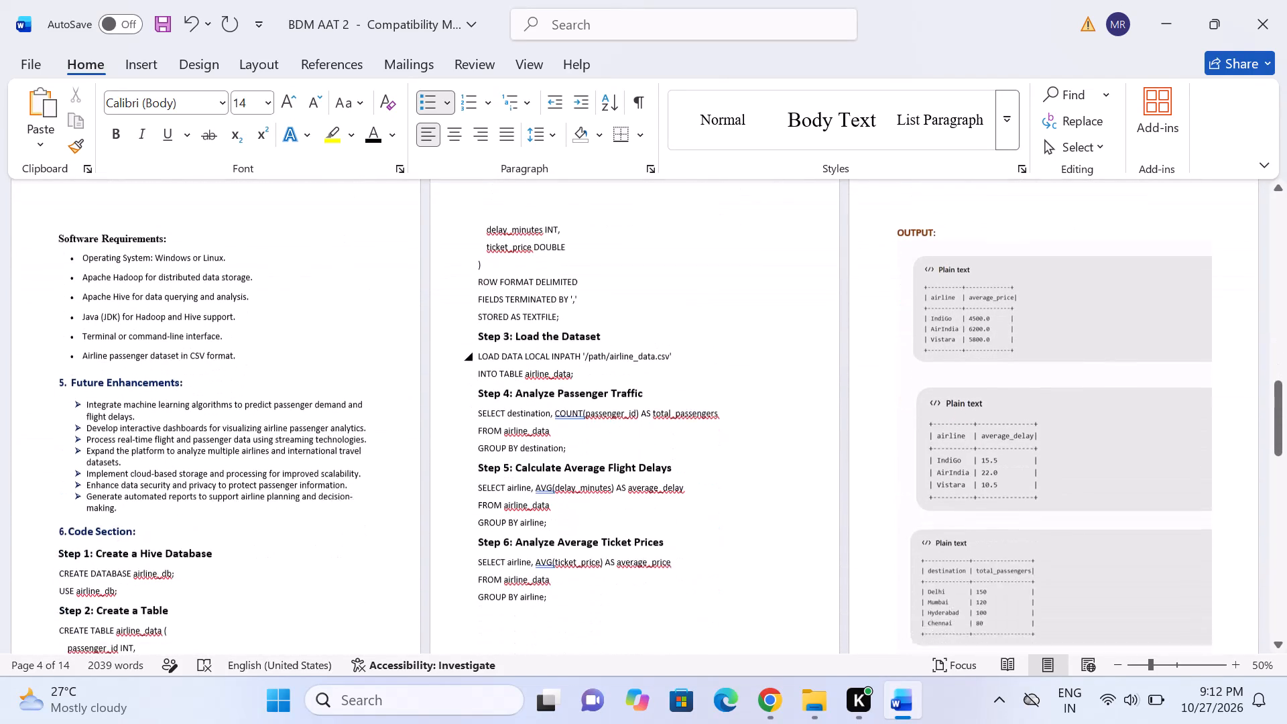
{"action": "scroll", "coordinate": [774, 341], "scroll_direction": "right", "scroll_amount": 1}
{"action": "scroll", "coordinate": [774, 341], "scroll_direction": "up", "scroll_amount": 5}
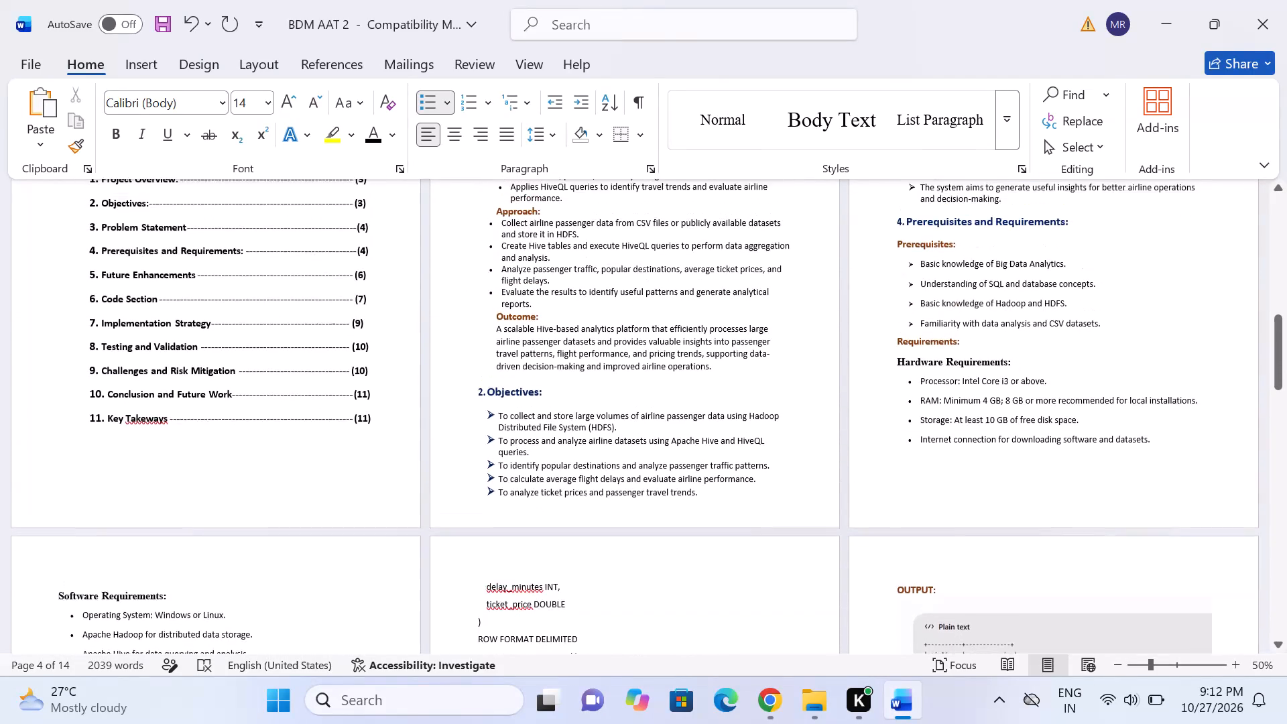
{"action": "scroll", "coordinate": [774, 341], "scroll_direction": "up", "scroll_amount": 1}
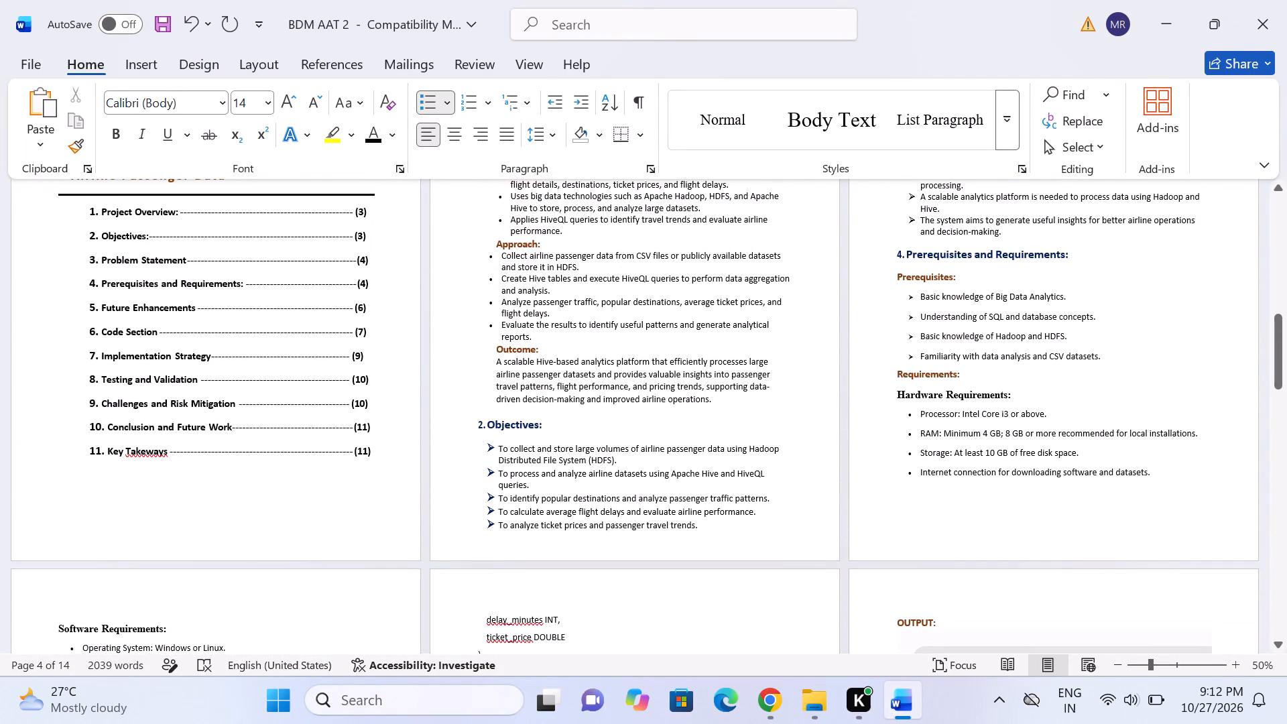
{"action": "left_click", "coordinate": [363, 301]}
{"action": "key", "text": "BackSpace"}
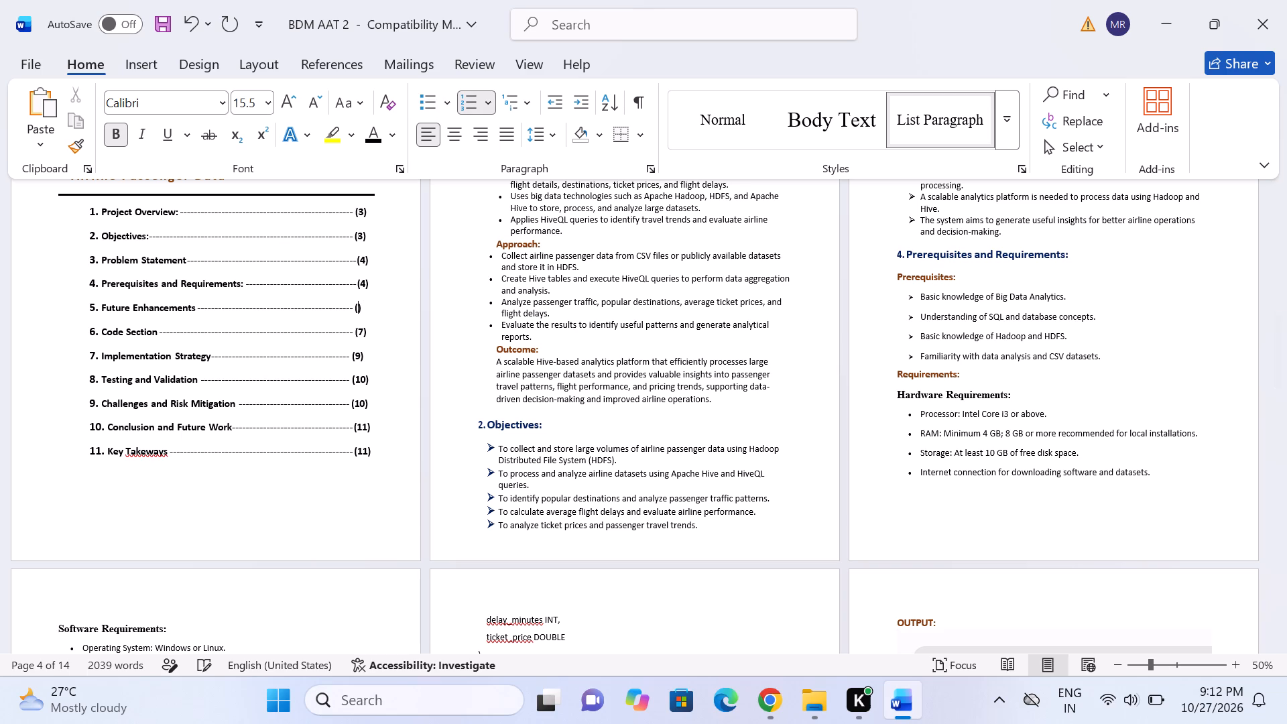
{"action": "key", "text": "5"}
{"action": "key", "text": "Down"}
{"action": "key", "text": "BackSpace"}
{"action": "key", "text": "5"}
Set the contents list page number of Implementation Strategy to (8).
{"action": "scroll", "coordinate": [363, 301], "scroll_direction": "down", "scroll_amount": 7}
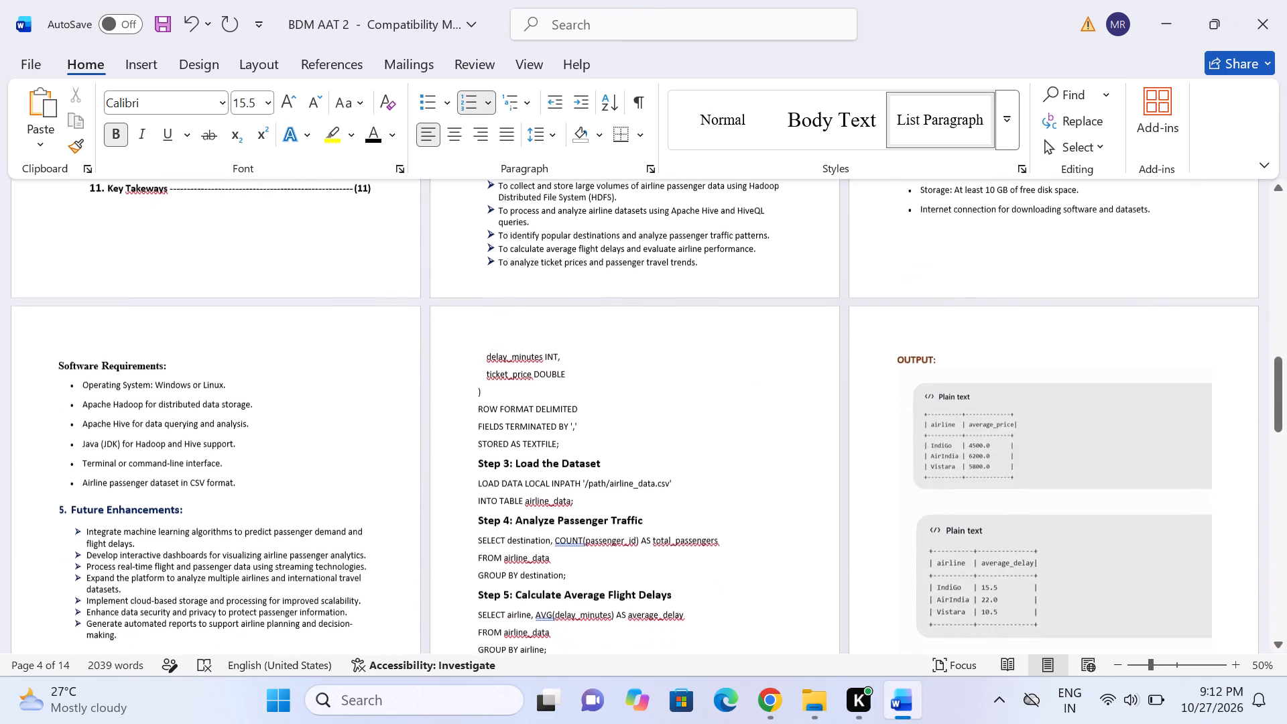
{"action": "scroll", "coordinate": [363, 301], "scroll_direction": "down", "scroll_amount": 10}
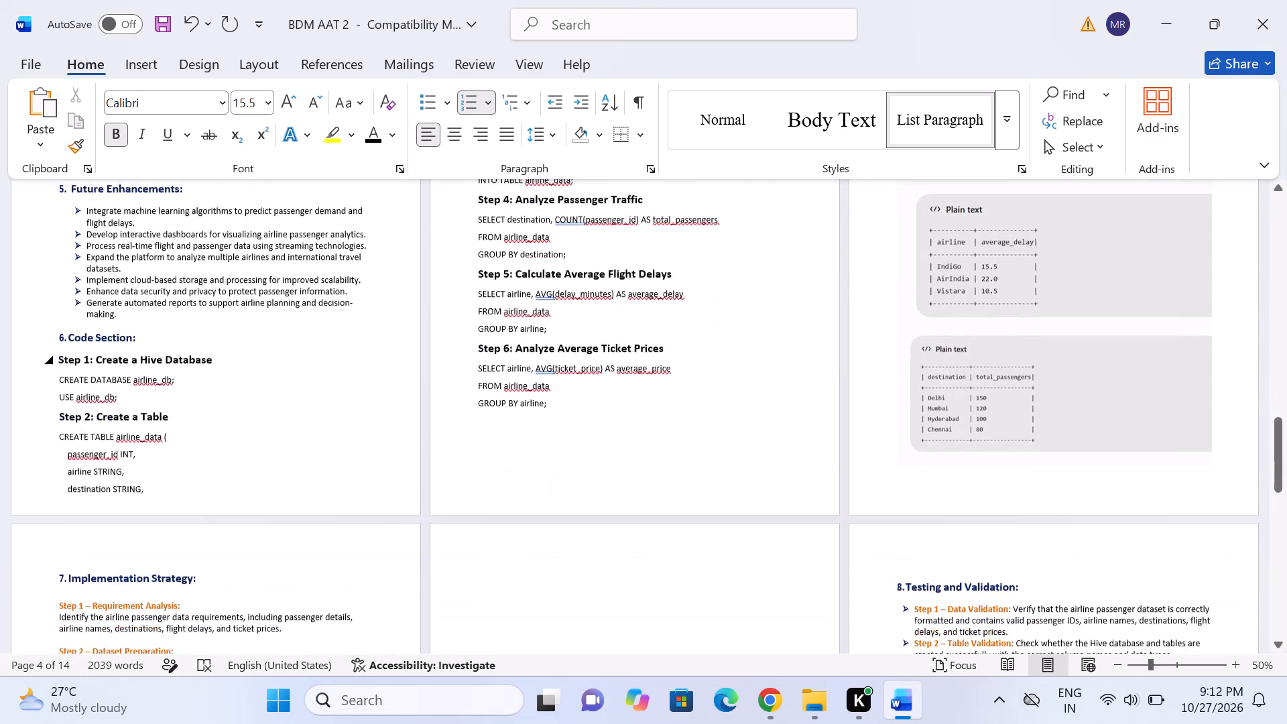
{"action": "scroll", "coordinate": [363, 301], "scroll_direction": "down", "scroll_amount": 1}
{"action": "scroll", "coordinate": [363, 301], "scroll_direction": "up", "scroll_amount": 7}
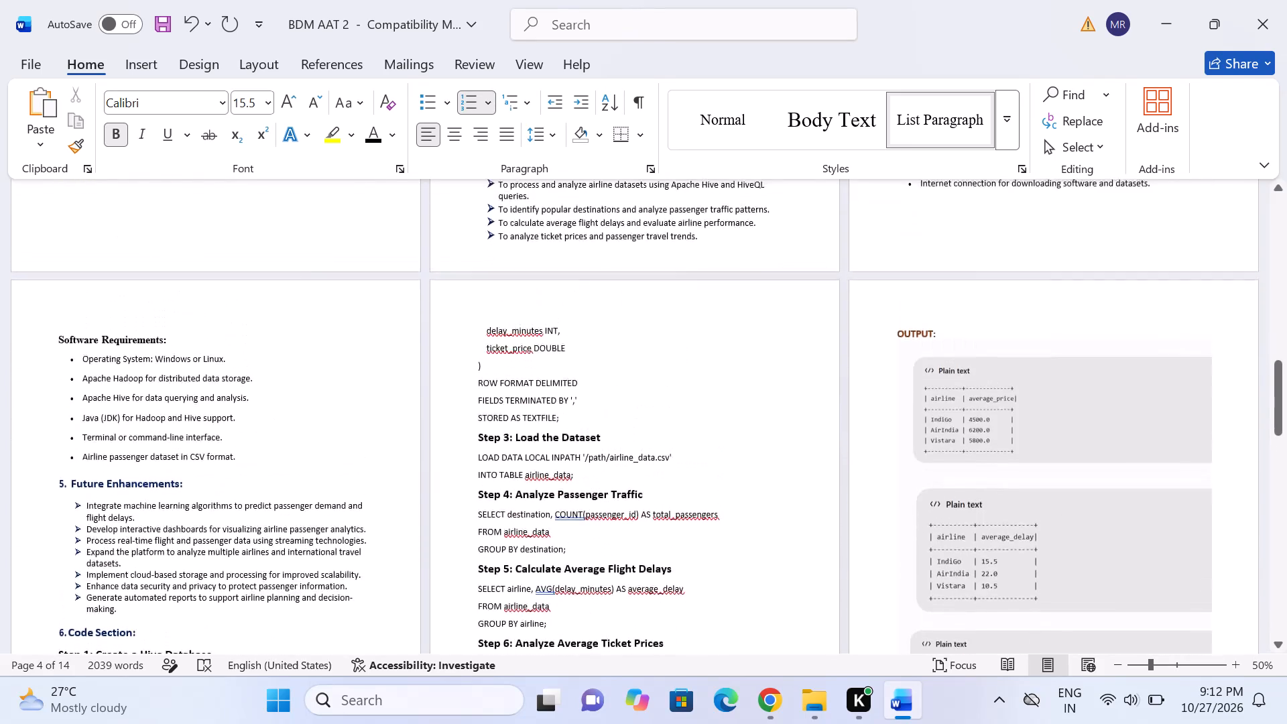
{"action": "scroll", "coordinate": [363, 301], "scroll_direction": "up", "scroll_amount": 4}
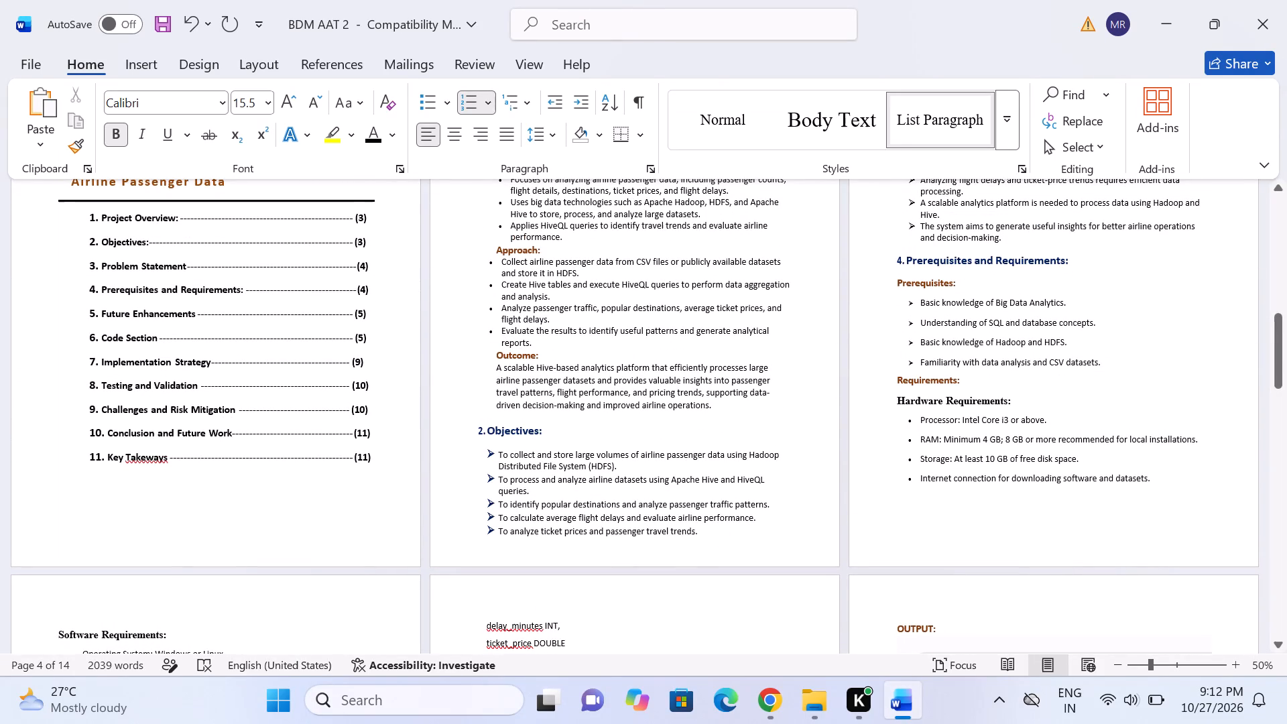
{"action": "left_click", "coordinate": [359, 366]}
{"action": "key", "text": "BackSpace"}
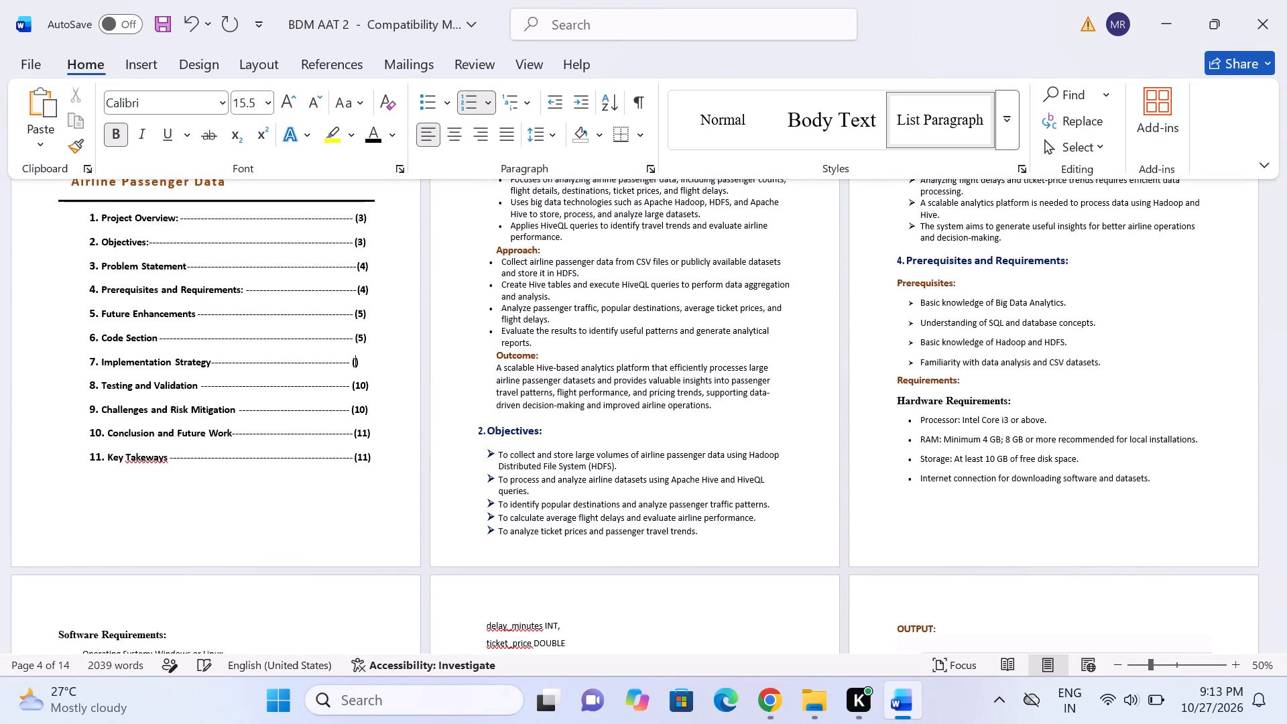
{"action": "key", "text": "8"}
Set the contents list page numbers of Testing and Validation and of Challenges and Risk Mitigation to (9).
{"action": "scroll", "coordinate": [359, 366], "scroll_direction": "down", "scroll_amount": 6}
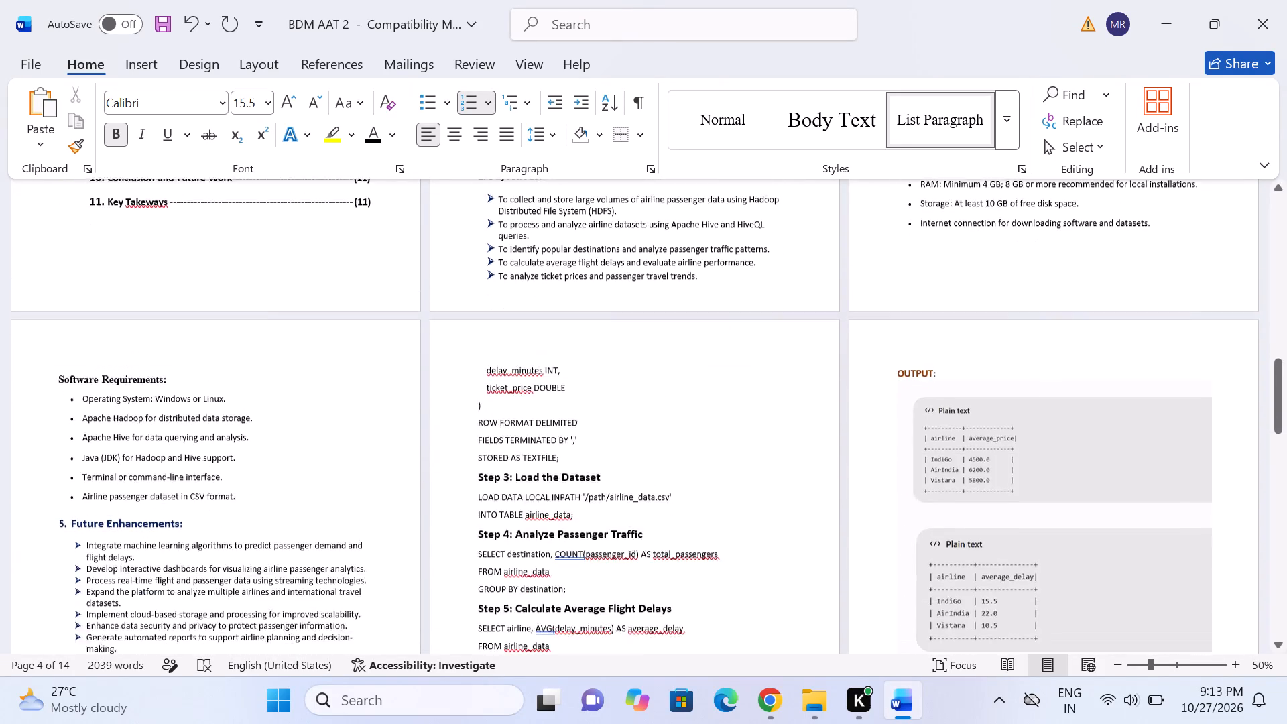
{"action": "scroll", "coordinate": [359, 366], "scroll_direction": "down", "scroll_amount": 10}
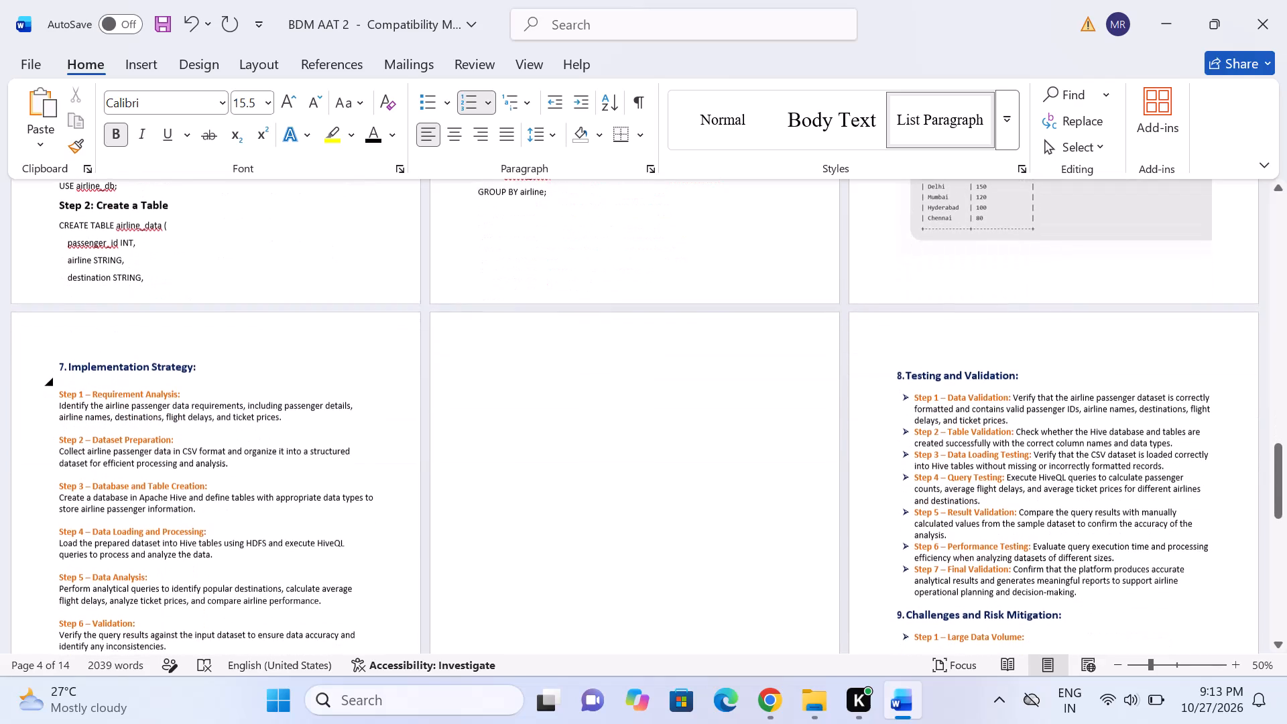
{"action": "scroll", "coordinate": [359, 366], "scroll_direction": "down", "scroll_amount": 5}
{"action": "scroll", "coordinate": [359, 366], "scroll_direction": "up", "scroll_amount": 6}
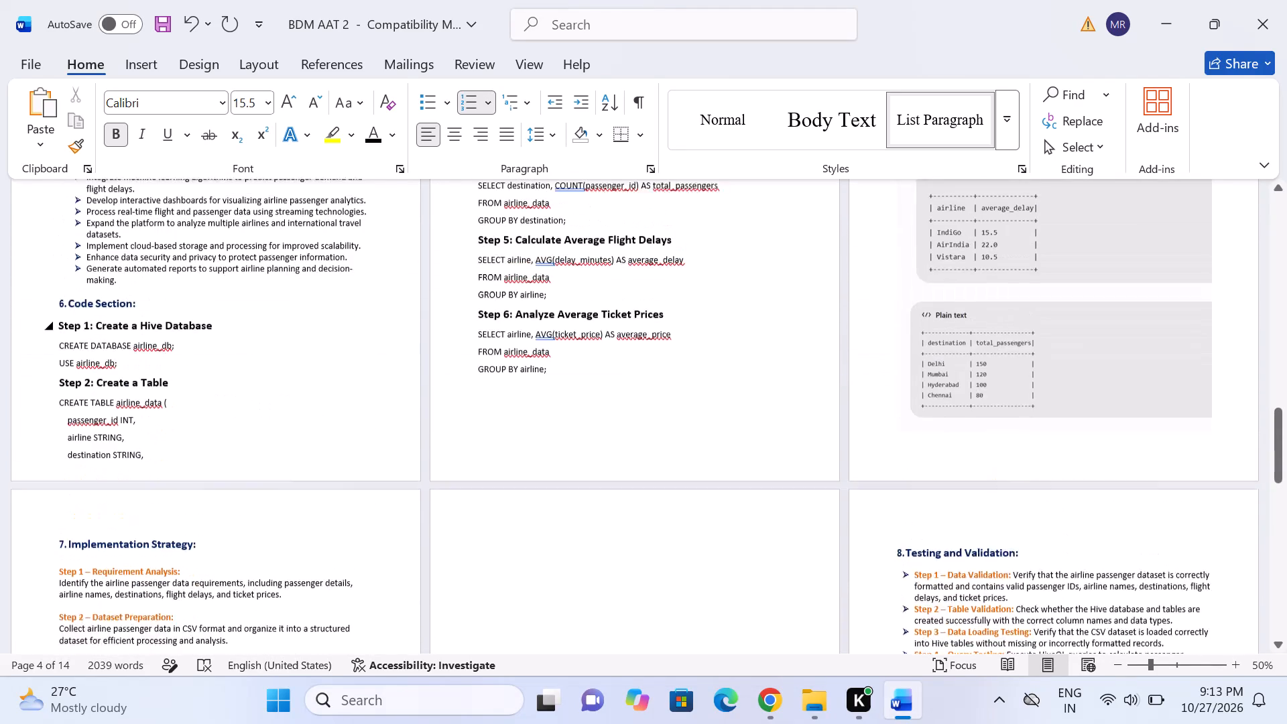
{"action": "scroll", "coordinate": [359, 366], "scroll_direction": "up", "scroll_amount": 11}
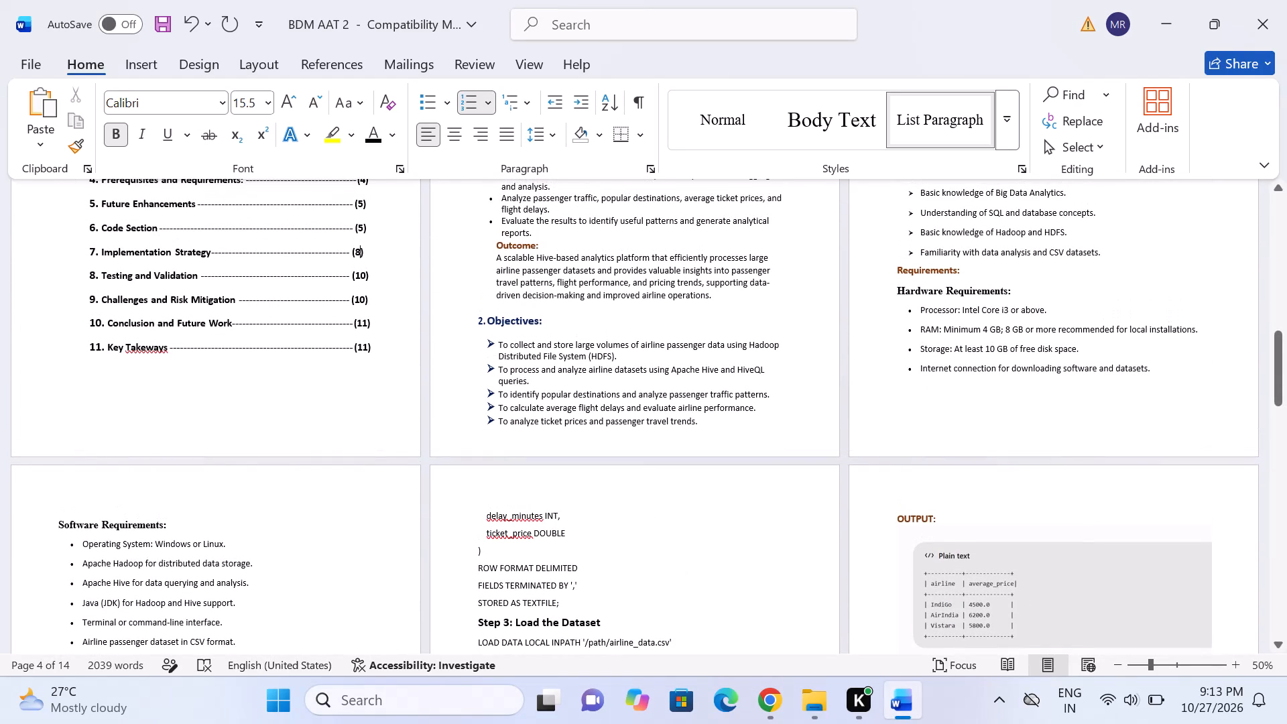
{"action": "left_click", "coordinate": [365, 275]}
{"action": "key", "text": "BackSpace"}
{"action": "key", "text": "BackSpace"}
{"action": "key", "text": "9"}
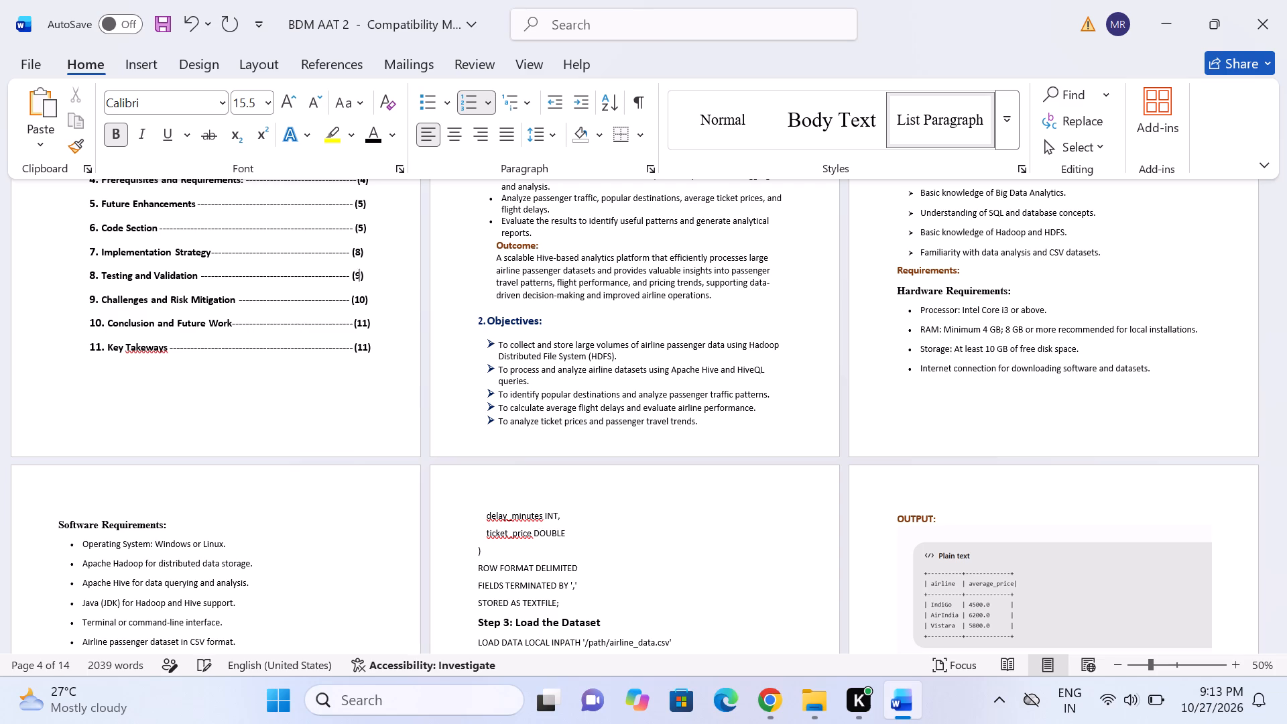
{"action": "key", "text": "Down"}
{"action": "key", "text": "Right"}
{"action": "key", "text": "BackSpace"}
{"action": "key", "text": "BackSpace"}
{"action": "key", "text": "9"}
Set the contents list page number of Conclusion and Future Work to (10), matching where that section starts in the report.
{"action": "scroll", "coordinate": [365, 275], "scroll_direction": "down", "scroll_amount": 17}
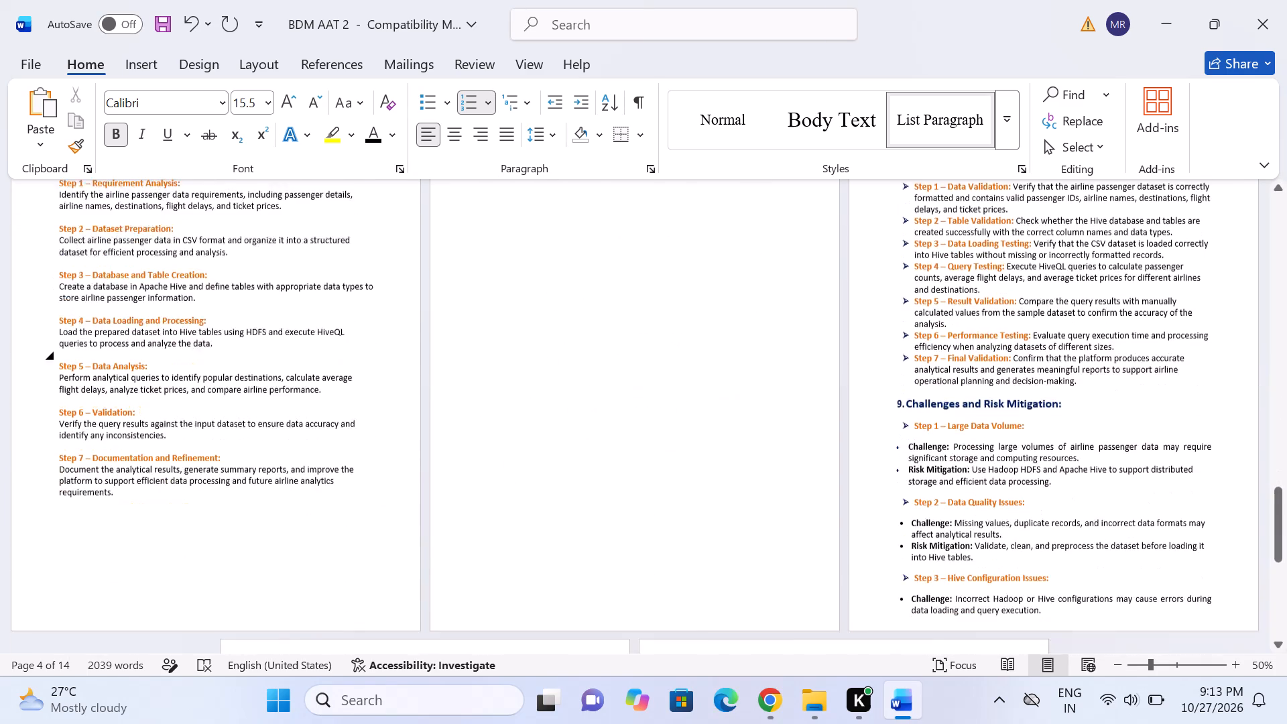
{"action": "scroll", "coordinate": [365, 275], "scroll_direction": "down", "scroll_amount": 7}
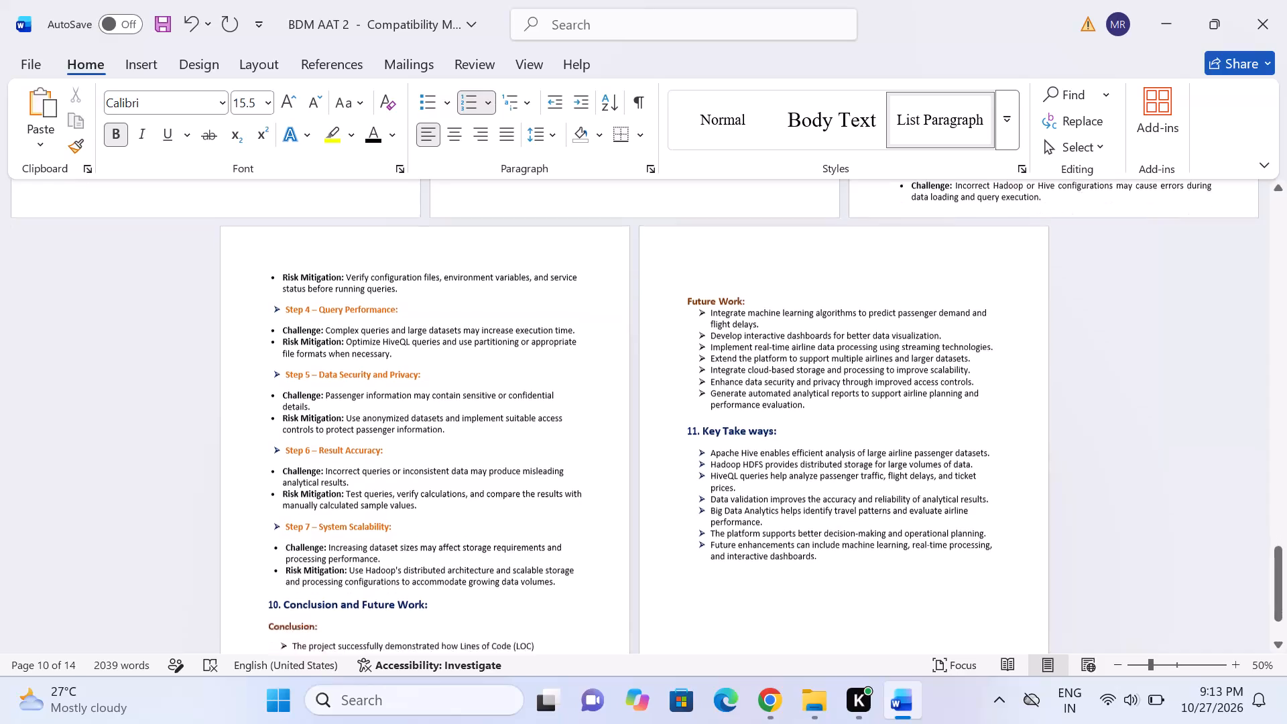
{"action": "scroll", "coordinate": [365, 275], "scroll_direction": "down", "scroll_amount": 4}
{"action": "scroll", "coordinate": [365, 275], "scroll_direction": "up", "scroll_amount": 1}
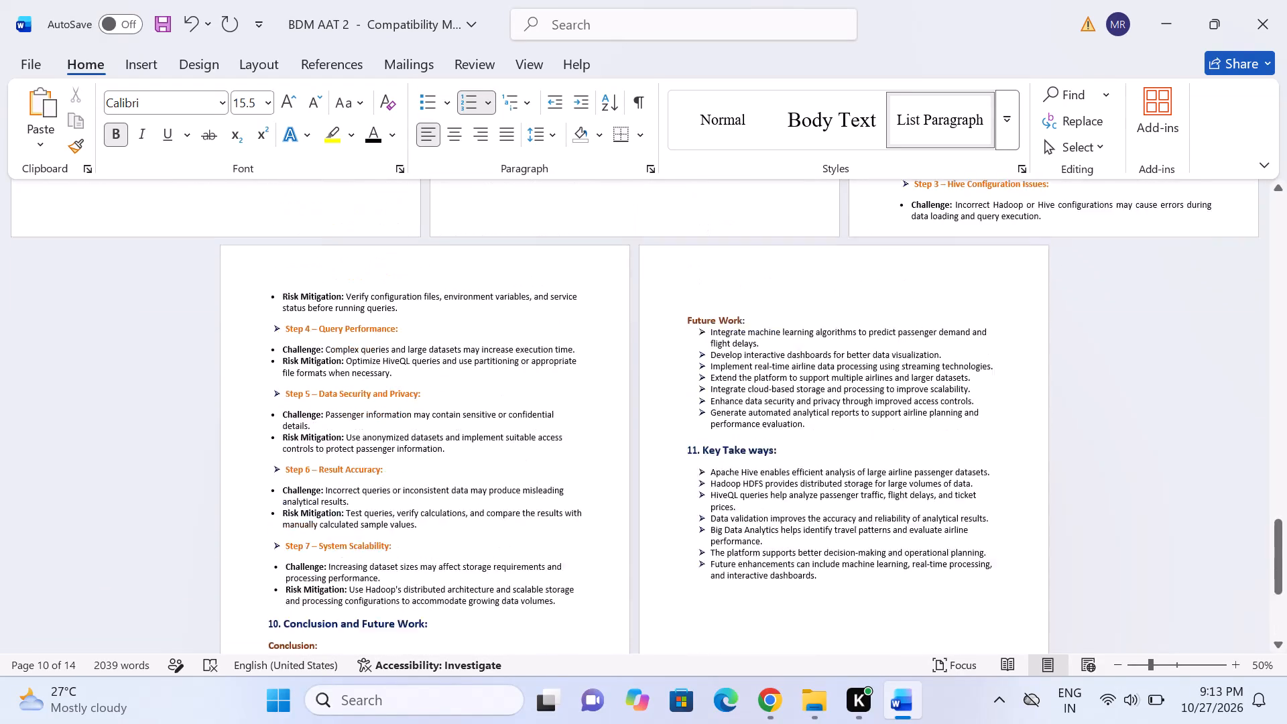
{"action": "scroll", "coordinate": [365, 275], "scroll_direction": "up", "scroll_amount": 20}
{"action": "left_click", "coordinate": [367, 390]}
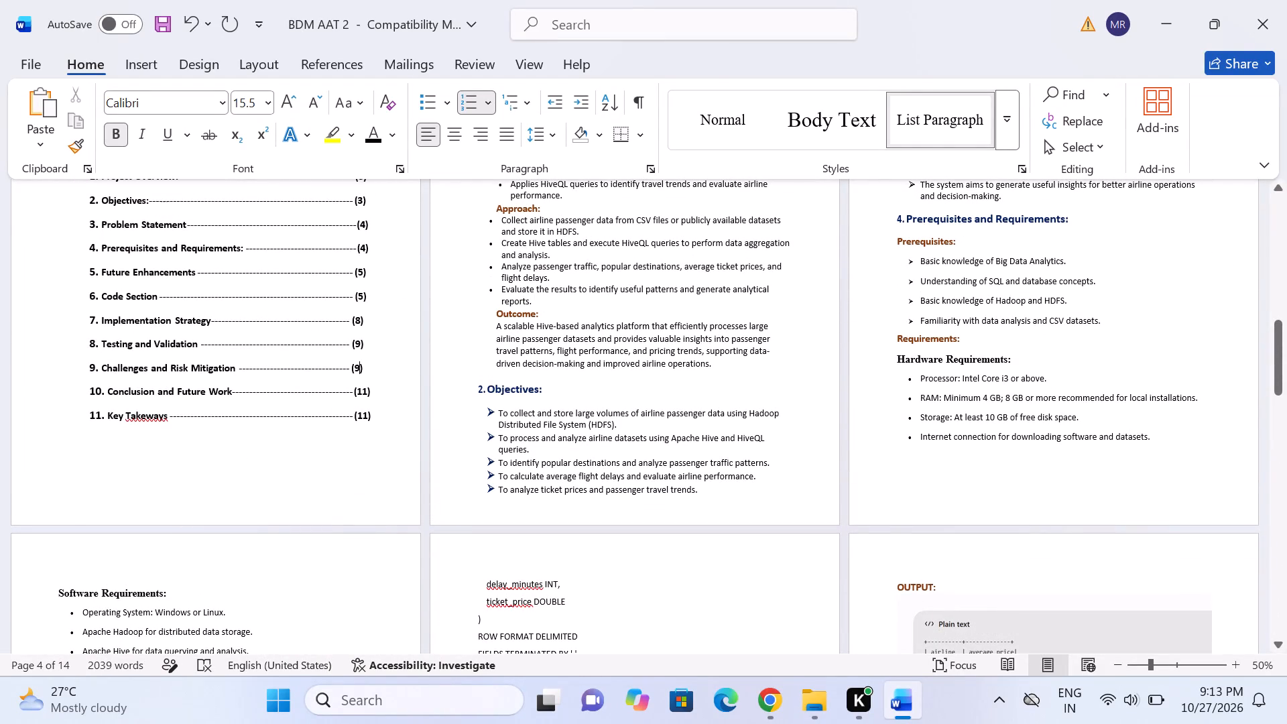
{"action": "key", "text": "BackSpace"}
{"action": "key", "text": "0"}
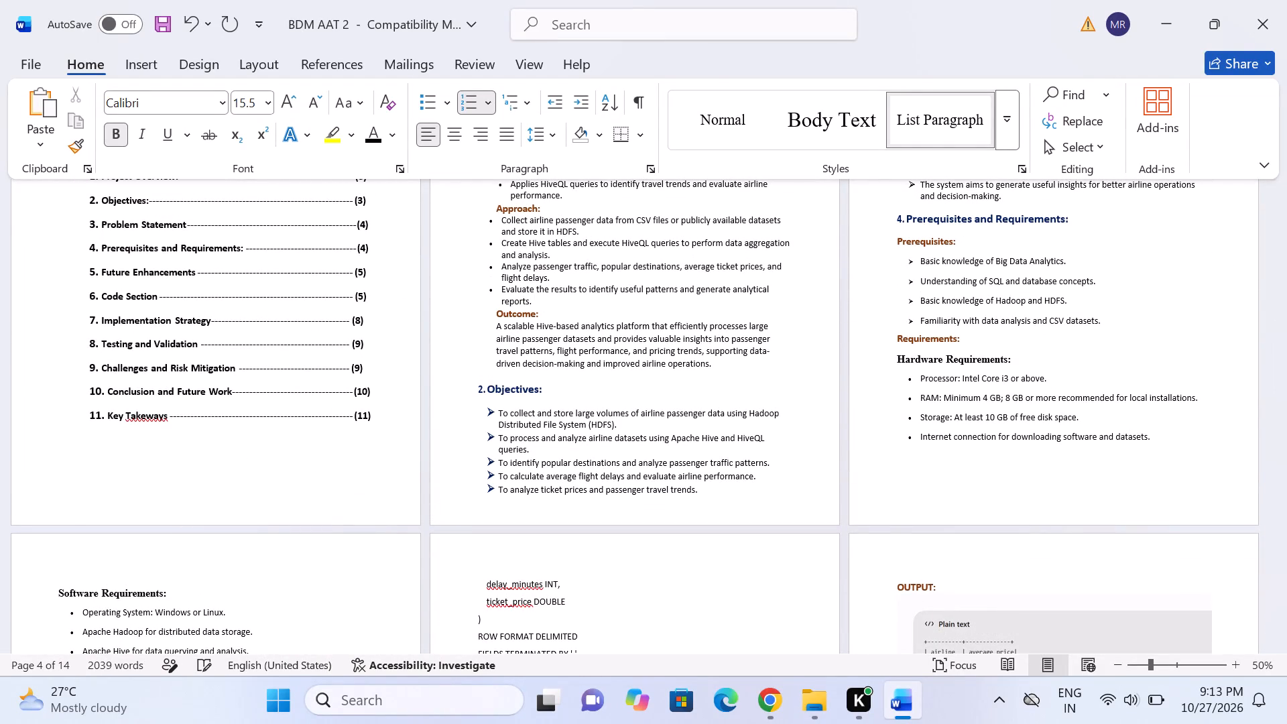
{"action": "key", "text": "Down"}
{"action": "scroll", "coordinate": [367, 390], "scroll_direction": "down", "scroll_amount": 4, "text": "ctrl"}
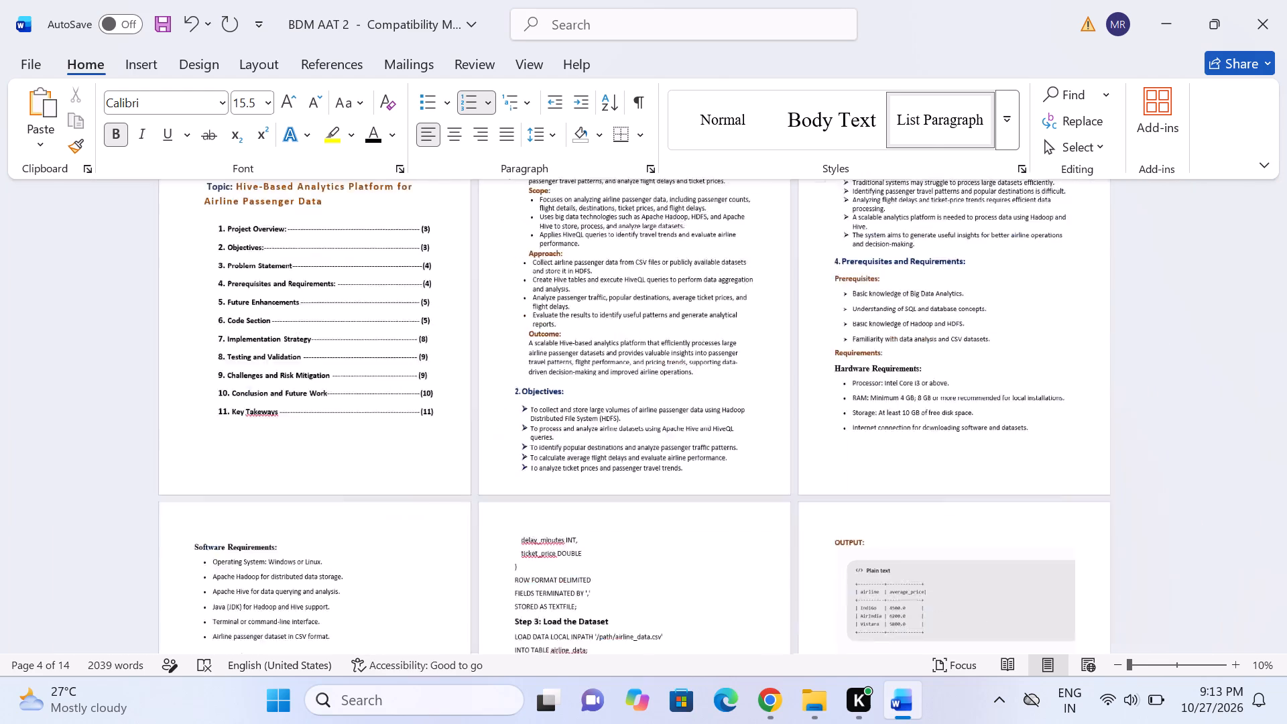
{"action": "scroll", "coordinate": [367, 390], "scroll_direction": "up", "scroll_amount": 4, "text": "ctrl"}
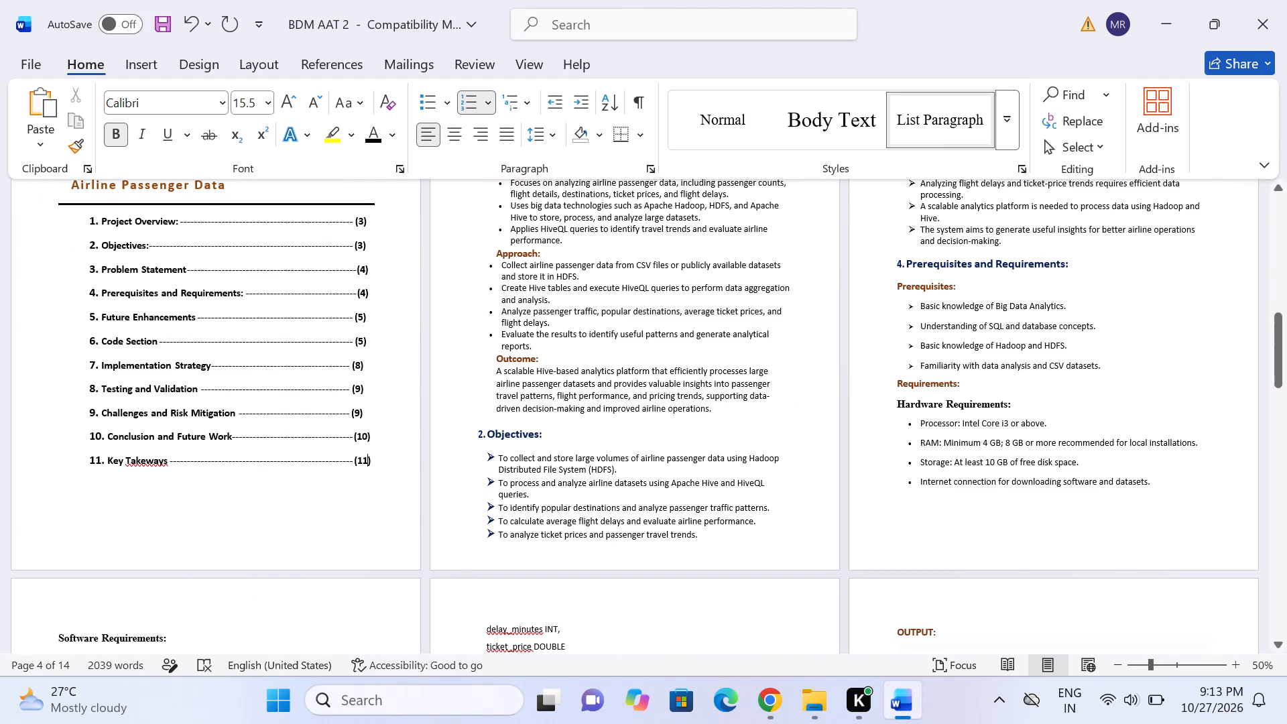
Close the BDM AAT 2 document, saving its changes.
{"action": "left_click", "coordinate": [1286, 9]}
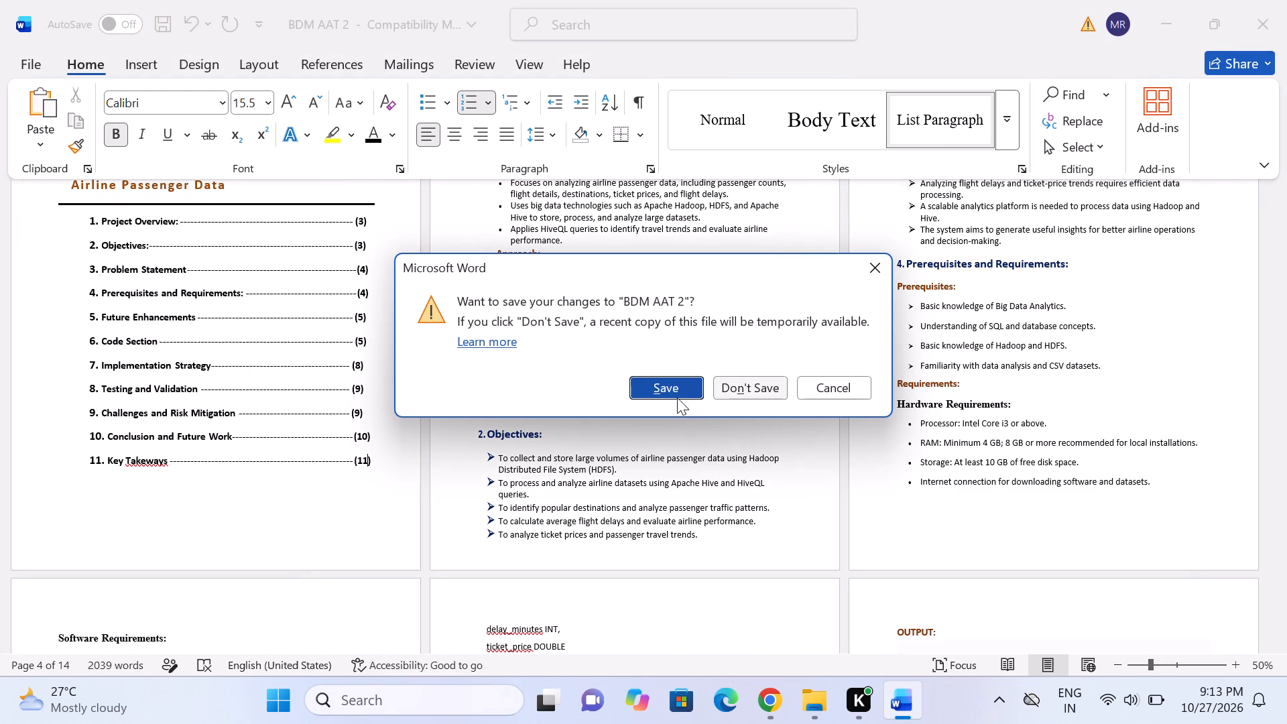
{"action": "left_click", "coordinate": [676, 389]}
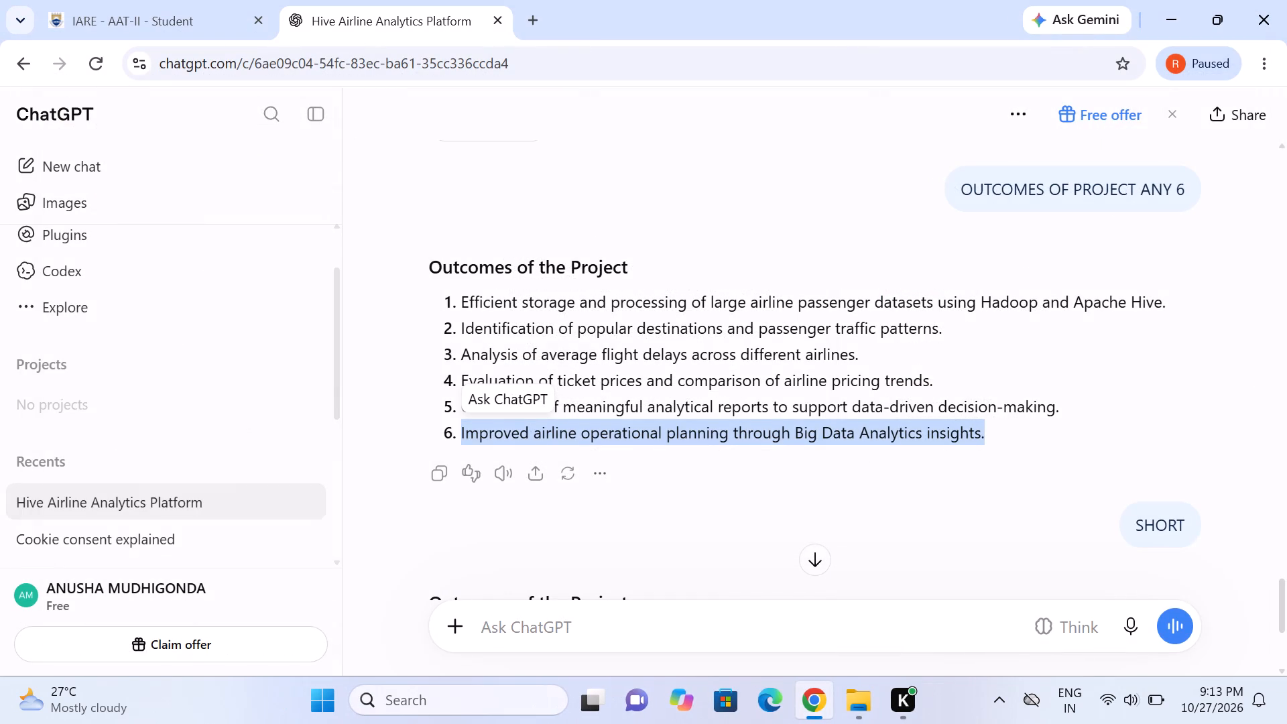
Open iLovePDF's Word to PDF converter in a new browser tab.
{"action": "left_click", "coordinate": [536, 18]}
{"action": "left_click", "coordinate": [499, 67]}
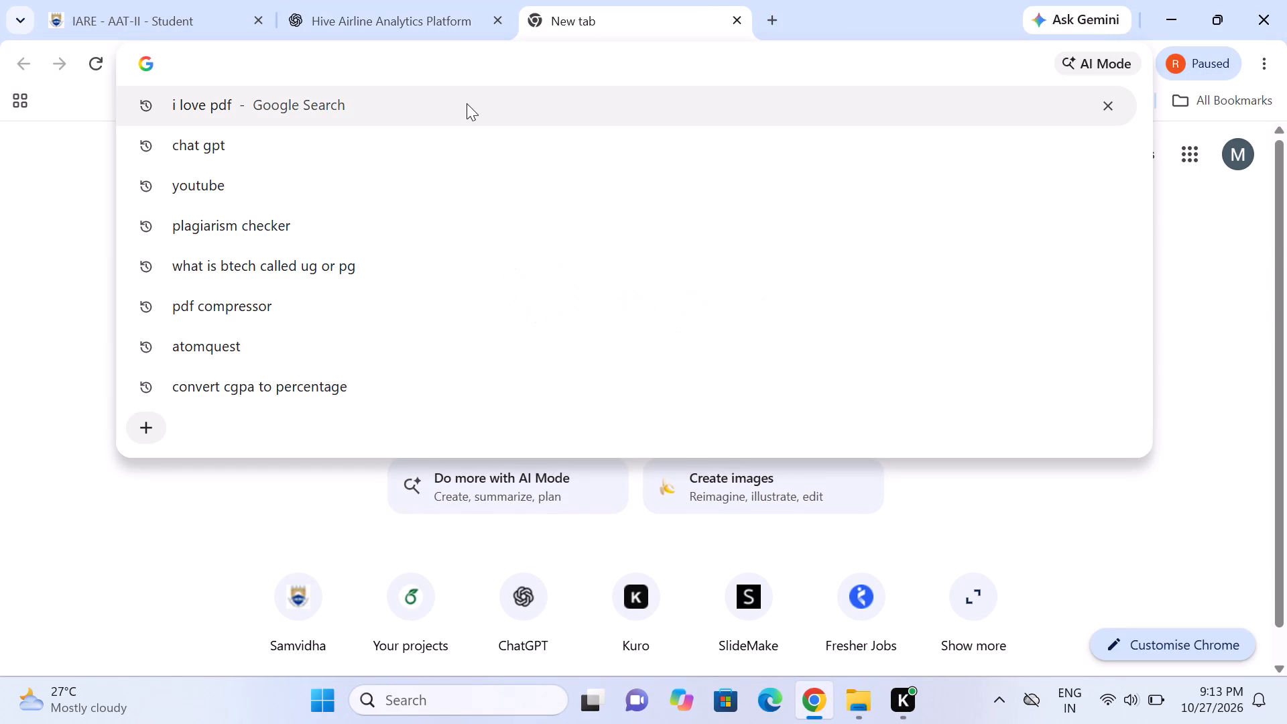
{"action": "left_click", "coordinate": [467, 103]}
{"action": "left_click", "coordinate": [328, 315]}
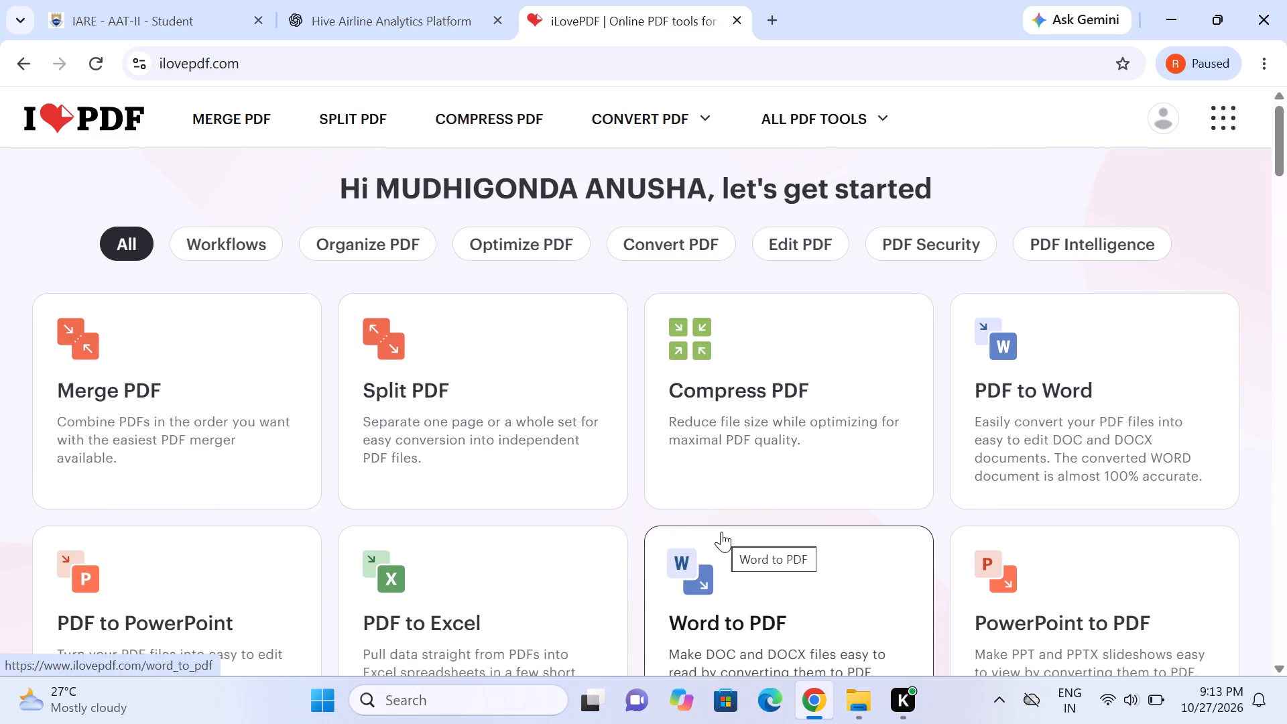
{"action": "left_click", "coordinate": [721, 532]}
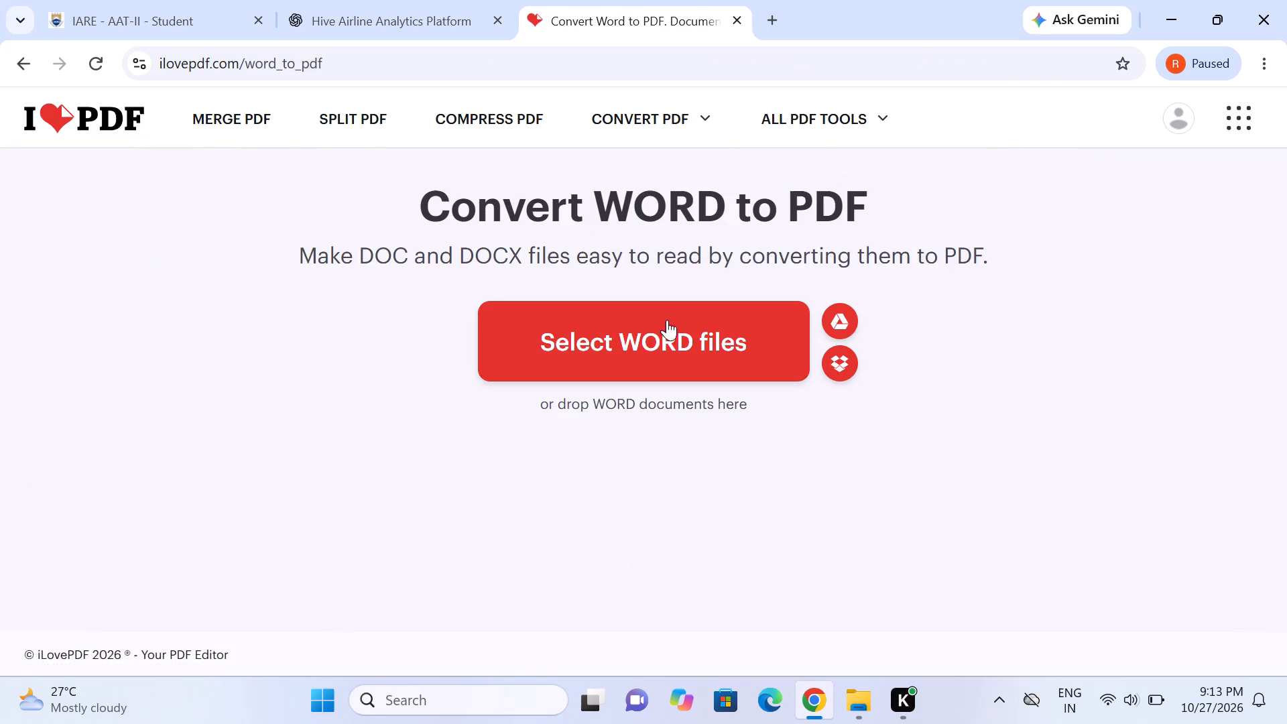
{"action": "left_click", "coordinate": [666, 319]}
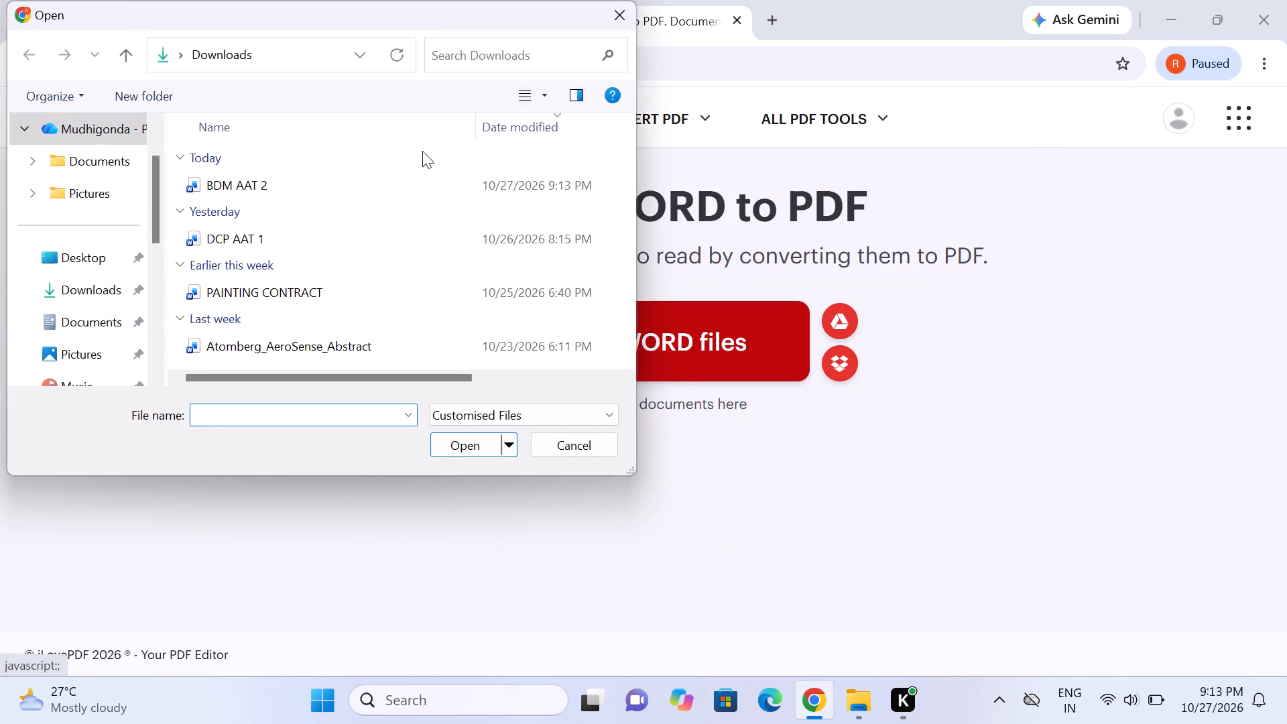
{"action": "left_click", "coordinate": [413, 190]}
{"action": "left_click", "coordinate": [462, 448]}
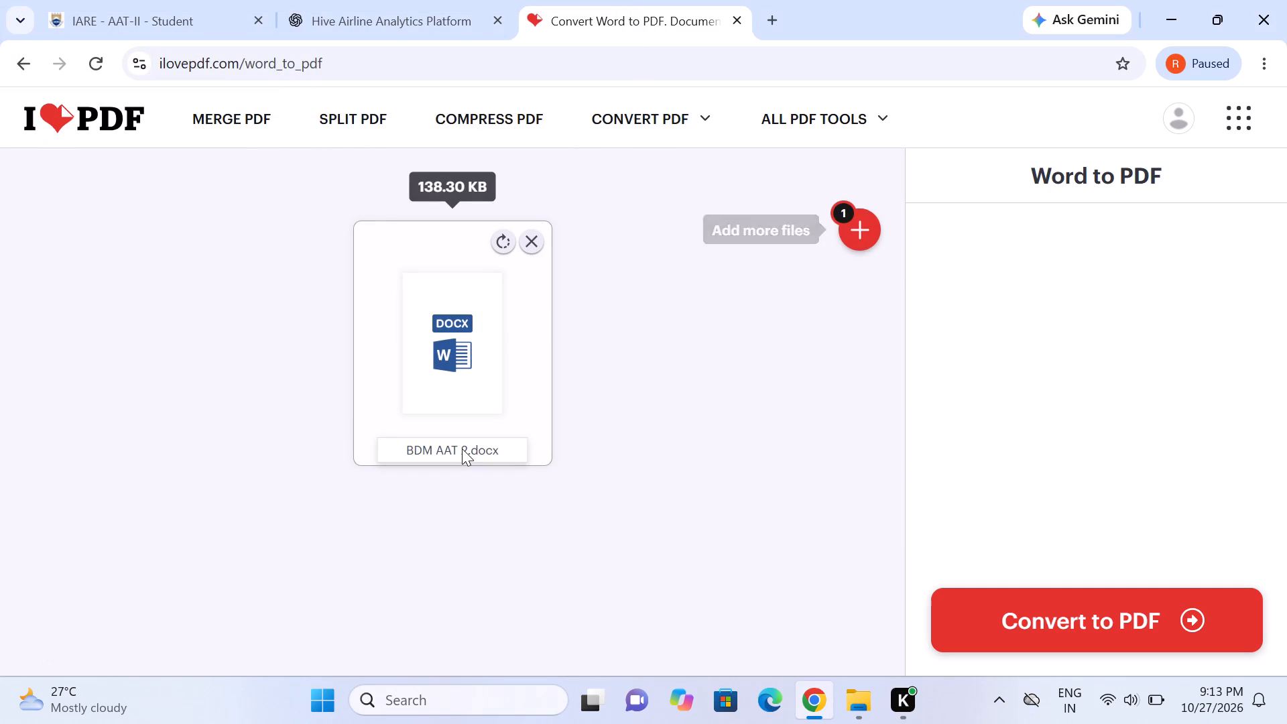
{"action": "left_click", "coordinate": [1056, 633]}
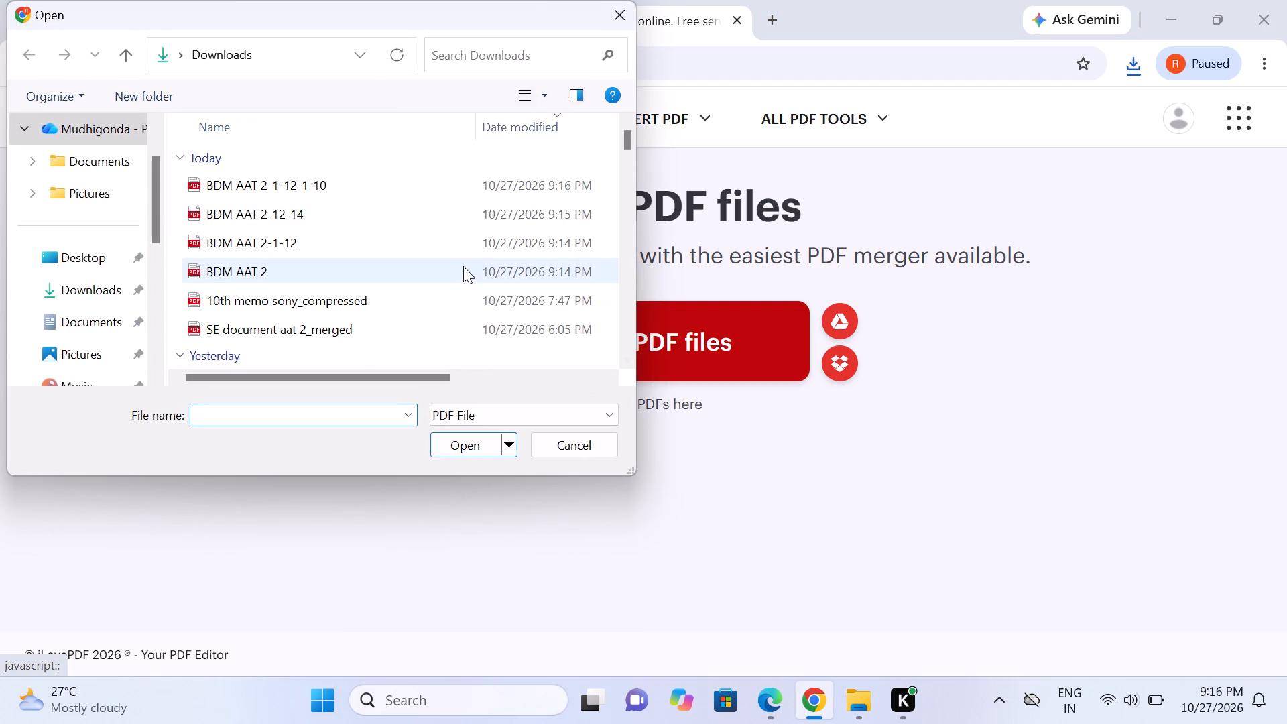
{"action": "left_click", "coordinate": [442, 176]}
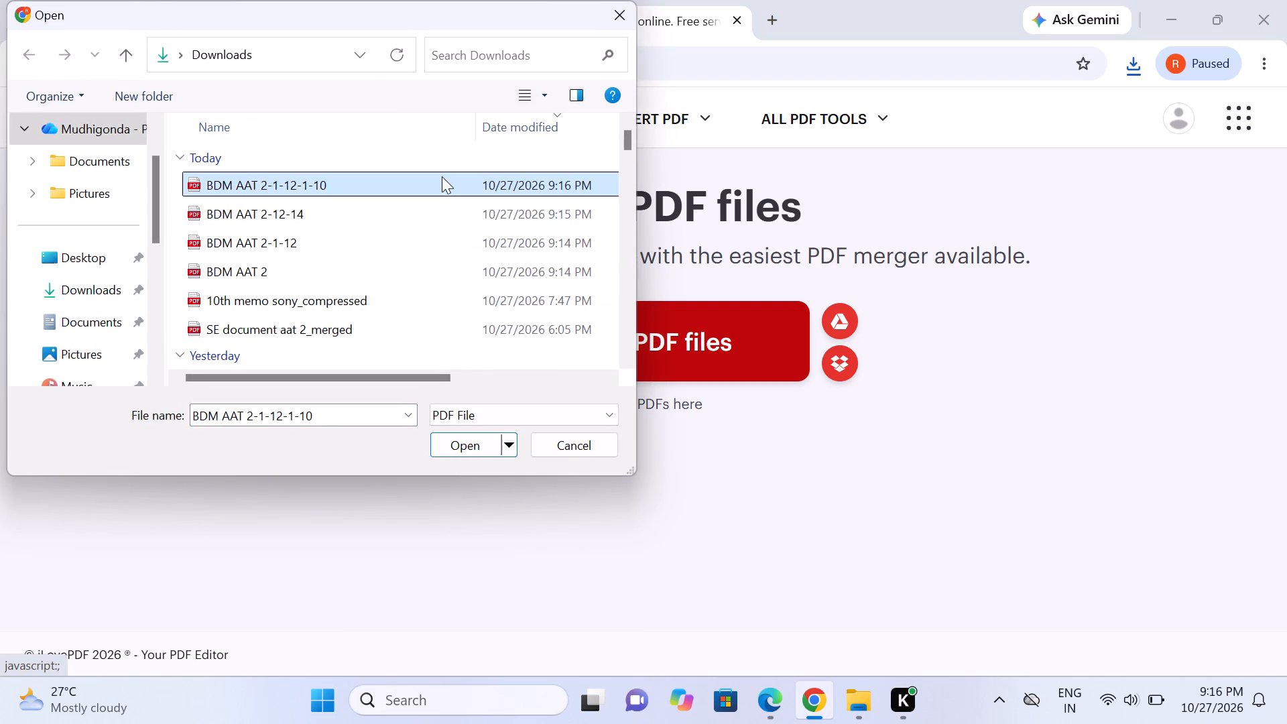
{"action": "left_click", "coordinate": [451, 446]}
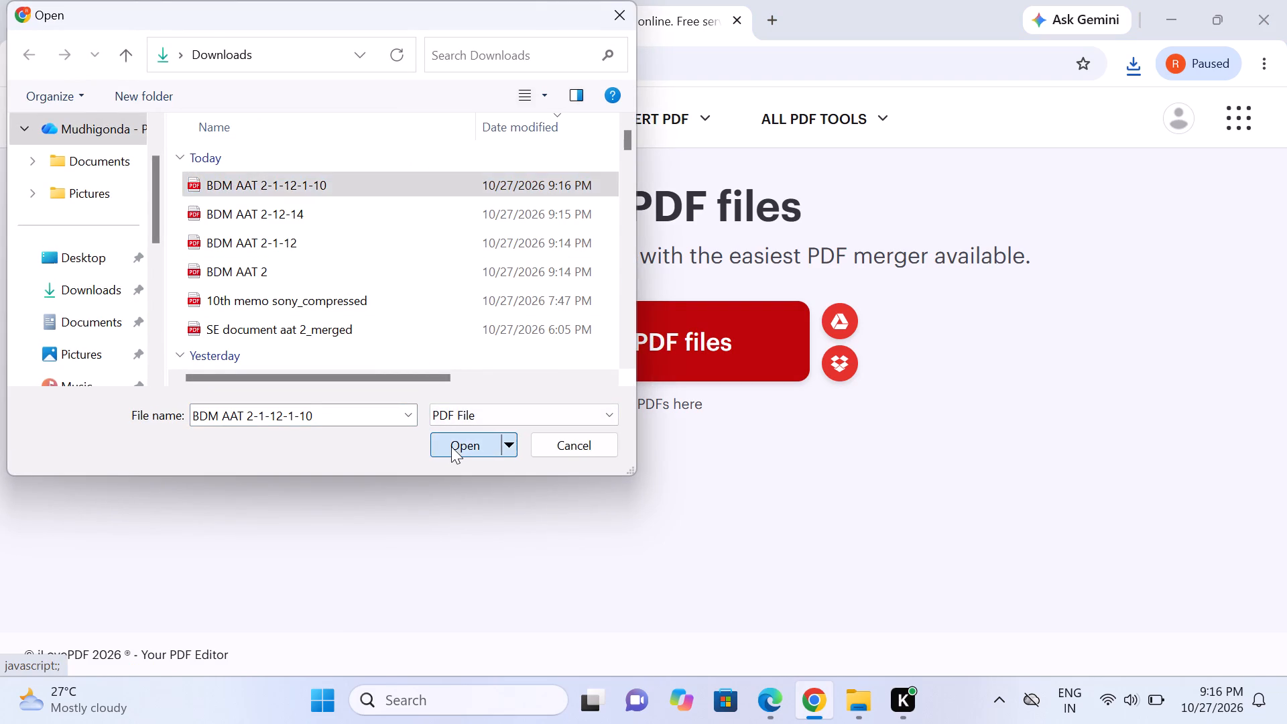
{"action": "left_click", "coordinate": [937, 230]}
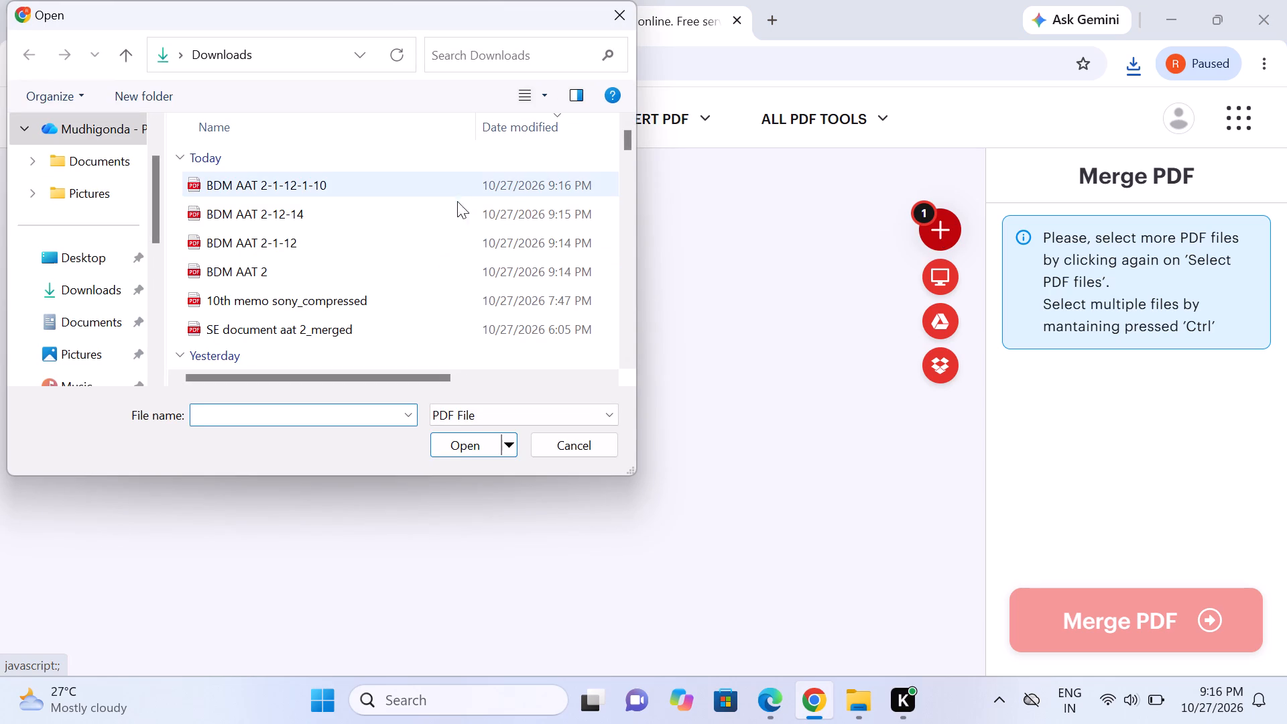
{"action": "left_click", "coordinate": [452, 217]}
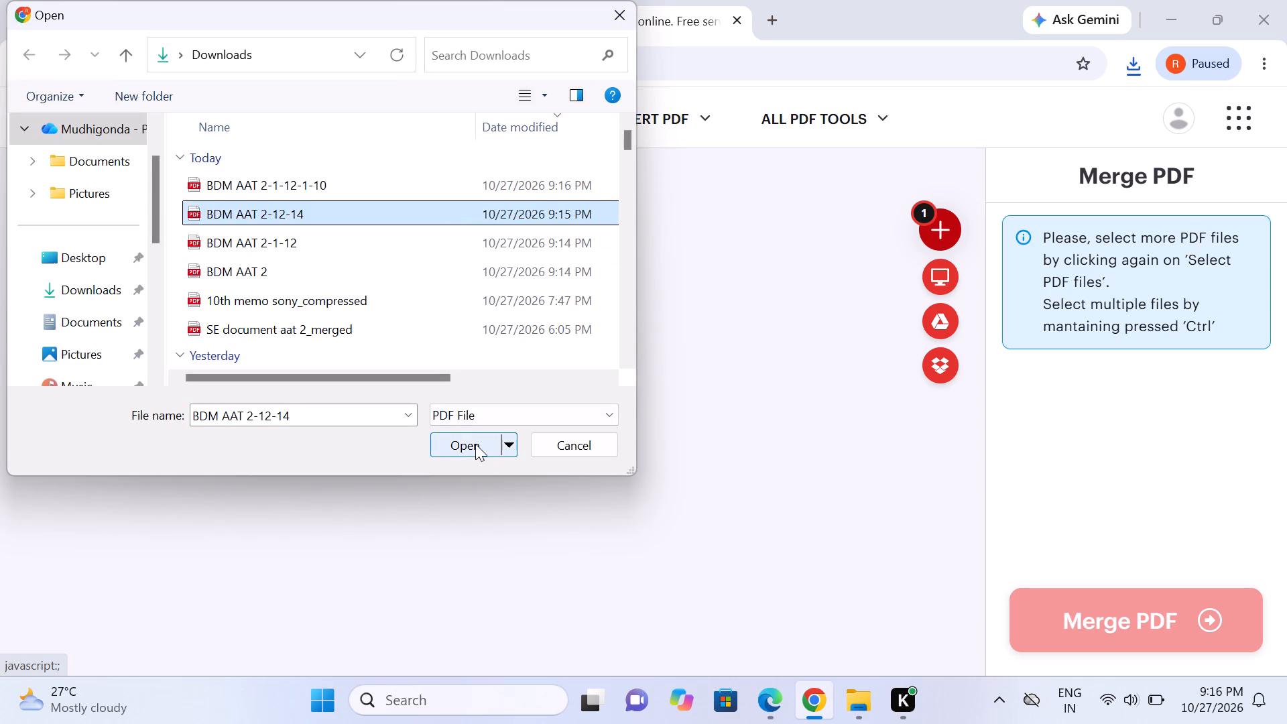
{"action": "left_click", "coordinate": [475, 444]}
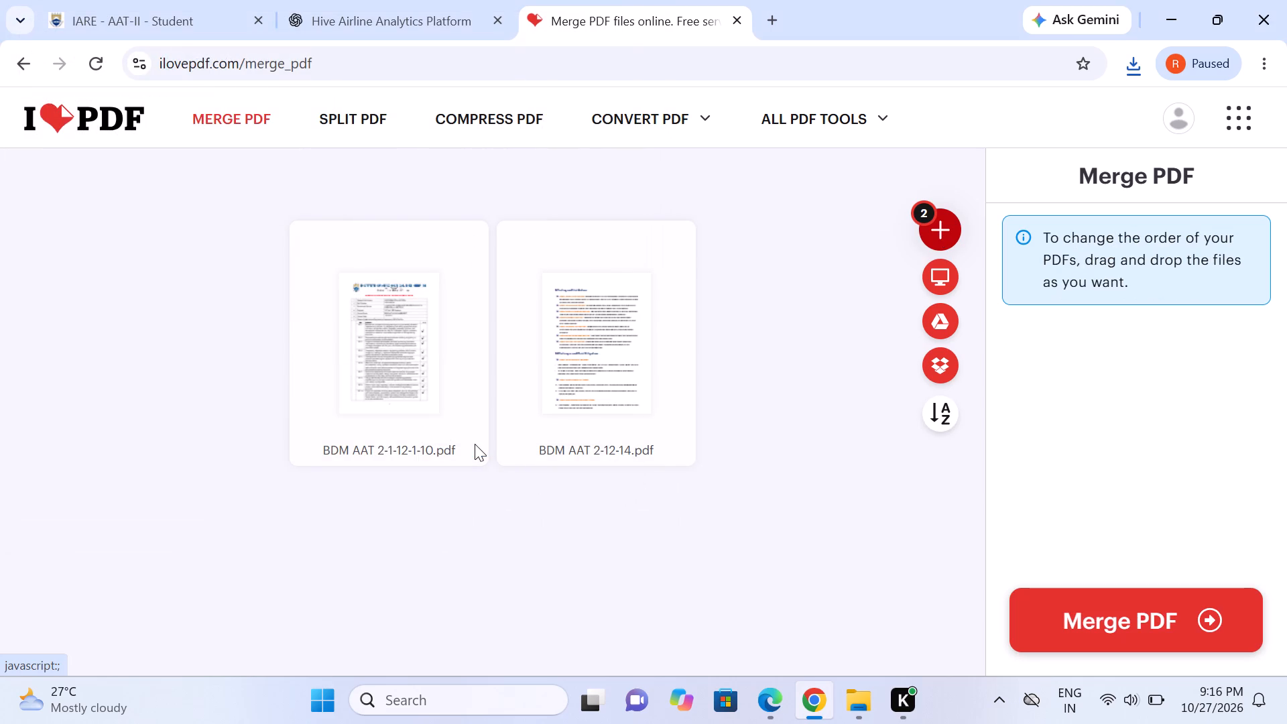
{"action": "left_click", "coordinate": [1164, 627]}
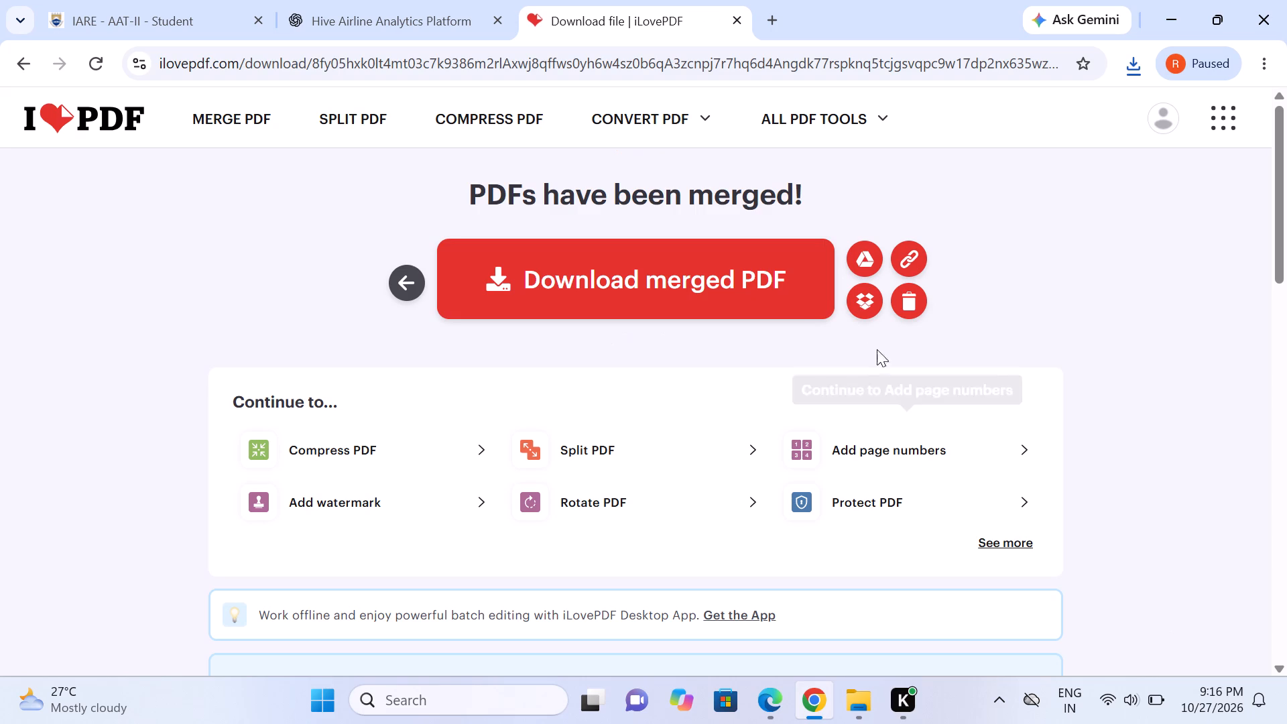
{"action": "left_click", "coordinate": [784, 279]}
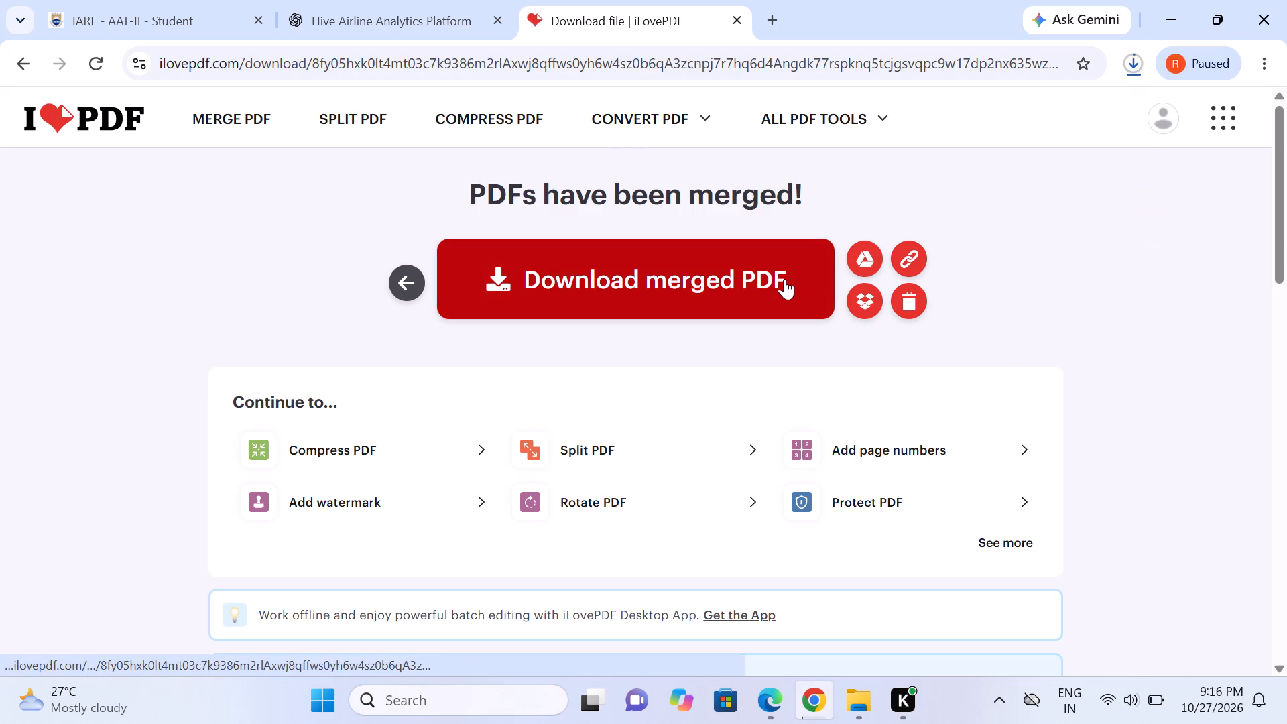